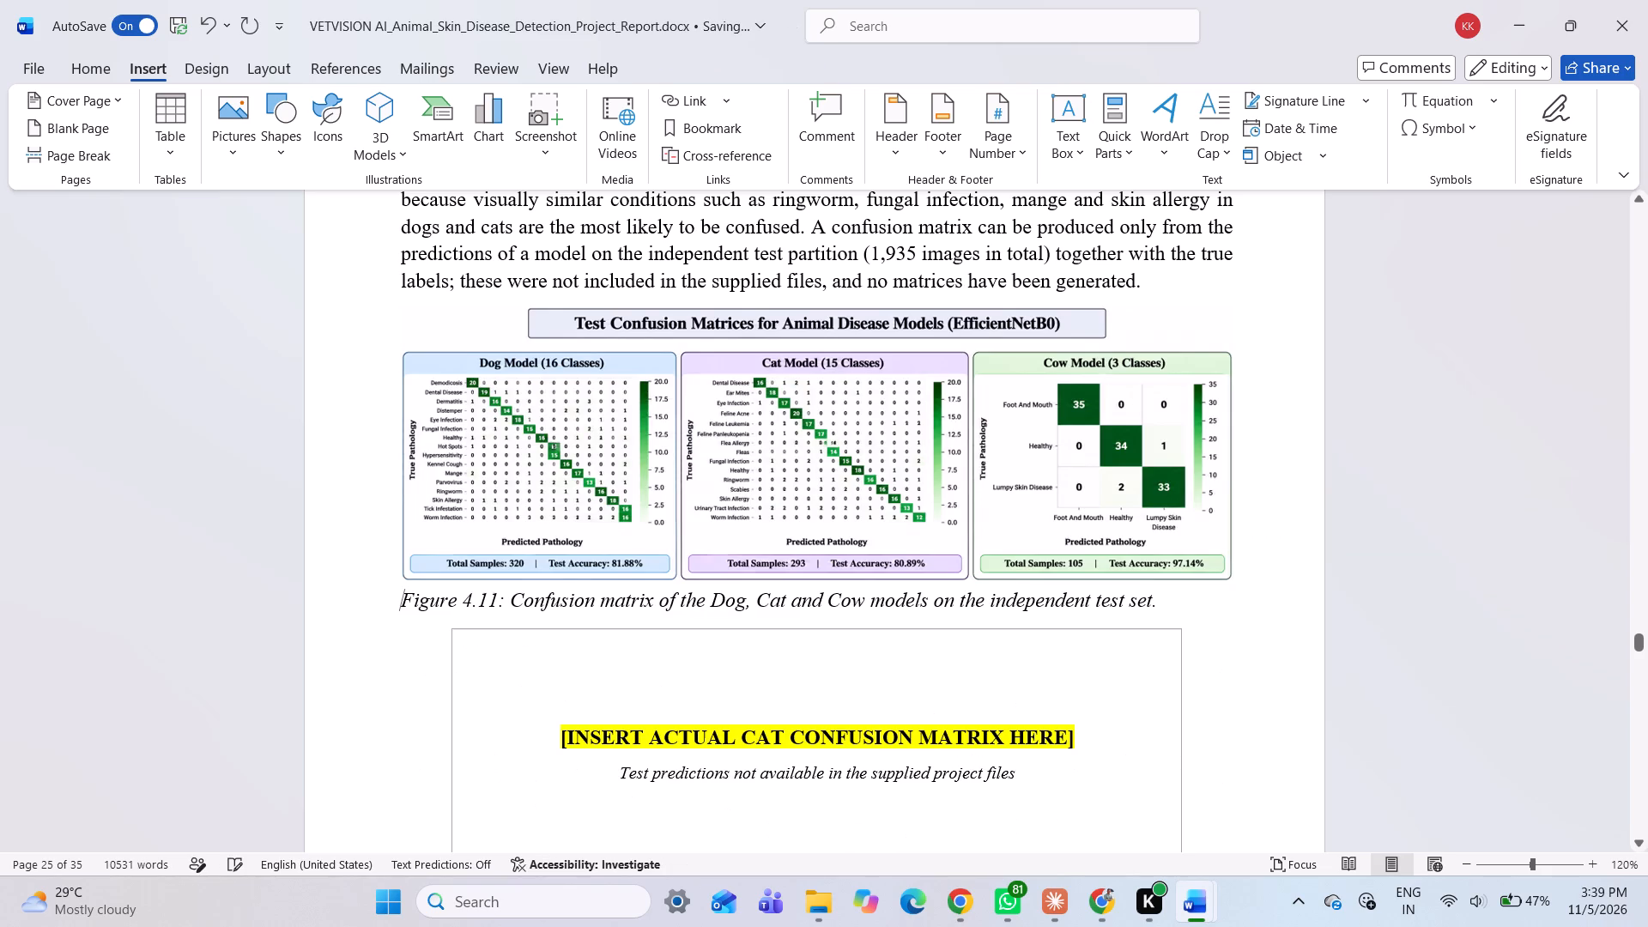
Stretch the pasted confusion matrix image slightly taller while keeping it at the full width of the text.
{"action": "left_click", "coordinate": [929, 454]}
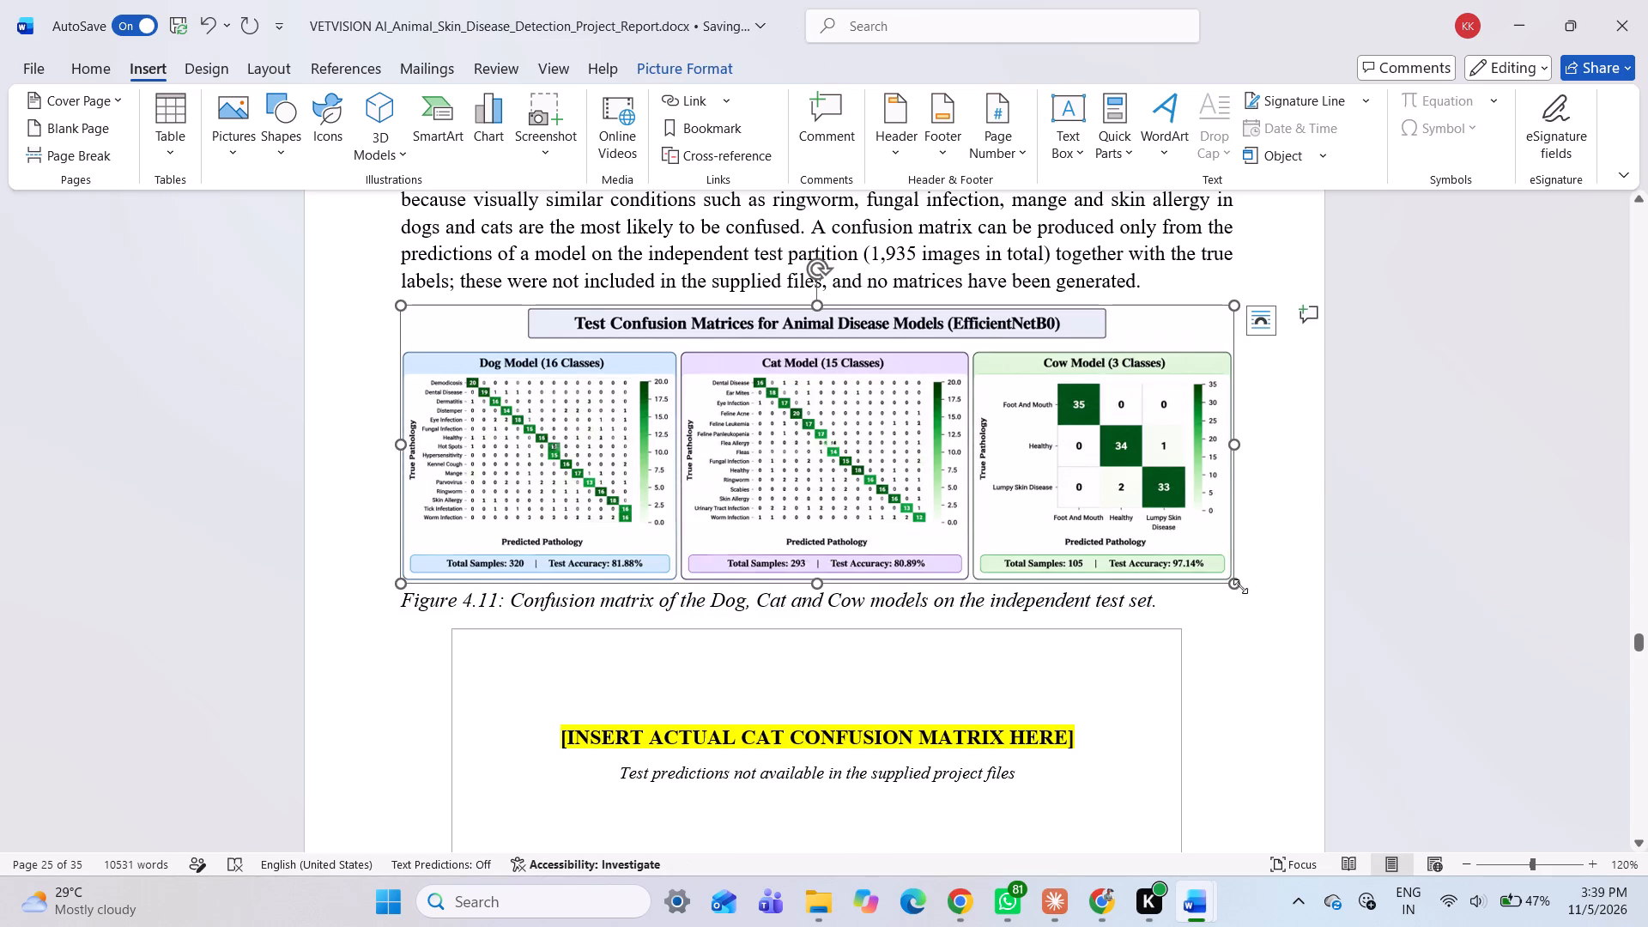
{"action": "left_click_drag", "start_coordinate": [1235, 585], "coordinate": [1202, 578]}
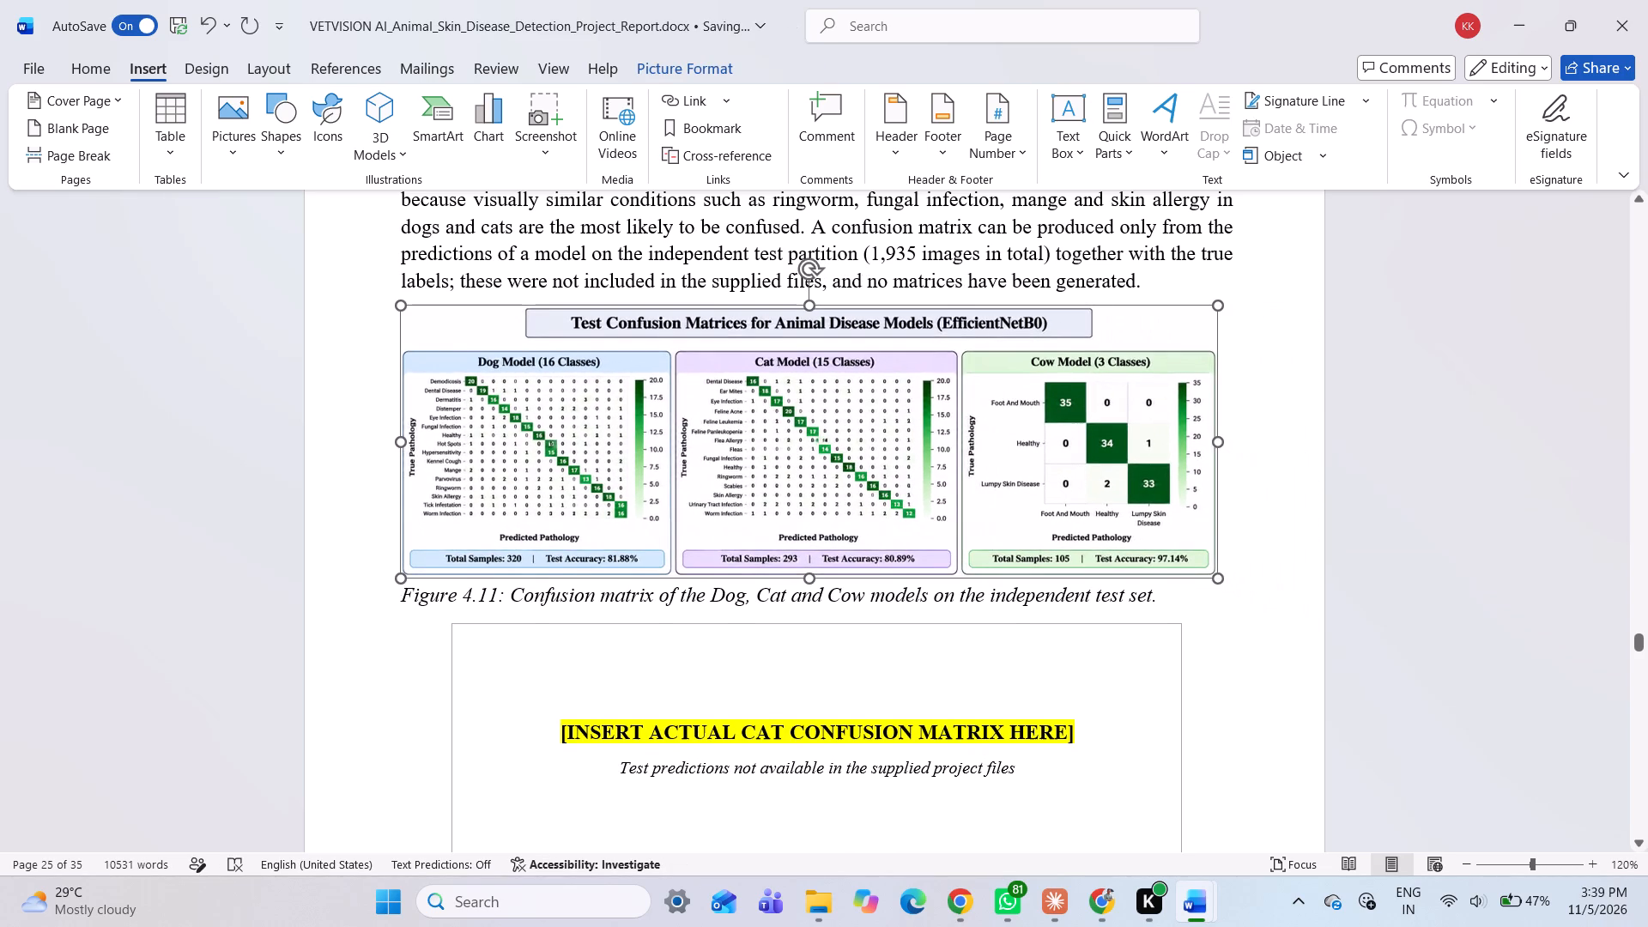
{"action": "left_click_drag", "start_coordinate": [1202, 578], "coordinate": [1212, 584]}
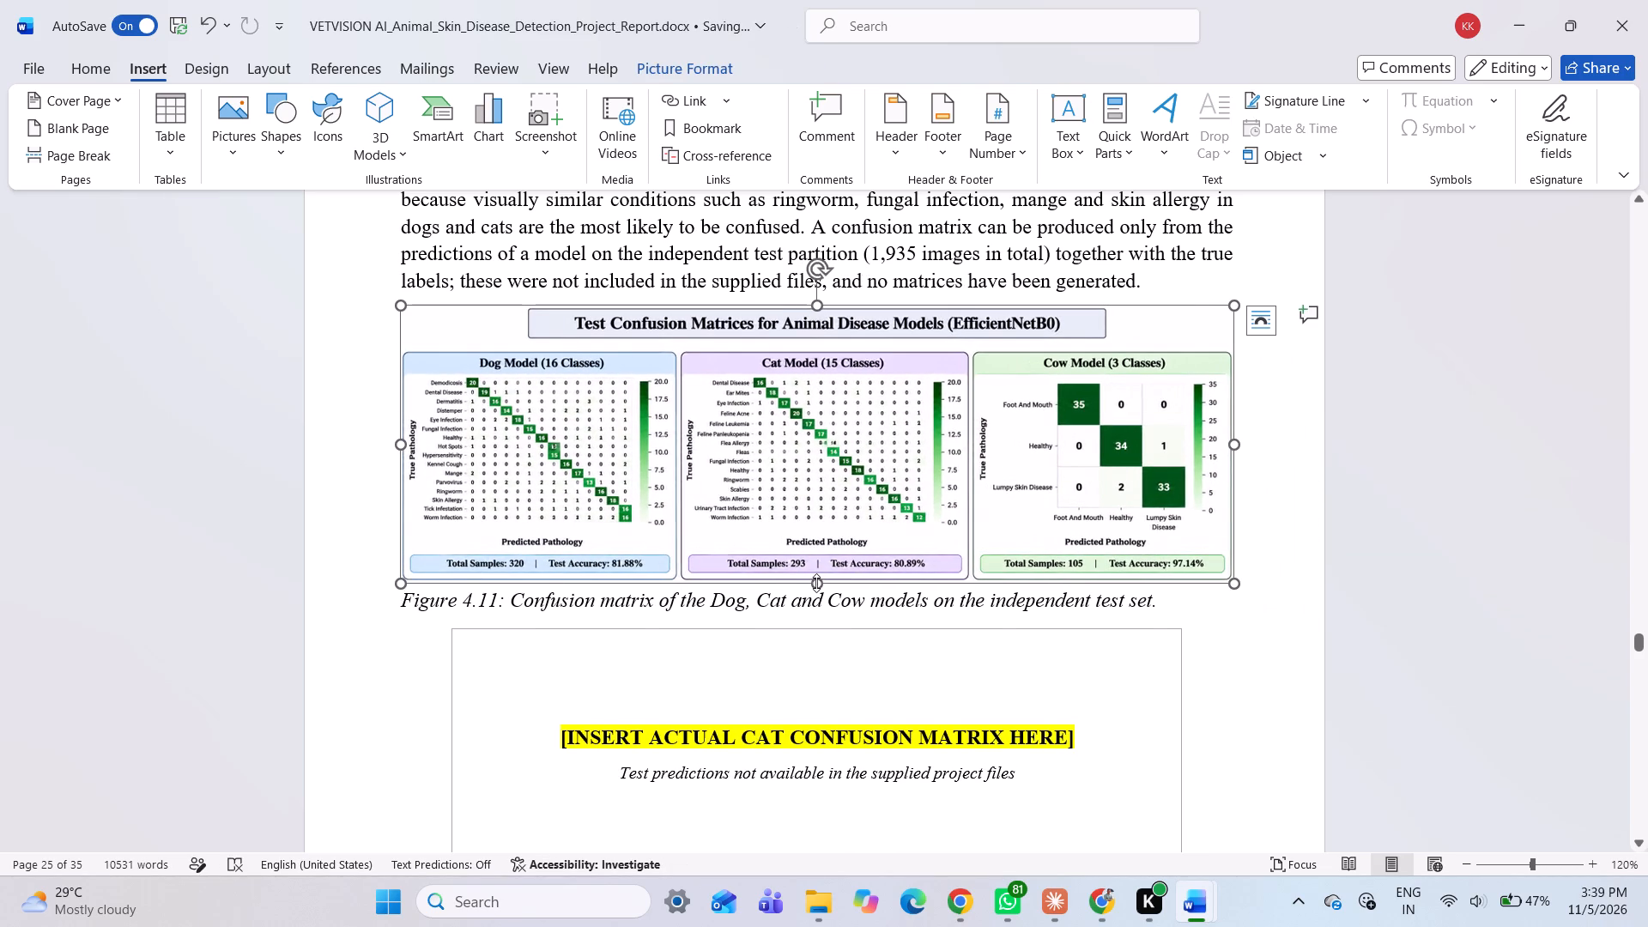
{"action": "left_click_drag", "start_coordinate": [815, 583], "coordinate": [818, 676]}
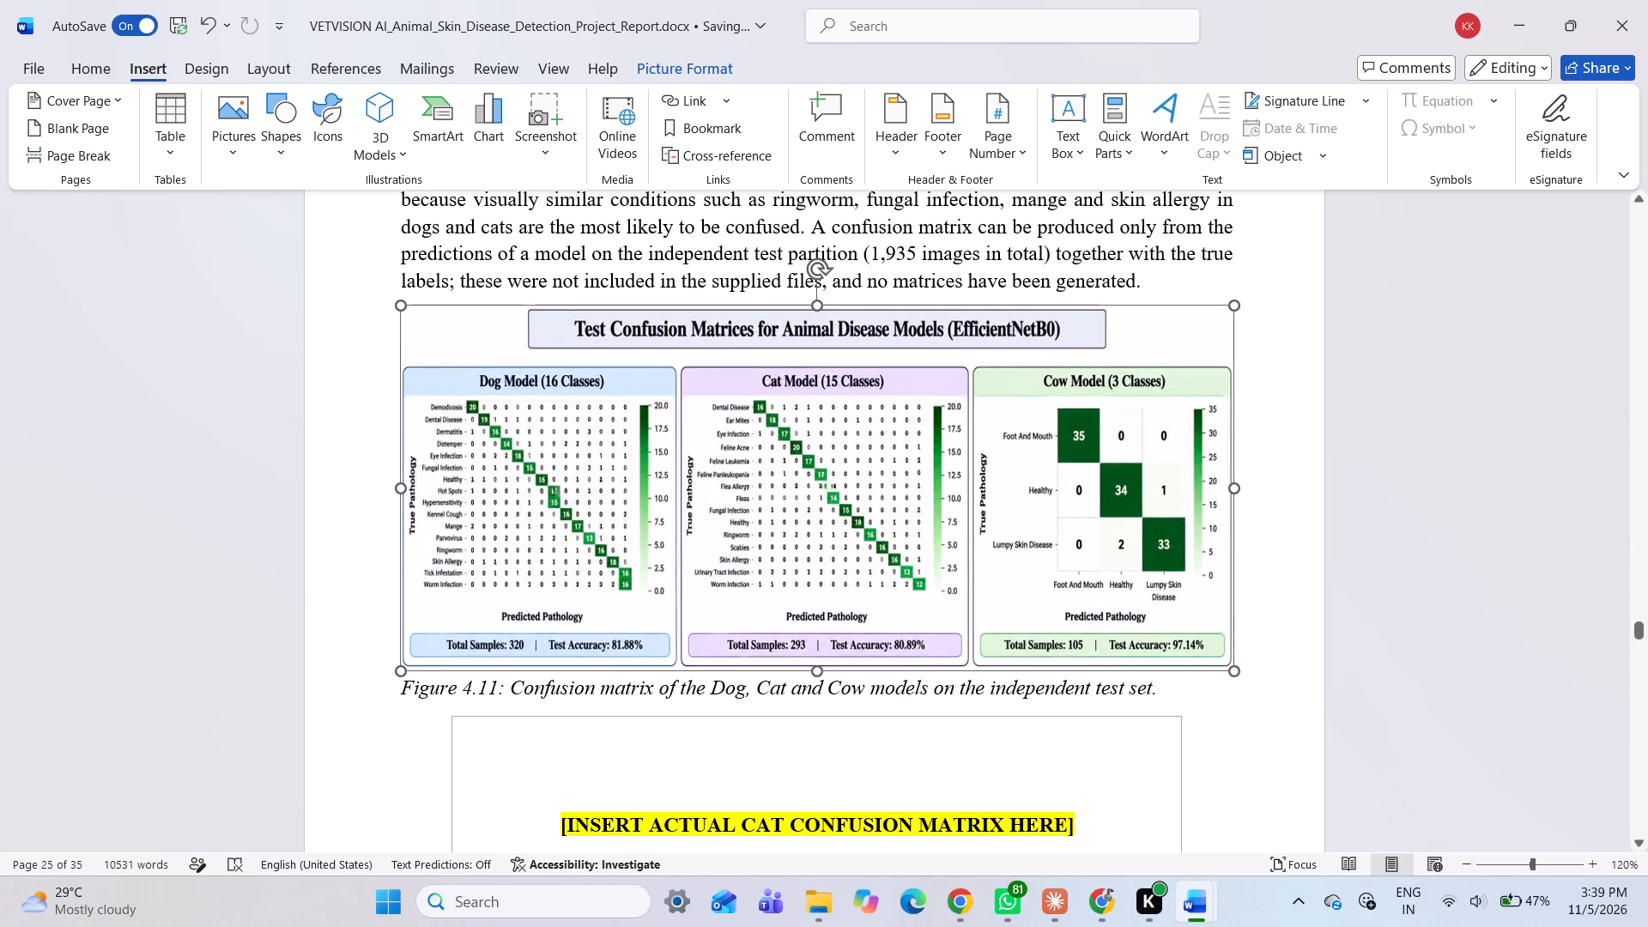
{"action": "left_click_drag", "start_coordinate": [818, 676], "coordinate": [851, 617]}
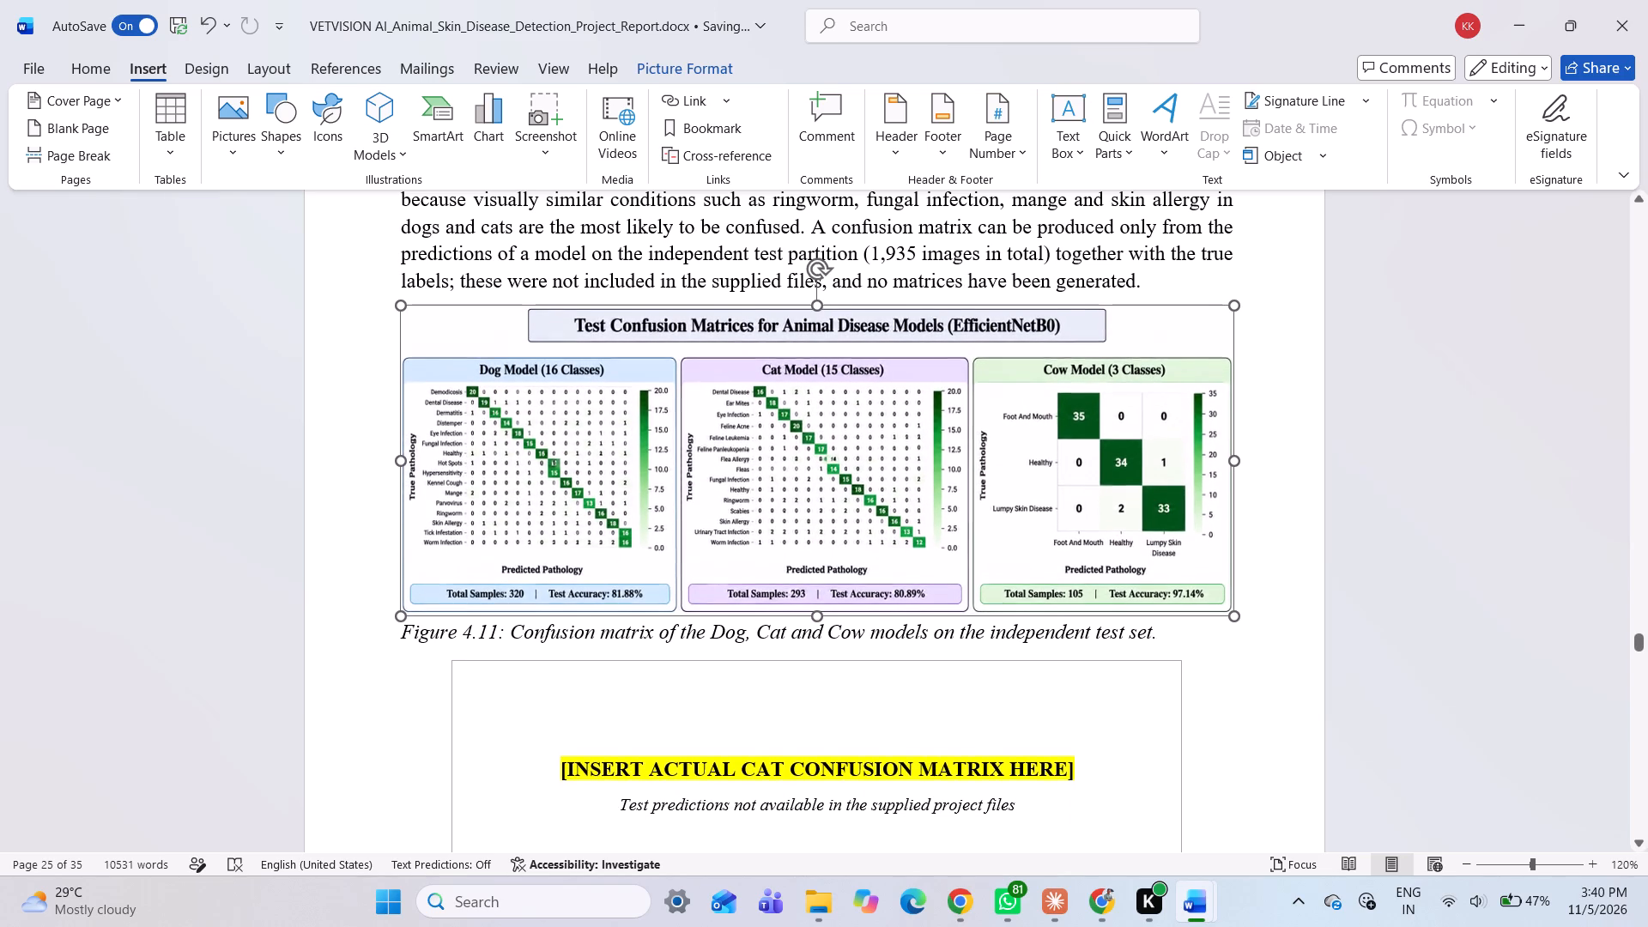
{"action": "left_click_drag", "start_coordinate": [851, 617], "coordinate": [851, 619]}
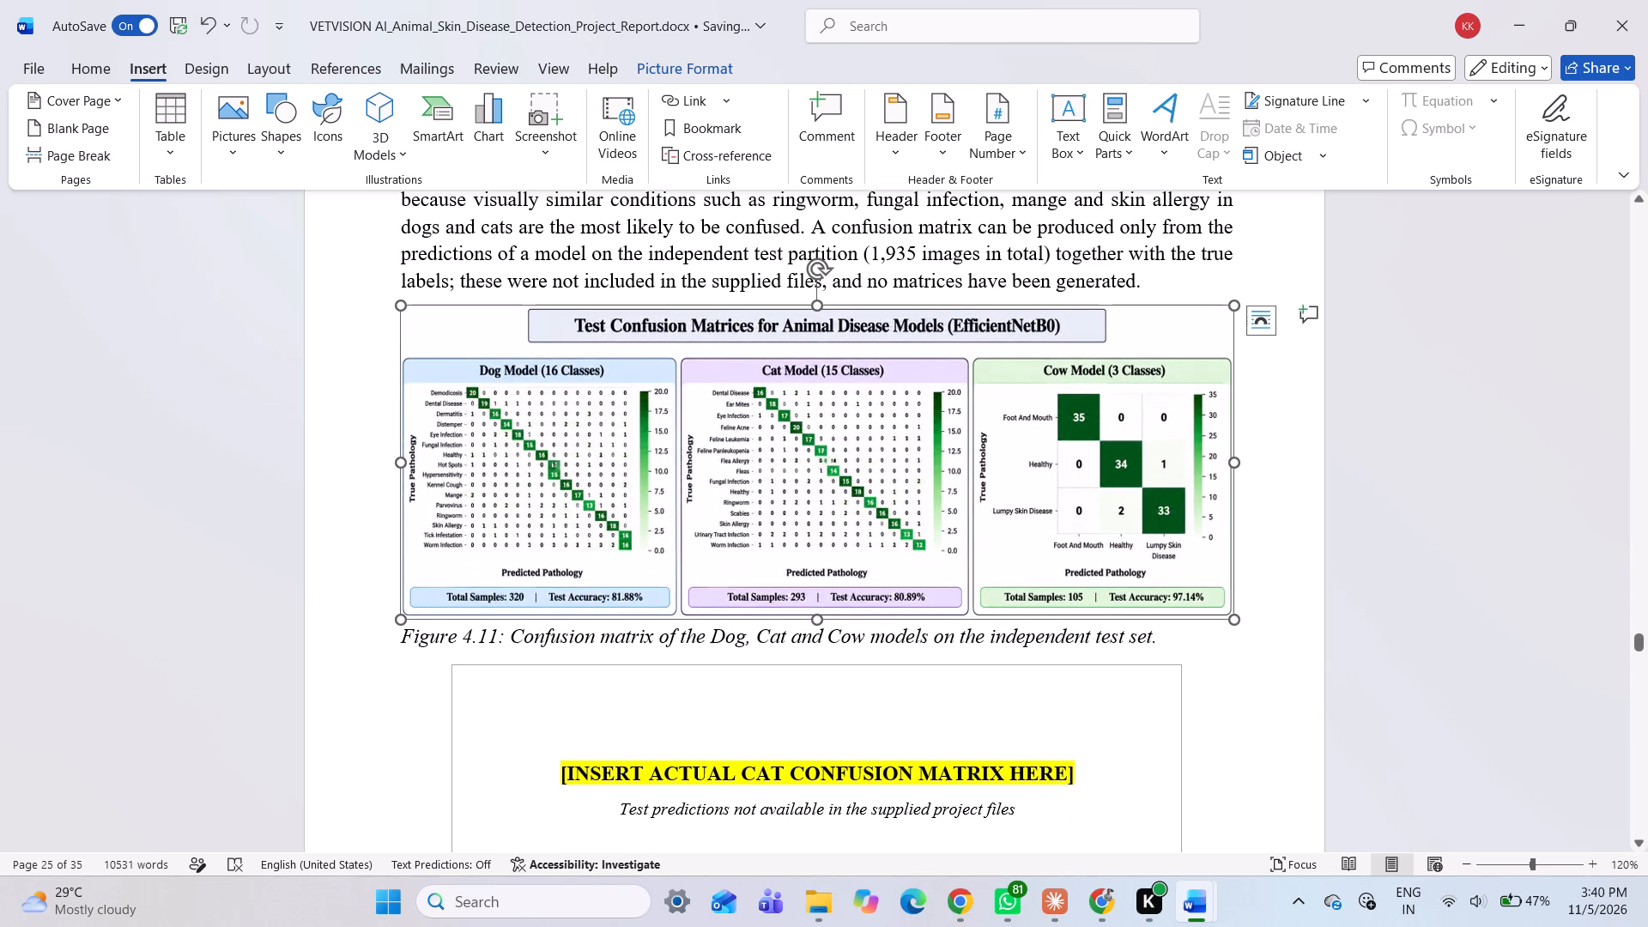
Set the confusion matrix image's text wrapping to Square.
{"action": "left_click", "coordinate": [1263, 330]}
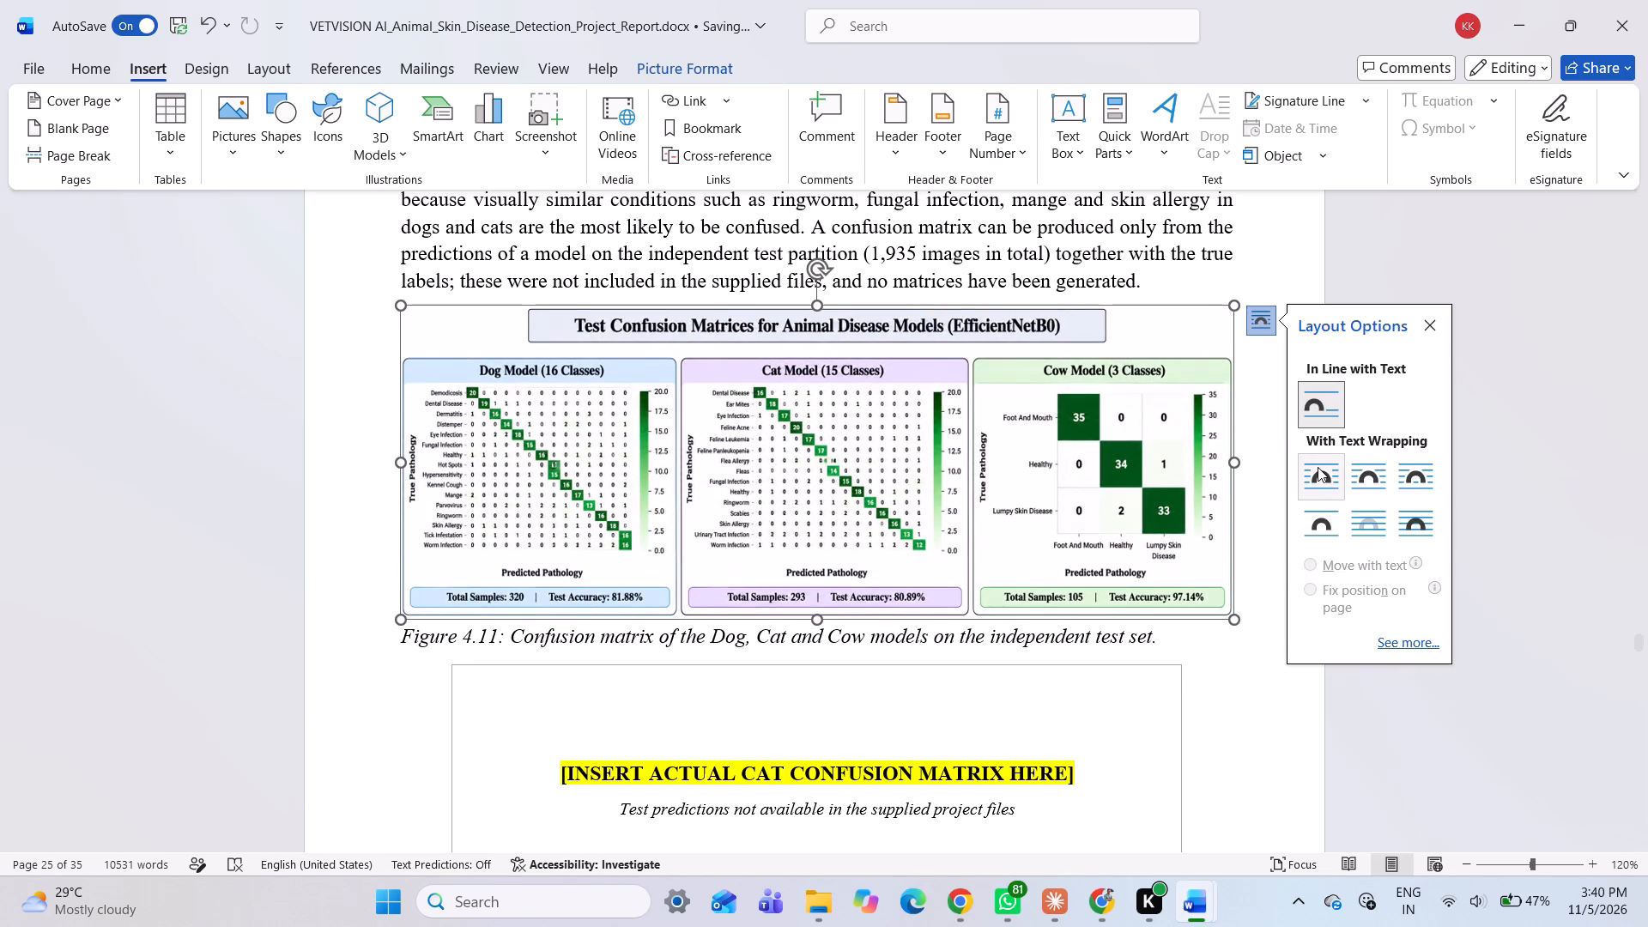
{"action": "left_click", "coordinate": [1318, 467]}
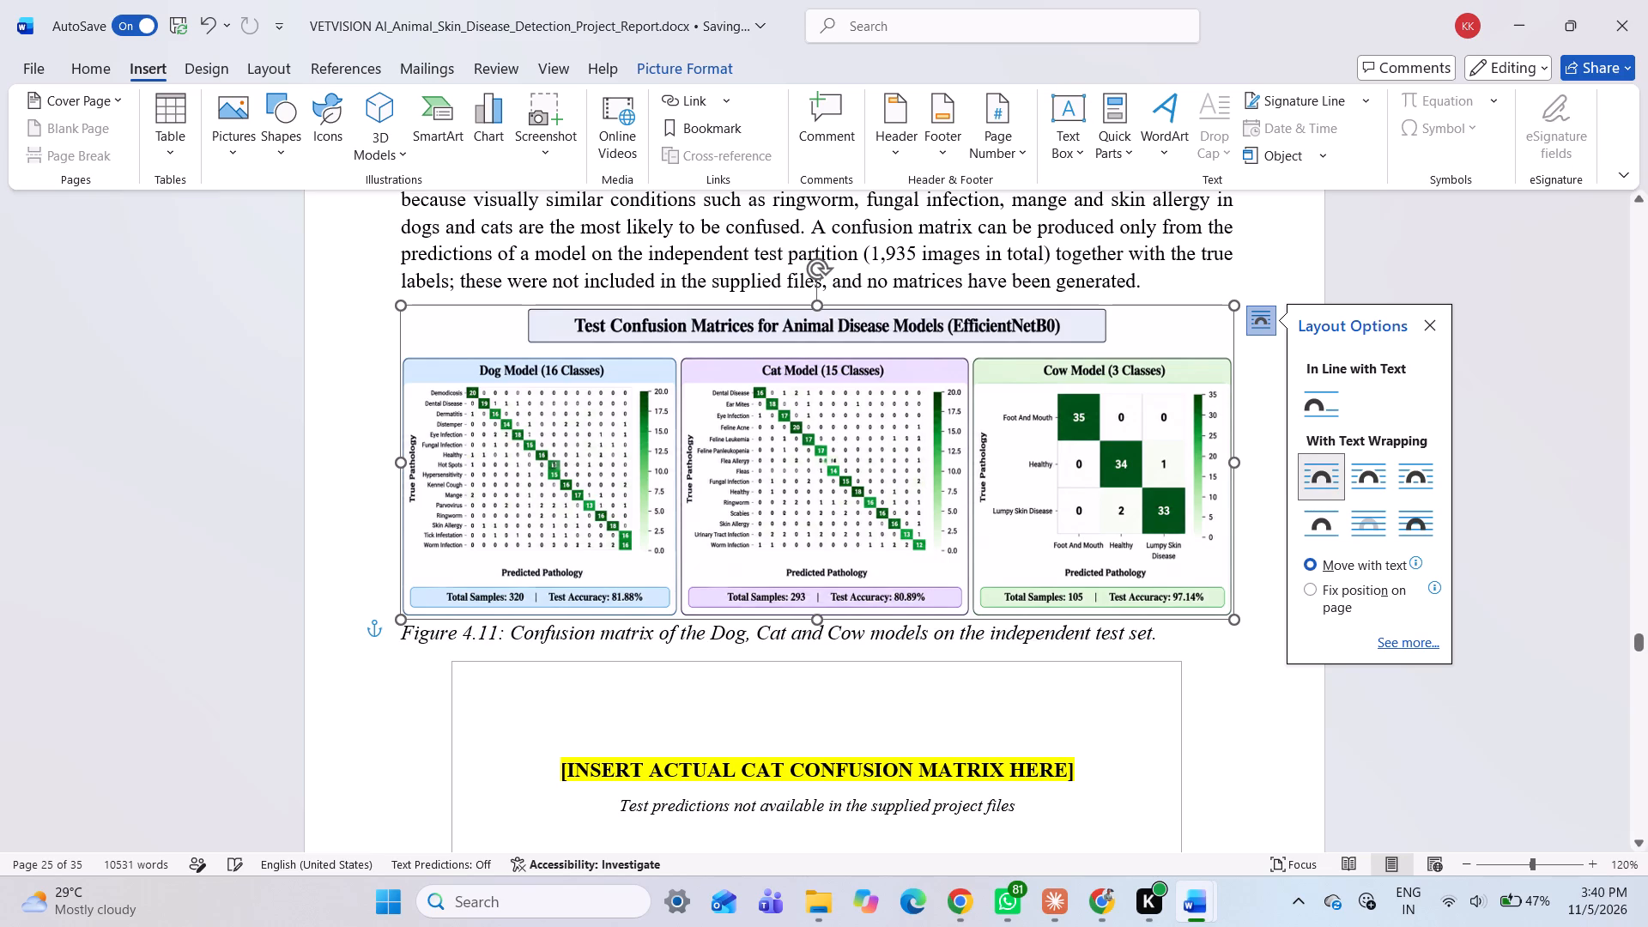
Enlarge the confusion matrix image by making it taller and extending it past both text margins.
{"action": "left_click_drag", "start_coordinate": [819, 613], "coordinate": [805, 667]}
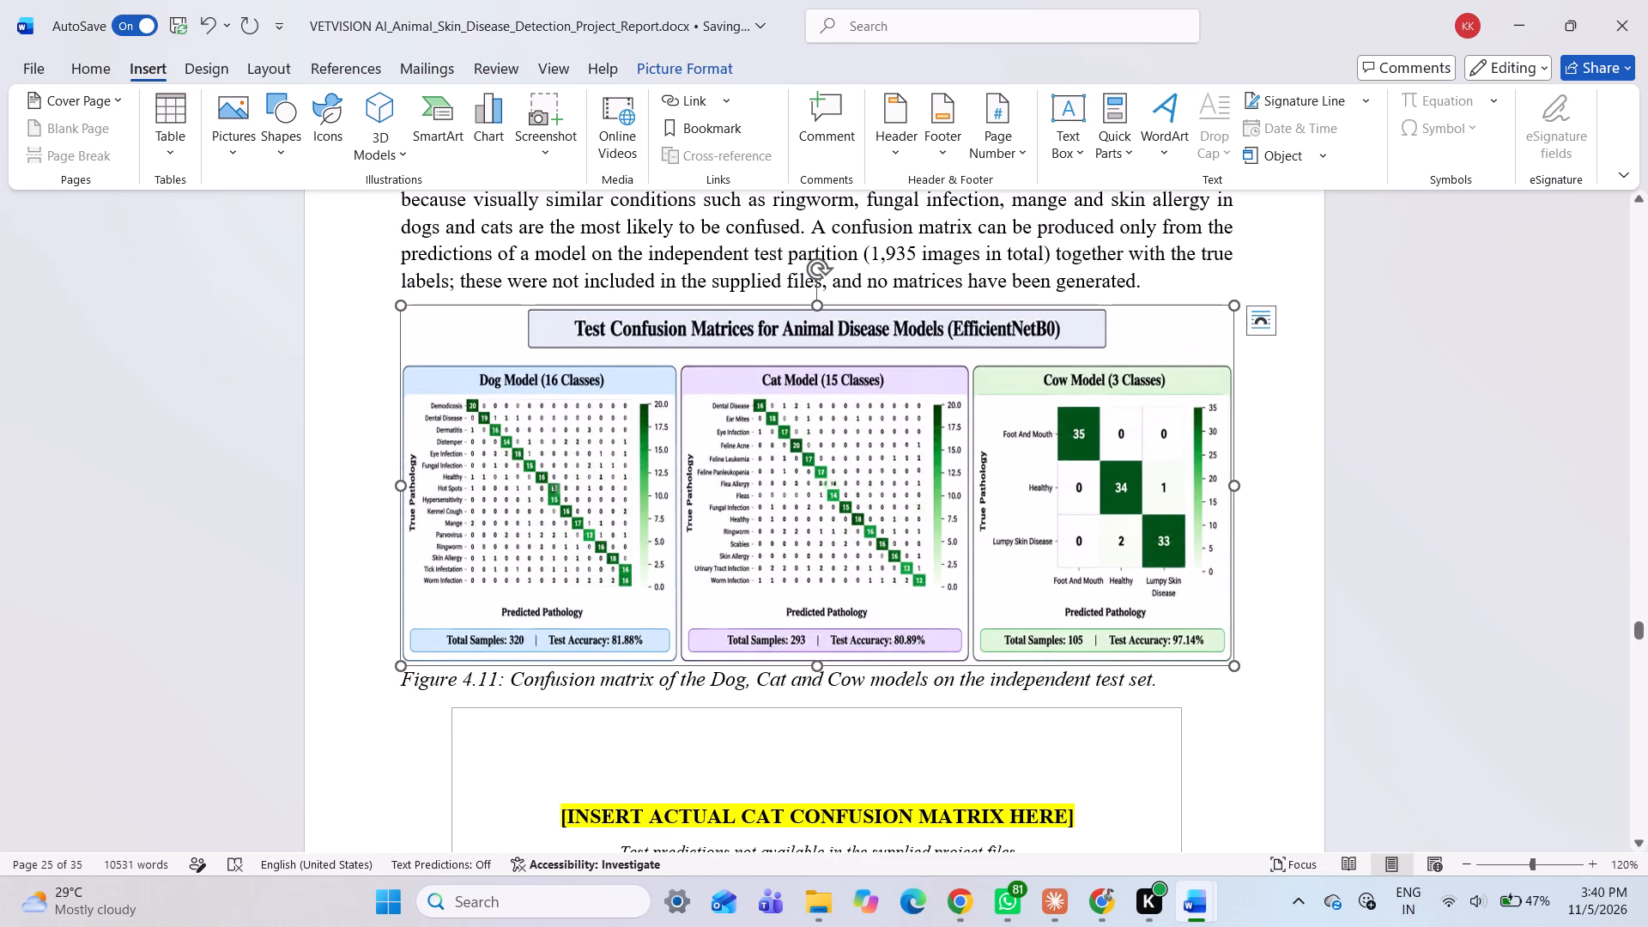
{"action": "left_click_drag", "start_coordinate": [399, 484], "coordinate": [370, 483]}
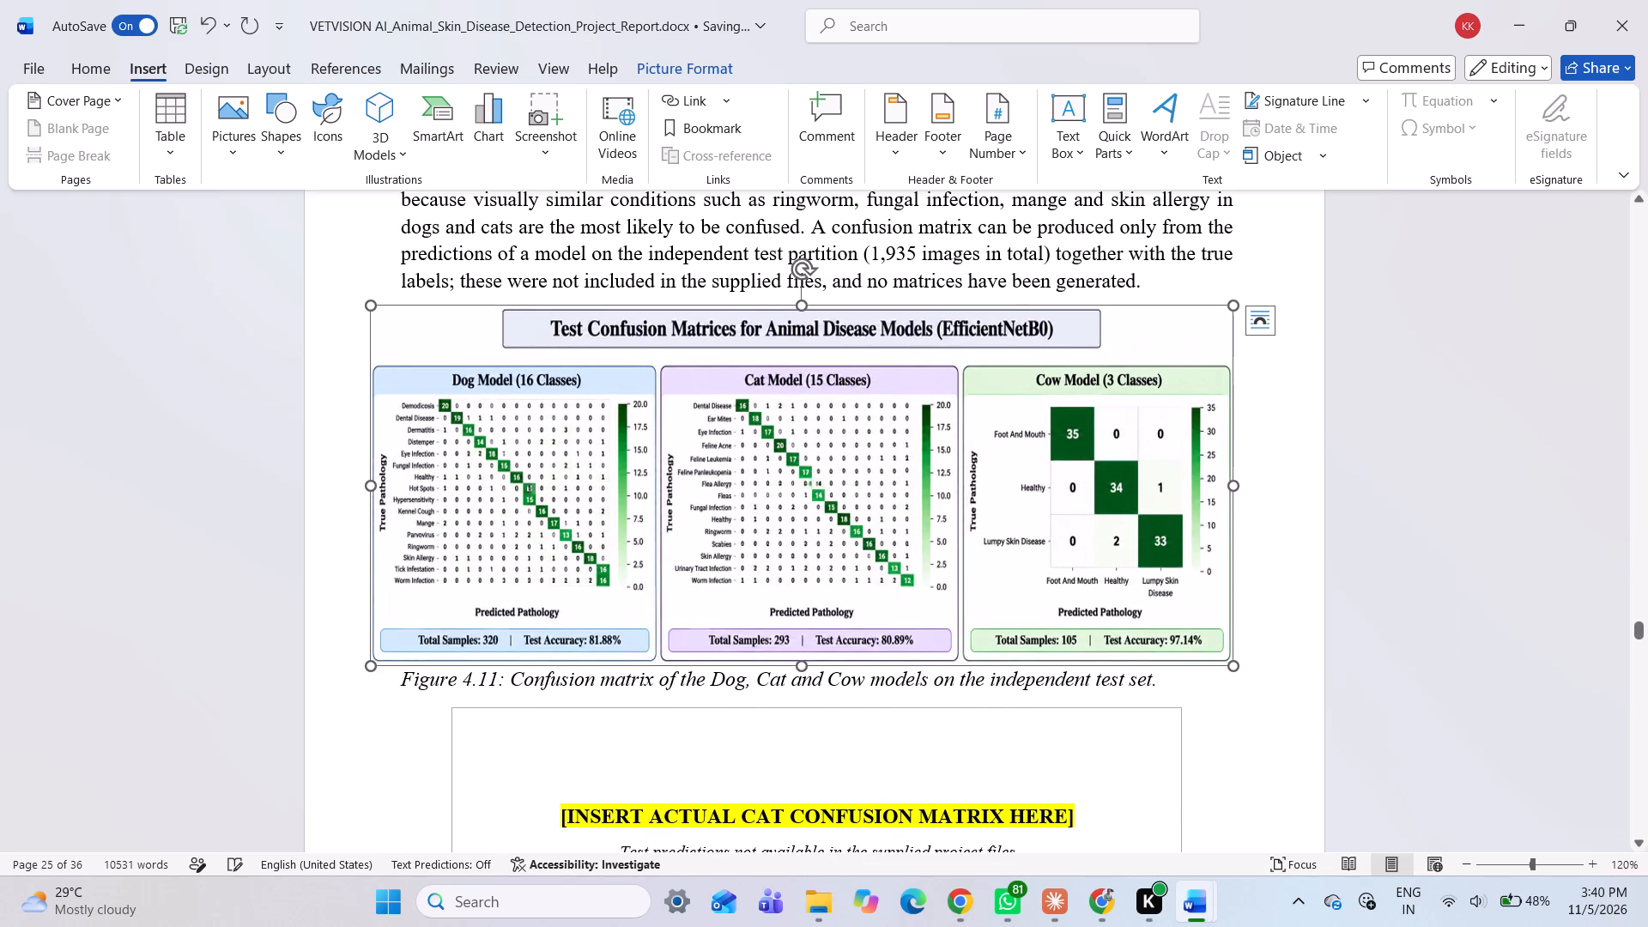
{"action": "left_click_drag", "start_coordinate": [1235, 483], "coordinate": [1287, 472]}
{"action": "left_click", "coordinate": [1230, 722]}
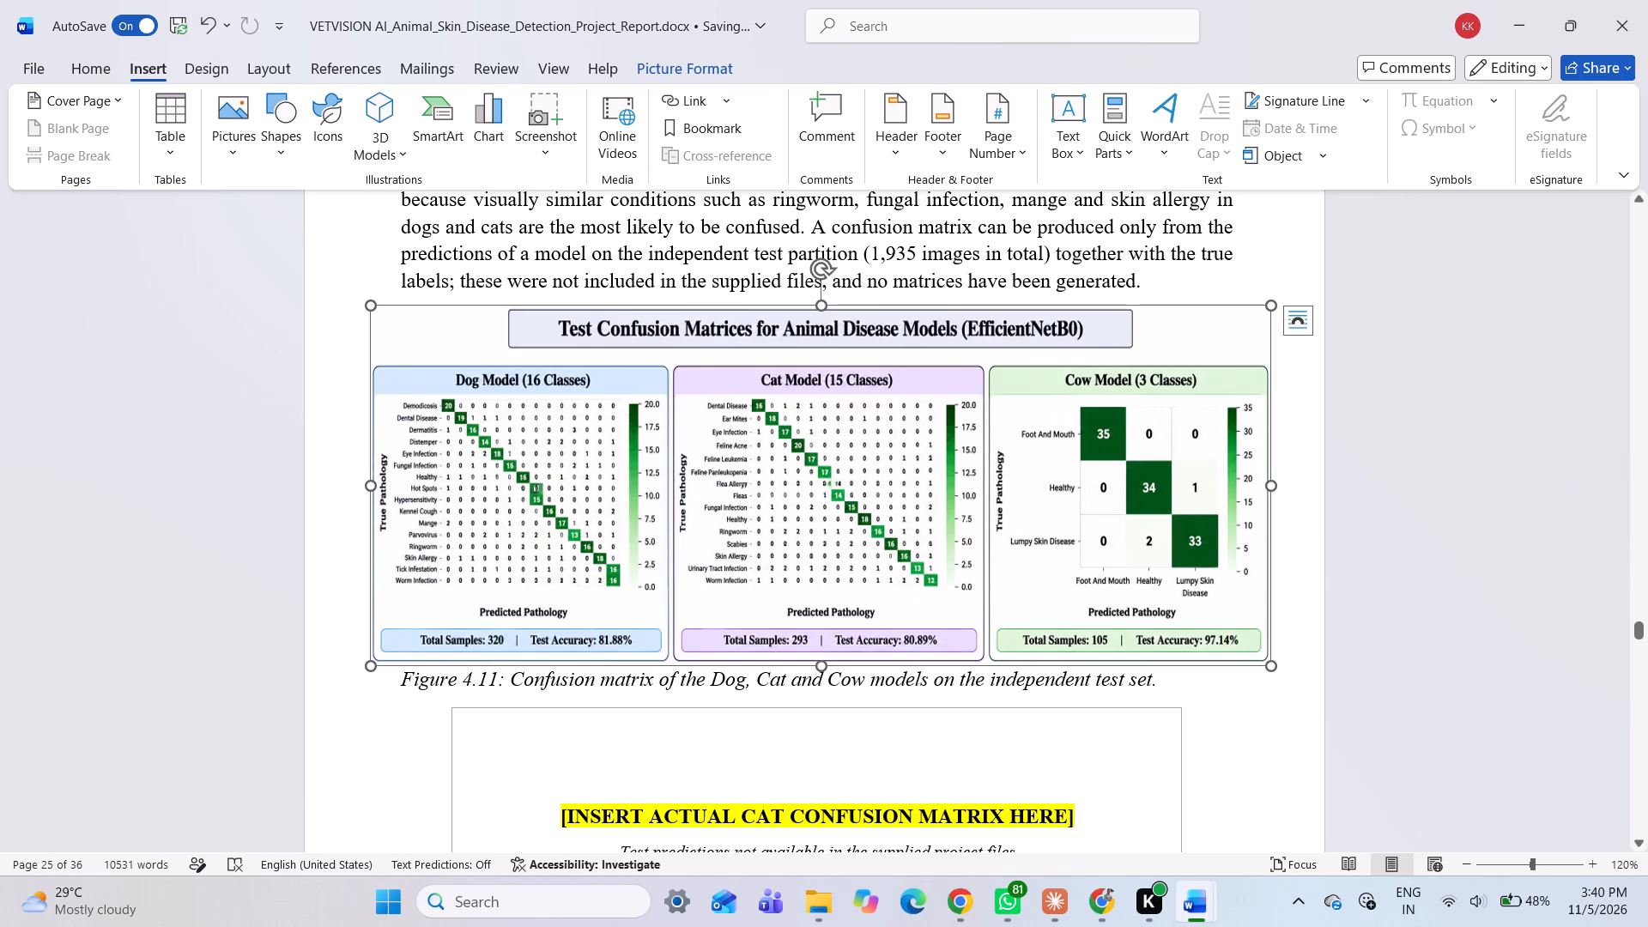
Shrink the confusion matrix image slightly and shift it so its left edge lines up with the text margin.
{"action": "scroll", "coordinate": [1139, 491], "scroll_direction": "up", "scroll_amount": 4}
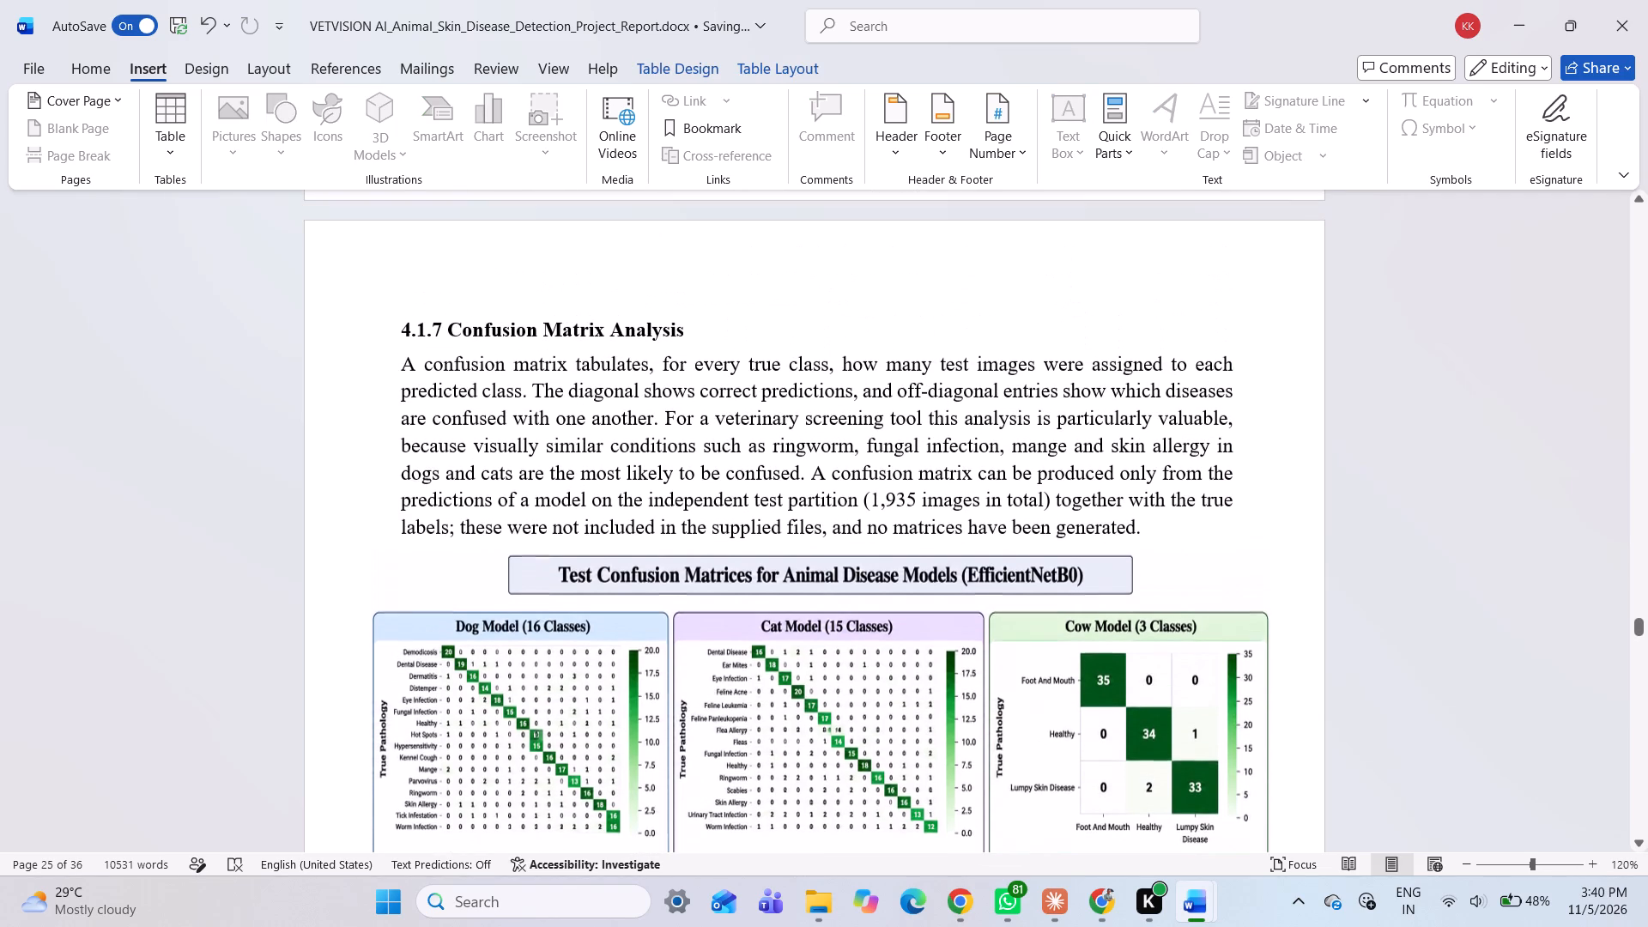
{"action": "scroll", "coordinate": [1131, 469], "scroll_direction": "down", "scroll_amount": 5}
{"action": "scroll", "coordinate": [1131, 469], "scroll_direction": "up", "scroll_amount": 13}
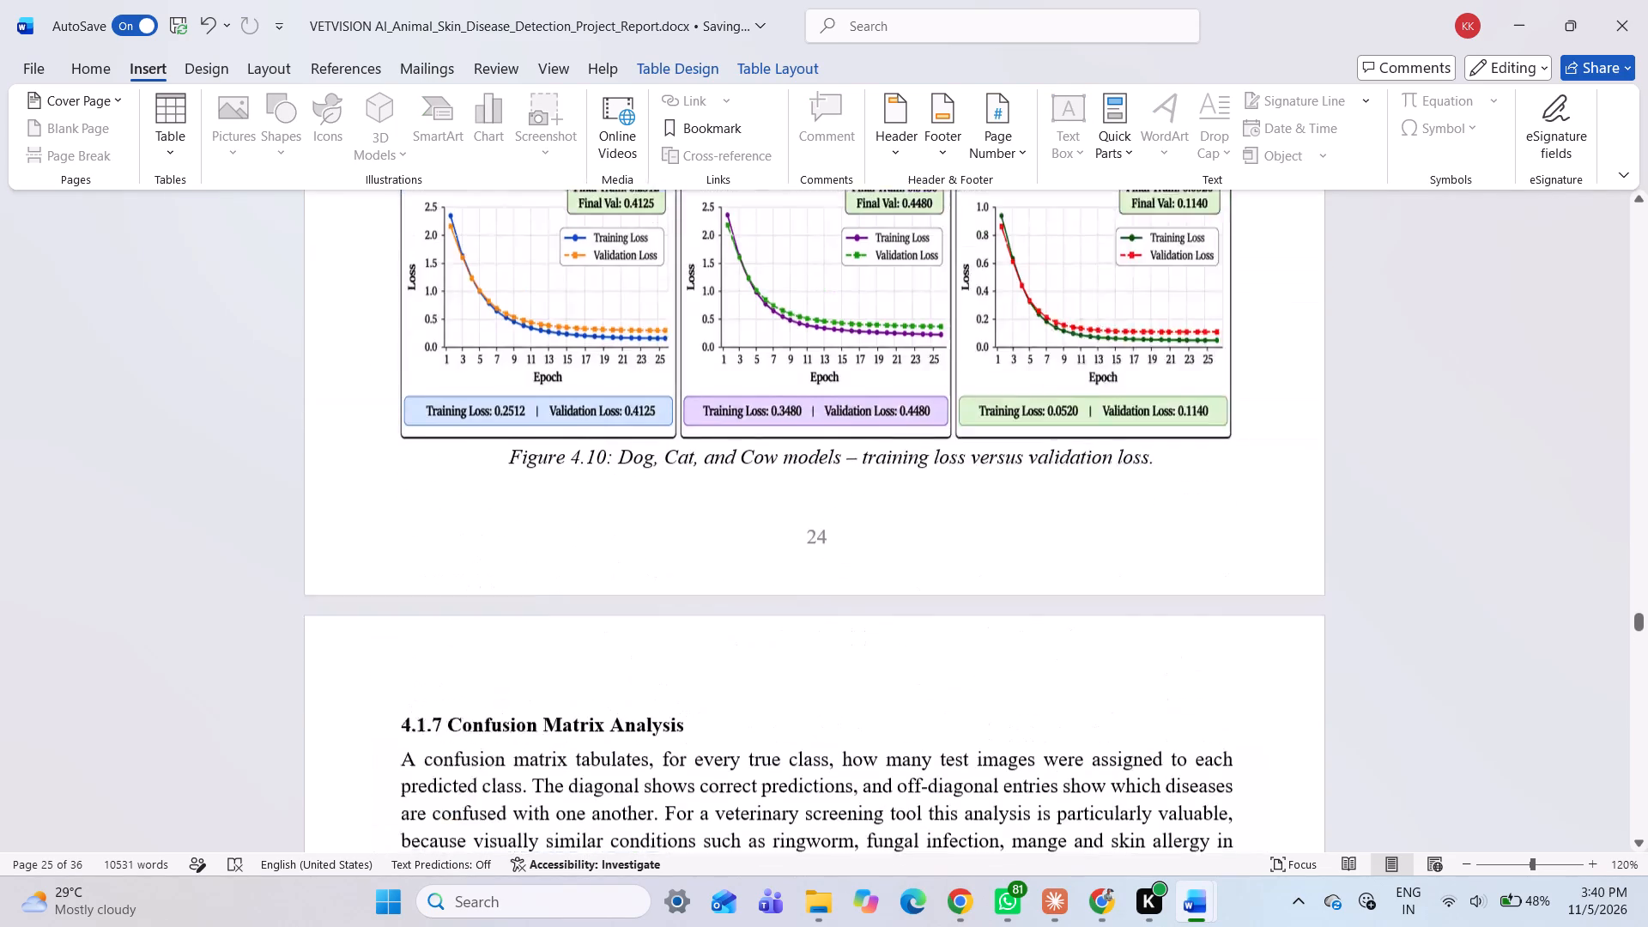
{"action": "scroll", "coordinate": [1130, 469], "scroll_direction": "down", "scroll_amount": 12}
{"action": "left_click", "coordinate": [1126, 470]}
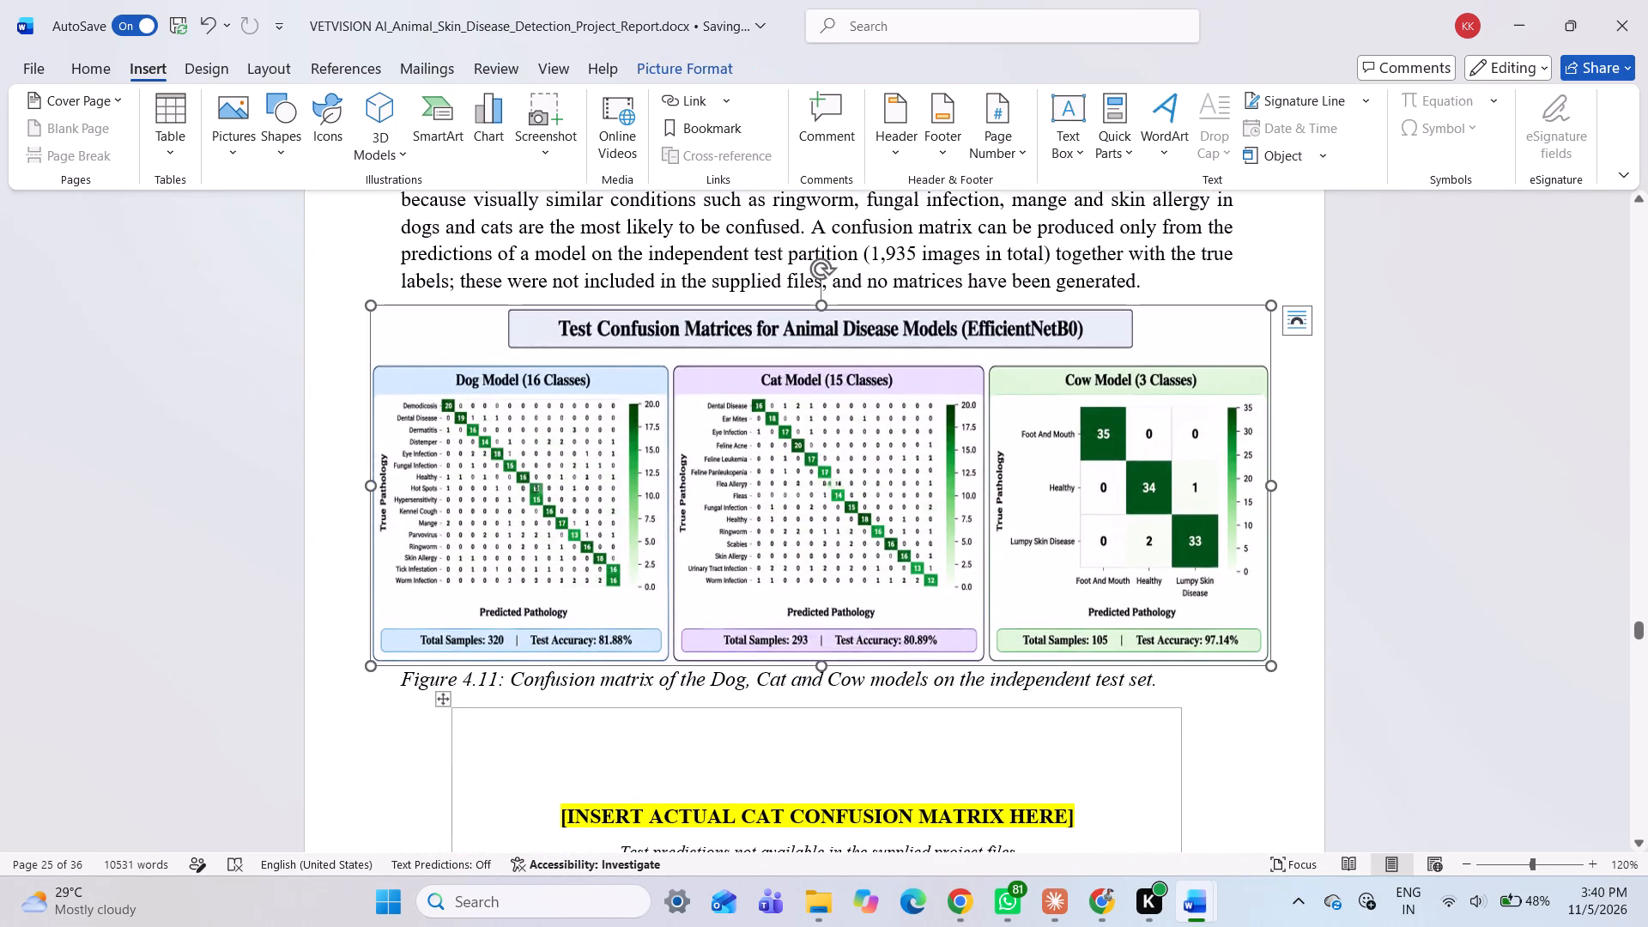
{"action": "left_click_drag", "start_coordinate": [1271, 665], "coordinate": [1243, 612]}
{"action": "left_click_drag", "start_coordinate": [1103, 617], "coordinate": [1130, 614]}
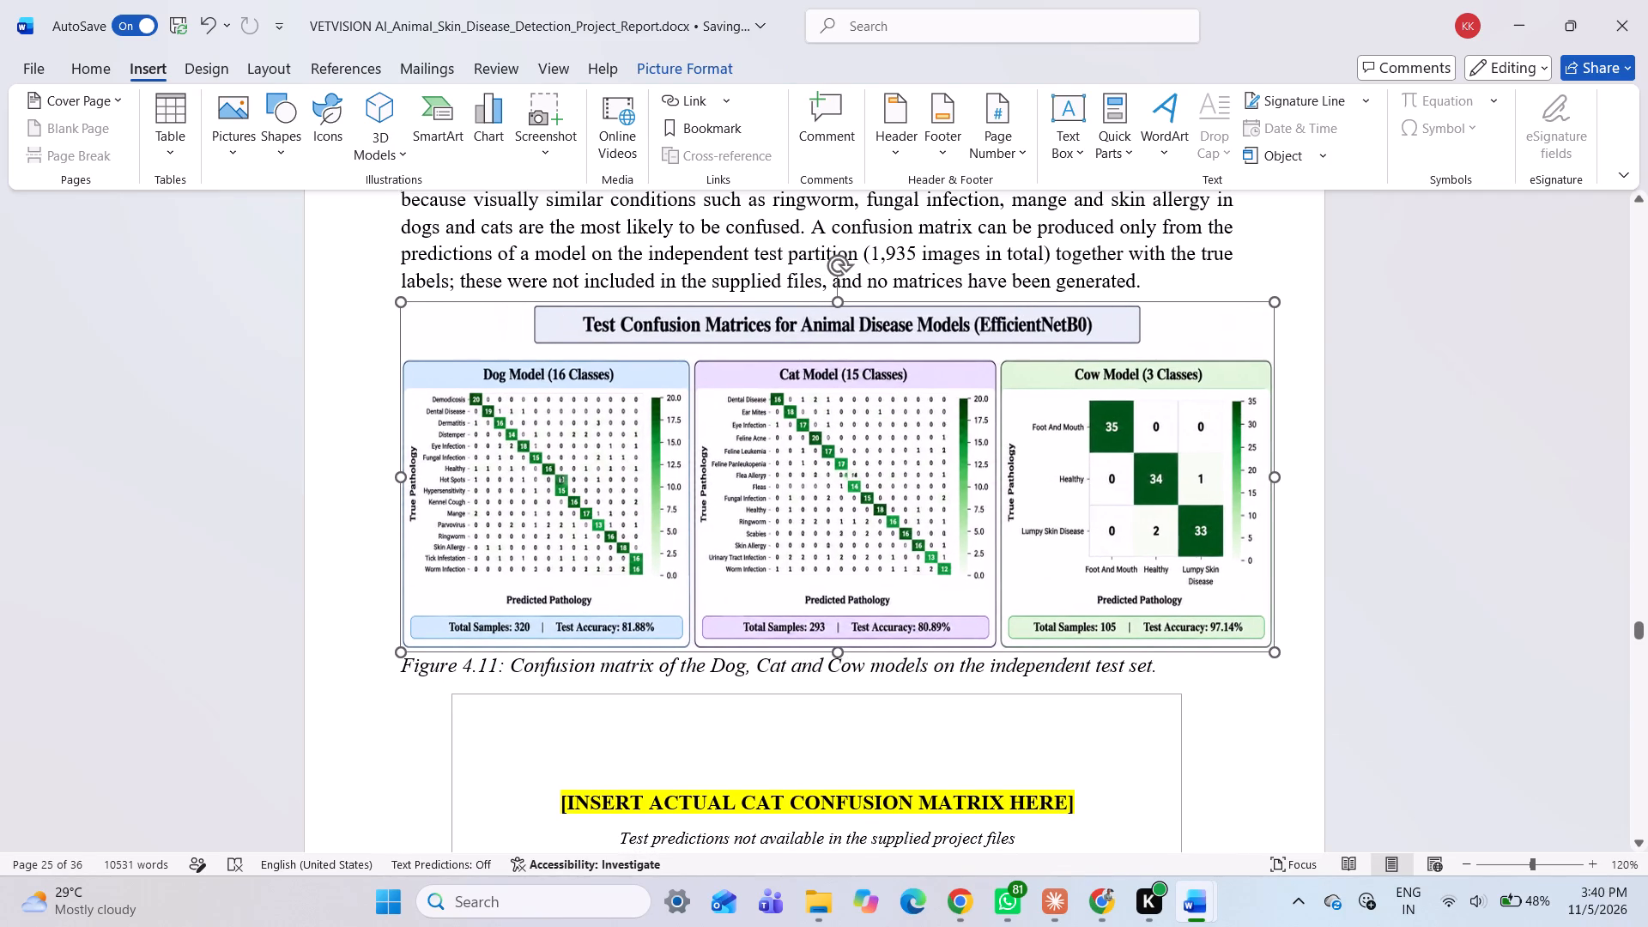
{"action": "left_click_drag", "start_coordinate": [1130, 614], "coordinate": [1133, 621]}
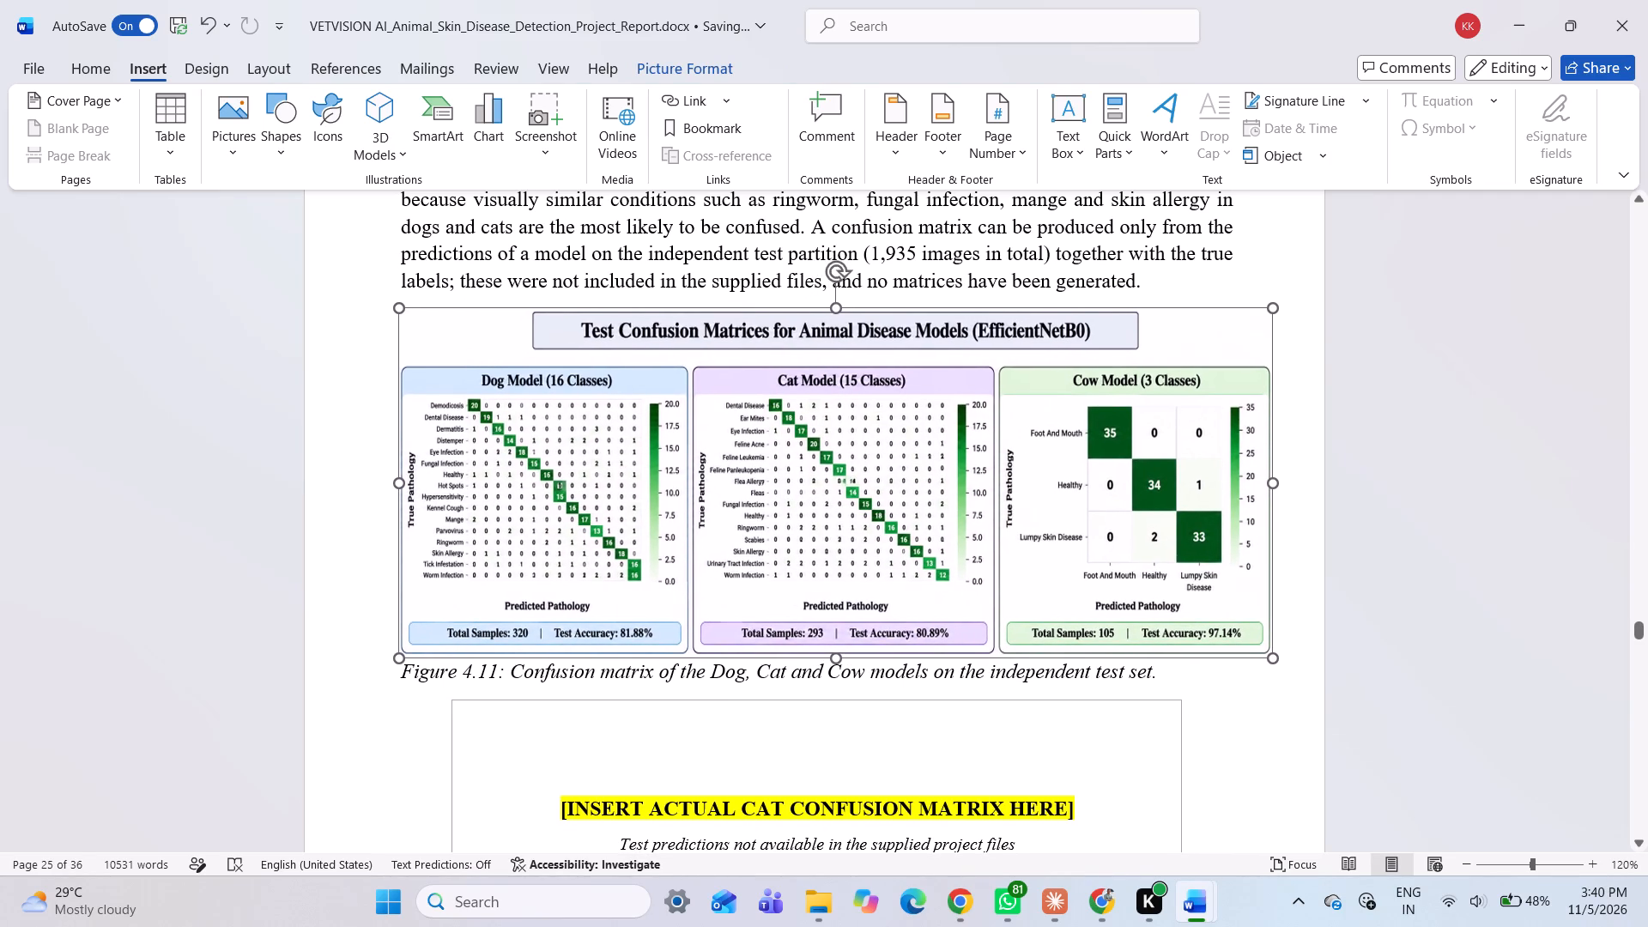
{"action": "left_click_drag", "start_coordinate": [1133, 621], "coordinate": [1136, 621]}
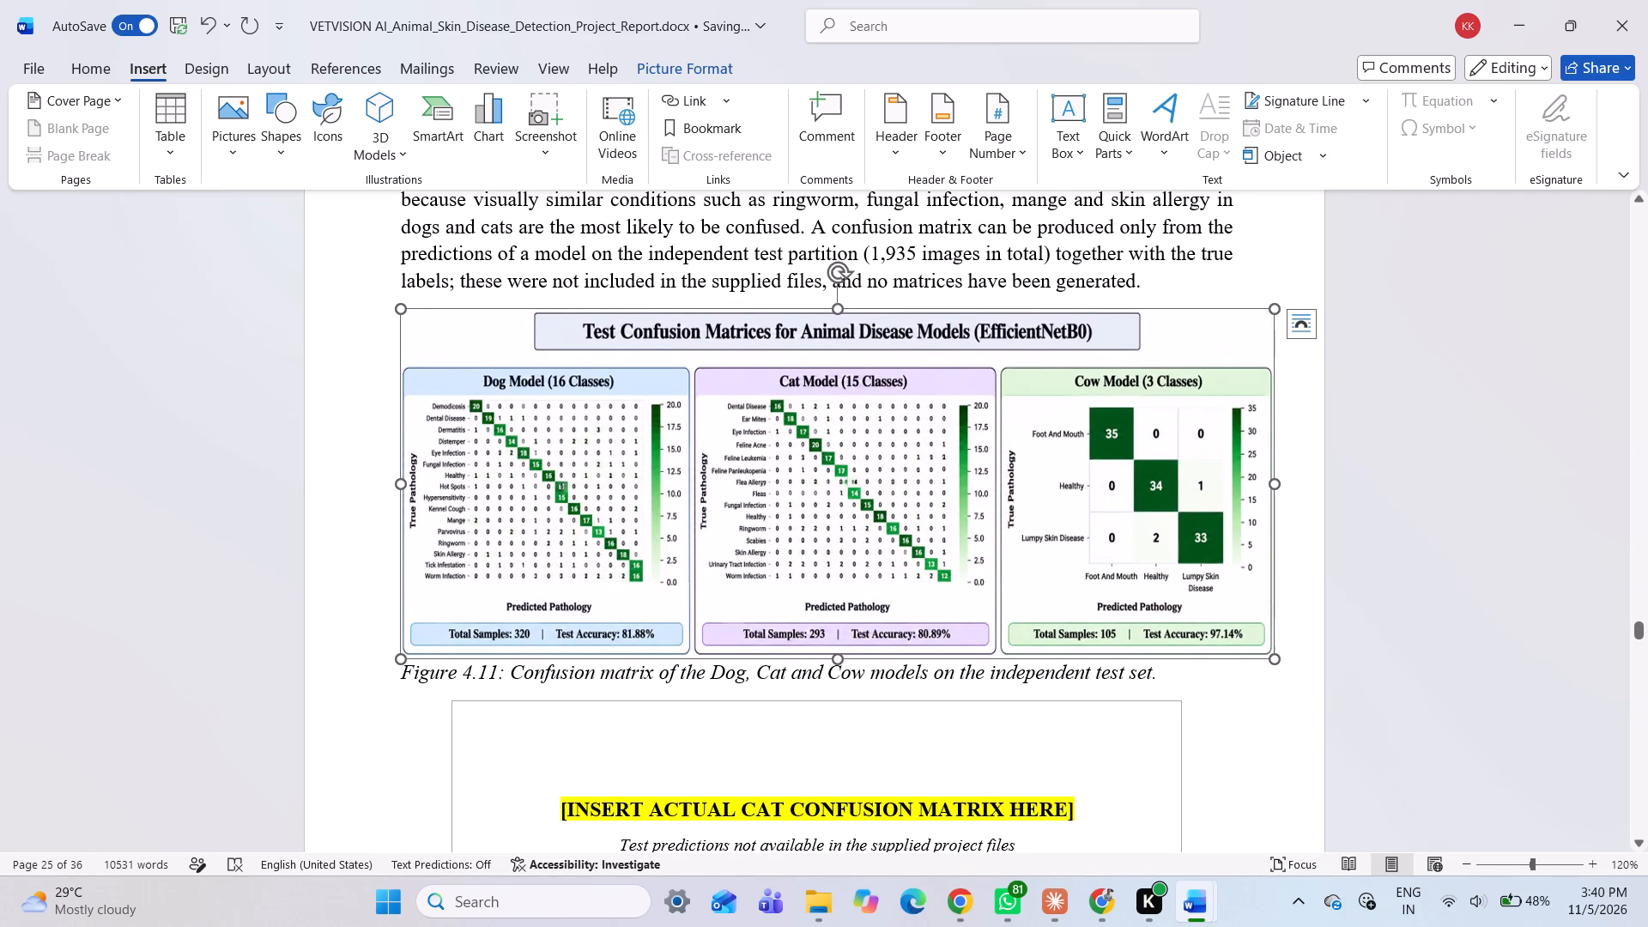
Reduce the image to roughly the text width and center it between the section 4.1.7 paragraph and the Figure 4.11 caption.
{"action": "left_click_drag", "start_coordinate": [1274, 651], "coordinate": [1239, 659]}
{"action": "left_click_drag", "start_coordinate": [1254, 663], "coordinate": [1239, 652]}
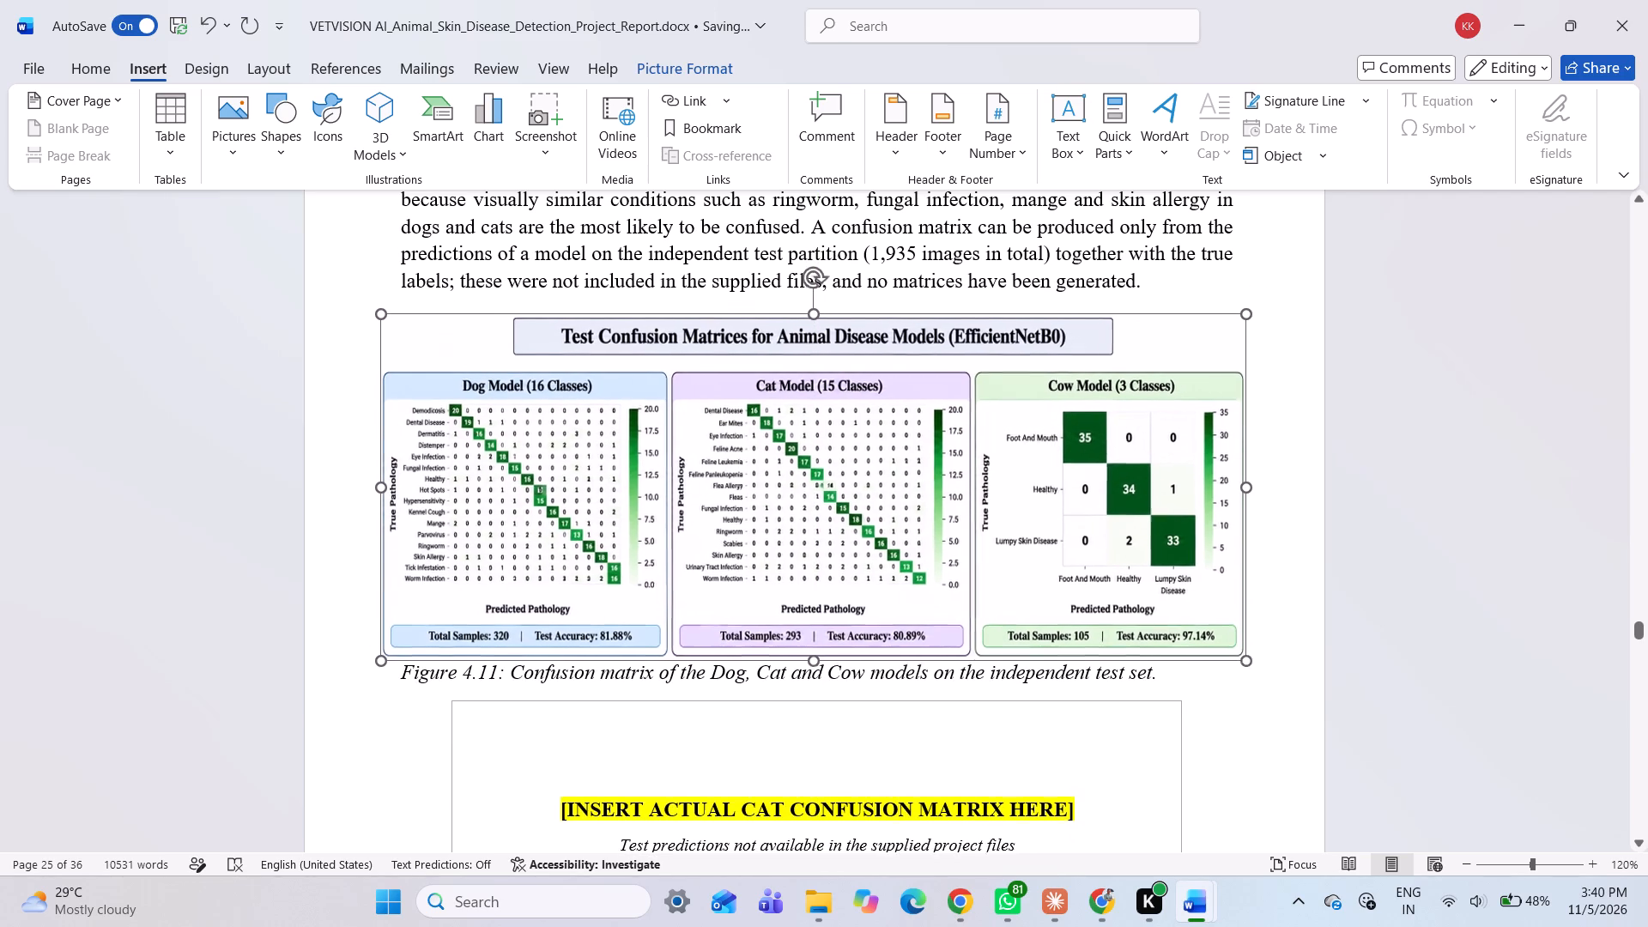
{"action": "left_click_drag", "start_coordinate": [1239, 652], "coordinate": [1224, 651]}
{"action": "left_click_drag", "start_coordinate": [967, 577], "coordinate": [974, 577]}
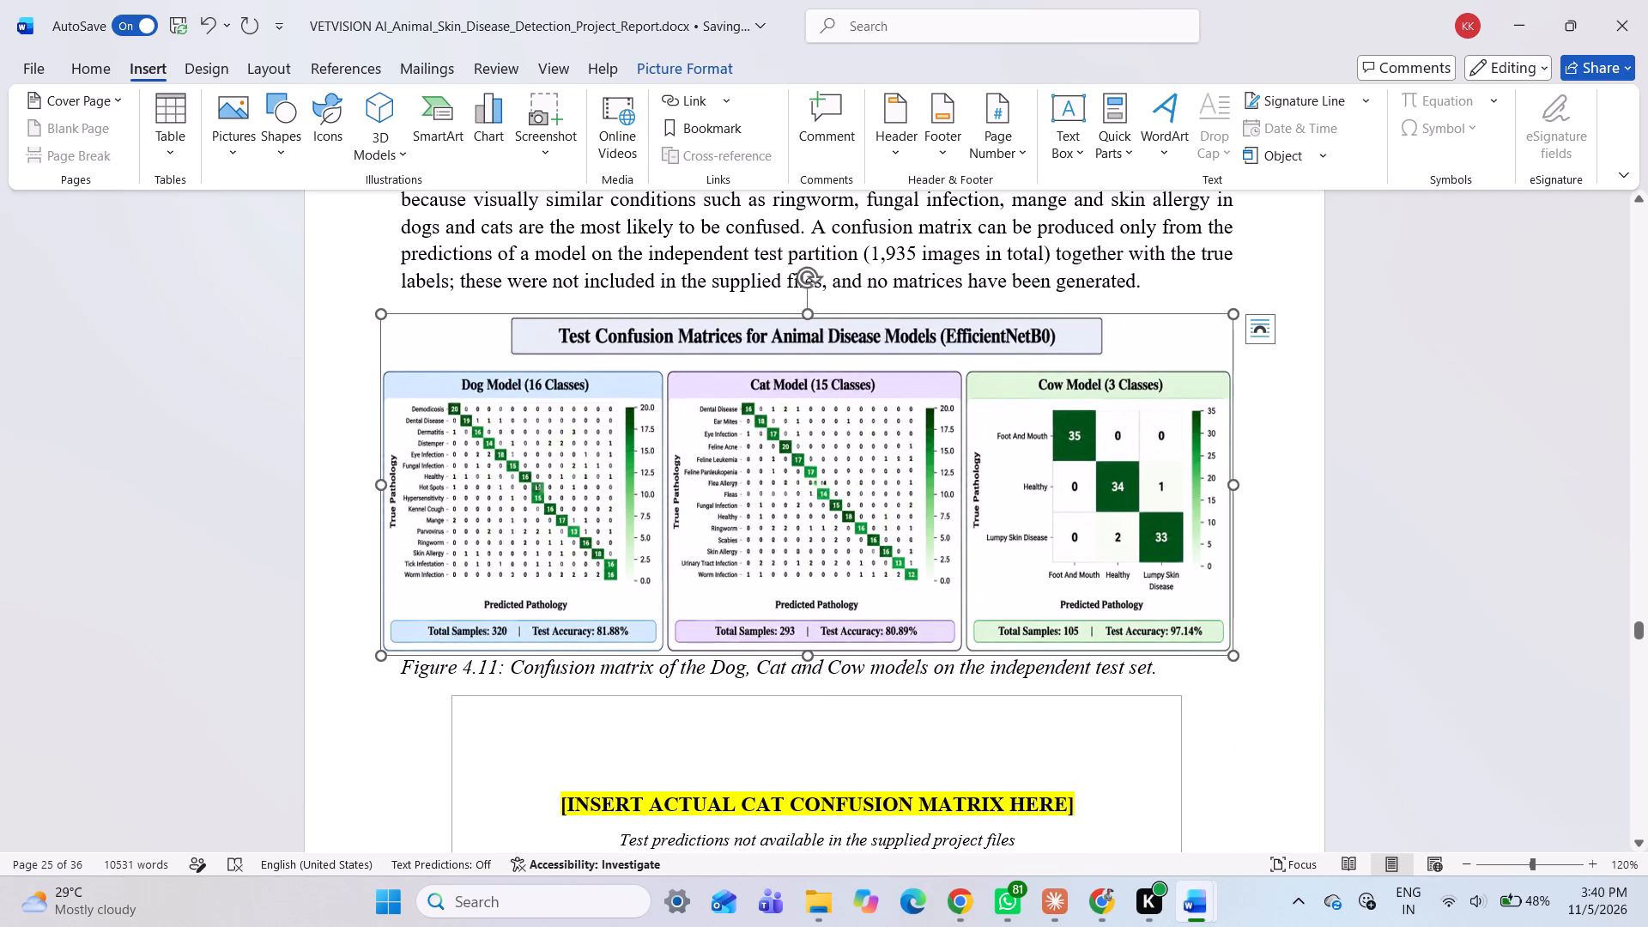
{"action": "left_click_drag", "start_coordinate": [974, 577], "coordinate": [975, 594]}
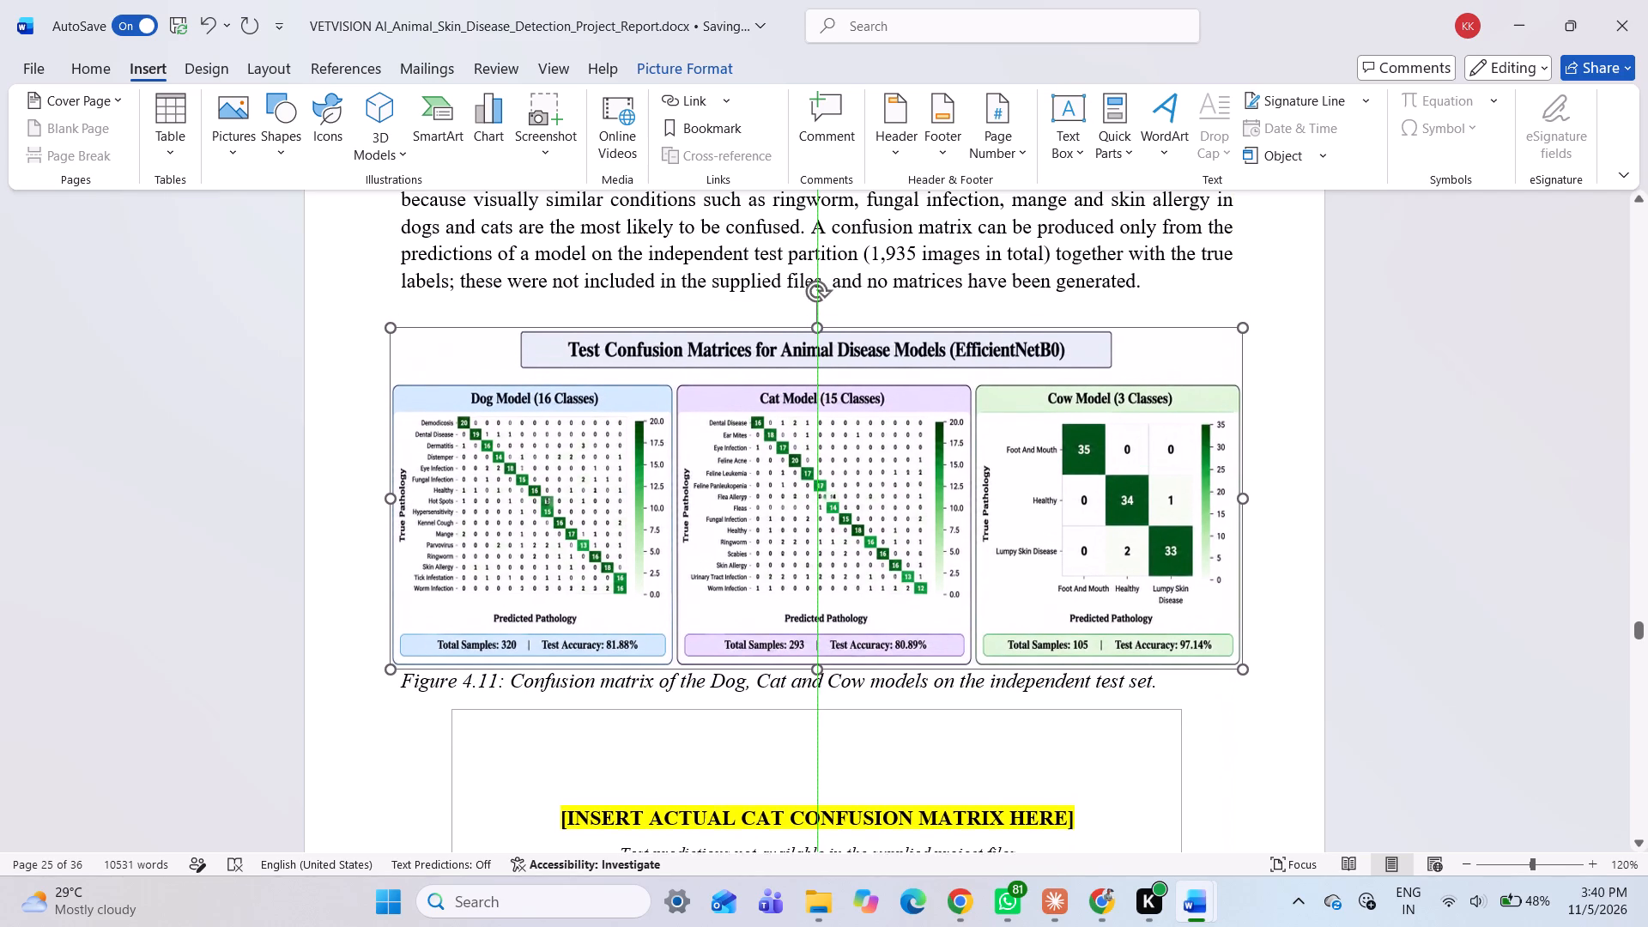
{"action": "left_click_drag", "start_coordinate": [975, 594], "coordinate": [975, 601]}
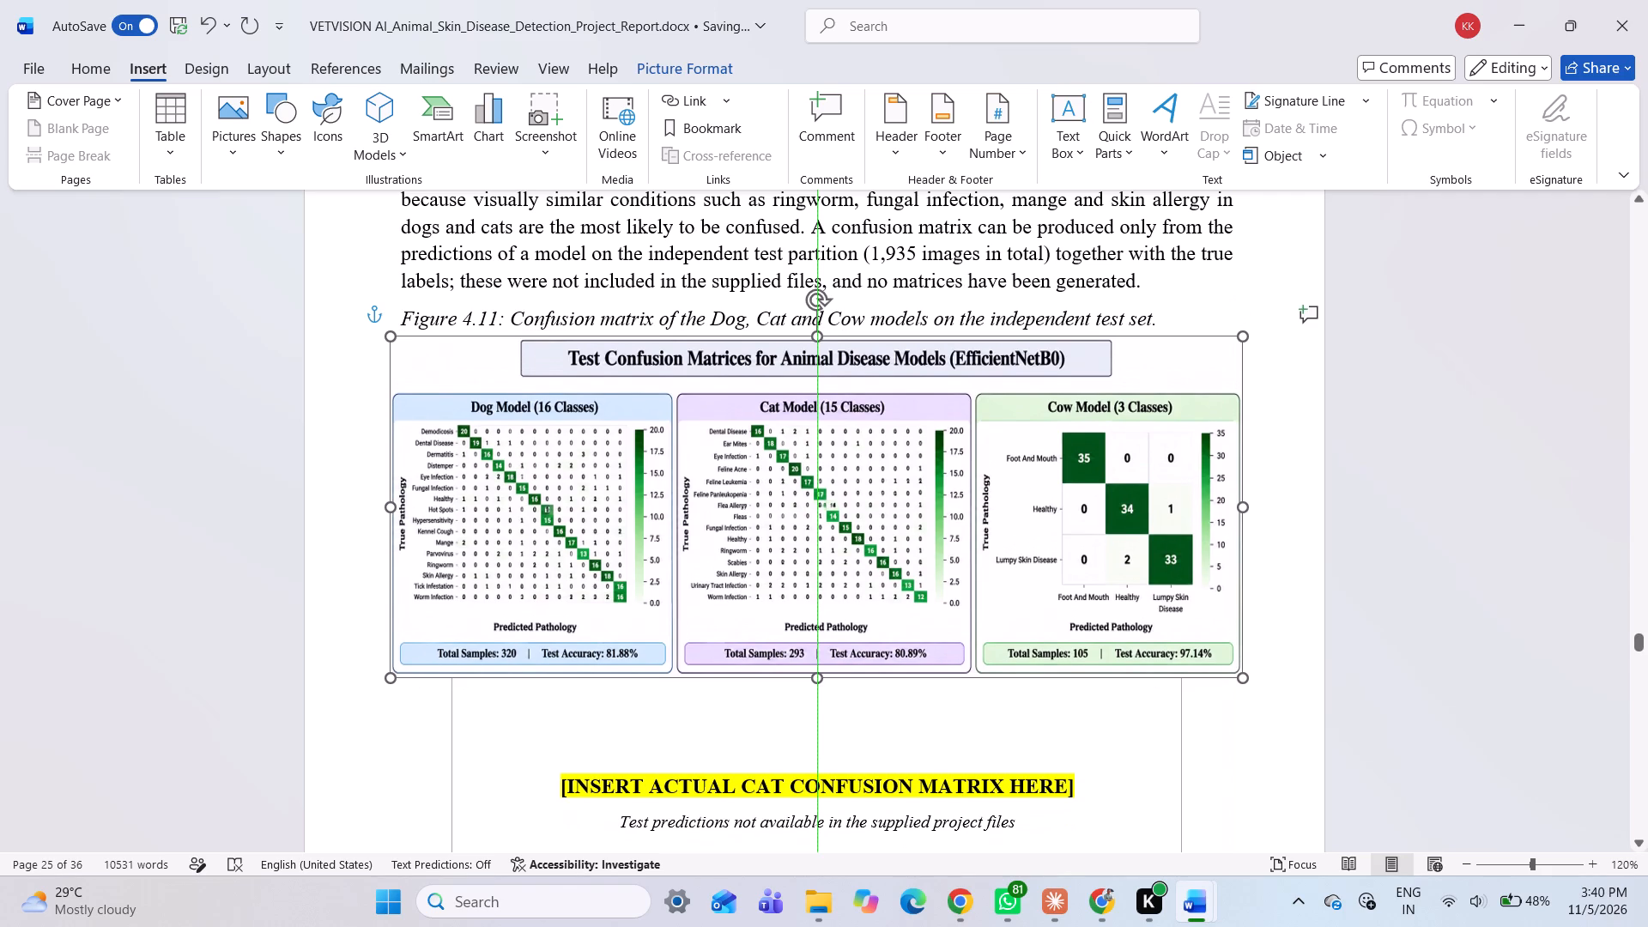
{"action": "left_click_drag", "start_coordinate": [975, 601], "coordinate": [980, 589]}
{"action": "left_click", "coordinate": [1229, 762]}
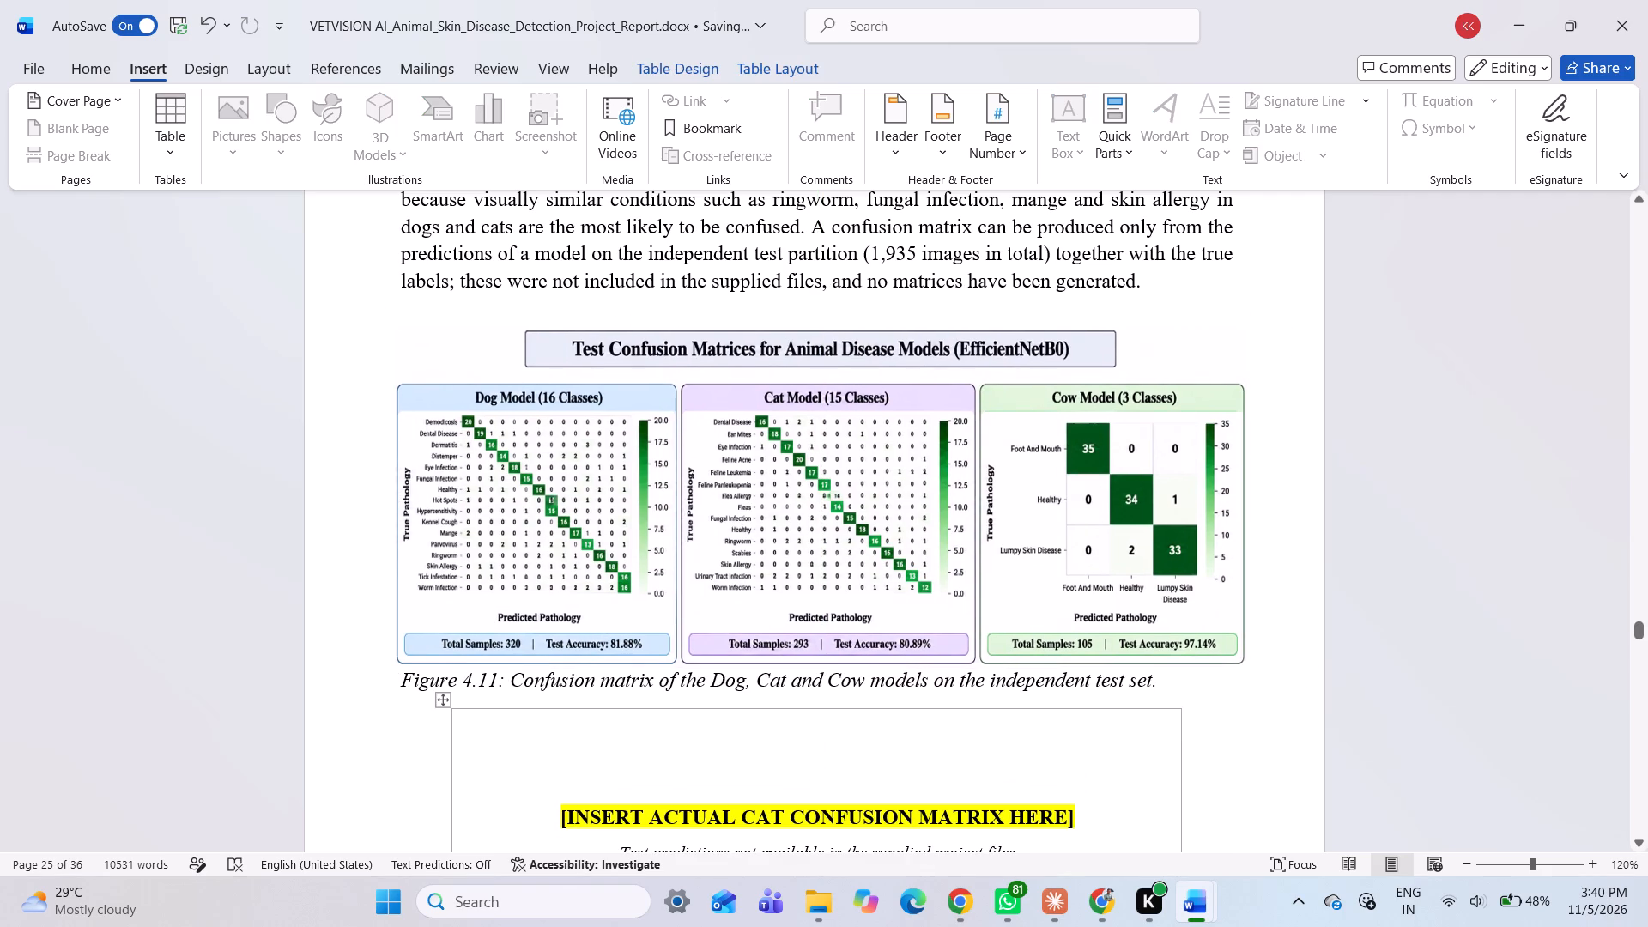
Delete the Cat confusion matrix placeholder box between the Figure 4.11 caption and the 4.1.8 heading.
{"action": "scroll", "coordinate": [1069, 750], "scroll_direction": "down", "scroll_amount": 4}
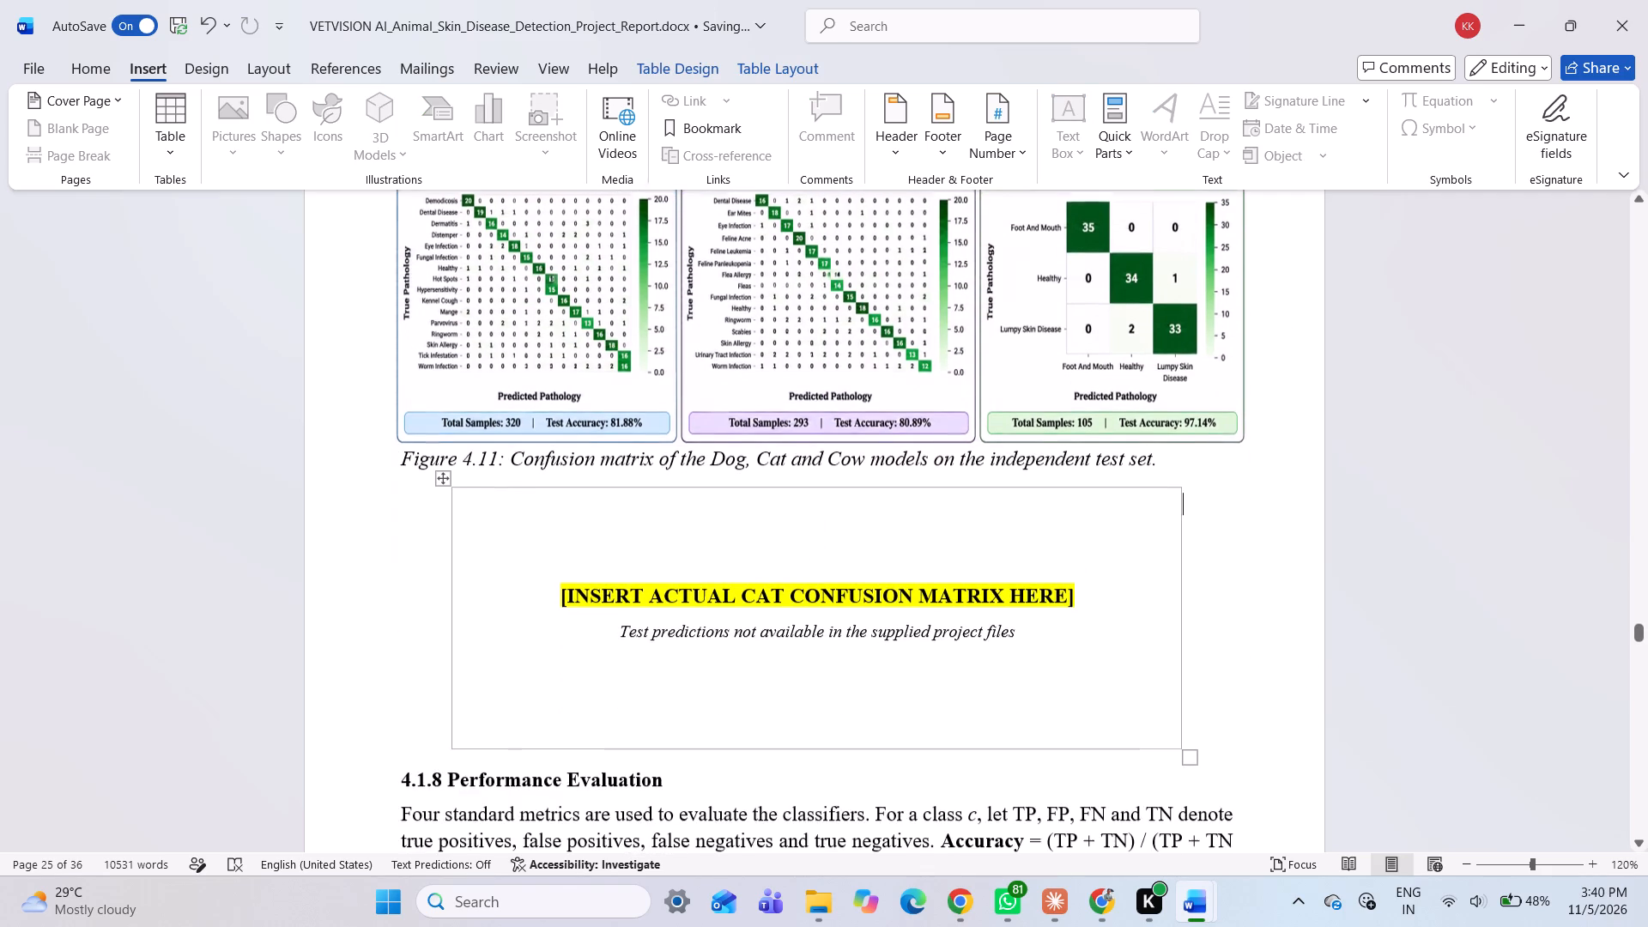
{"action": "left_click", "coordinate": [1195, 735]}
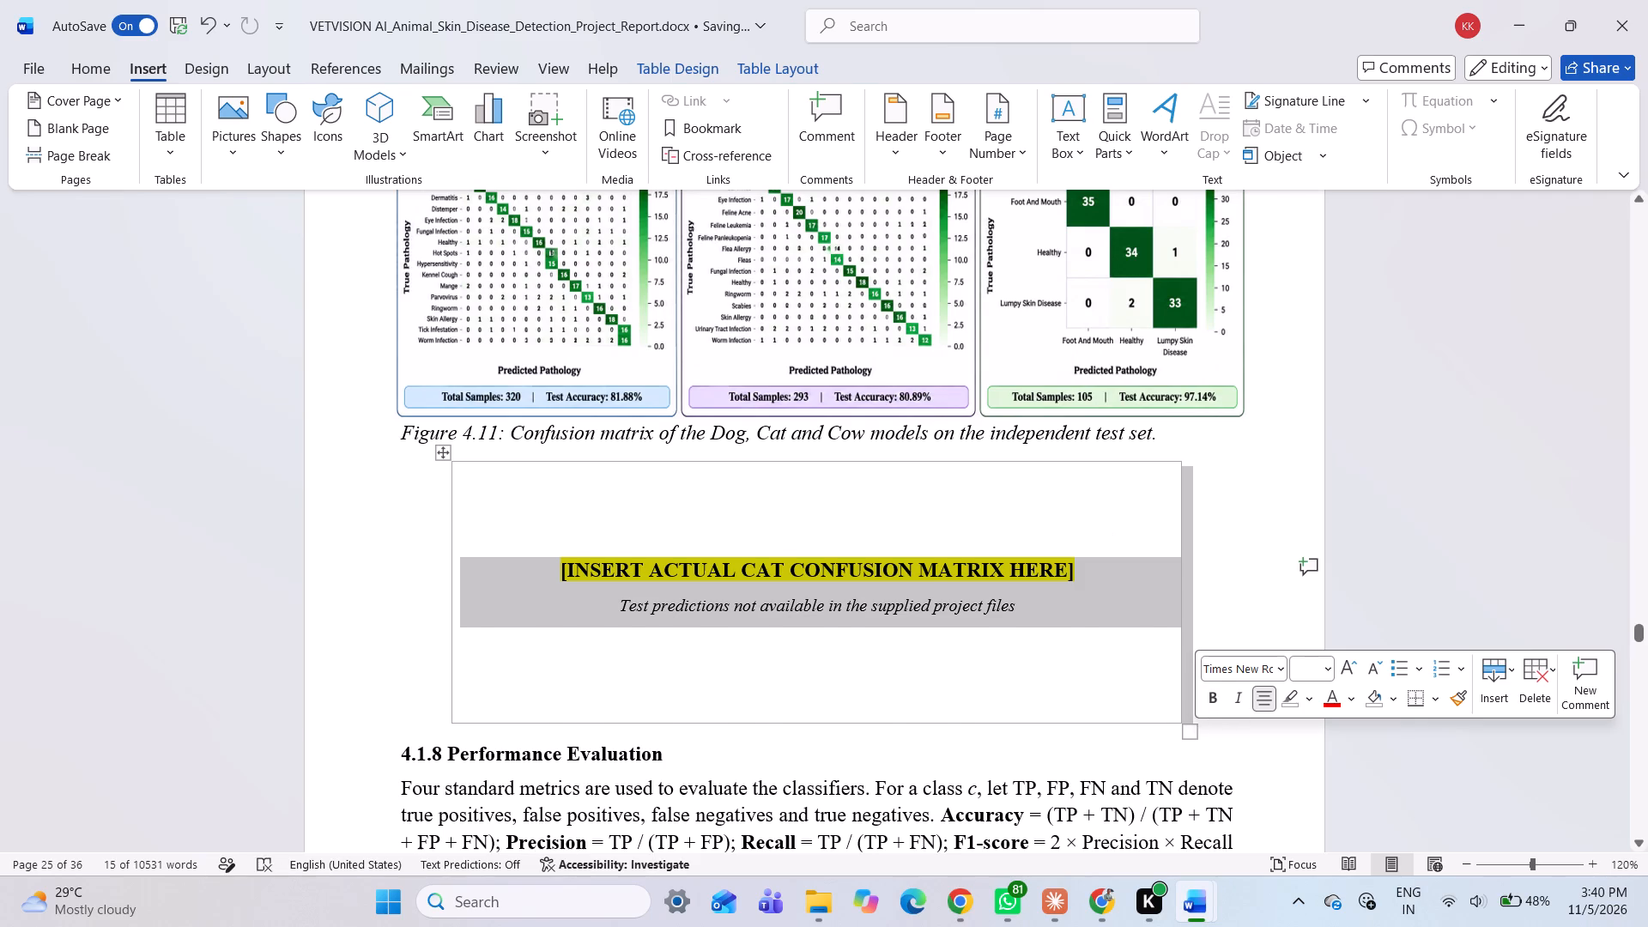
{"action": "key", "text": "BackSpace"}
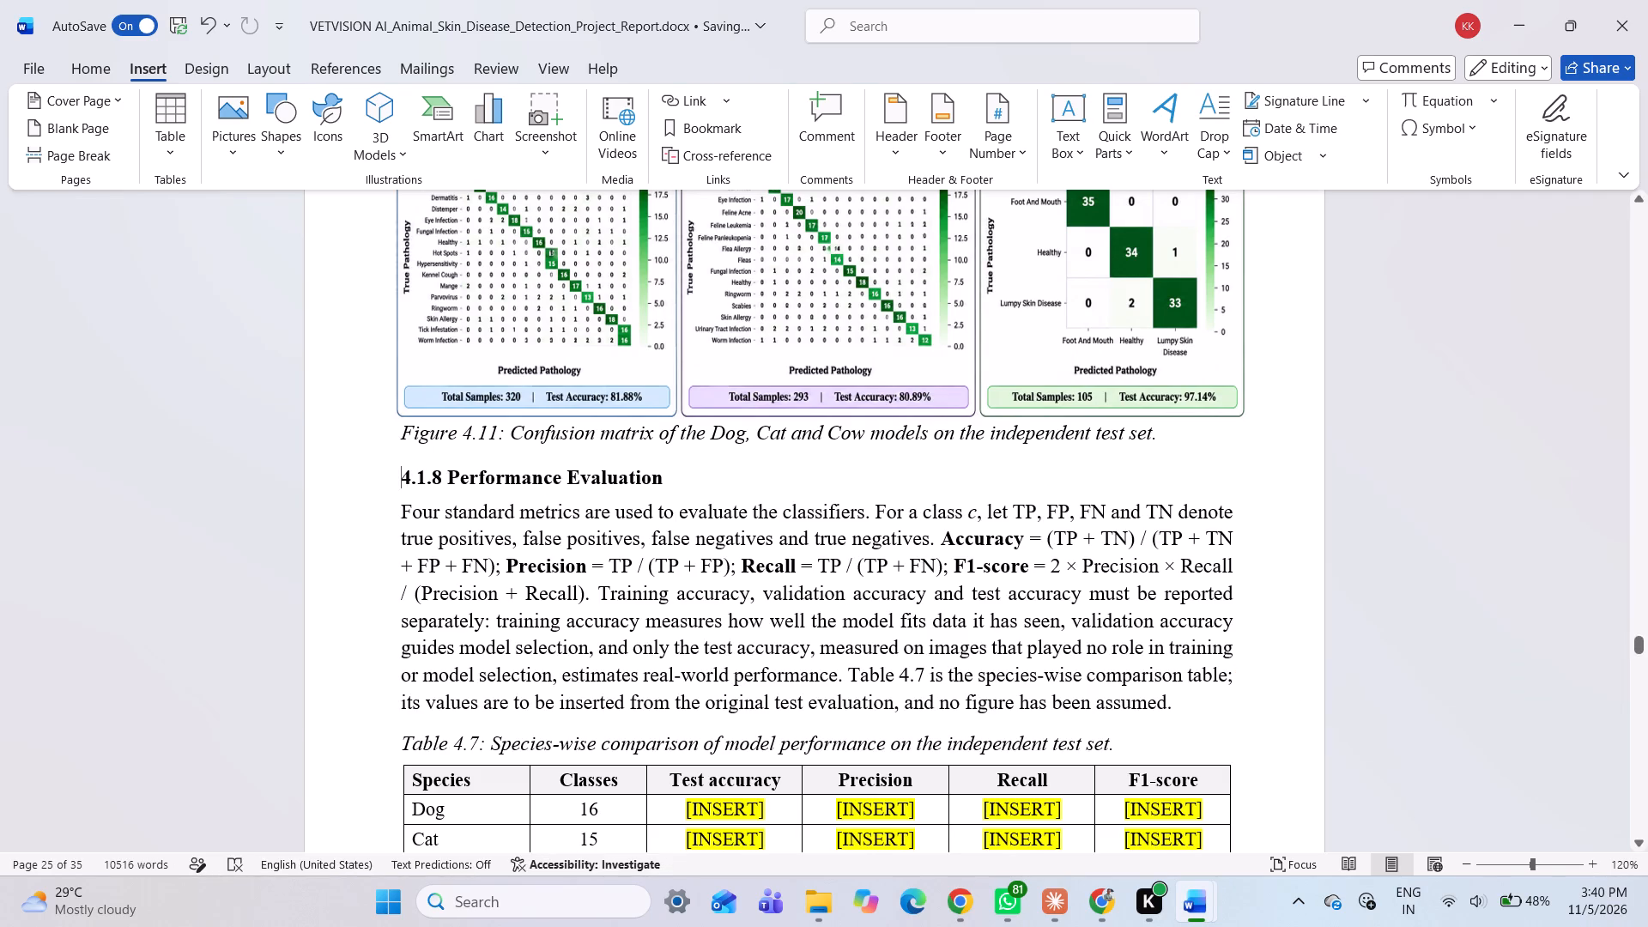
Indent the Figure 4.11 caption with five leading spaces to center it under the image, and check the section's layout.
{"action": "left_click", "coordinate": [403, 439]}
{"action": "key", "text": "space"}
{"action": "key", "text": "space"}
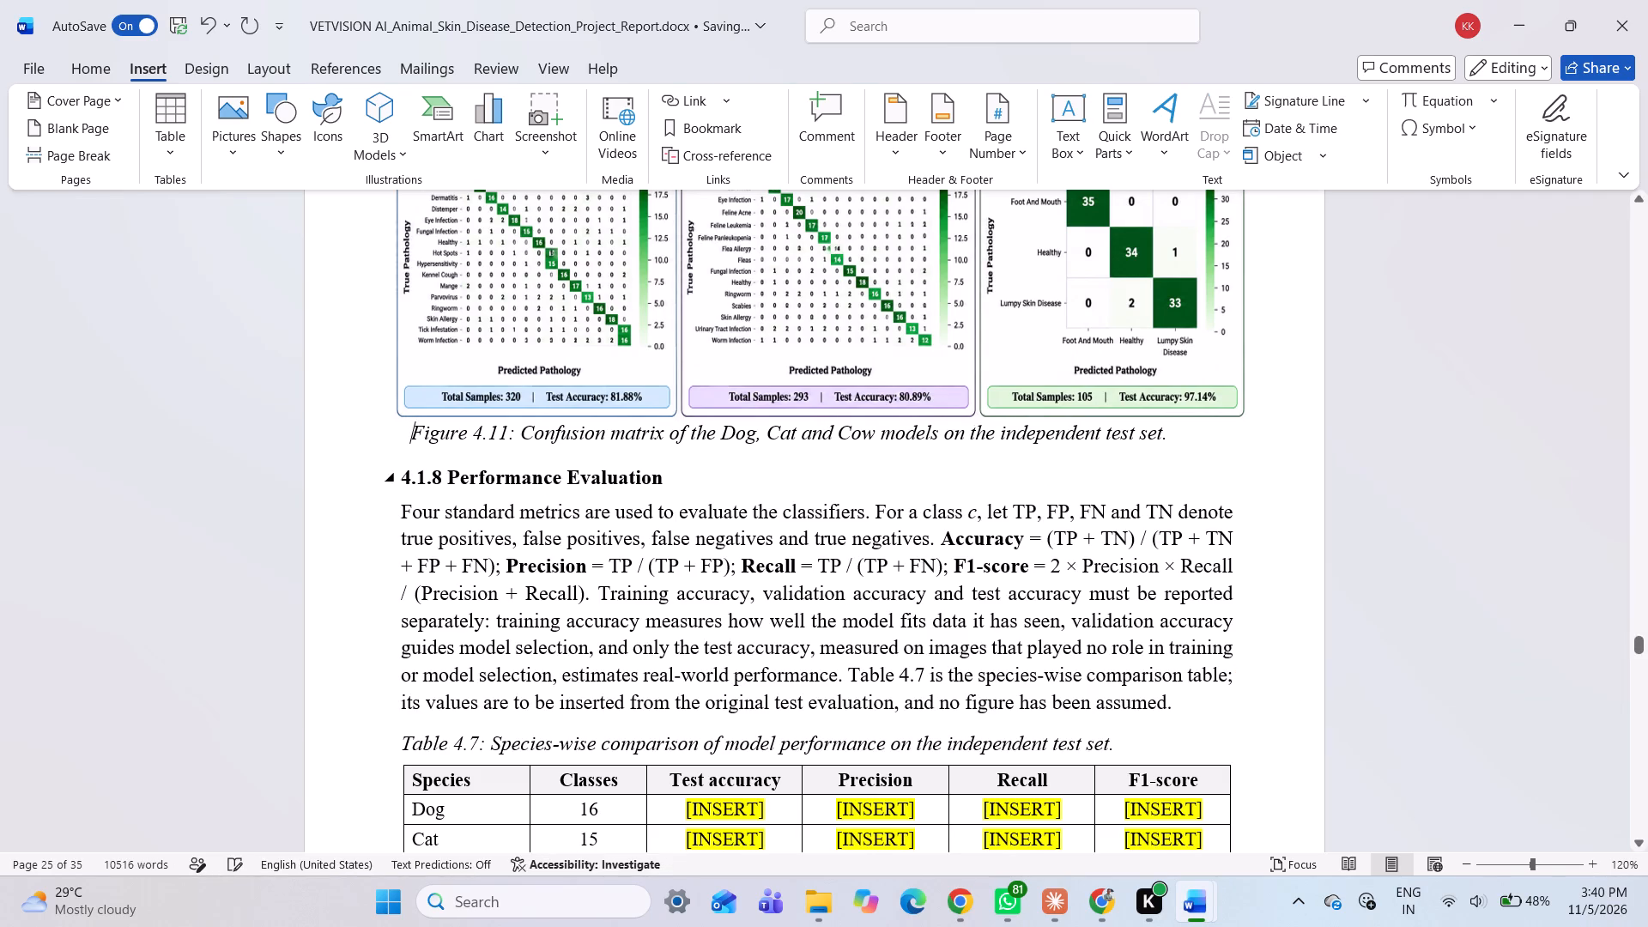
{"action": "key", "text": "space"}
{"action": "key", "text": "space"}
{"action": "key", "text": "space"}
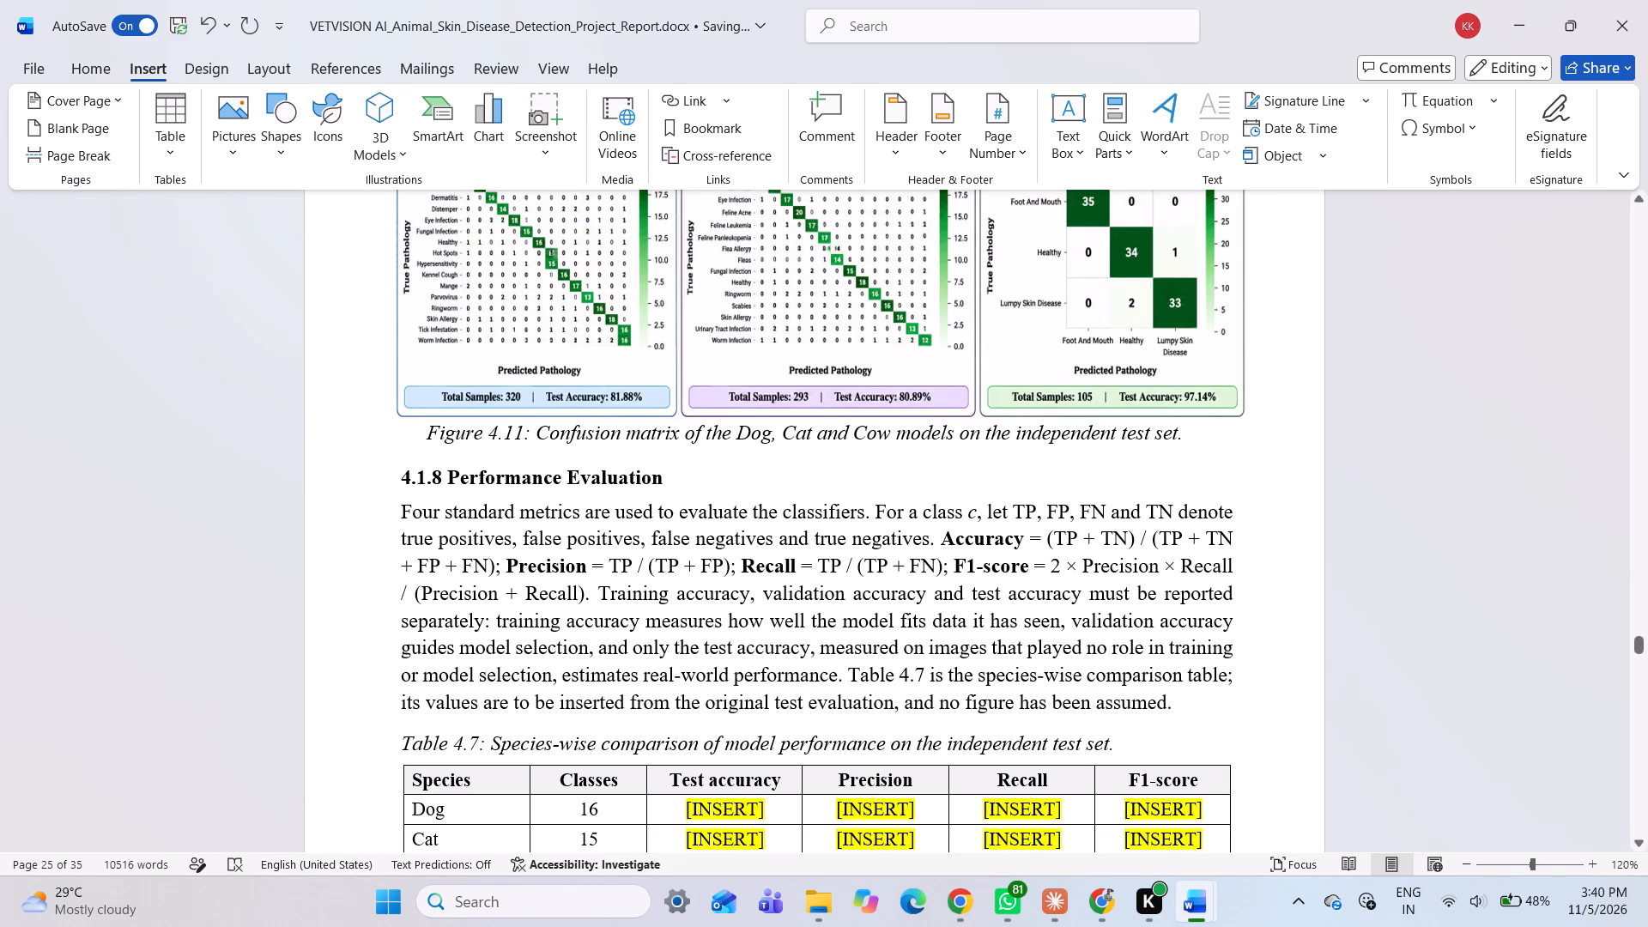
{"action": "scroll", "coordinate": [1275, 494], "scroll_direction": "up", "scroll_amount": 3}
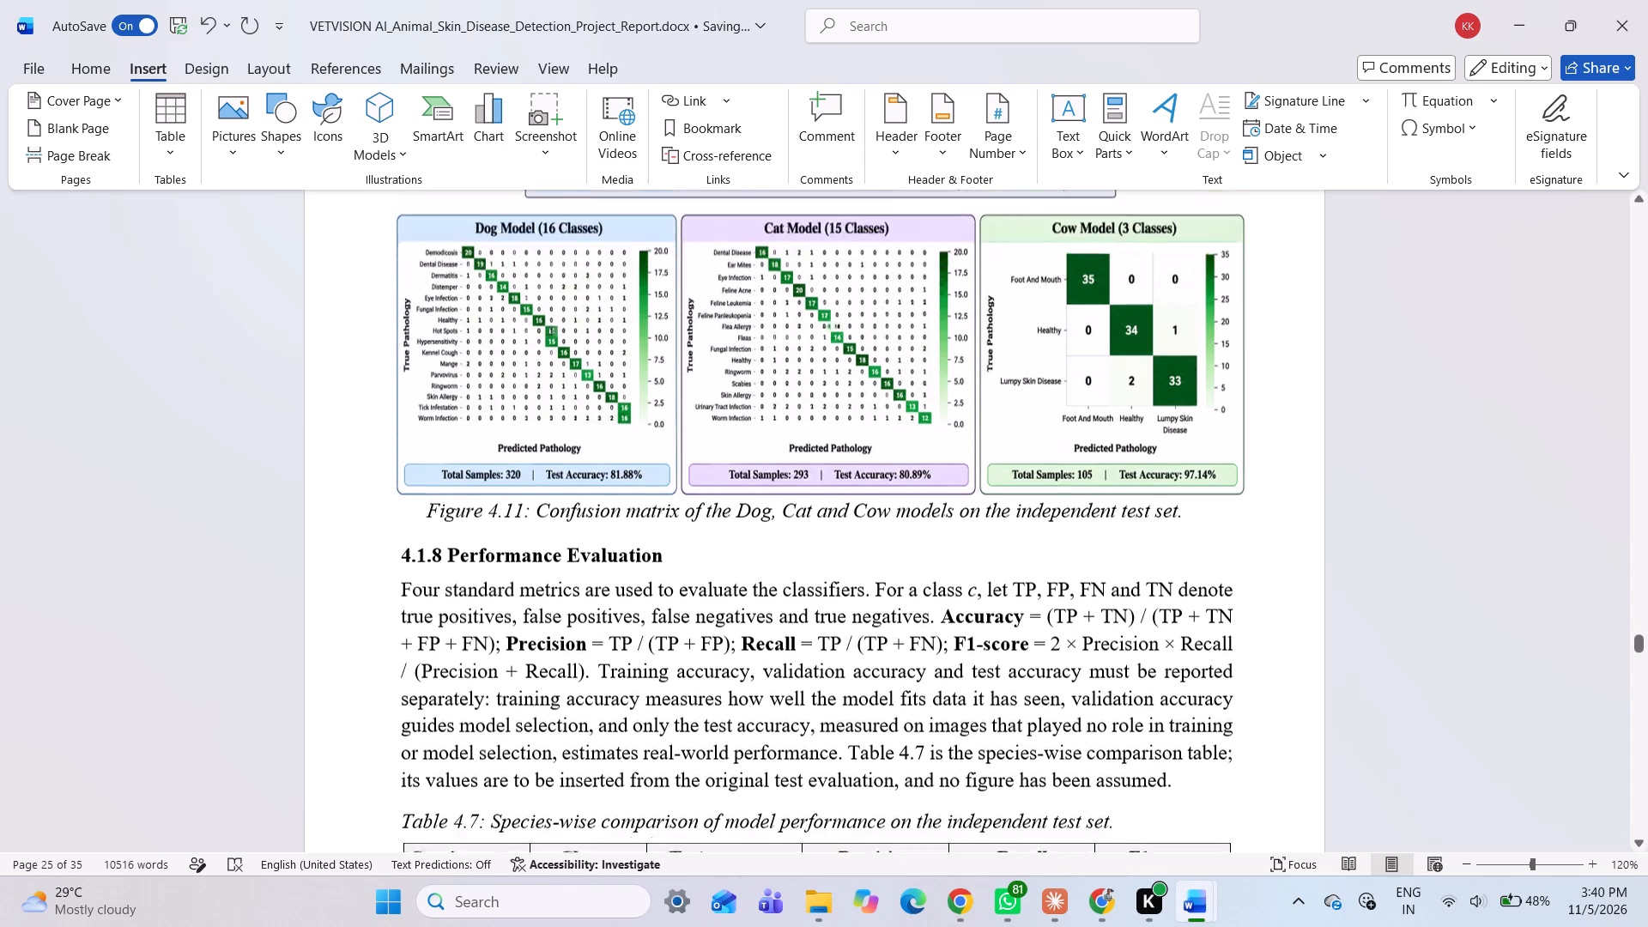
{"action": "scroll", "coordinate": [1275, 483], "scroll_direction": "up", "scroll_amount": 4}
{"action": "scroll", "coordinate": [1275, 483], "scroll_direction": "down", "scroll_amount": 3}
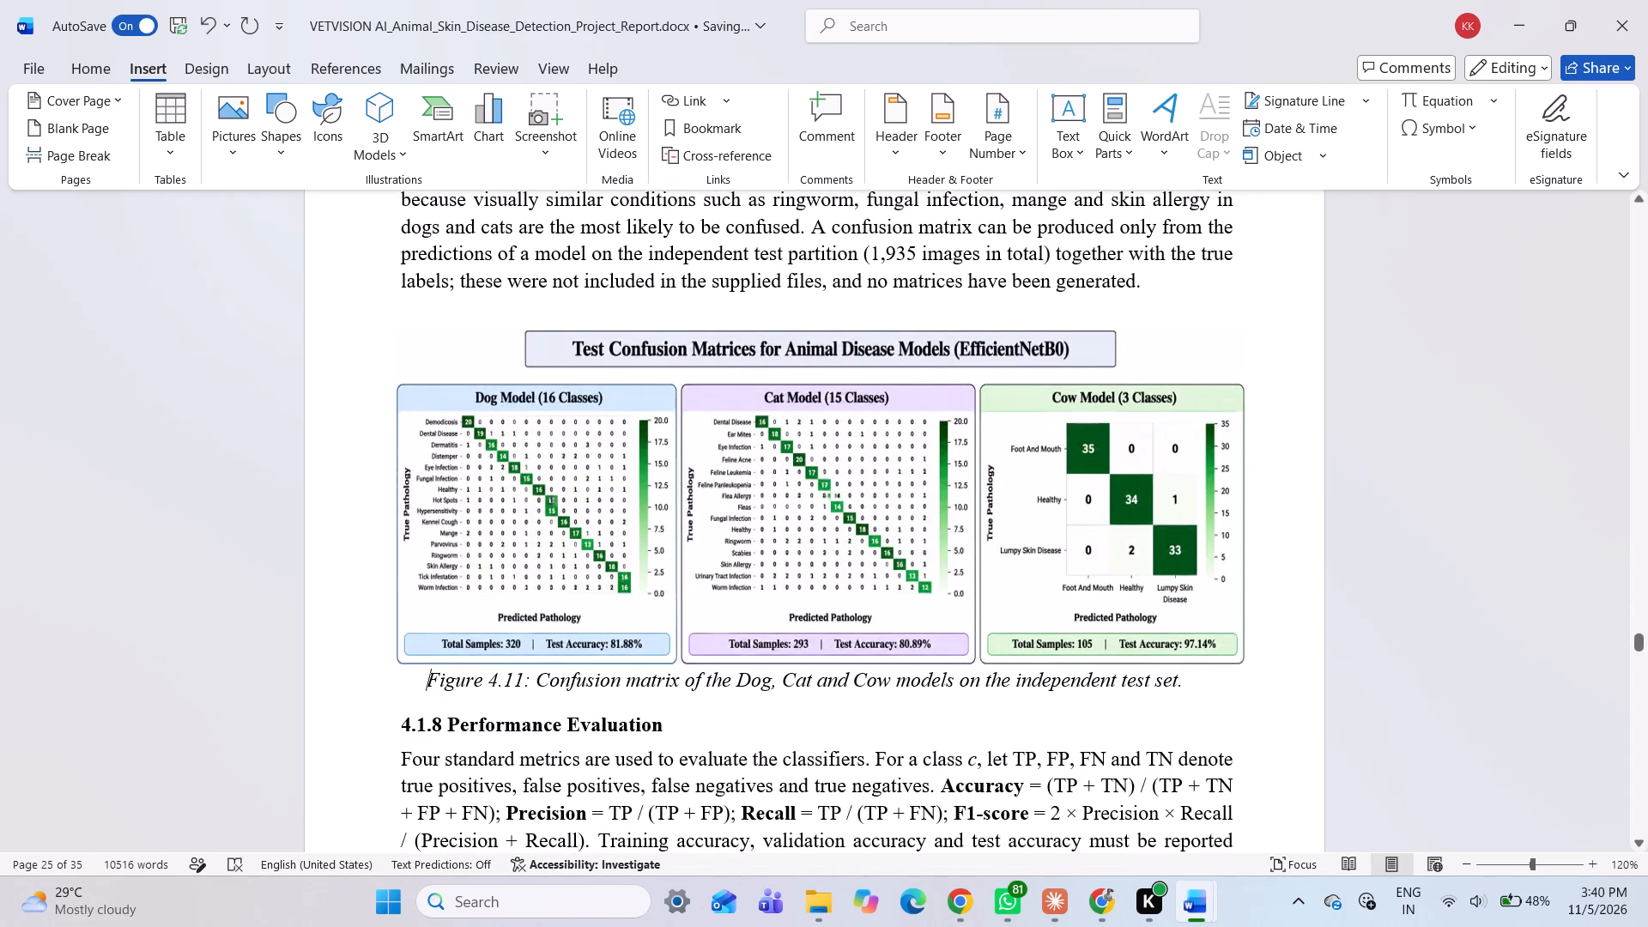
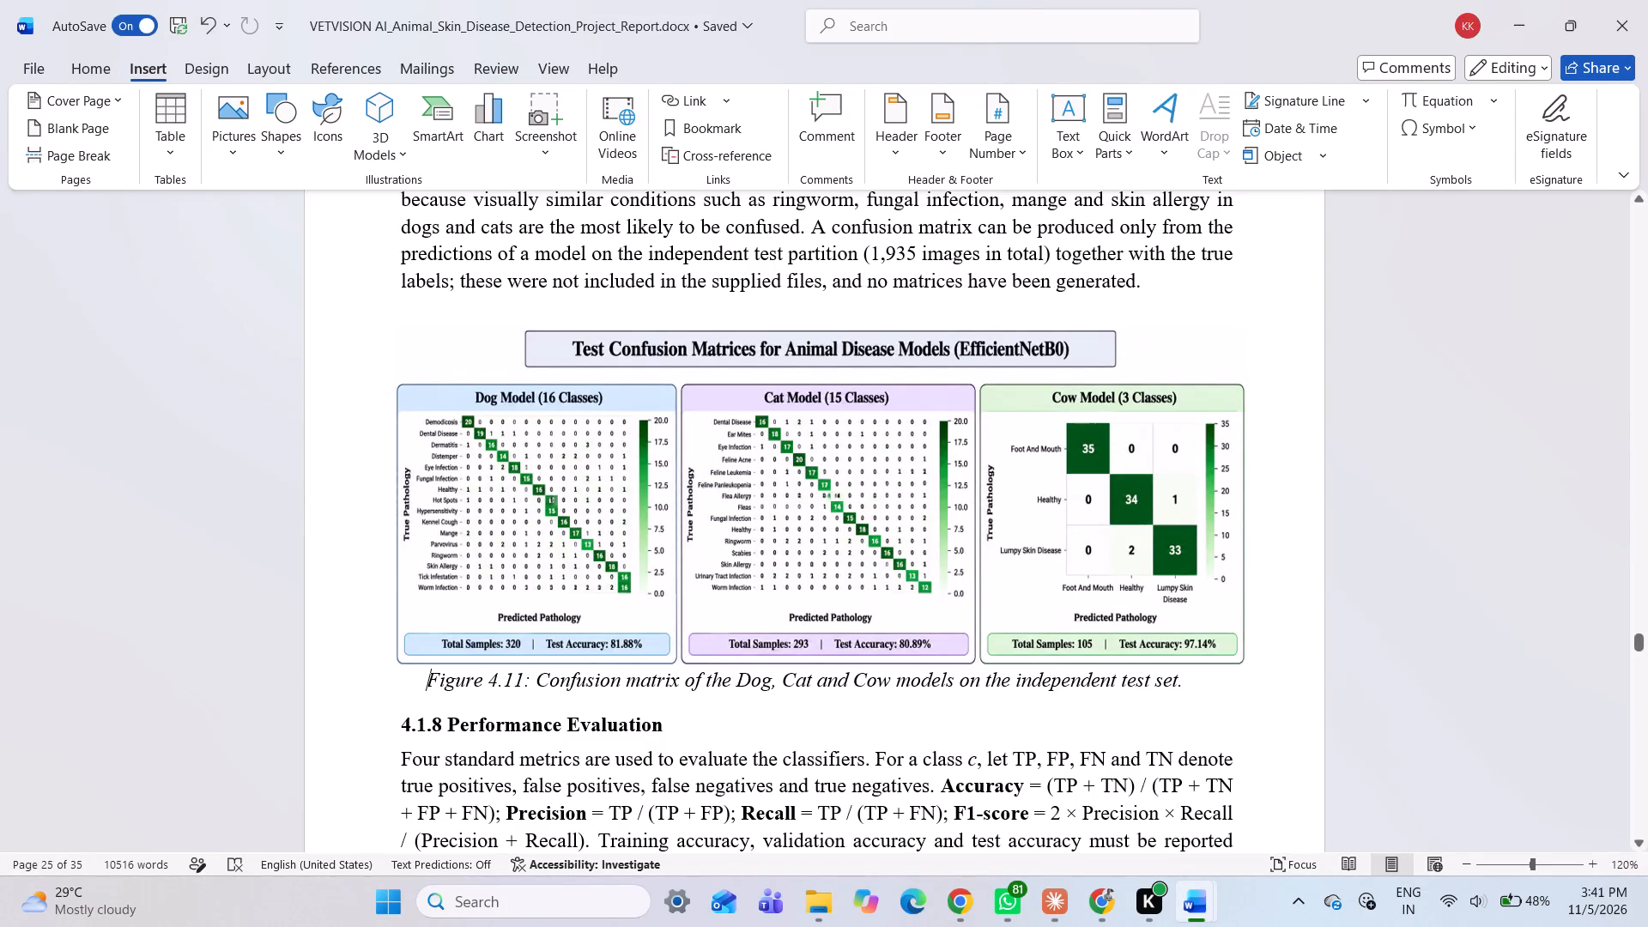
Review the layout of sections 4.1.7 and 4.1.8, from the confusion matrix image and its caption down to Table 4.7.
{"action": "scroll", "coordinate": [900, 597], "scroll_direction": "up", "scroll_amount": 4}
{"action": "scroll", "coordinate": [896, 585], "scroll_direction": "down", "scroll_amount": 6}
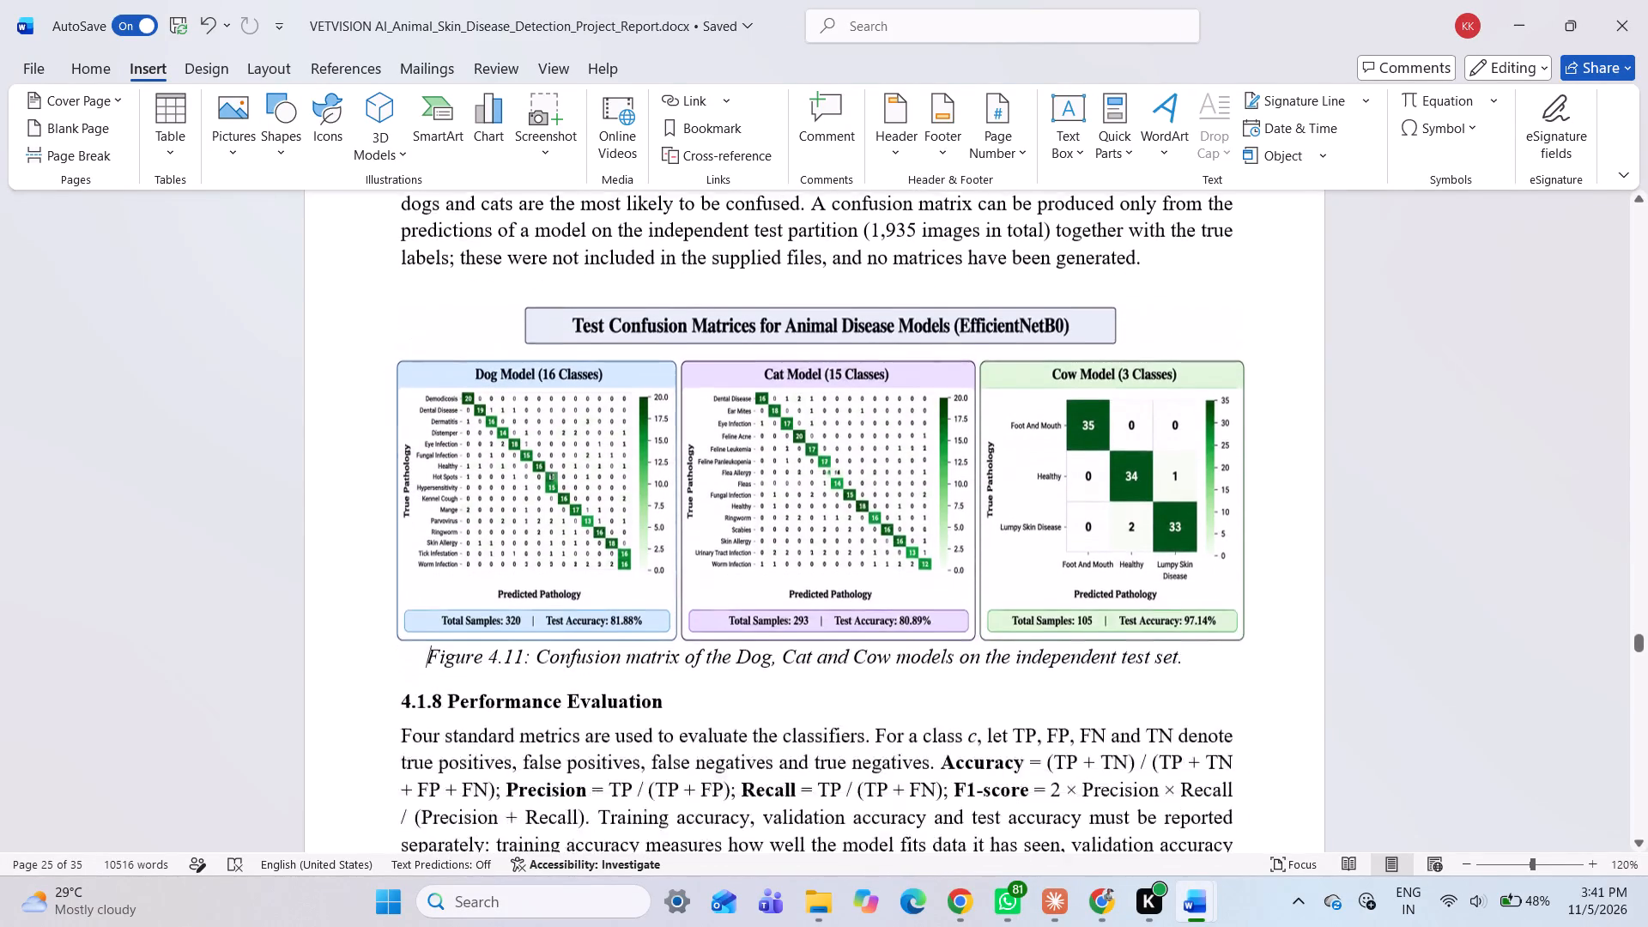
{"action": "scroll", "coordinate": [894, 568], "scroll_direction": "down", "scroll_amount": 1}
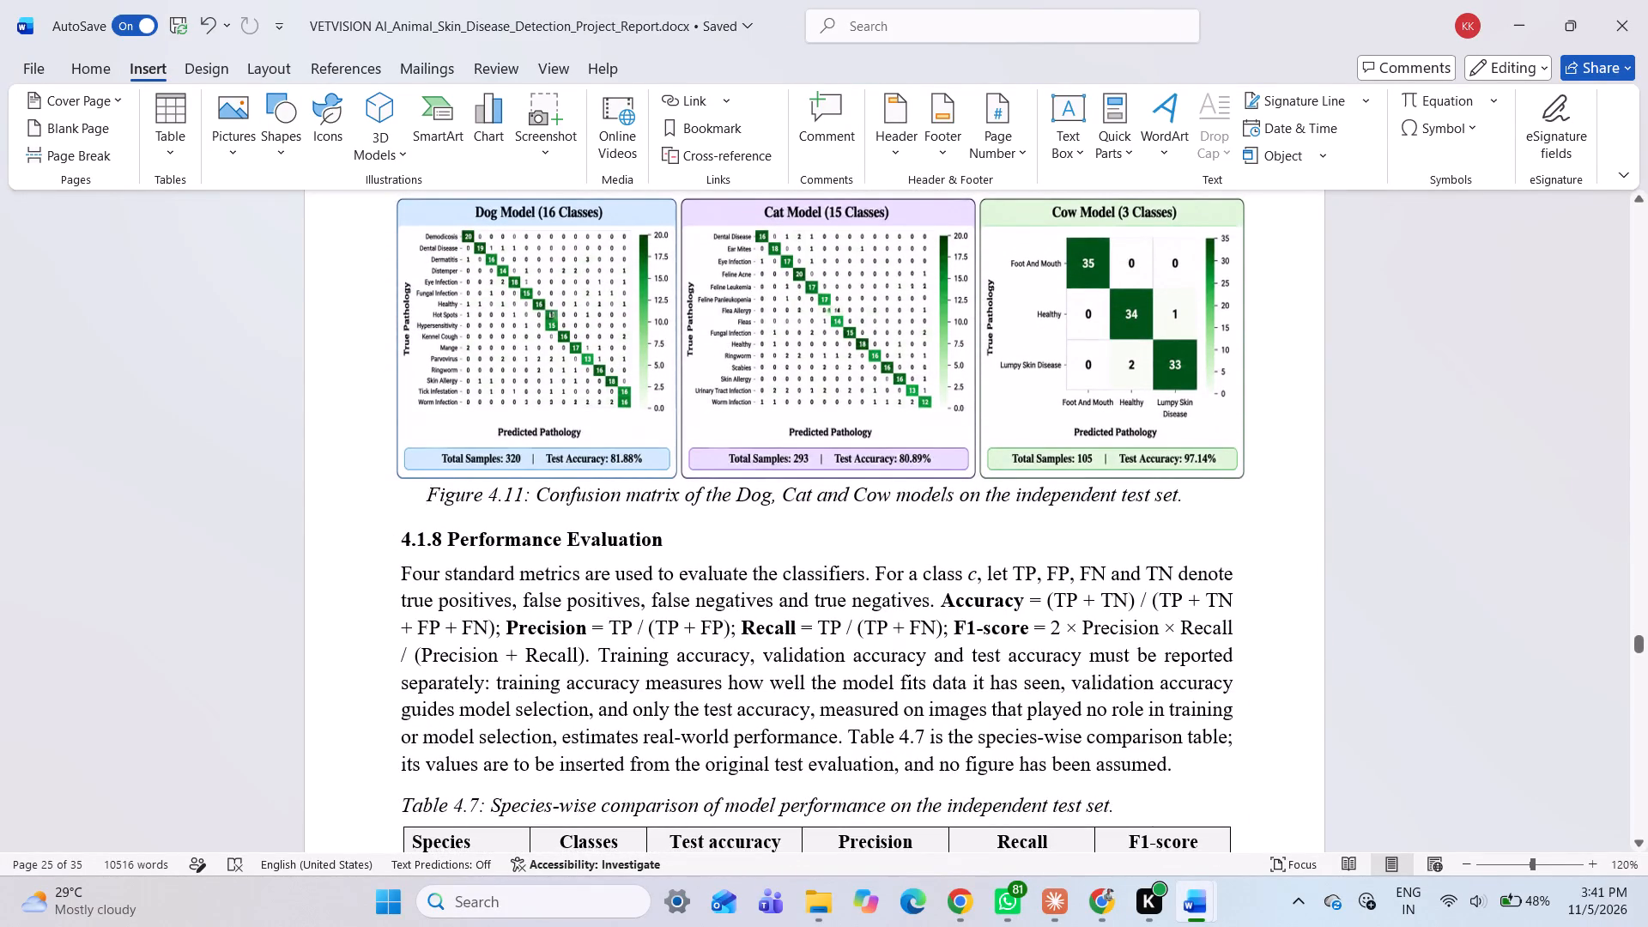
{"action": "scroll", "coordinate": [1010, 564], "scroll_direction": "up", "scroll_amount": 5}
{"action": "scroll", "coordinate": [1012, 525], "scroll_direction": "down", "scroll_amount": 4}
{"action": "scroll", "coordinate": [875, 495], "scroll_direction": "down", "scroll_amount": 12}
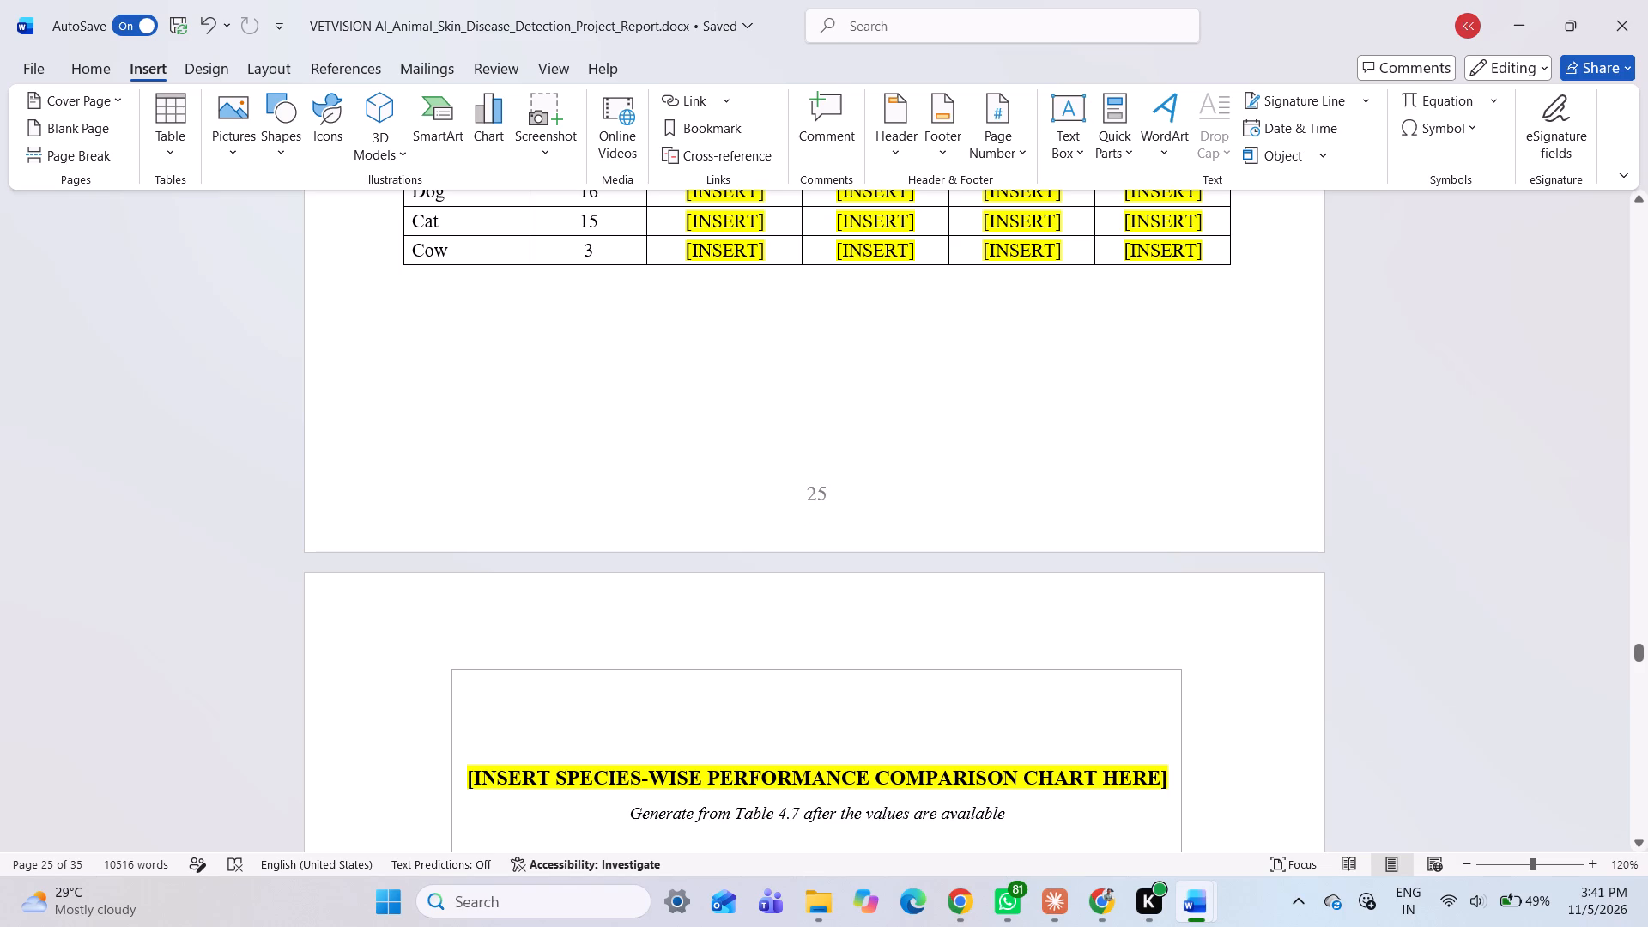
{"action": "scroll", "coordinate": [845, 383], "scroll_direction": "up", "scroll_amount": 5}
{"action": "scroll", "coordinate": [793, 489], "scroll_direction": "up", "scroll_amount": 4}
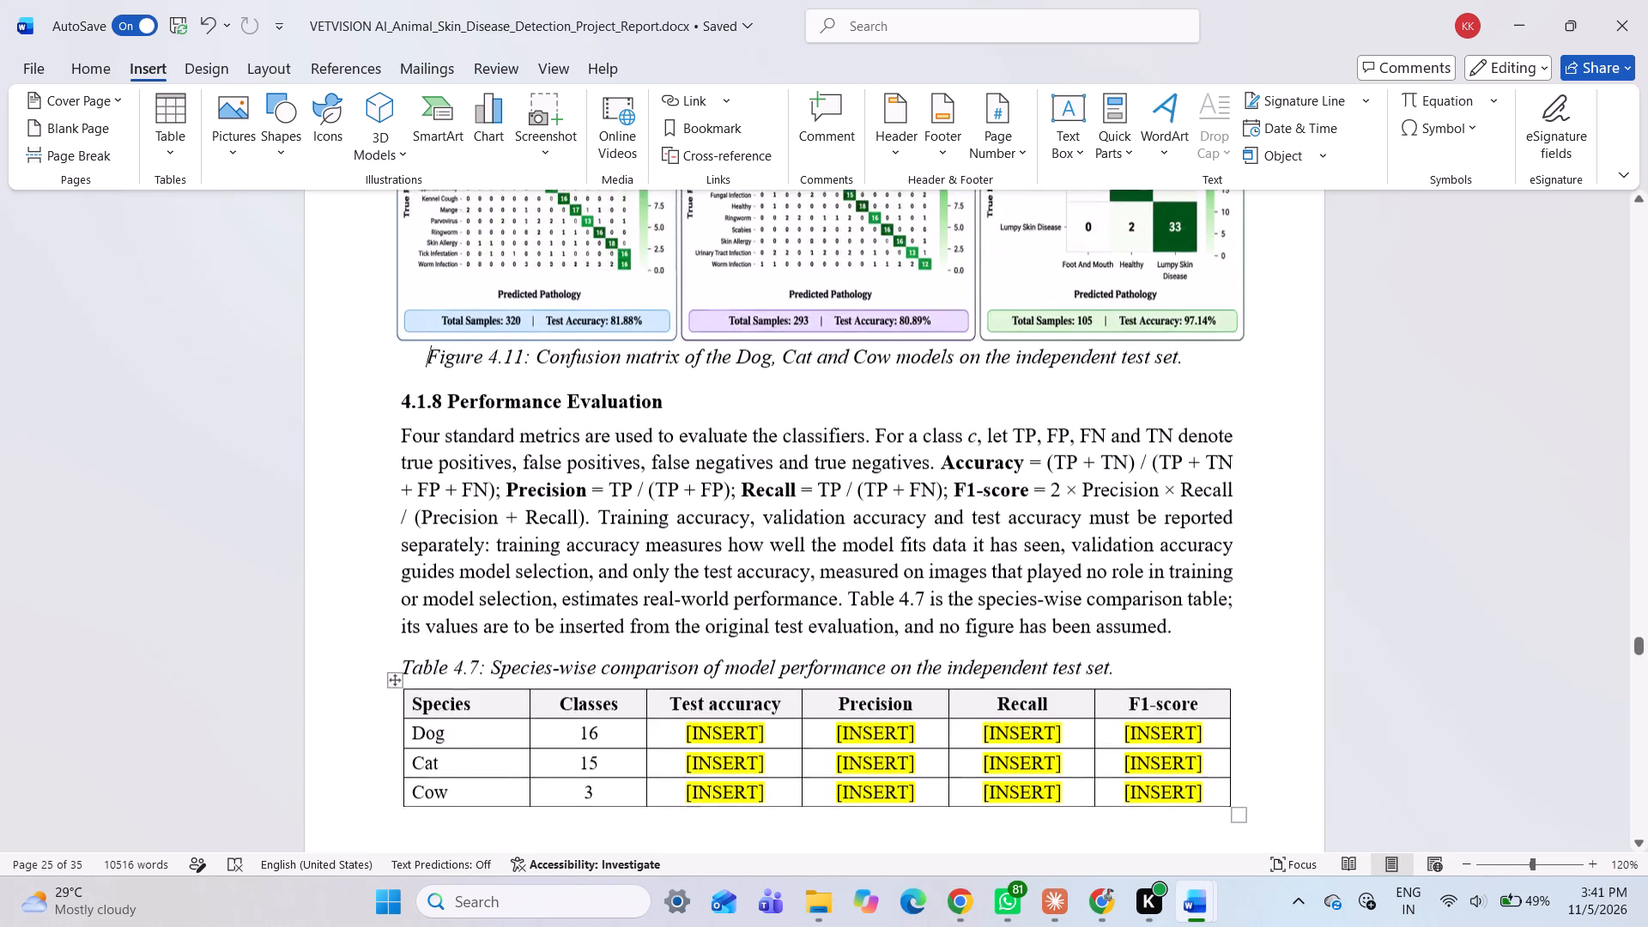
{"action": "scroll", "coordinate": [783, 464], "scroll_direction": "up", "scroll_amount": 5}
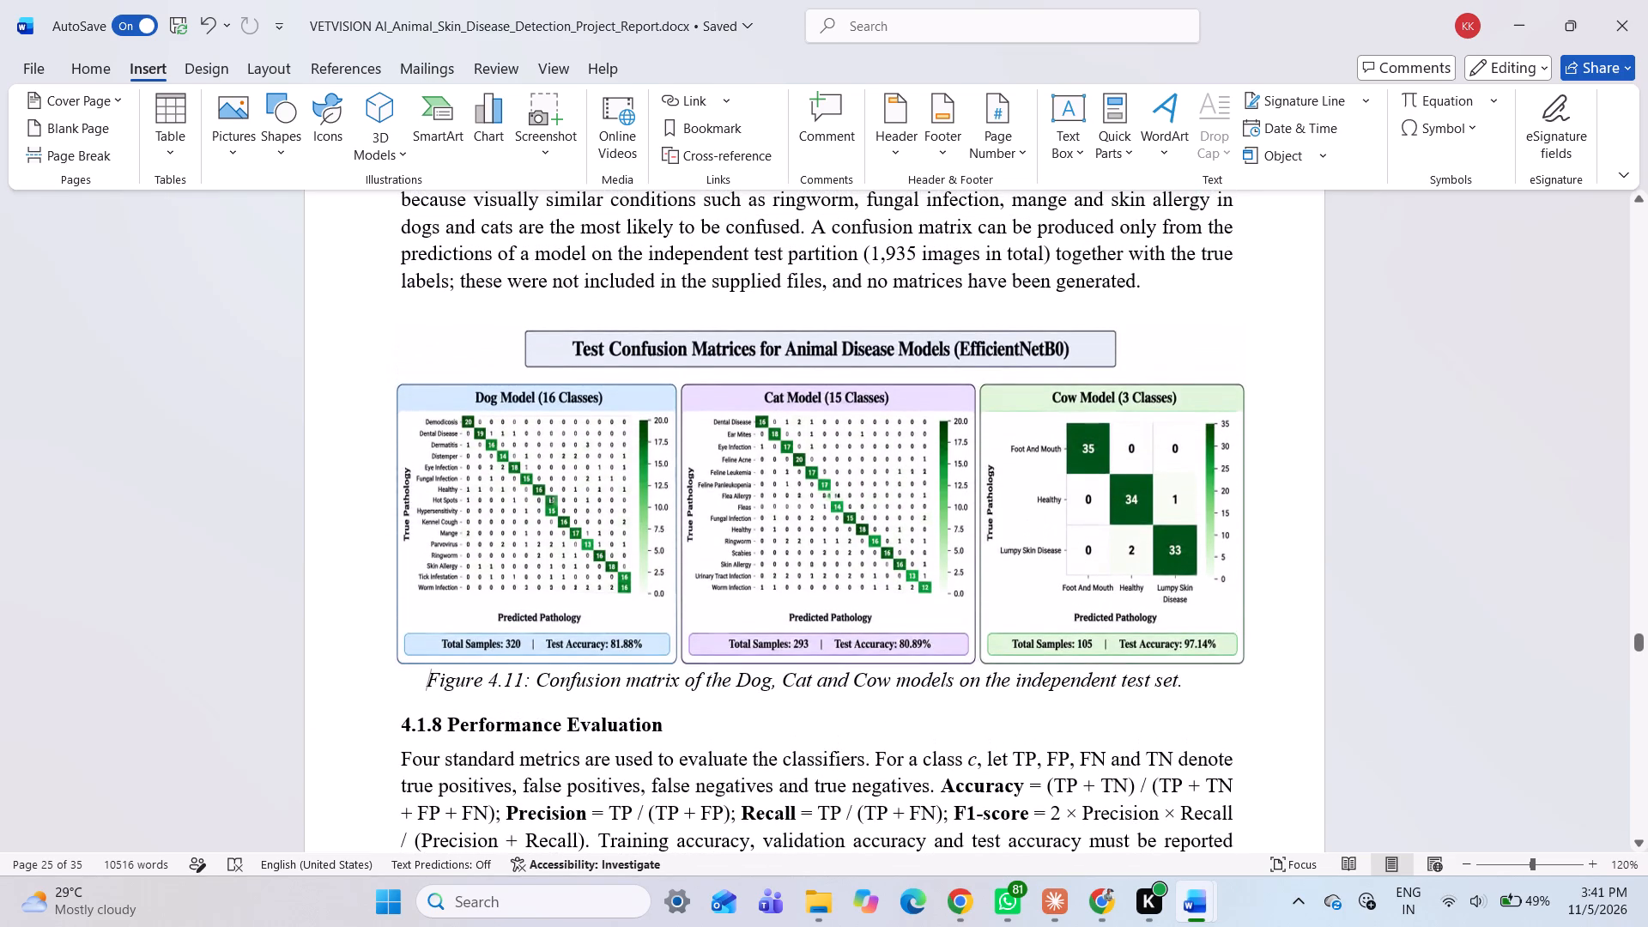
{"action": "scroll", "coordinate": [756, 559], "scroll_direction": "down", "scroll_amount": 3}
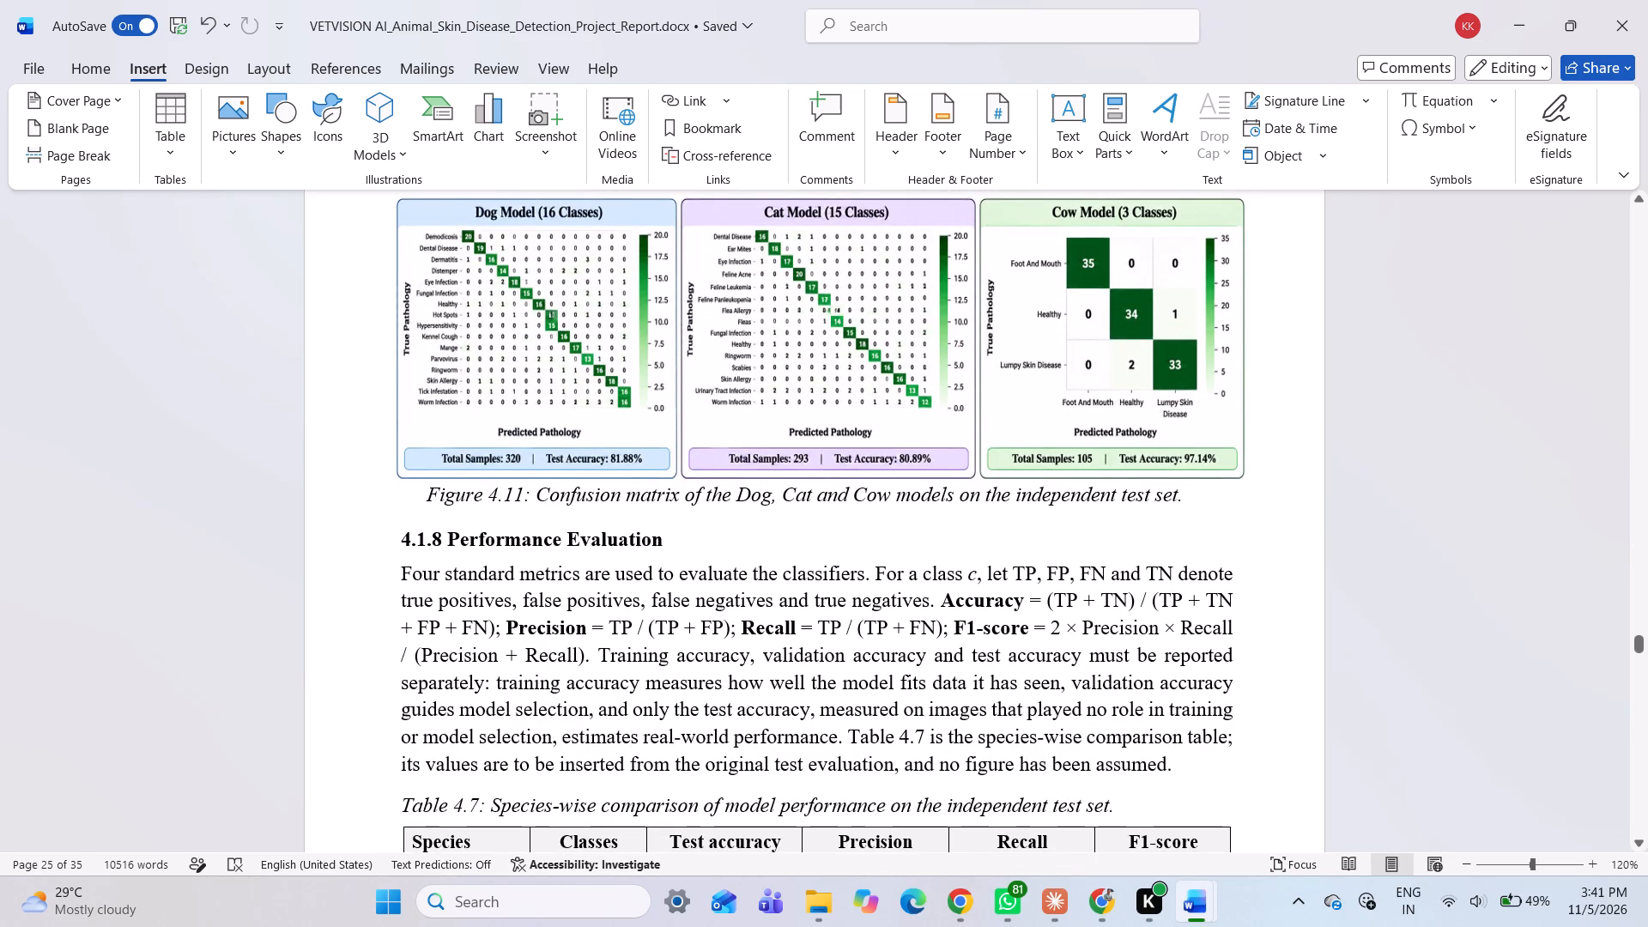
{"action": "scroll", "coordinate": [829, 696], "scroll_direction": "up", "scroll_amount": 4}
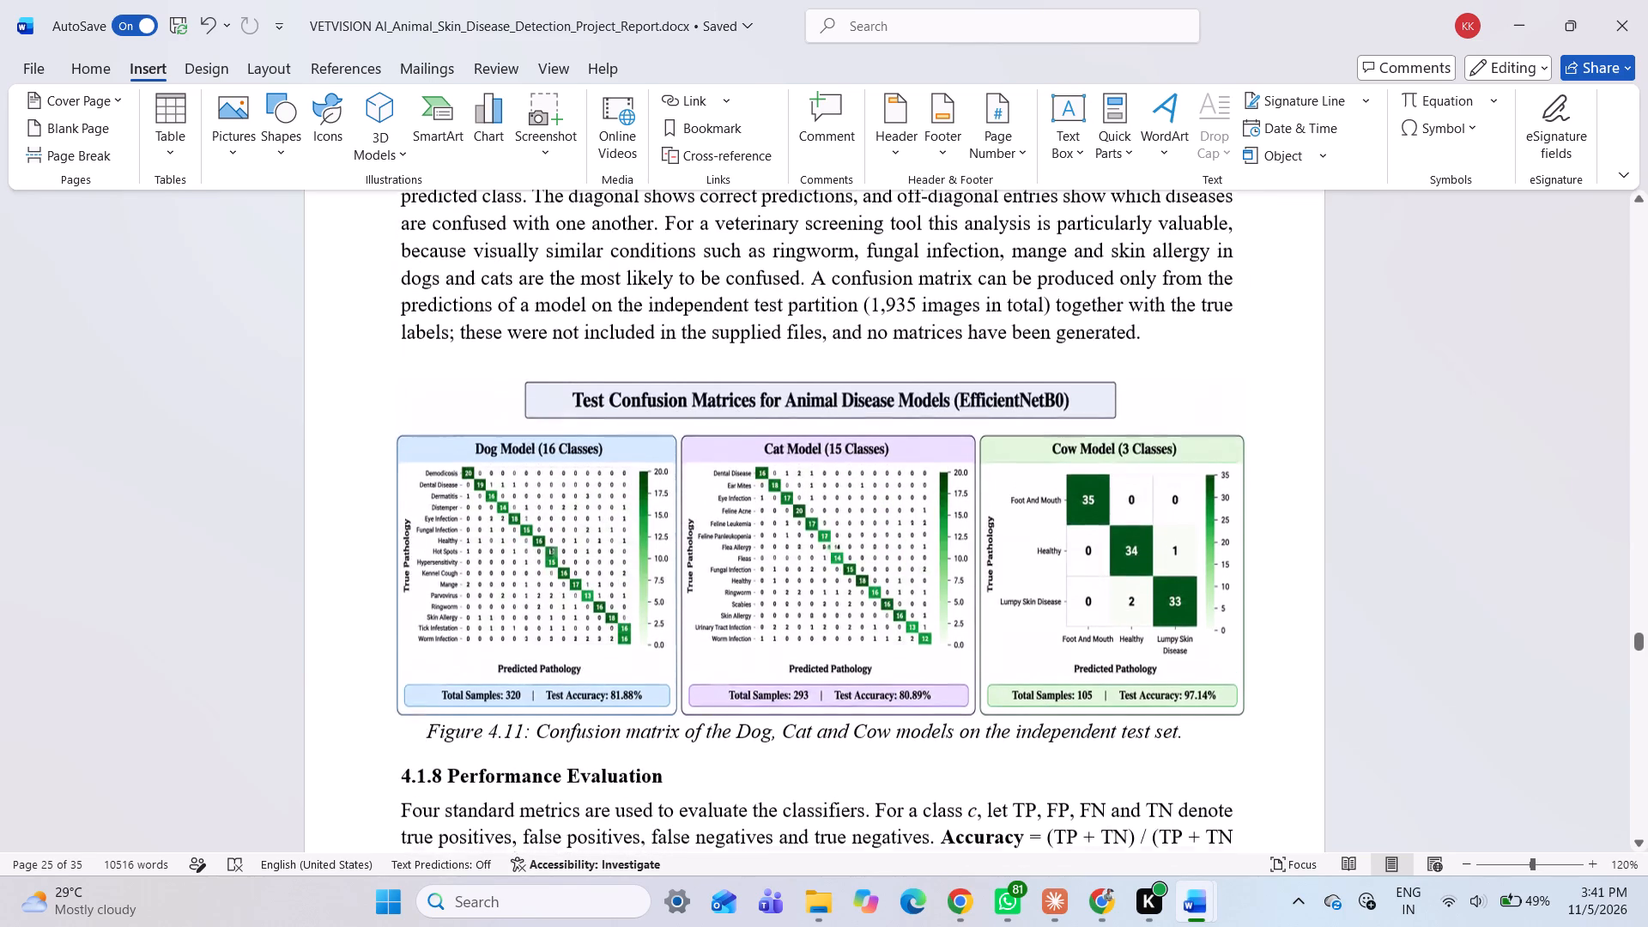
{"action": "scroll", "coordinate": [824, 570], "scroll_direction": "up", "scroll_amount": 4}
{"action": "scroll", "coordinate": [823, 572], "scroll_direction": "down", "scroll_amount": 5}
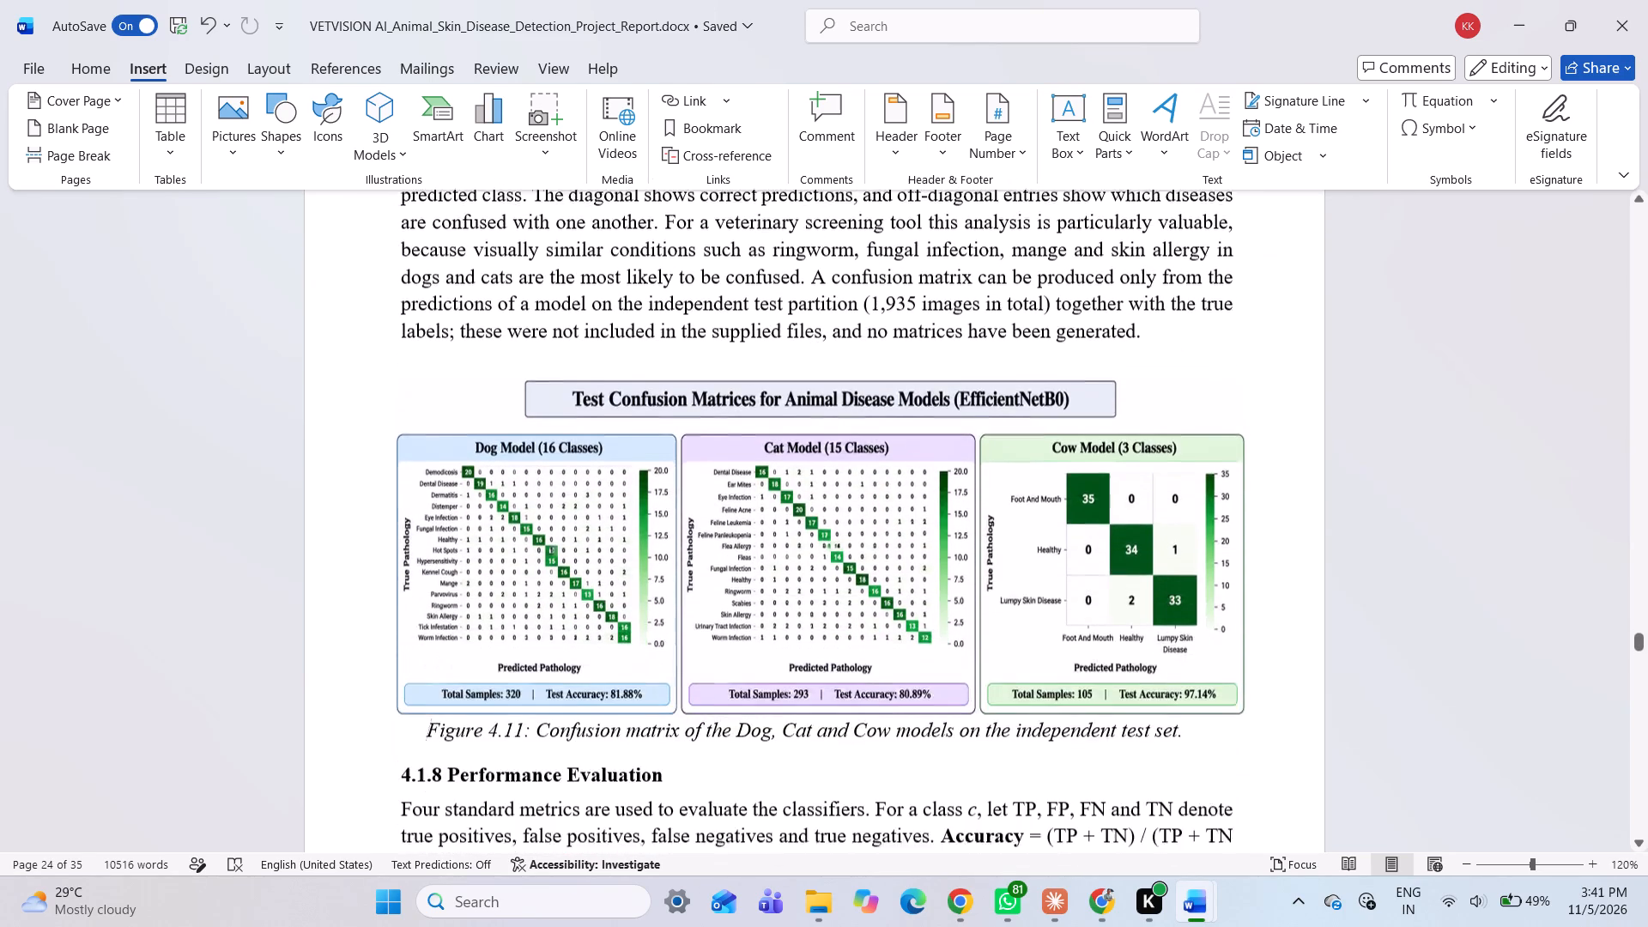
{"action": "scroll", "coordinate": [802, 574], "scroll_direction": "down", "scroll_amount": 1}
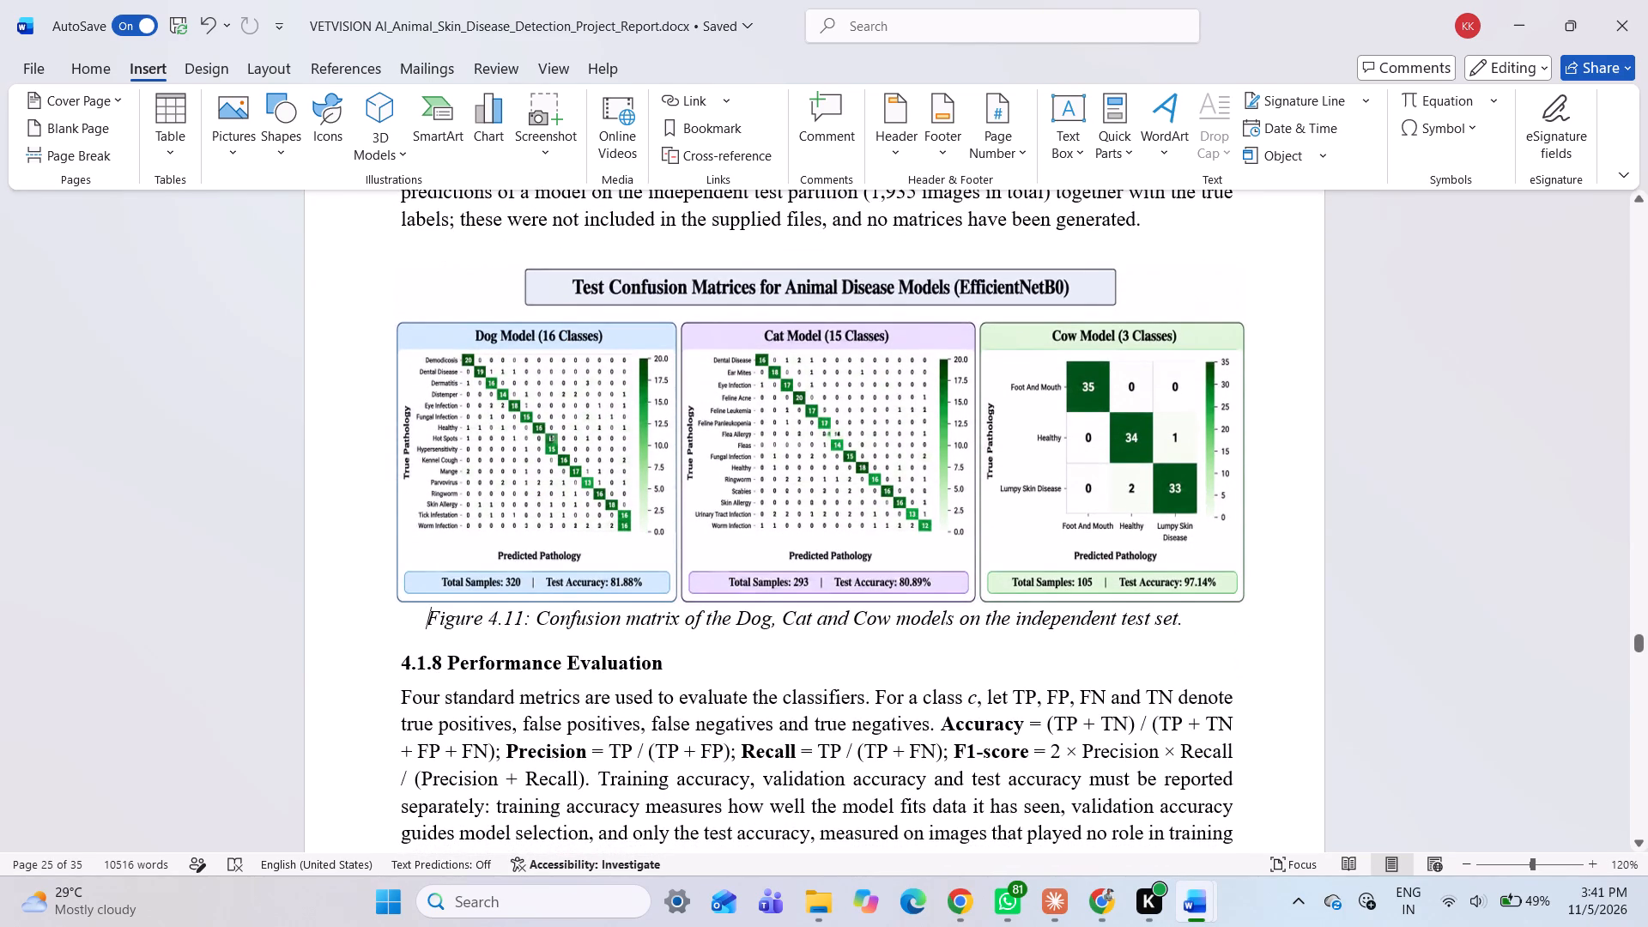
Add two more leading spaces to the Figure 4.11 caption to center it under the confusion matrix image.
{"action": "left_click", "coordinate": [432, 615]}
{"action": "key", "text": "space"}
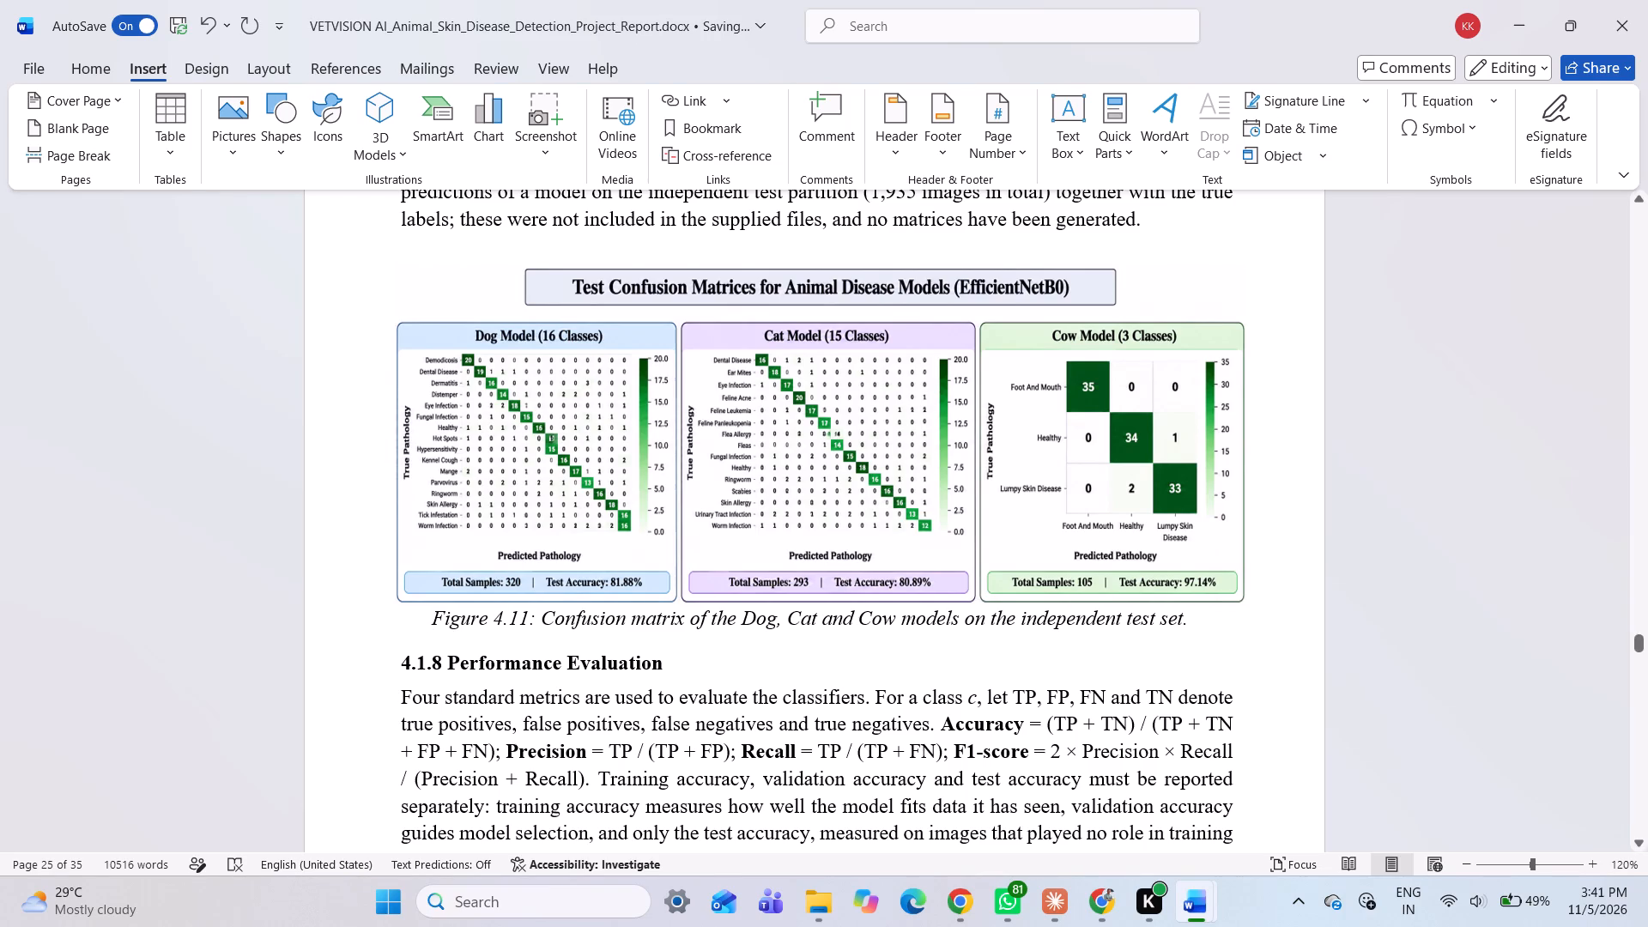
{"action": "key", "text": "space"}
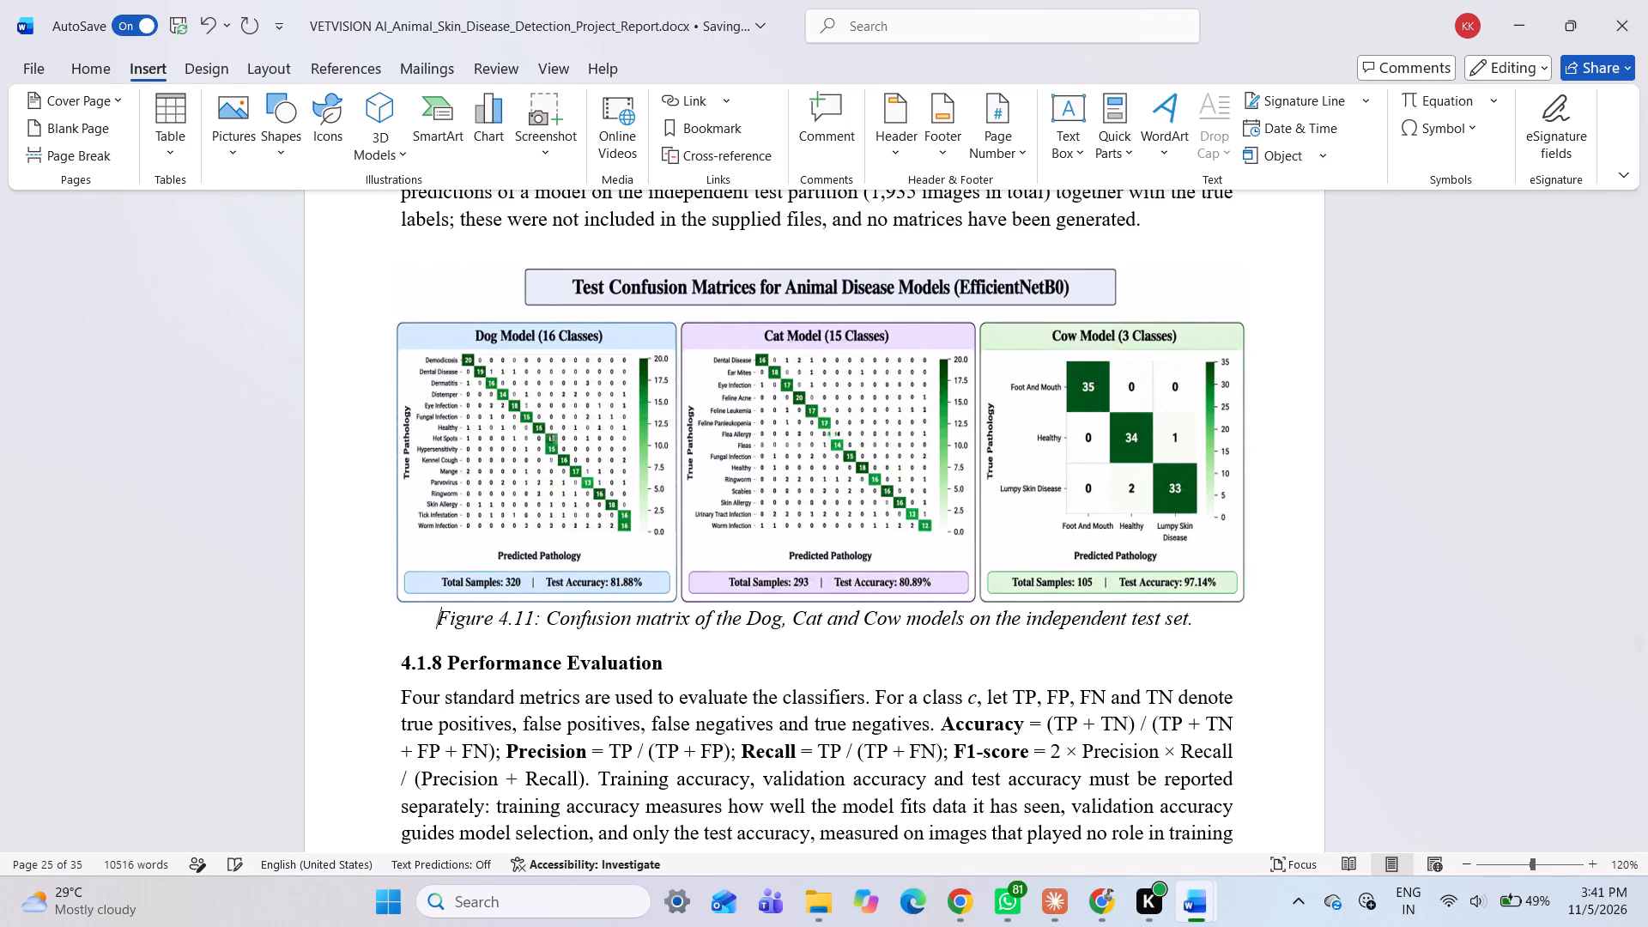
{"action": "left_click", "coordinate": [1032, 380]}
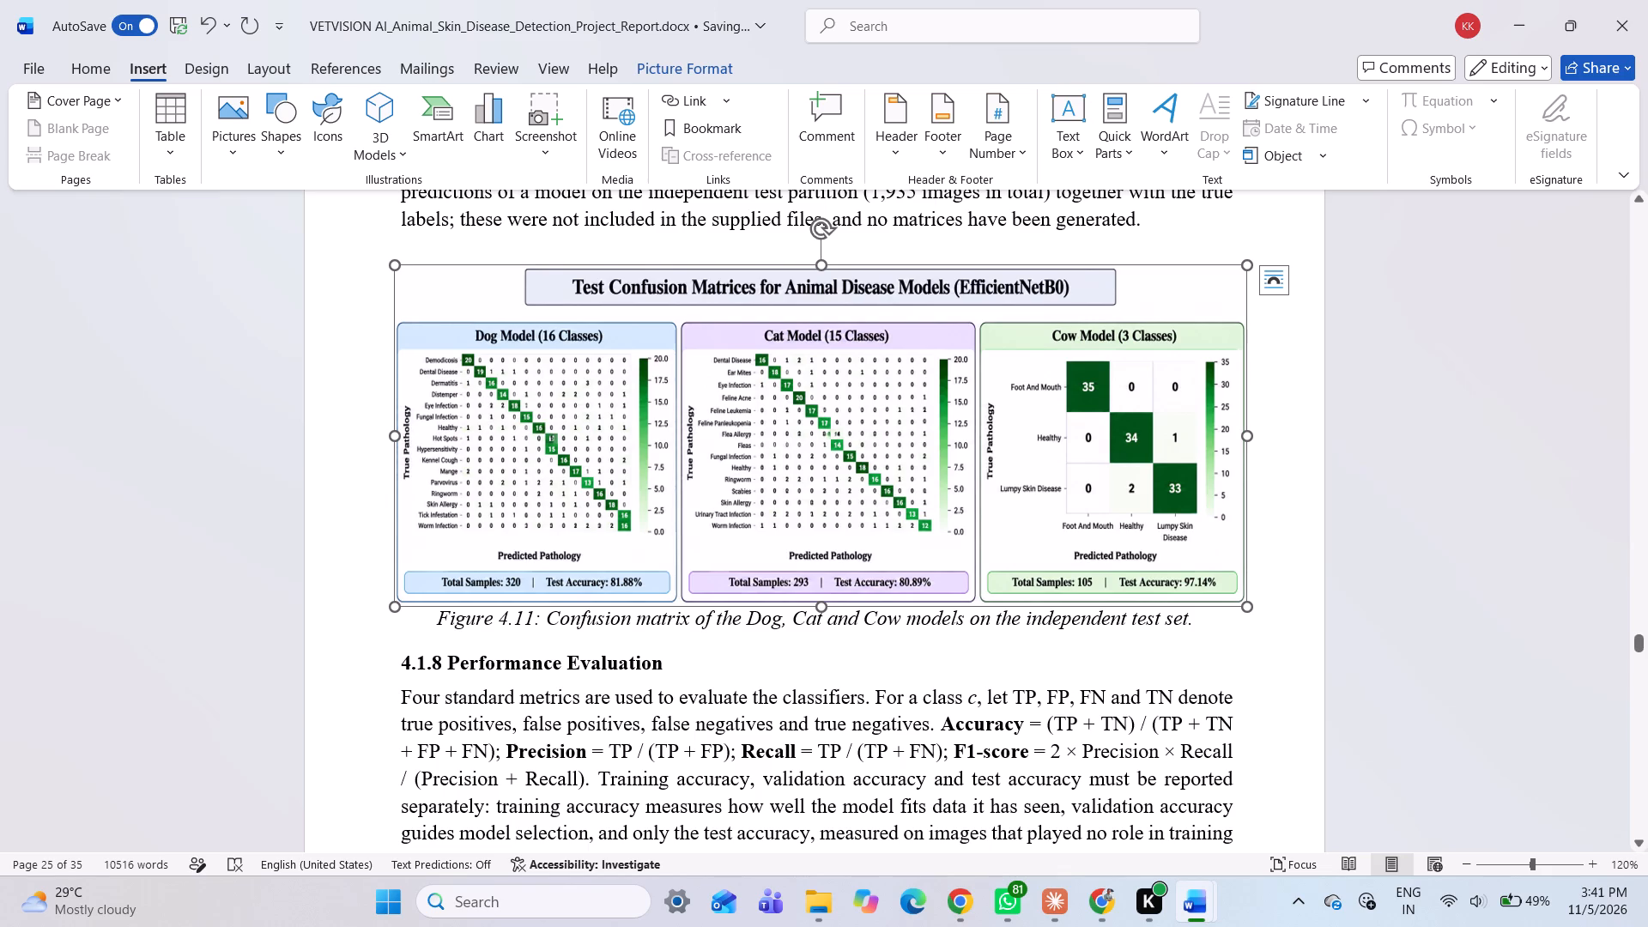
{"action": "left_click", "coordinate": [1258, 637]}
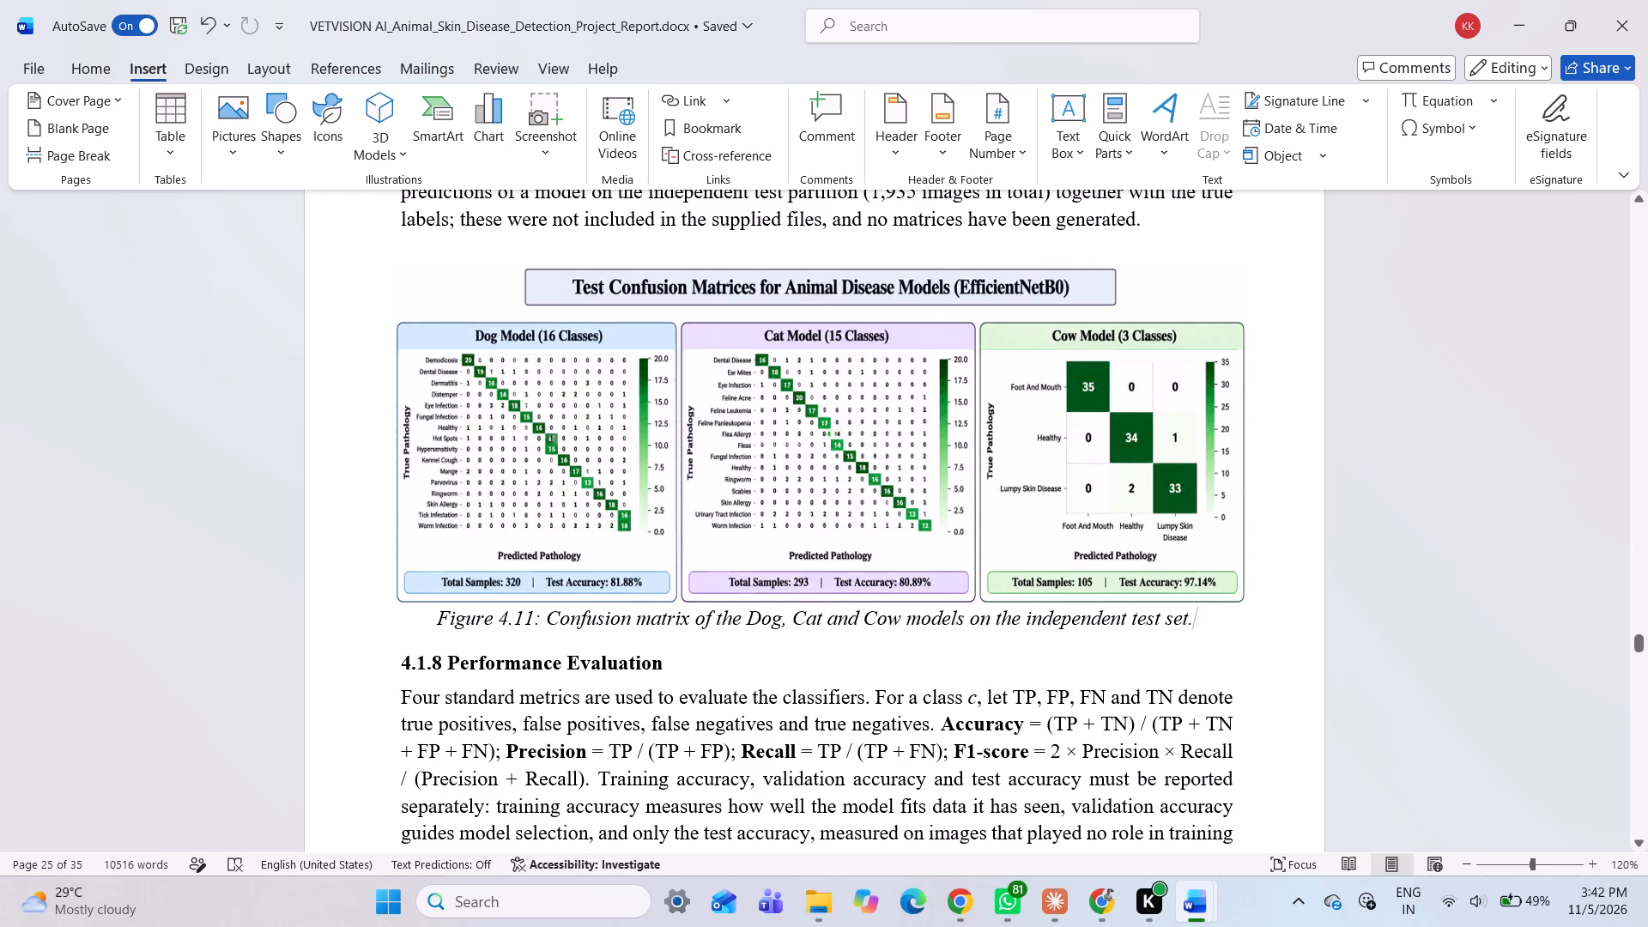
Examine the placeholders in Table 4.7 and the species-wise performance comparison chart box above the Figure 4.18 caption.
{"action": "scroll", "coordinate": [729, 578], "scroll_direction": "down", "scroll_amount": 14}
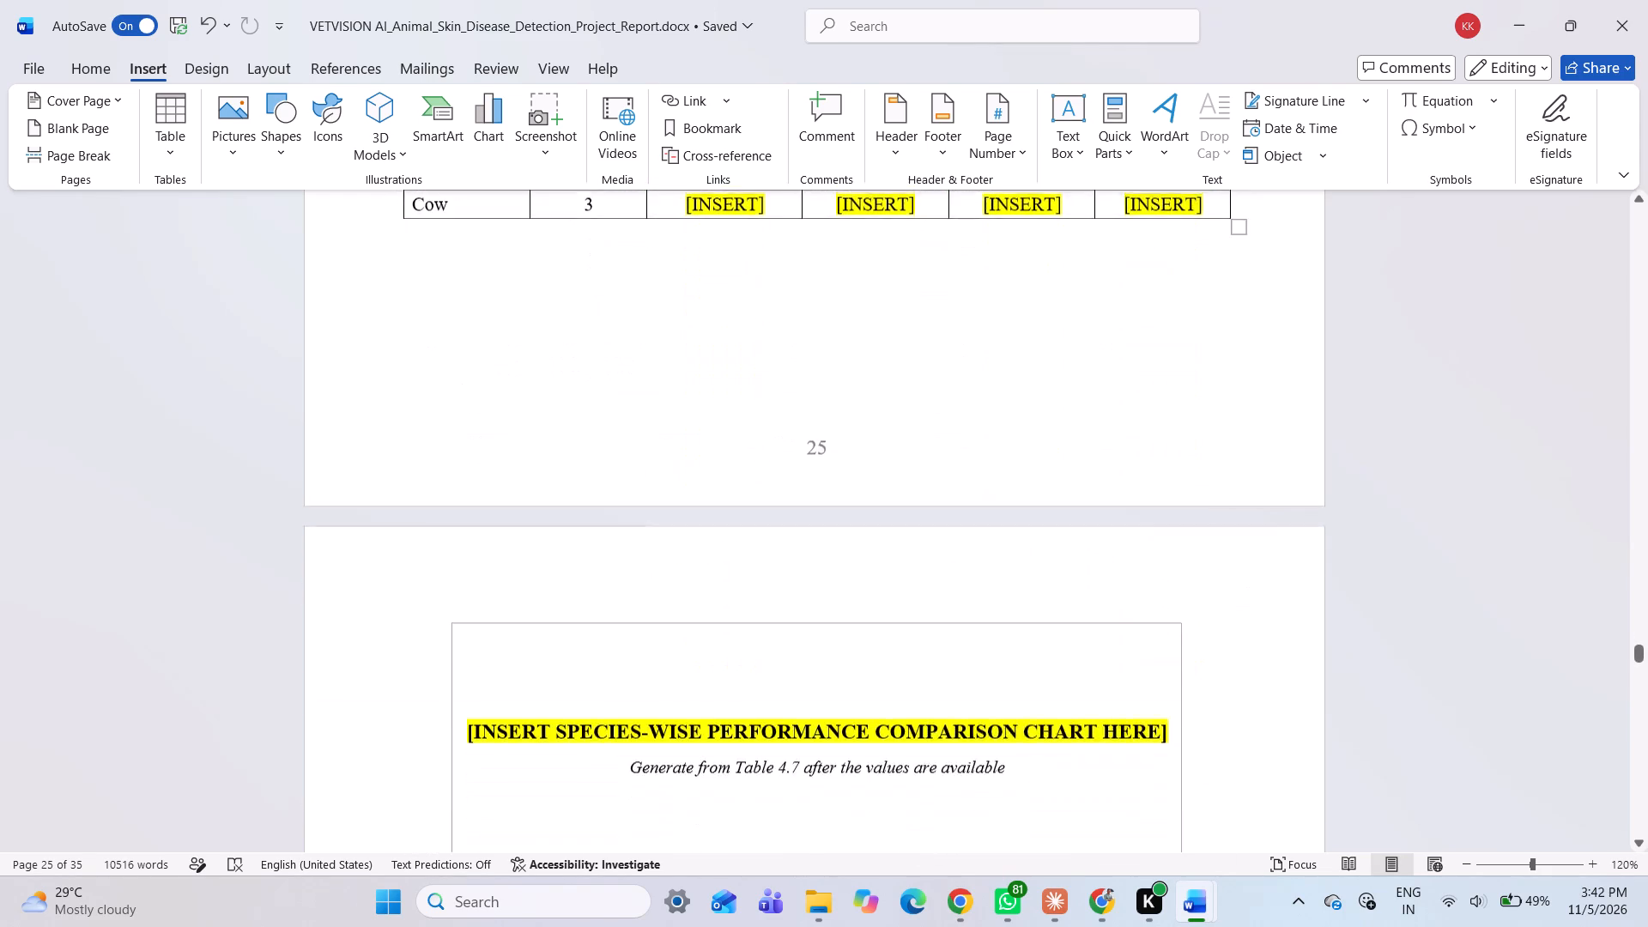
{"action": "scroll", "coordinate": [742, 604], "scroll_direction": "down", "scroll_amount": 7}
{"action": "scroll", "coordinate": [727, 600], "scroll_direction": "up", "scroll_amount": 7}
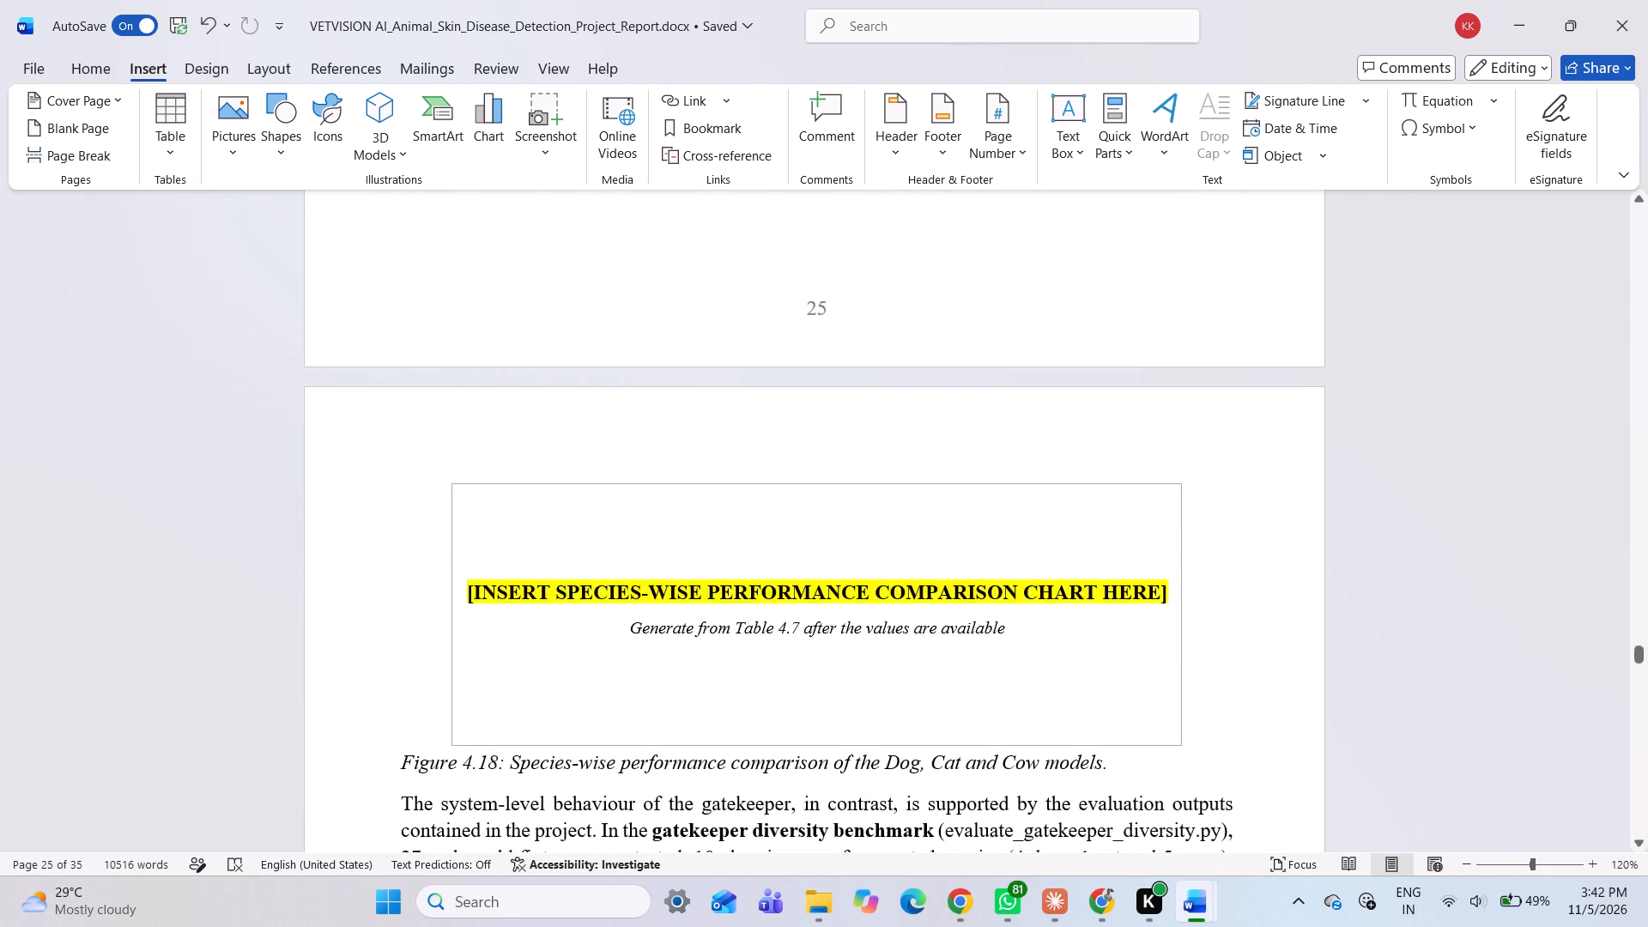
{"action": "scroll", "coordinate": [726, 598], "scroll_direction": "up", "scroll_amount": 3}
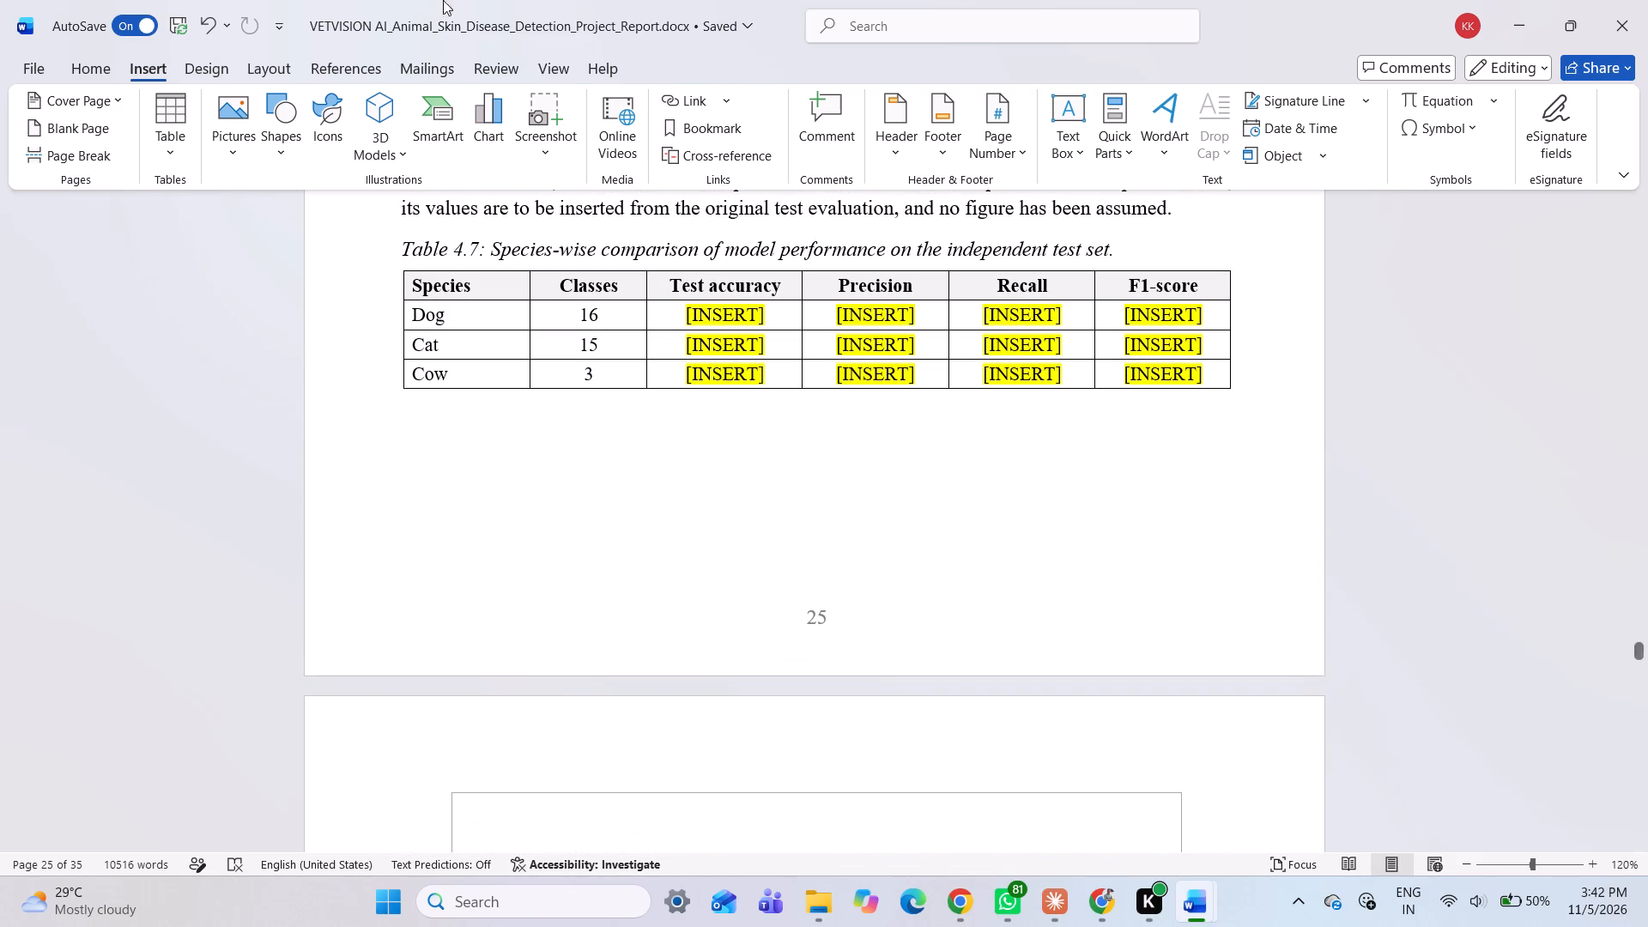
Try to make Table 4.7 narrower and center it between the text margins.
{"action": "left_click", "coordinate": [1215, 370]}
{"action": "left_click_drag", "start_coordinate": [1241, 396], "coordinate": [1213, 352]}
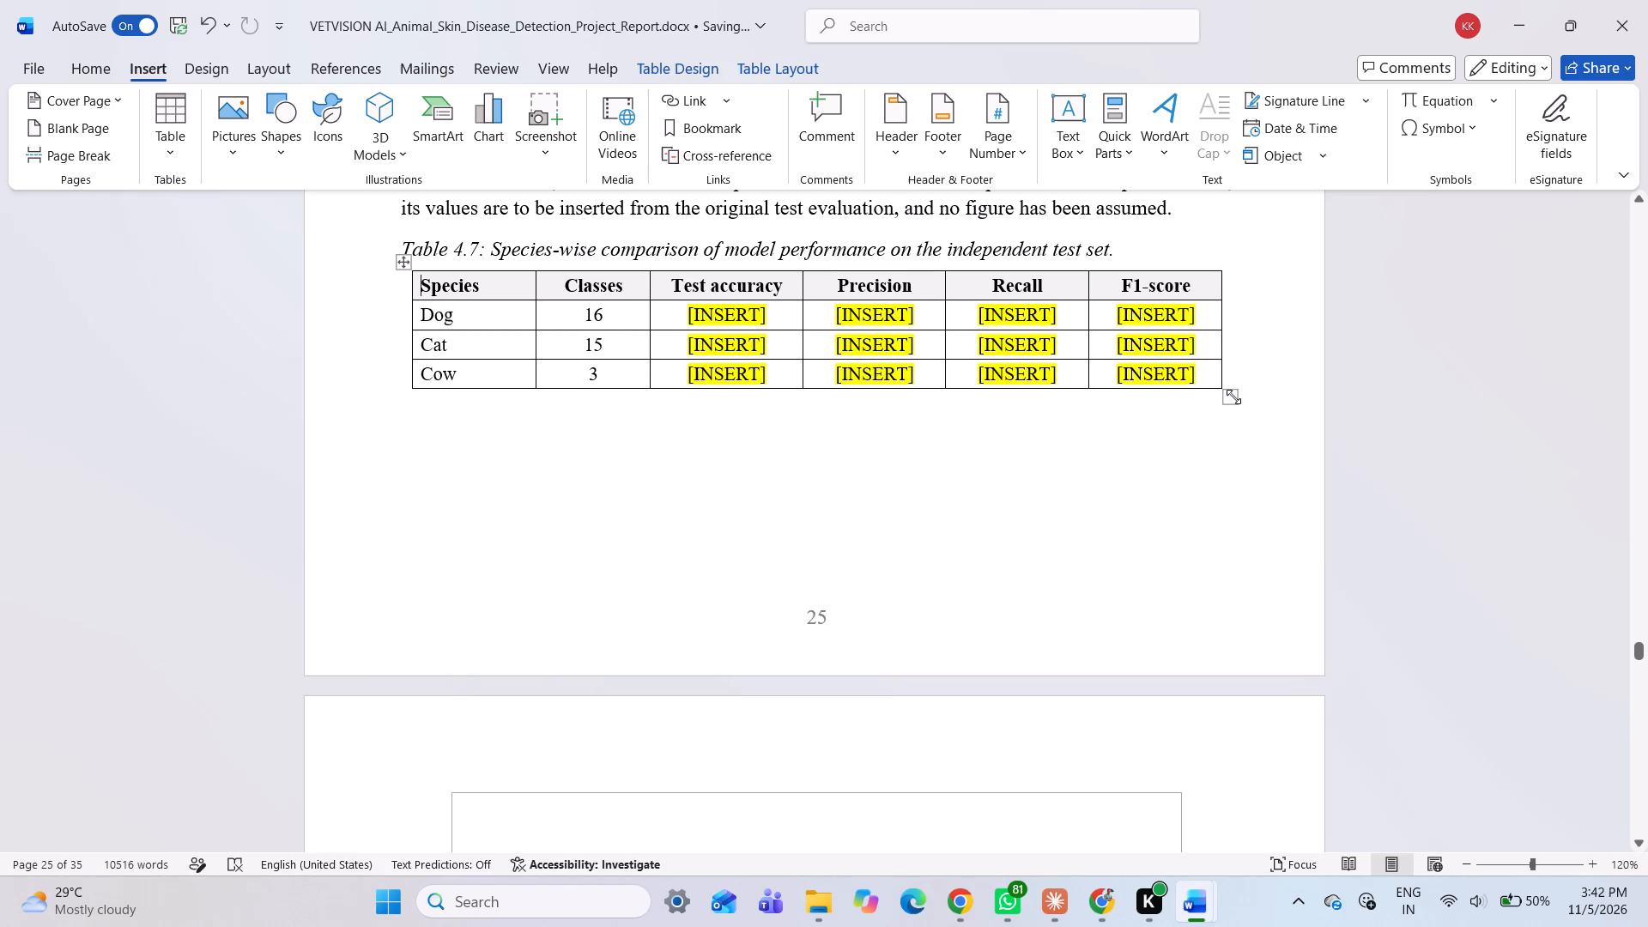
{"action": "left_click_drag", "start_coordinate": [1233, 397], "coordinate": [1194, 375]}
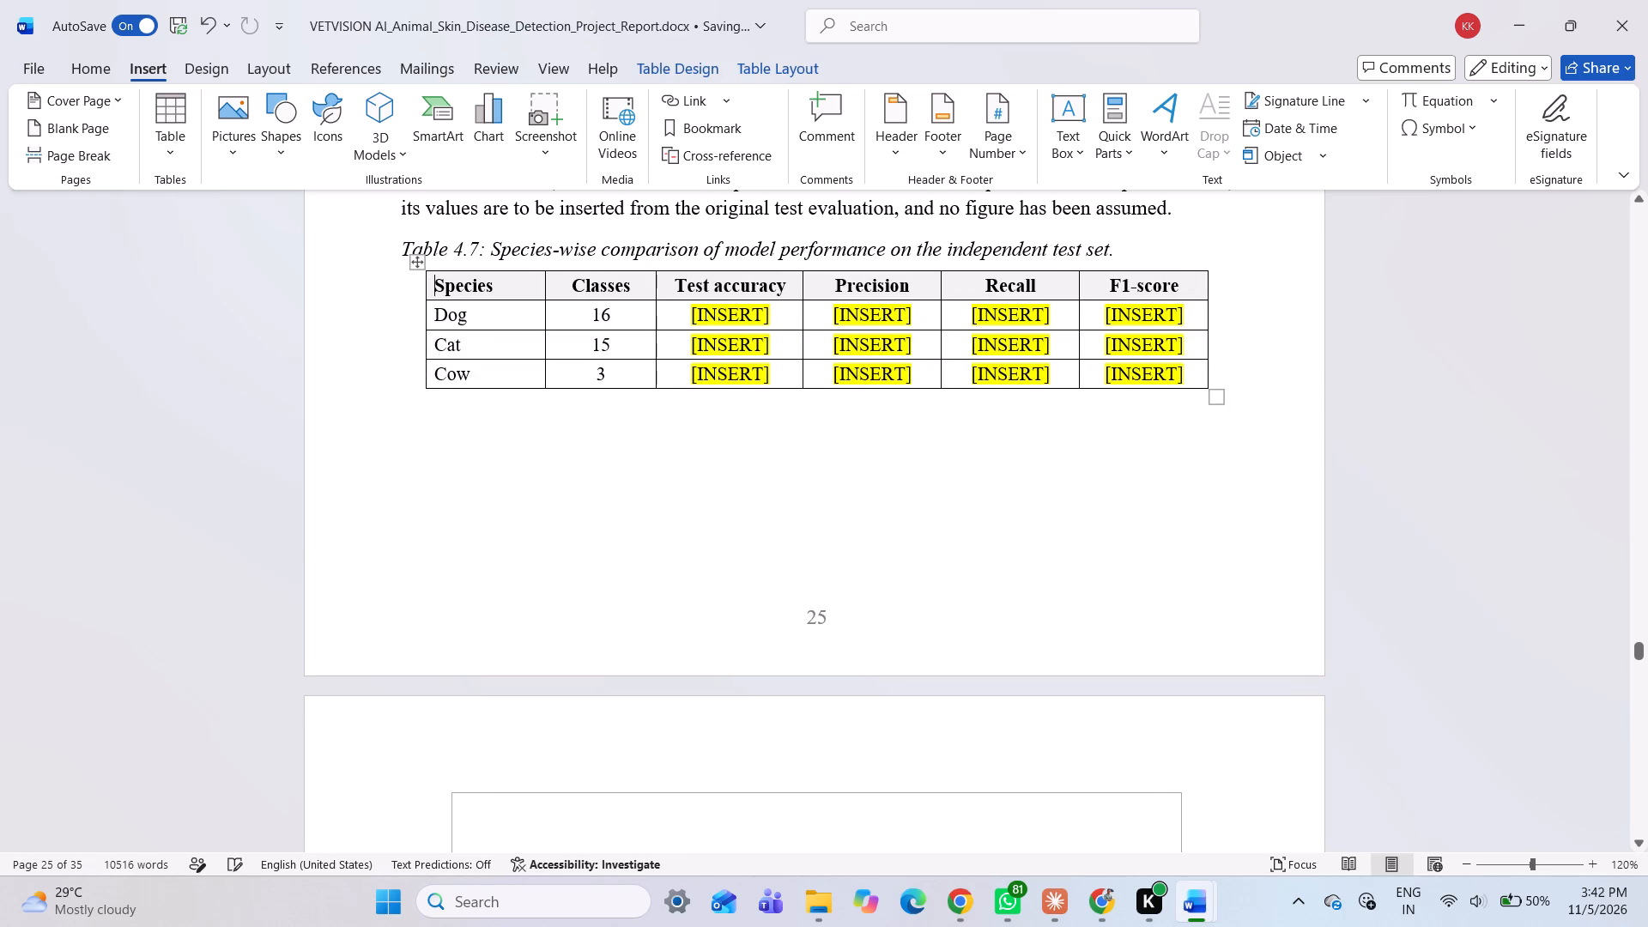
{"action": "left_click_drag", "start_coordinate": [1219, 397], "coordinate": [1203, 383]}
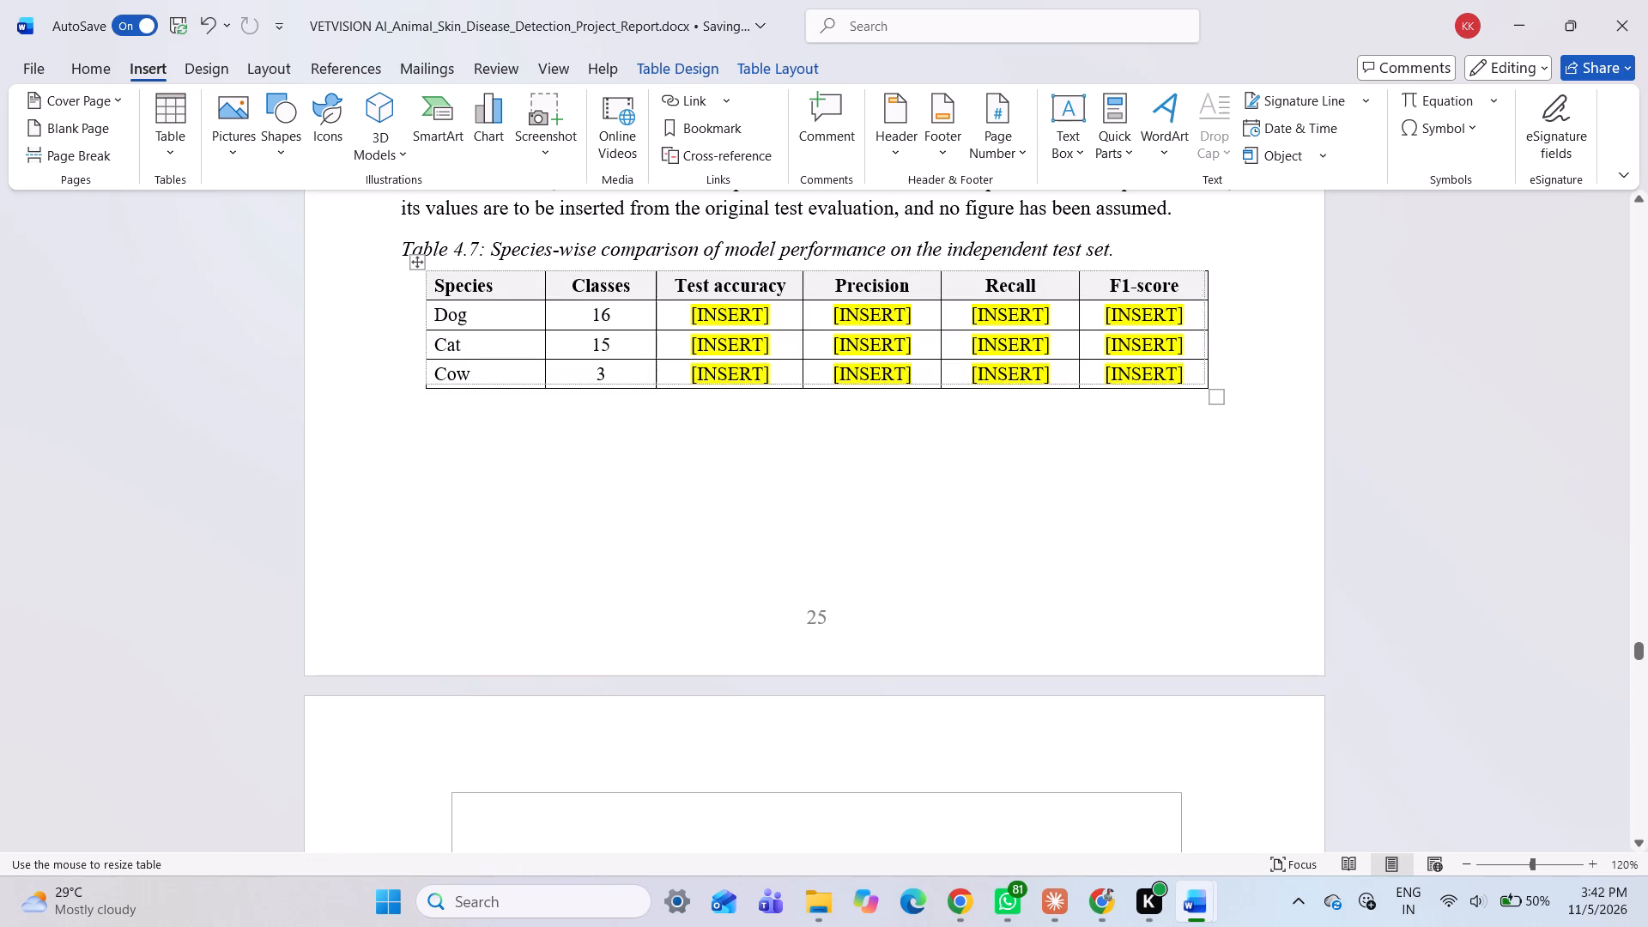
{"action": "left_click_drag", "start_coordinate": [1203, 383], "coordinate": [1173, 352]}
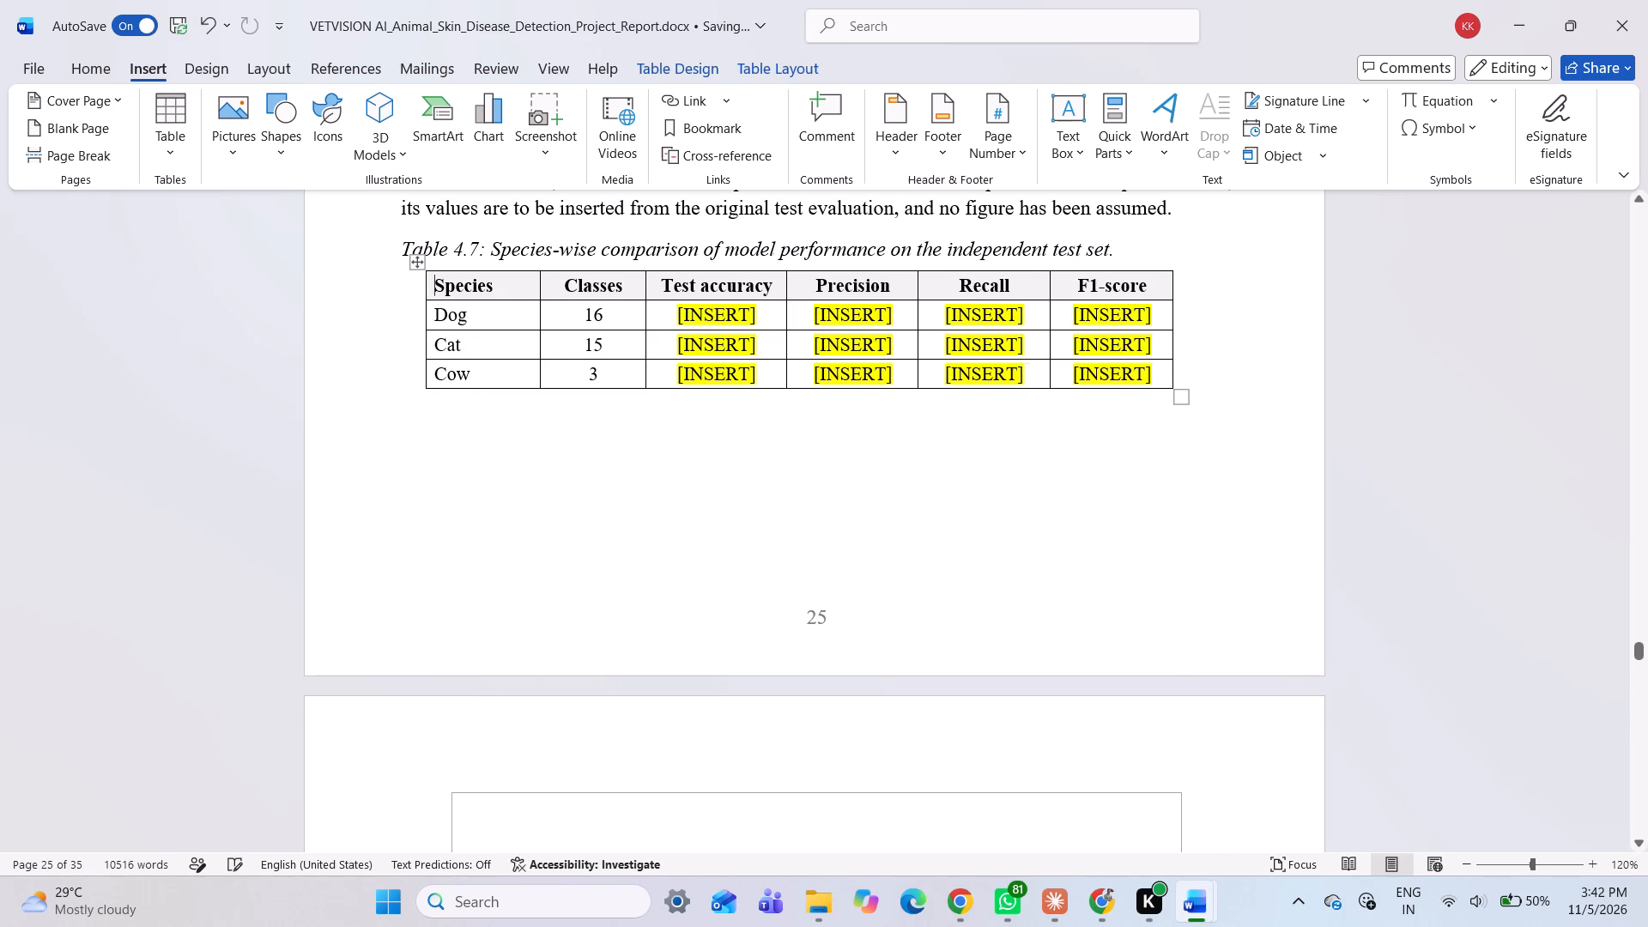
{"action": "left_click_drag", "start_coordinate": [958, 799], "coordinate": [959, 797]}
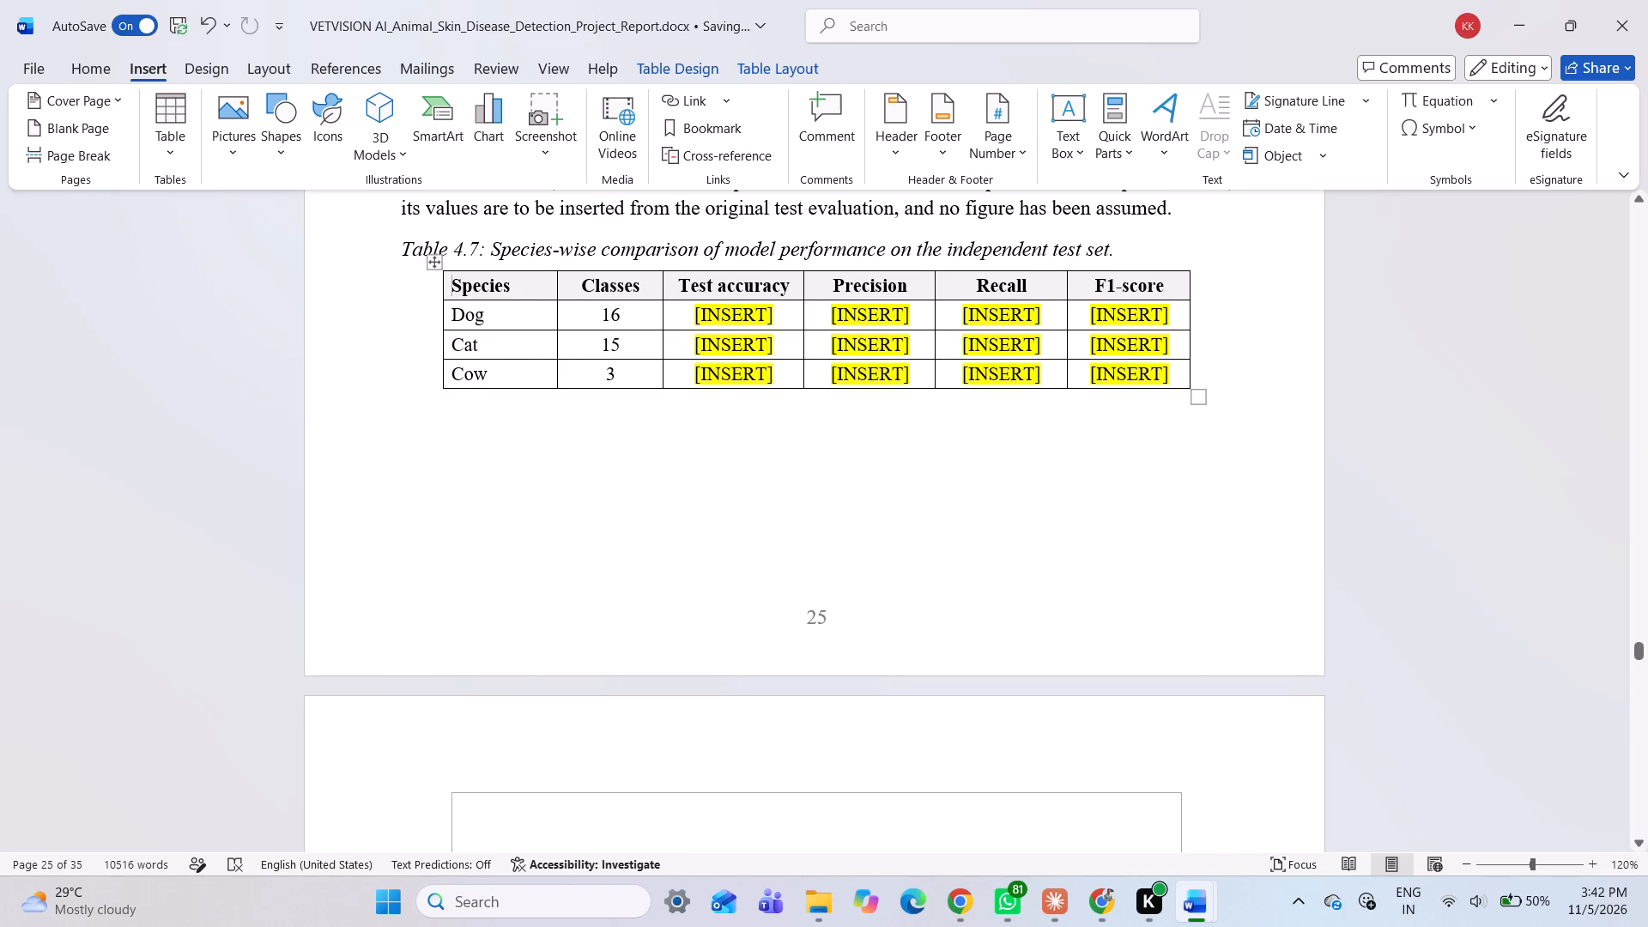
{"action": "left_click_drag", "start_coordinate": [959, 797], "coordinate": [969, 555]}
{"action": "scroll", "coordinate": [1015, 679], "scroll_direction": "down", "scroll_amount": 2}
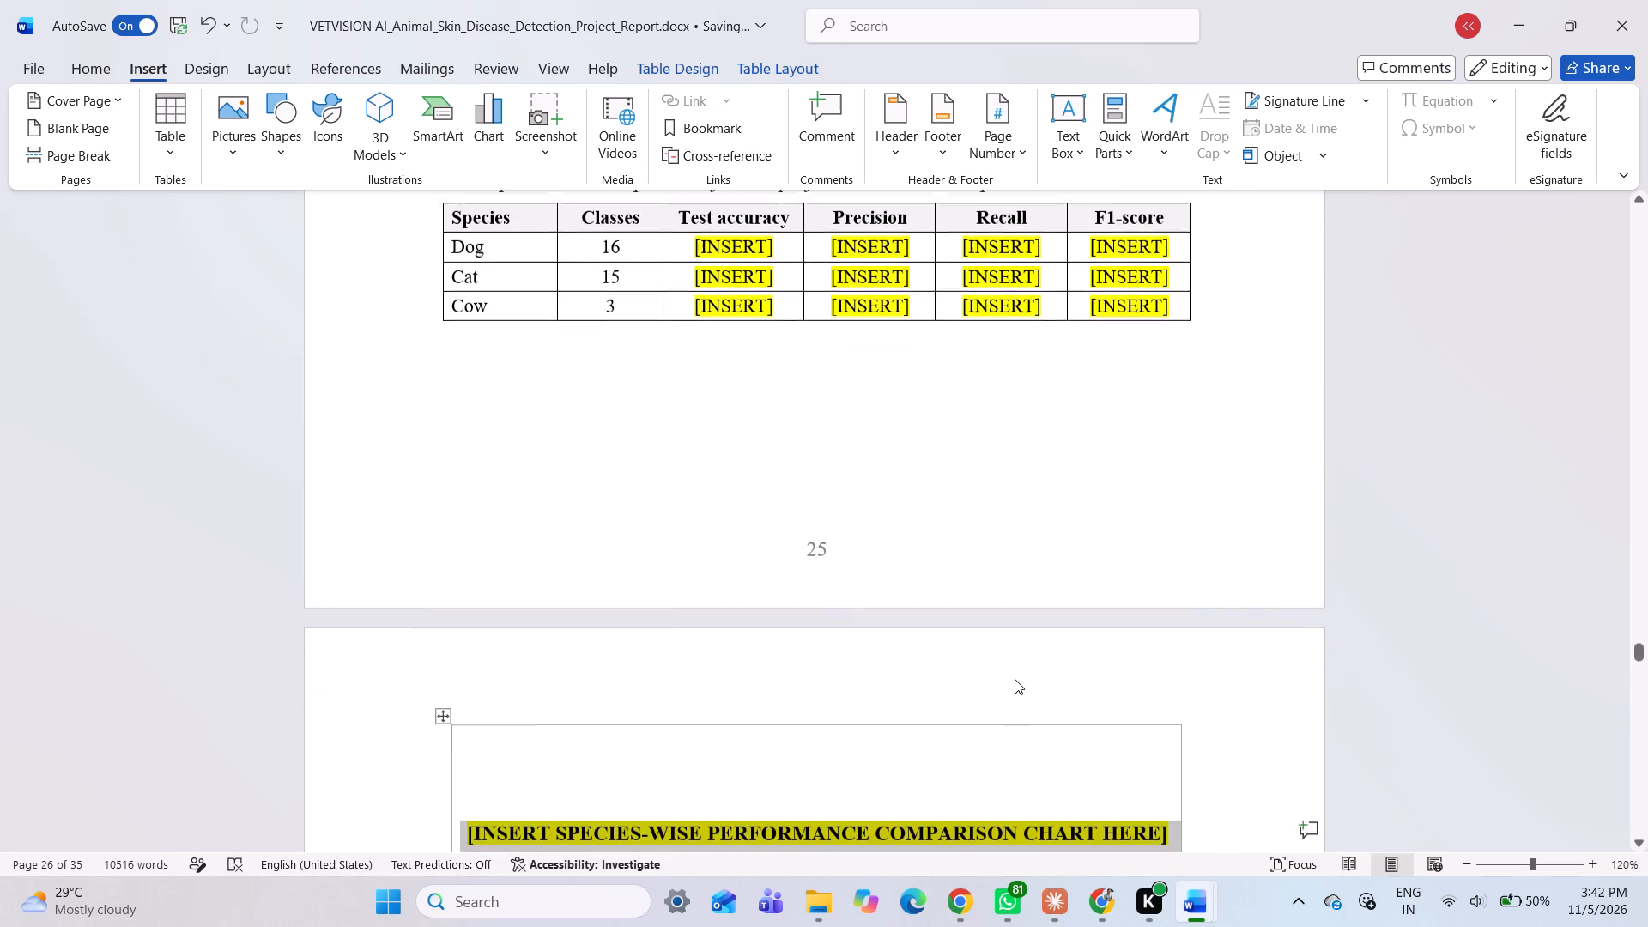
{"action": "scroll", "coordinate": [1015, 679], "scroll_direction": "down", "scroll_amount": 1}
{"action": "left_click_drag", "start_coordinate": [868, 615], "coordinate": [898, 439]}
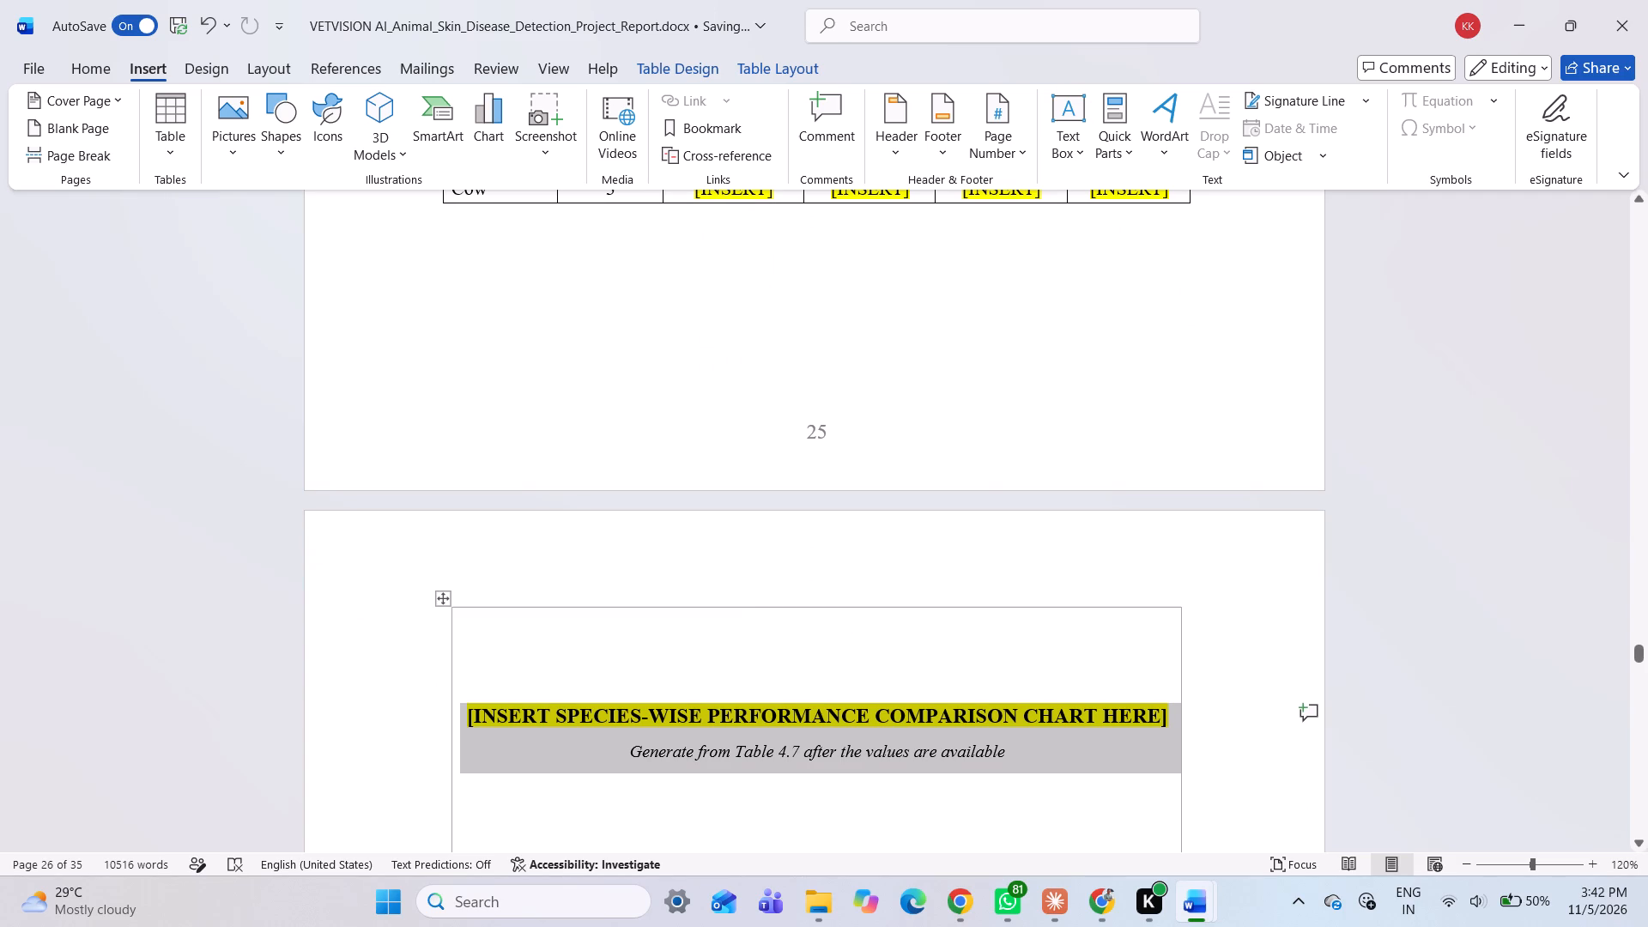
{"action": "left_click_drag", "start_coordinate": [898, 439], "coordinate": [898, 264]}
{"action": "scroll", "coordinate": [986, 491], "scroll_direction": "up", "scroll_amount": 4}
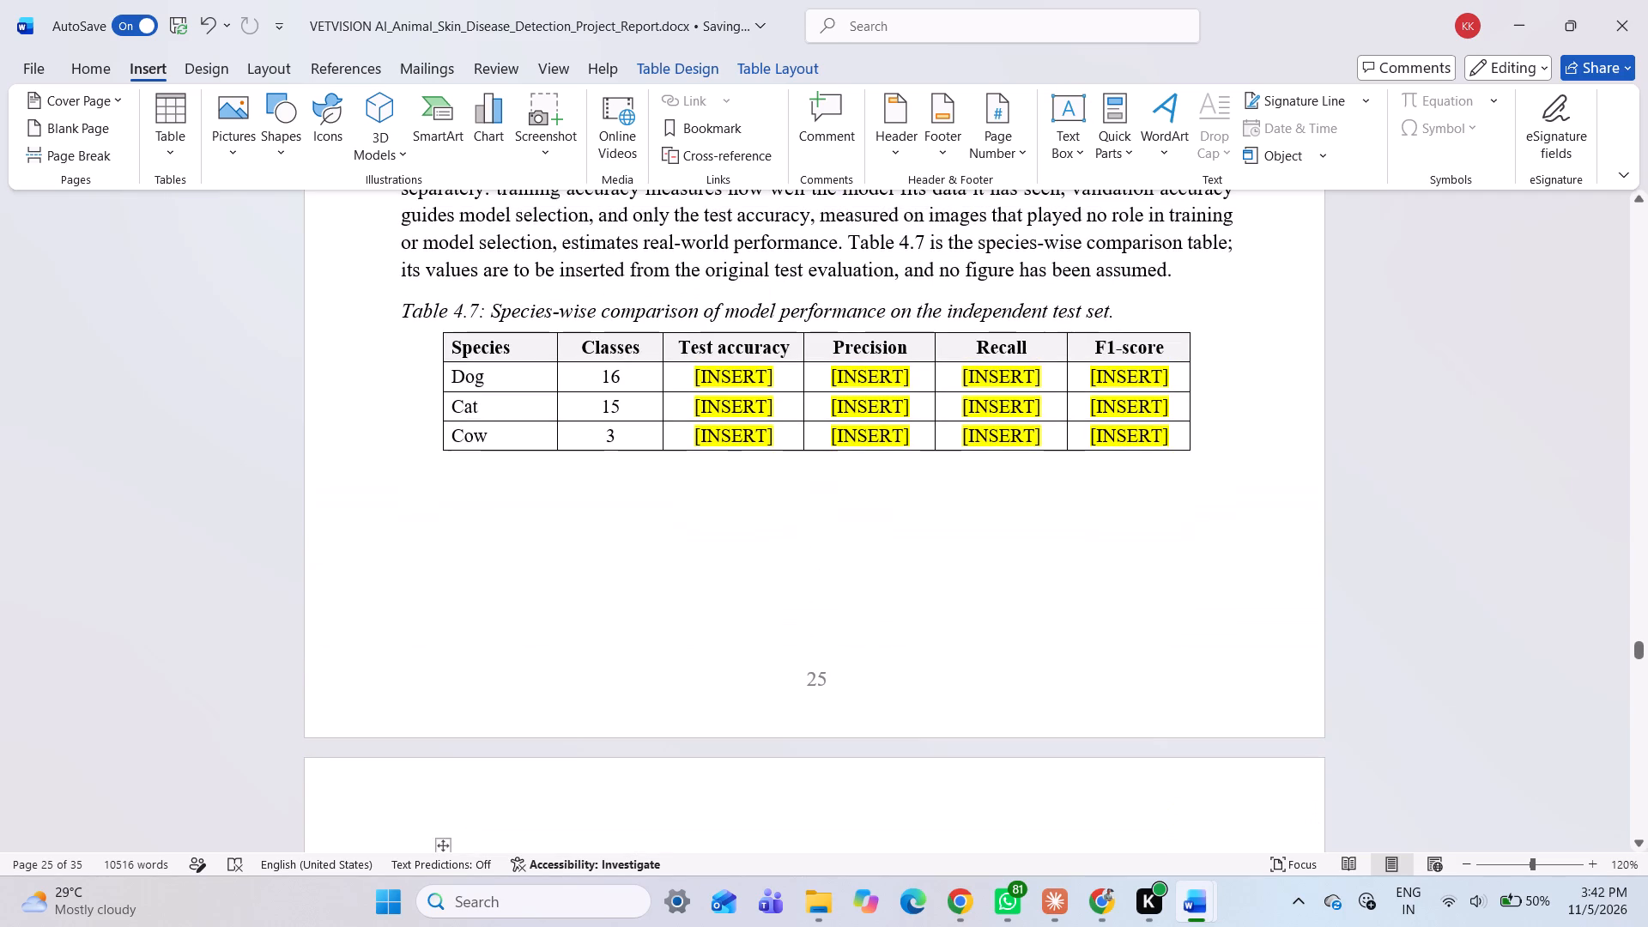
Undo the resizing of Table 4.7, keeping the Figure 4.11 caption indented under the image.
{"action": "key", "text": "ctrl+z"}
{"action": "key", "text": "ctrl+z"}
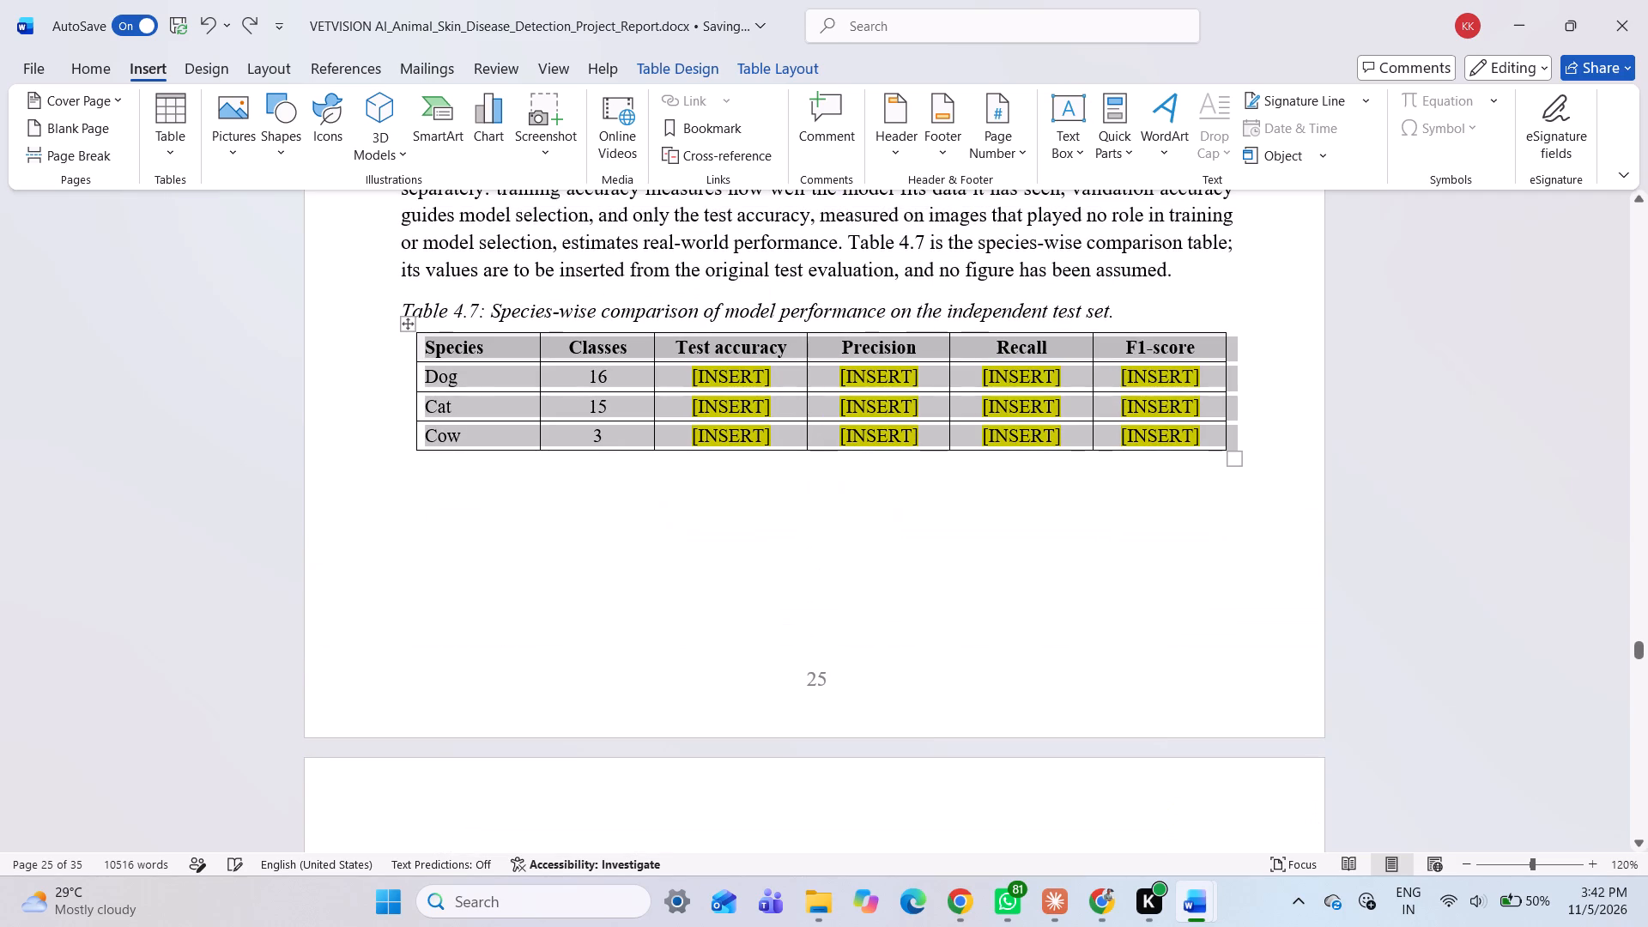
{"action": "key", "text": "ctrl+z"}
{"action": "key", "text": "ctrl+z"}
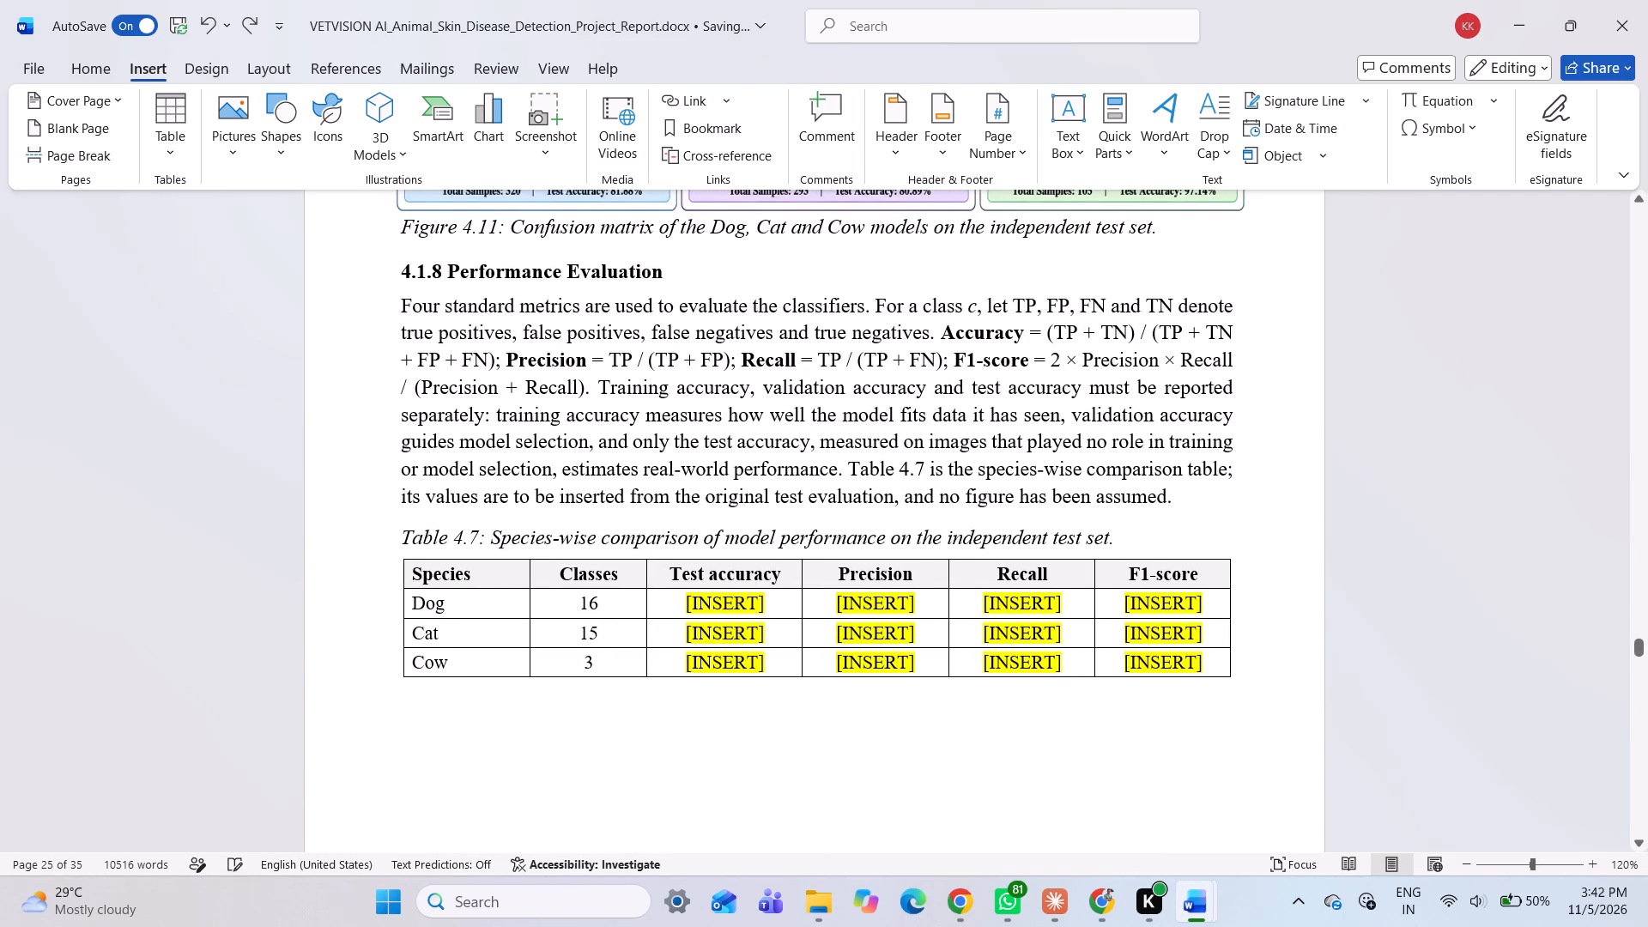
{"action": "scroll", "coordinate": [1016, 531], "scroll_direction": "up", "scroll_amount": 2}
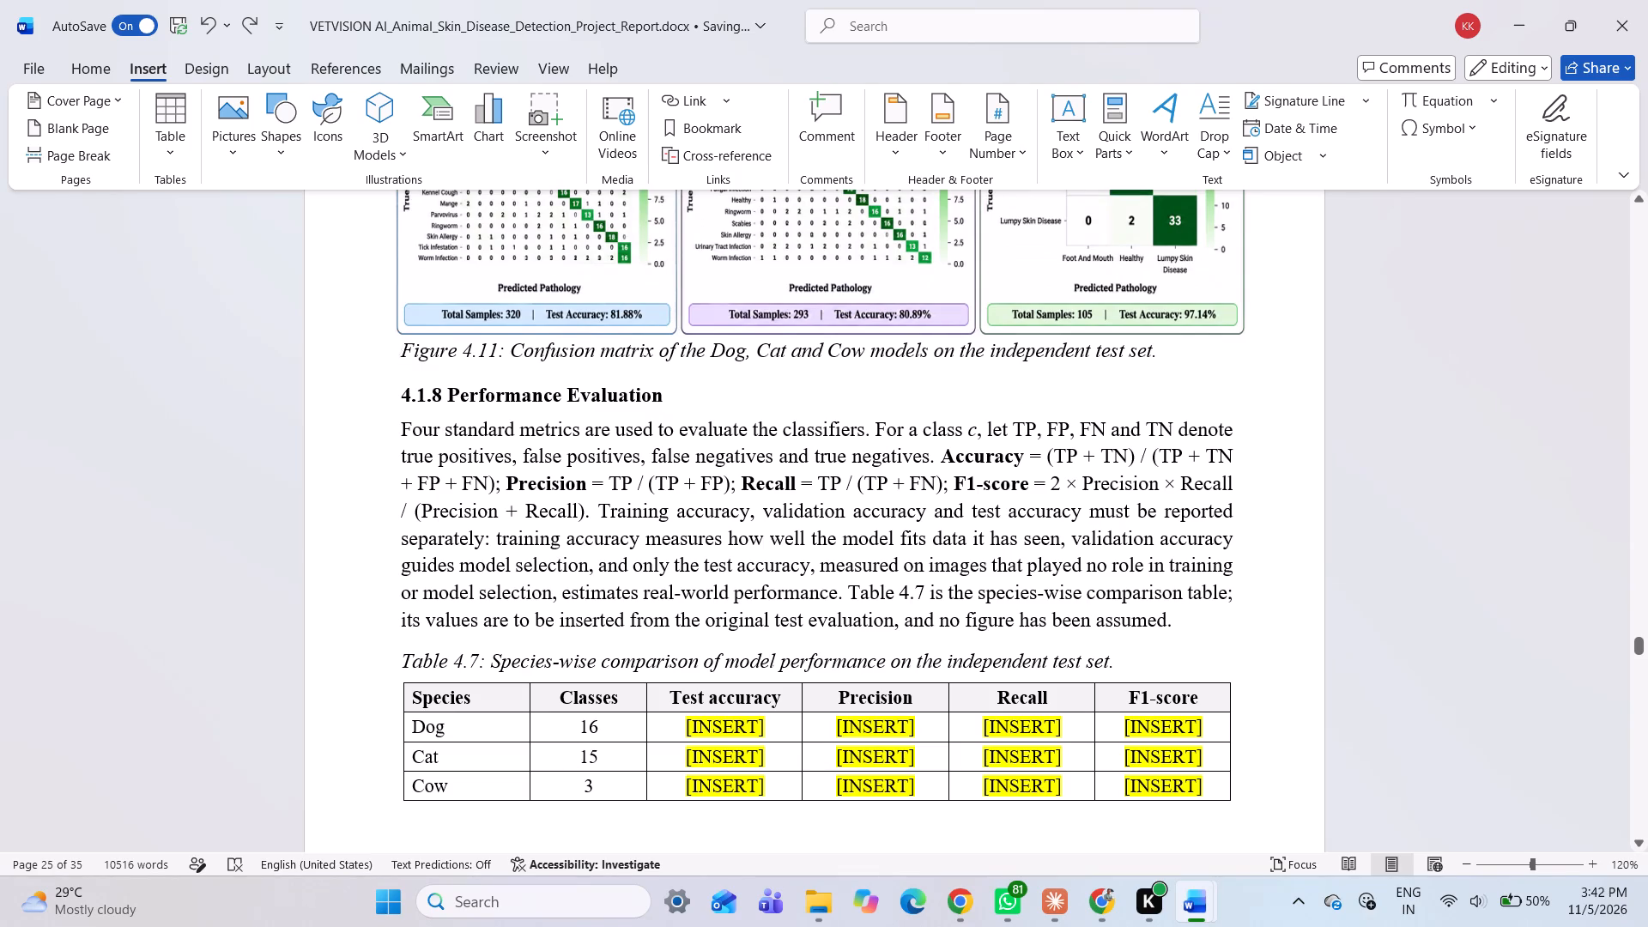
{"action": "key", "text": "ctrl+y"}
Check the layout of the Figure 4.11 image and caption, section 4.1.8 and Table 4.7.
{"action": "scroll", "coordinate": [1126, 418], "scroll_direction": "down", "scroll_amount": 4}
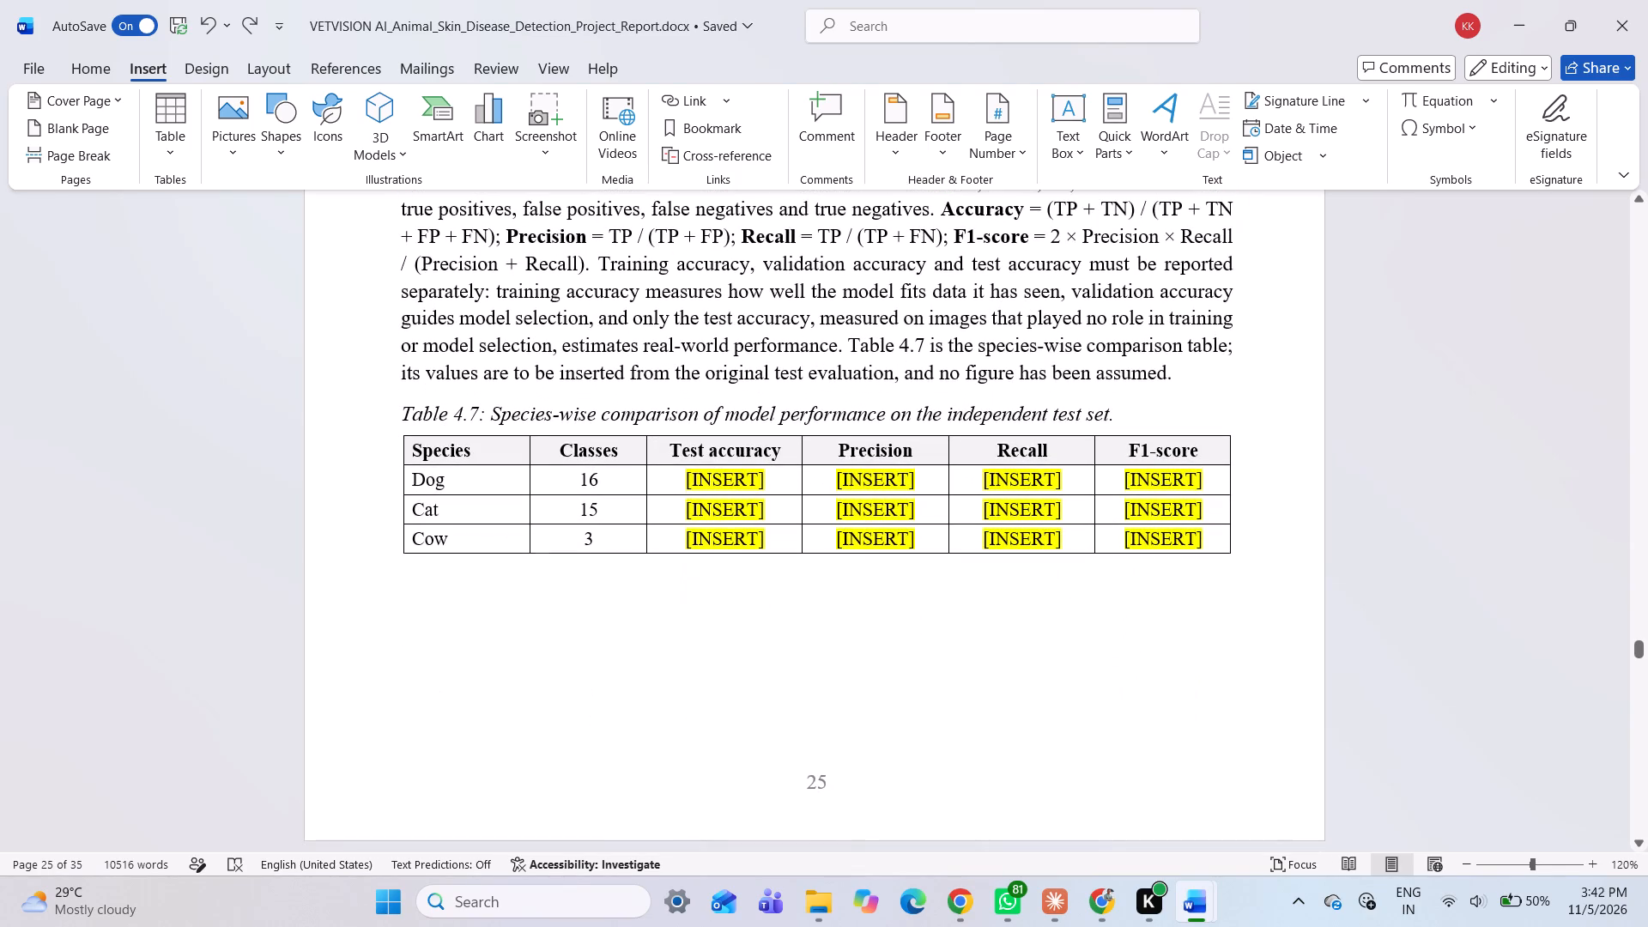
{"action": "scroll", "coordinate": [863, 471], "scroll_direction": "down", "scroll_amount": 2}
{"action": "scroll", "coordinate": [881, 480], "scroll_direction": "up", "scroll_amount": 17}
{"action": "scroll", "coordinate": [916, 501], "scroll_direction": "down", "scroll_amount": 6}
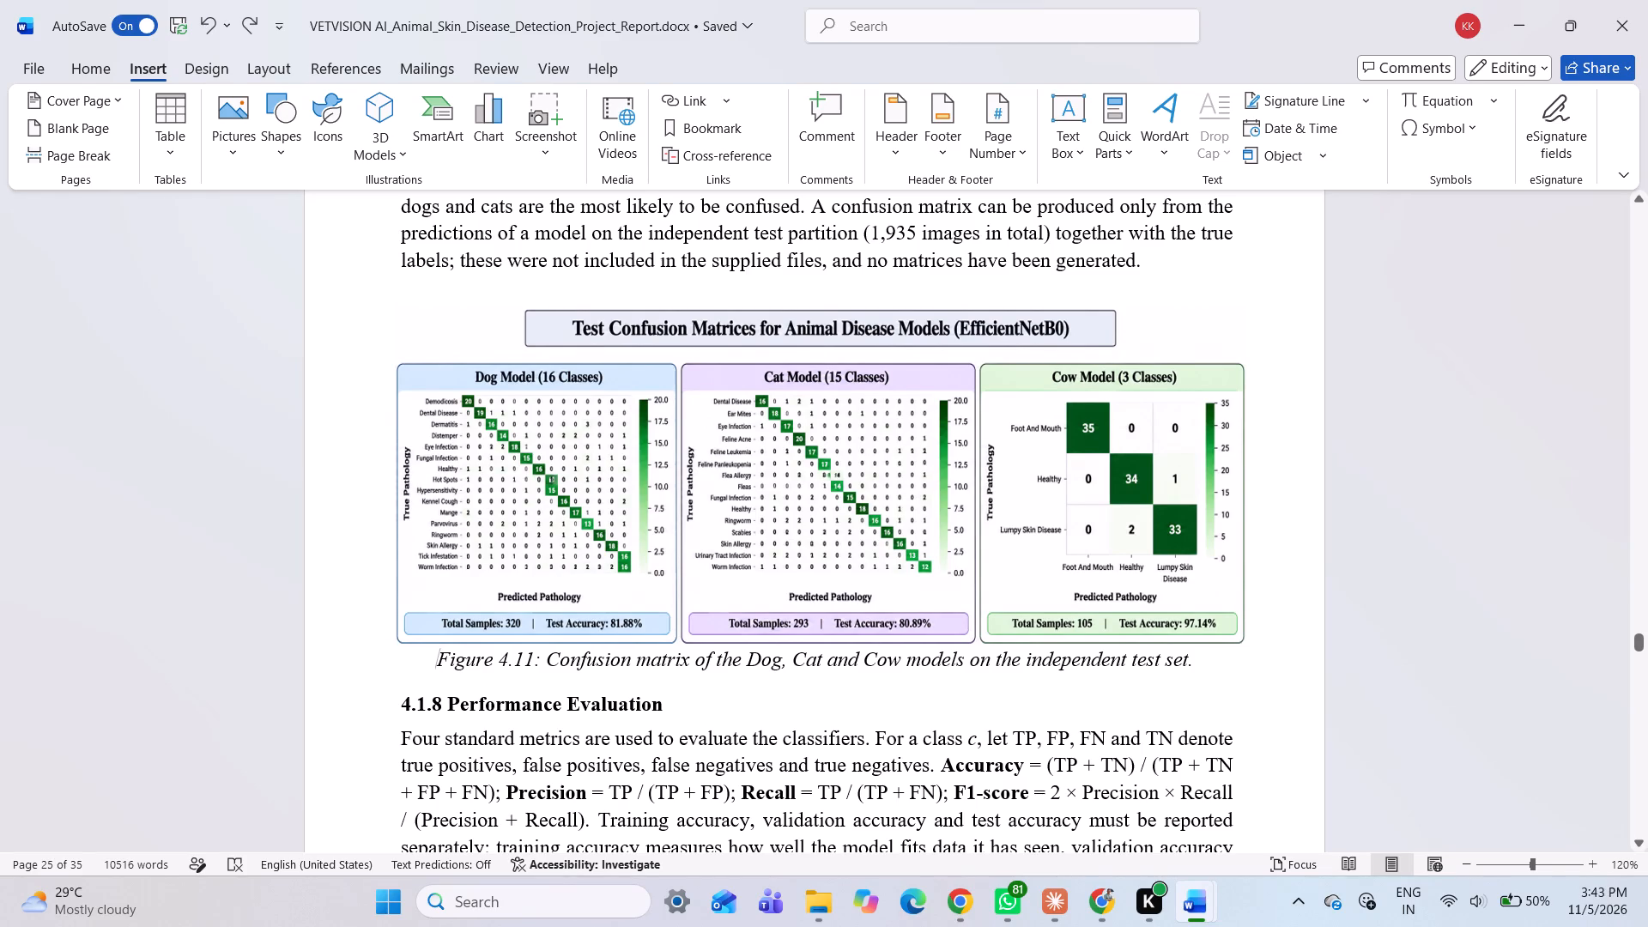
{"action": "scroll", "coordinate": [1112, 458], "scroll_direction": "down", "scroll_amount": 2}
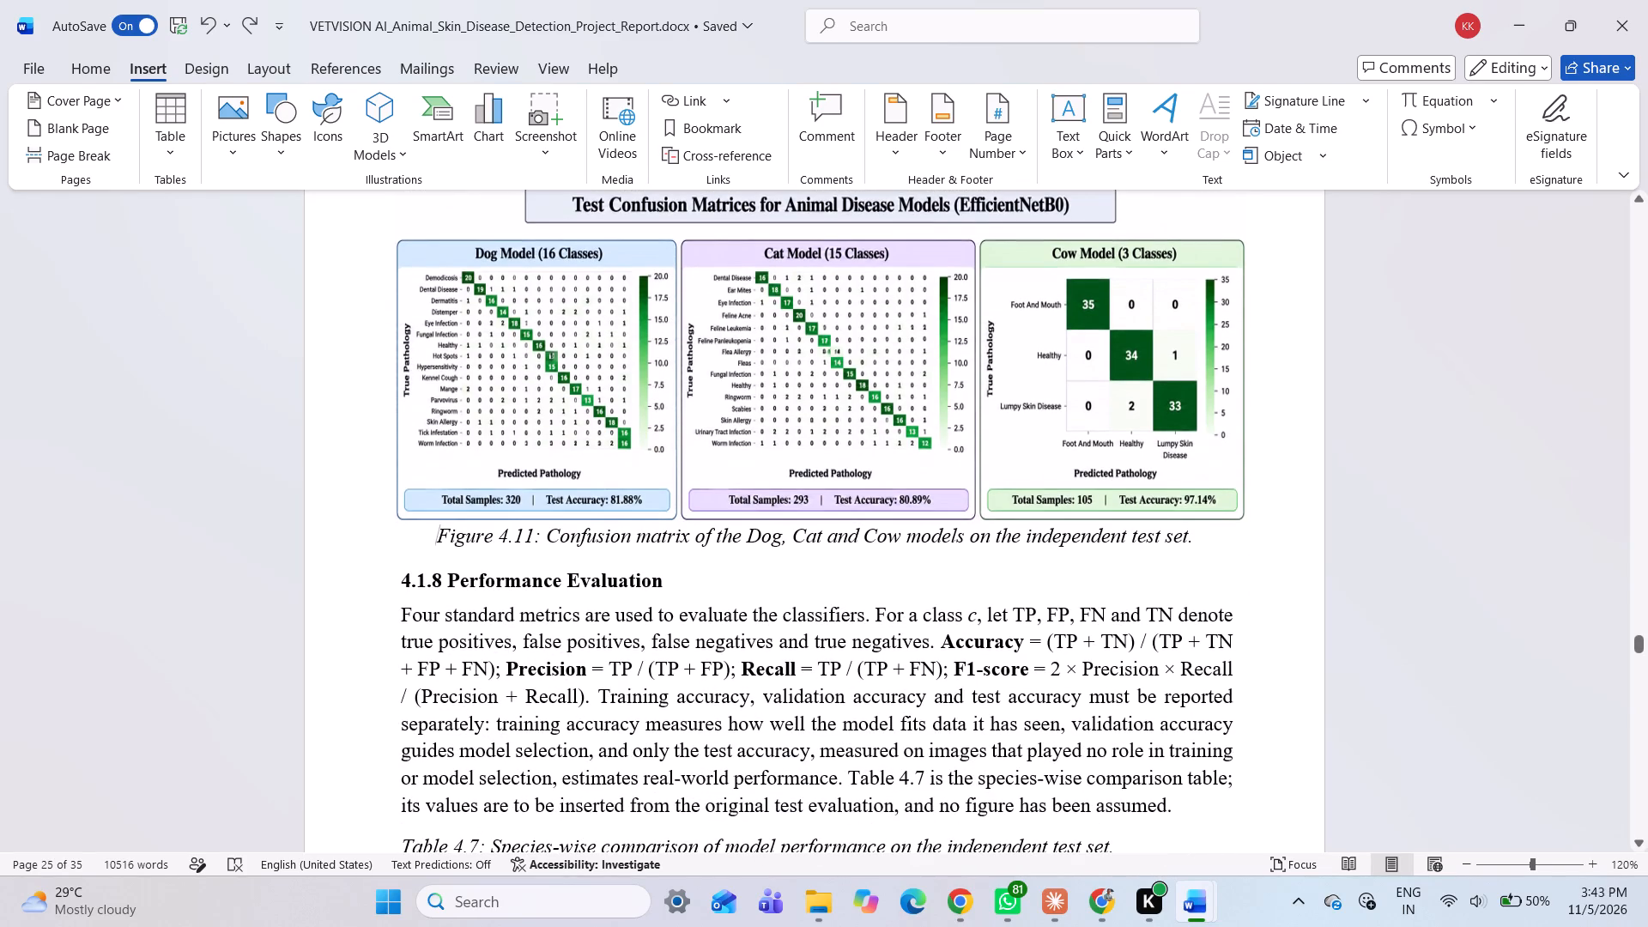
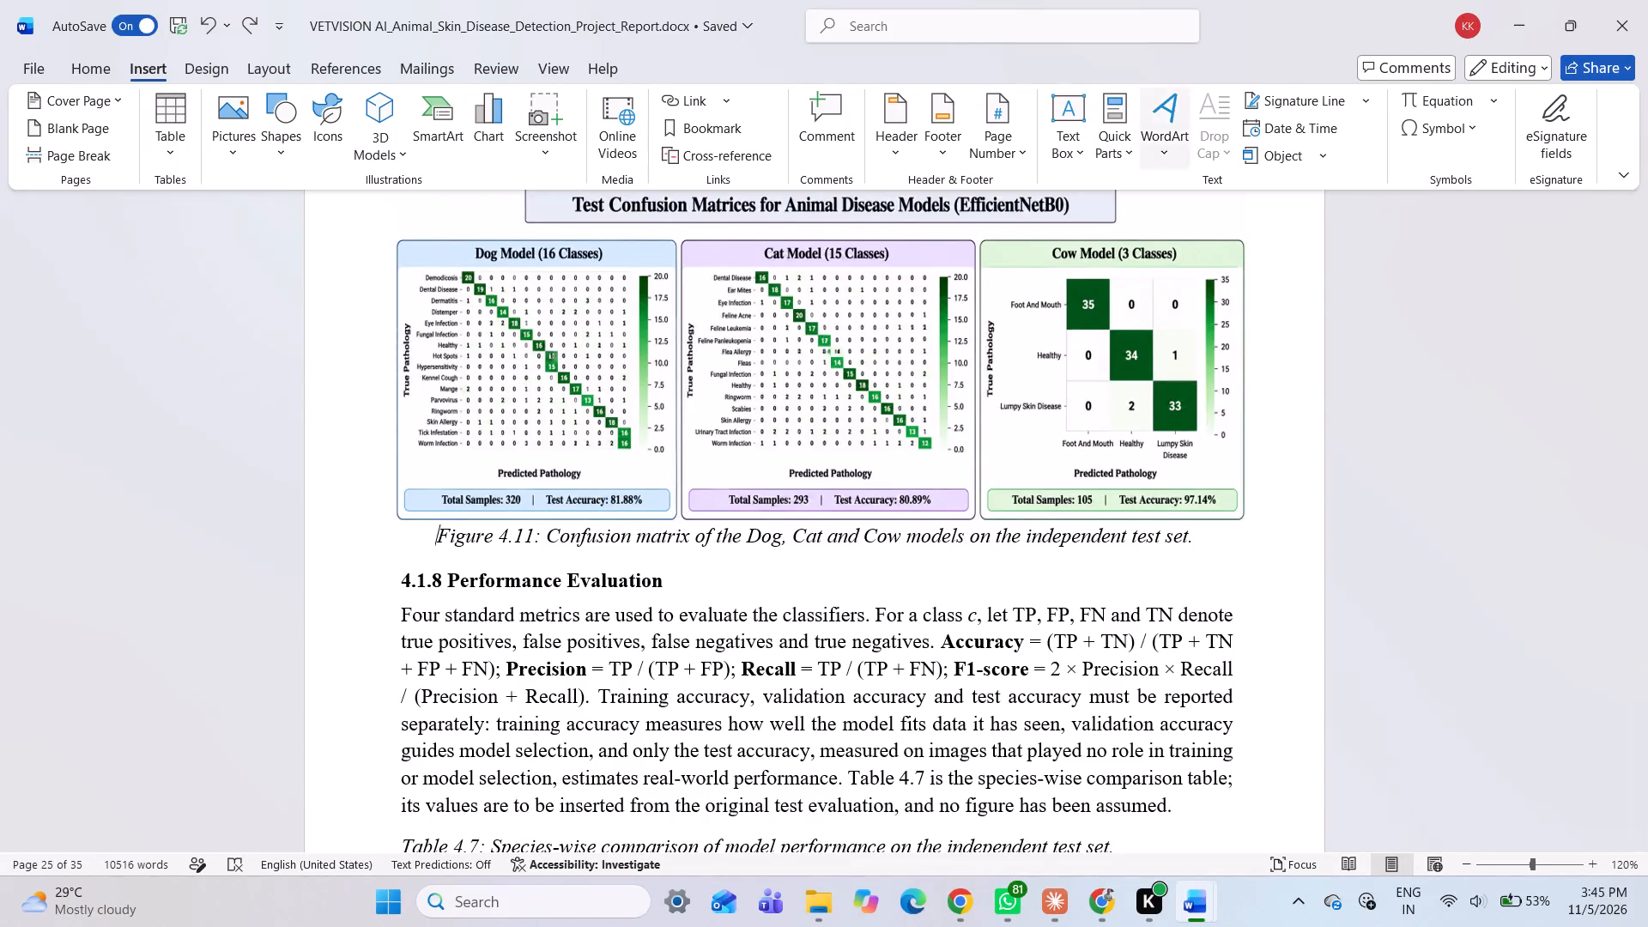
Capture a screen snip of Table 4.7 with its caption and the [INSERT] placeholders for Dog, Cat and Cow.
{"action": "scroll", "coordinate": [914, 554], "scroll_direction": "down", "scroll_amount": 2}
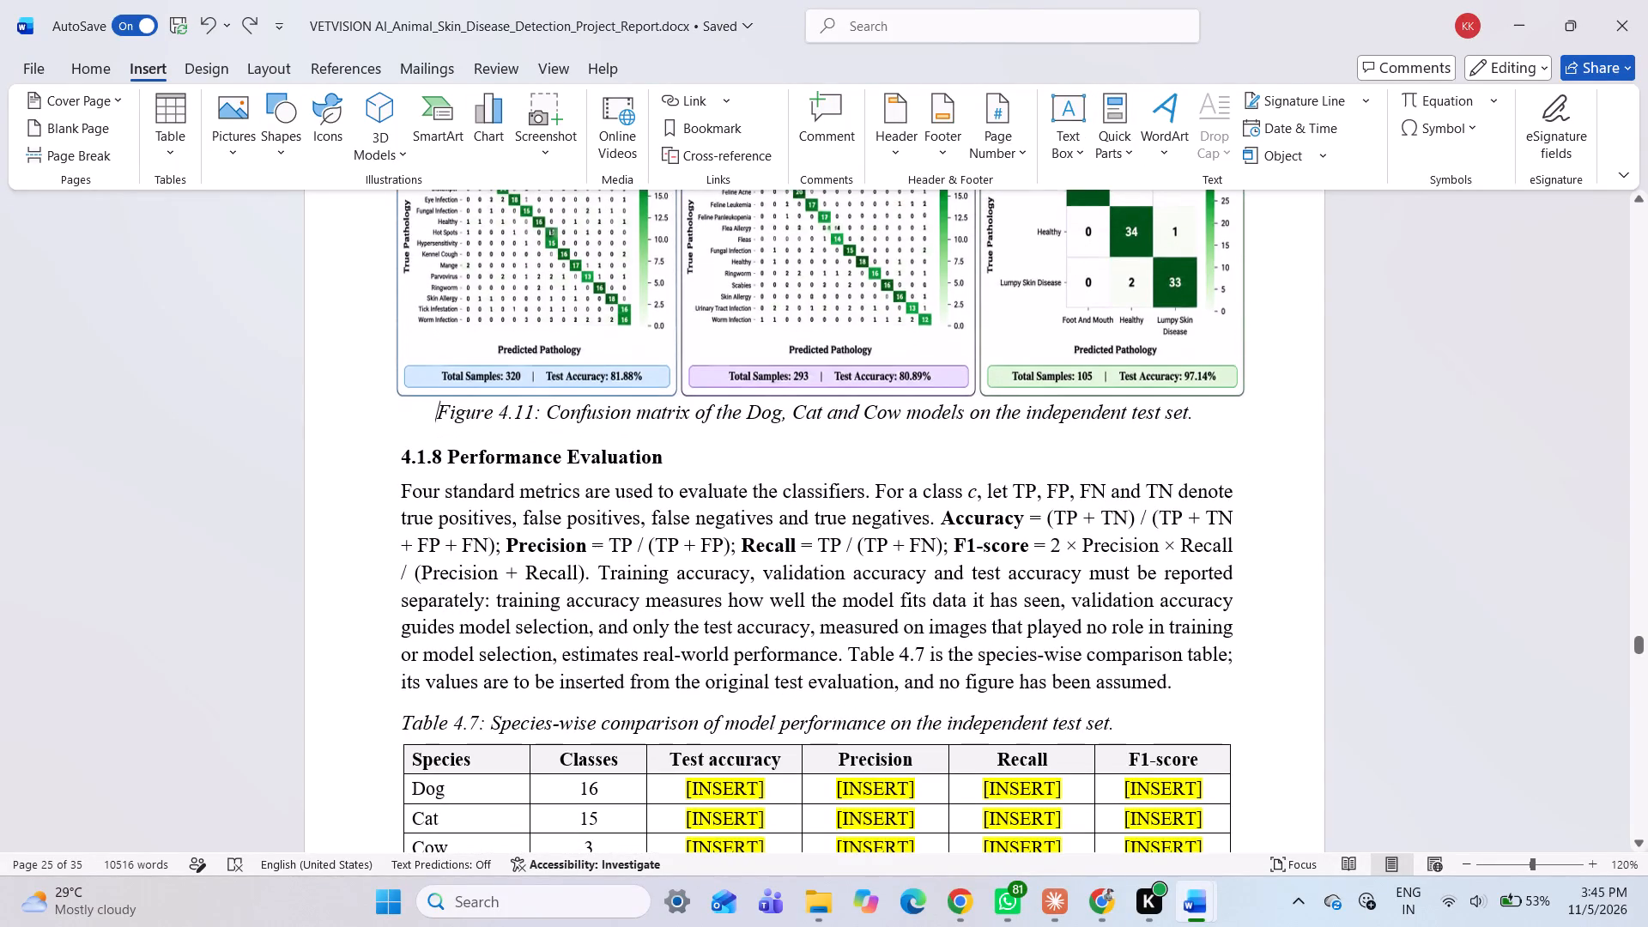
{"action": "scroll", "coordinate": [1008, 527], "scroll_direction": "down", "scroll_amount": 3}
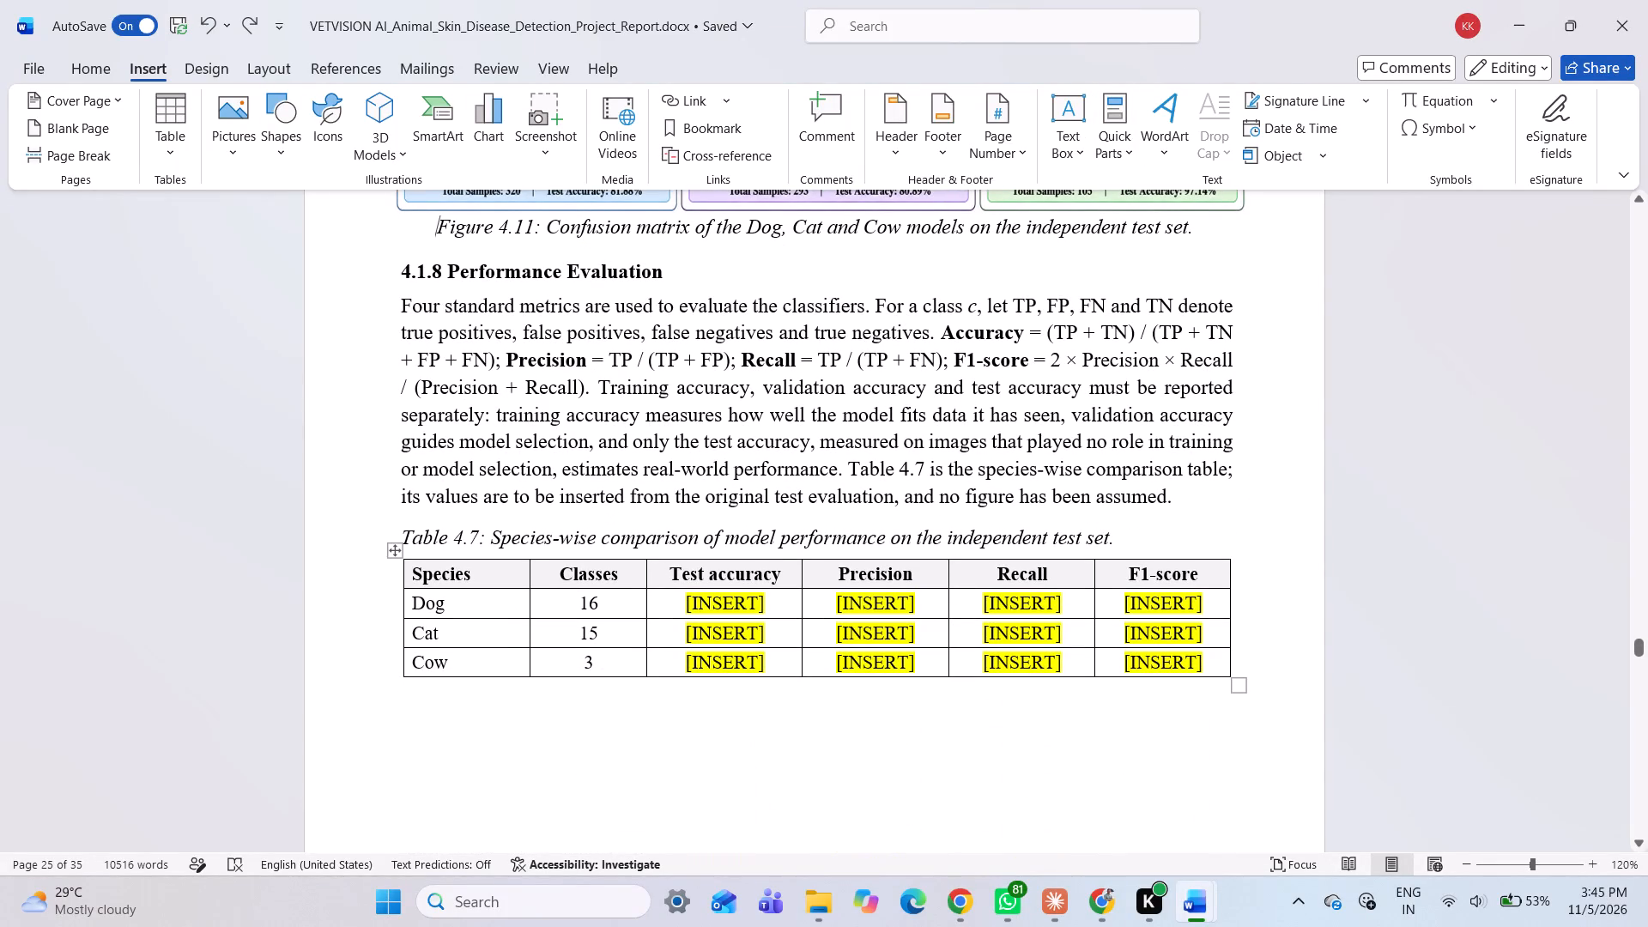
{"action": "key", "text": "Print"}
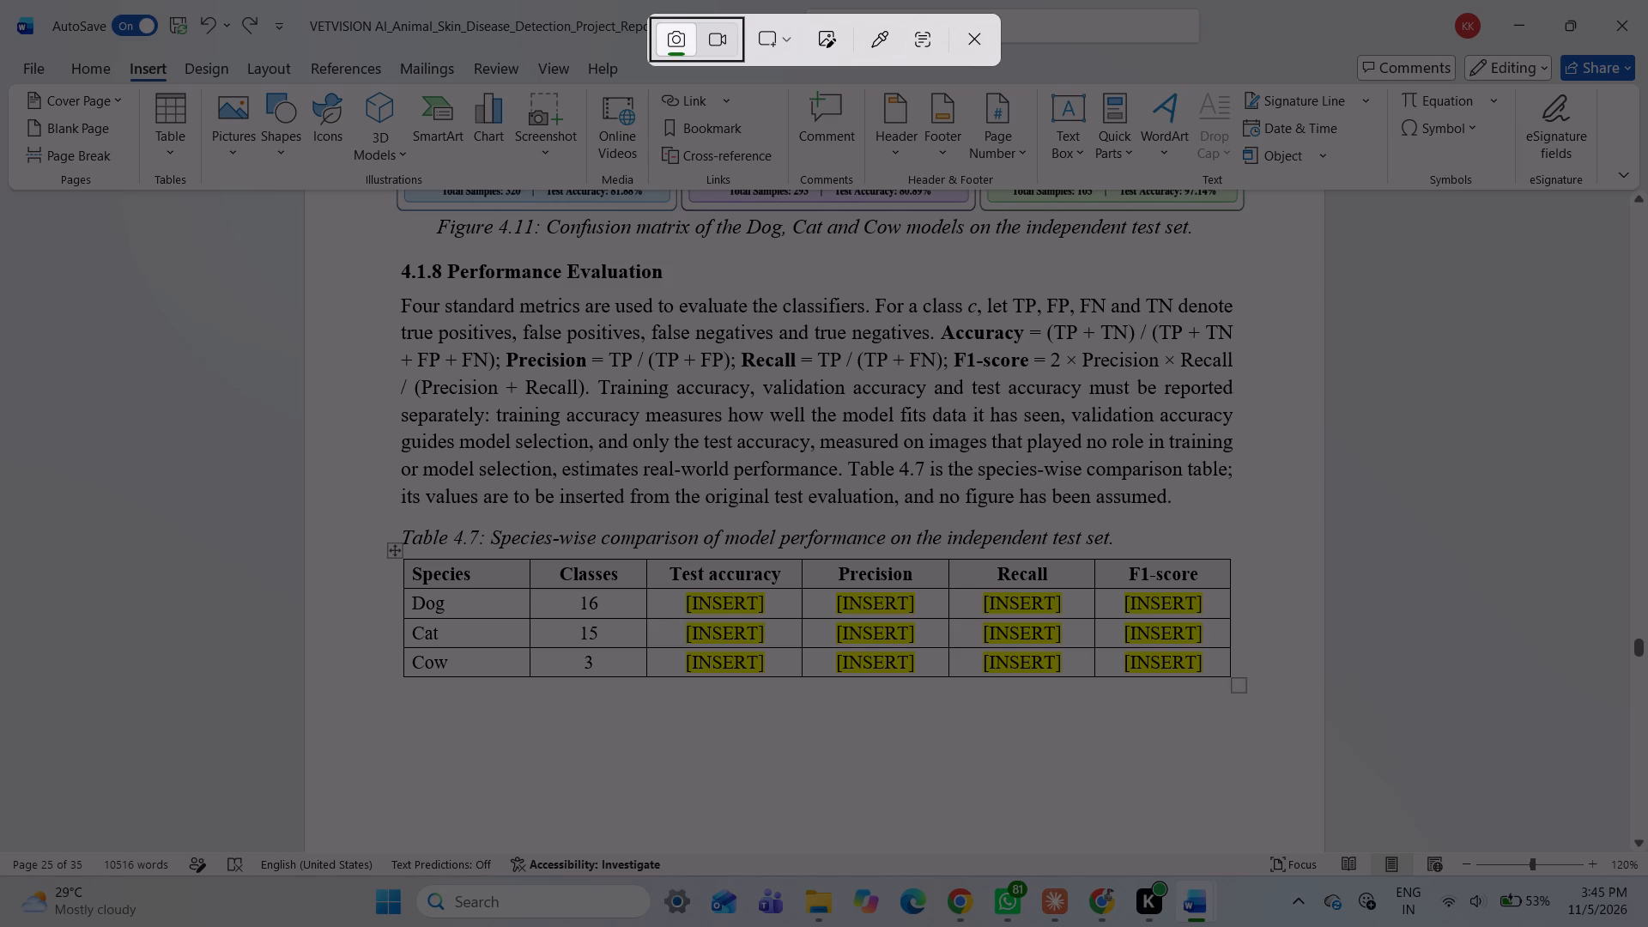
{"action": "left_click_drag", "start_coordinate": [383, 502], "coordinate": [1236, 842]}
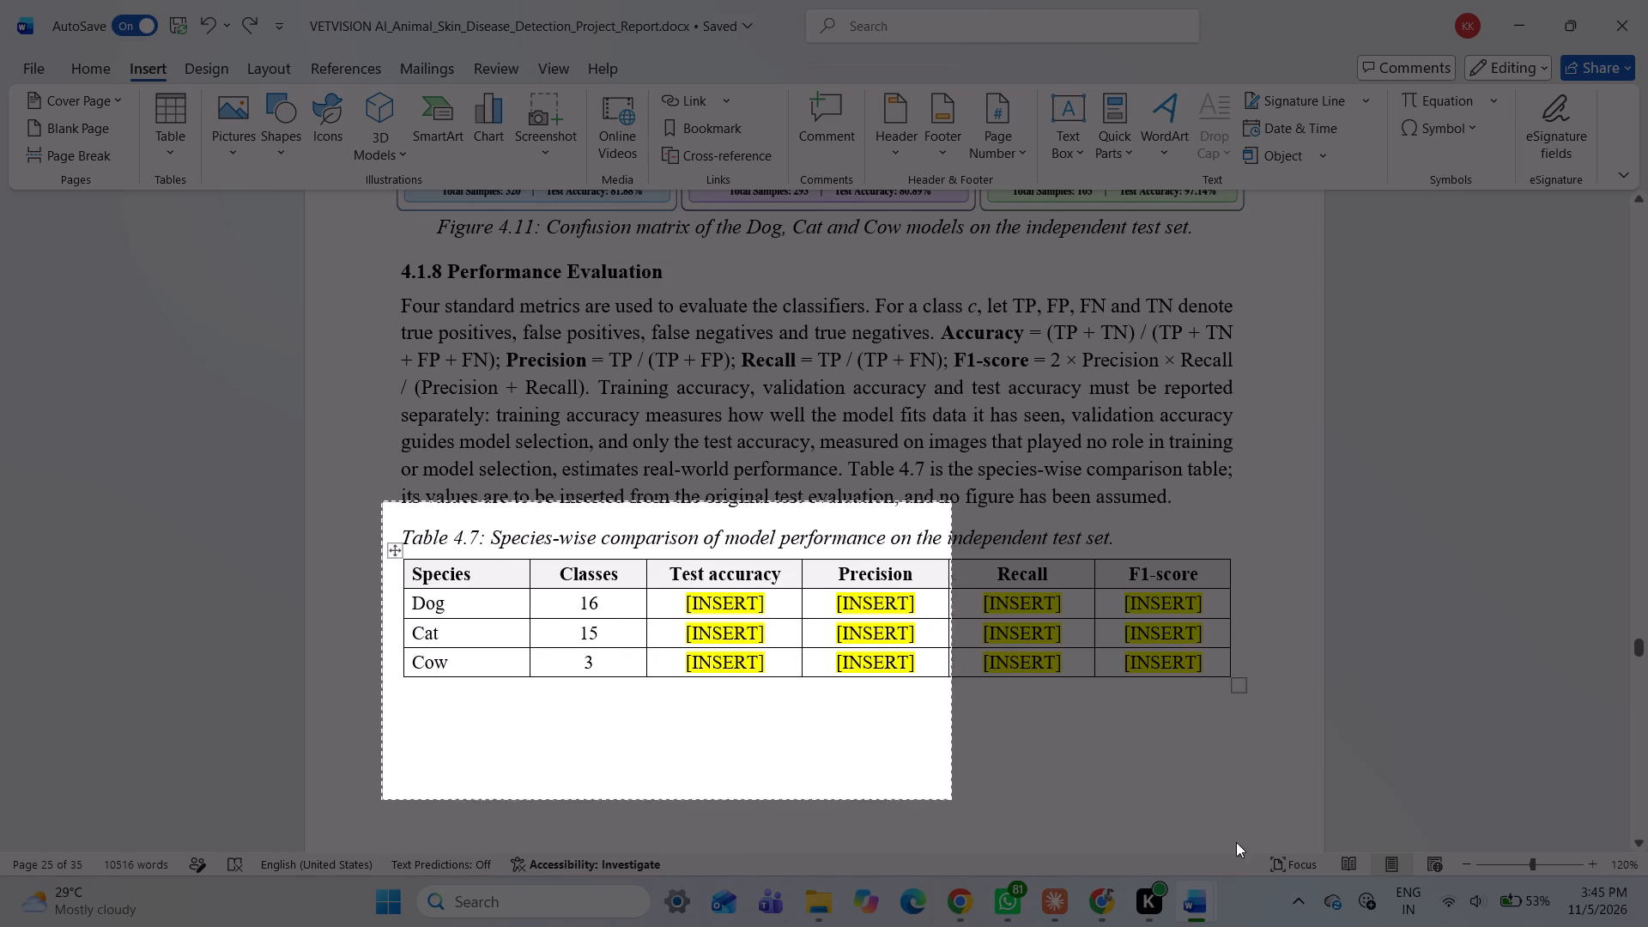
{"action": "left_click_drag", "start_coordinate": [1236, 842], "coordinate": [1314, 778]}
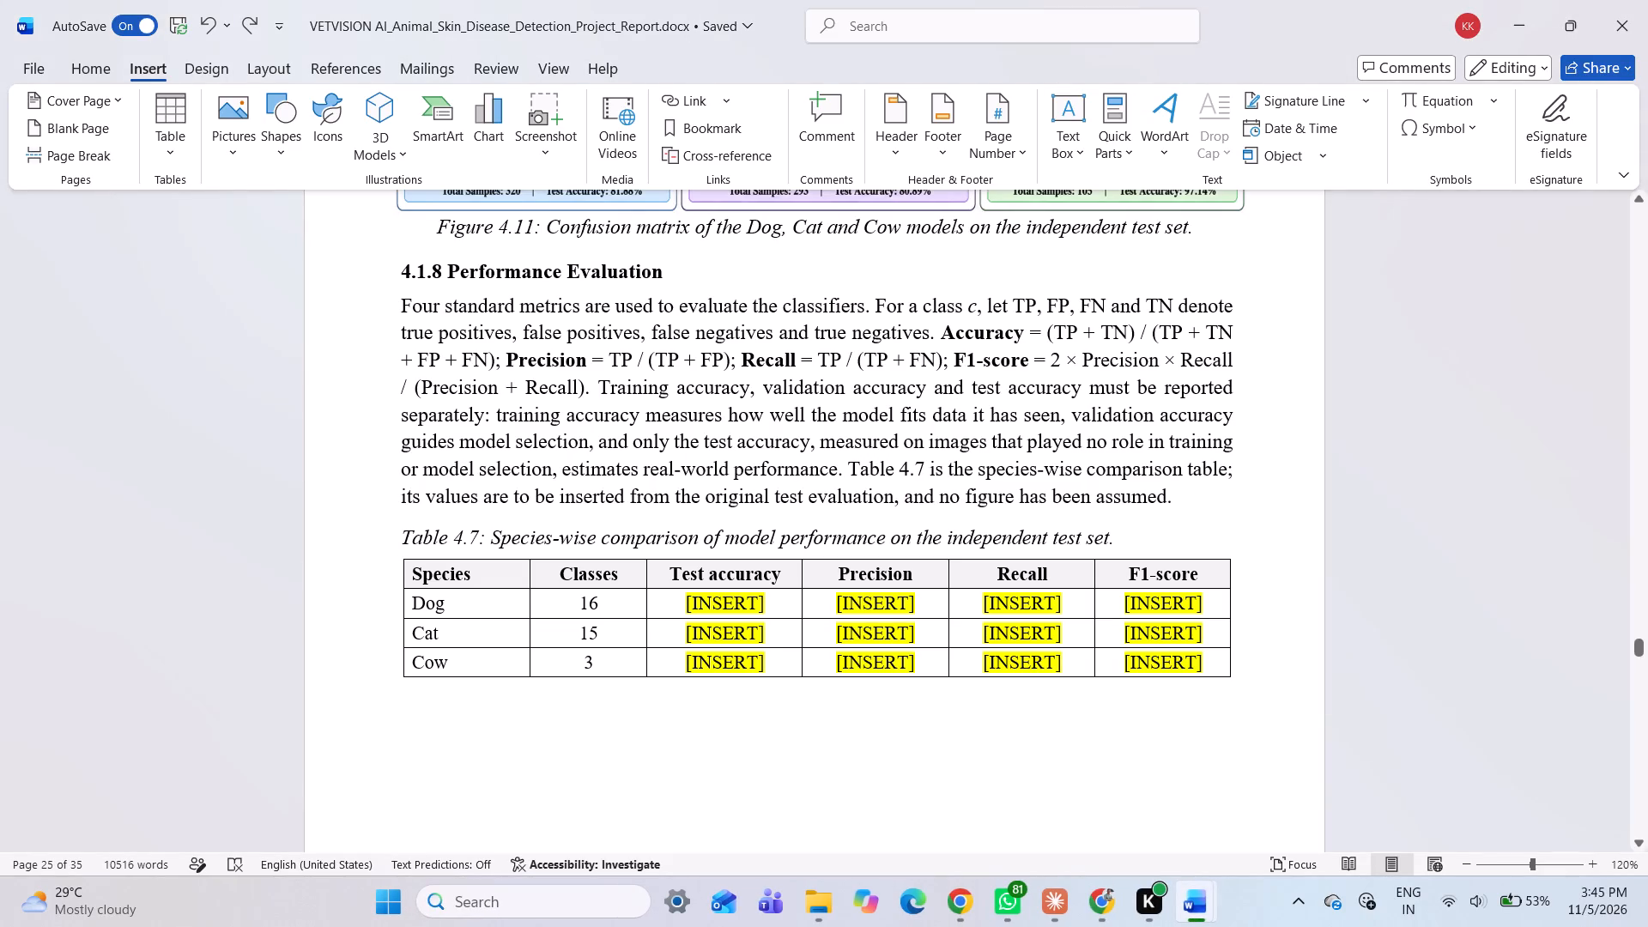
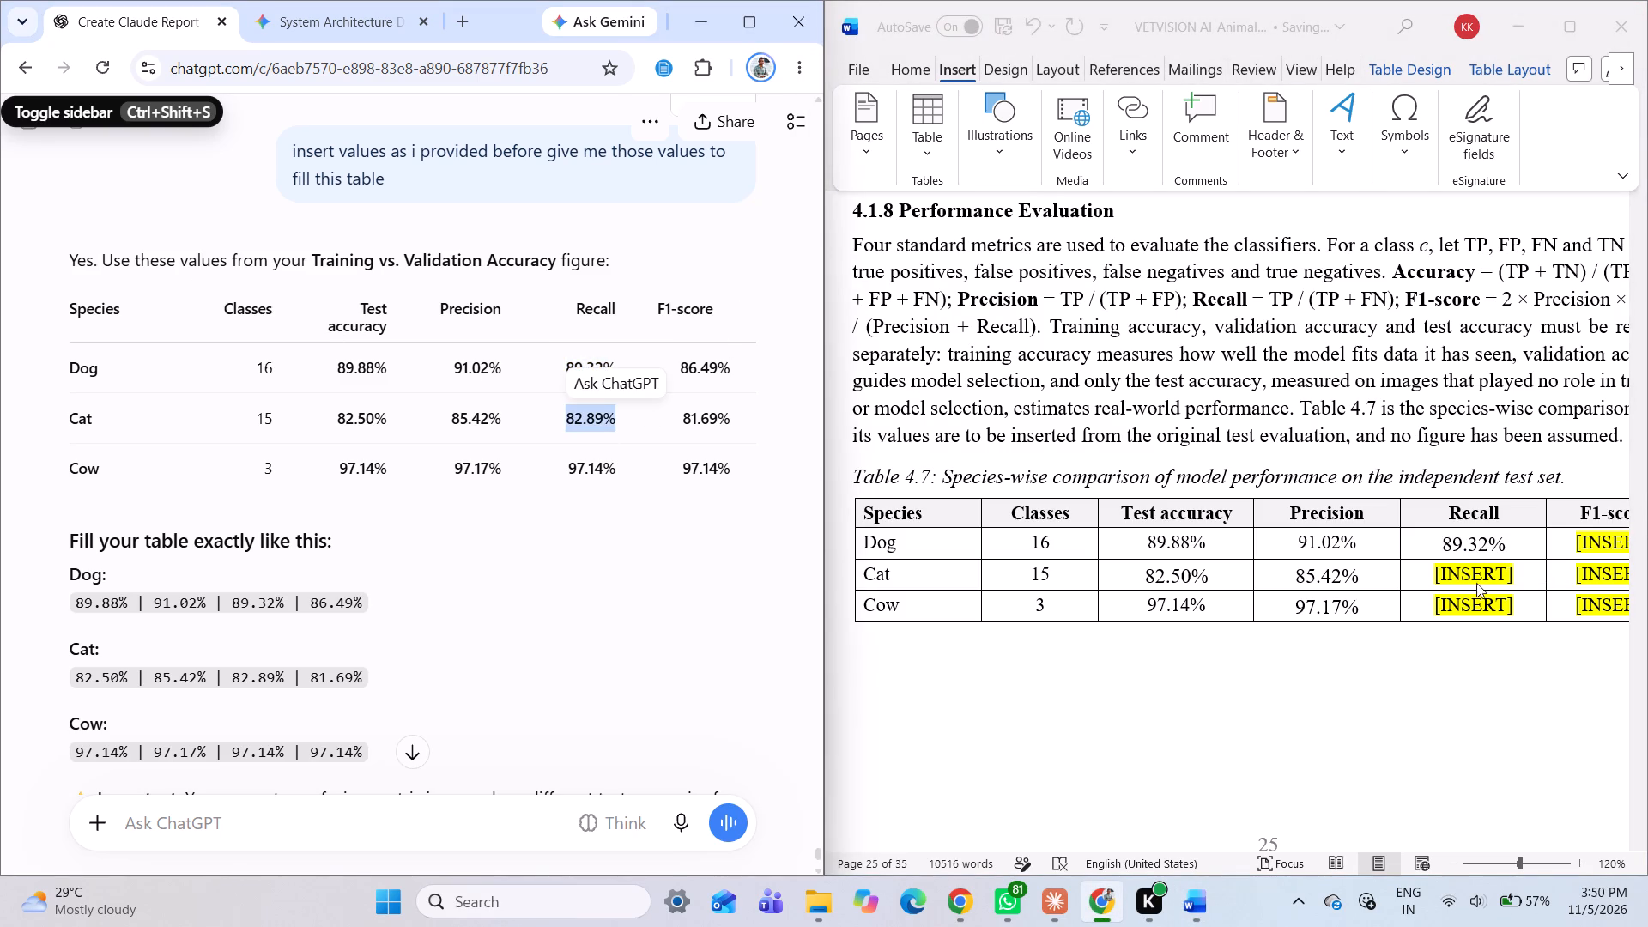
{"action": "left_click", "coordinate": [1516, 570]}
{"action": "left_click_drag", "start_coordinate": [1516, 570], "coordinate": [1460, 569]}
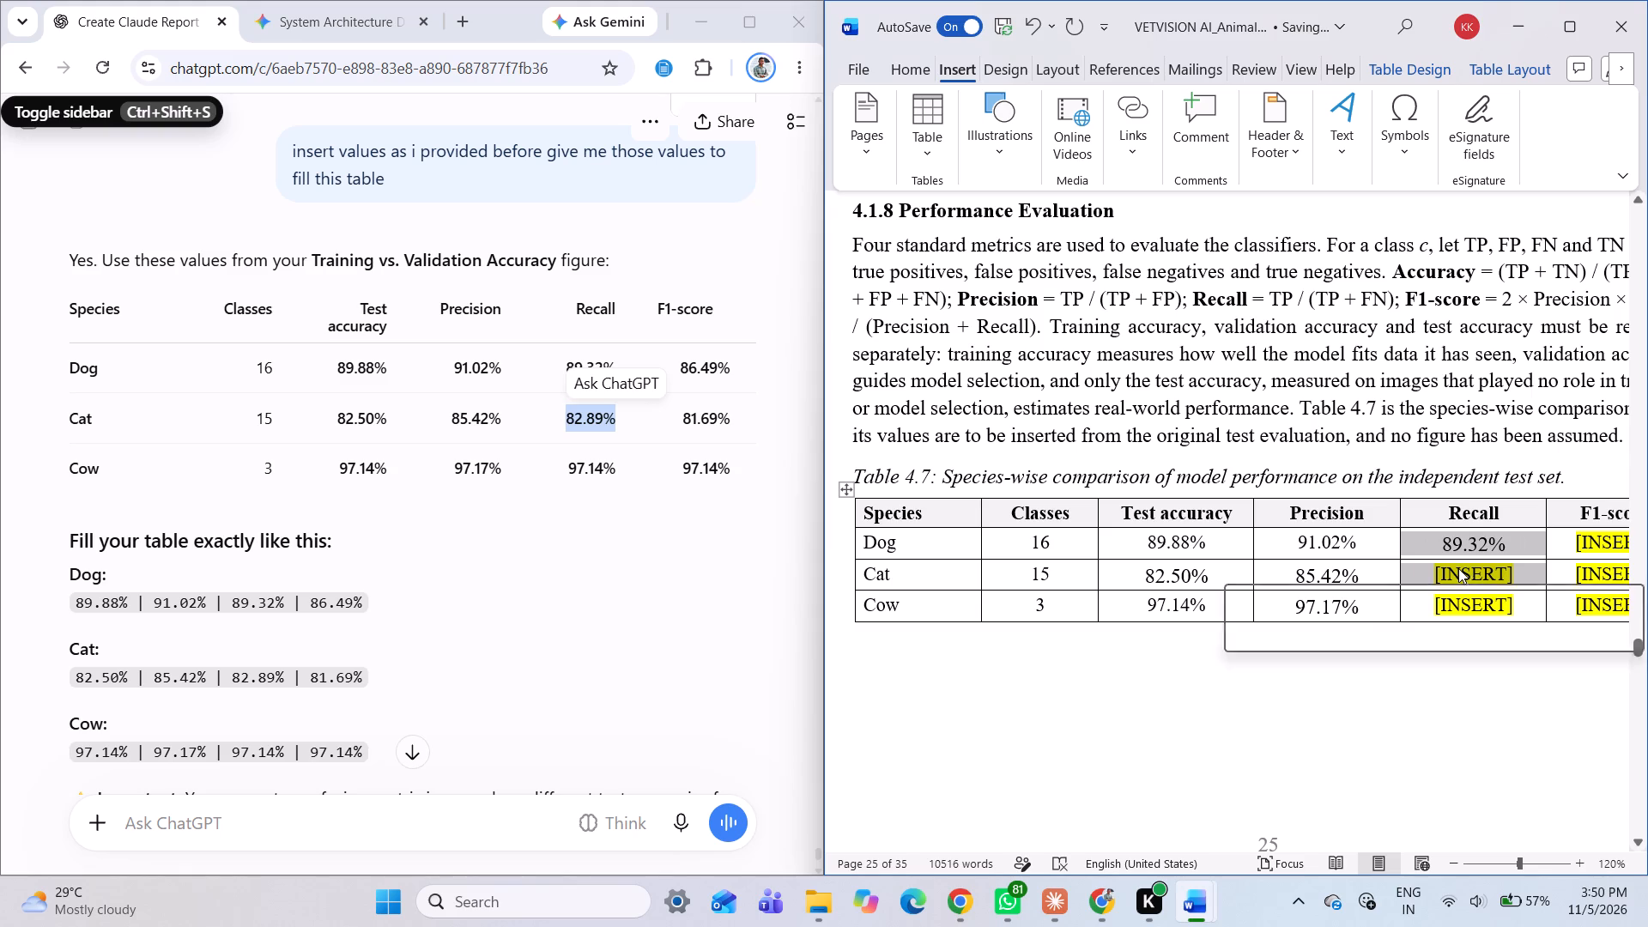
{"action": "left_click", "coordinate": [1455, 569]}
{"action": "left_click_drag", "start_coordinate": [1432, 574], "coordinate": [1518, 570]}
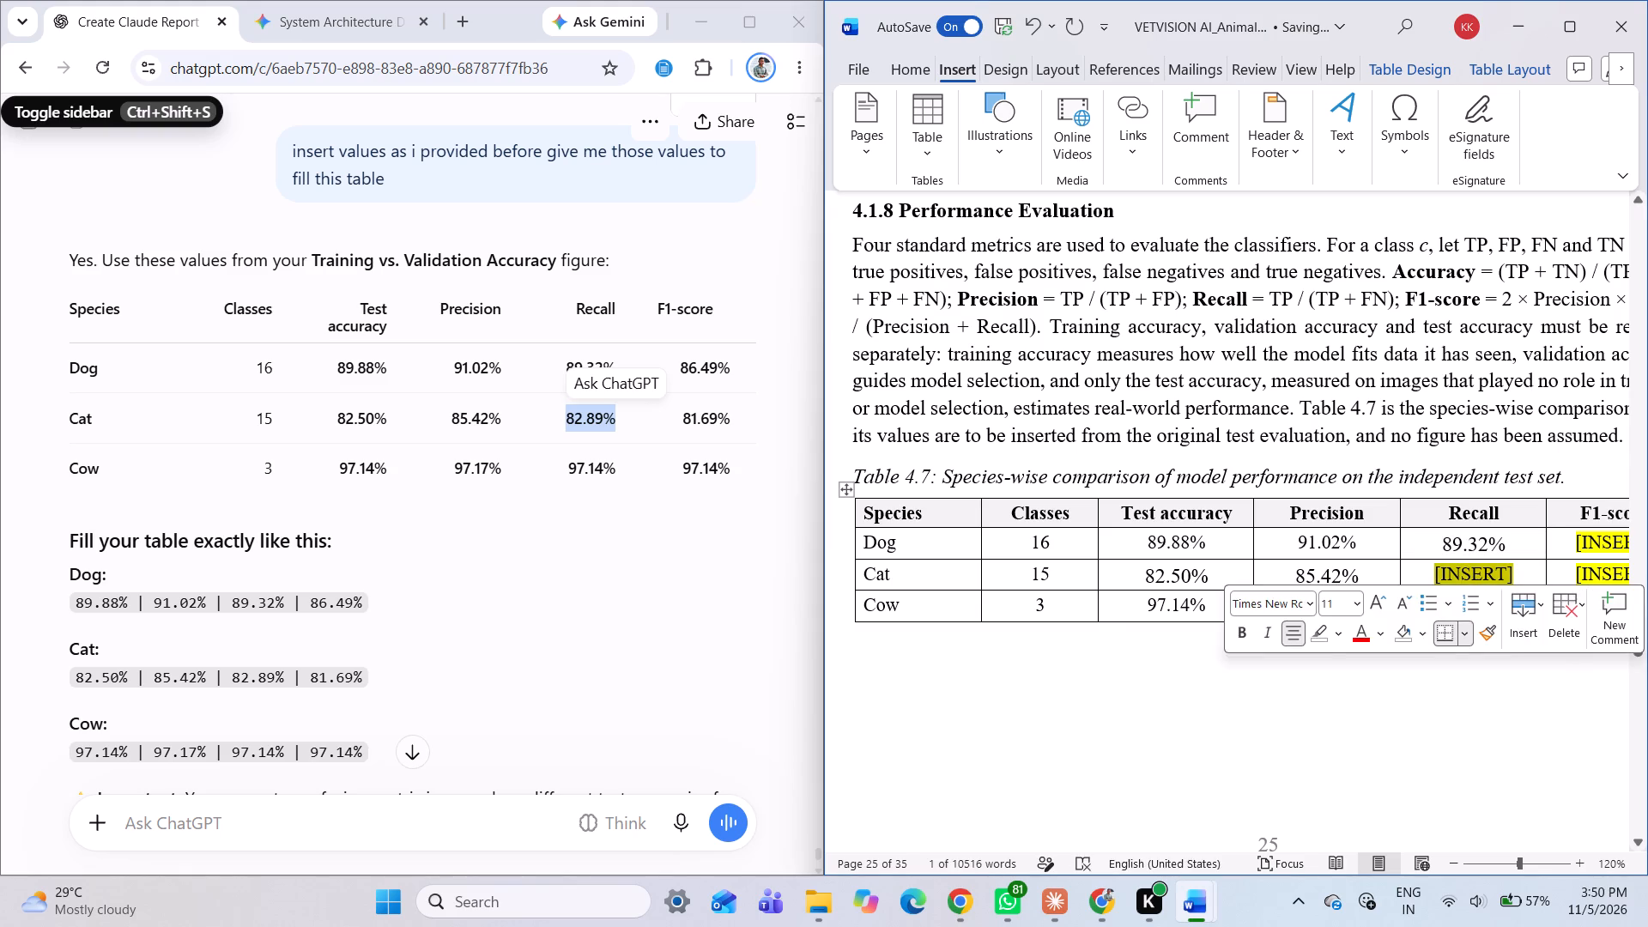
{"action": "key", "text": "BackSpace"}
{"action": "key", "text": "ctrl+v"}
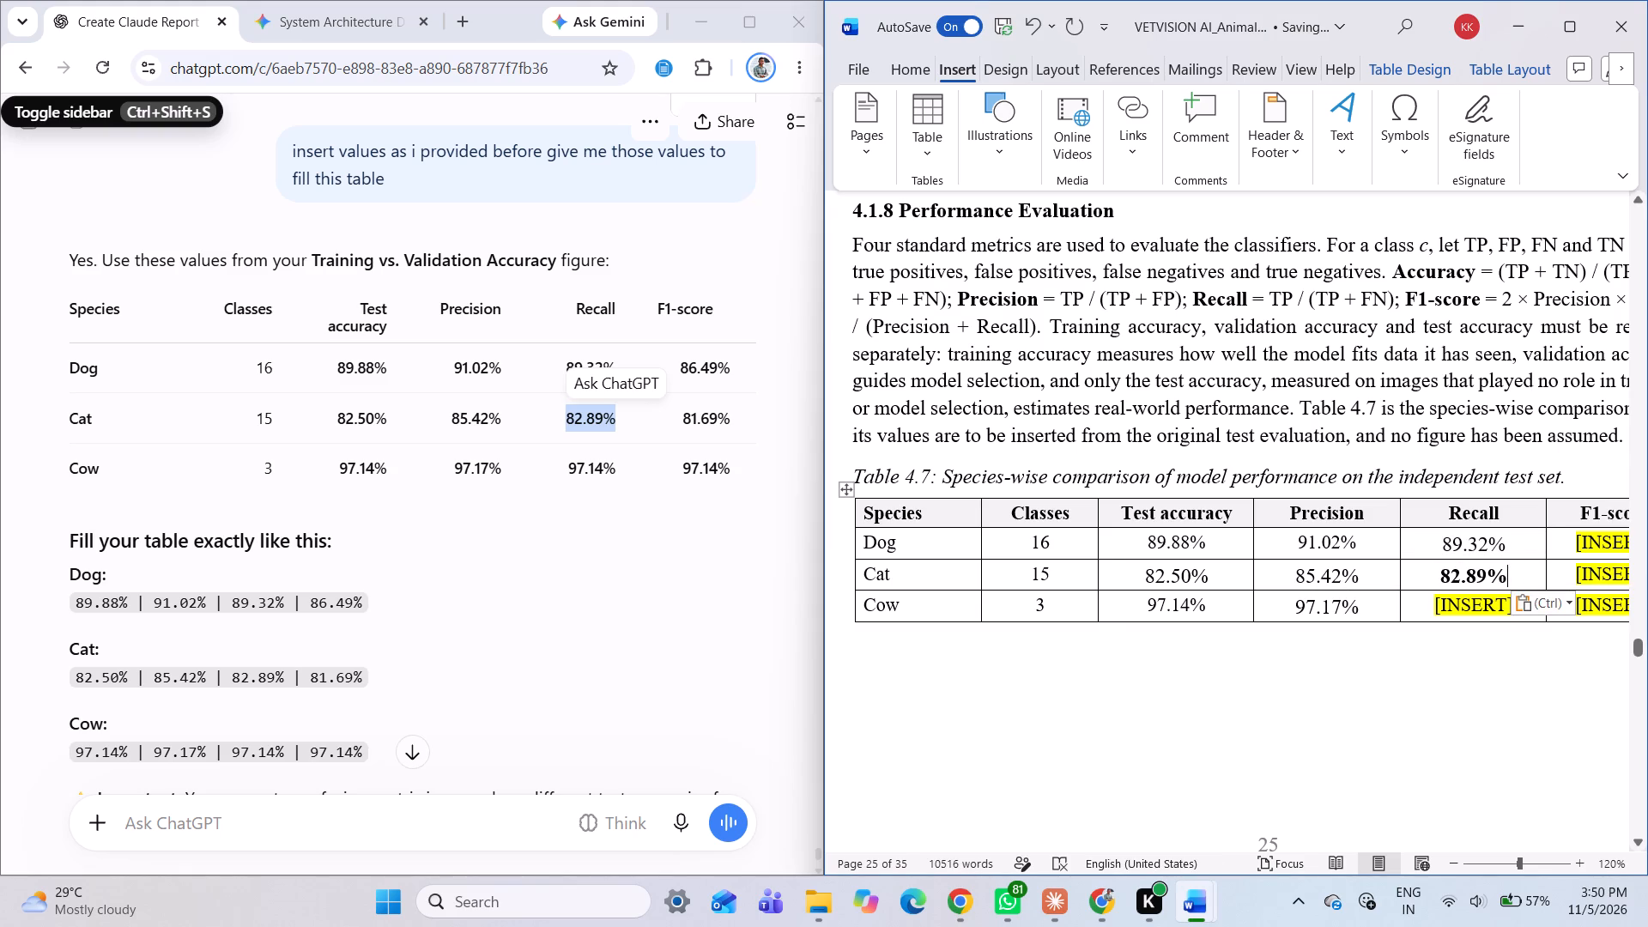
{"action": "left_click_drag", "start_coordinate": [1524, 579], "coordinate": [1438, 576]}
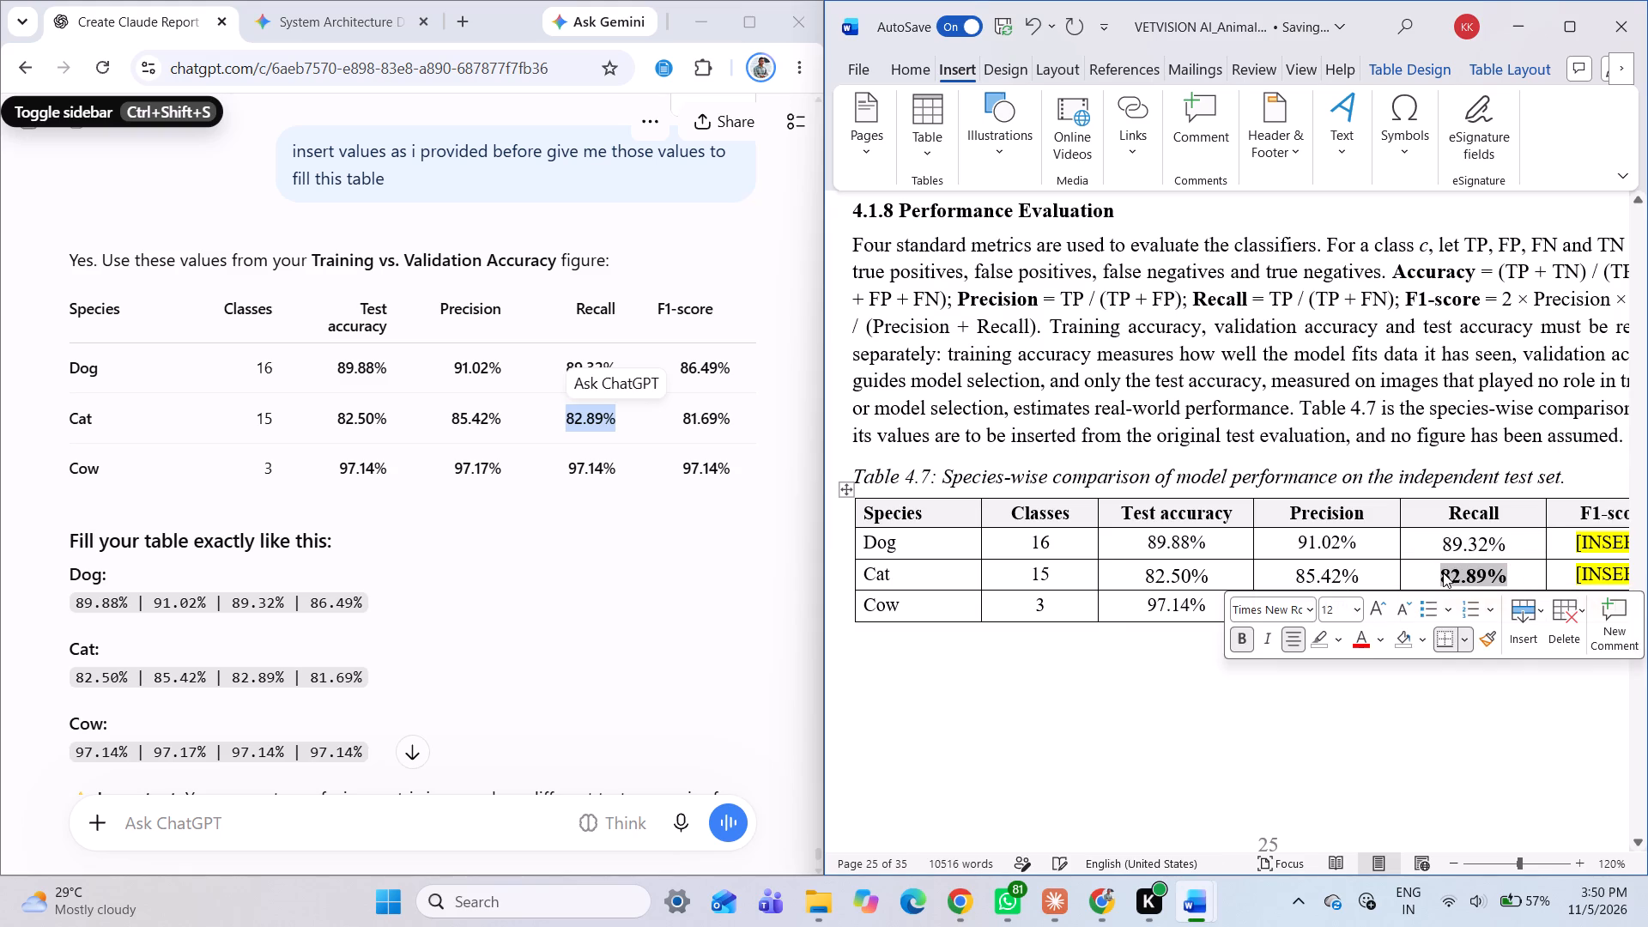
{"action": "left_click", "coordinate": [1236, 640]}
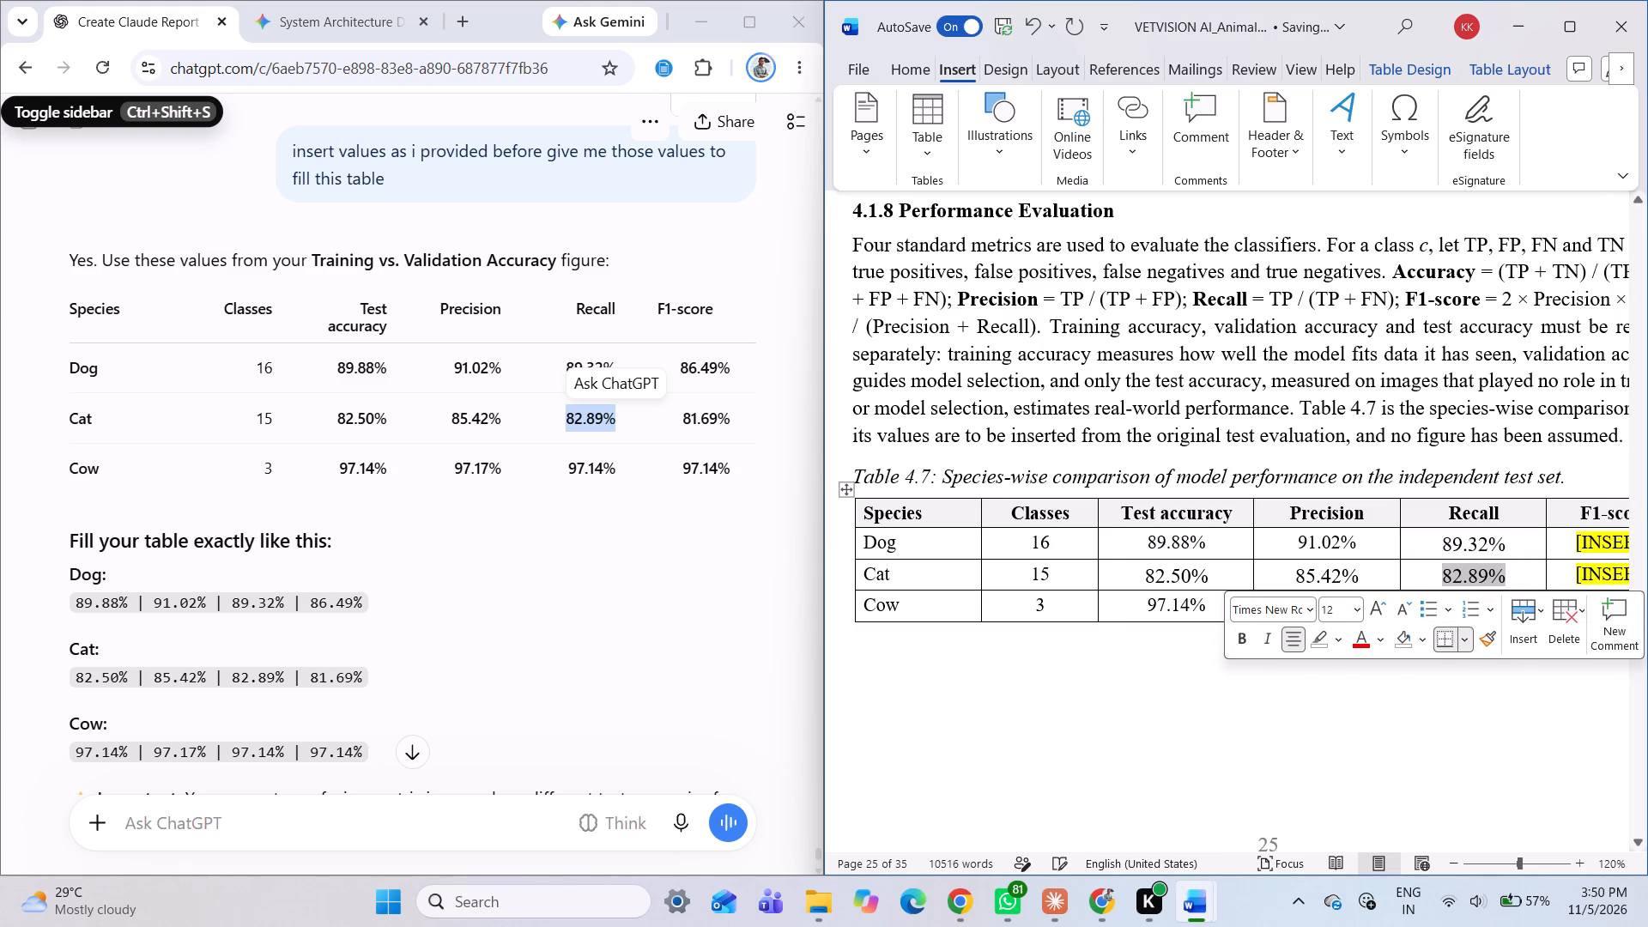
{"action": "left_click", "coordinate": [1553, 505]}
Delete the [INSERT] placeholder from the Cow Recall cell, undo that deletion, and redo it.
{"action": "left_click", "coordinate": [1507, 621]}
{"action": "left_click_drag", "start_coordinate": [1518, 608], "coordinate": [1465, 605]}
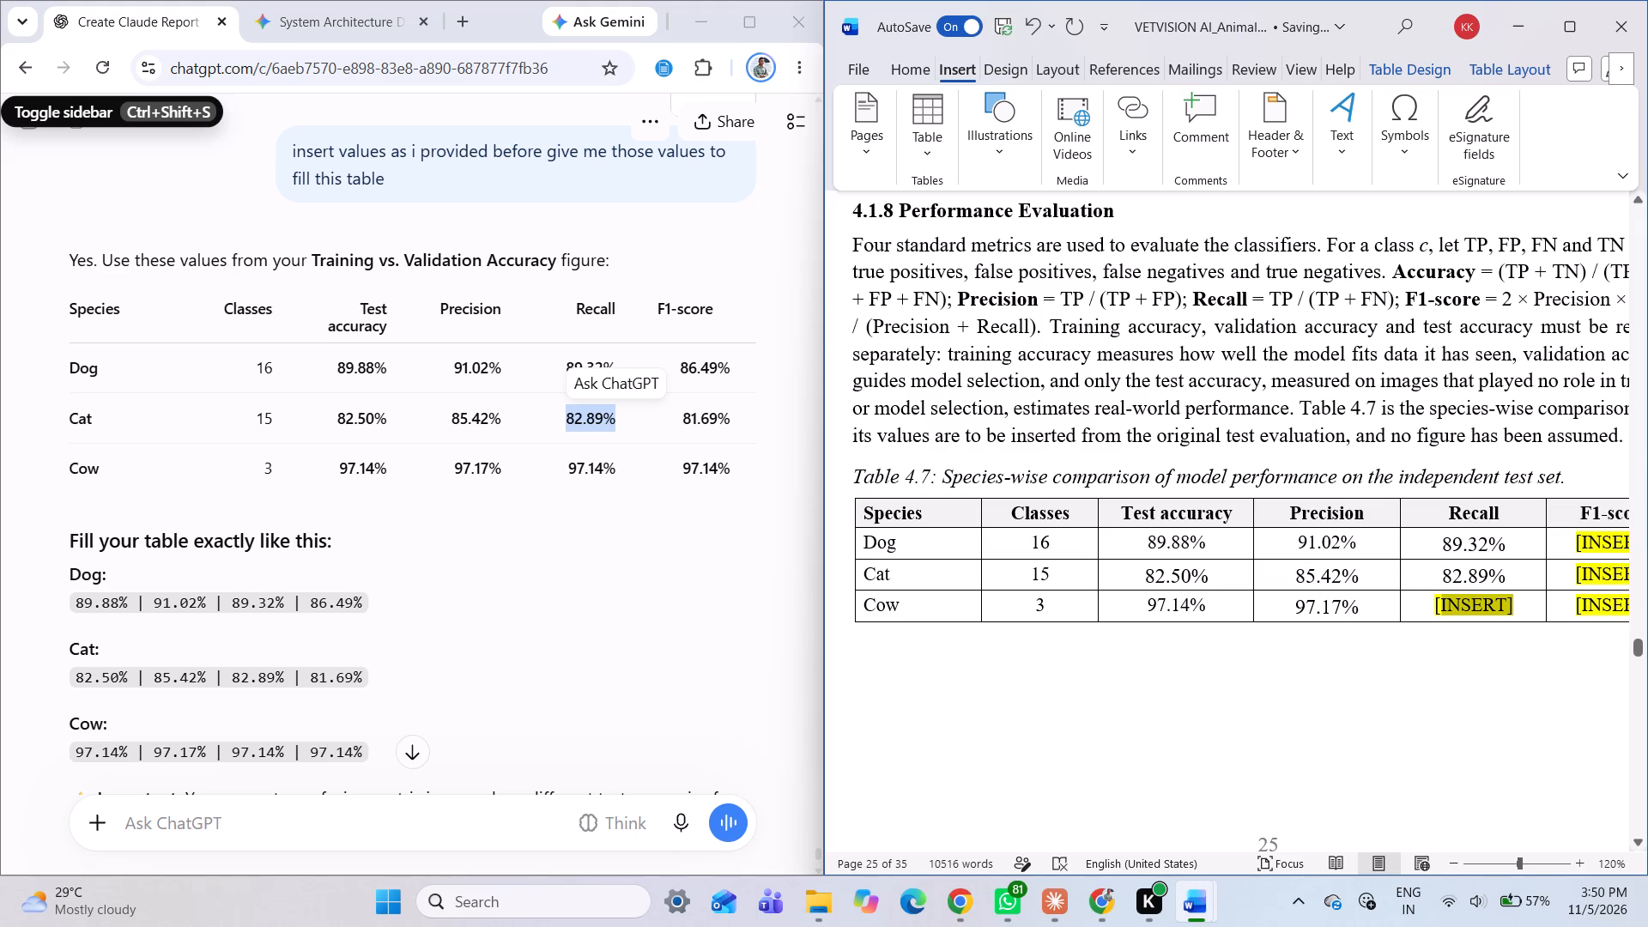
{"action": "left_click_drag", "start_coordinate": [1465, 605], "coordinate": [1435, 613]}
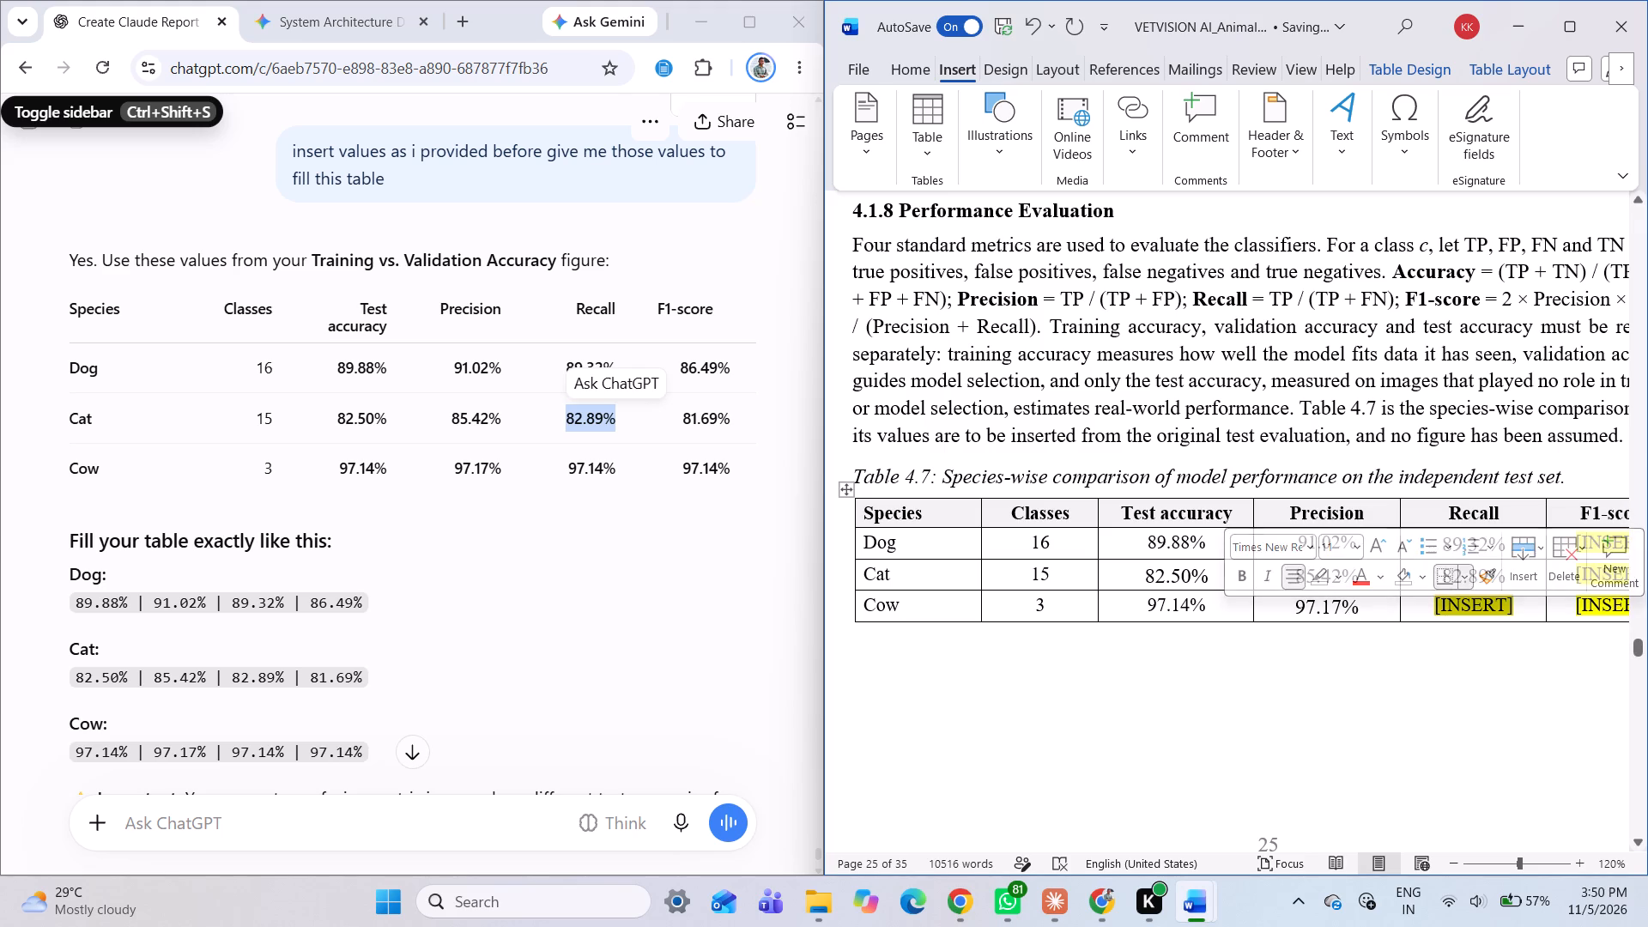
{"action": "key", "text": "BackSpace"}
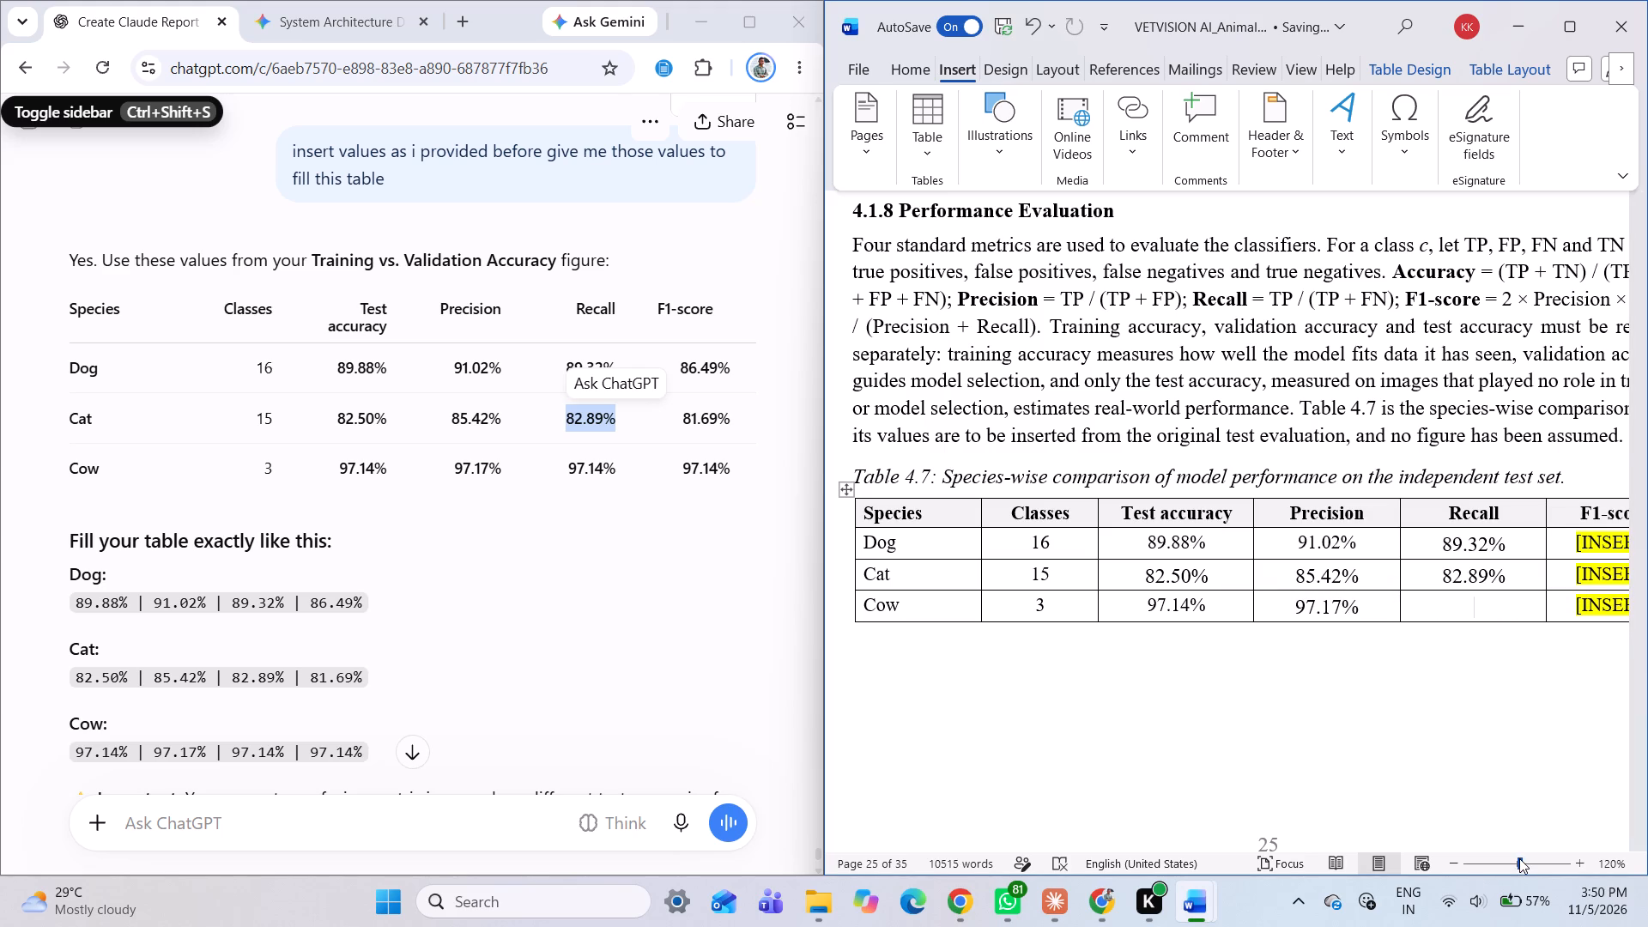
{"action": "left_click_drag", "start_coordinate": [1519, 858], "coordinate": [1552, 855]}
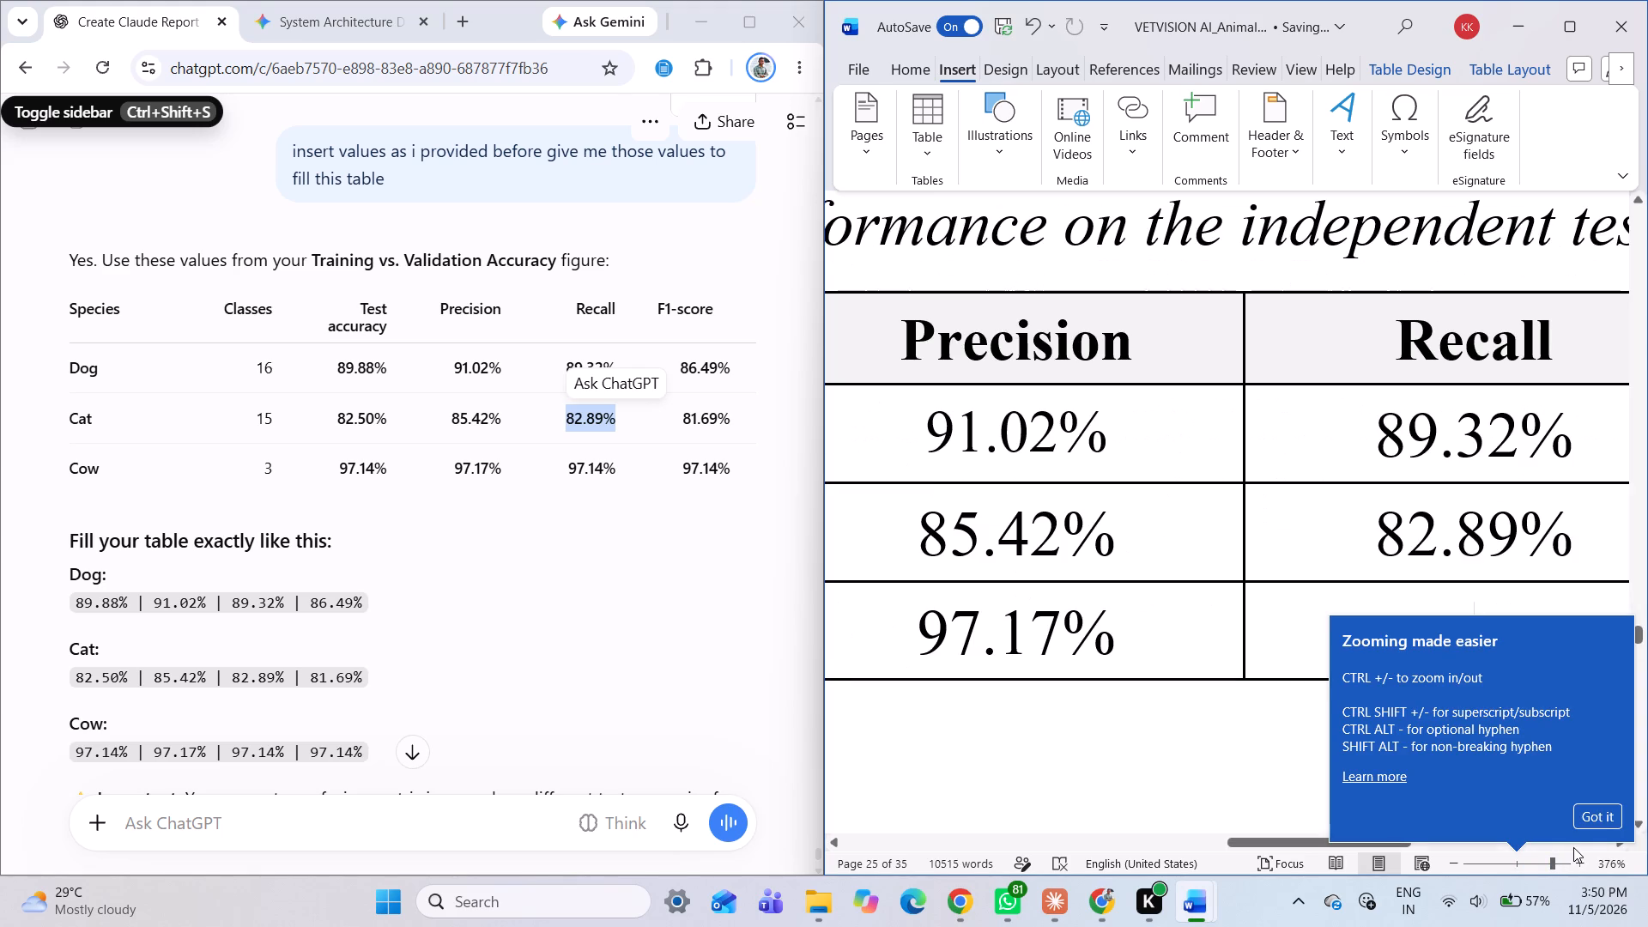
{"action": "key", "text": "ctrl+z"}
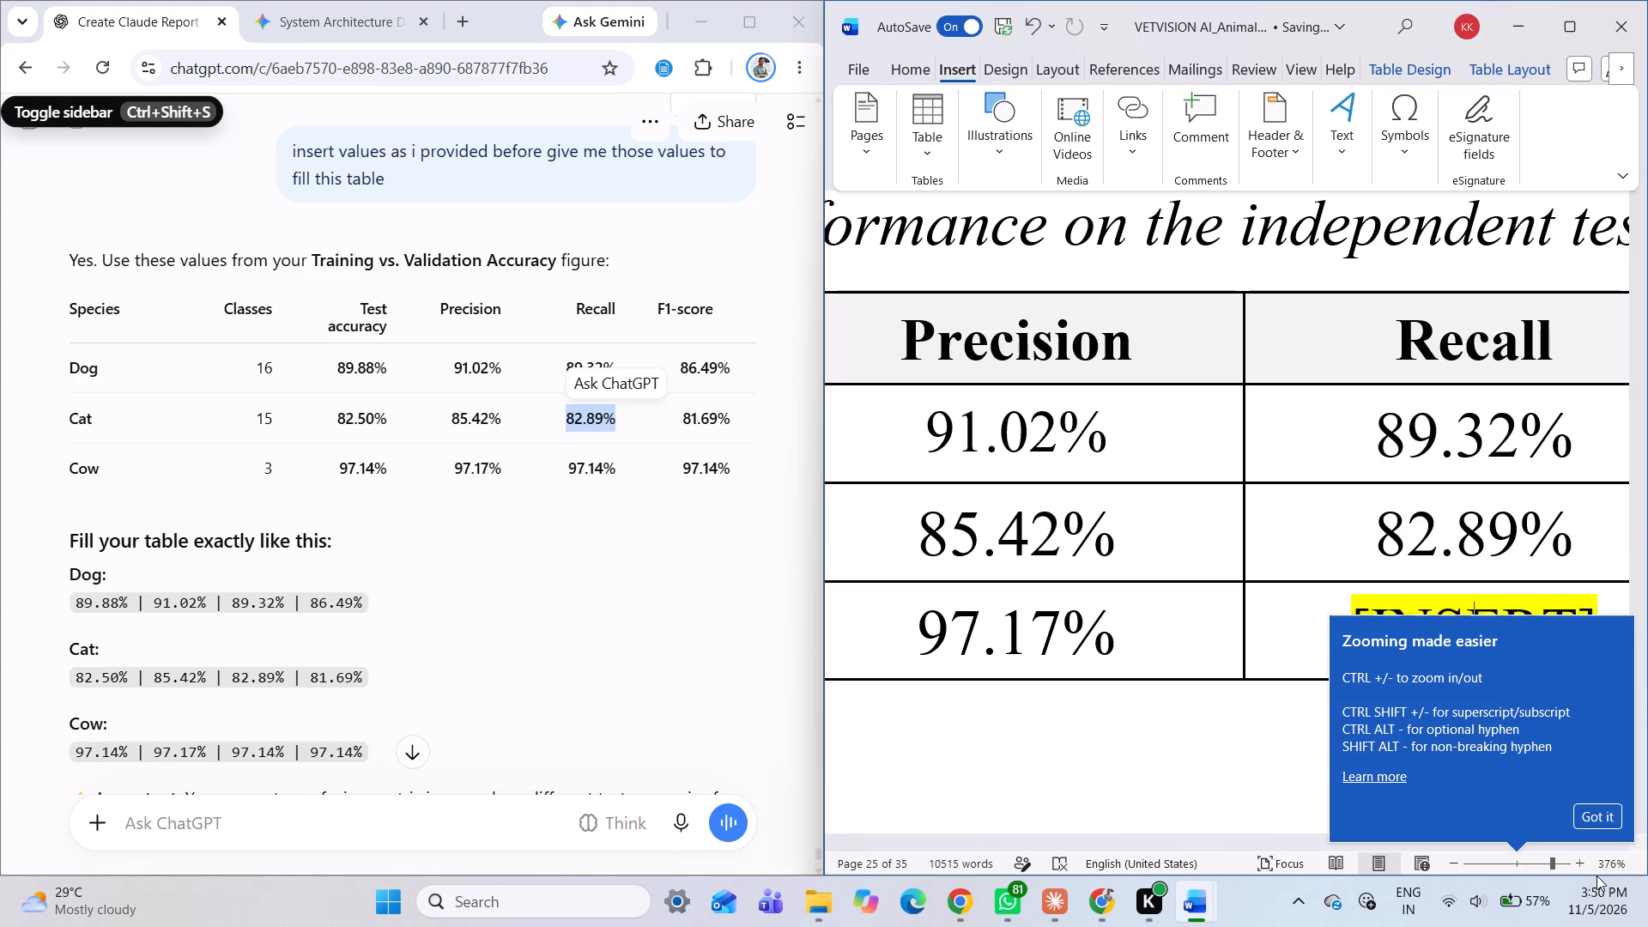
{"action": "left_click_drag", "start_coordinate": [1609, 819], "coordinate": [1619, 836]}
{"action": "left_click_drag", "start_coordinate": [1551, 860], "coordinate": [1513, 866]}
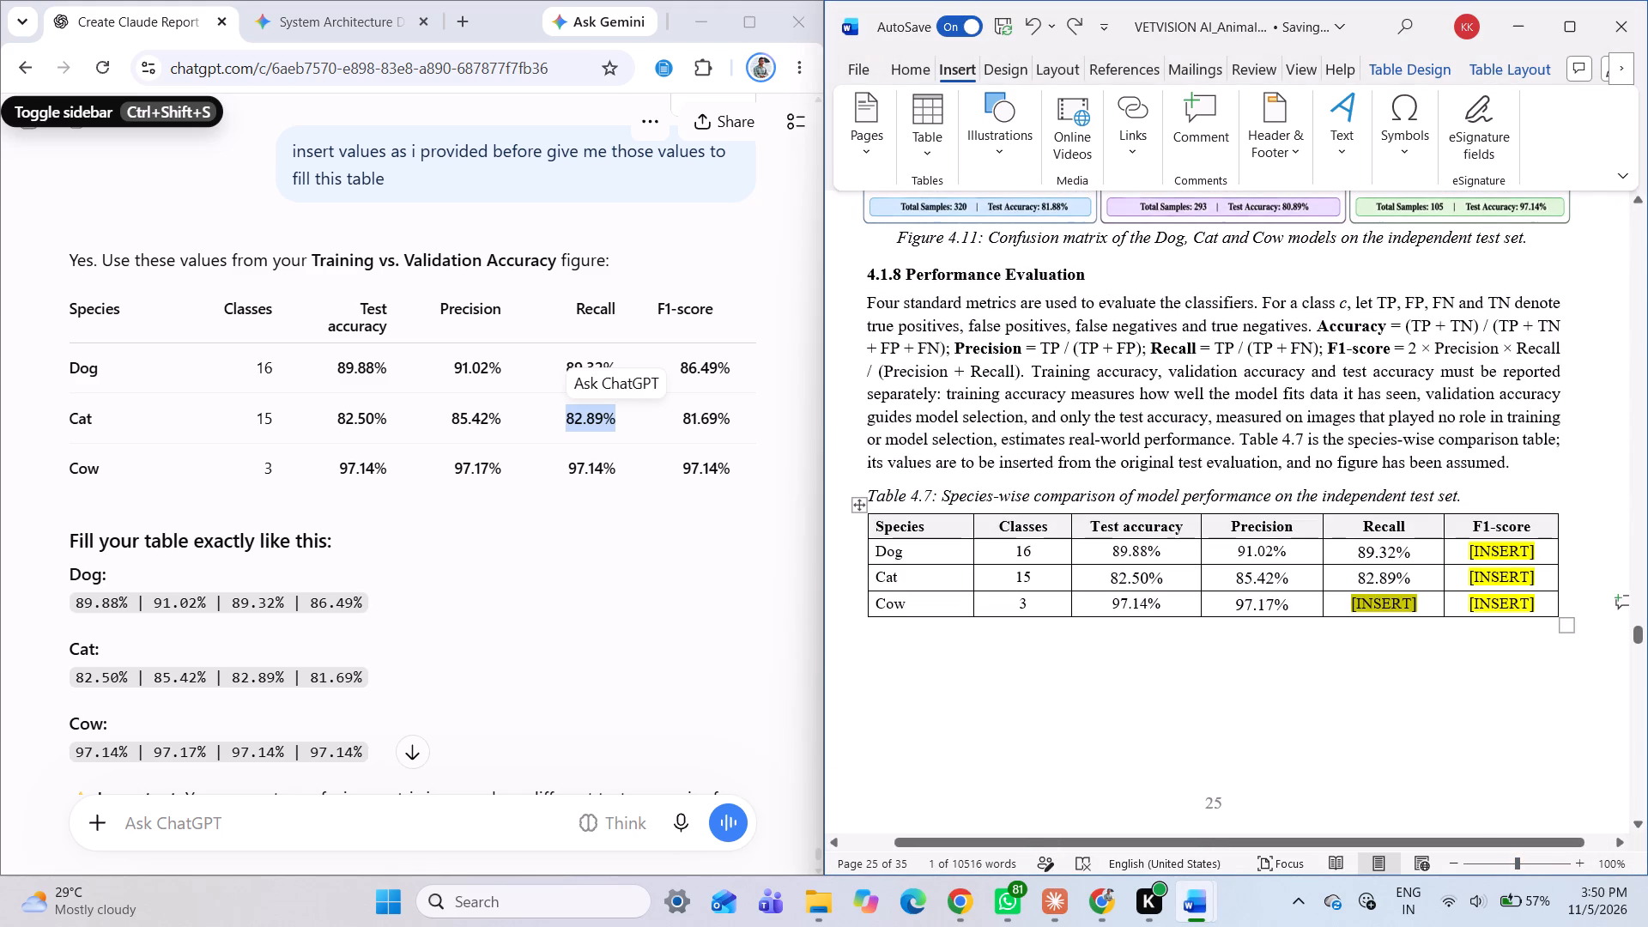
{"action": "left_click", "coordinate": [1429, 600]}
{"action": "left_click", "coordinate": [1429, 600]}
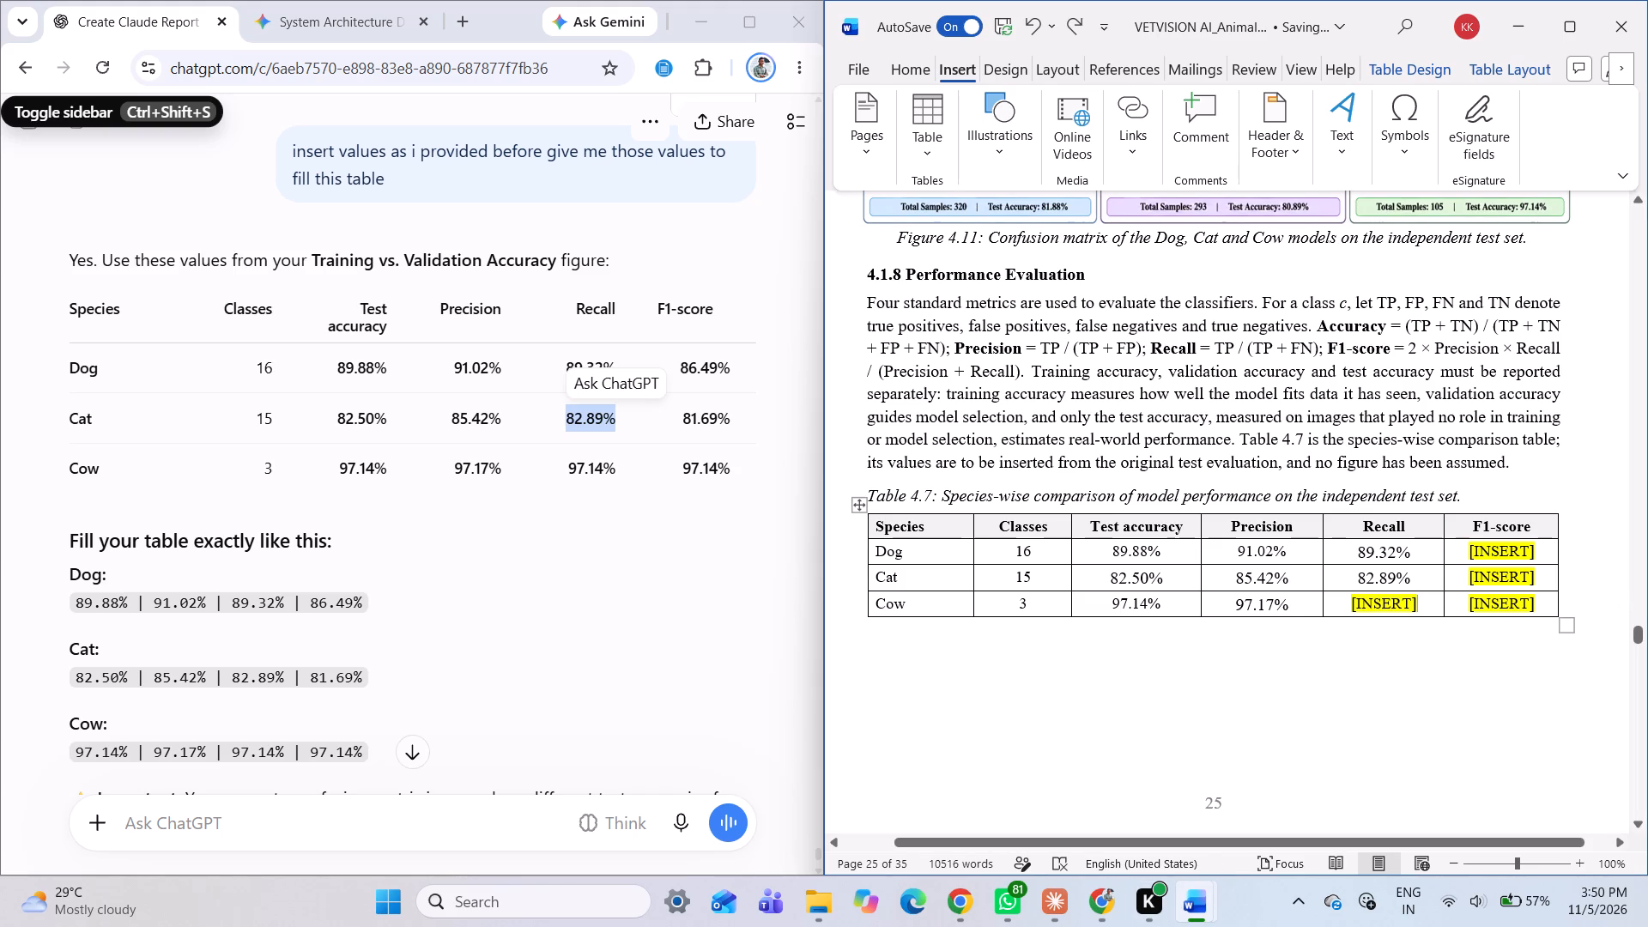
{"action": "key", "text": "ctrl+y"}
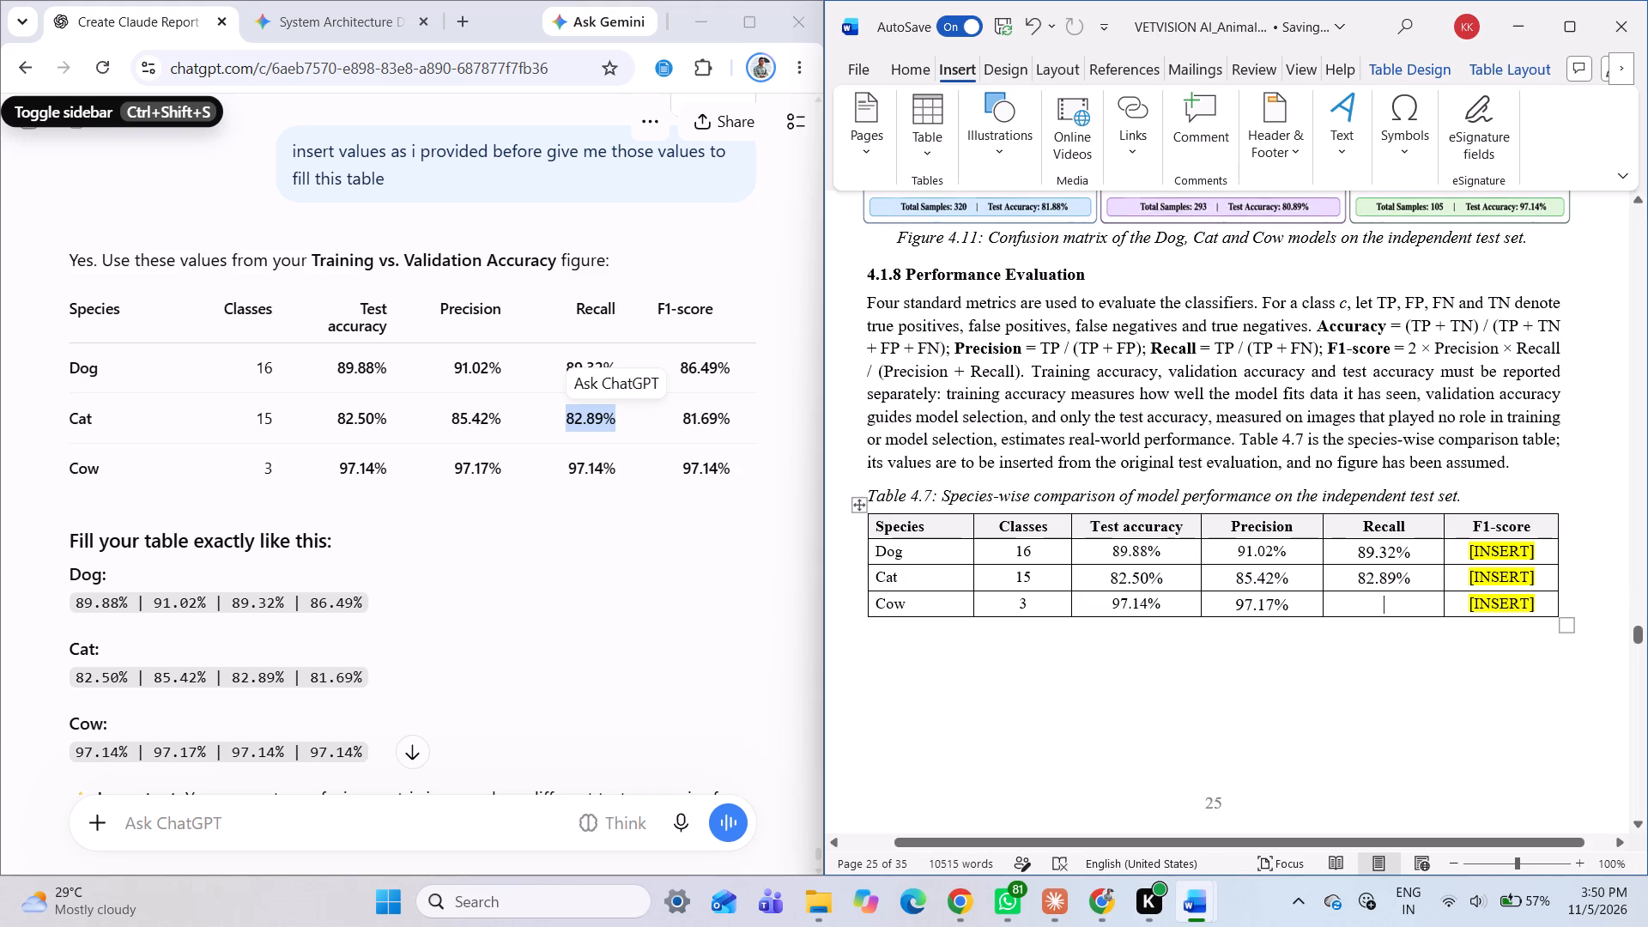
Delete the [INSERT] placeholders from the Dog, Cat and Cow cells of the F1-score column.
{"action": "left_click_drag", "start_coordinate": [1537, 550], "coordinate": [1460, 553]}
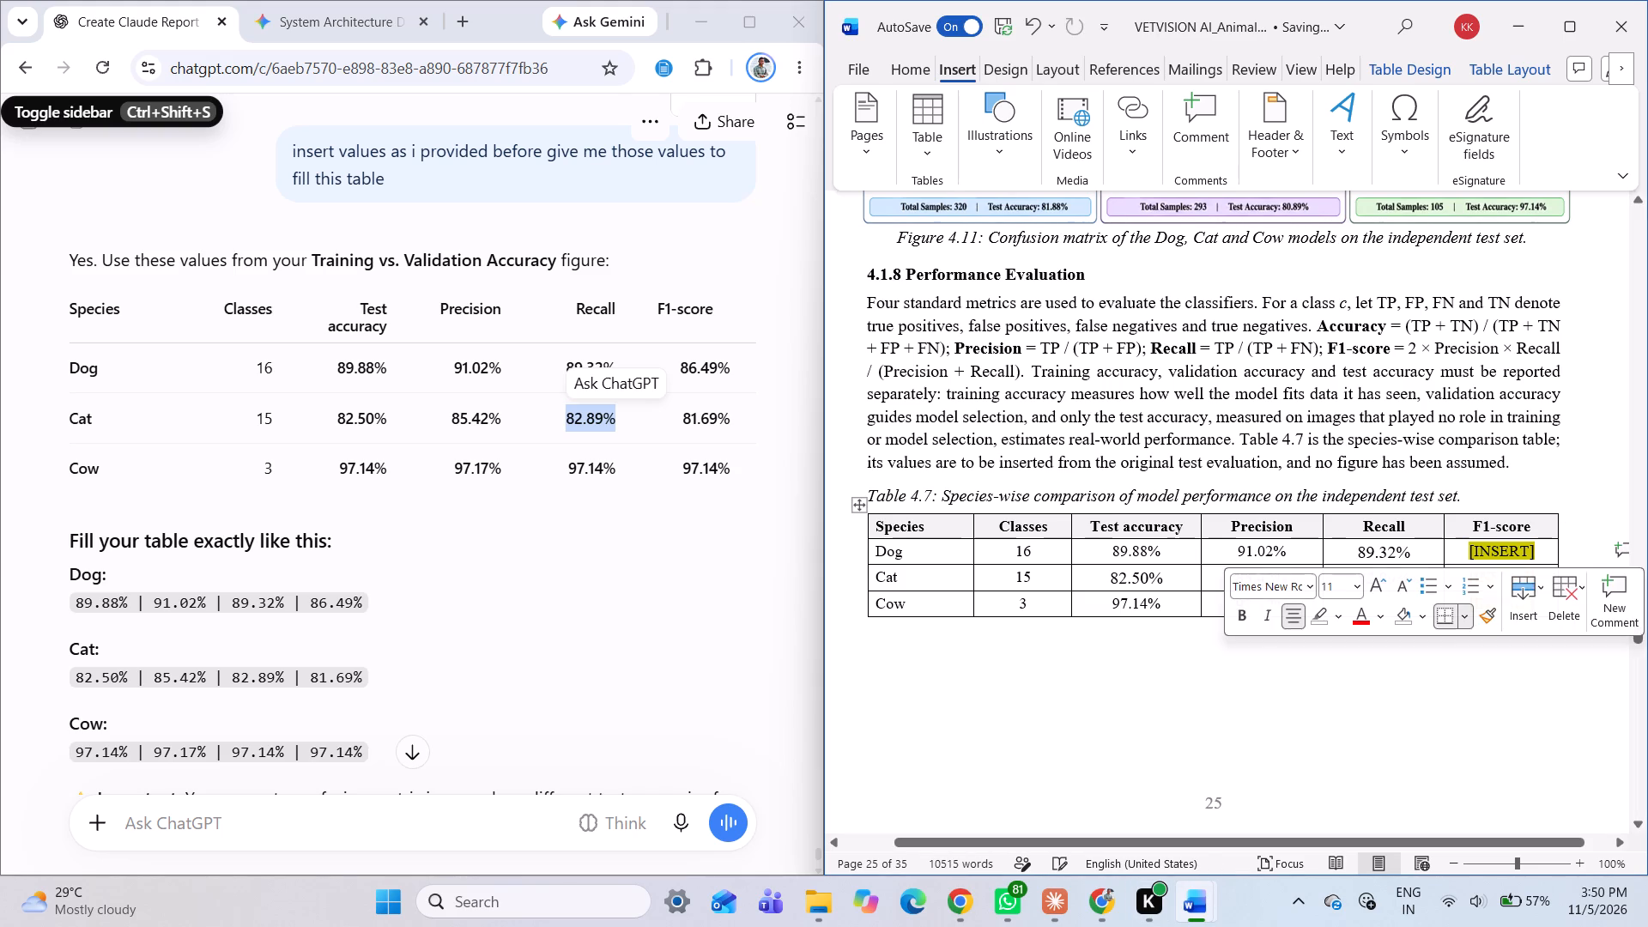
{"action": "key", "text": "BackSpace"}
{"action": "left_click_drag", "start_coordinate": [1535, 570], "coordinate": [1458, 585]}
{"action": "key", "text": "BackSpace"}
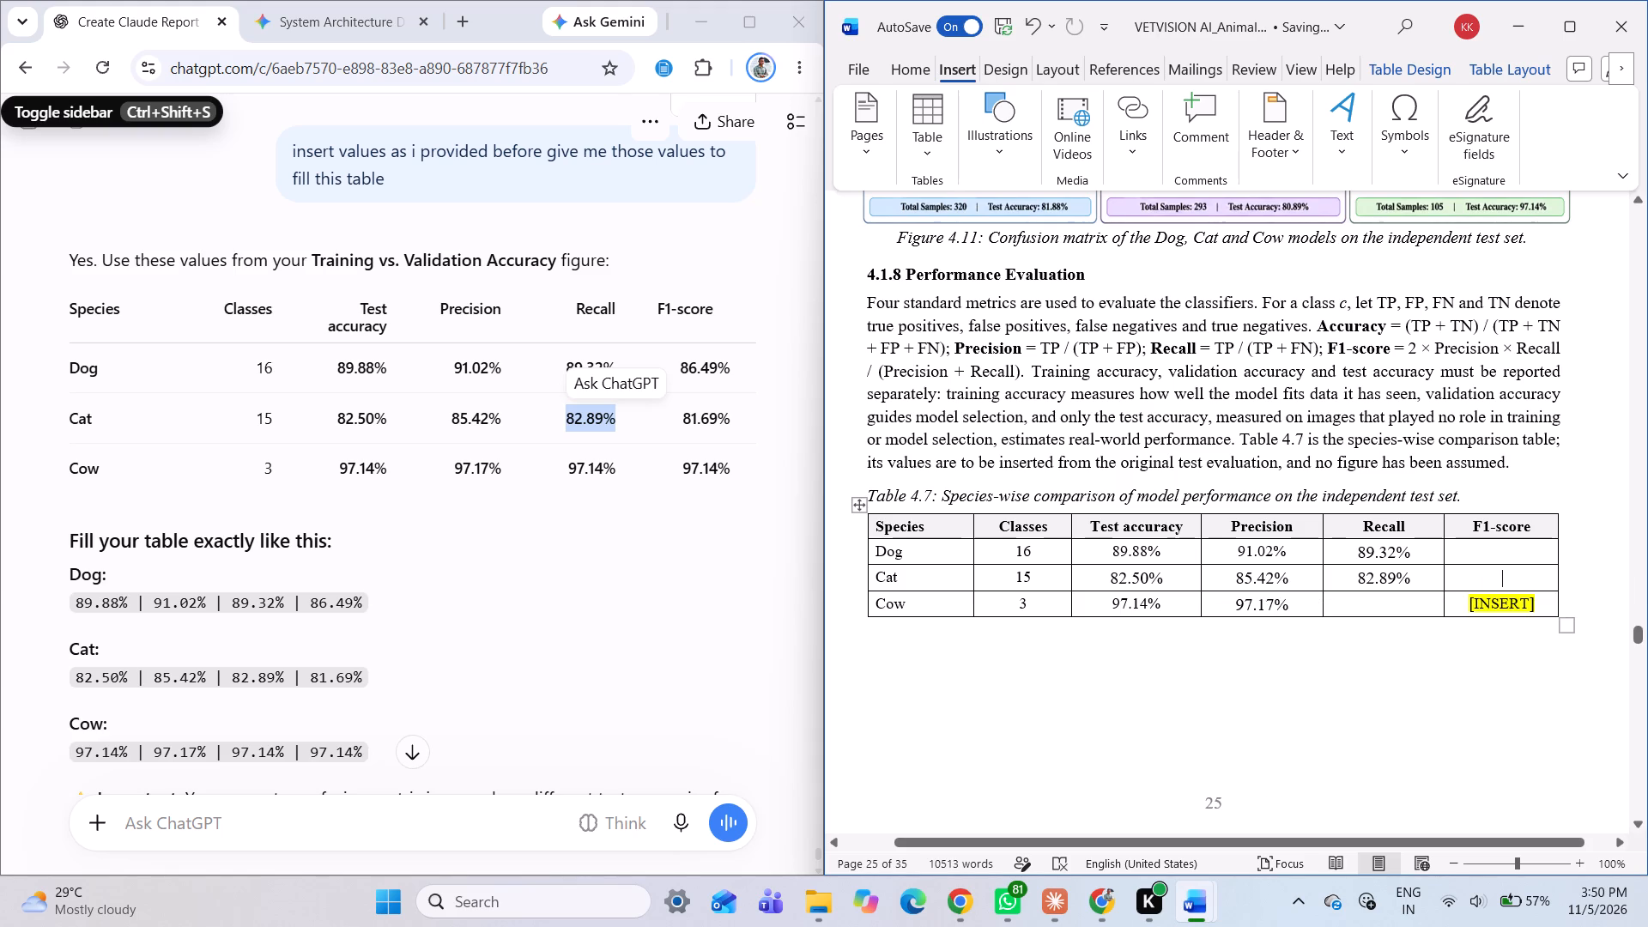
{"action": "left_click_drag", "start_coordinate": [1542, 606], "coordinate": [1463, 607]}
{"action": "key", "text": "BackSpace"}
Enter 97.14% in both the Recall and F1-score cells of the Cow row.
{"action": "left_click", "coordinate": [1413, 603]}
{"action": "type", "text": "97"}
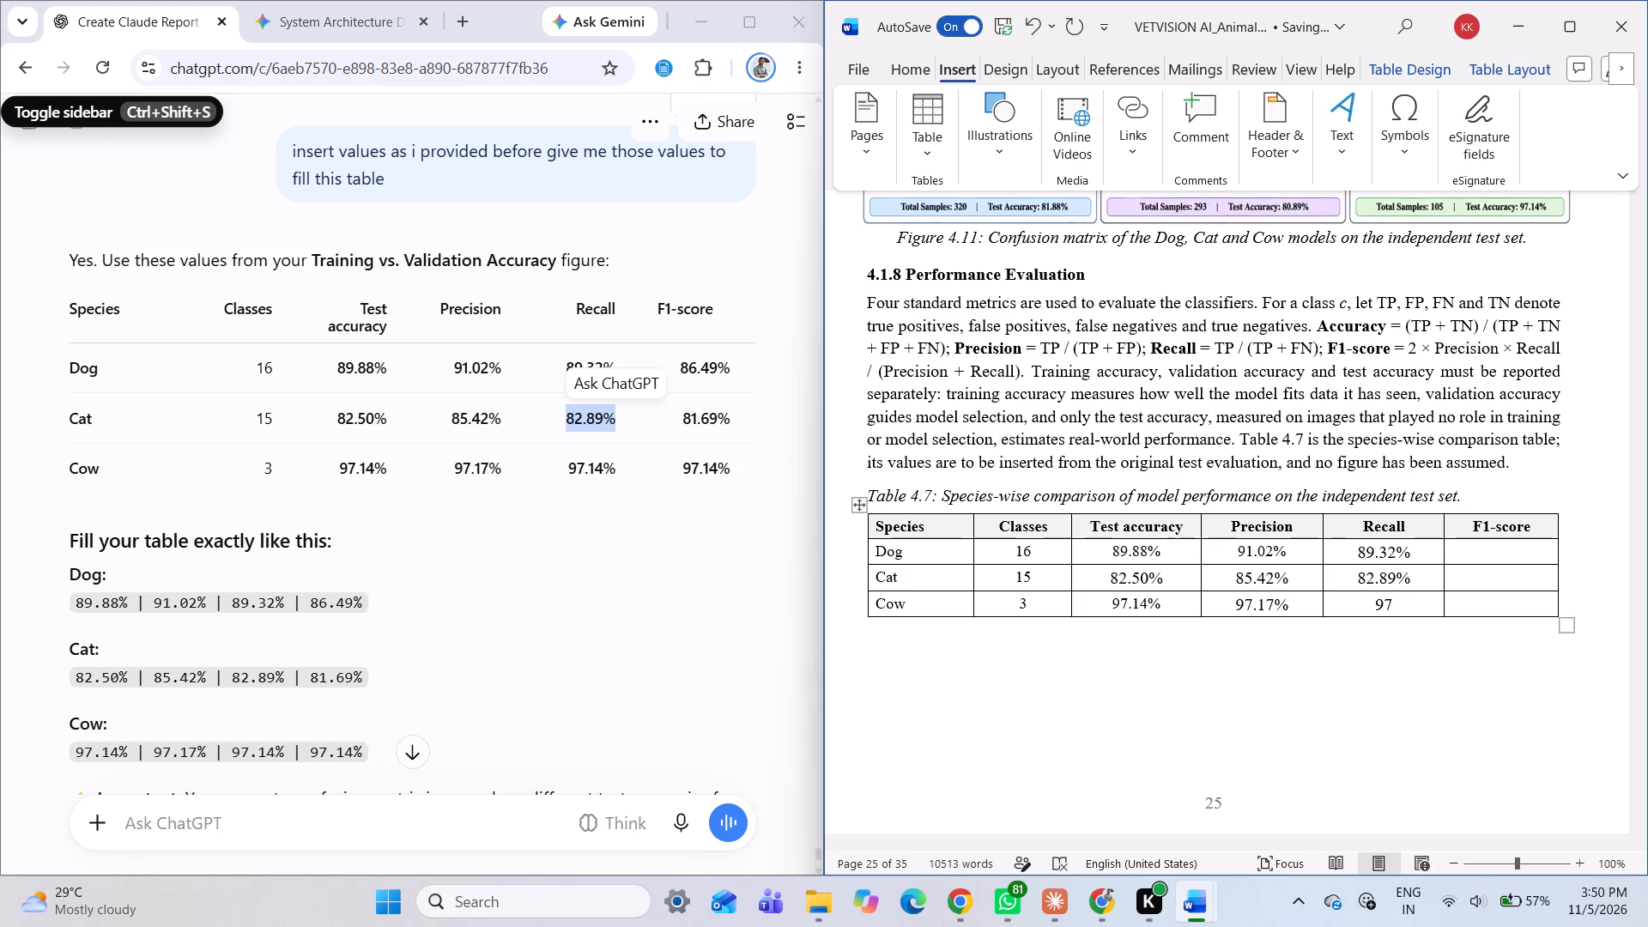
{"action": "type", "text": ".14"}
{"action": "key", "text": "shift+percent"}
{"action": "key", "text": "Right"}
{"action": "type", "text": "97.14"}
{"action": "key", "text": "shift+percent"}
Enter F1-scores of 81.69% in the Cat row and 86.49% in the Dog row.
{"action": "key", "text": "Up"}
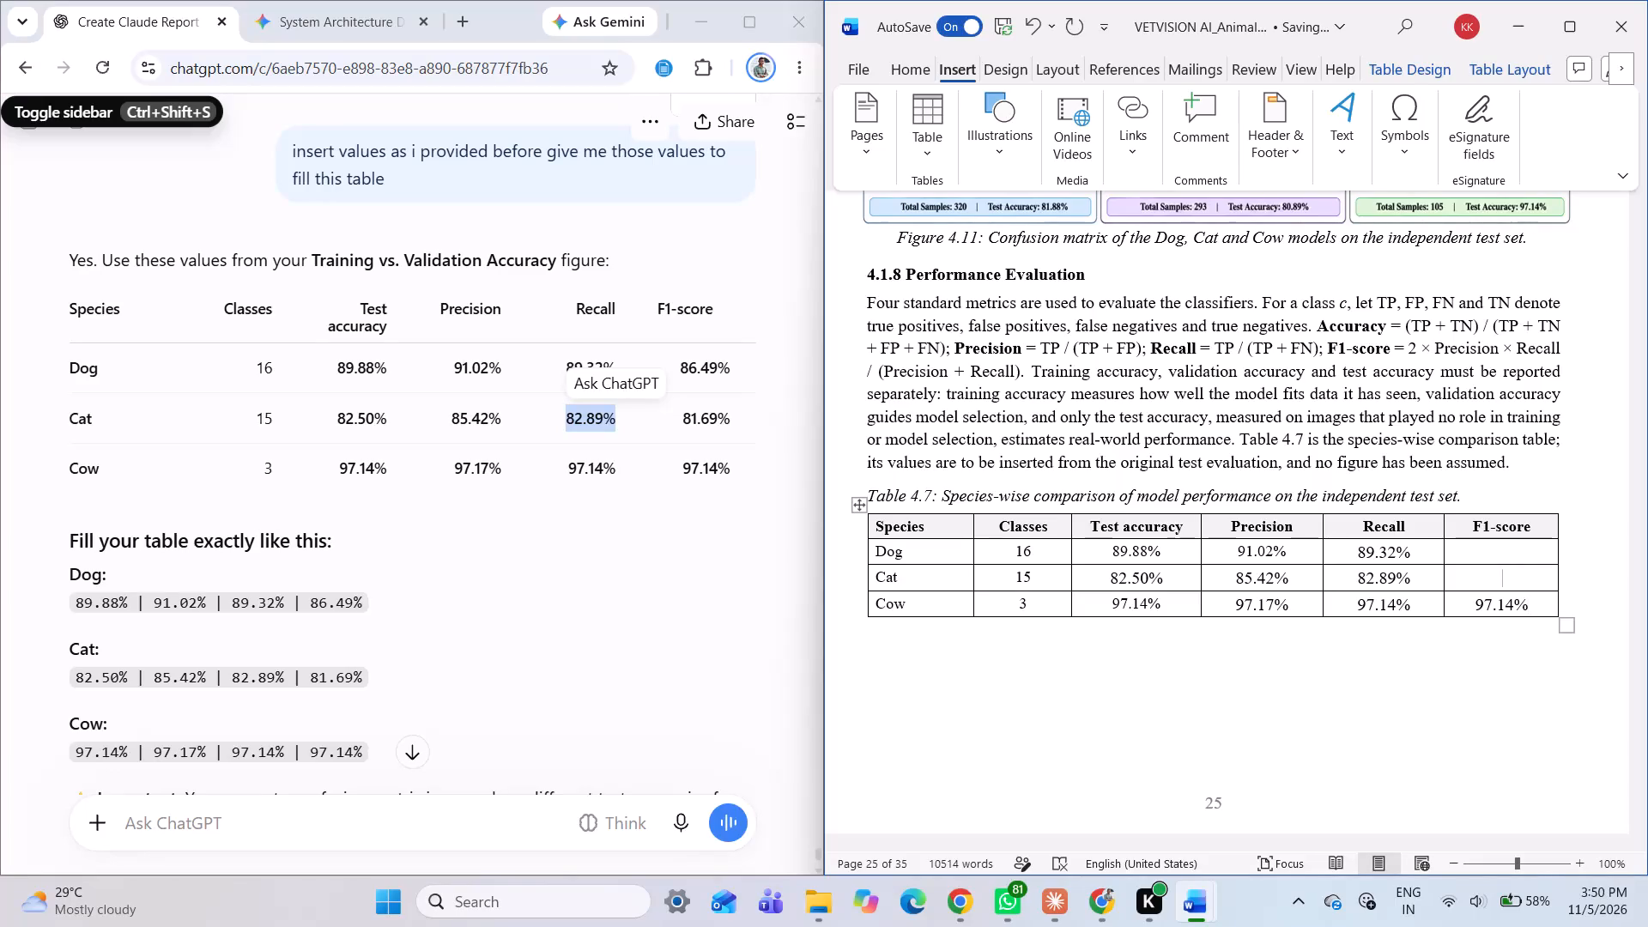
{"action": "type", "text": "81."}
{"action": "type", "text": "69"}
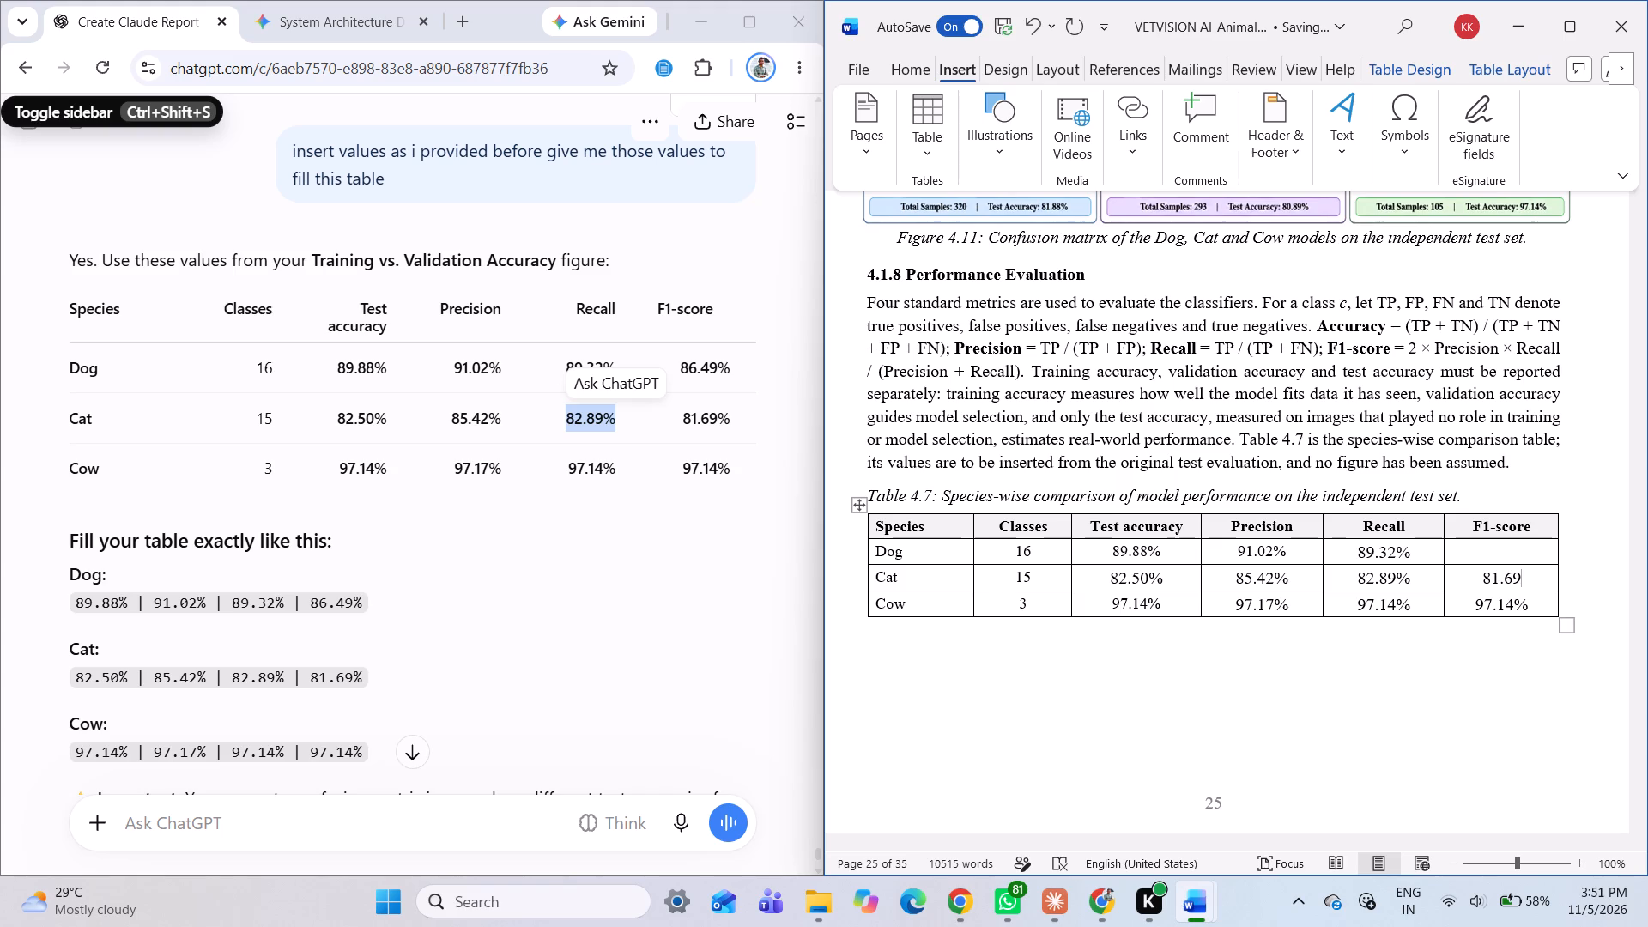
{"action": "key", "text": "shift+percent"}
{"action": "key", "text": "Up"}
{"action": "type", "text": "86"}
{"action": "key", "text": "period"}
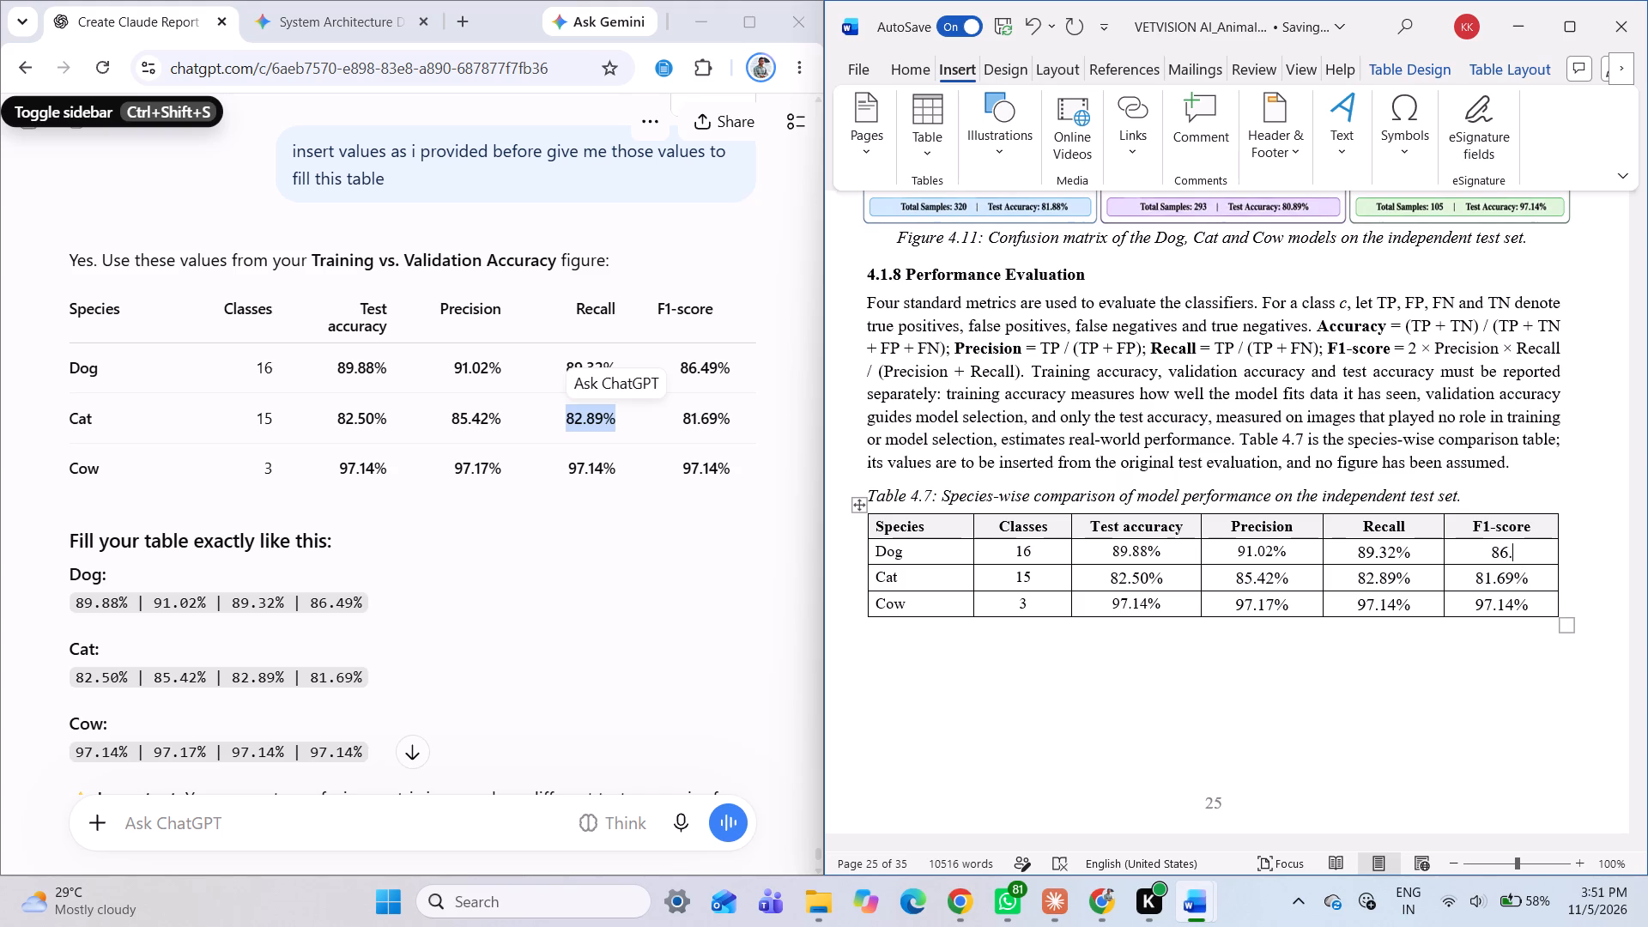
{"action": "key", "text": "4"}
{"action": "key", "text": "9"}
{"action": "key", "text": "shift+percent"}
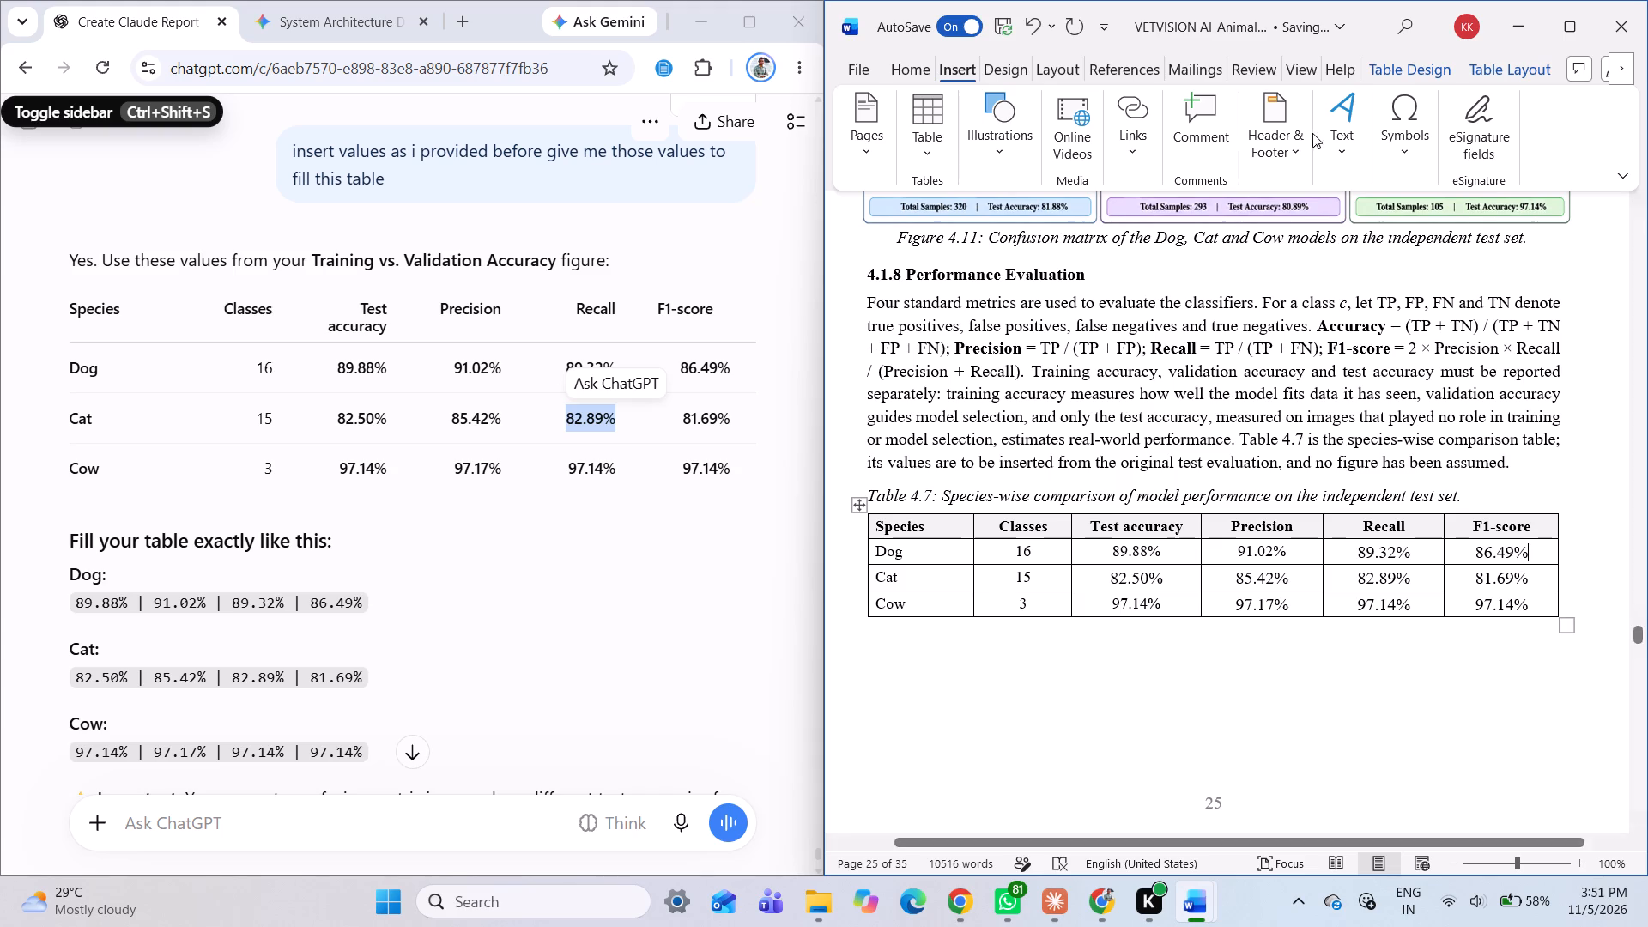
Maximize the Word window and stretch Table 4.7 vertically to make its rows taller.
{"action": "scroll", "coordinate": [1498, 554], "scroll_direction": "down", "scroll_amount": 2}
{"action": "scroll", "coordinate": [1294, 507], "scroll_direction": "down", "scroll_amount": 3}
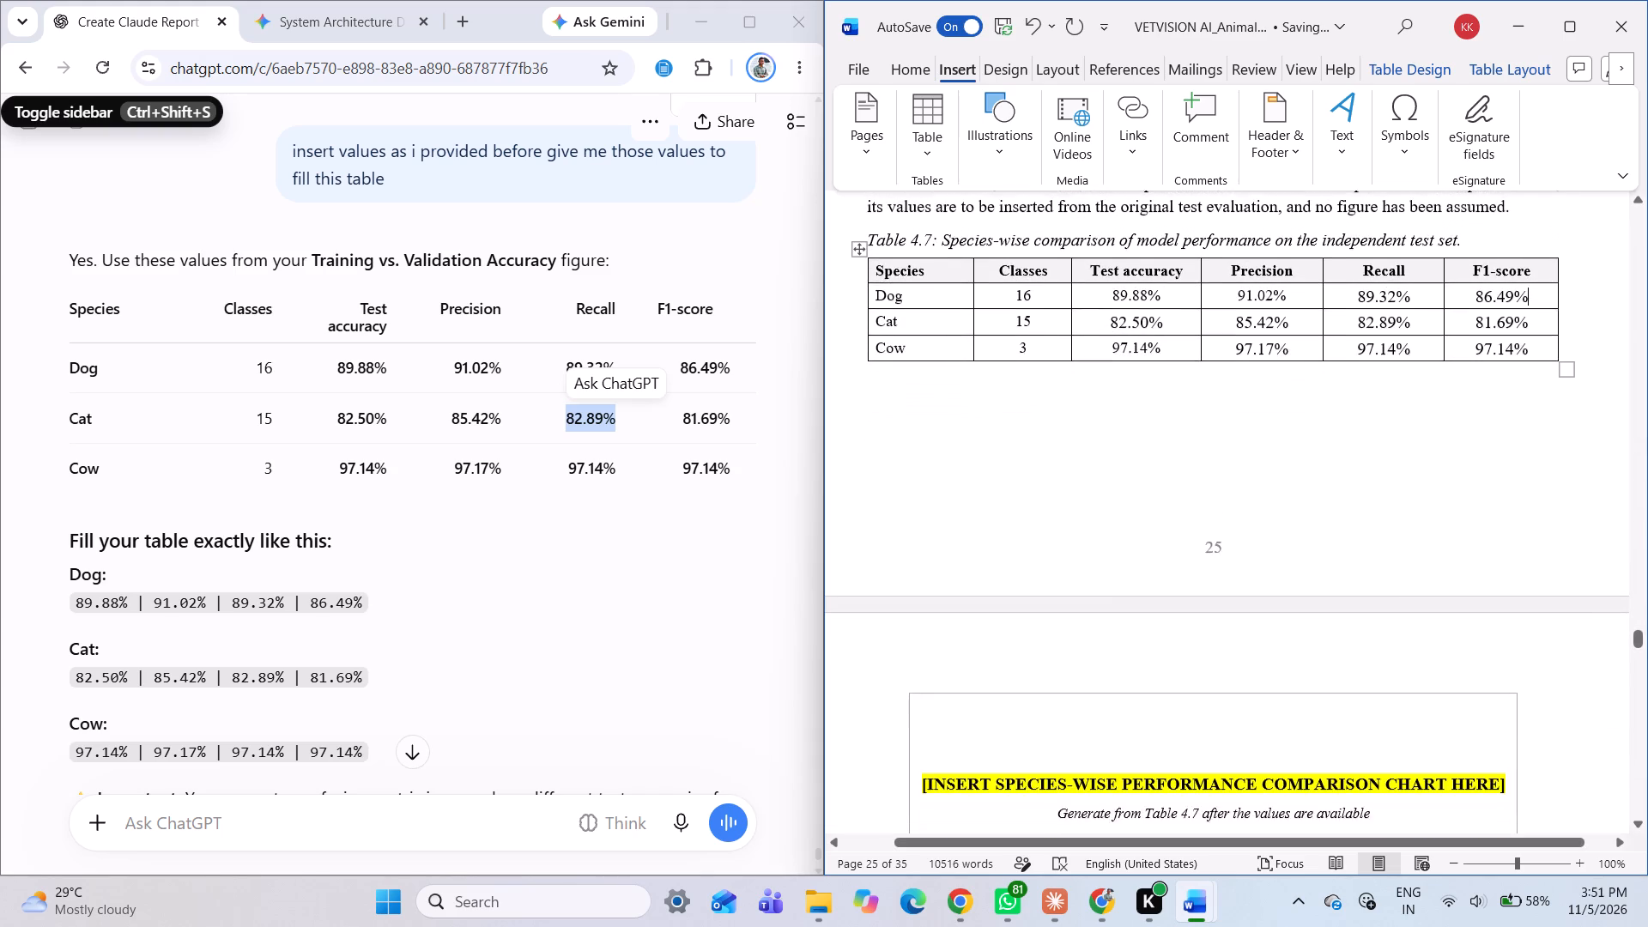
{"action": "scroll", "coordinate": [1346, 518], "scroll_direction": "up", "scroll_amount": 5}
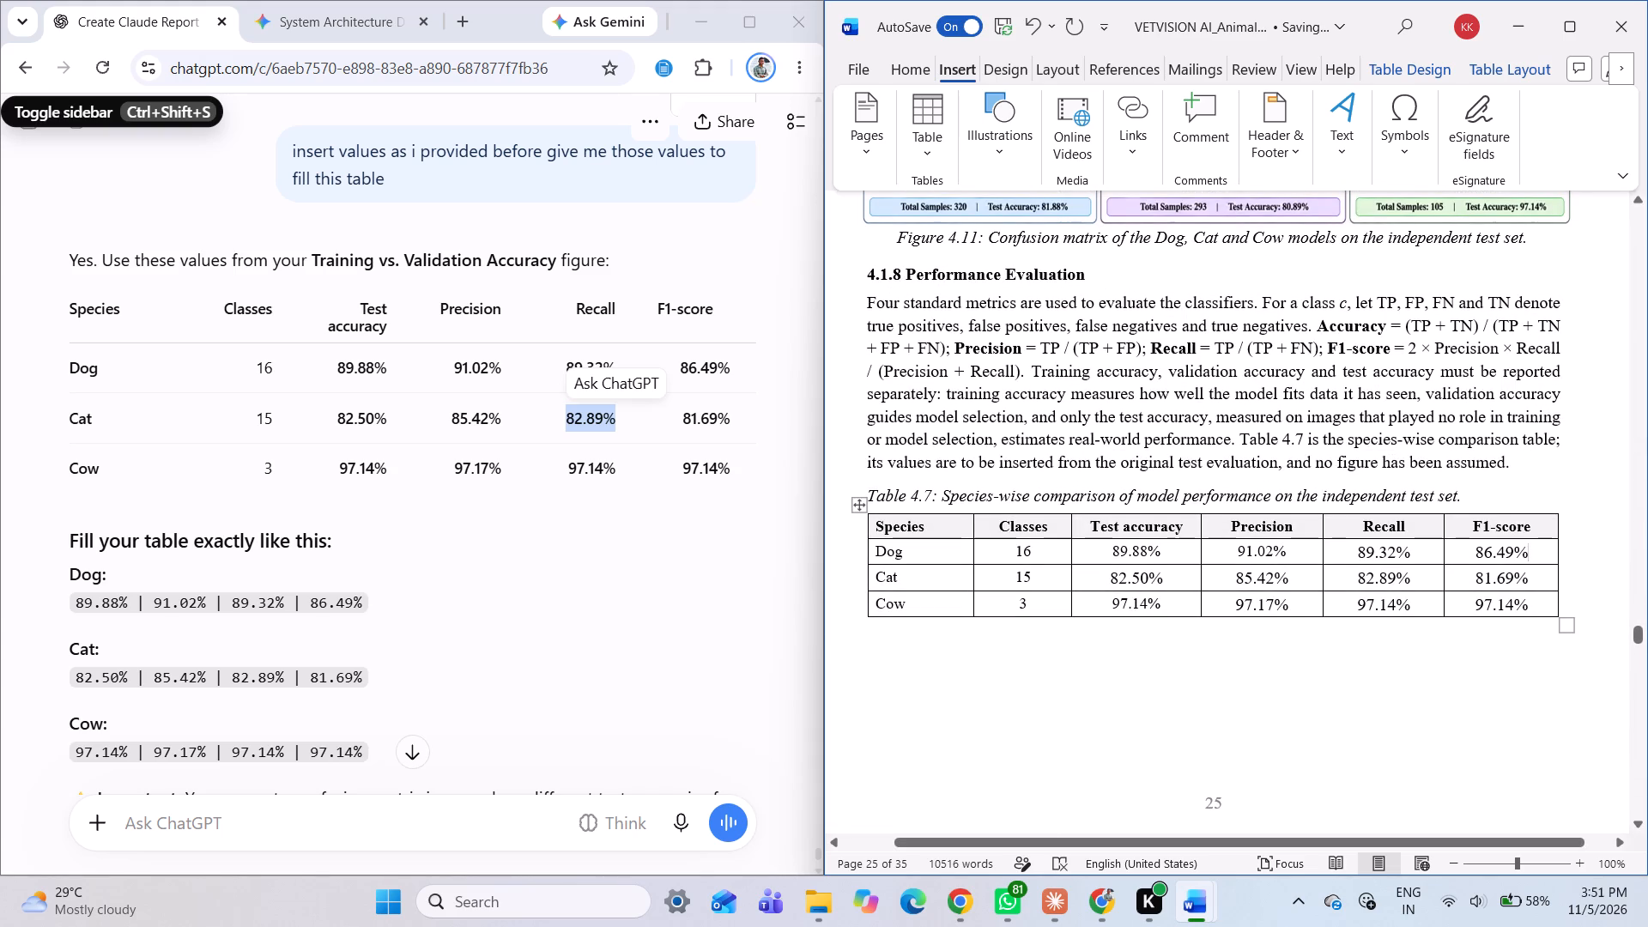
{"action": "left_click", "coordinate": [1566, 11]}
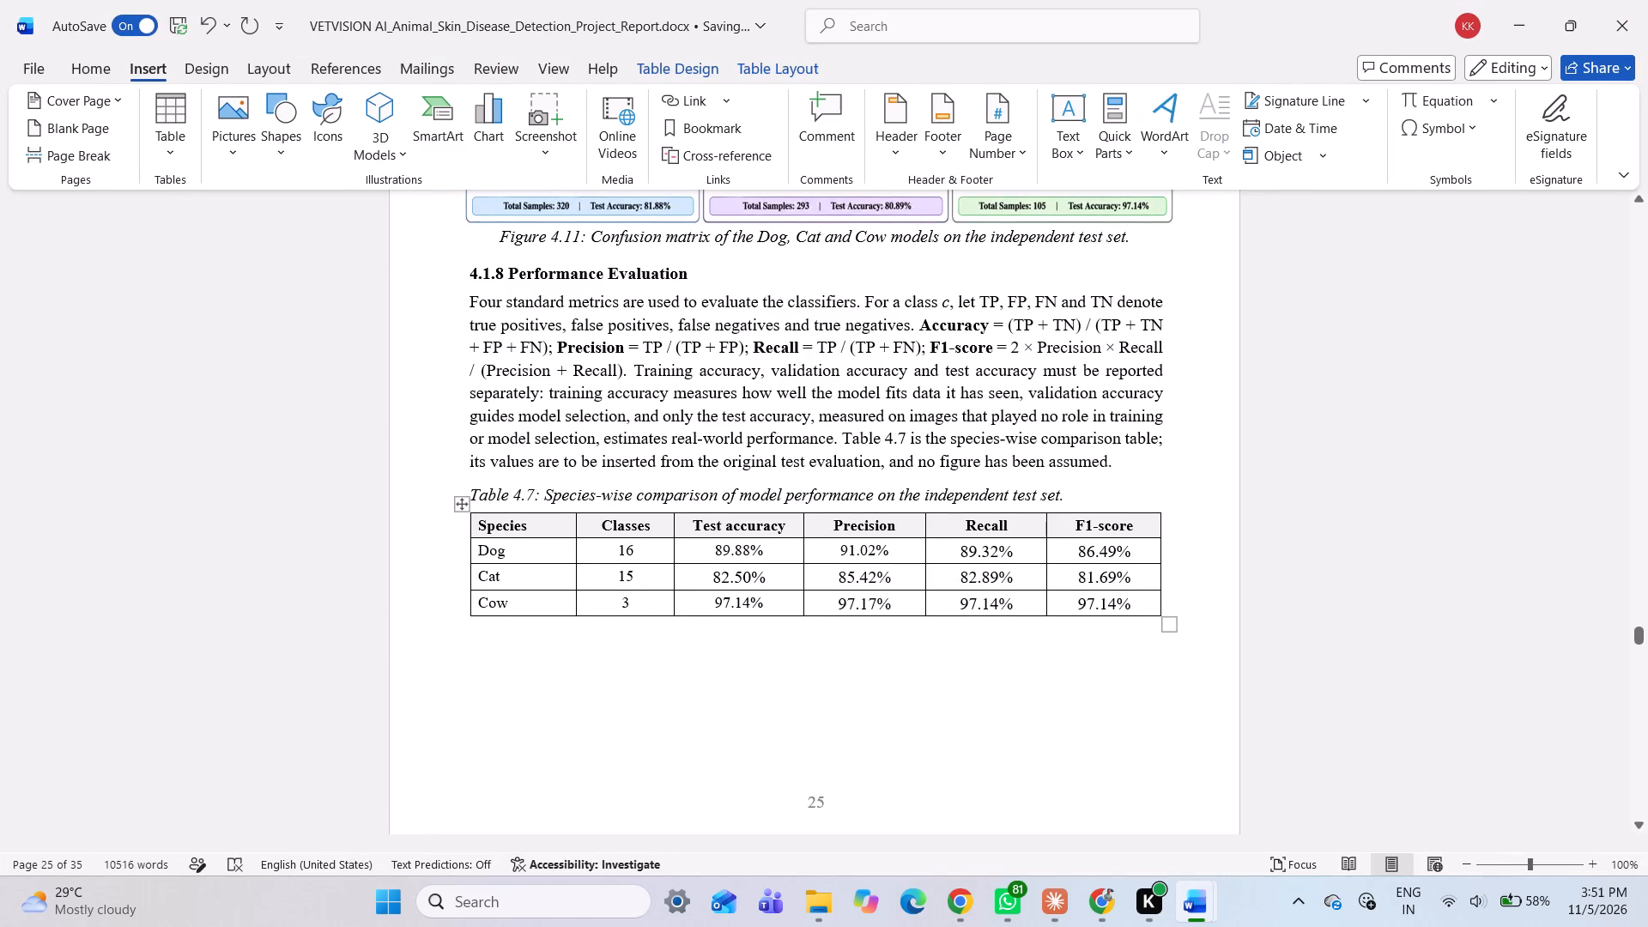
{"action": "left_click_drag", "start_coordinate": [1168, 622], "coordinate": [1168, 649]}
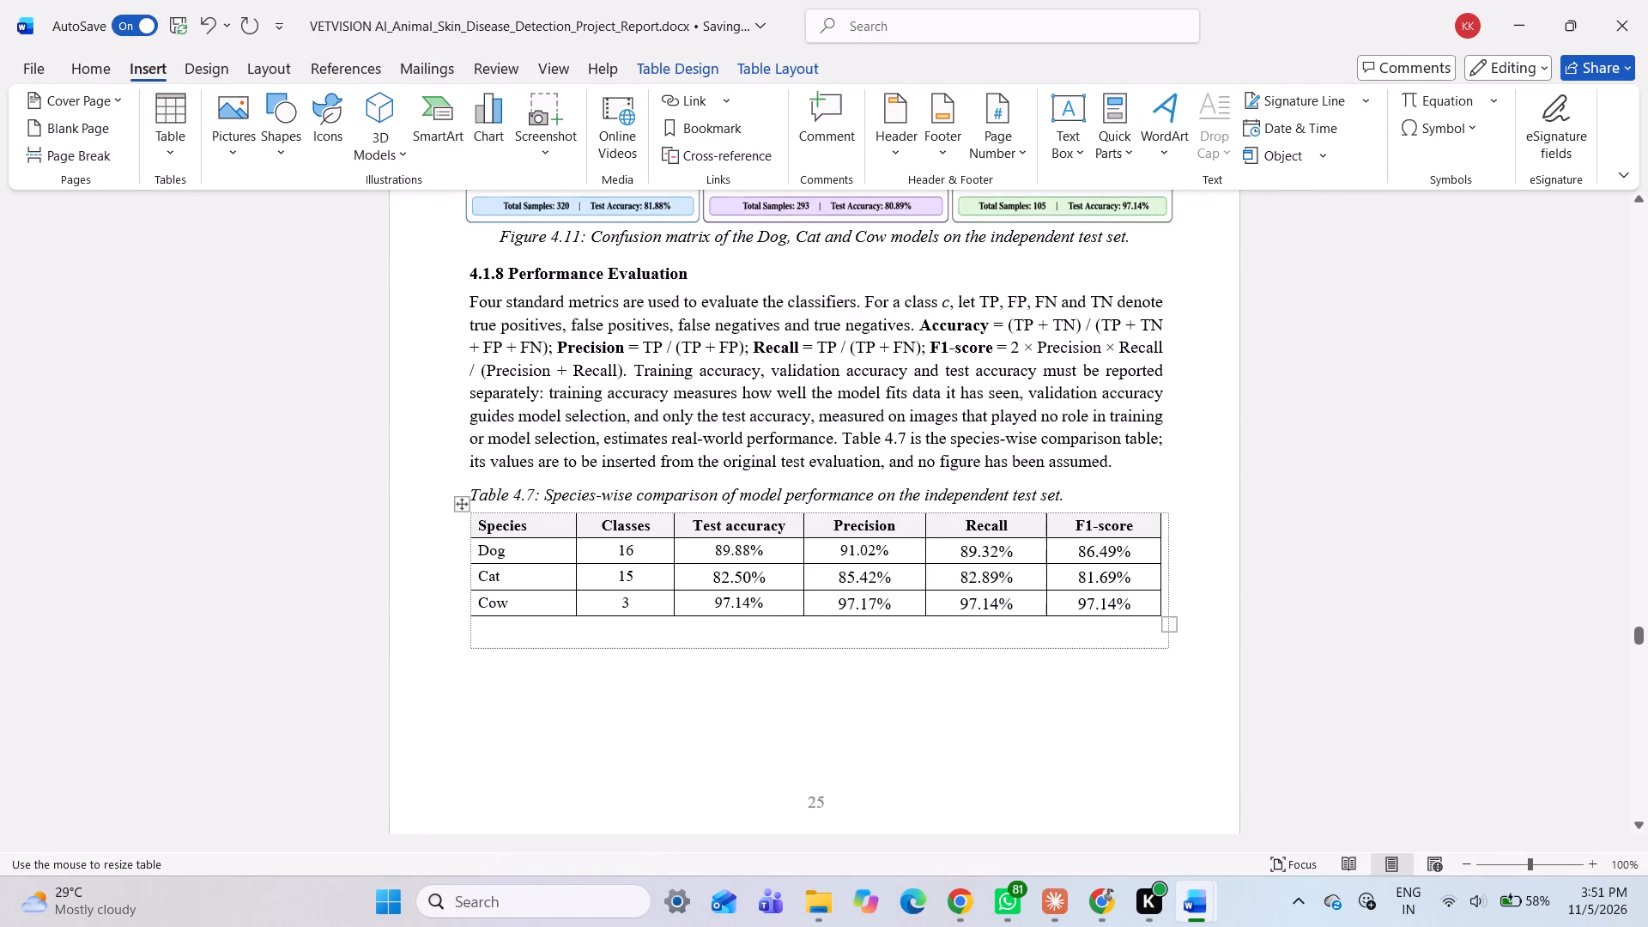
{"action": "left_click_drag", "start_coordinate": [1168, 649], "coordinate": [1166, 682]}
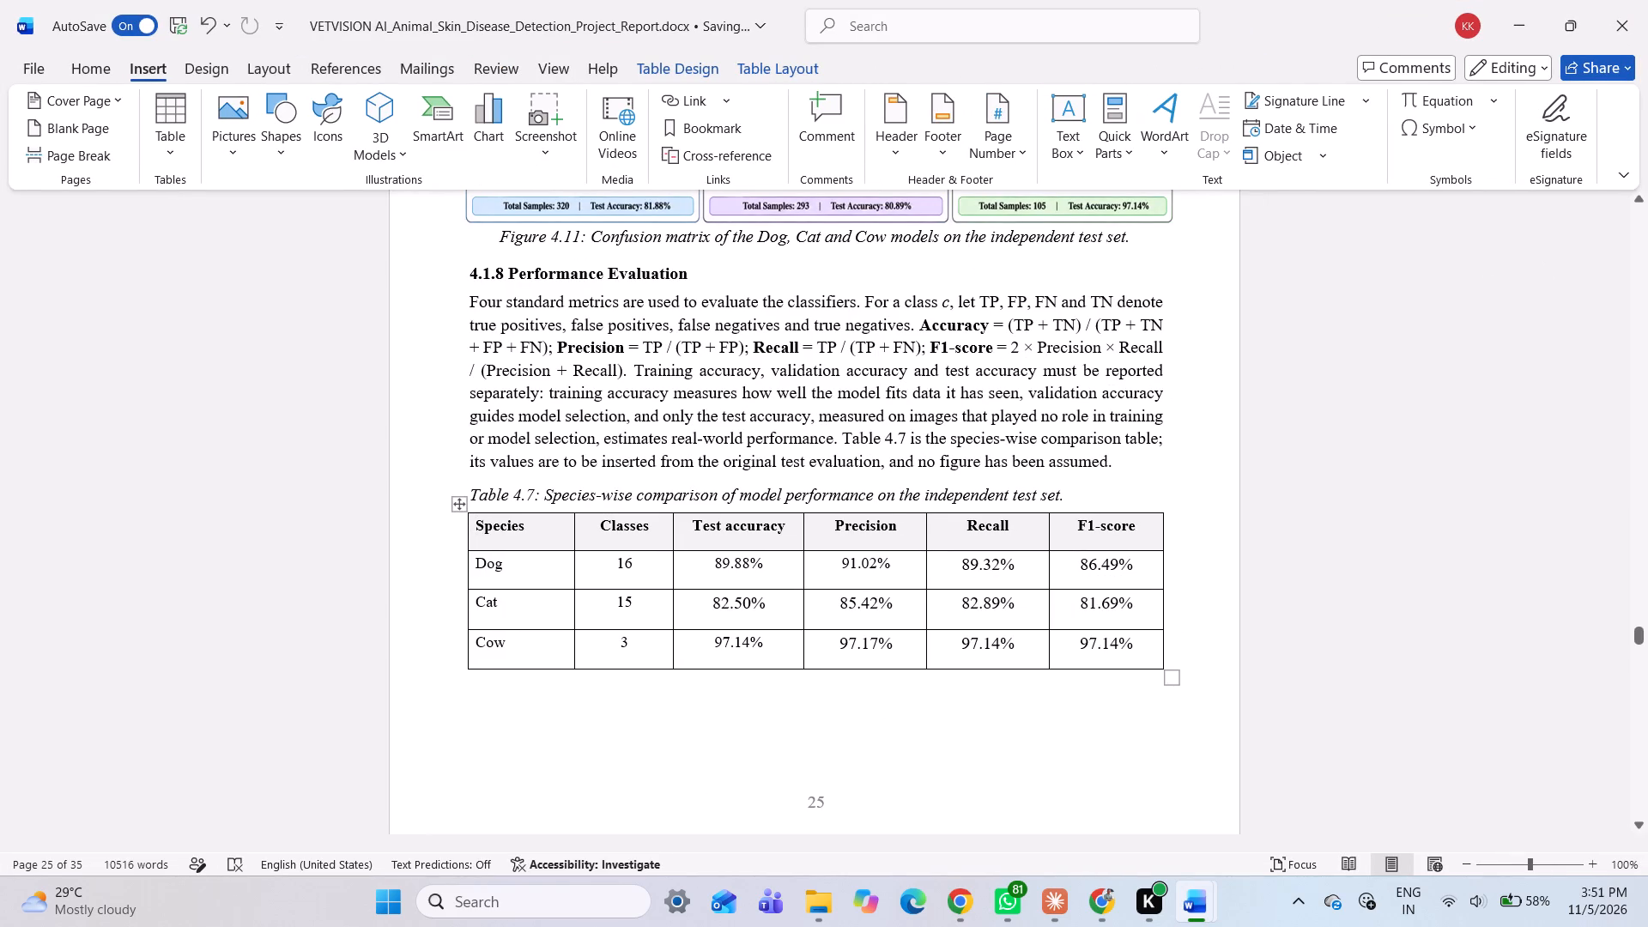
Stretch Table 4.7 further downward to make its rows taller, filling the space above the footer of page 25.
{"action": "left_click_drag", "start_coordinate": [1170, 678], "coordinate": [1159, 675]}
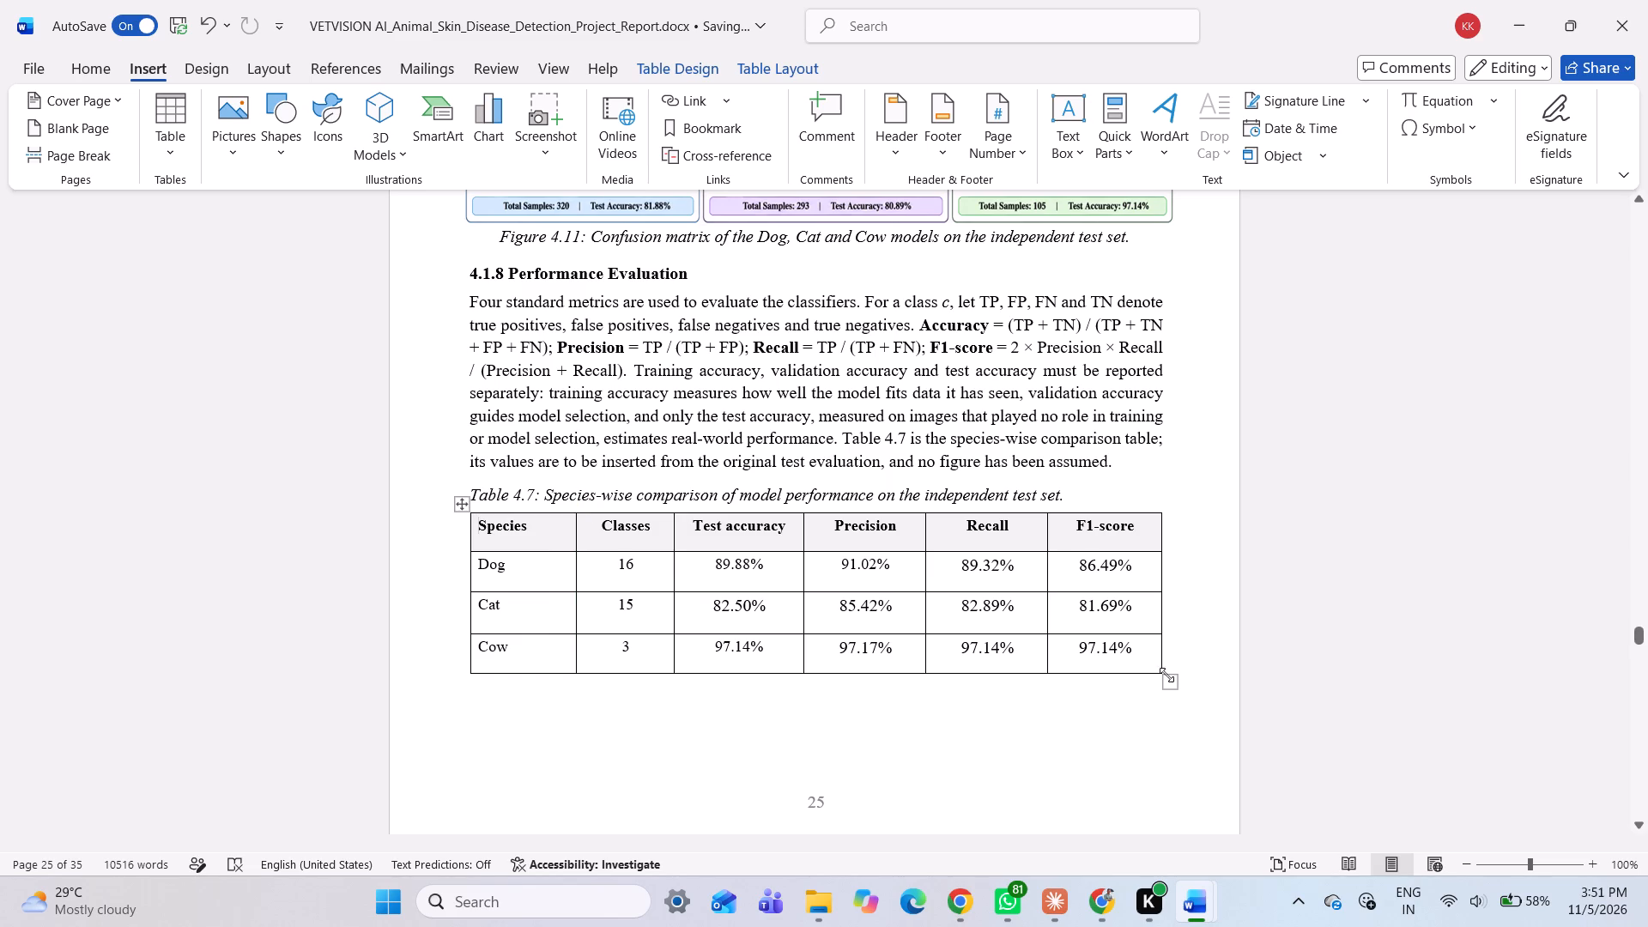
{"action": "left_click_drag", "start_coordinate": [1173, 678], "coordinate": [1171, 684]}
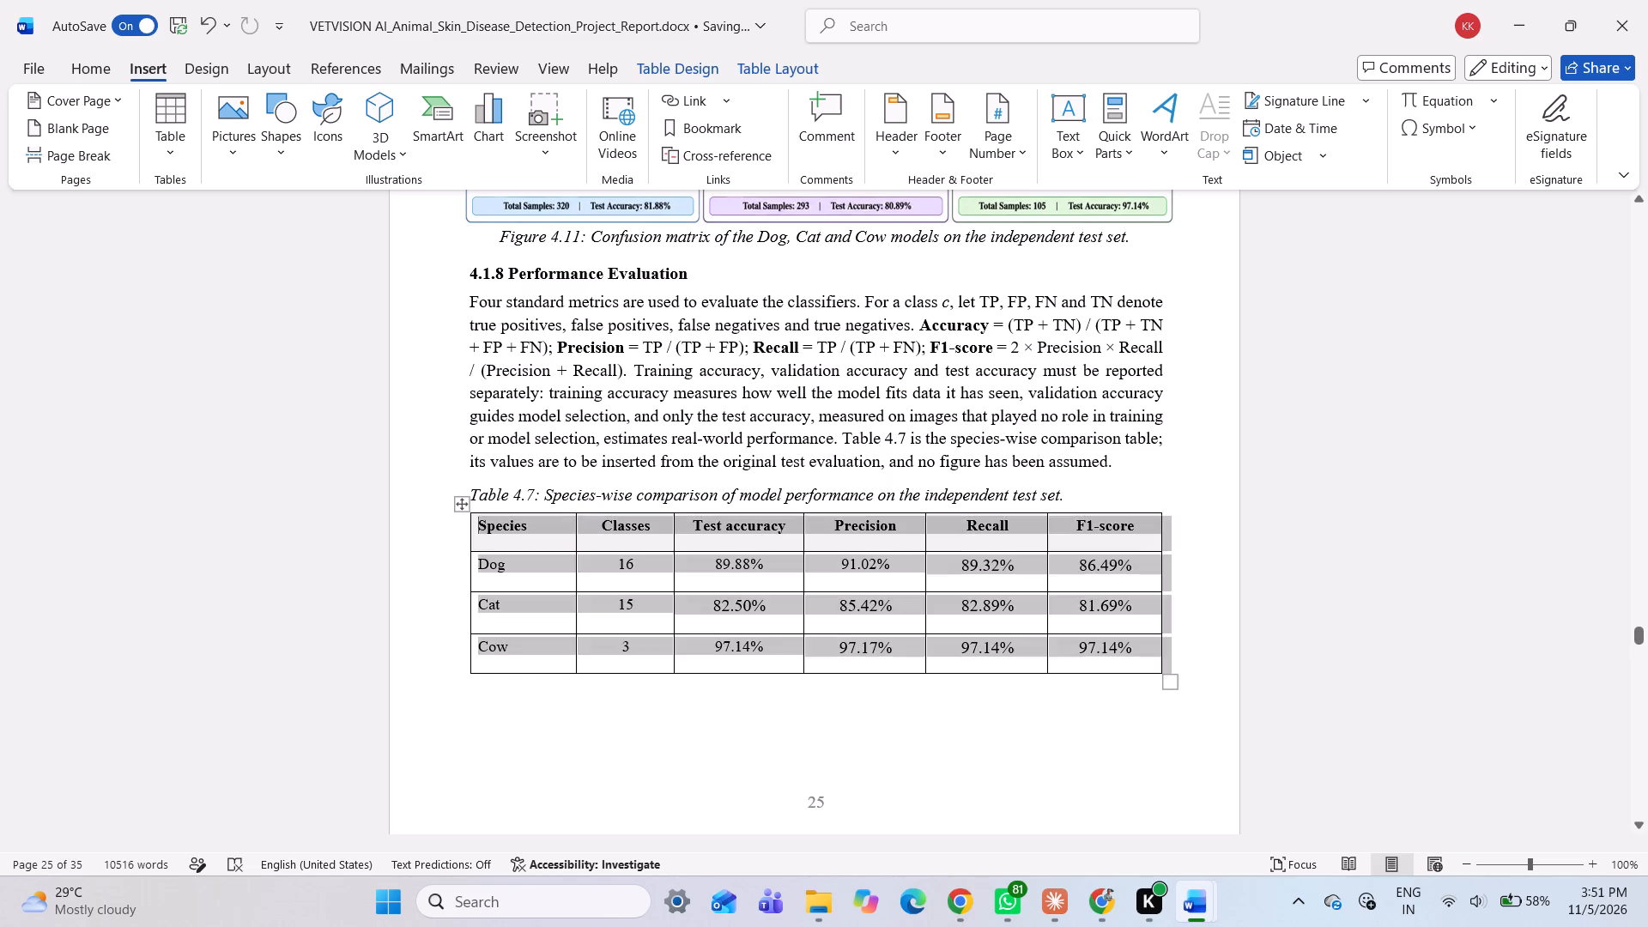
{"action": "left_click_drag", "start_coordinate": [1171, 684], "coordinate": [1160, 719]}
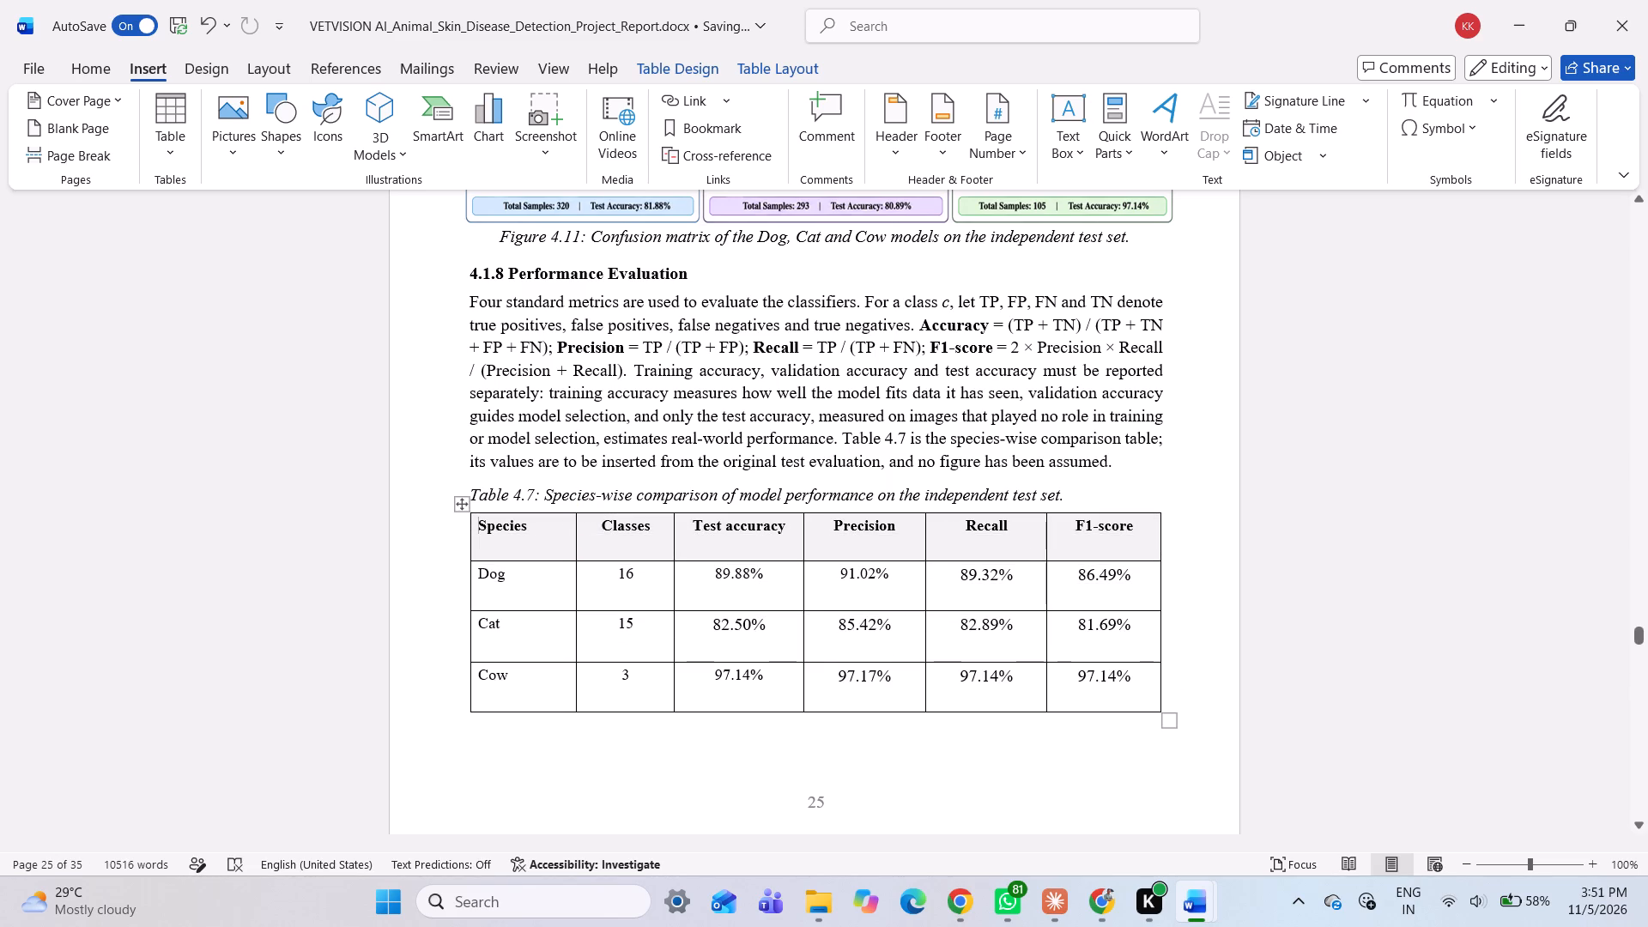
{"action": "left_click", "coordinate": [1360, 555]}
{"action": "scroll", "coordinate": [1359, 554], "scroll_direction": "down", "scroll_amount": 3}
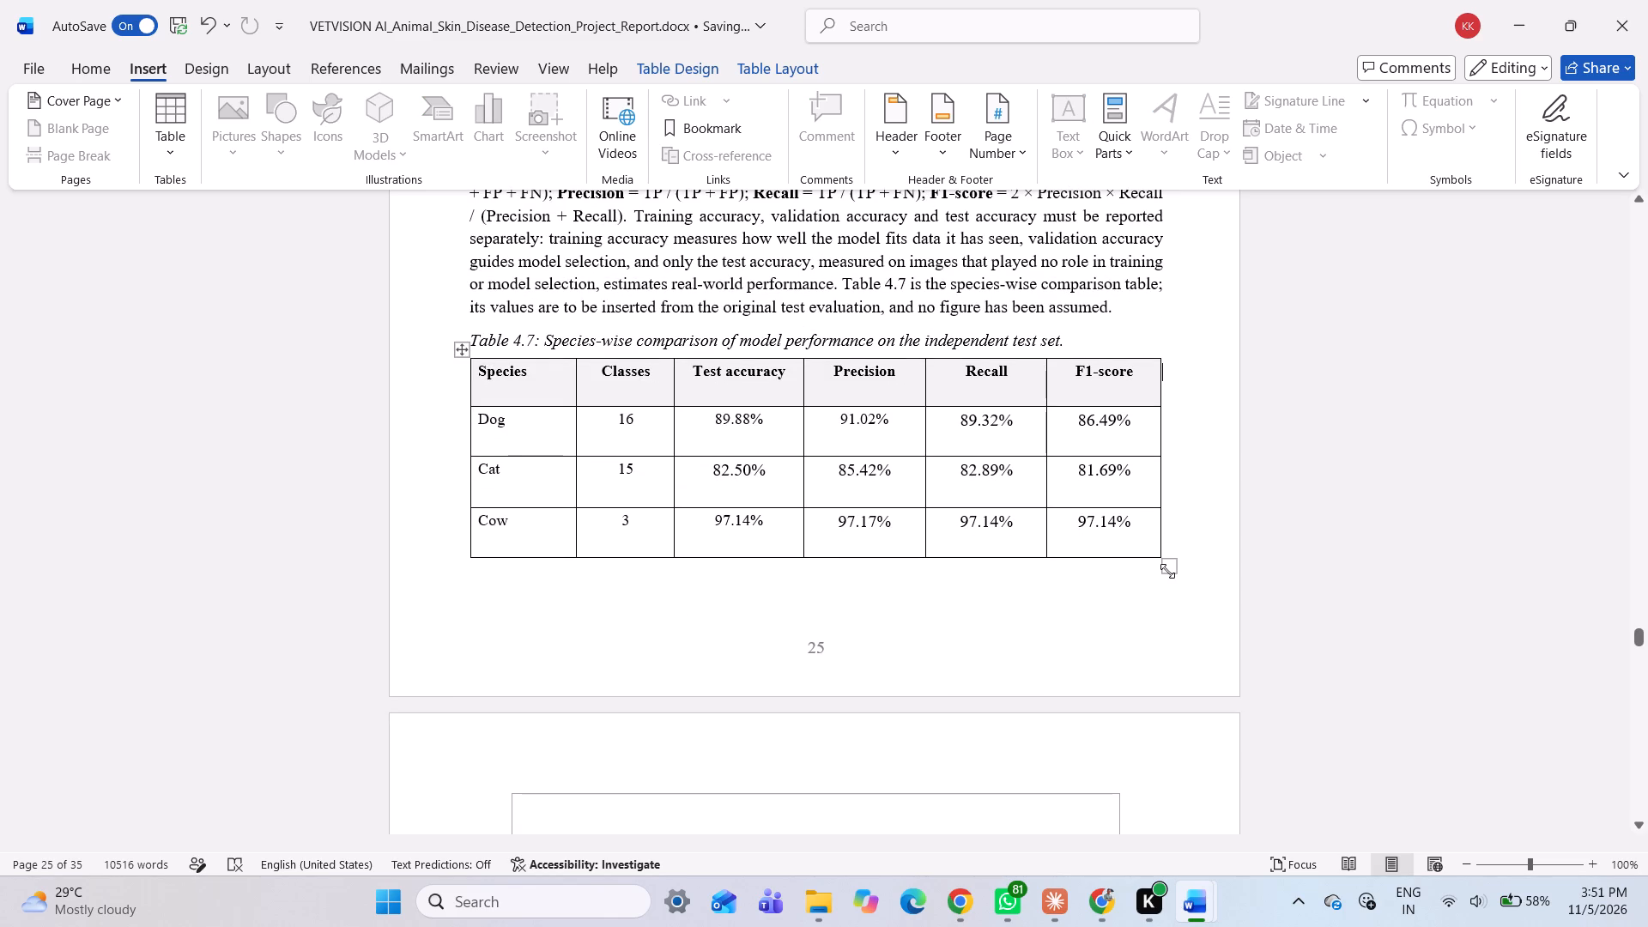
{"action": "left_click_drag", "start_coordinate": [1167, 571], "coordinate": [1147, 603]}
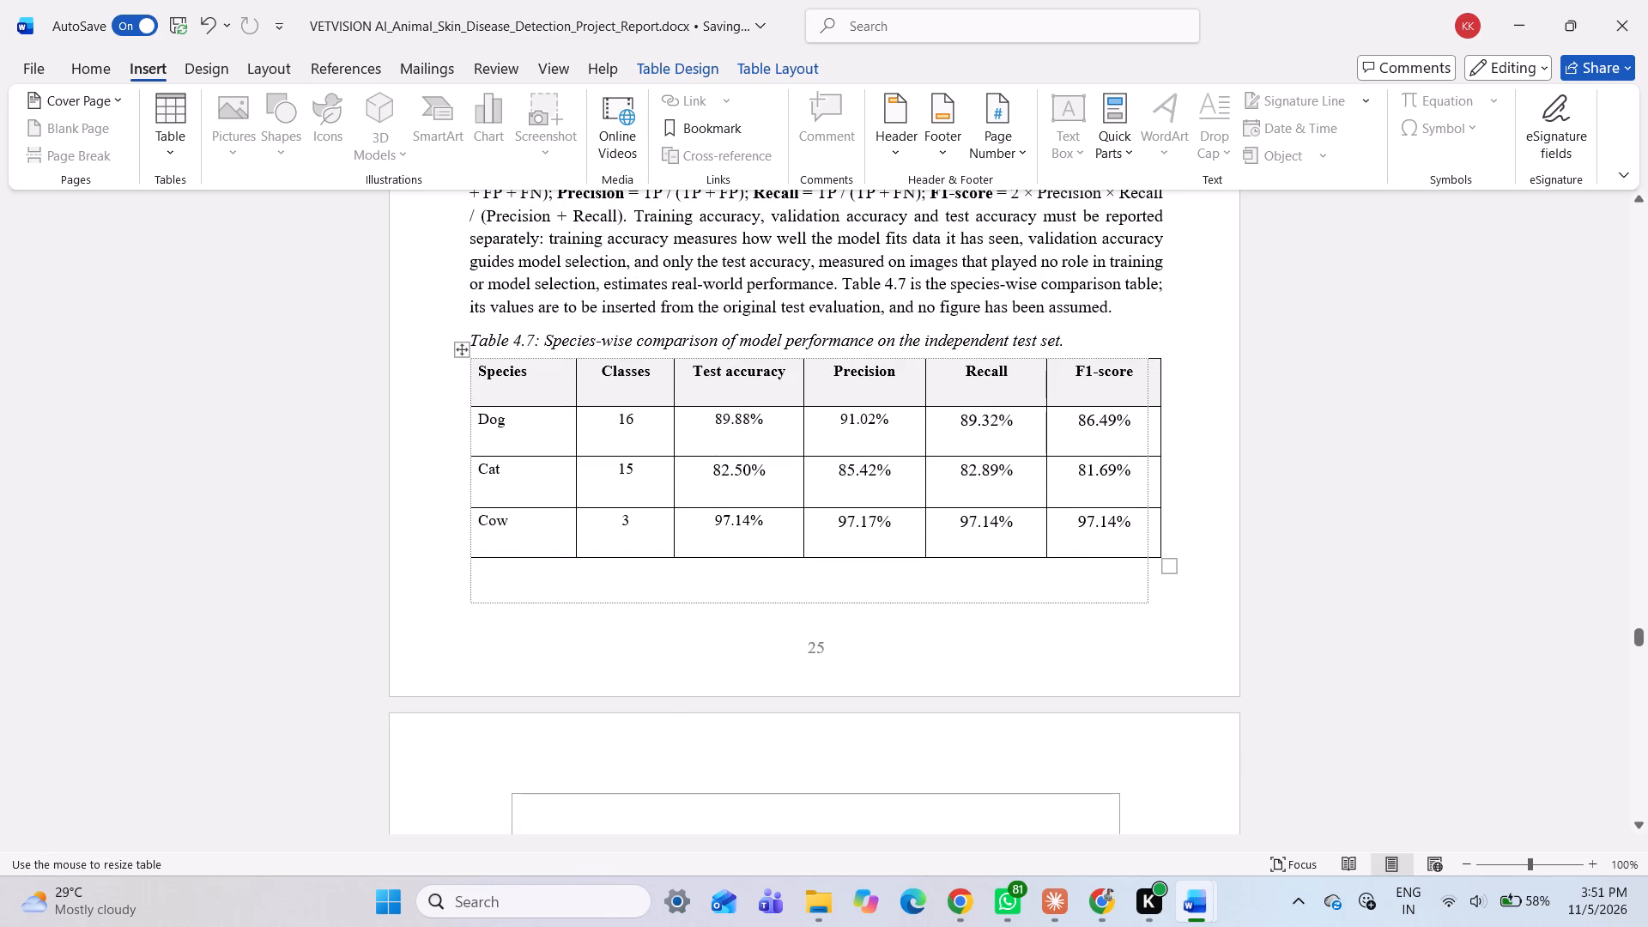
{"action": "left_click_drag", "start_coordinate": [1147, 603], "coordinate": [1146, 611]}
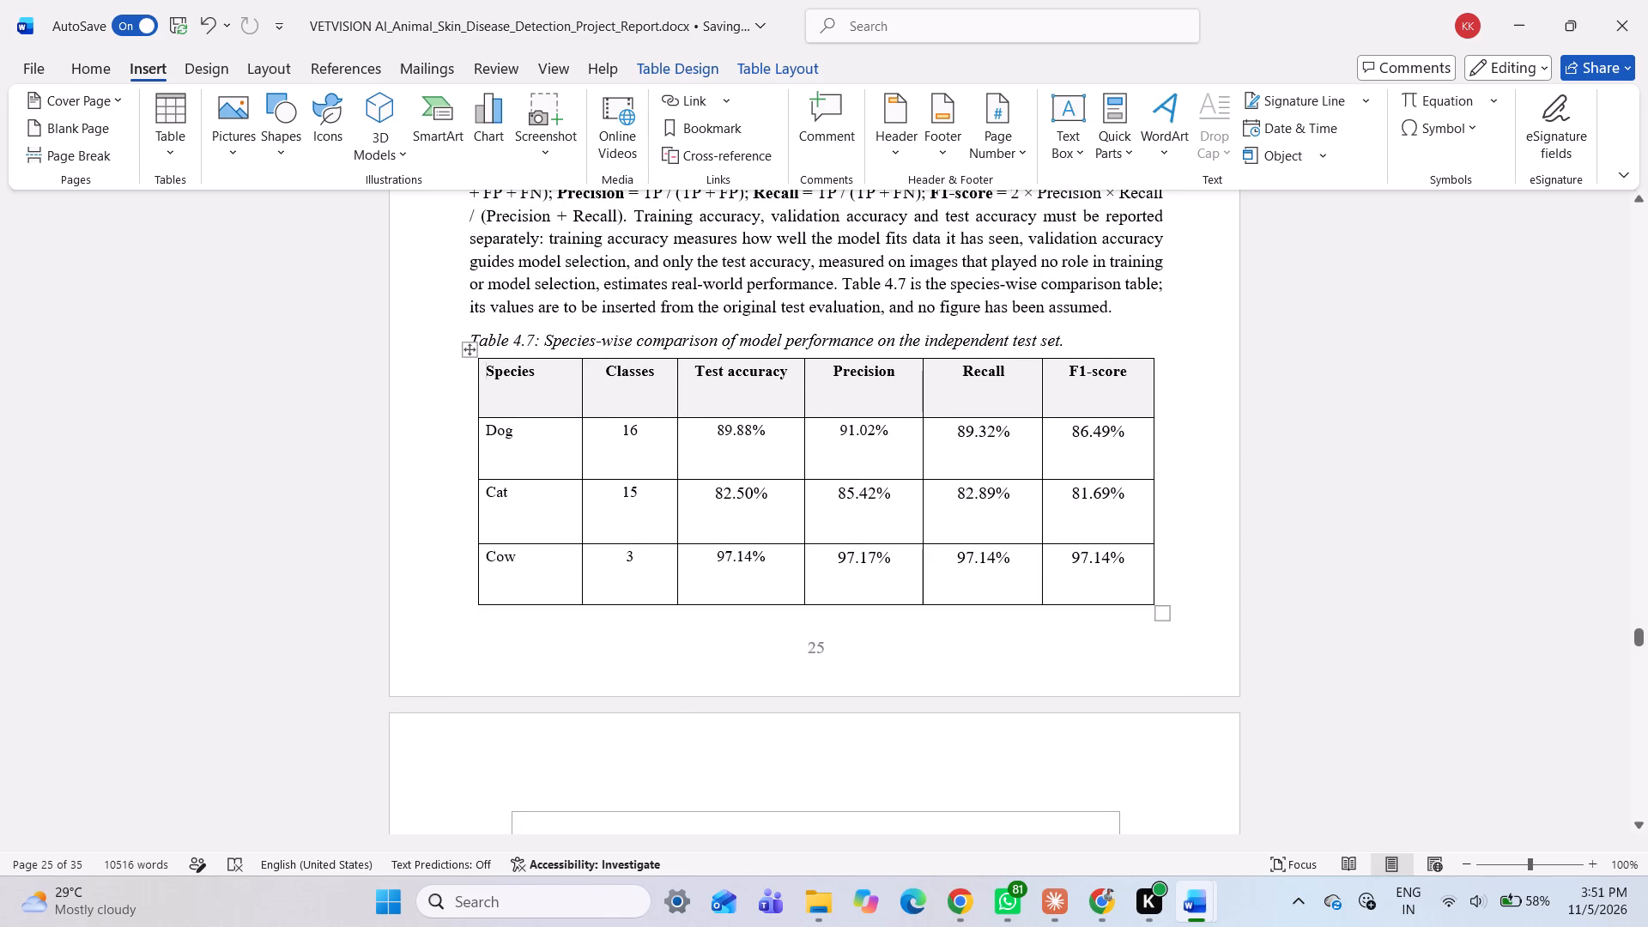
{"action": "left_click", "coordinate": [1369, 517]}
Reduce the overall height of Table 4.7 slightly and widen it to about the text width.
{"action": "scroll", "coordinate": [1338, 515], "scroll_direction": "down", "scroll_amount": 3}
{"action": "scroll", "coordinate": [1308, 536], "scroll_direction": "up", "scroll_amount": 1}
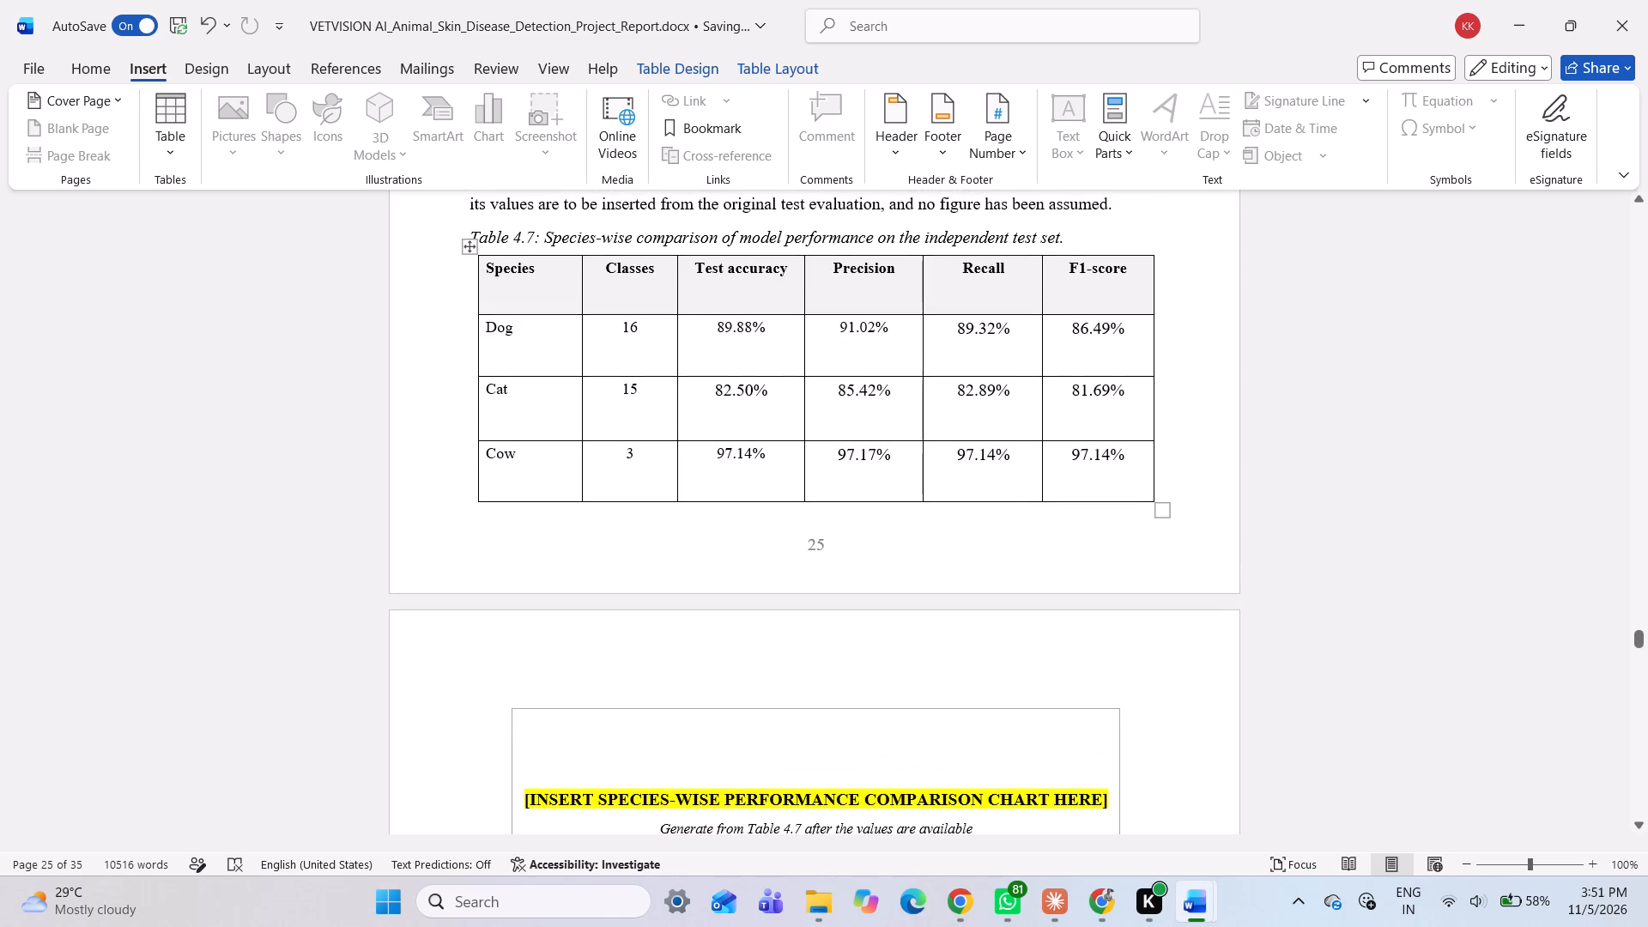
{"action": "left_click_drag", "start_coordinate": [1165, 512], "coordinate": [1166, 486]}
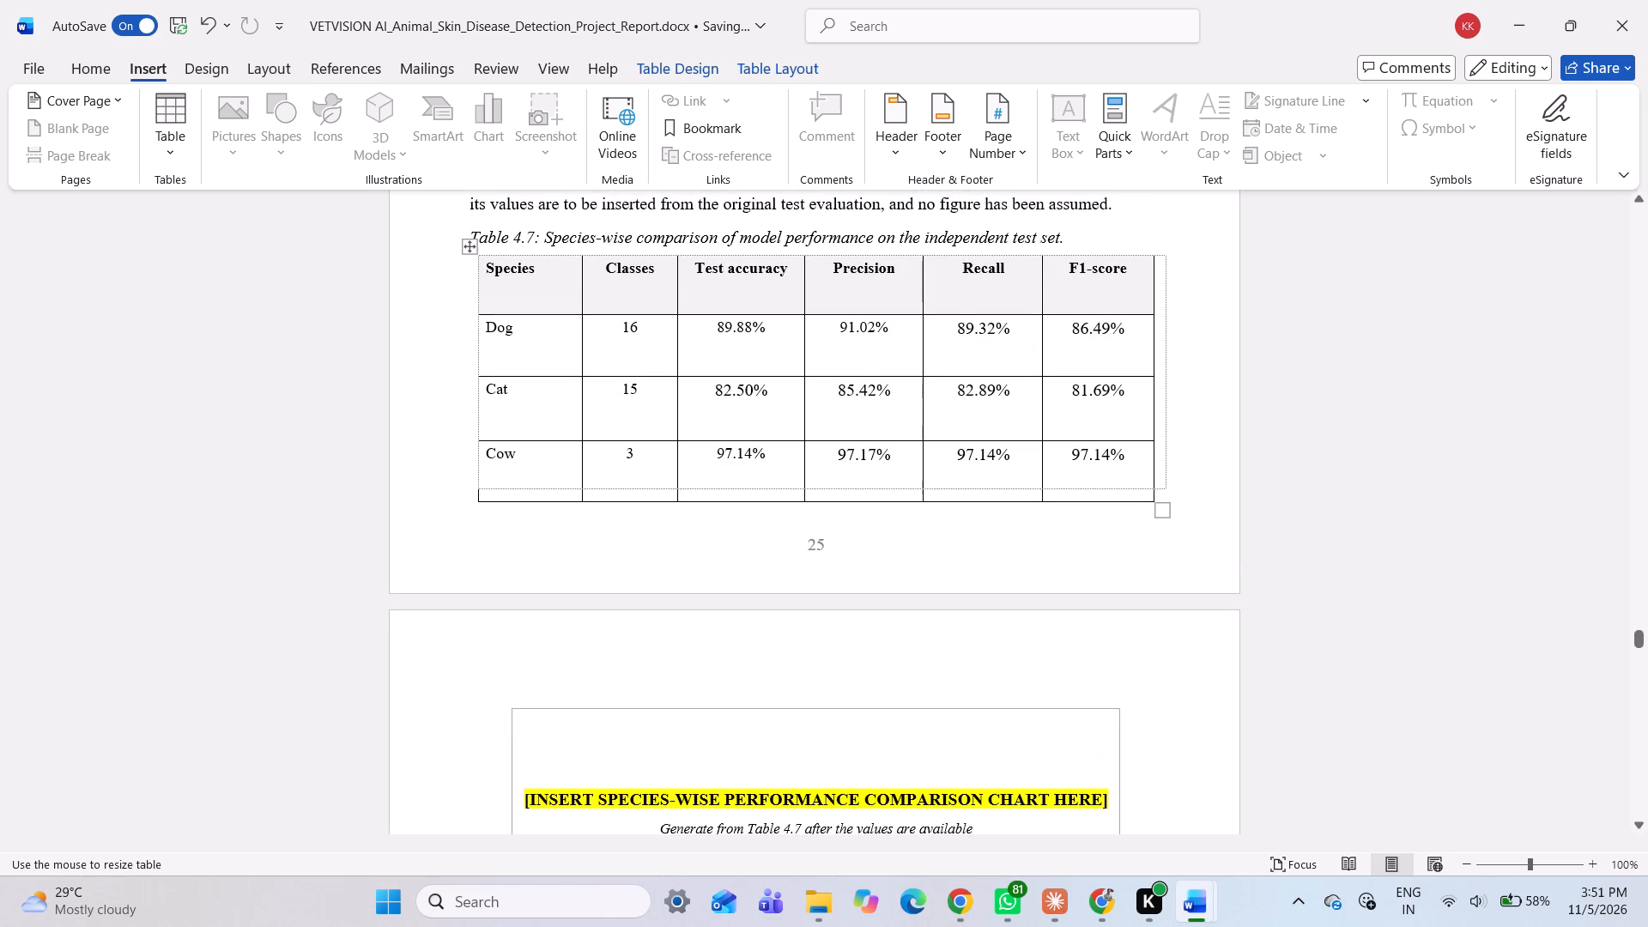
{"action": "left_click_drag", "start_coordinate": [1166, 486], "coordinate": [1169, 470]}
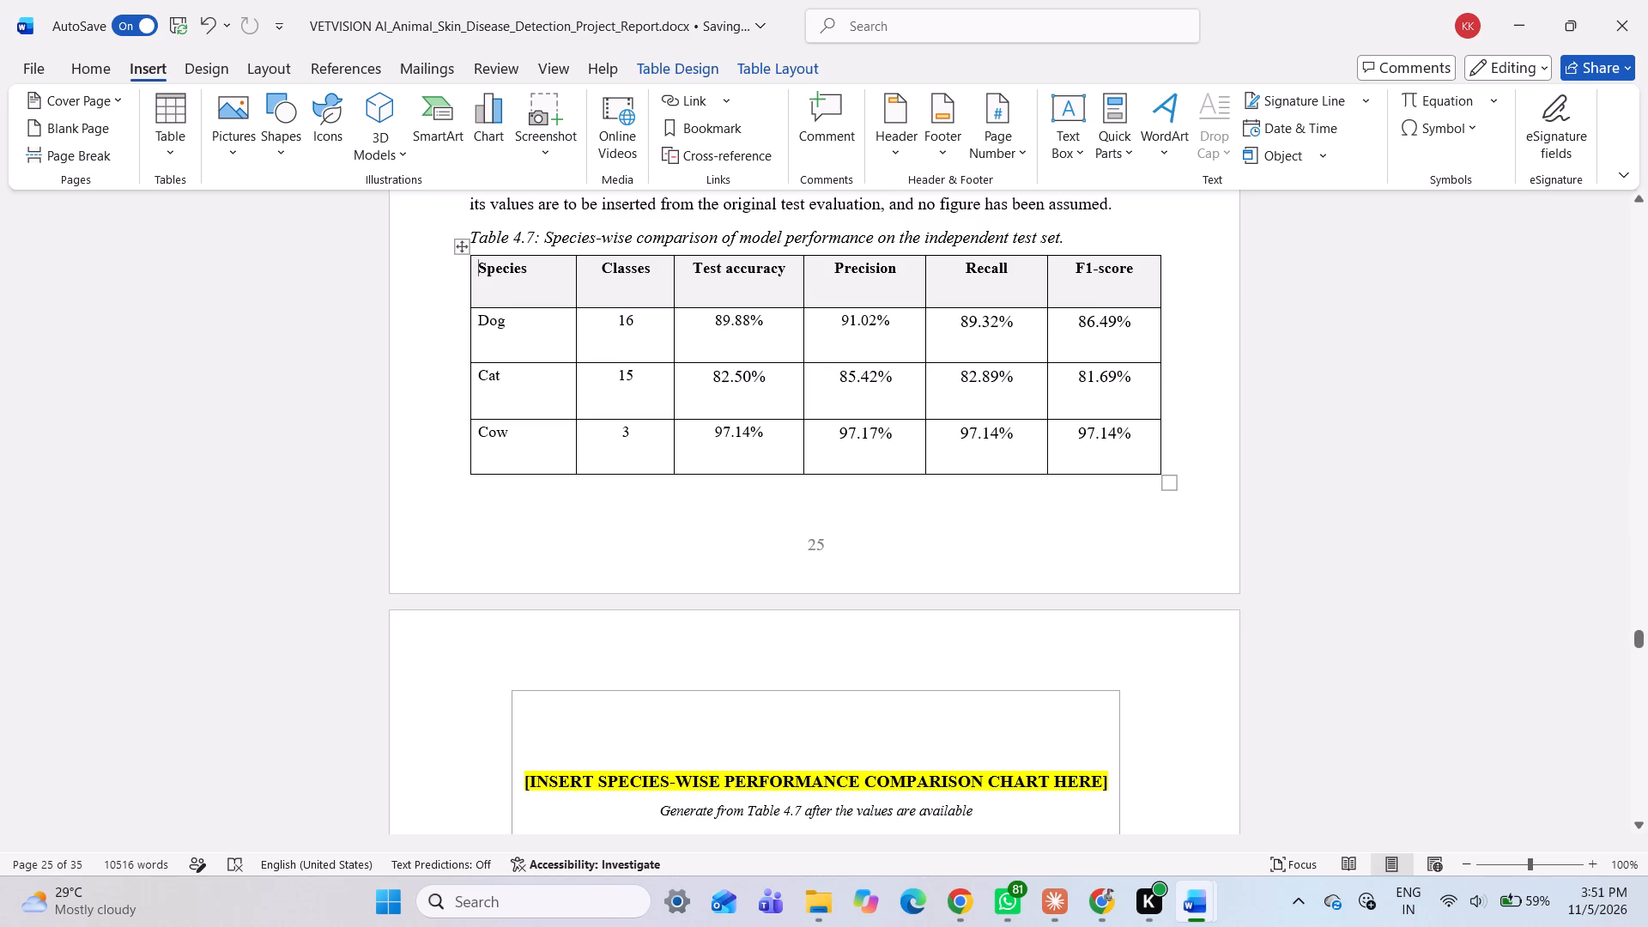
Examine how the resized Table 4.7 fits with the confusion matrix figure before it and the comparison chart placeholder after it.
{"action": "left_click", "coordinate": [1205, 375]}
{"action": "scroll", "coordinate": [1382, 486], "scroll_direction": "up", "scroll_amount": 4}
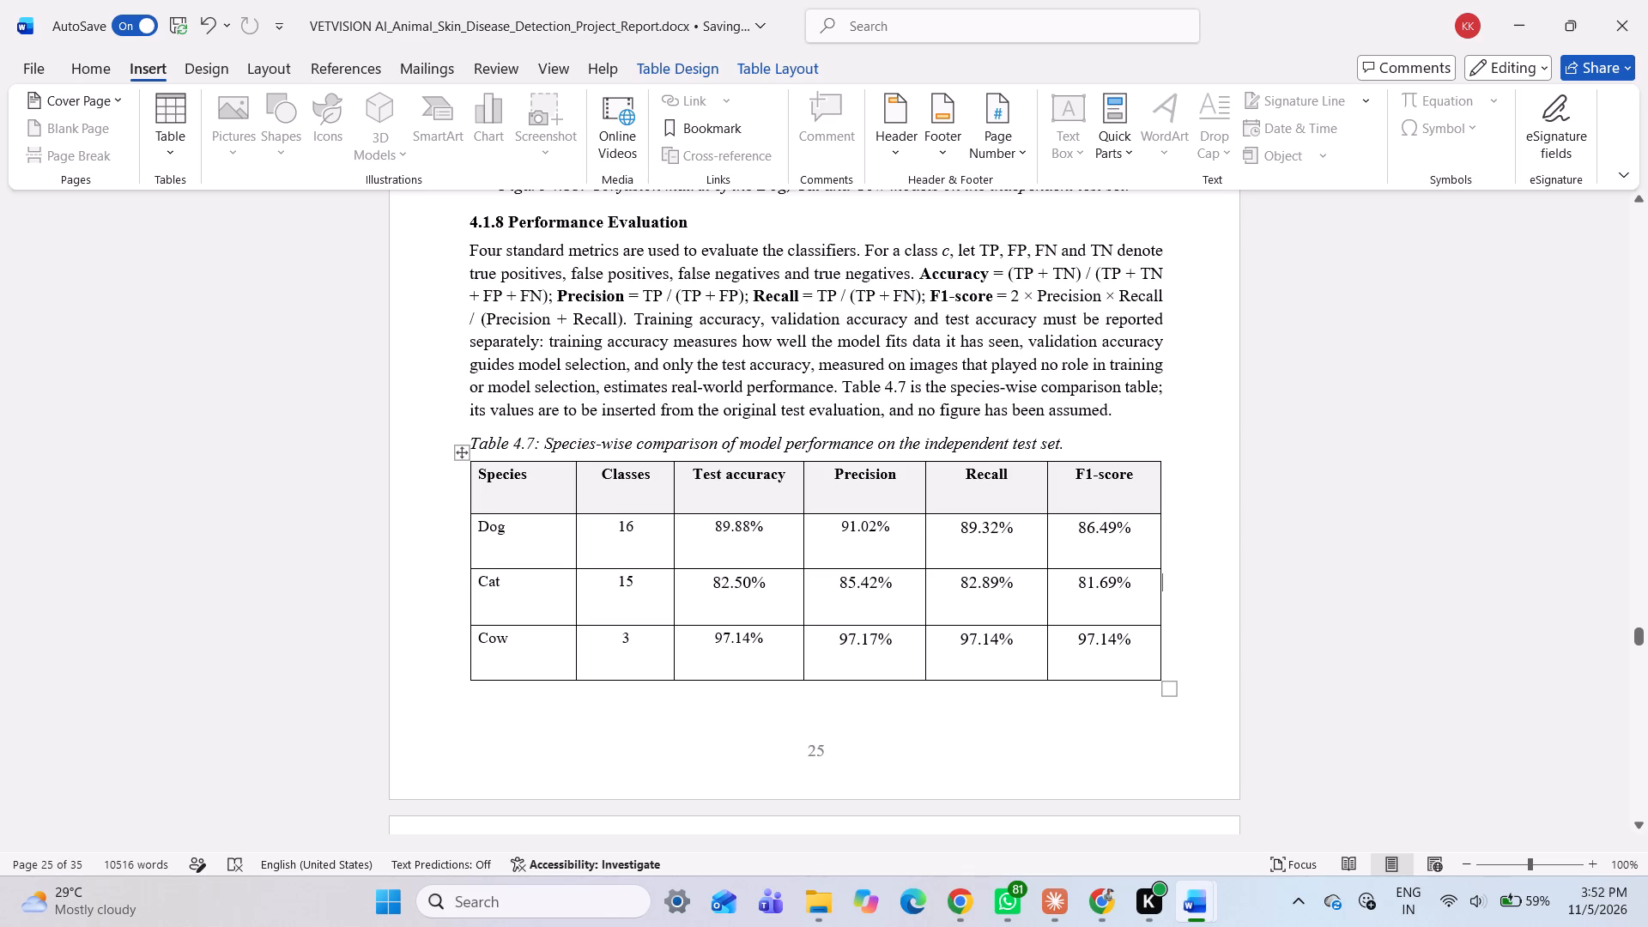
{"action": "scroll", "coordinate": [1205, 534], "scroll_direction": "down", "scroll_amount": 3}
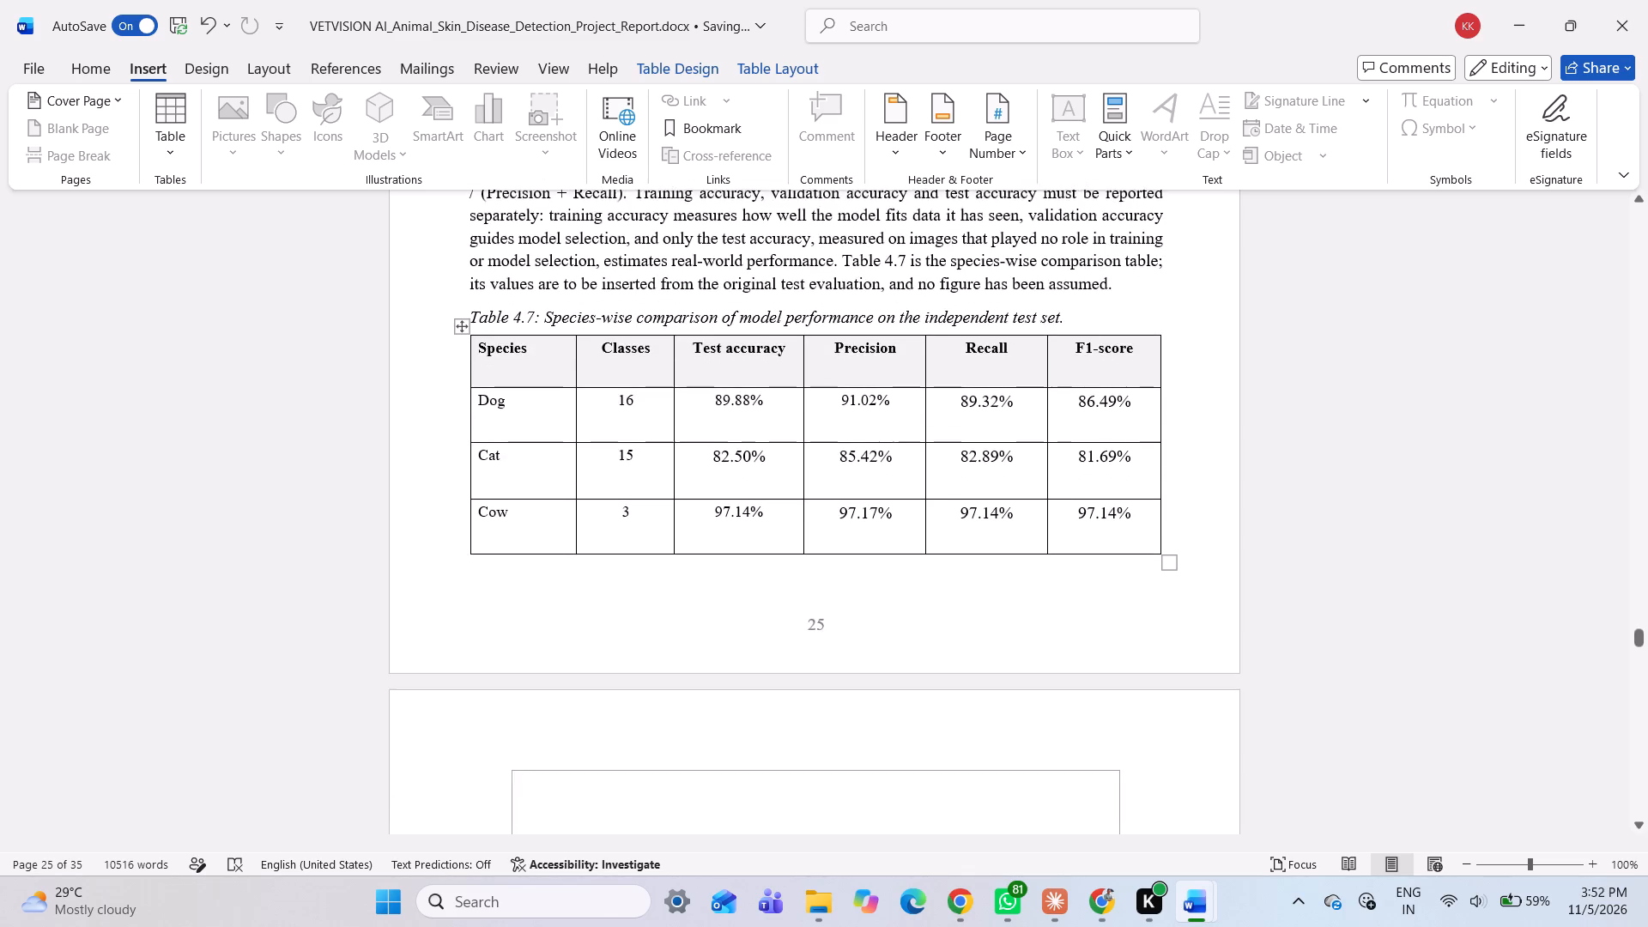
{"action": "scroll", "coordinate": [895, 557], "scroll_direction": "down", "scroll_amount": 3}
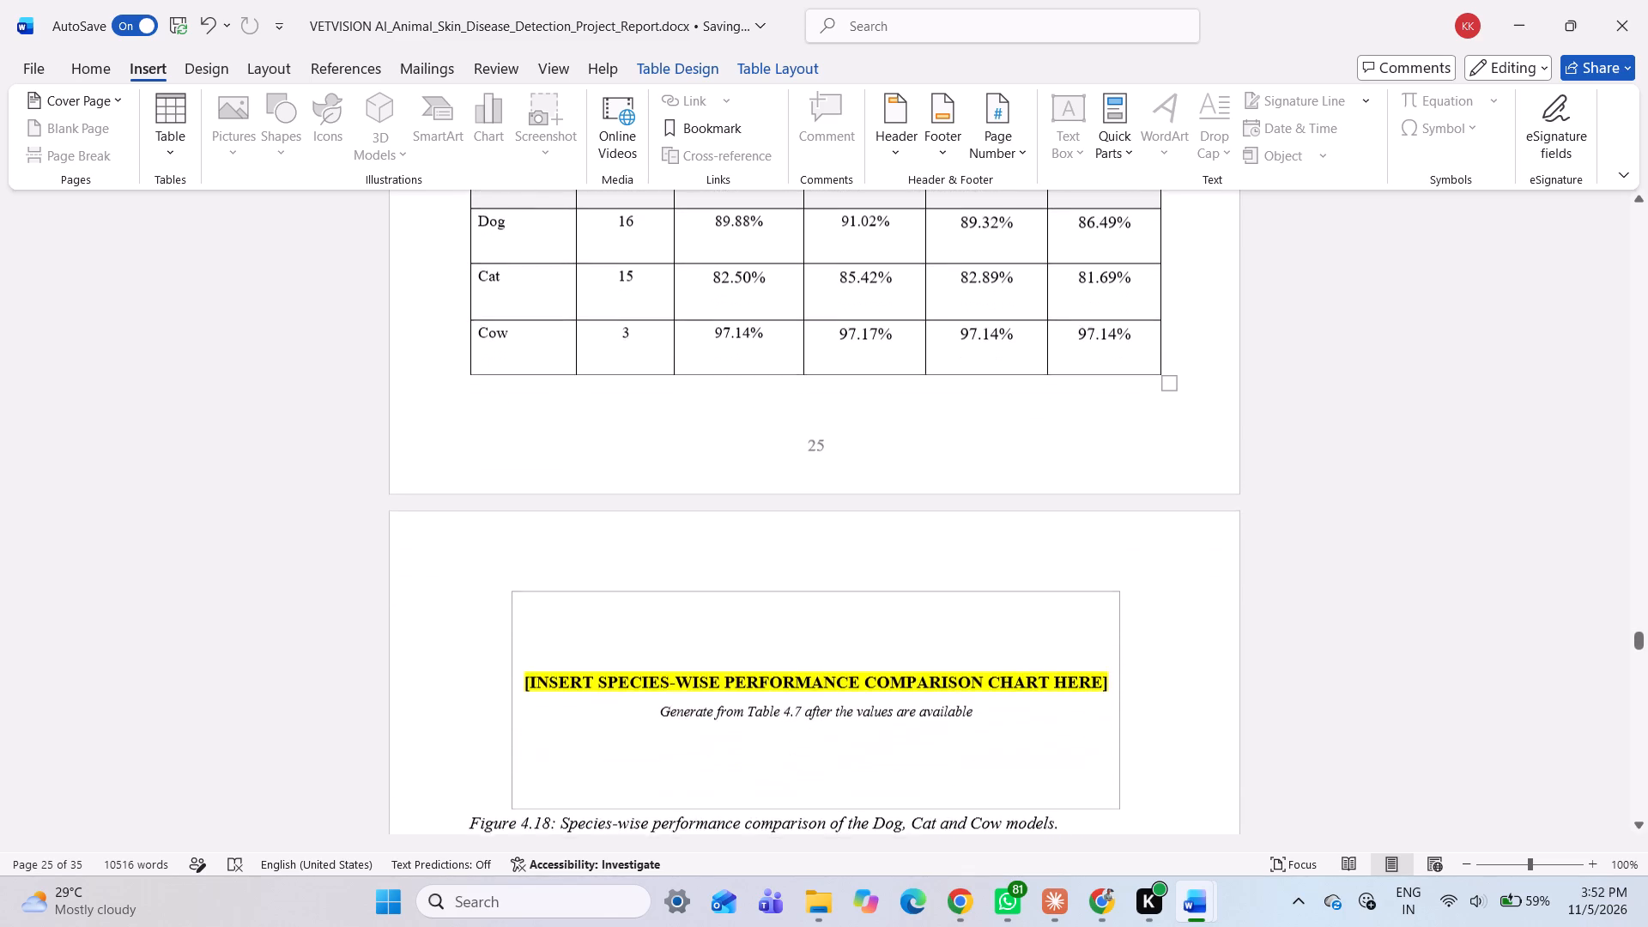
{"action": "scroll", "coordinate": [1002, 608], "scroll_direction": "down", "scroll_amount": 3}
{"action": "scroll", "coordinate": [1012, 621], "scroll_direction": "up", "scroll_amount": 5}
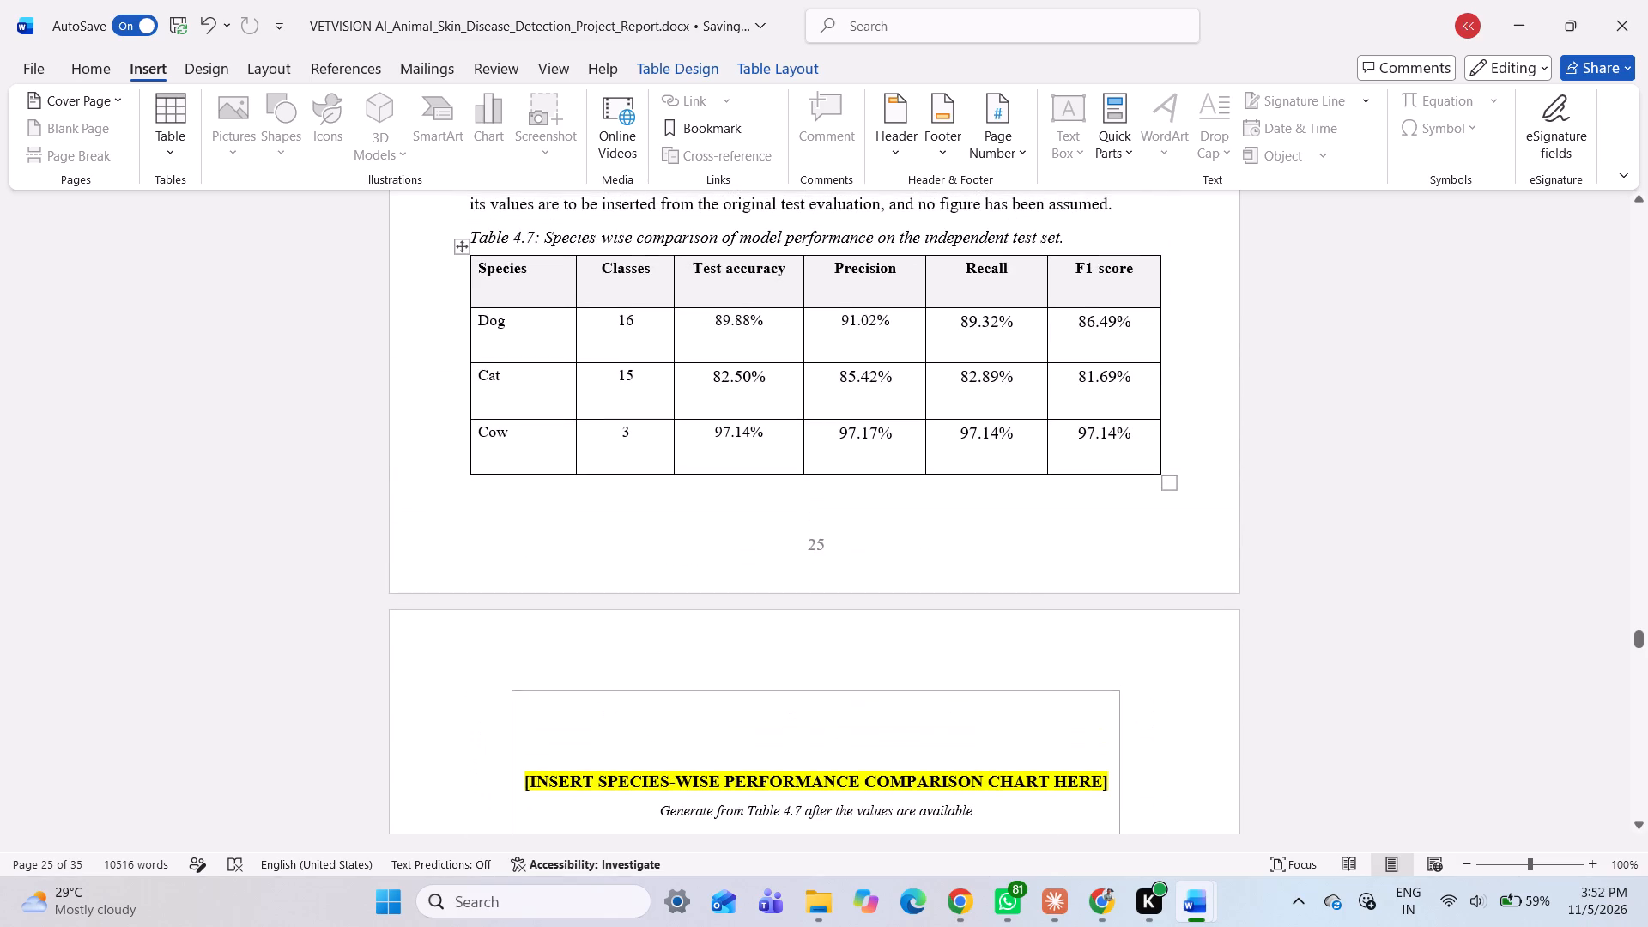
{"action": "scroll", "coordinate": [1039, 587], "scroll_direction": "down", "scroll_amount": 1}
{"action": "scroll", "coordinate": [1039, 576], "scroll_direction": "up", "scroll_amount": 13}
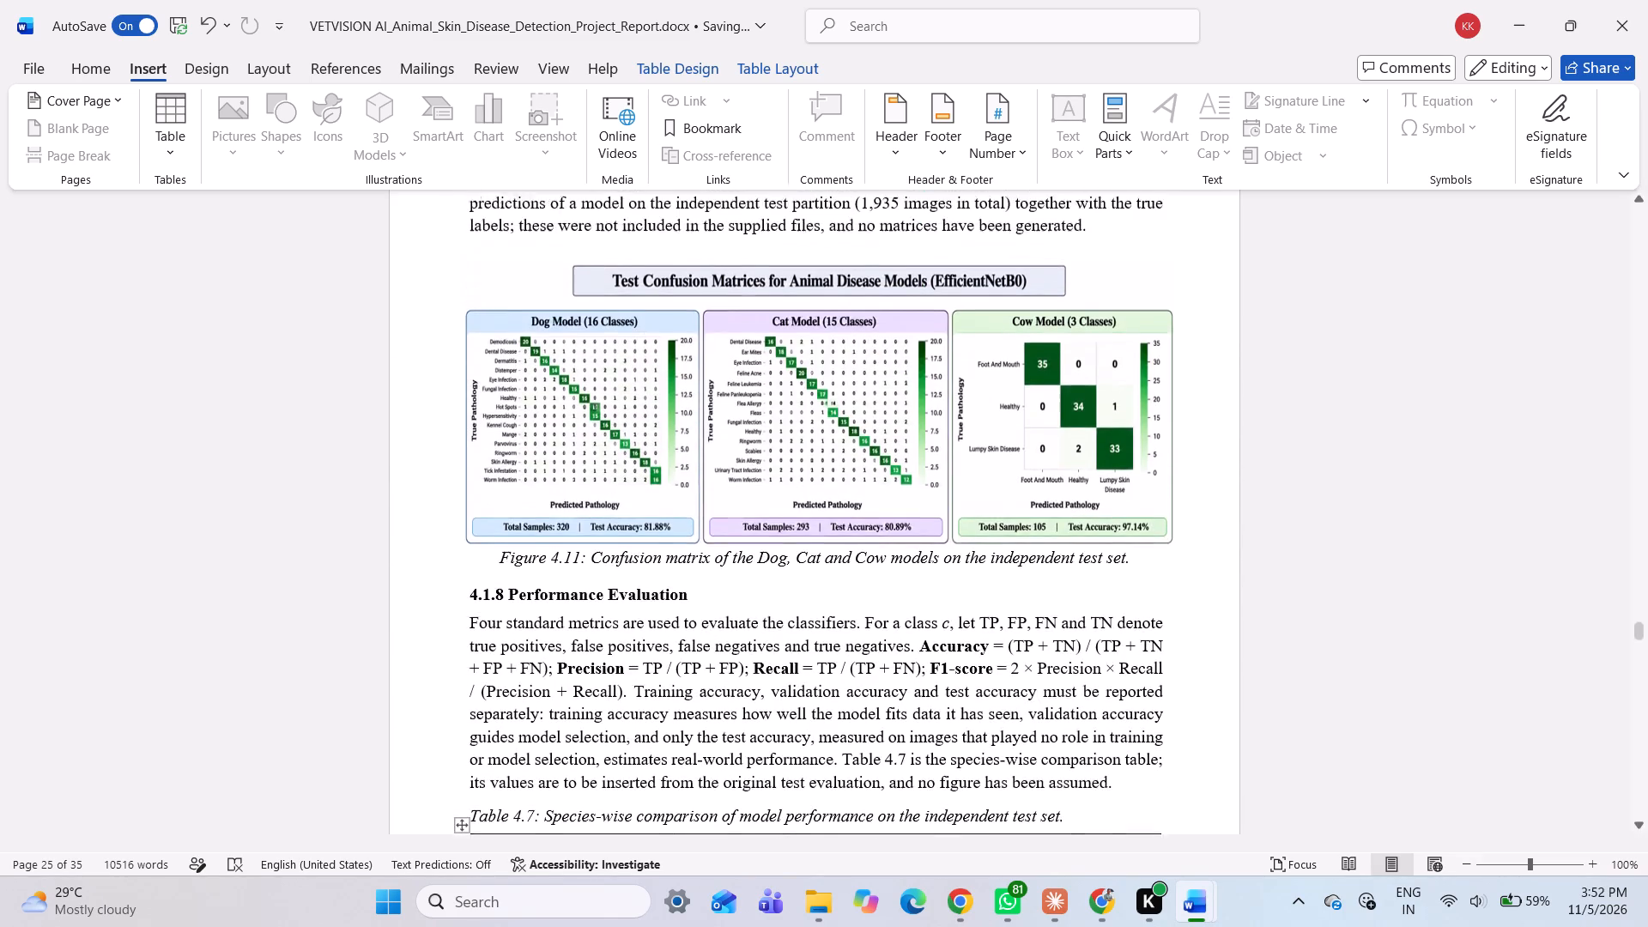
{"action": "scroll", "coordinate": [1035, 572], "scroll_direction": "up", "scroll_amount": 7}
{"action": "scroll", "coordinate": [1039, 535], "scroll_direction": "down", "scroll_amount": 6}
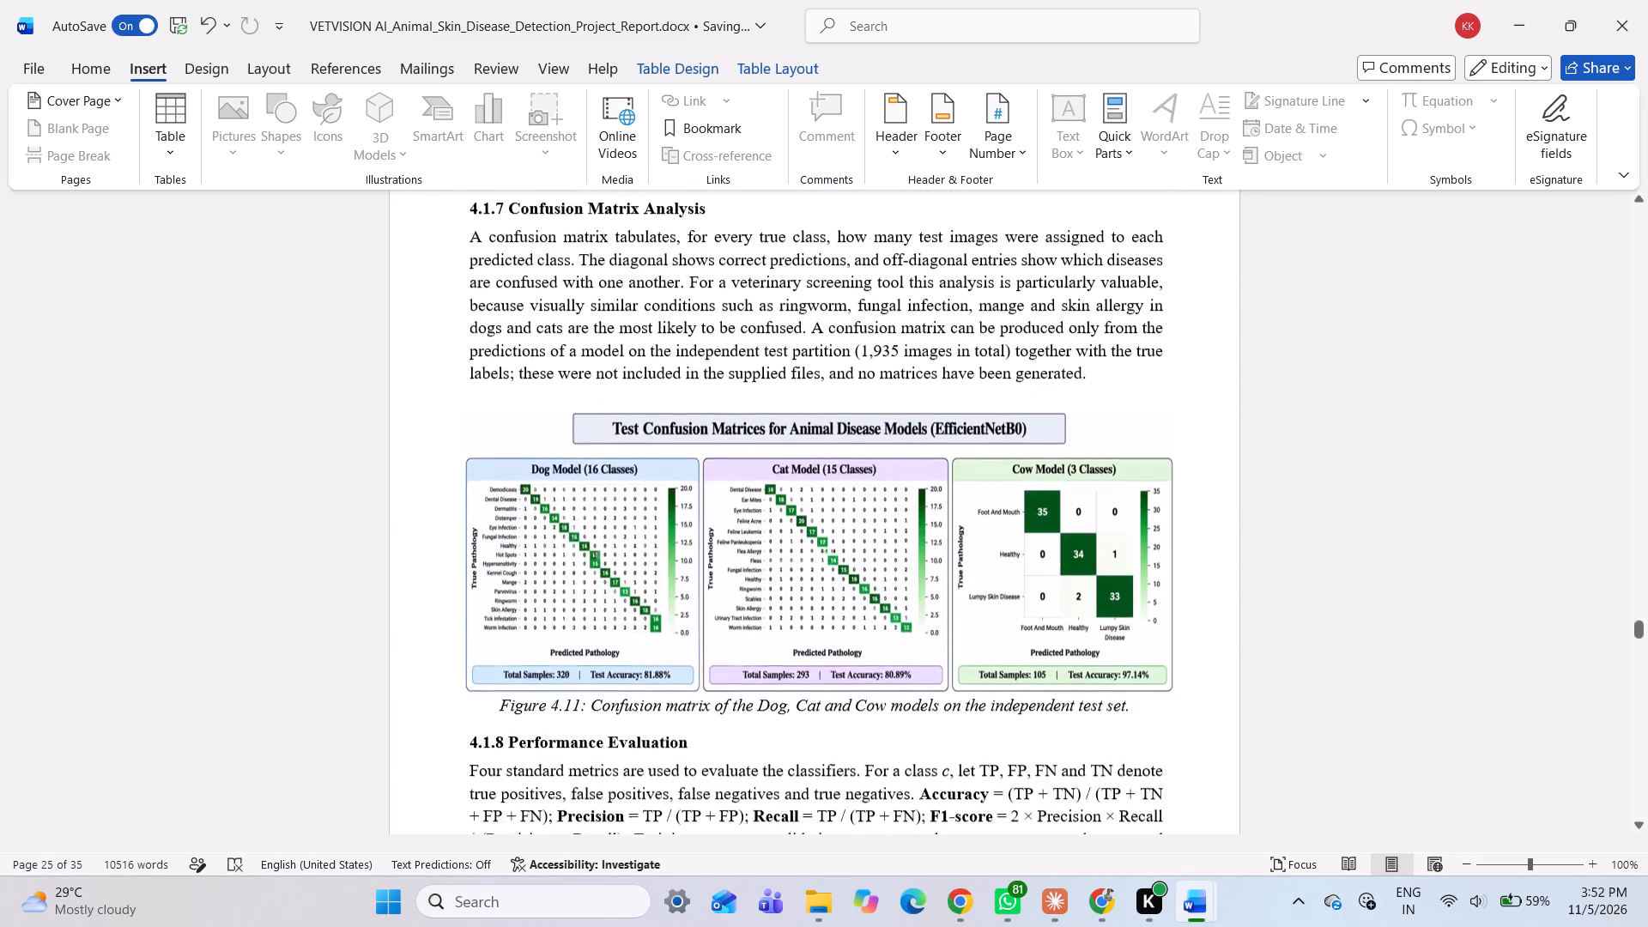
{"action": "scroll", "coordinate": [1075, 542], "scroll_direction": "down", "scroll_amount": 6}
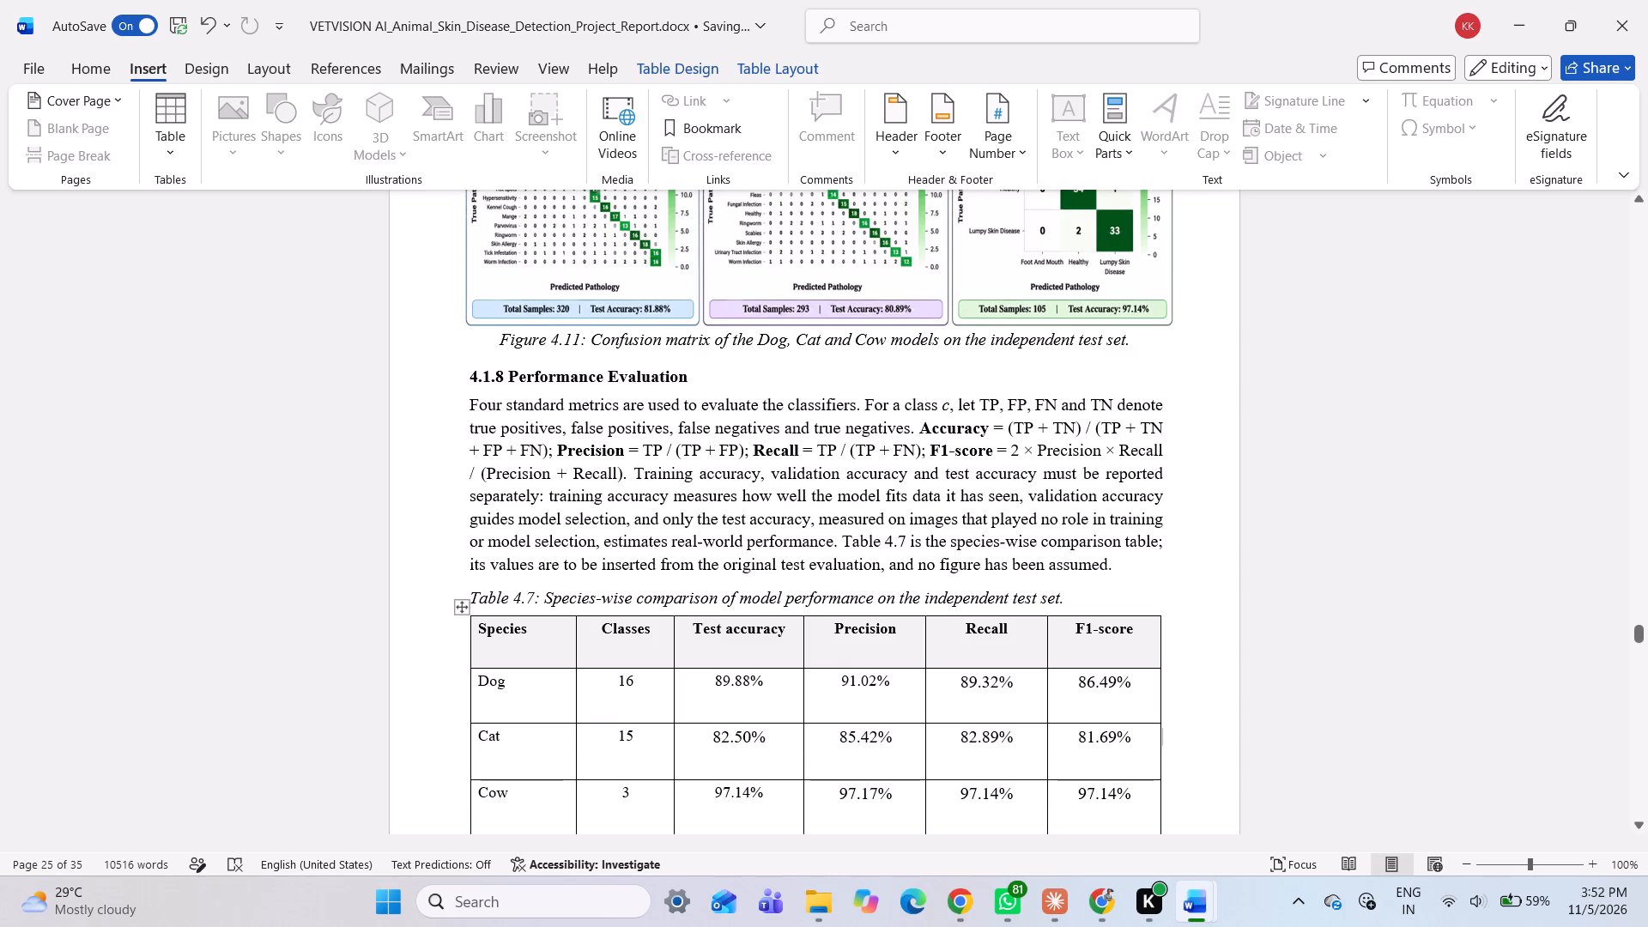
{"action": "scroll", "coordinate": [956, 504], "scroll_direction": "up", "scroll_amount": 5}
{"action": "scroll", "coordinate": [964, 516], "scroll_direction": "down", "scroll_amount": 4}
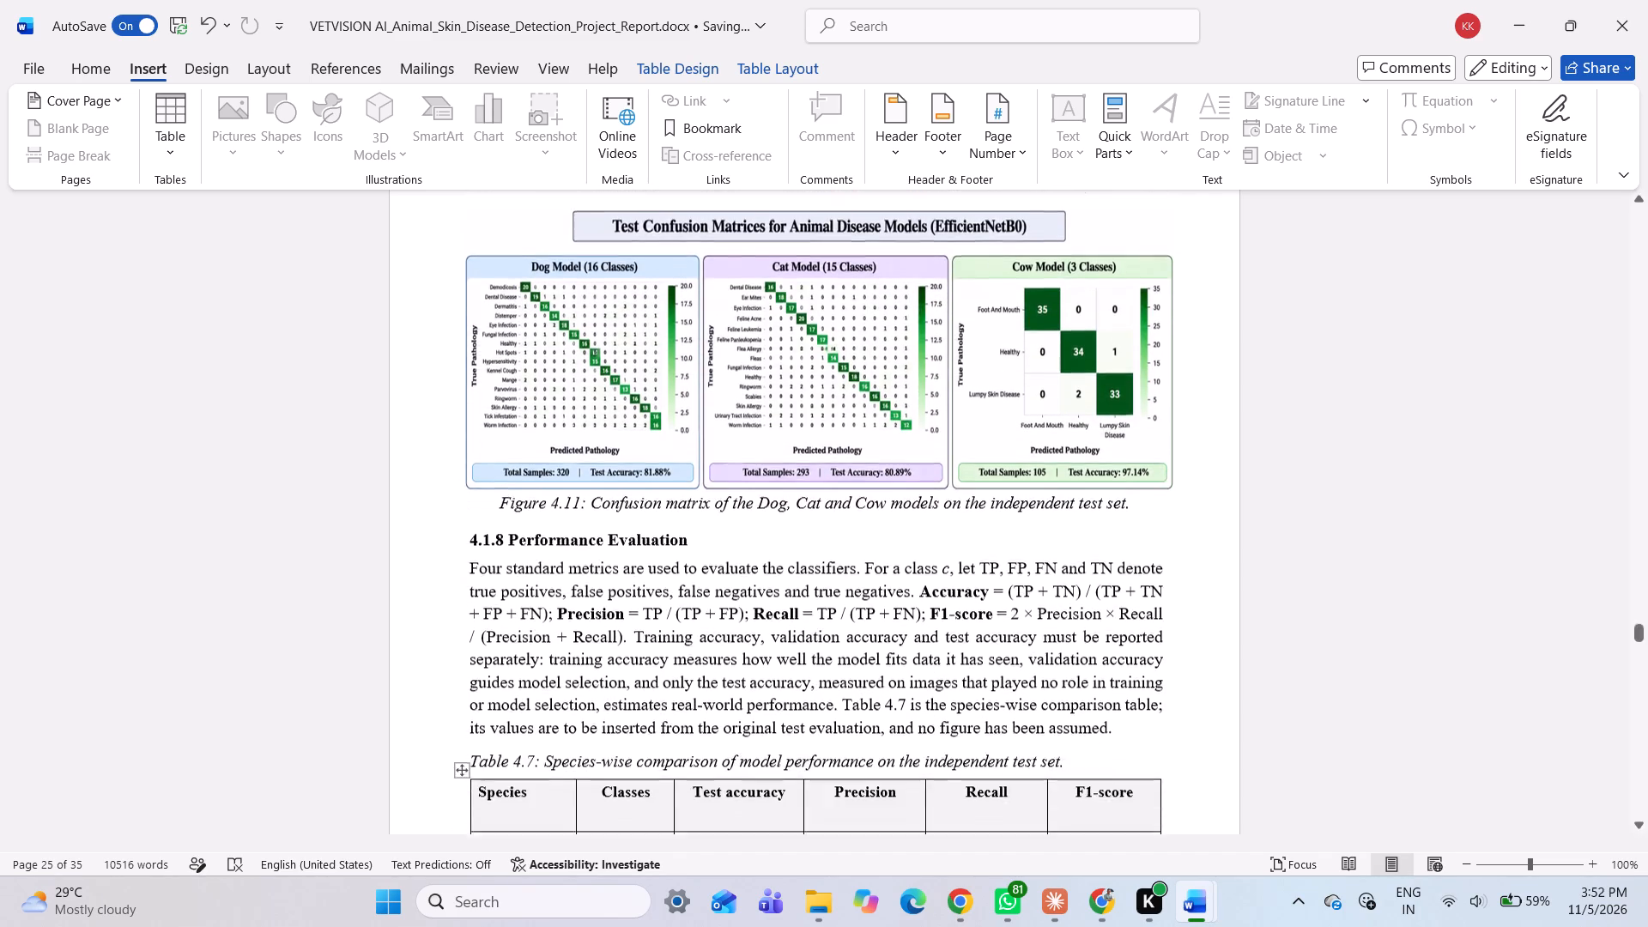
{"action": "scroll", "coordinate": [978, 549], "scroll_direction": "down", "scroll_amount": 3}
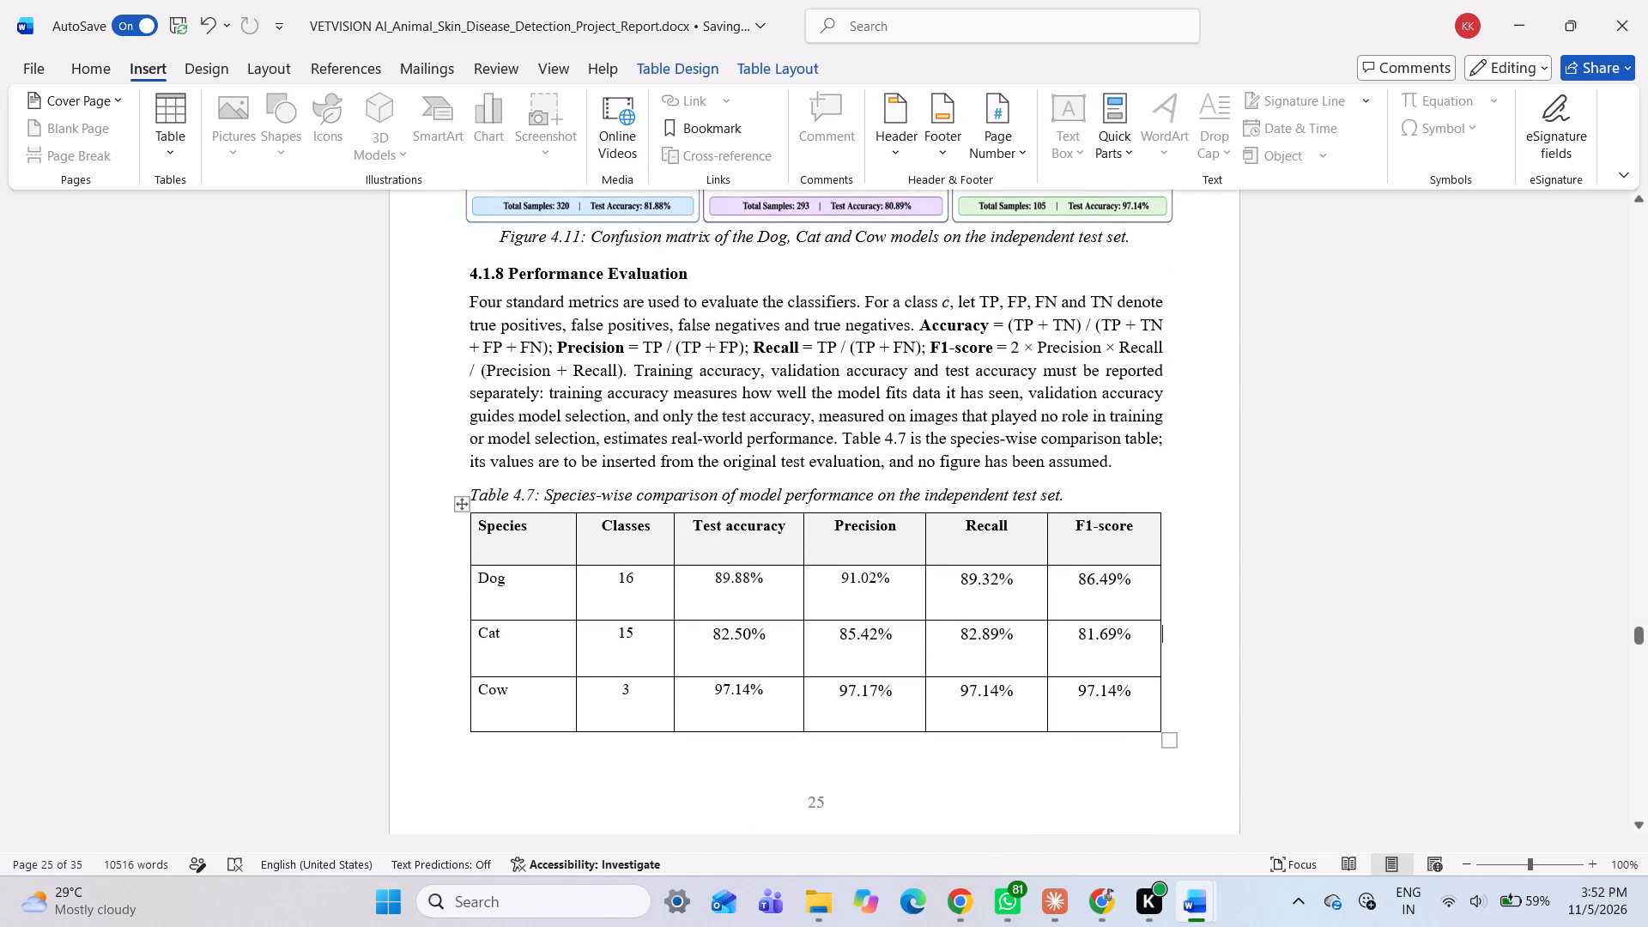
Undo all the size changes made to Table 4.7, keeping the 86.49% F1-score in the Dog row.
{"action": "key", "text": "ctrl+z"}
{"action": "key", "text": "ctrl+z"}
{"action": "key", "text": "ctrl+z"}
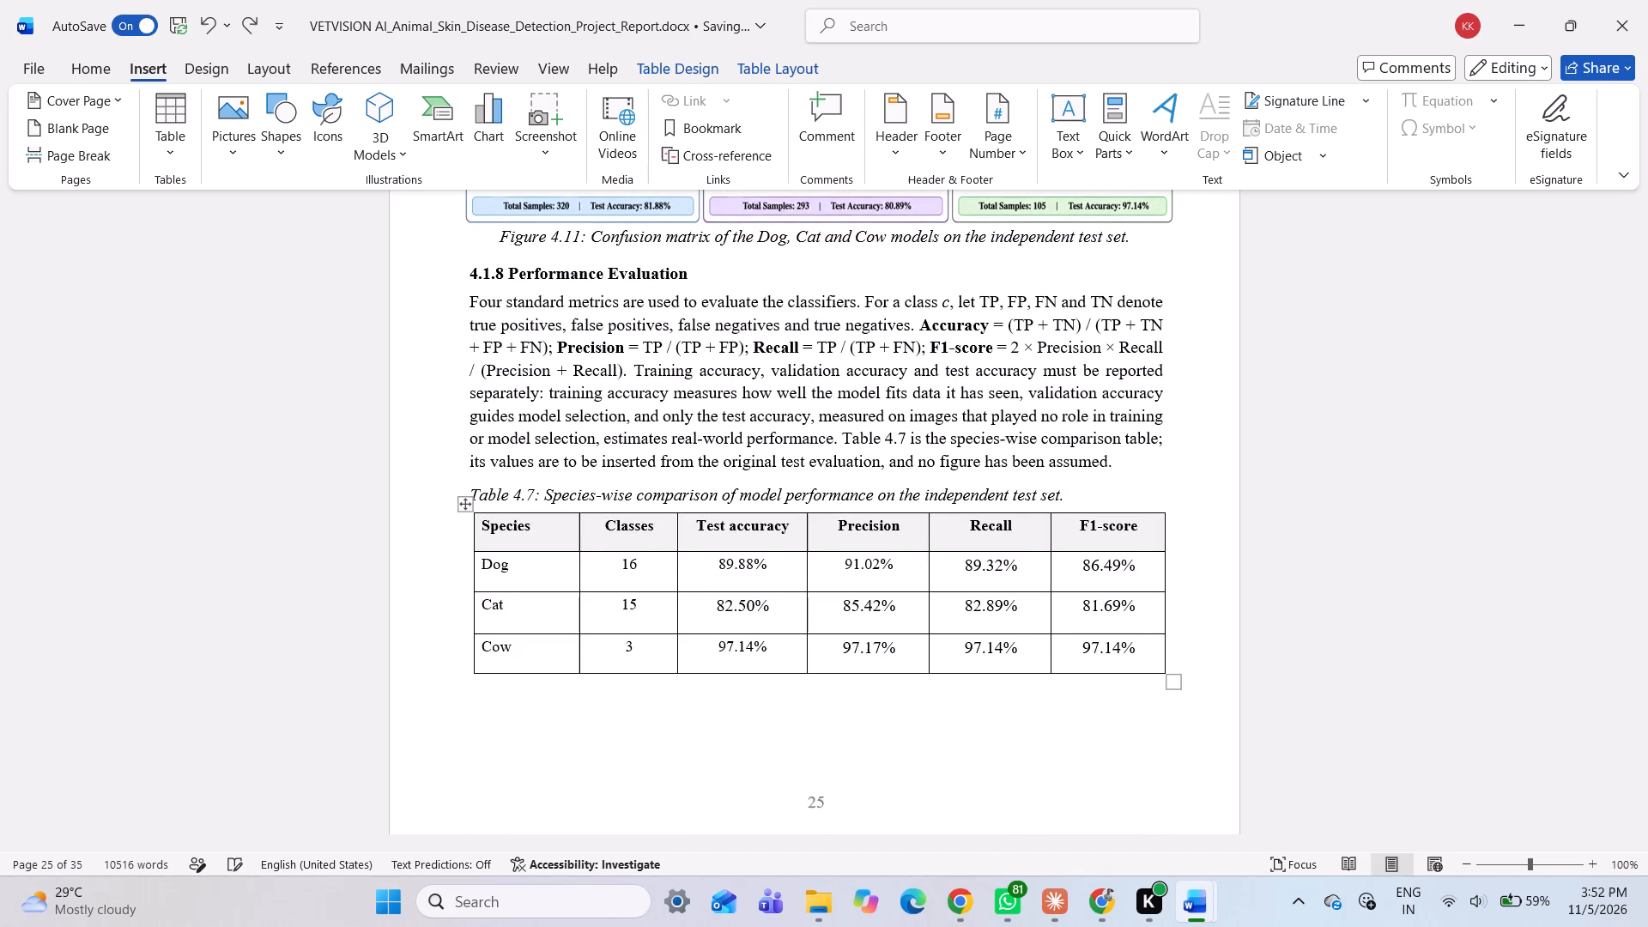
{"action": "key", "text": "ctrl+z"}
{"action": "key", "text": "ctrl+z"}
{"action": "left_click", "coordinate": [1021, 544]}
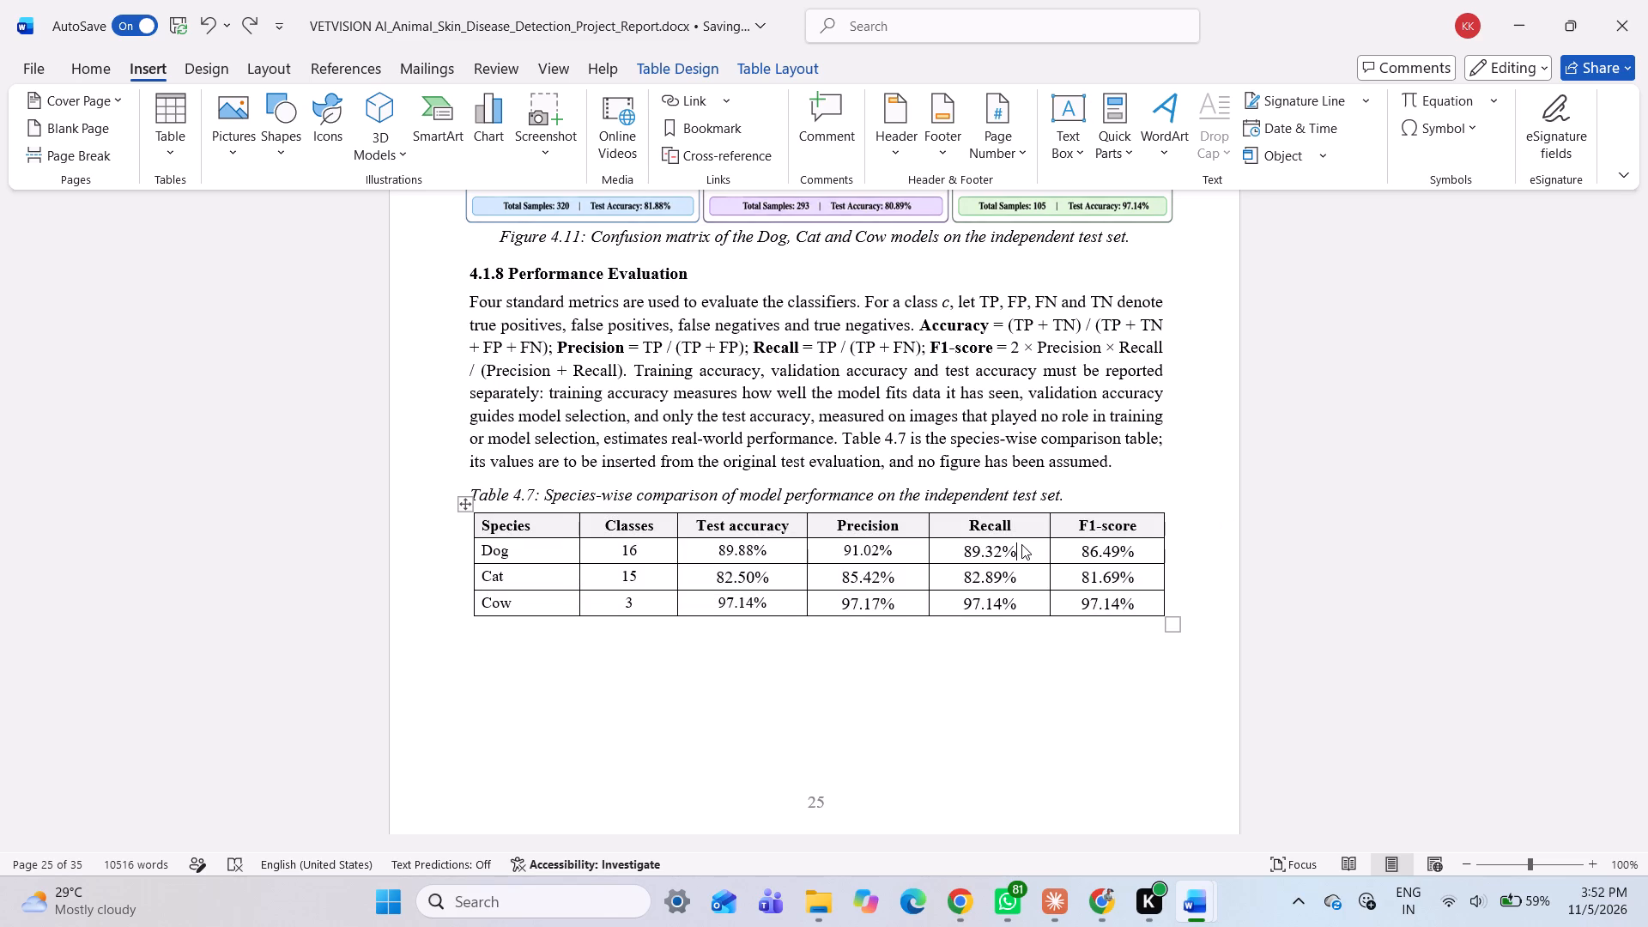
{"action": "key", "text": "ctrl+z"}
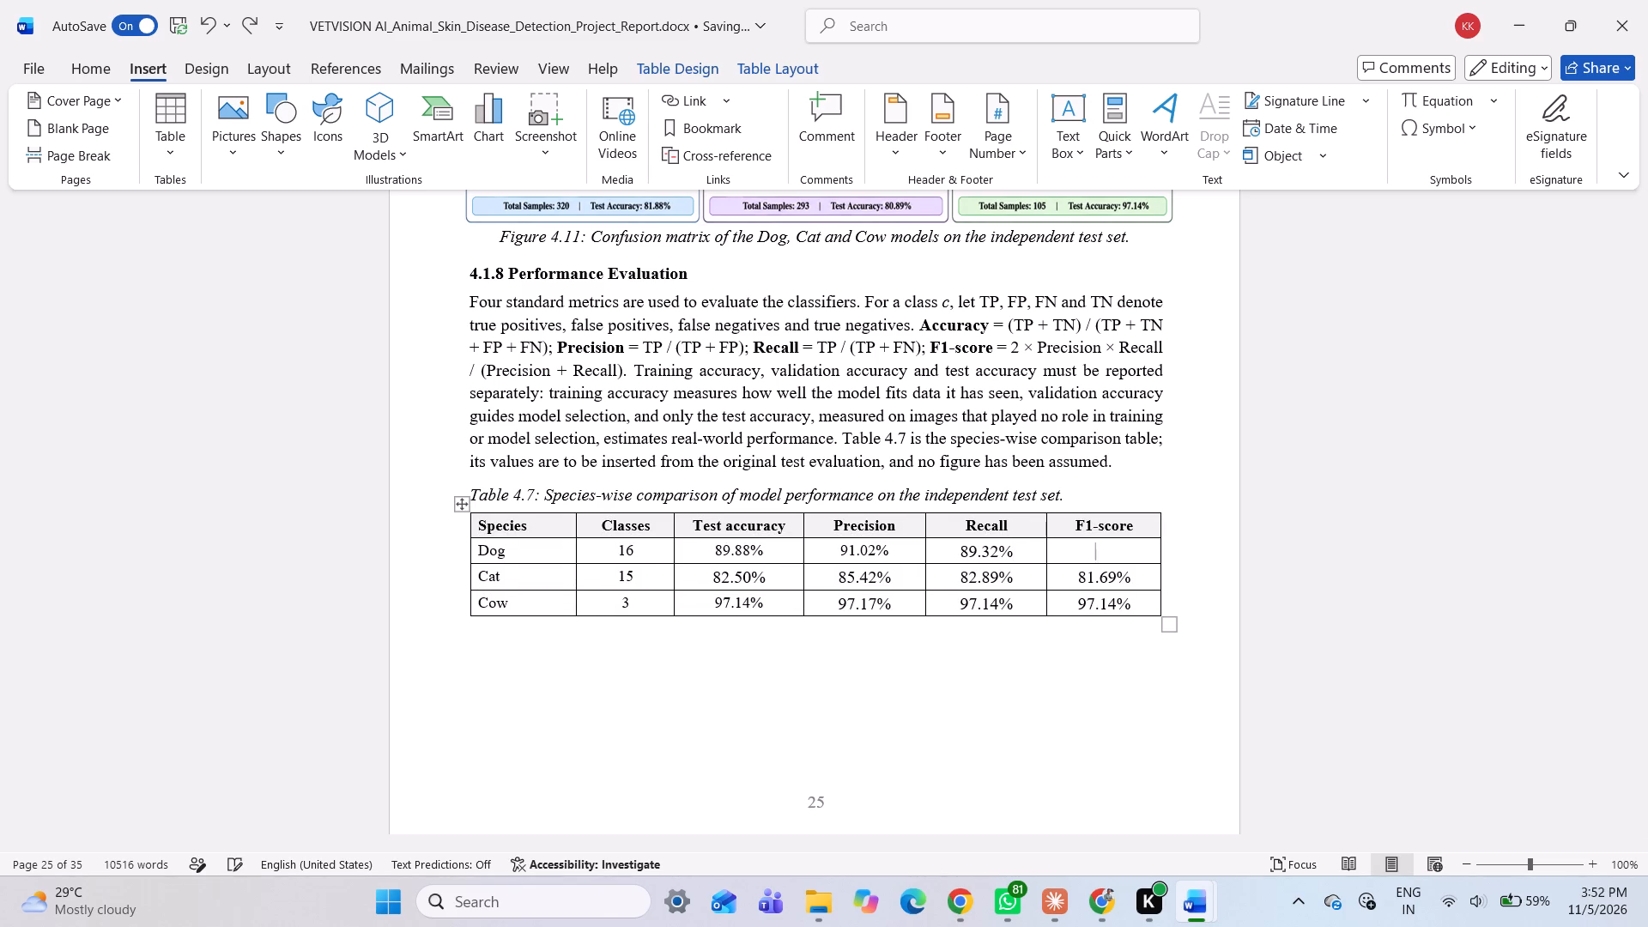
{"action": "key", "text": "ctrl+y"}
Read the Confusion Matrix Analysis paragraph in section 4.1.7, focusing on the sentence starting "For a veterinary screening tool".
{"action": "scroll", "coordinate": [1107, 478], "scroll_direction": "down", "scroll_amount": 2}
{"action": "scroll", "coordinate": [1045, 530], "scroll_direction": "up", "scroll_amount": 5}
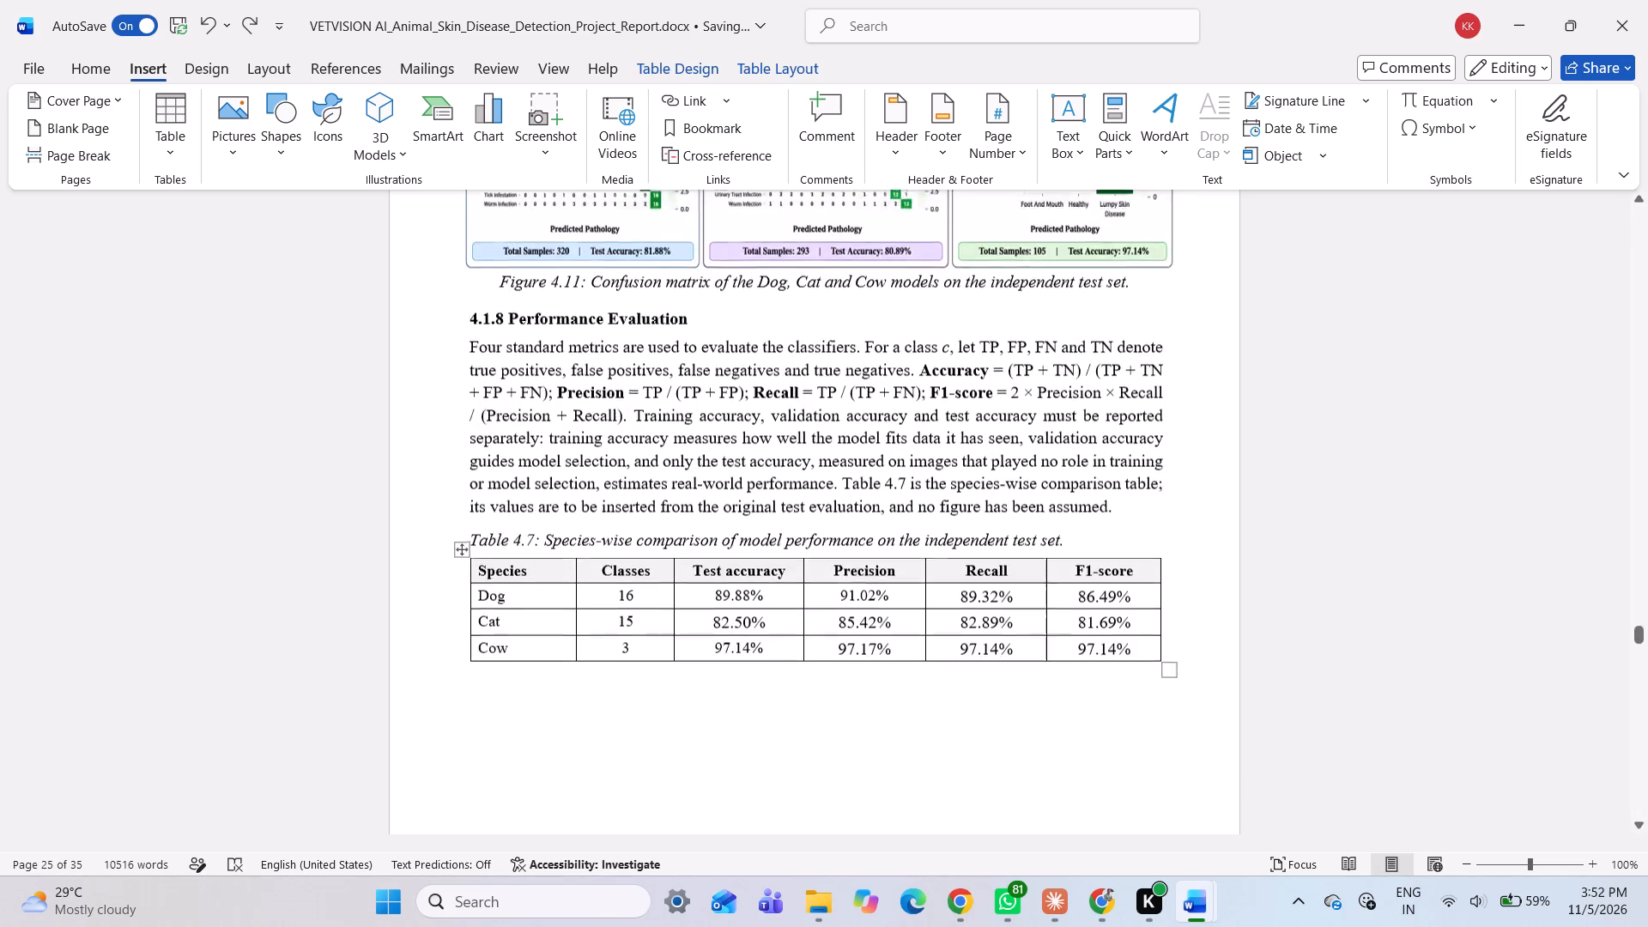
{"action": "scroll", "coordinate": [1045, 510], "scroll_direction": "up", "scroll_amount": 11}
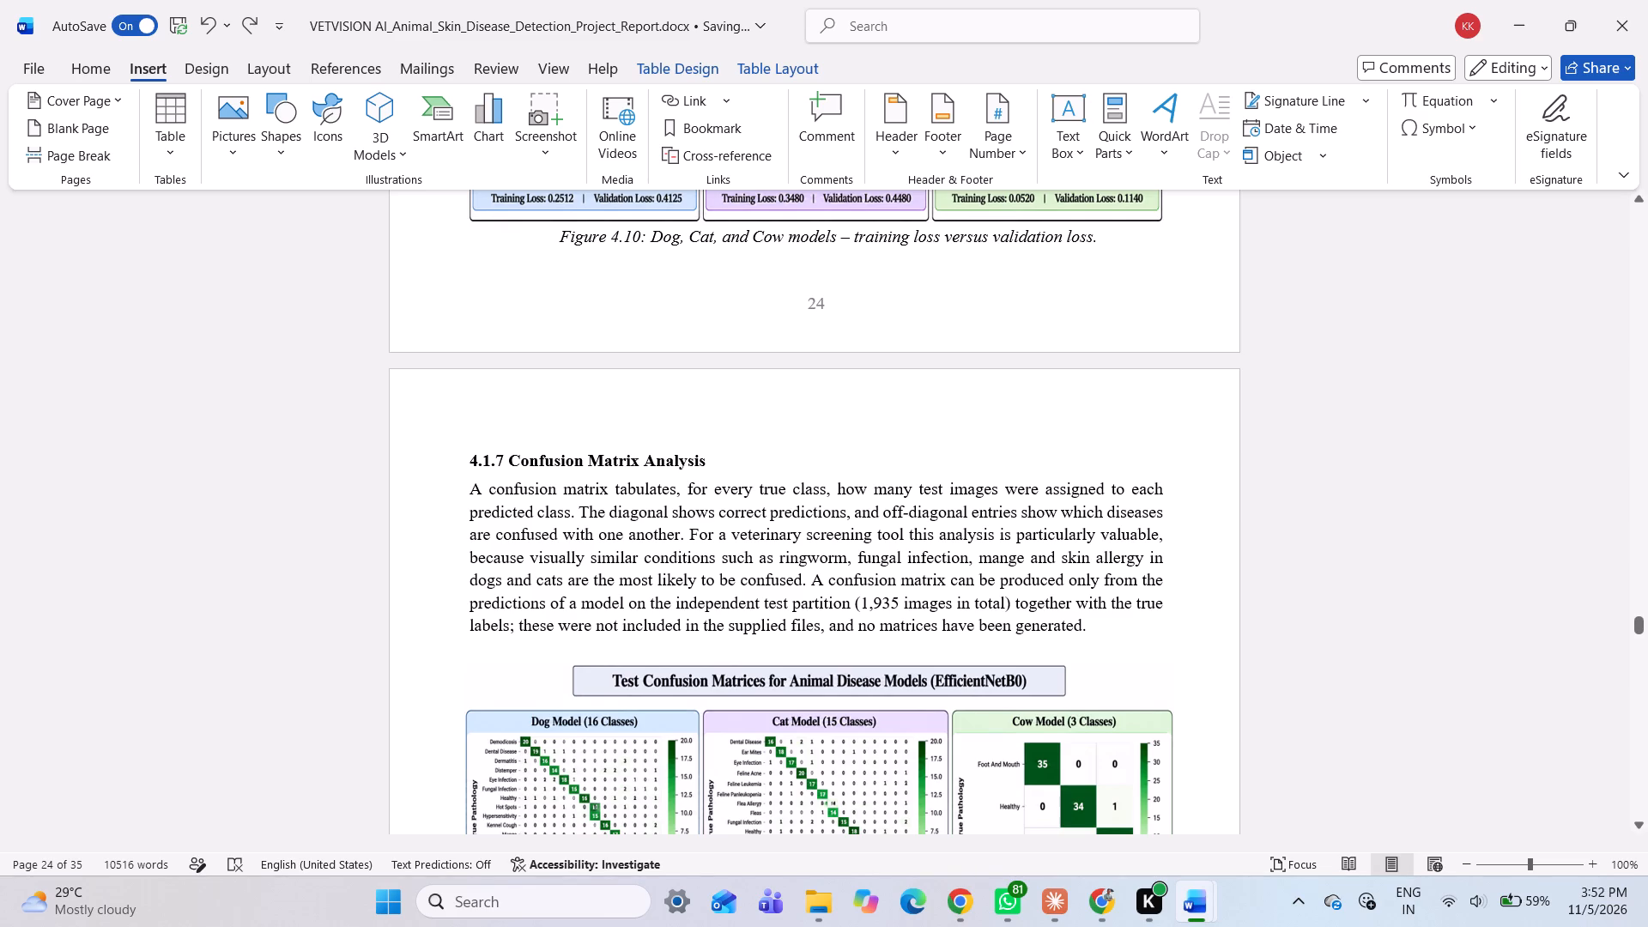
{"action": "left_click_drag", "start_coordinate": [690, 533], "coordinate": [692, 533]}
{"action": "left_click_drag", "start_coordinate": [692, 533], "coordinate": [766, 536]}
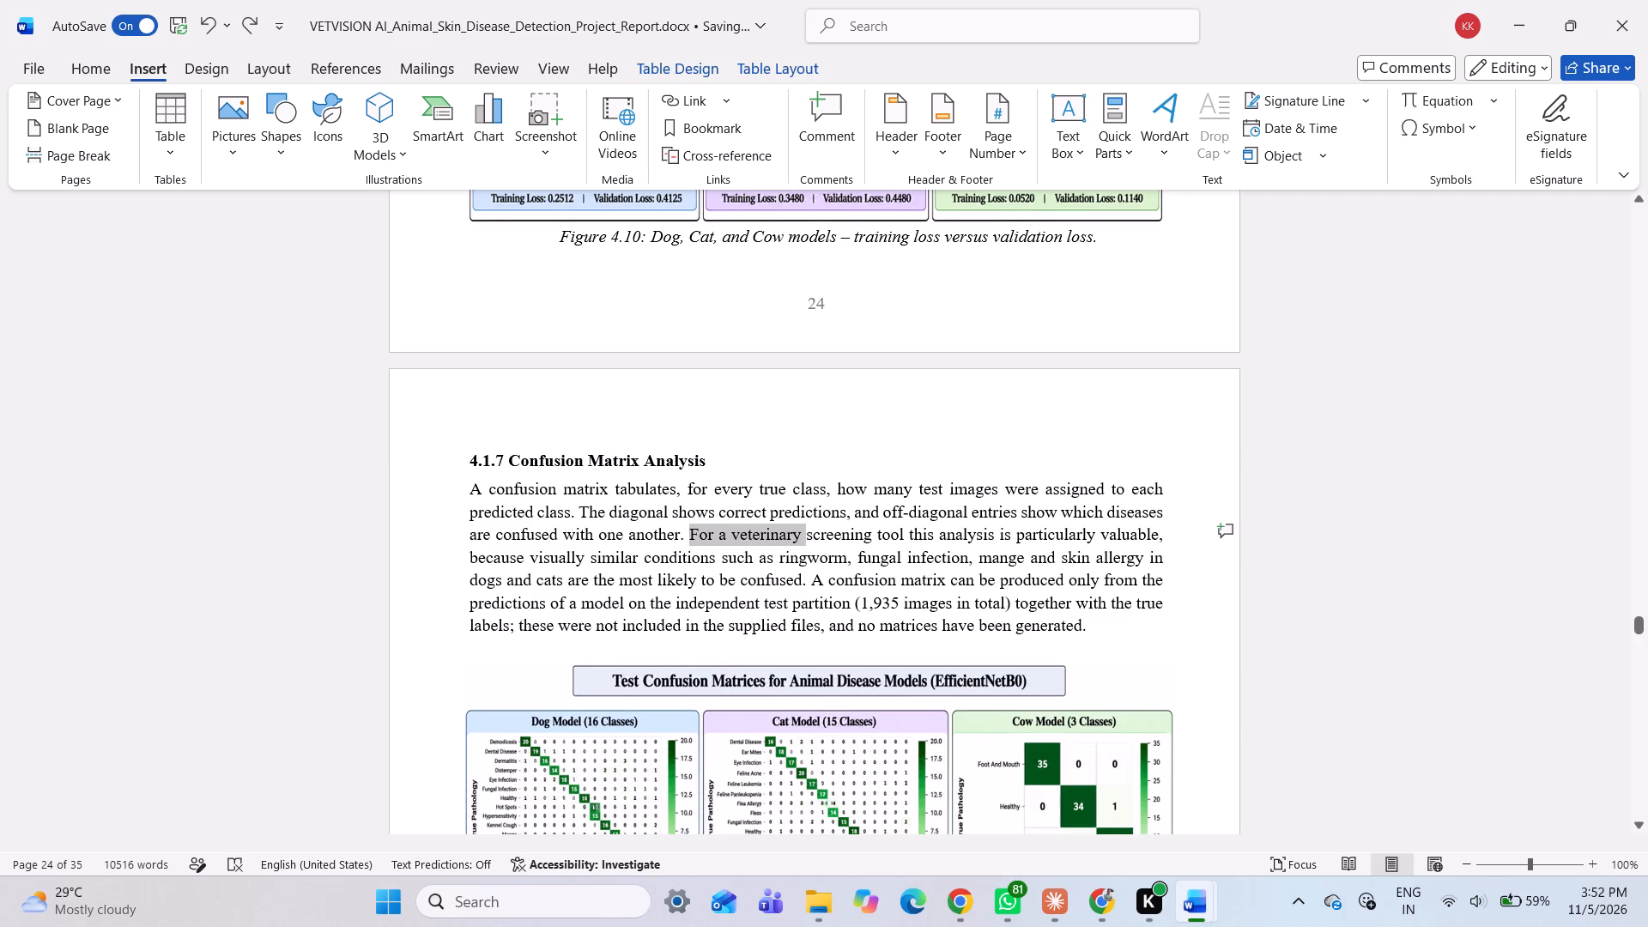
{"action": "left_click_drag", "start_coordinate": [766, 536], "coordinate": [812, 536]}
{"action": "left_click", "coordinate": [784, 608]}
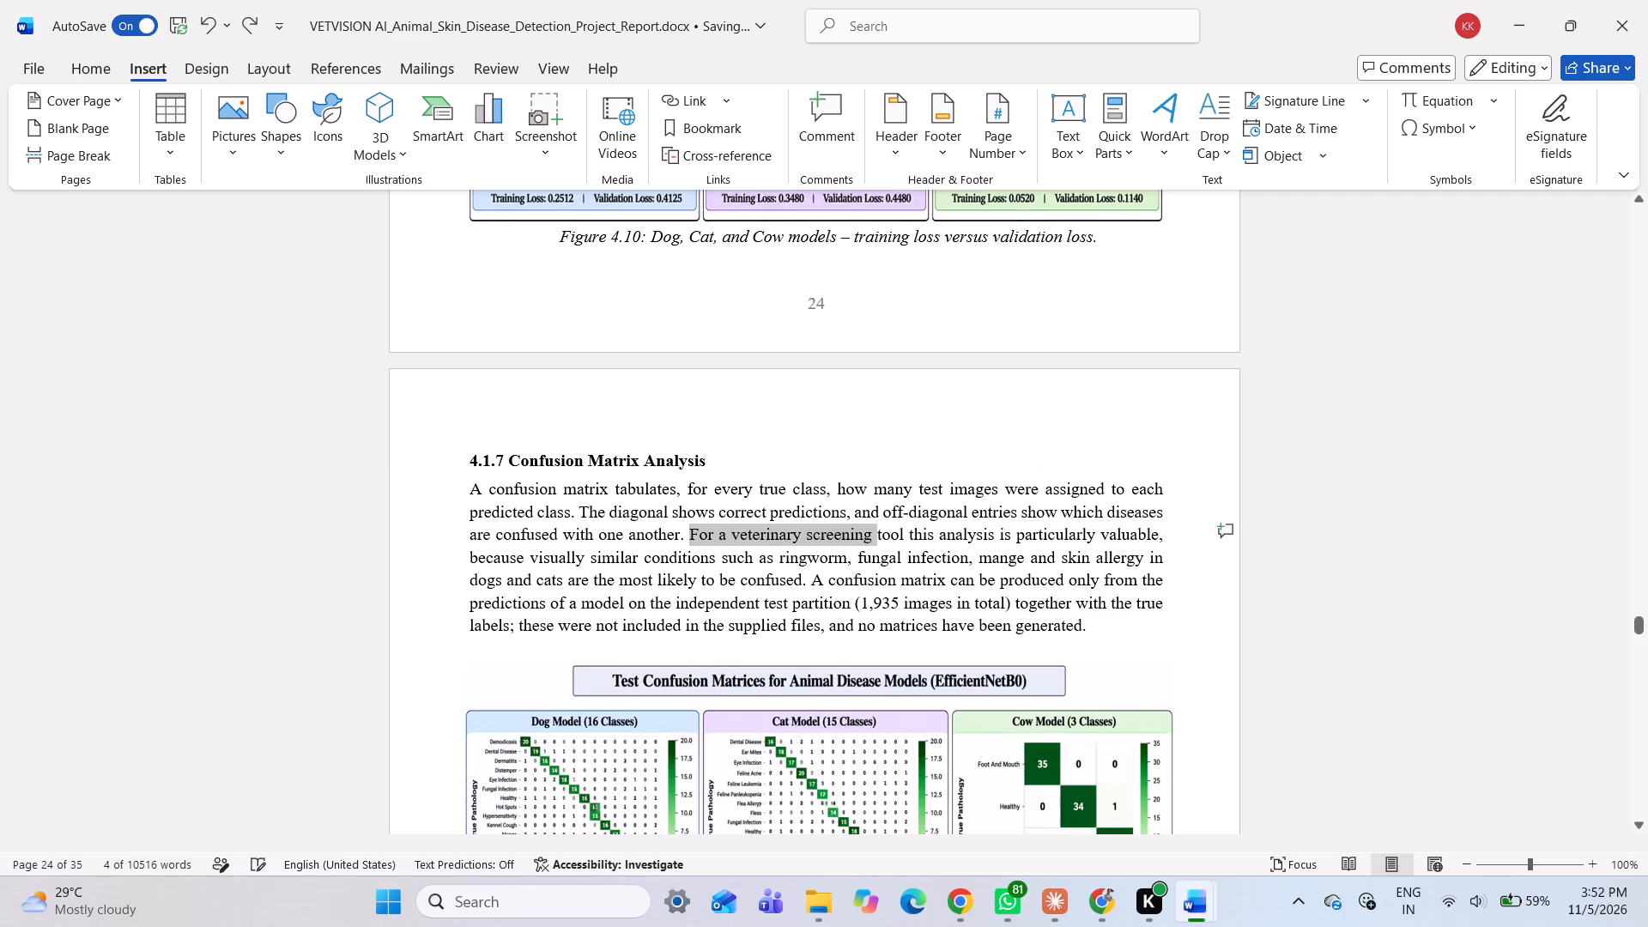
Review the text and figures of sections 4.1.5 to 4.1.7, ending back at Performance Evaluation in section 4.1.8.
{"action": "scroll", "coordinate": [793, 542], "scroll_direction": "up", "scroll_amount": 6}
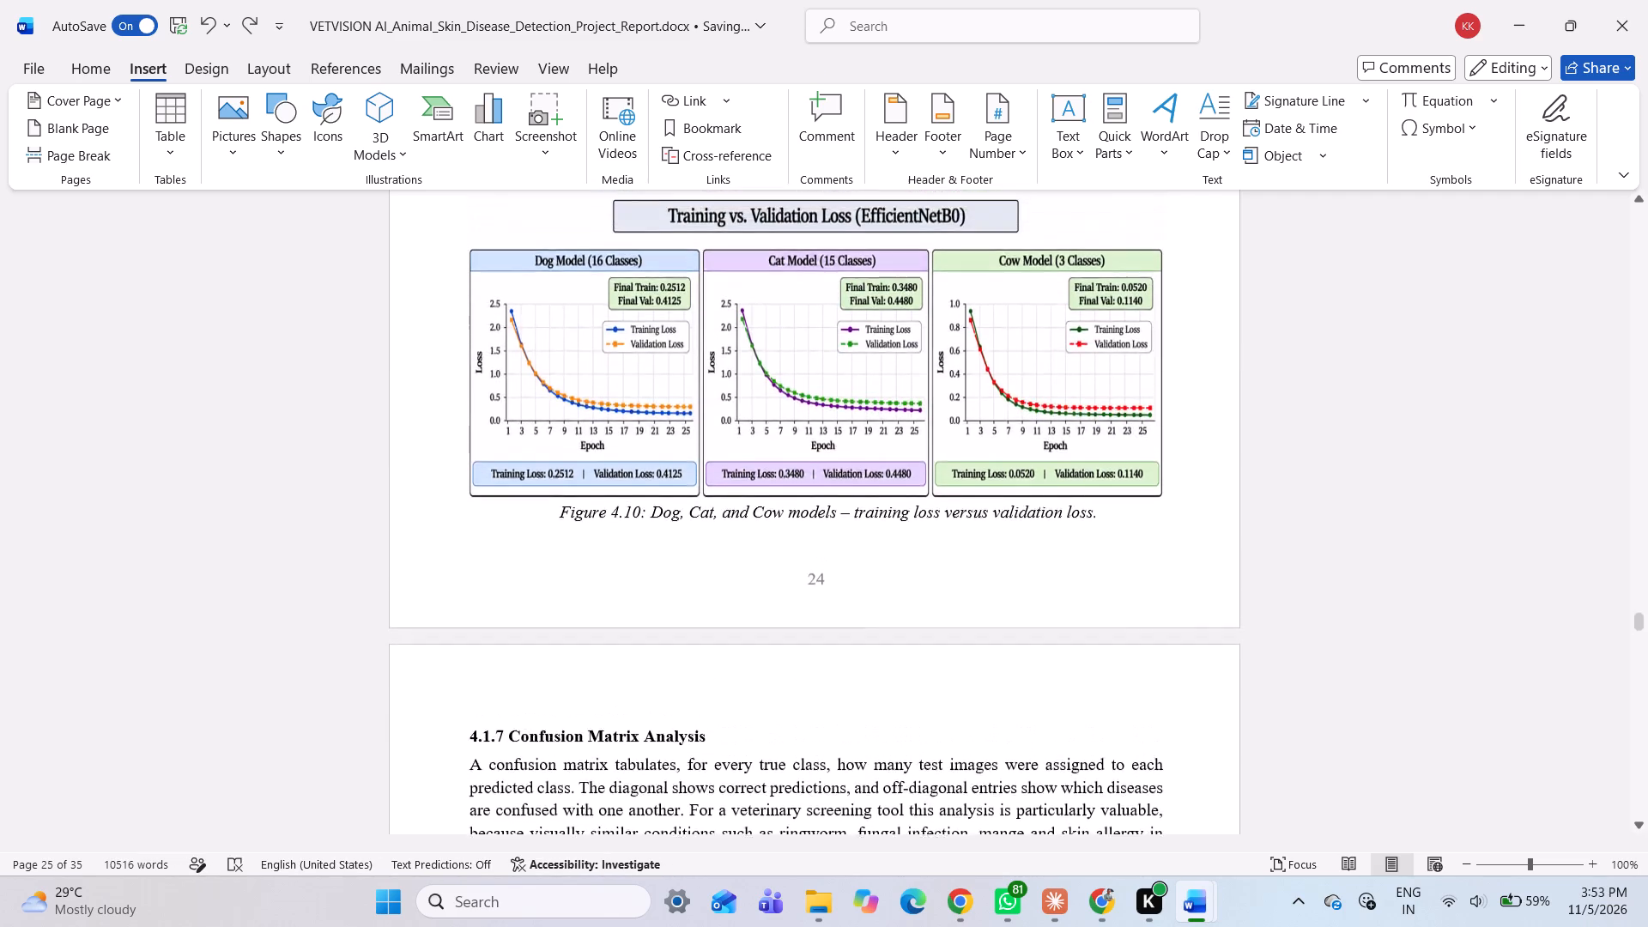
{"action": "scroll", "coordinate": [793, 535], "scroll_direction": "up", "scroll_amount": 7}
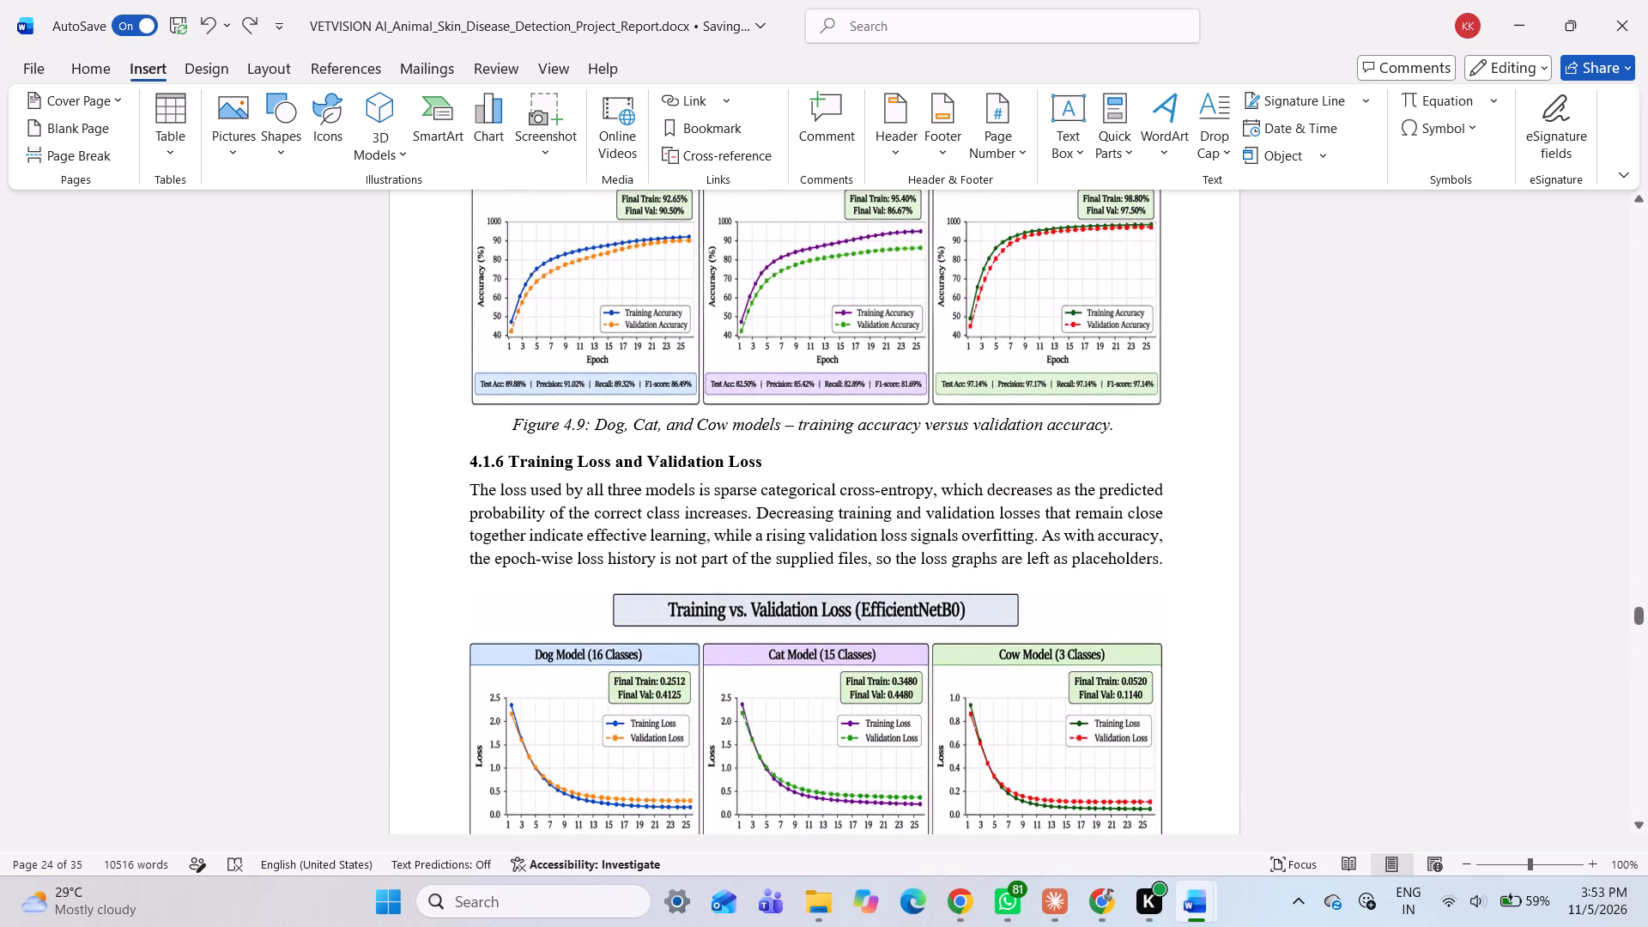
{"action": "scroll", "coordinate": [742, 482], "scroll_direction": "up", "scroll_amount": 6}
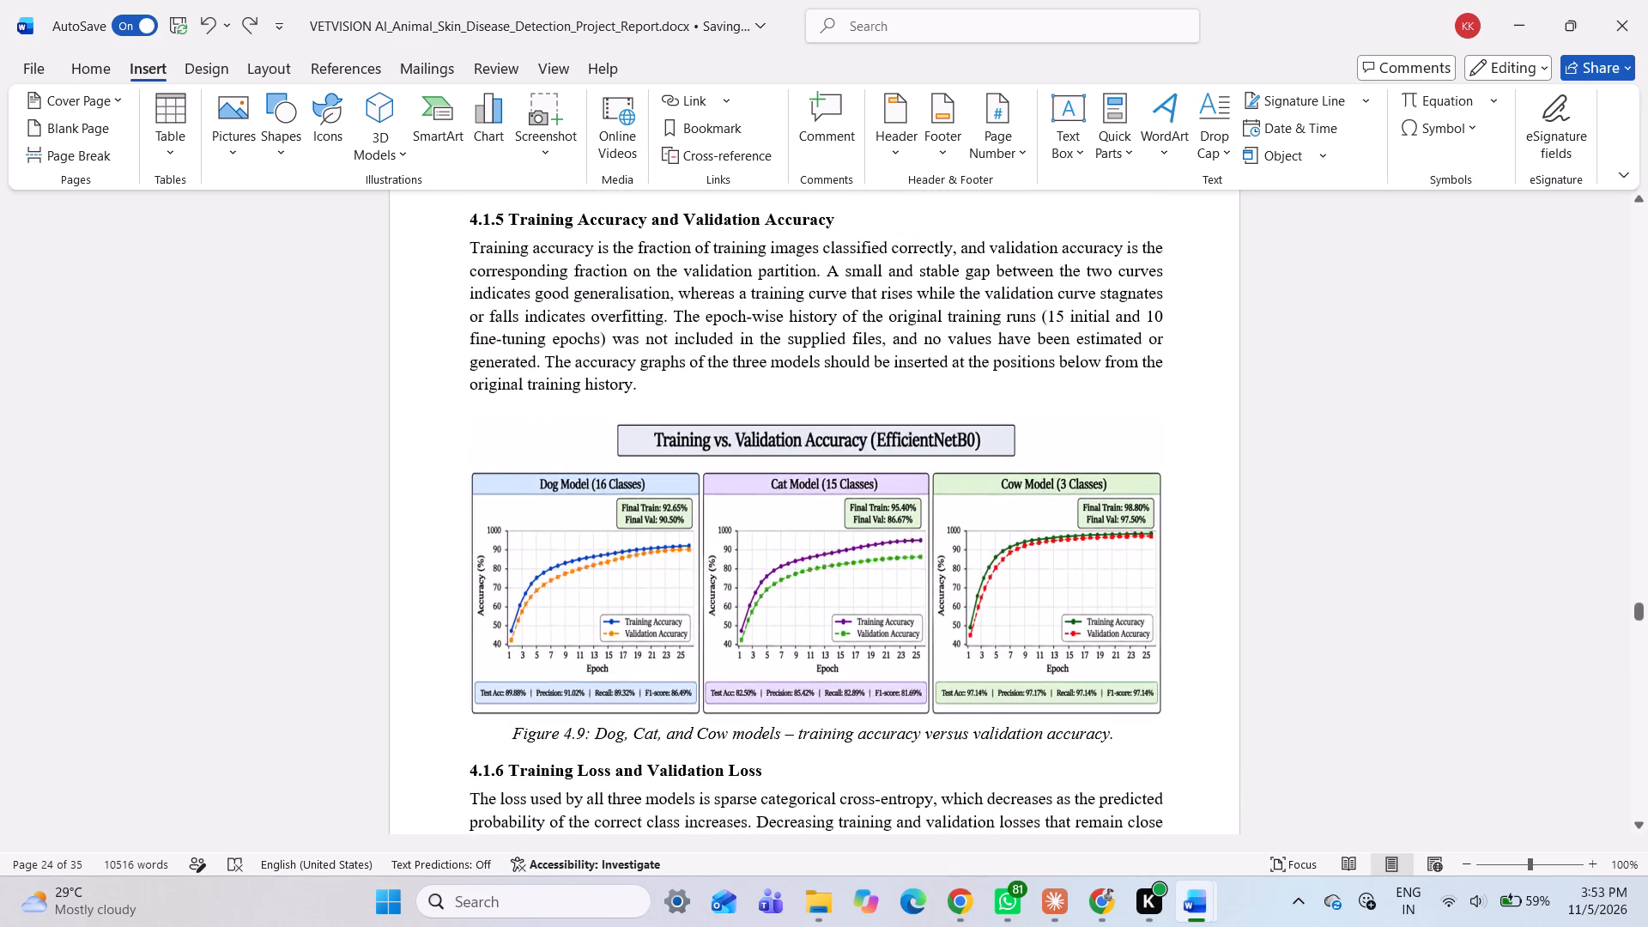
{"action": "scroll", "coordinate": [742, 482], "scroll_direction": "down", "scroll_amount": 18}
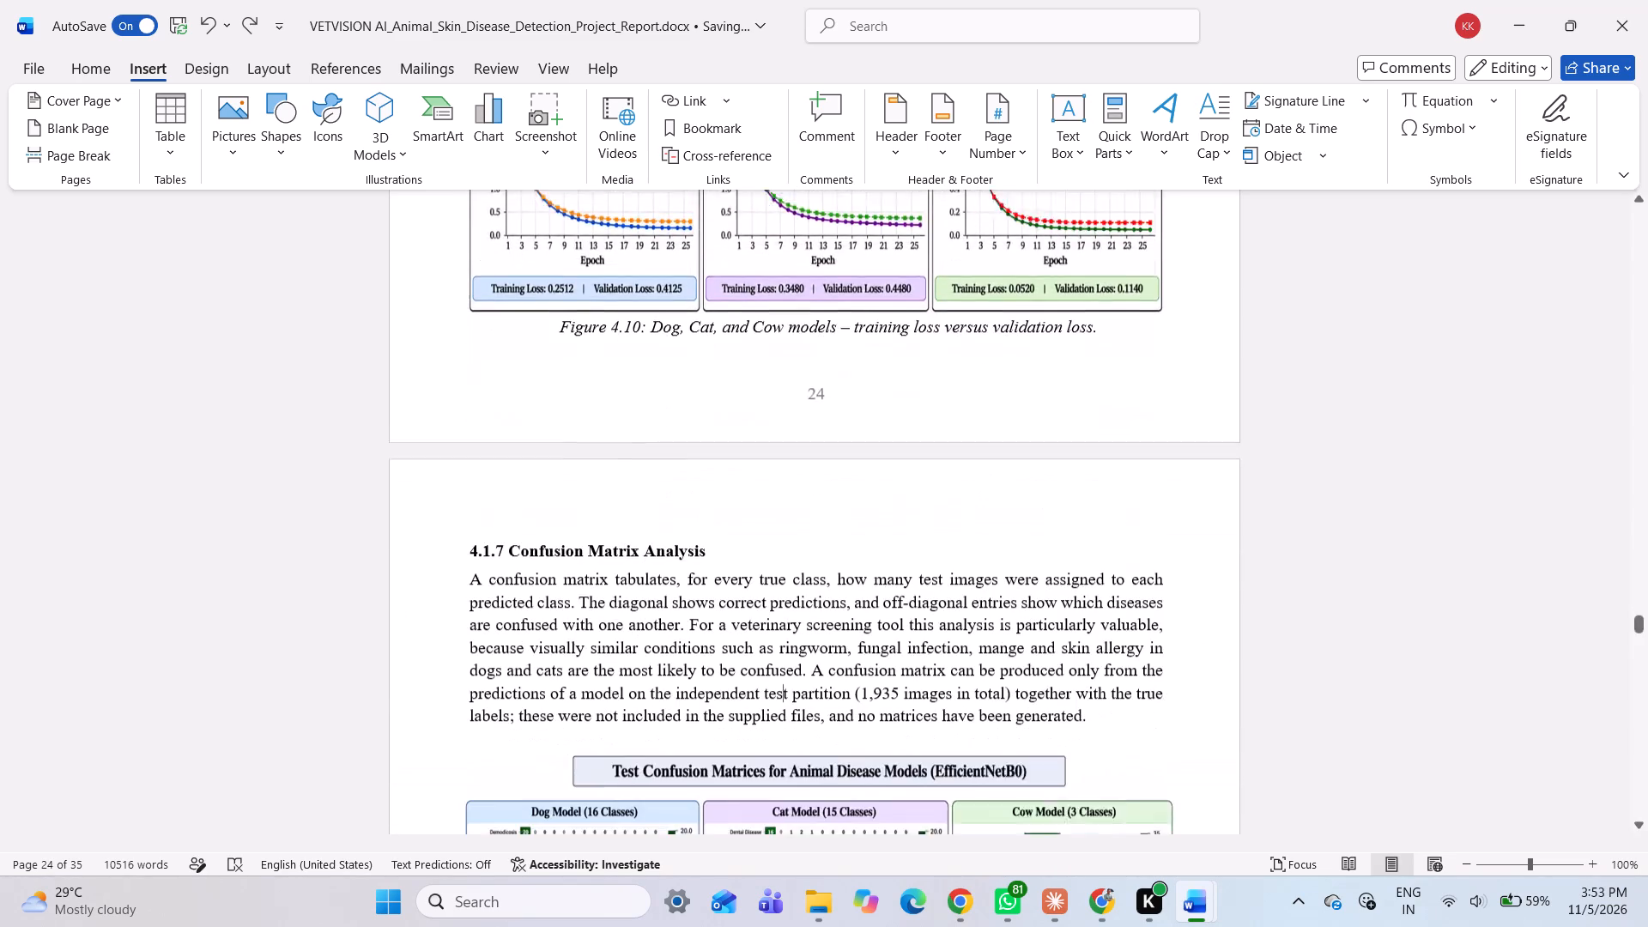
{"action": "scroll", "coordinate": [742, 482], "scroll_direction": "down", "scroll_amount": 6}
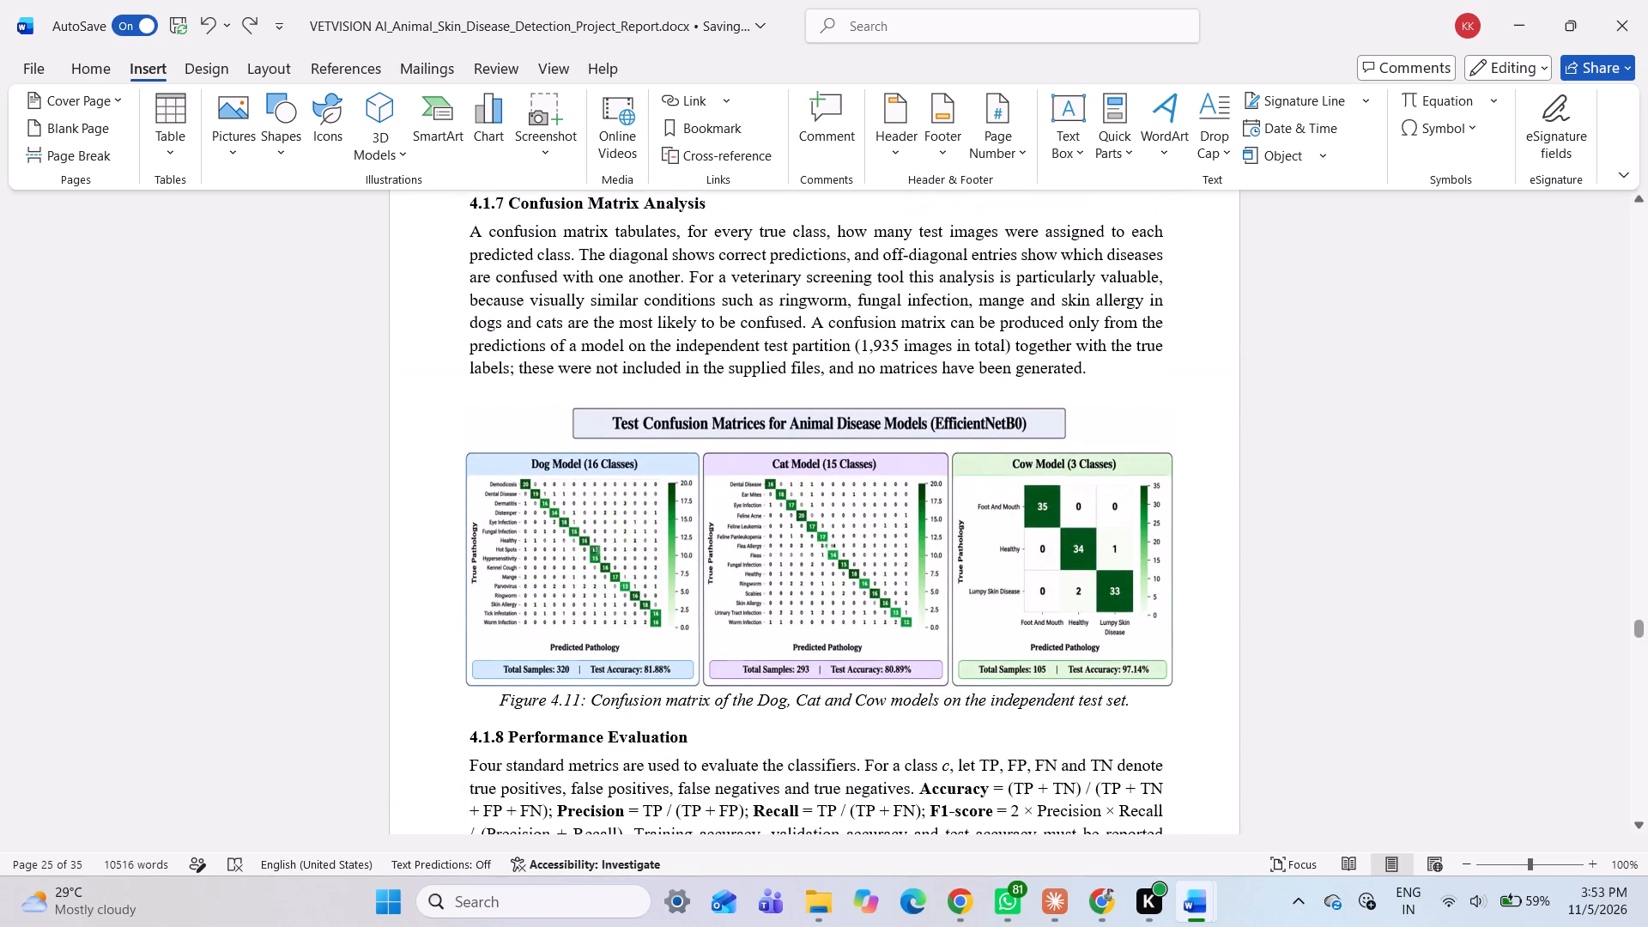
{"action": "scroll", "coordinate": [735, 491], "scroll_direction": "down", "scroll_amount": 6}
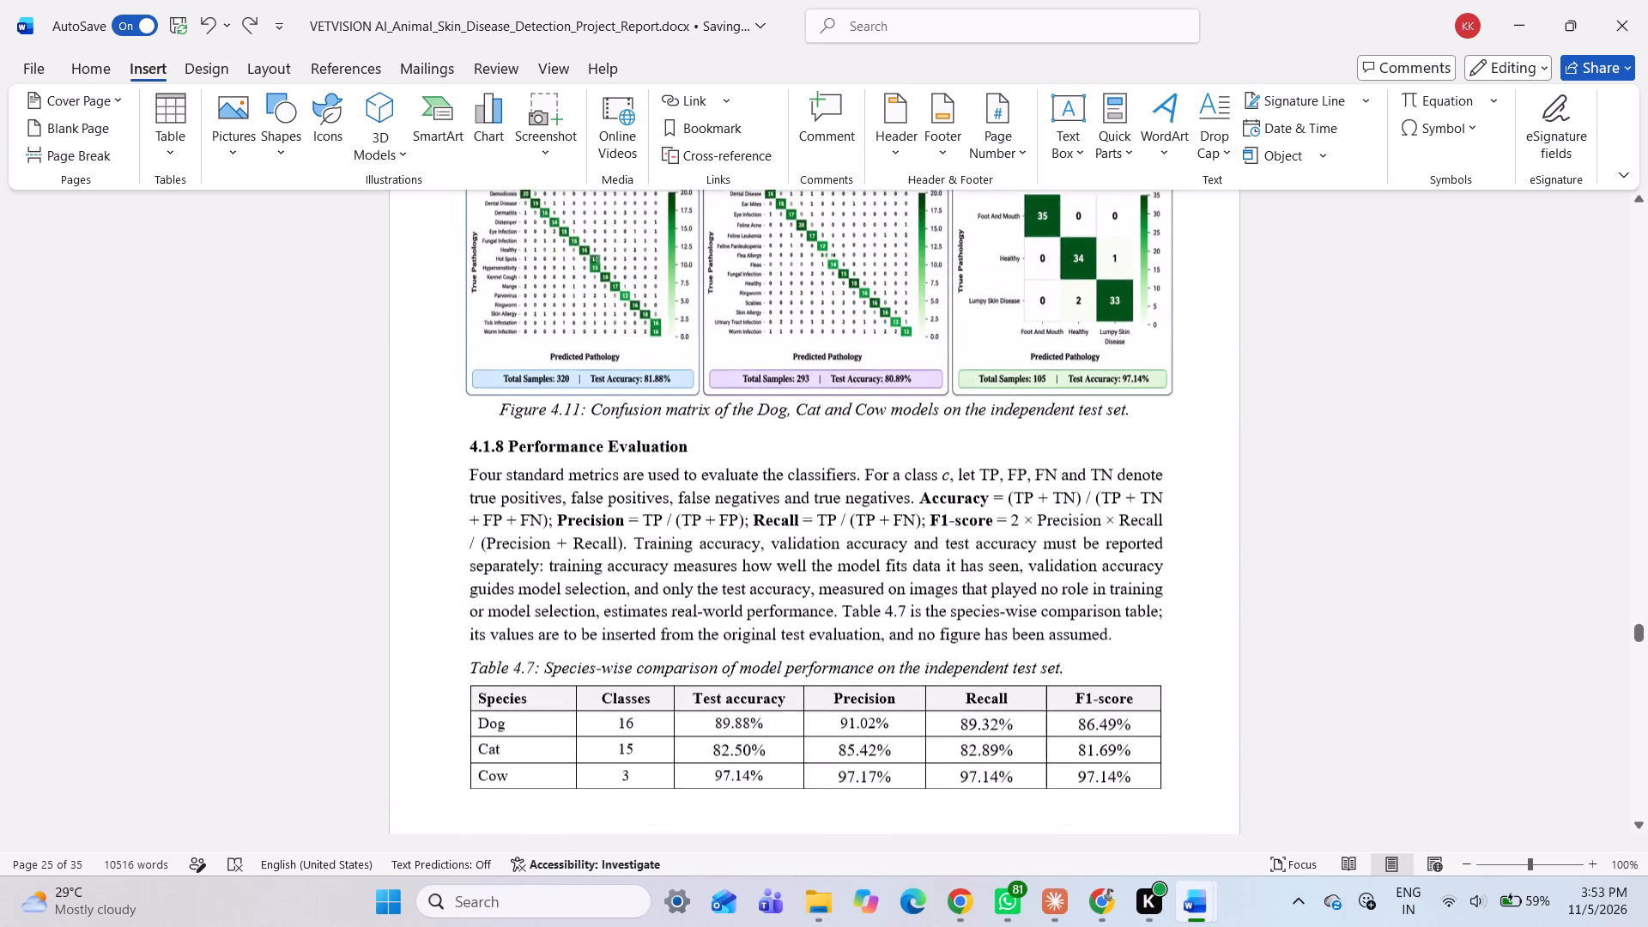
{"action": "scroll", "coordinate": [735, 491], "scroll_direction": "down", "scroll_amount": 5}
{"action": "scroll", "coordinate": [735, 491], "scroll_direction": "up", "scroll_amount": 5}
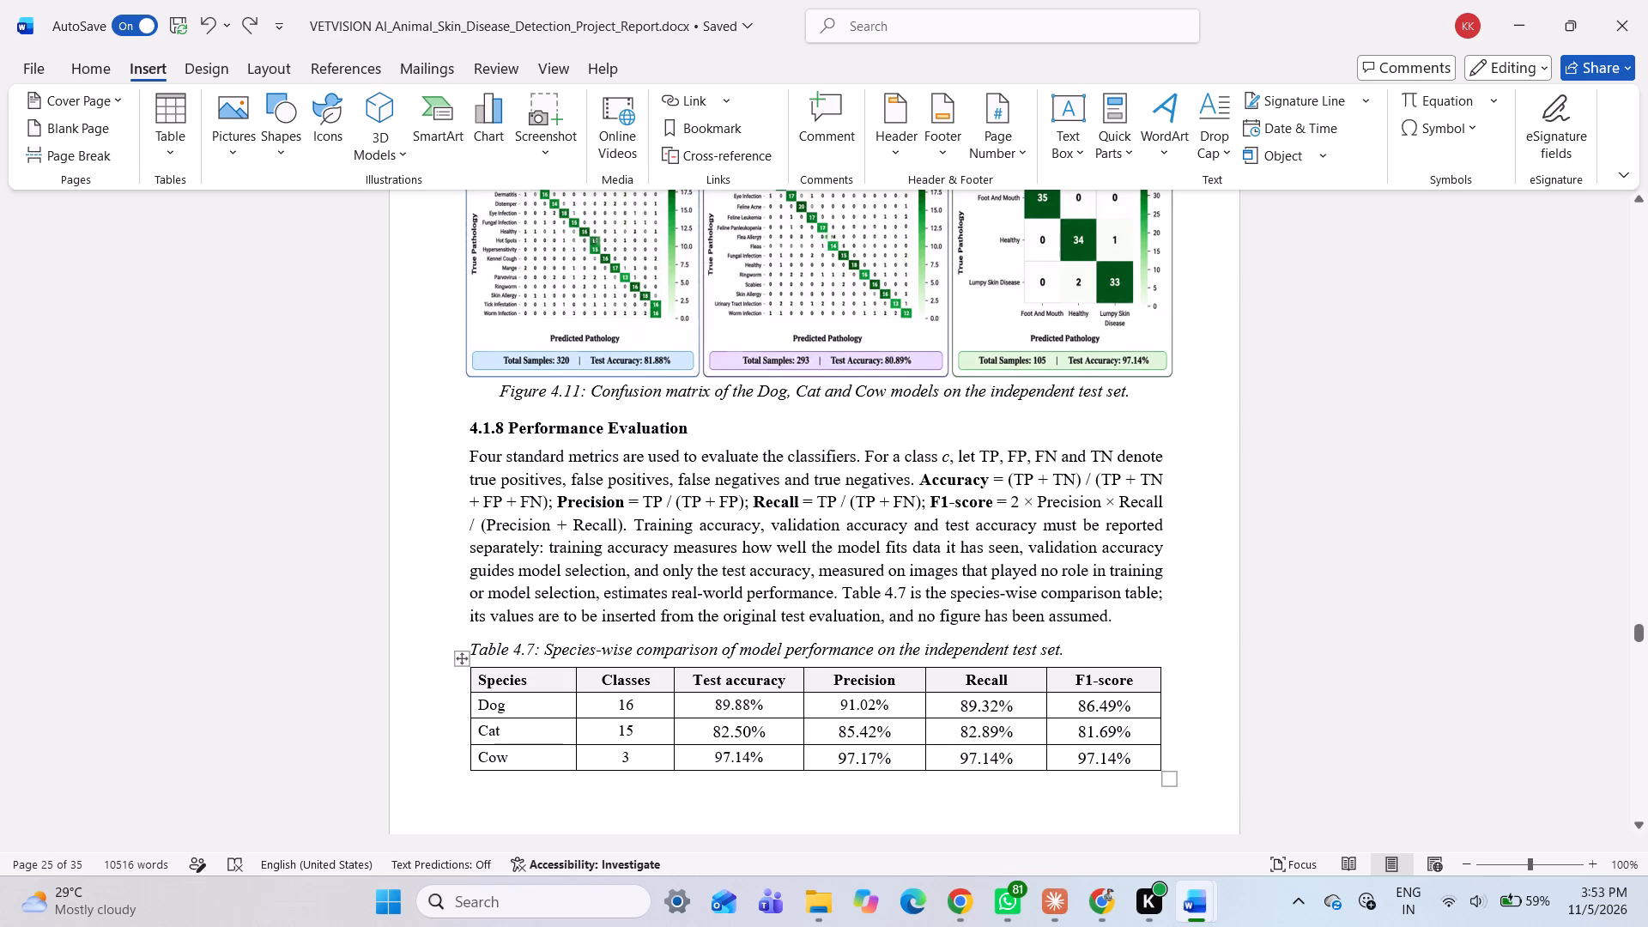
Delete the statement in section 4.1.8 that the accuracies must be reported separately, so the sentence starts "Training accuracy measures how well".
{"action": "left_click_drag", "start_coordinate": [635, 519], "coordinate": [645, 545]}
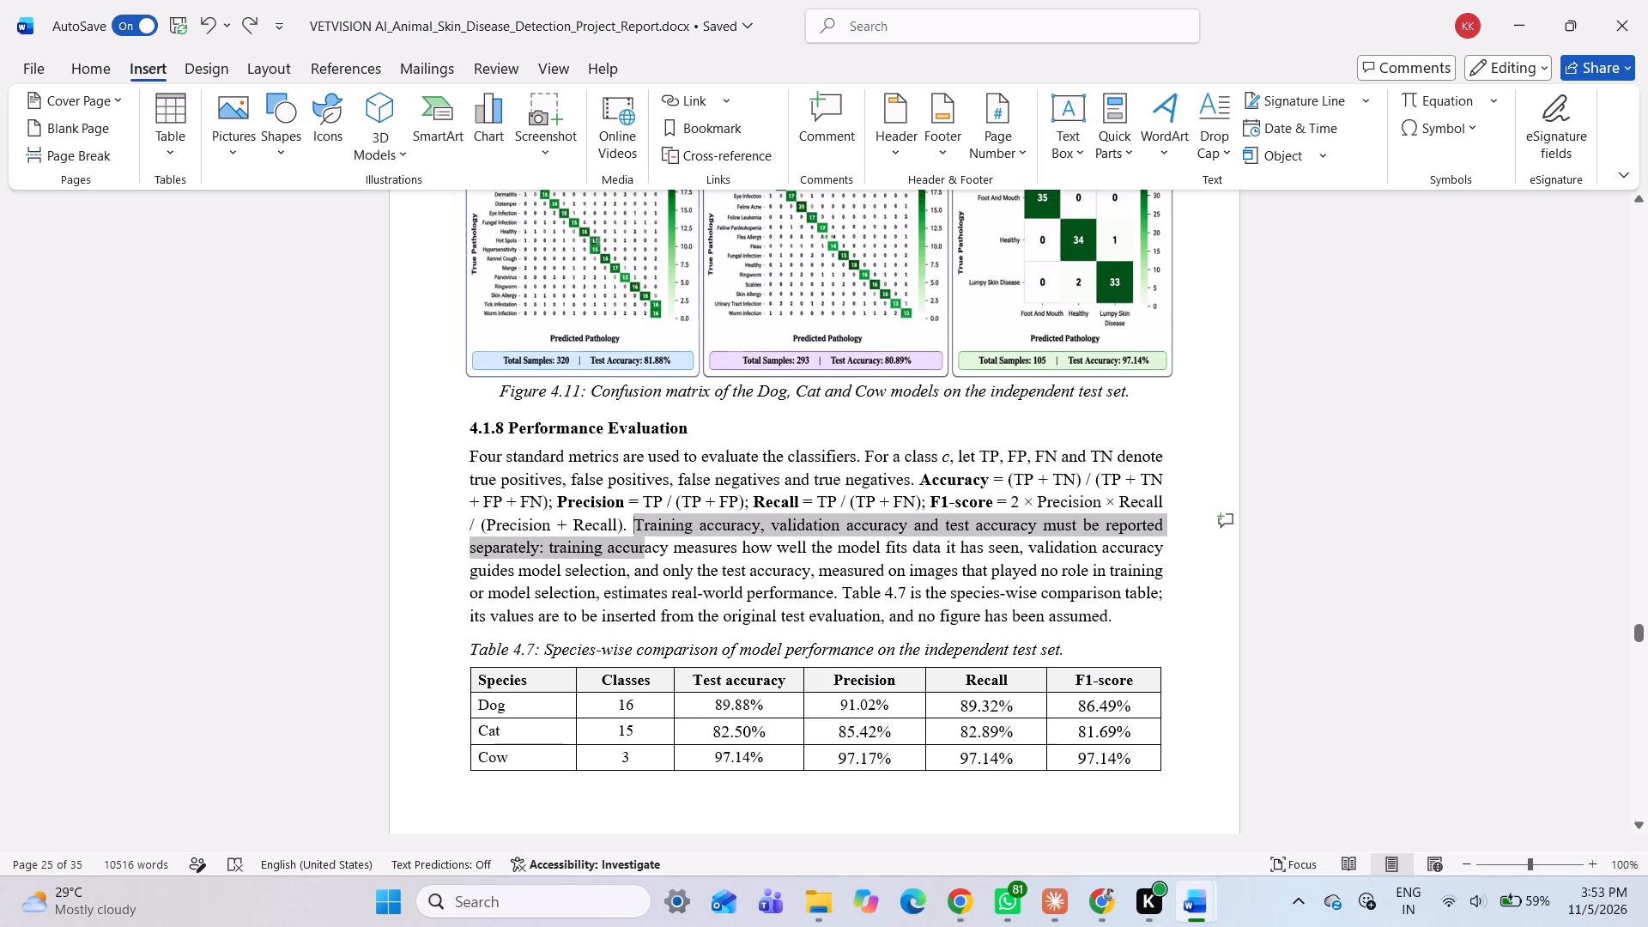
{"action": "left_click_drag", "start_coordinate": [645, 545], "coordinate": [560, 559]}
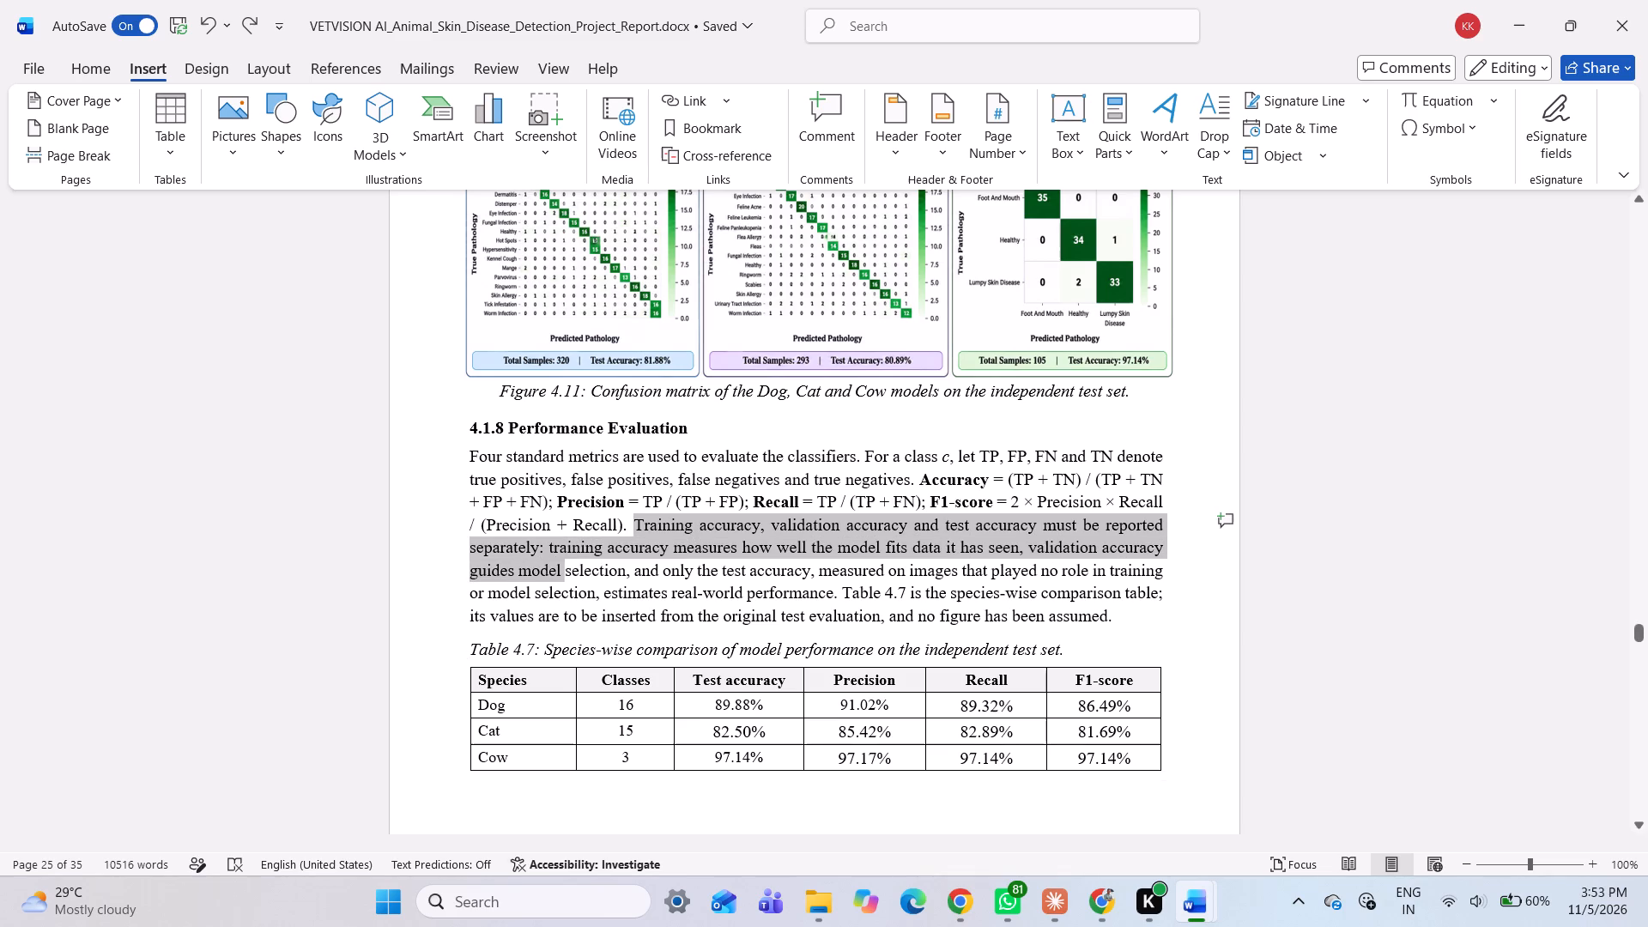
{"action": "left_click_drag", "start_coordinate": [560, 559], "coordinate": [554, 547]}
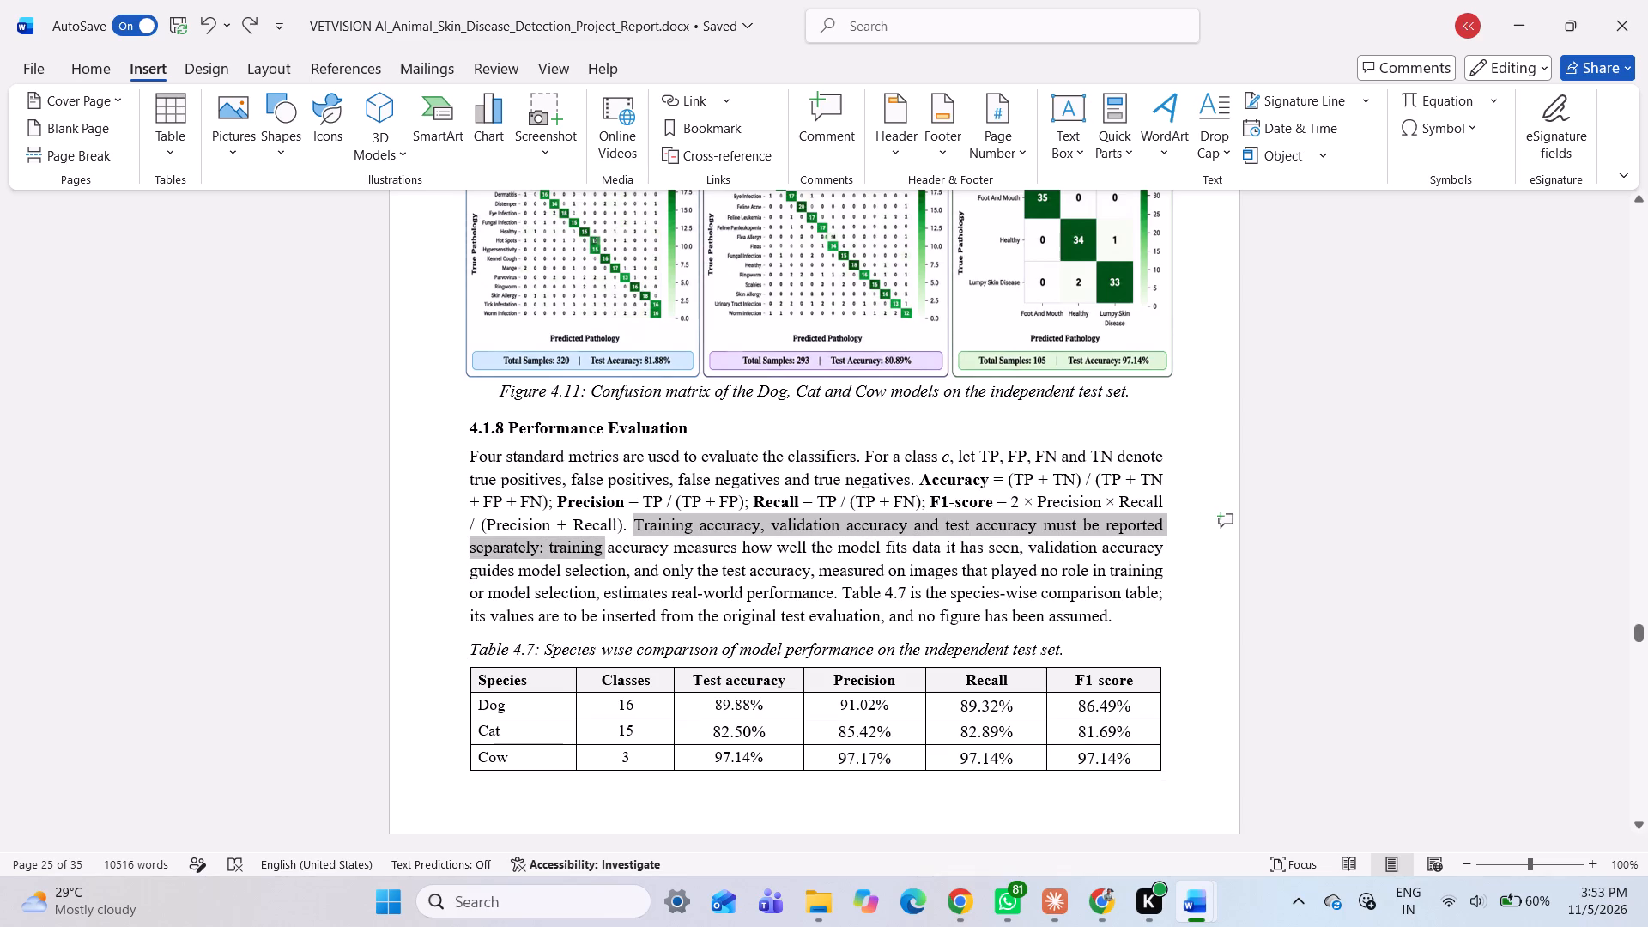
{"action": "left_click_drag", "start_coordinate": [554, 547], "coordinate": [561, 548]}
{"action": "left_click", "coordinate": [486, 573]}
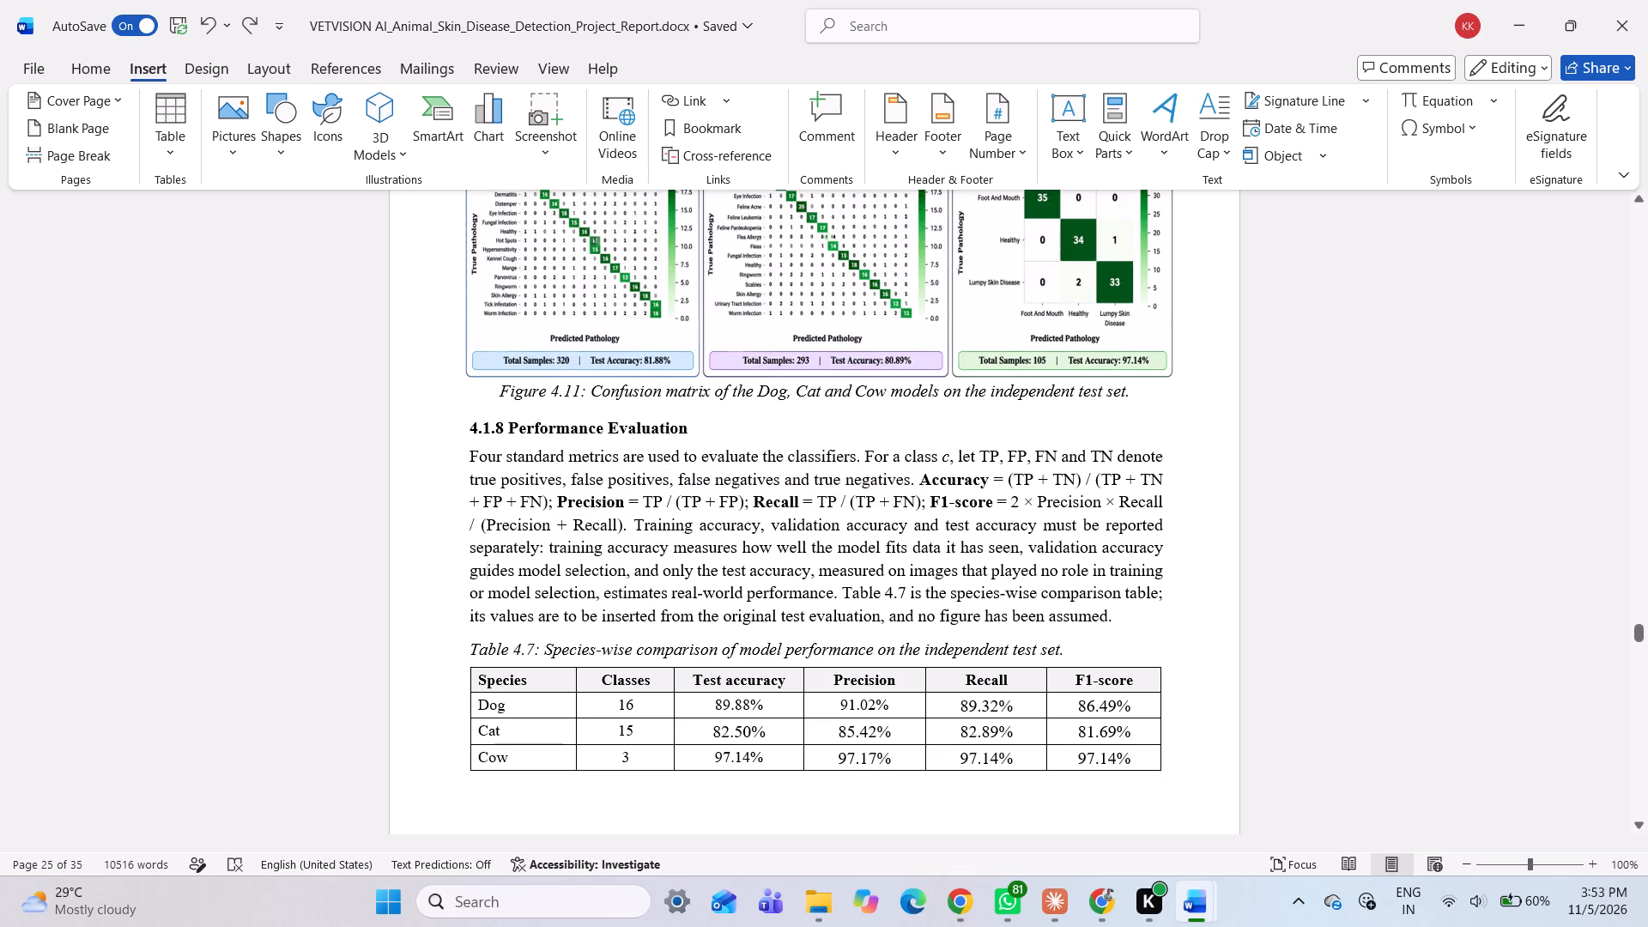
{"action": "left_click_drag", "start_coordinate": [604, 553], "coordinate": [702, 524]}
{"action": "key", "text": "BackSpace"}
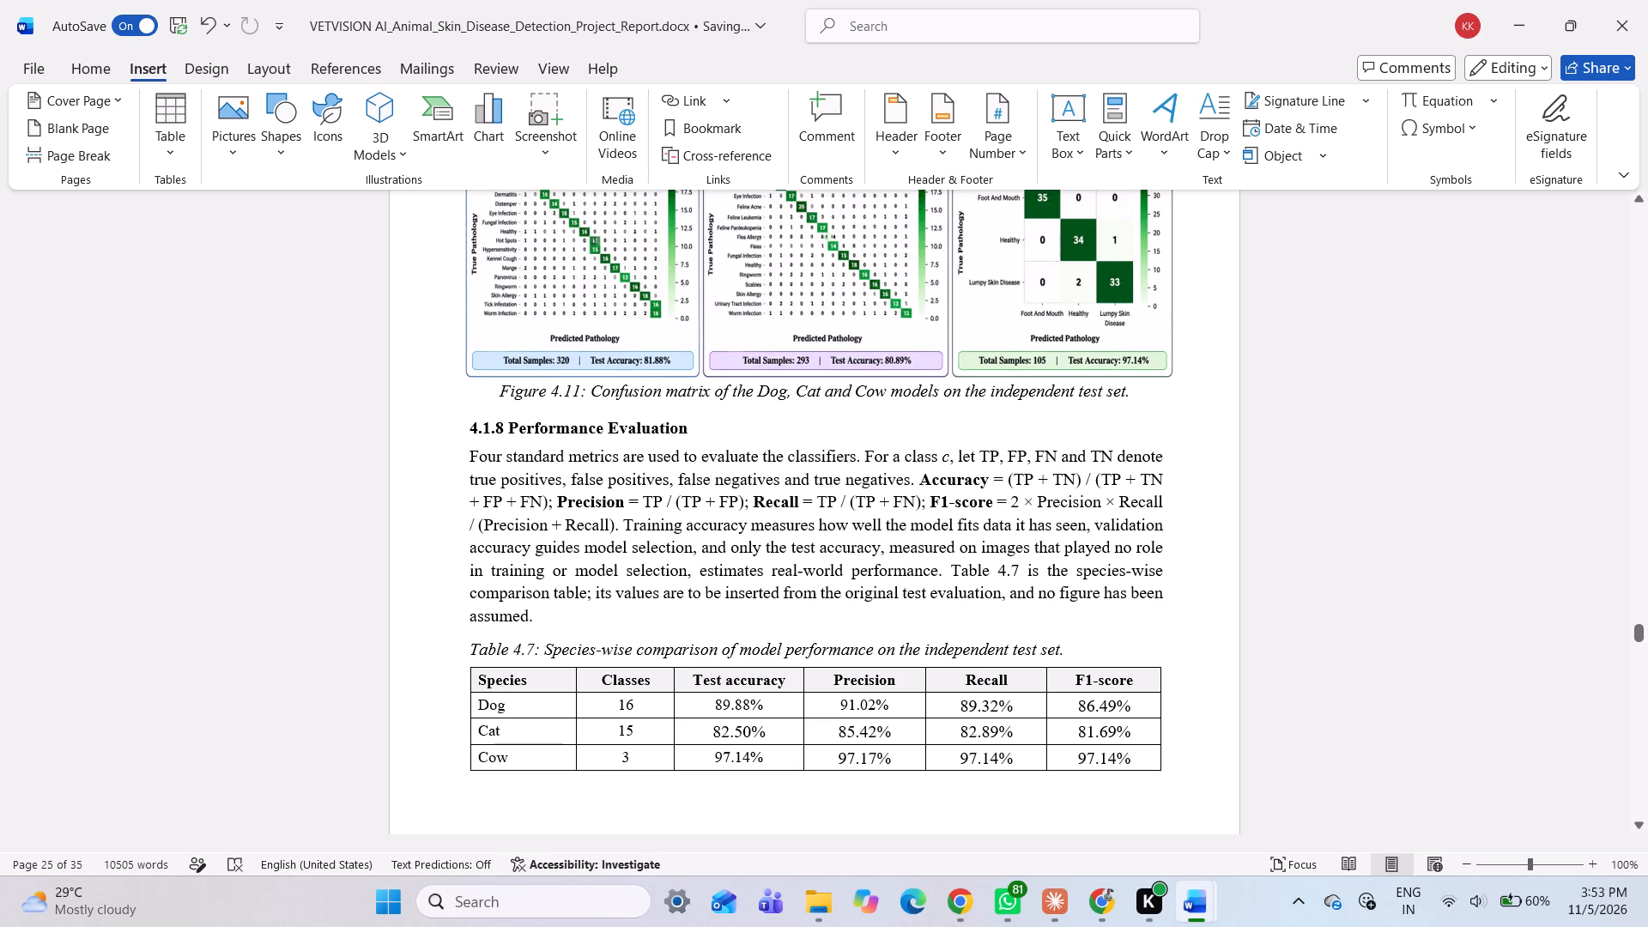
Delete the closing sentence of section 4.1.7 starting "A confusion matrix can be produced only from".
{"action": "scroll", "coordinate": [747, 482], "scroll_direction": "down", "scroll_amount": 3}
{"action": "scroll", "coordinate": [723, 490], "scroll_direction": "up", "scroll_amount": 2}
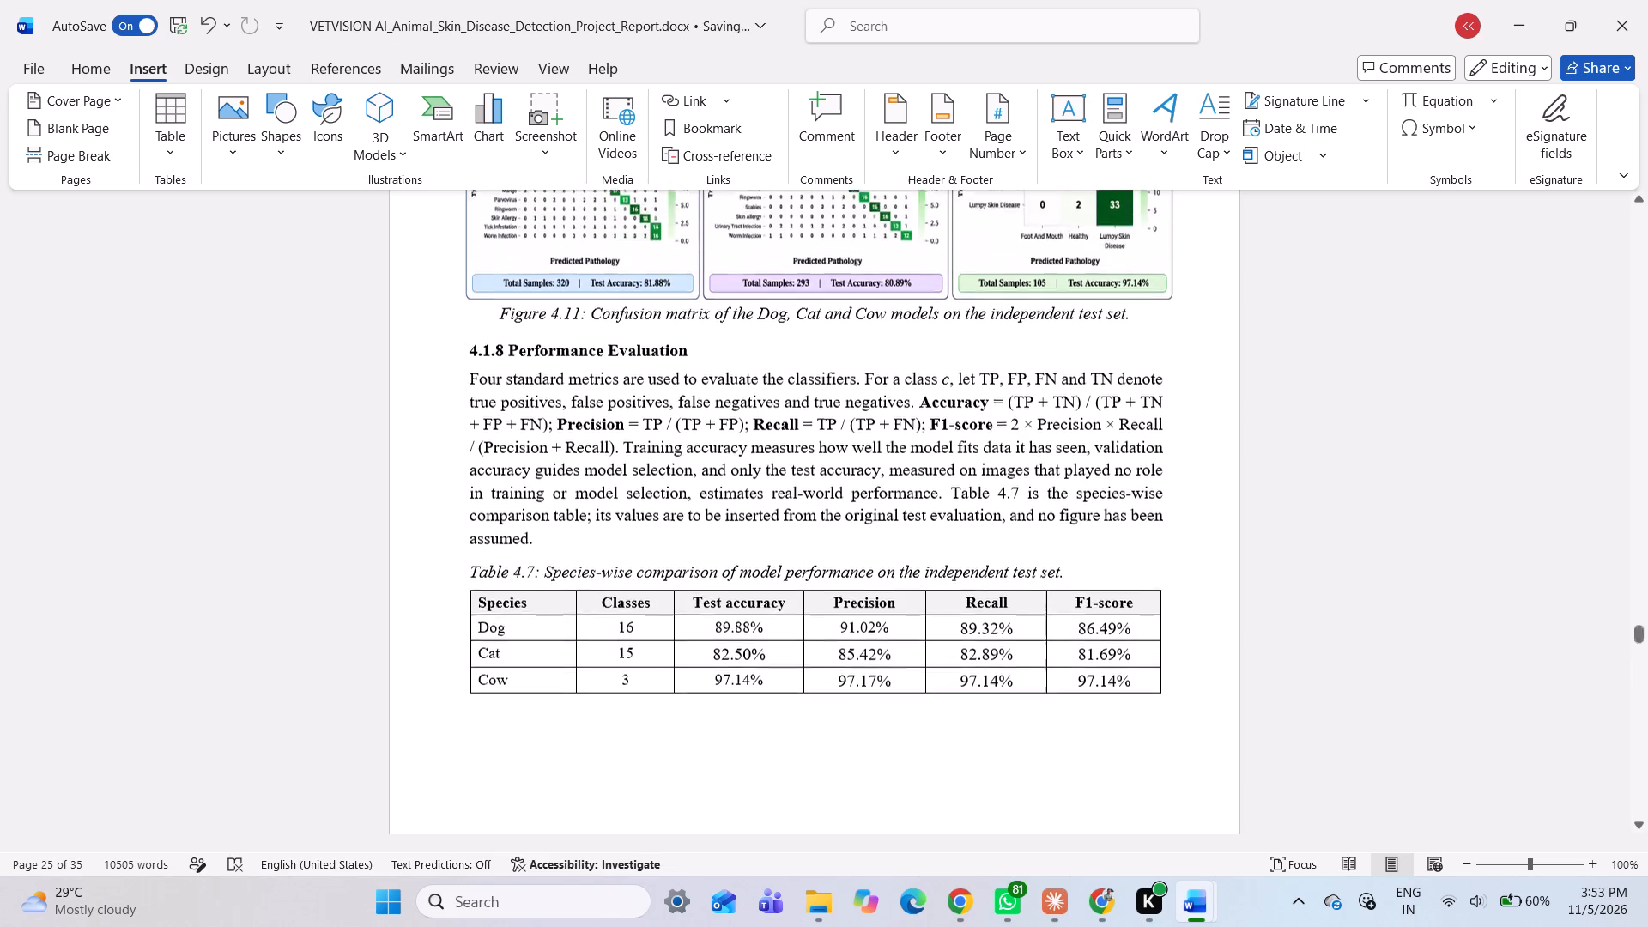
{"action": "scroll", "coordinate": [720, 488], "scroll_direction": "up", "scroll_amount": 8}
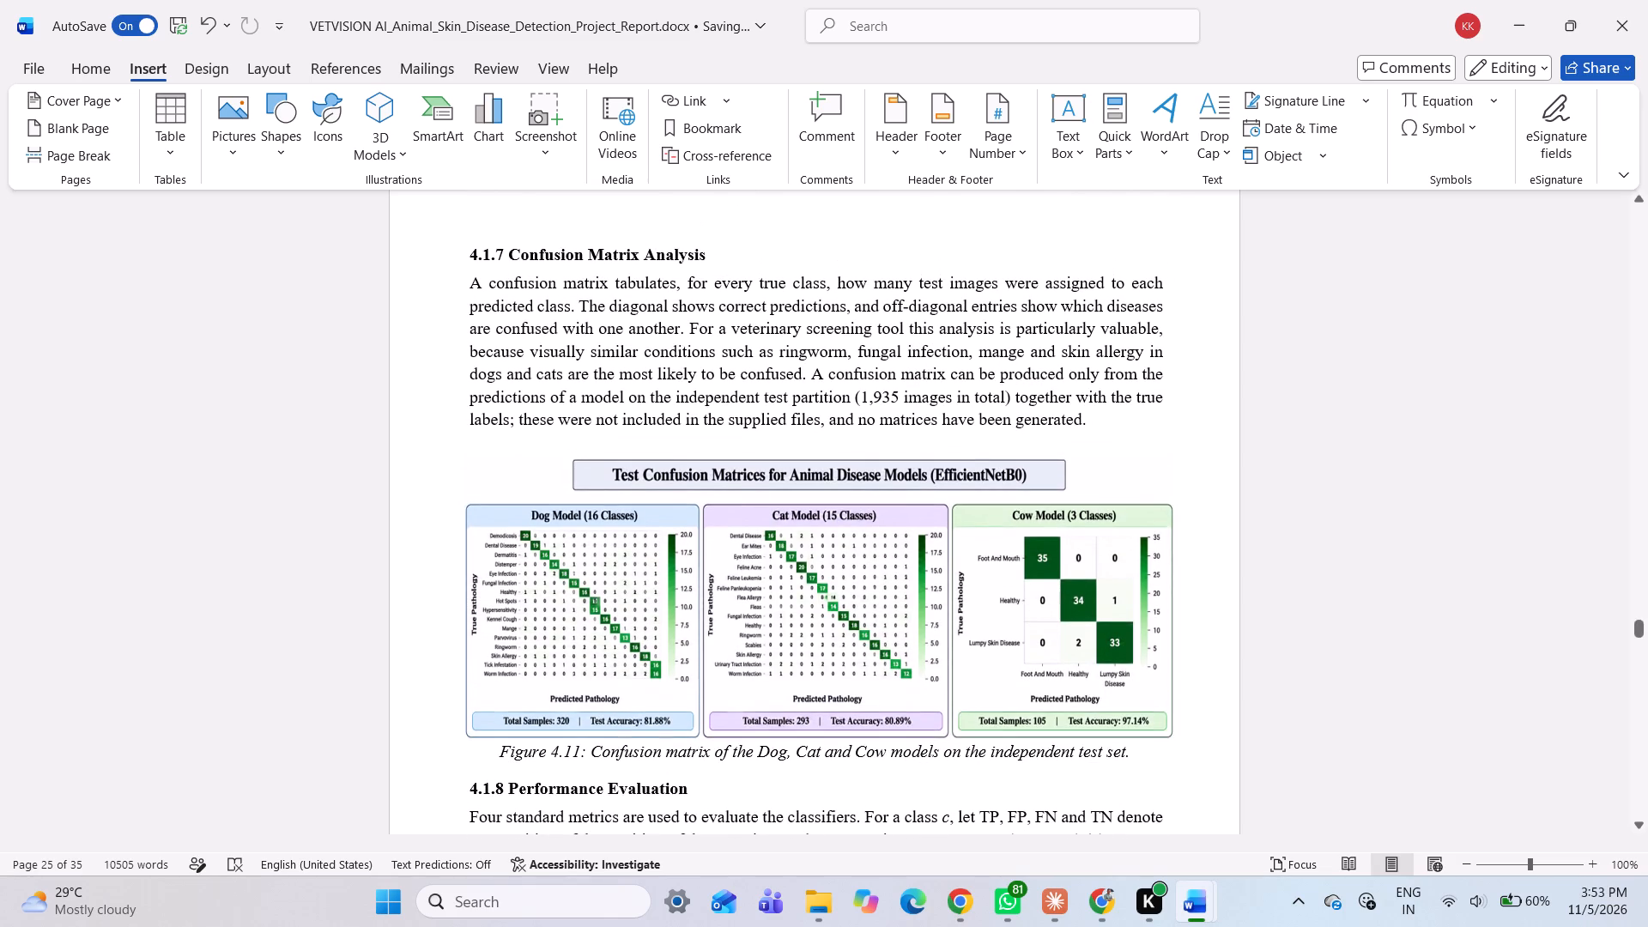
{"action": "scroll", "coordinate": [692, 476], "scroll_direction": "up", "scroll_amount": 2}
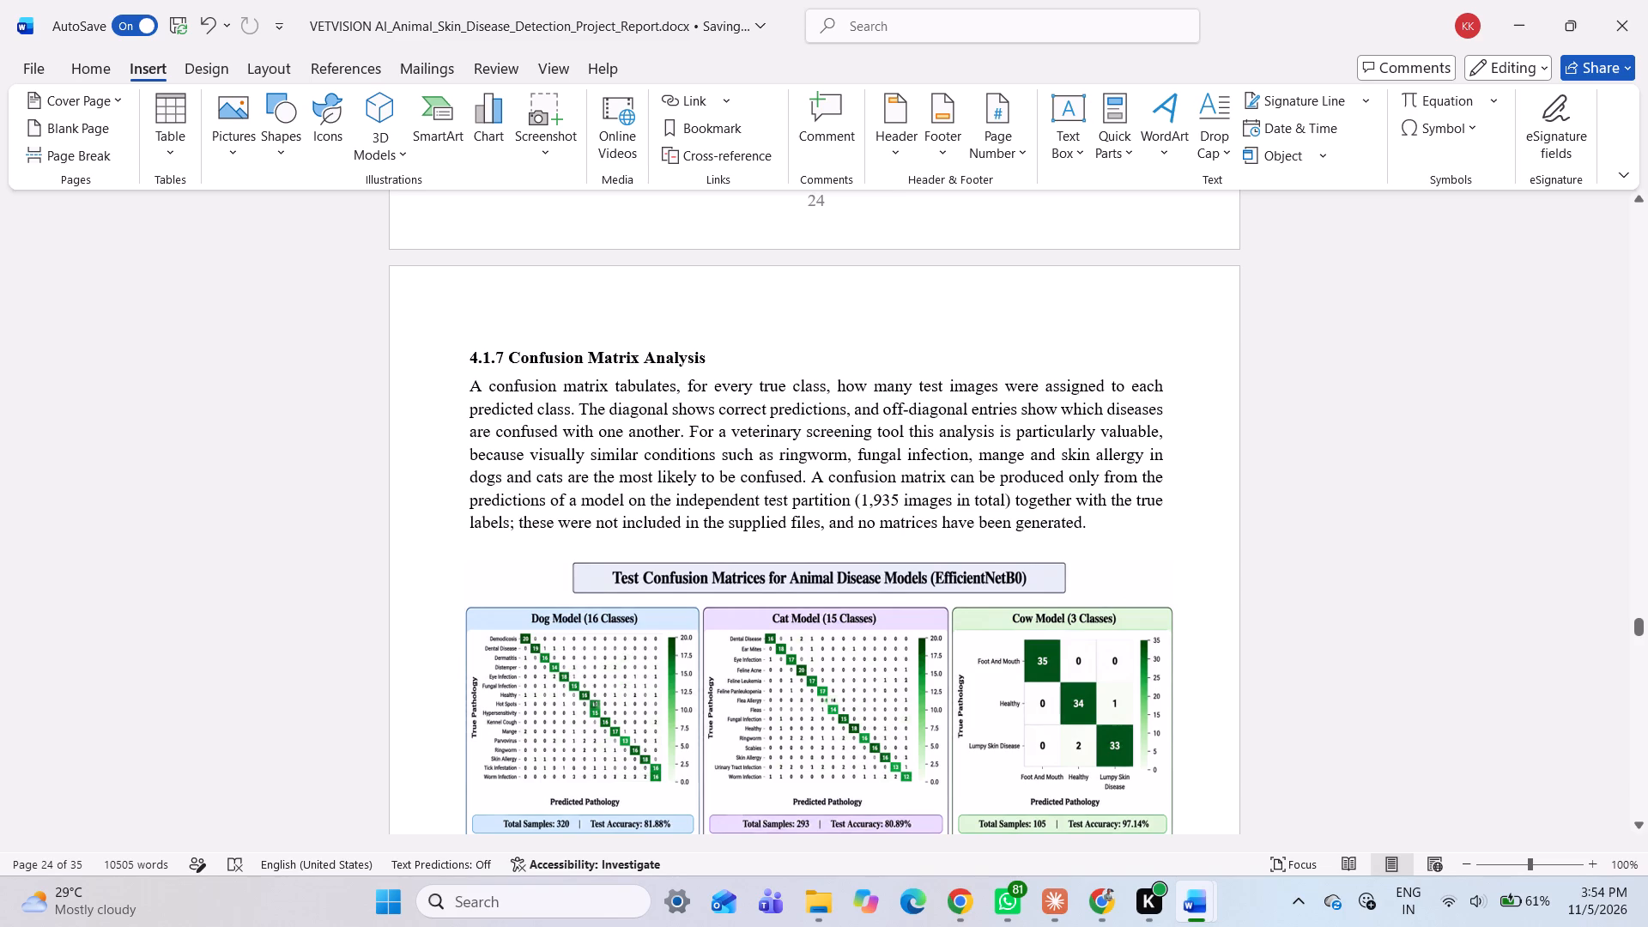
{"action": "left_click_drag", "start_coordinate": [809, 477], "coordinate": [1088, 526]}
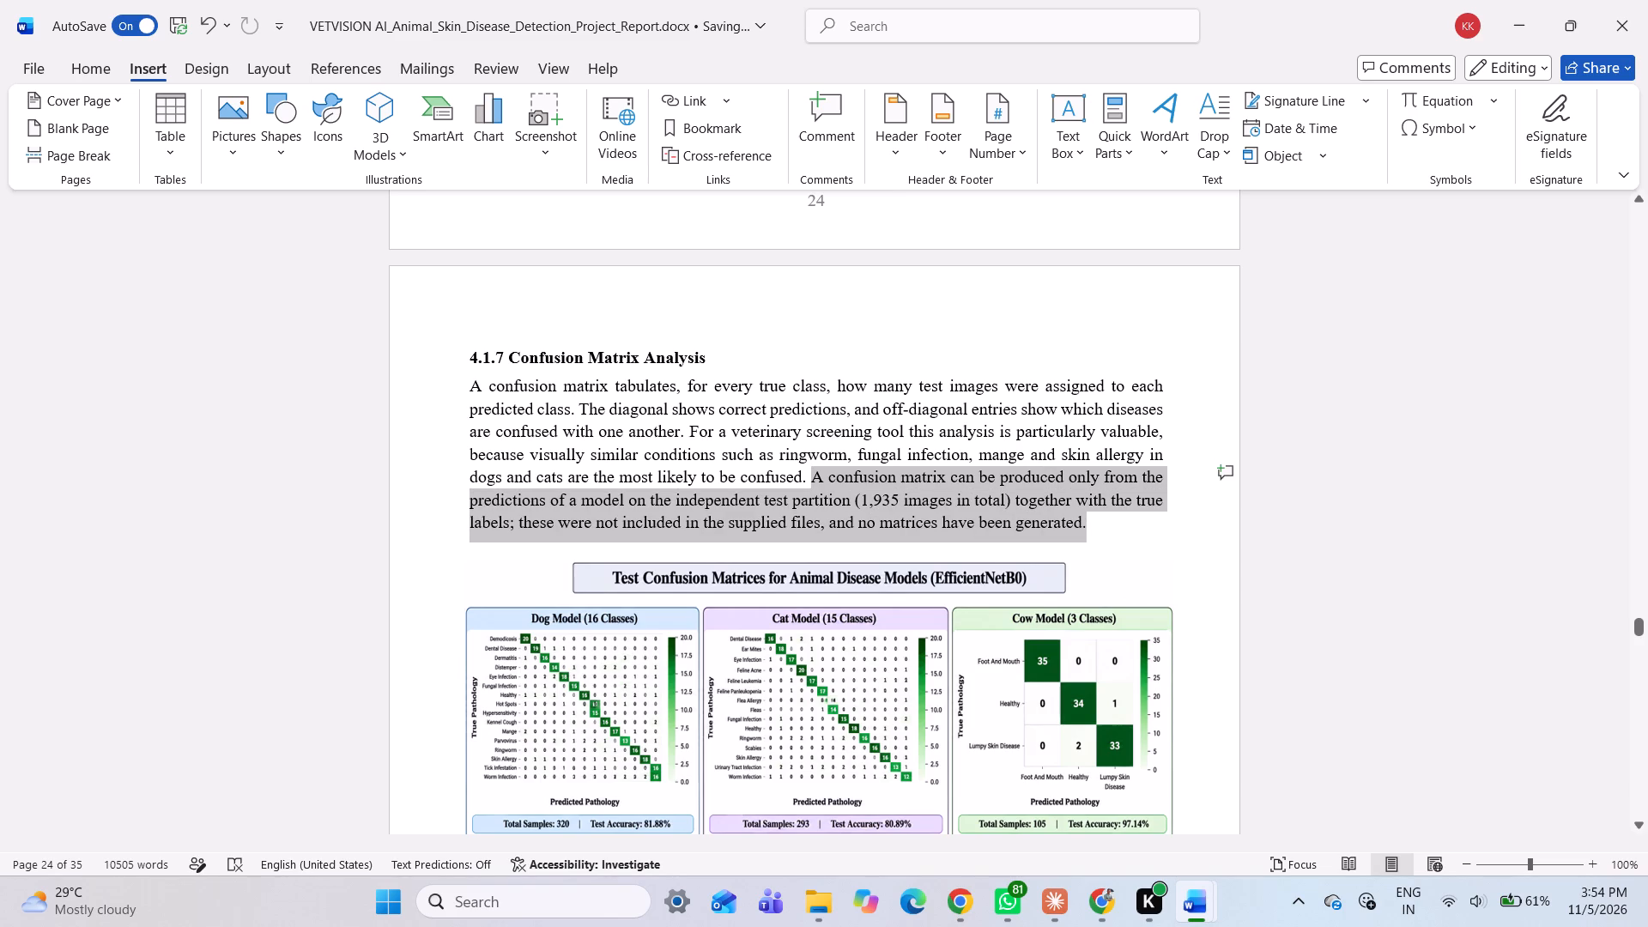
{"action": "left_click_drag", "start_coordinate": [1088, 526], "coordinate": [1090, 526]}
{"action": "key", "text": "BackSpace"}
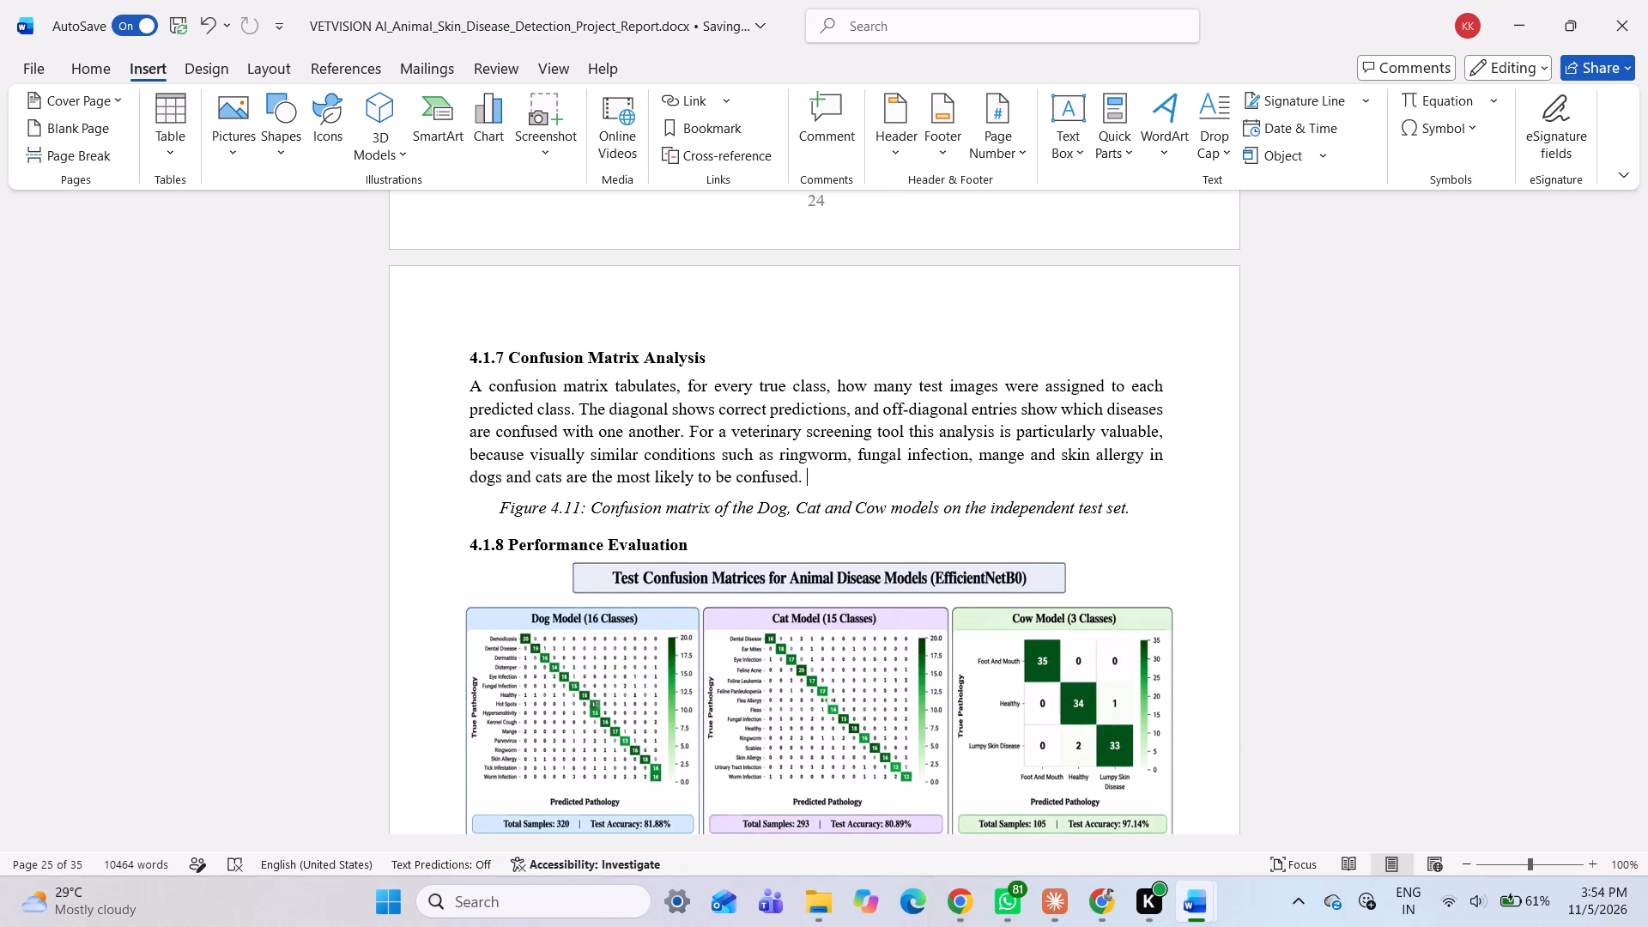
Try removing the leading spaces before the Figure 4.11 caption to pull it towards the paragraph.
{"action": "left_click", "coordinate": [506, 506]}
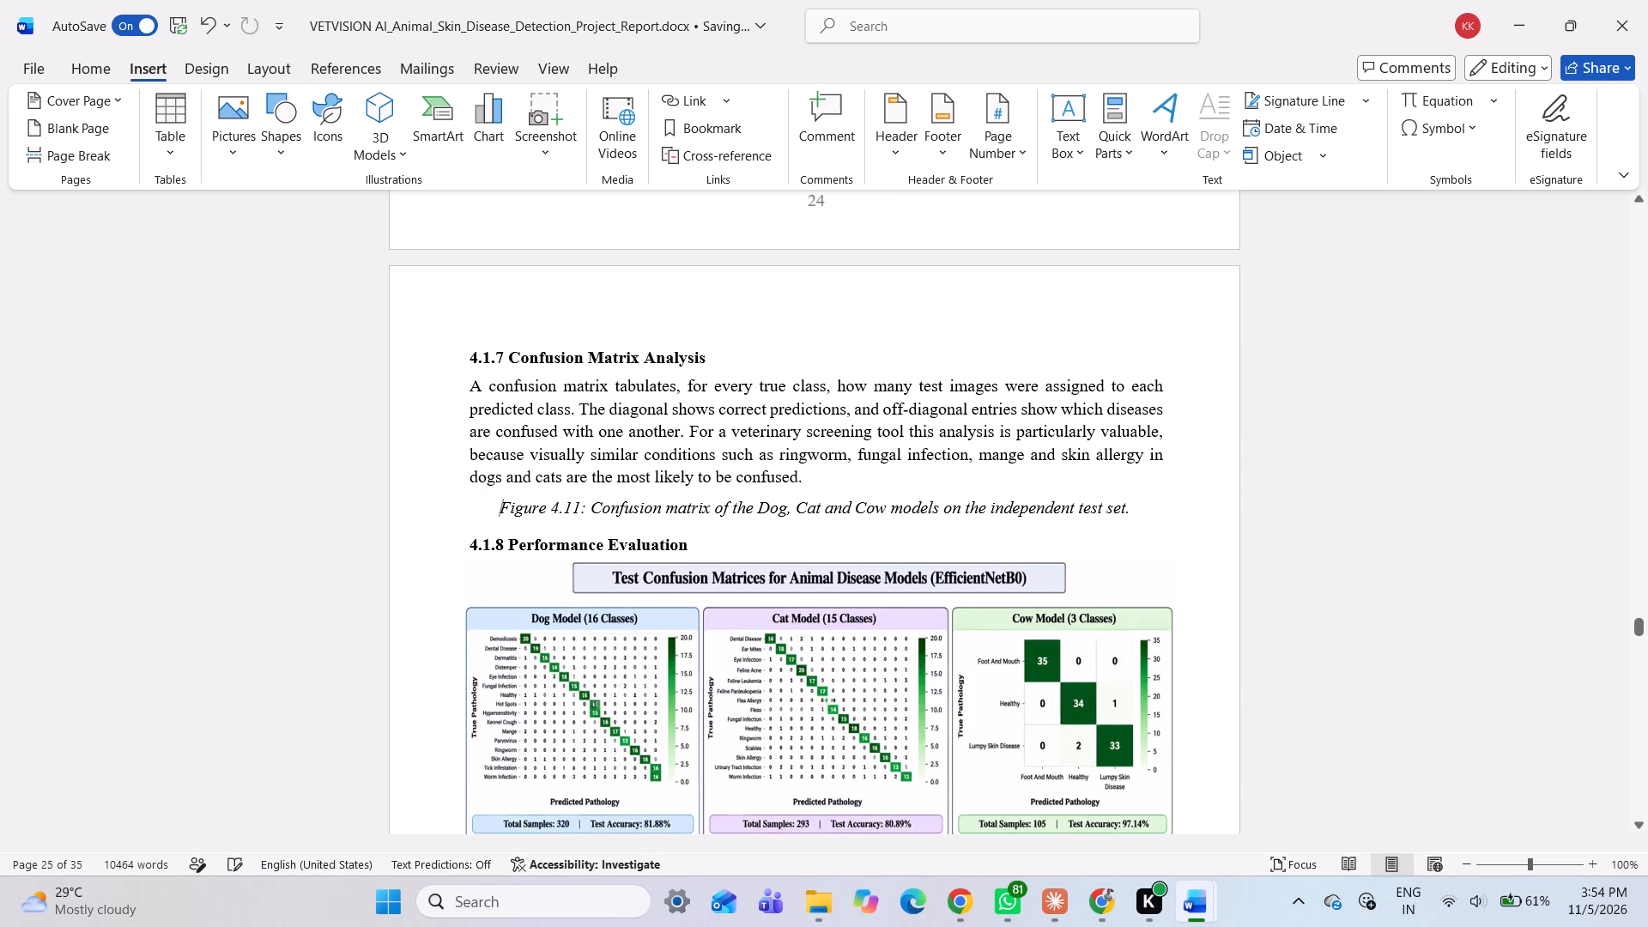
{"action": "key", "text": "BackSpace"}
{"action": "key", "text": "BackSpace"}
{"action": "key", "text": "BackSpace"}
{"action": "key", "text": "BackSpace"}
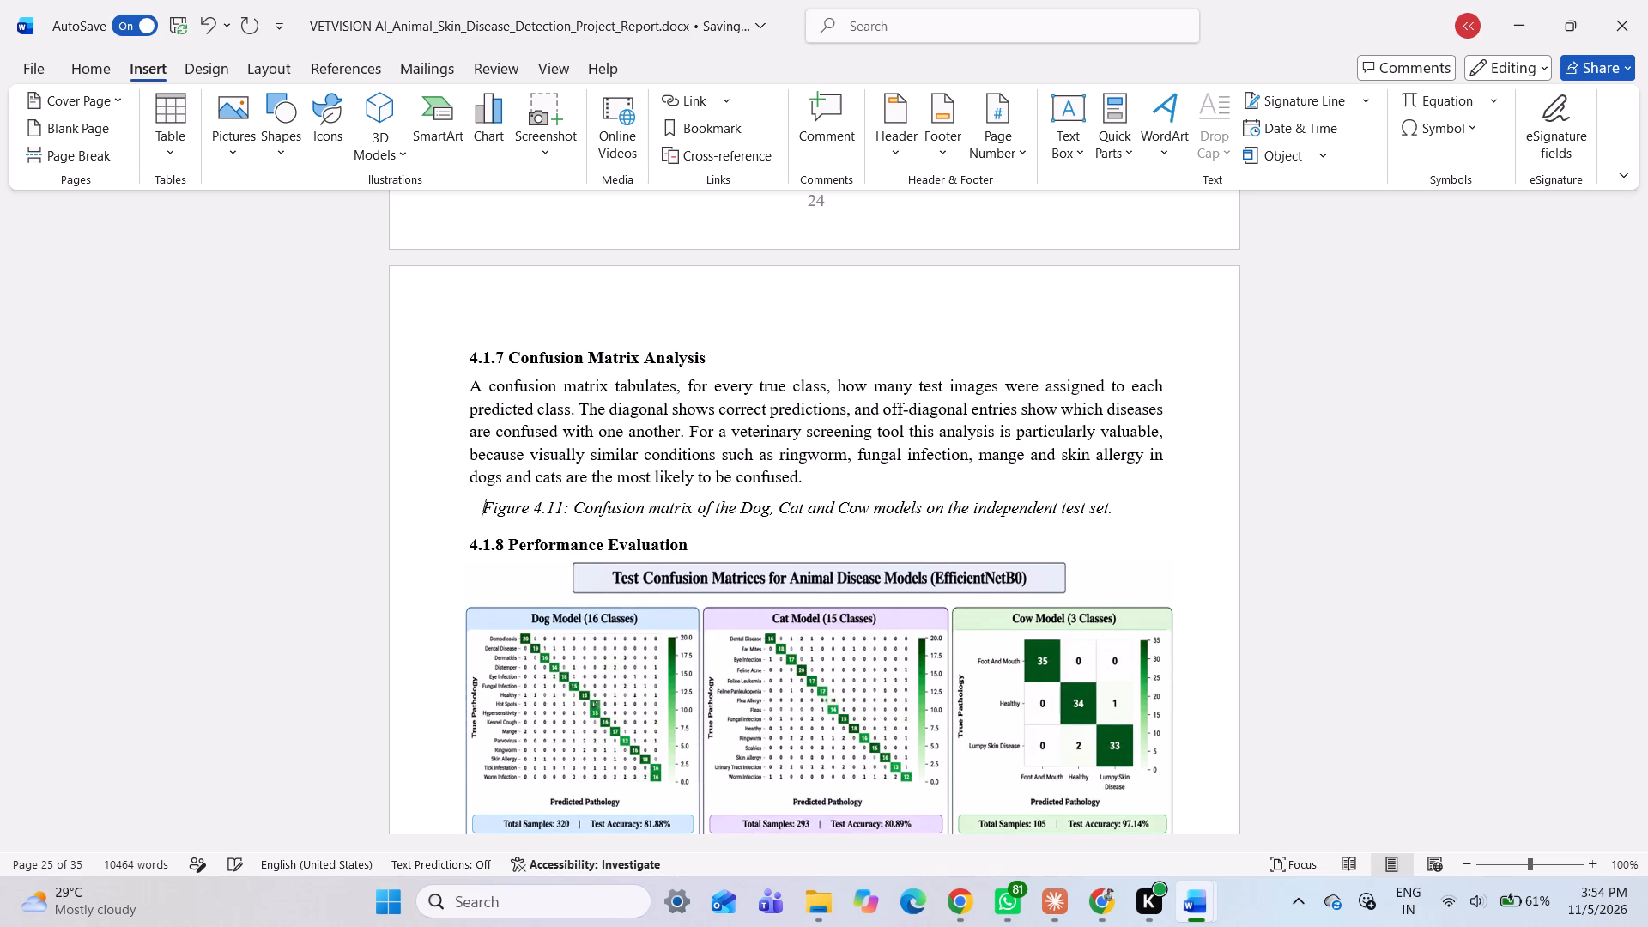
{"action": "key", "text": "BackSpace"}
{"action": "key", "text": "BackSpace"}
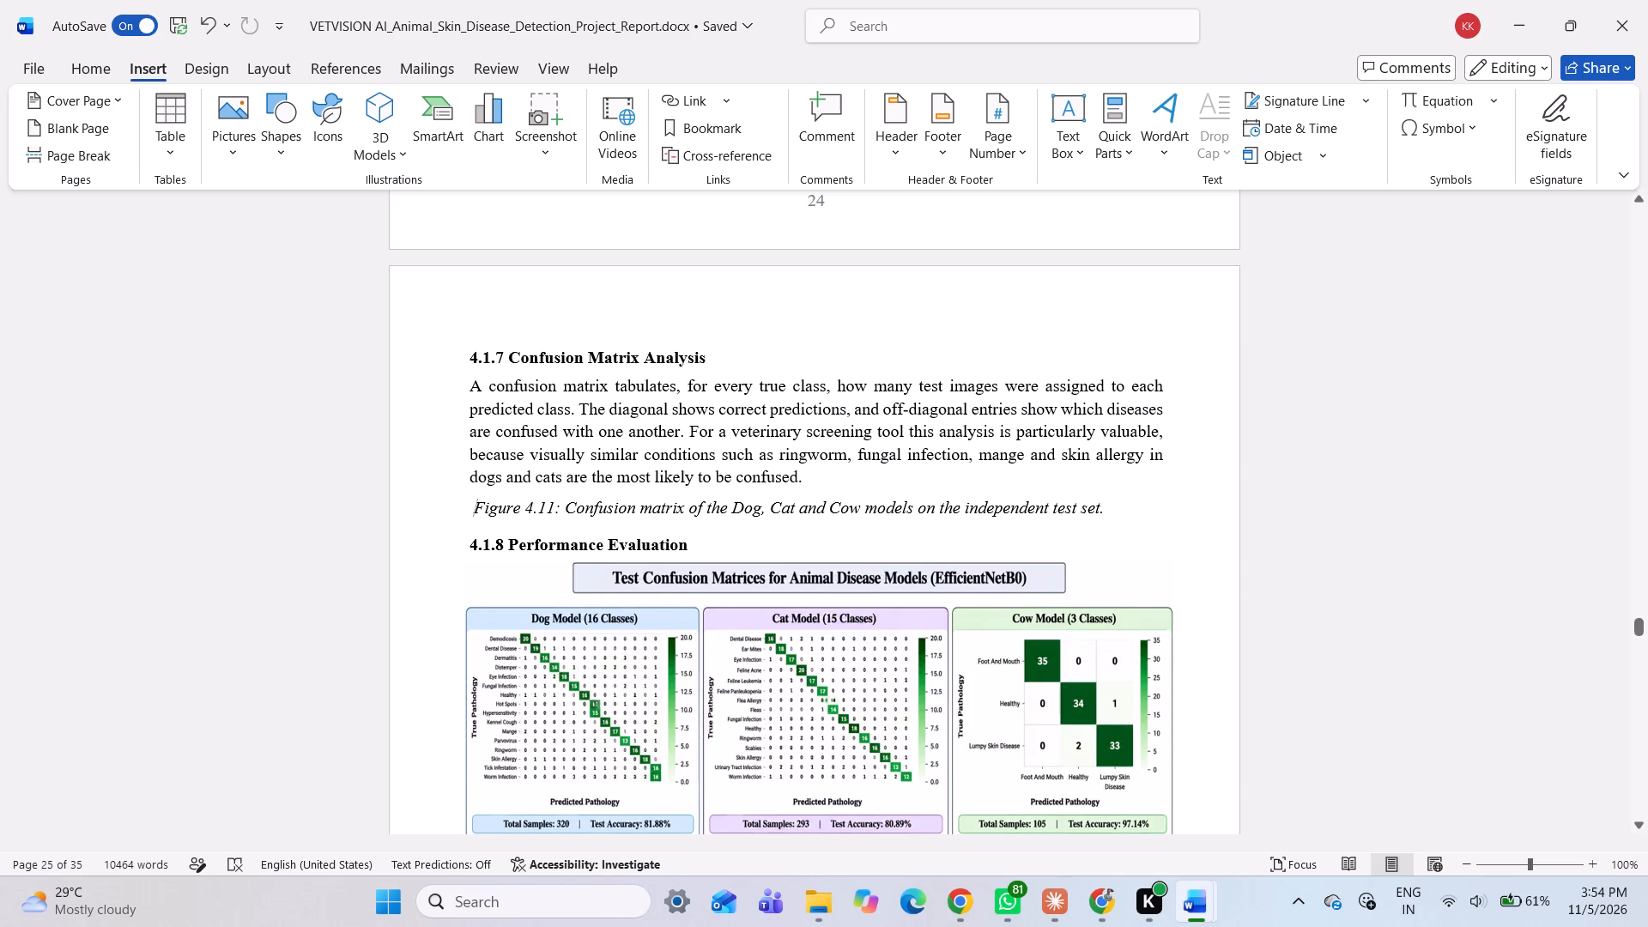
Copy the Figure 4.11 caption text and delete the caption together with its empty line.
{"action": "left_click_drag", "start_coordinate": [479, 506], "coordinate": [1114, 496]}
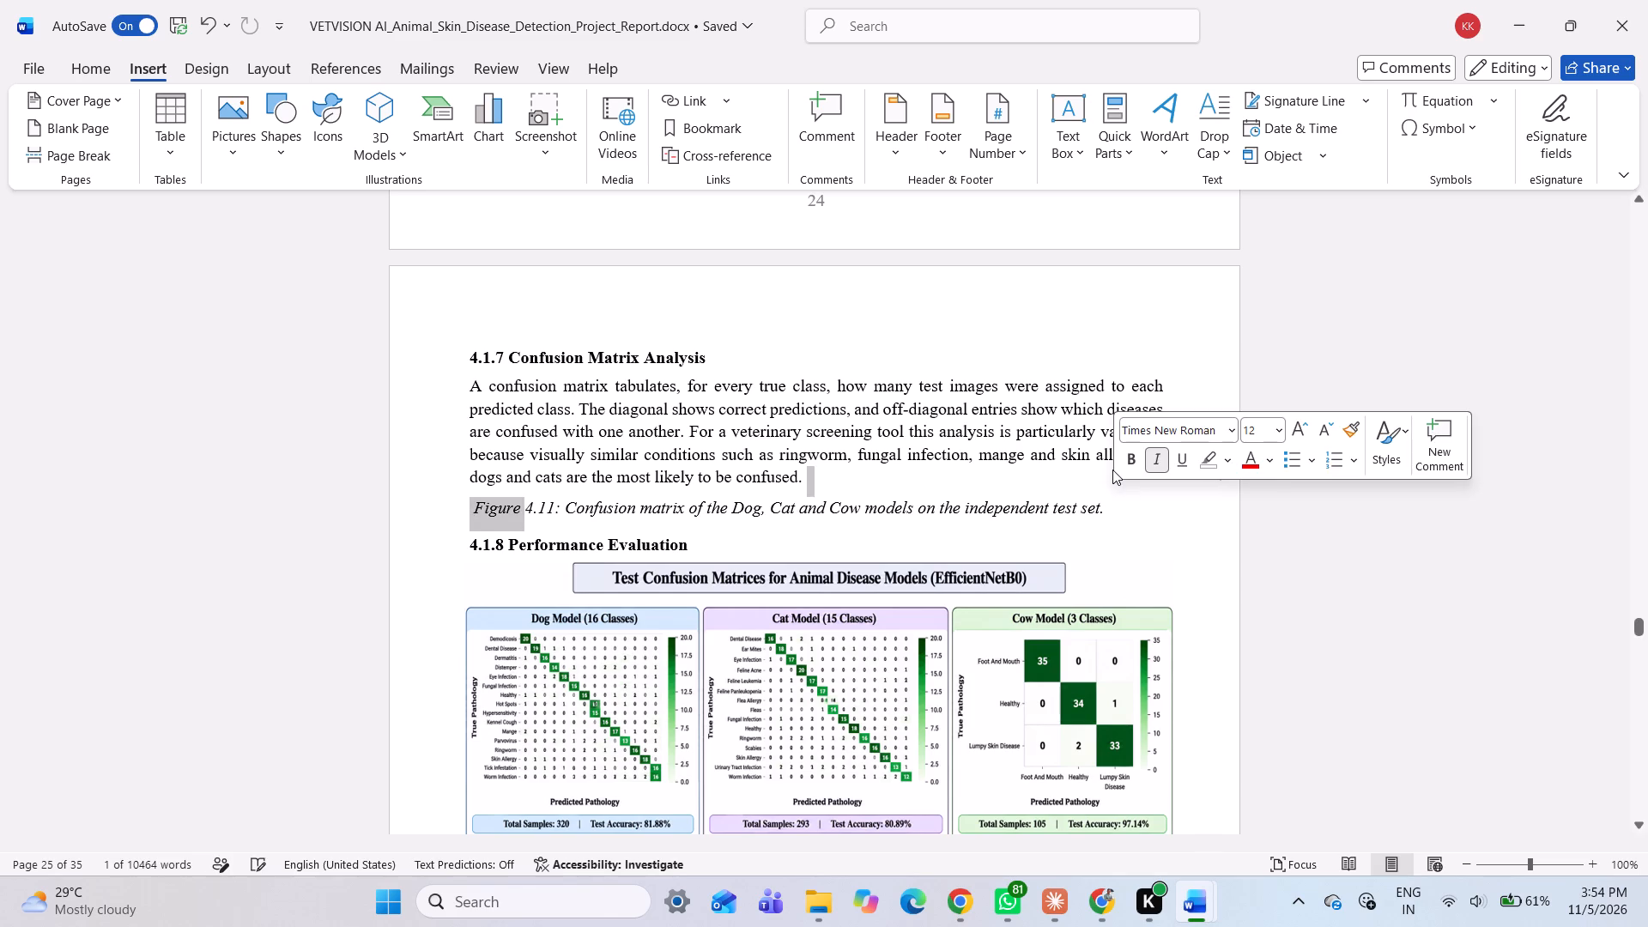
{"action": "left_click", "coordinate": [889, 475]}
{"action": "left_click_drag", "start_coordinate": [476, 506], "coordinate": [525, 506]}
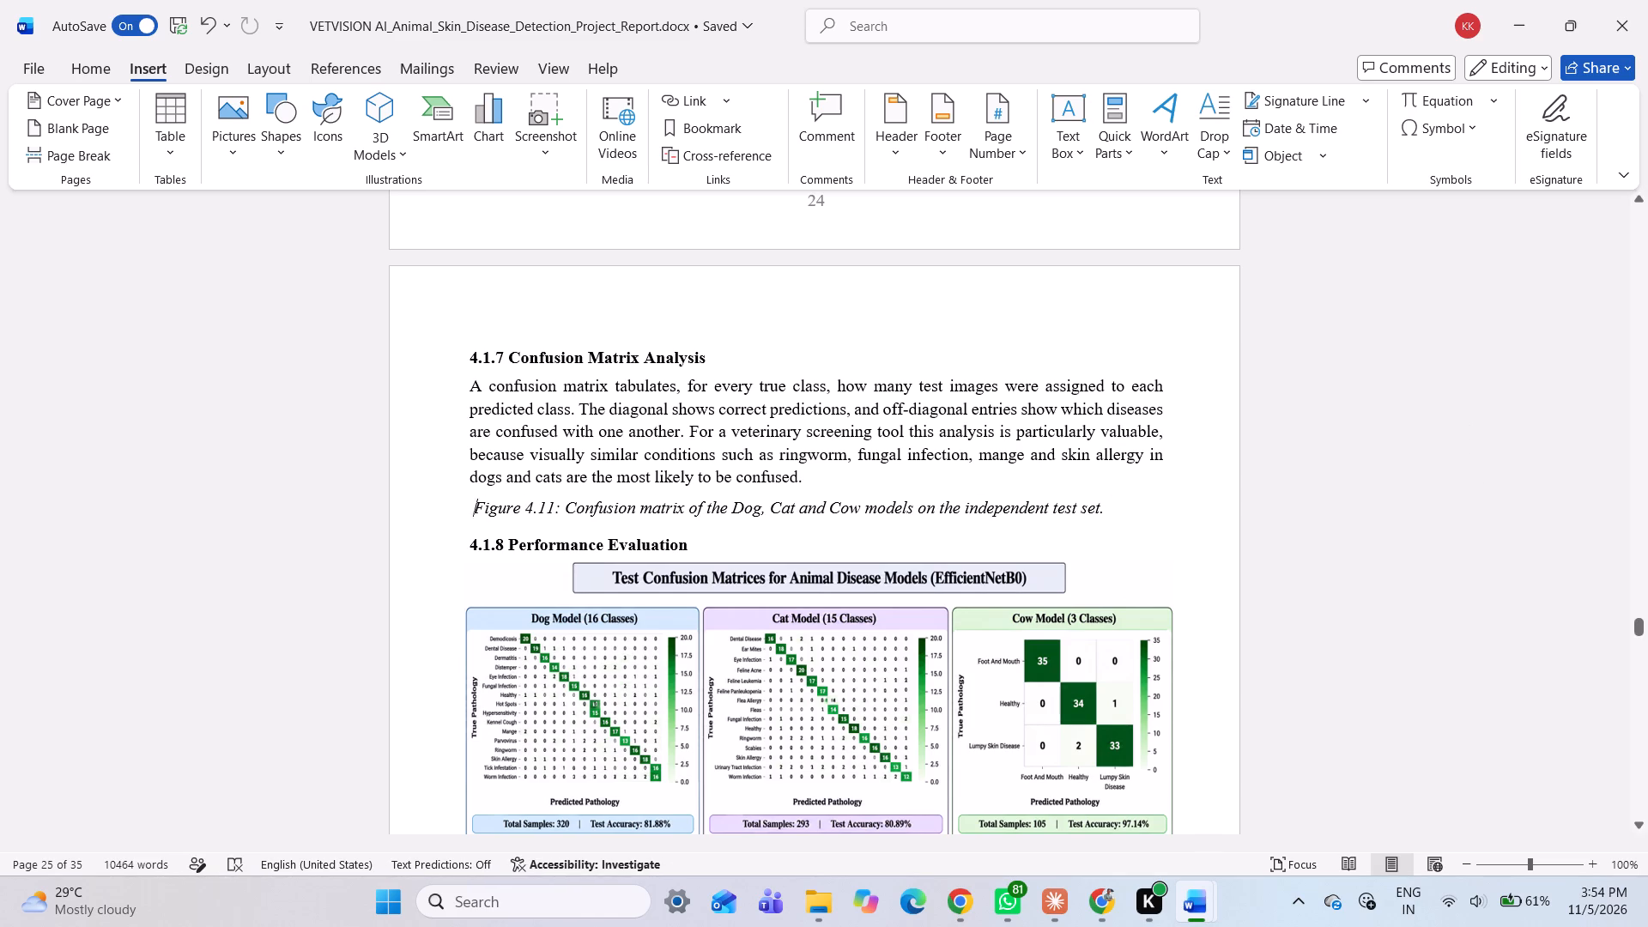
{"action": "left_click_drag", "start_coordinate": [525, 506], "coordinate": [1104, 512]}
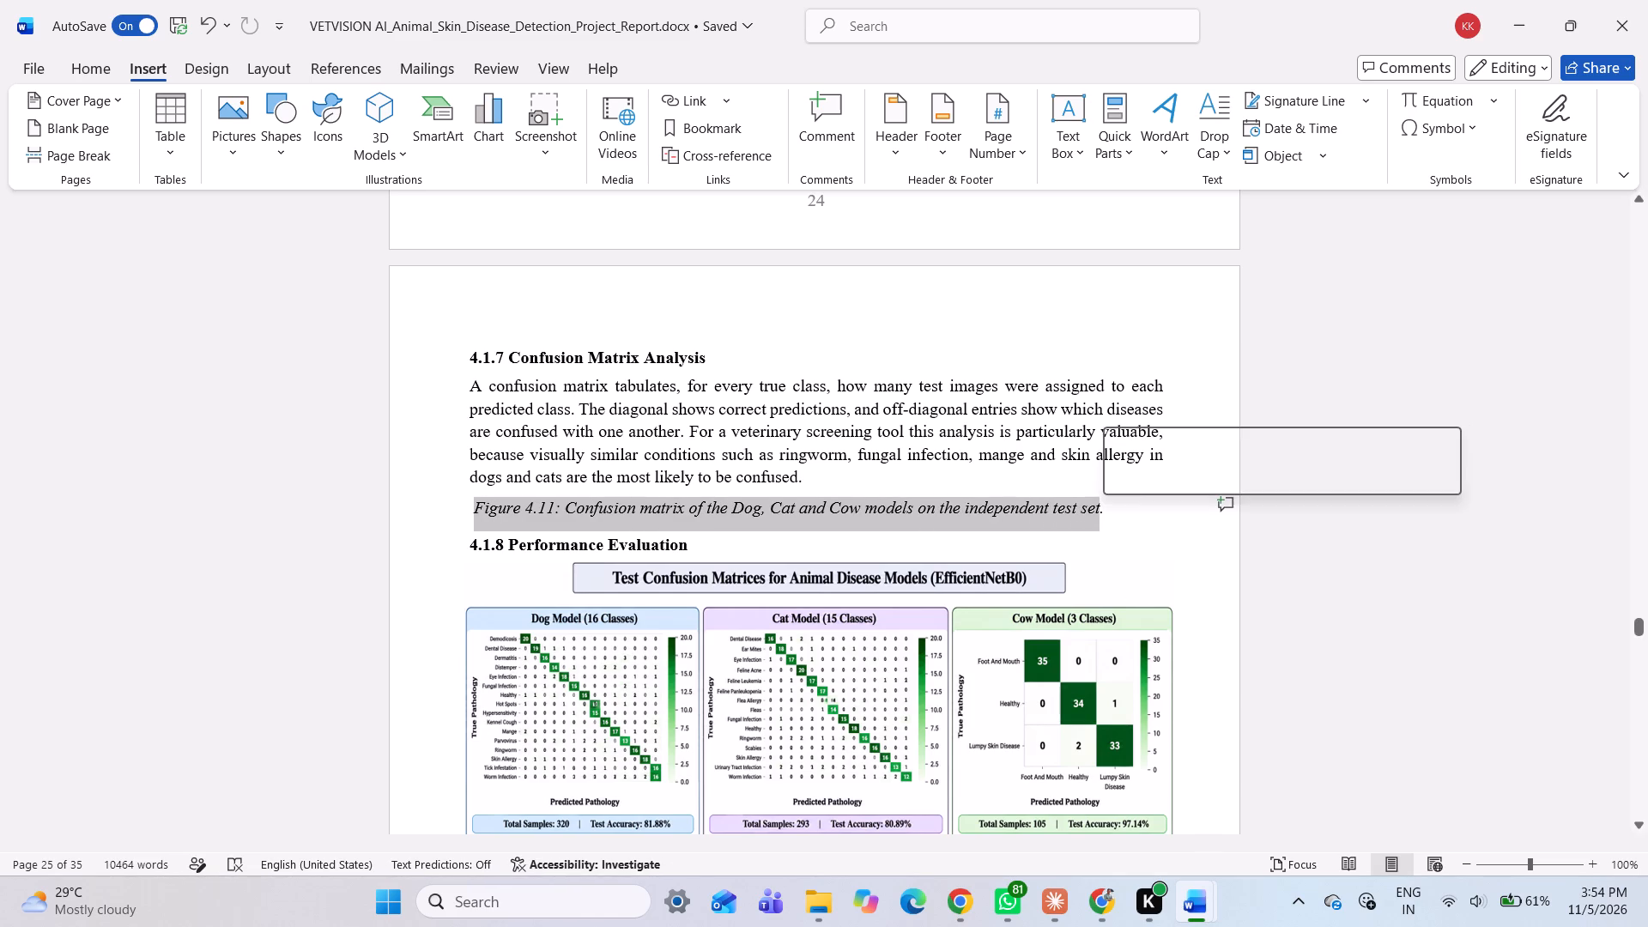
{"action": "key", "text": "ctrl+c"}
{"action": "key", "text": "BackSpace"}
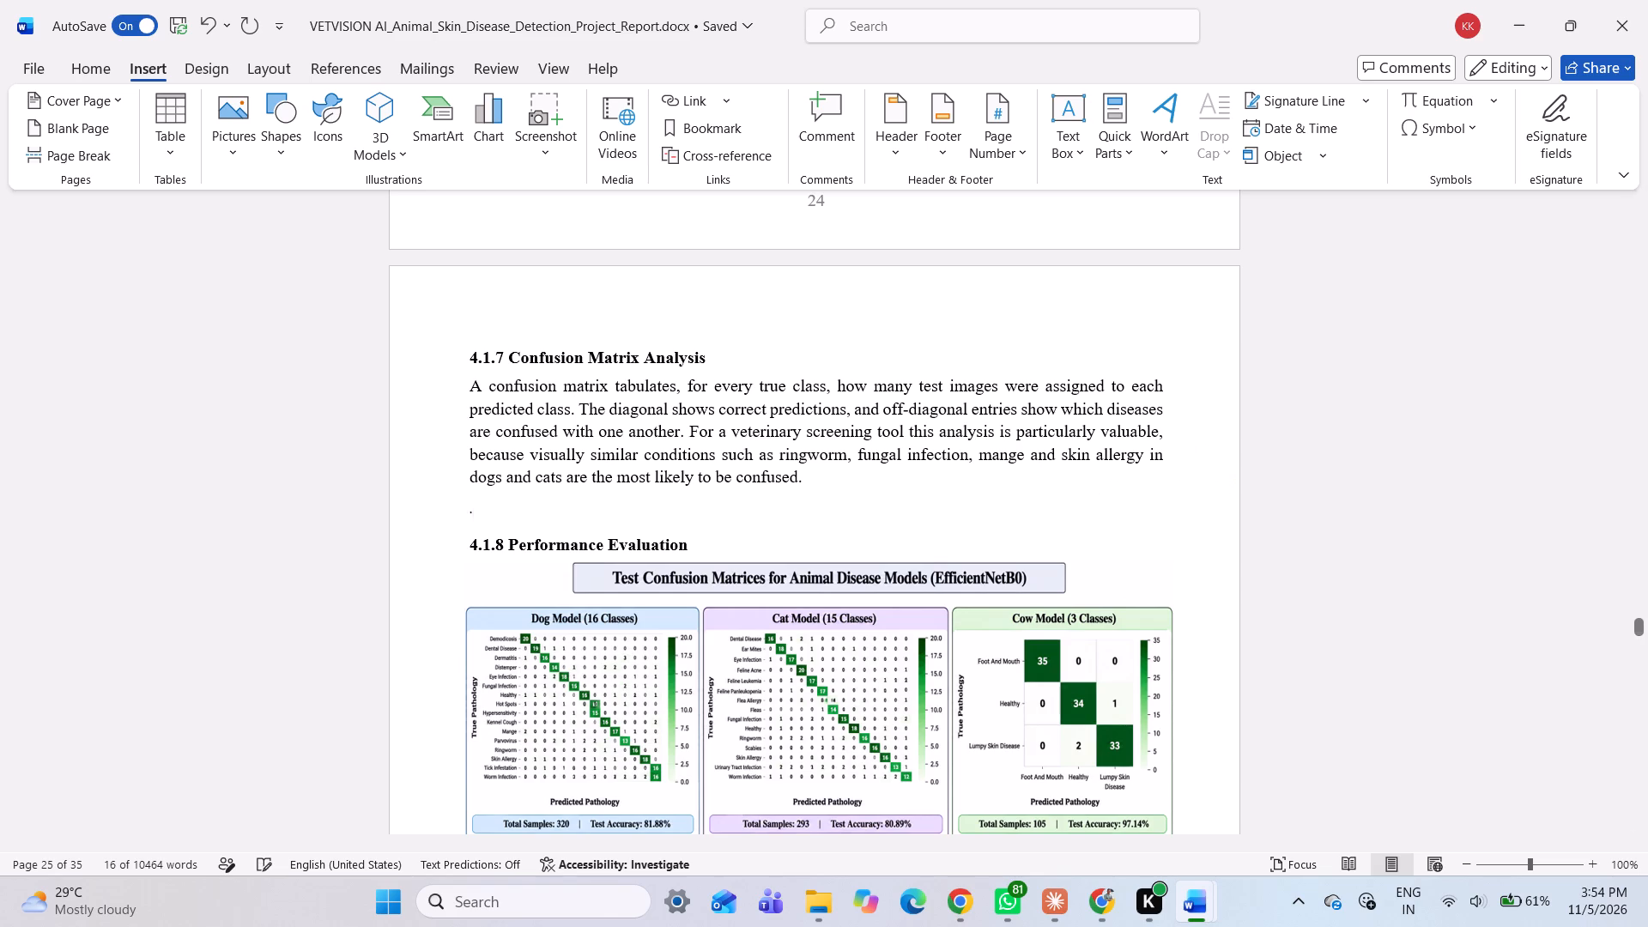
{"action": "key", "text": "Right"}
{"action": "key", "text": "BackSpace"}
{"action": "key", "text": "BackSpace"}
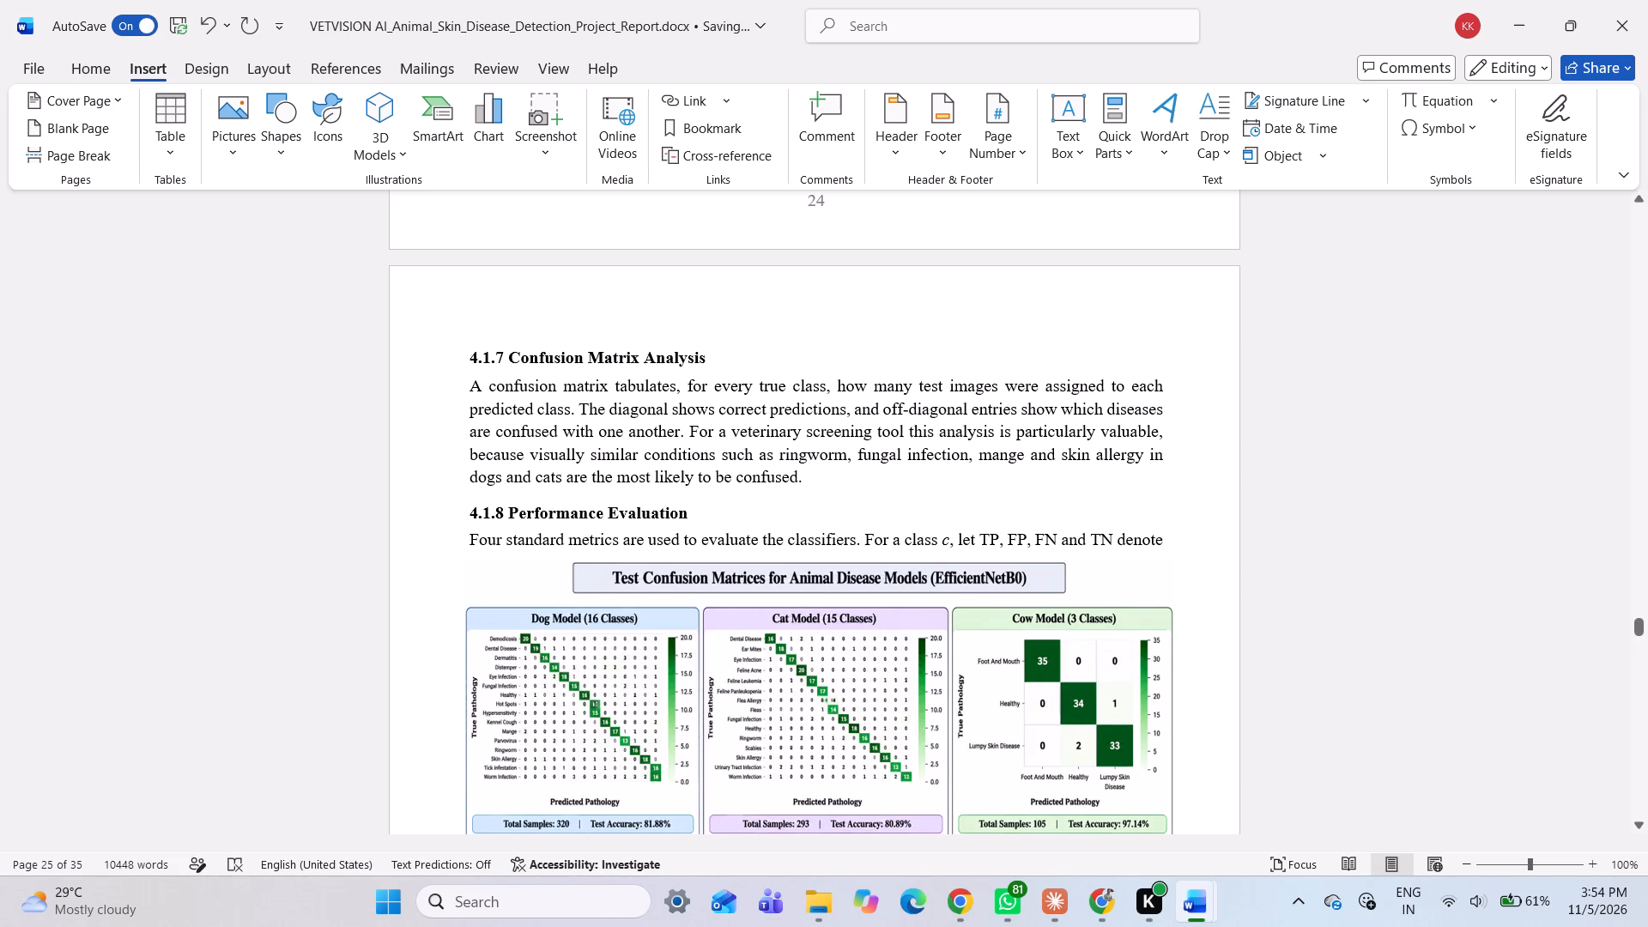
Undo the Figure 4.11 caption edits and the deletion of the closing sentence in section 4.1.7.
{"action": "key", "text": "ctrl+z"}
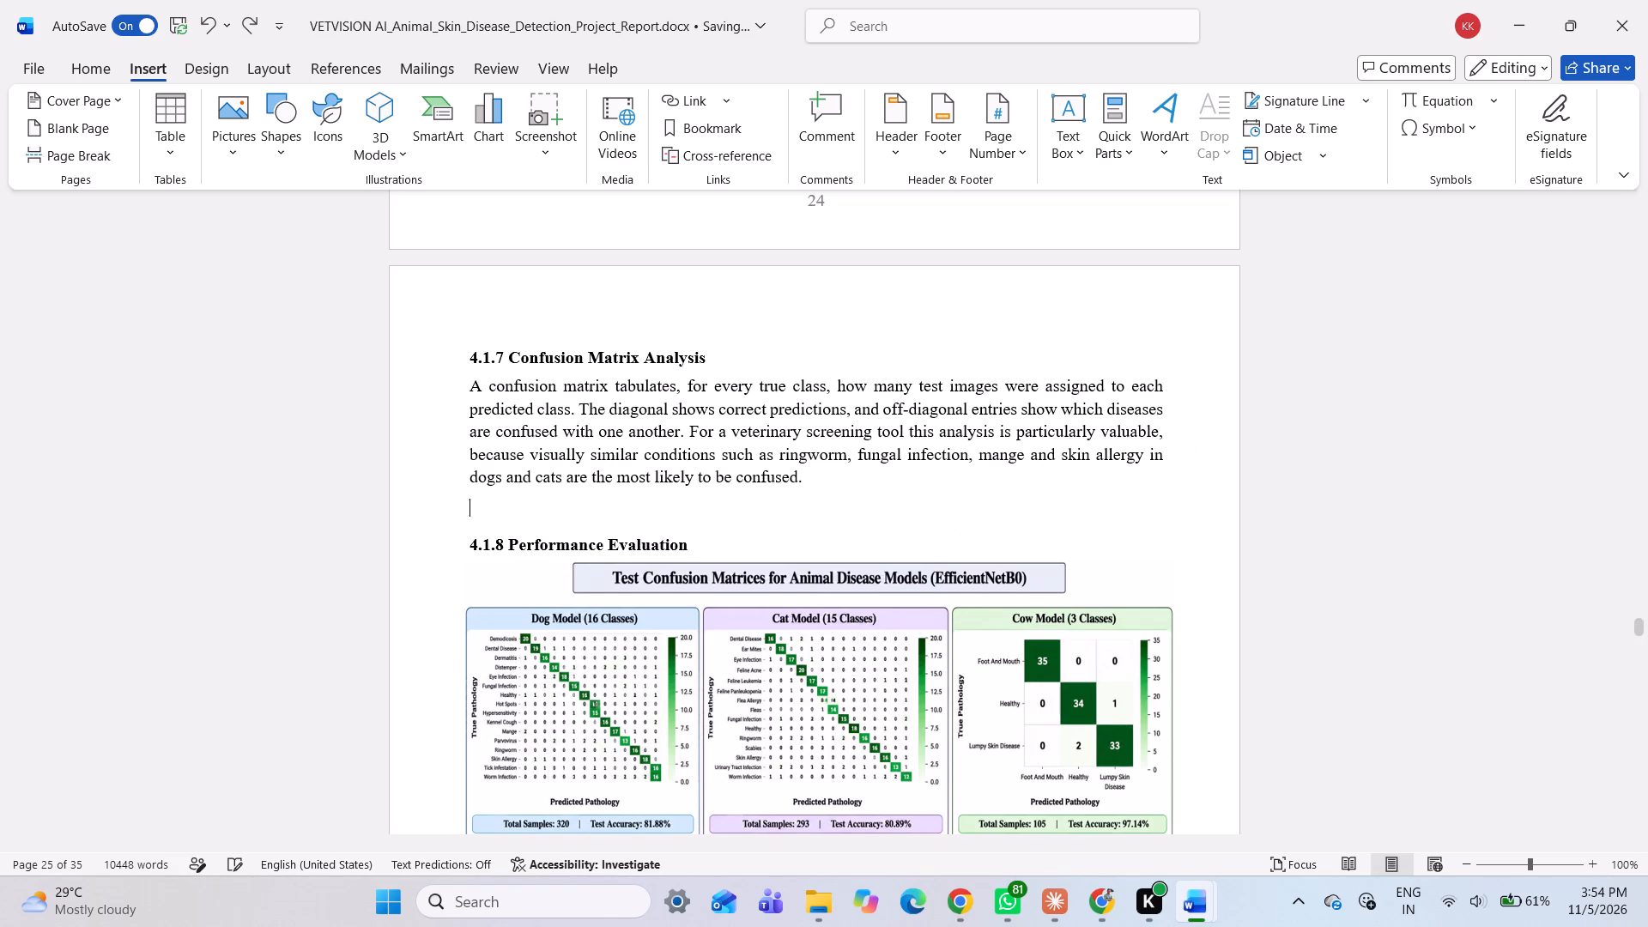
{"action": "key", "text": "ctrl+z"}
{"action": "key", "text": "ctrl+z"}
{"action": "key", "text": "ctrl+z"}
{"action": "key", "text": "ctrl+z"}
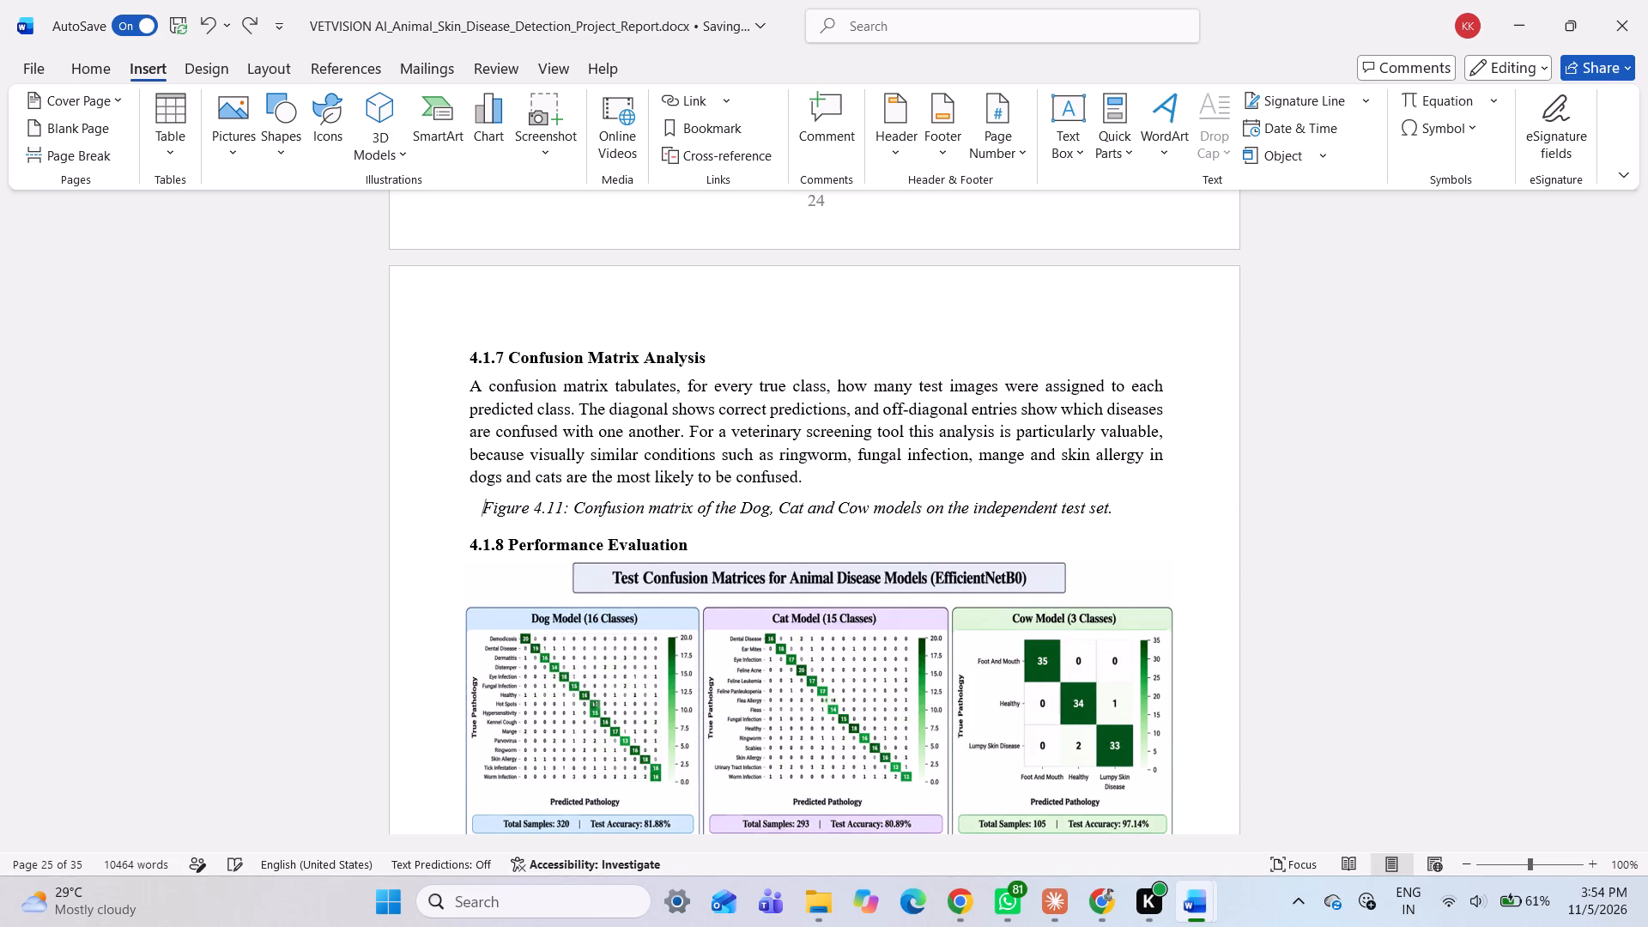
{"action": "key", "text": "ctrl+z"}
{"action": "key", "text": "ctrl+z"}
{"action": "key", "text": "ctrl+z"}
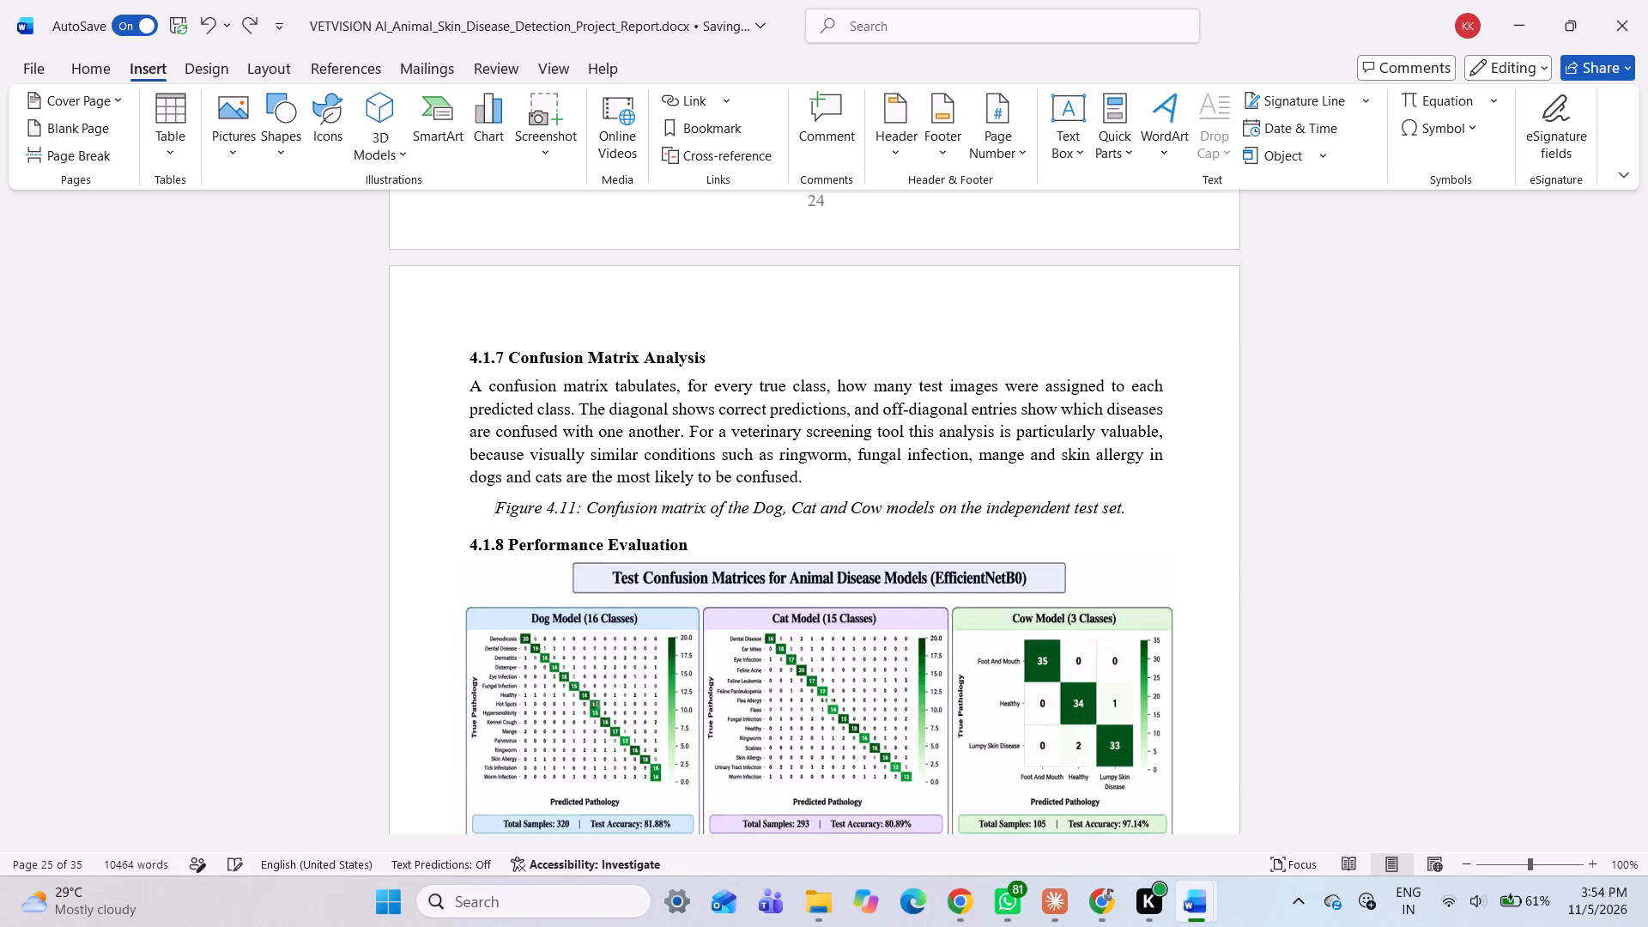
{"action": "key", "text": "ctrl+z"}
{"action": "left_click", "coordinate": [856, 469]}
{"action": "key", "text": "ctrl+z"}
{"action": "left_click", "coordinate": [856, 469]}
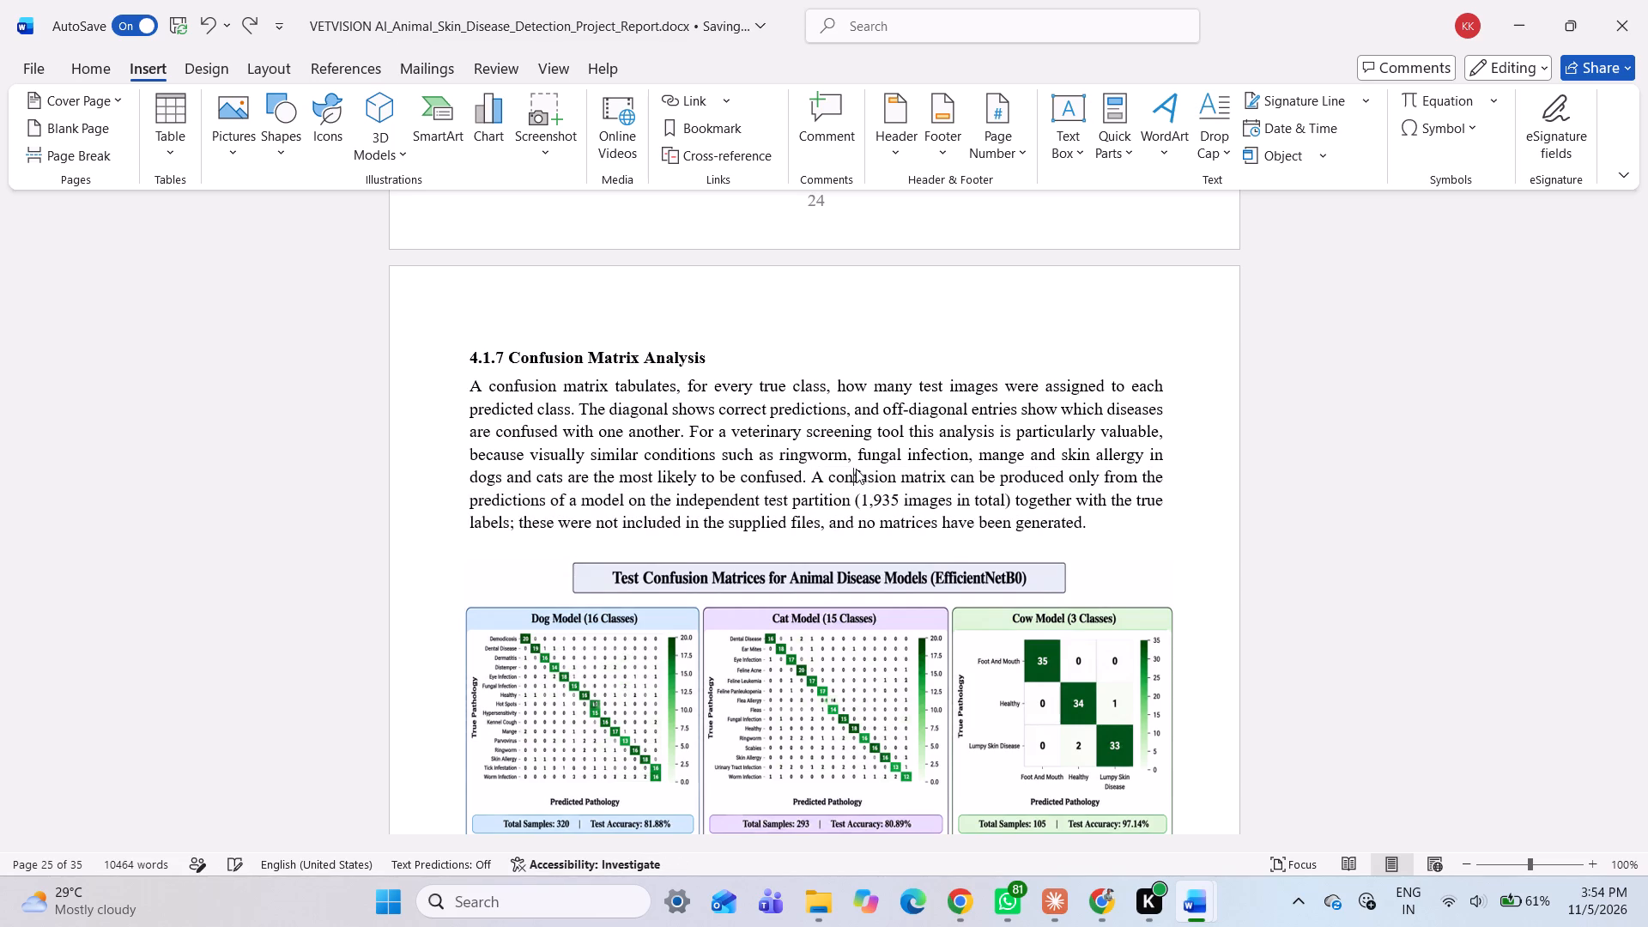
Move the confusion matrix figure up slightly to close the gap below the section 4.1.7 paragraph.
{"action": "scroll", "coordinate": [798, 439], "scroll_direction": "down", "scroll_amount": 5}
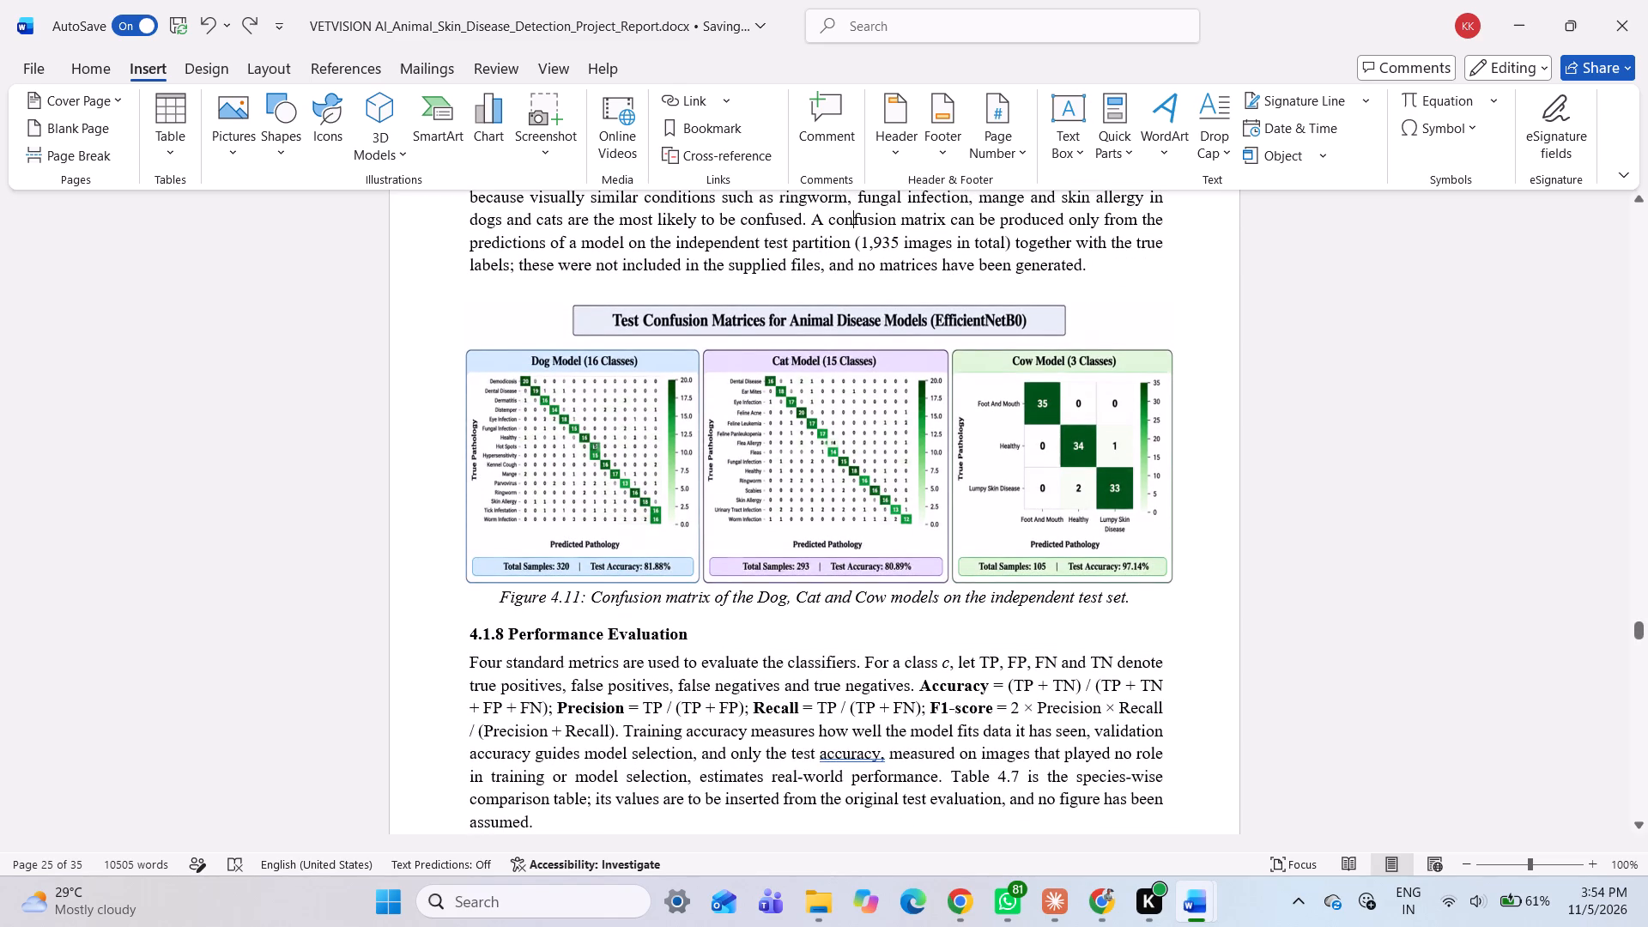
{"action": "left_click_drag", "start_coordinate": [731, 579], "coordinate": [731, 560]}
{"action": "left_click", "coordinate": [449, 354]}
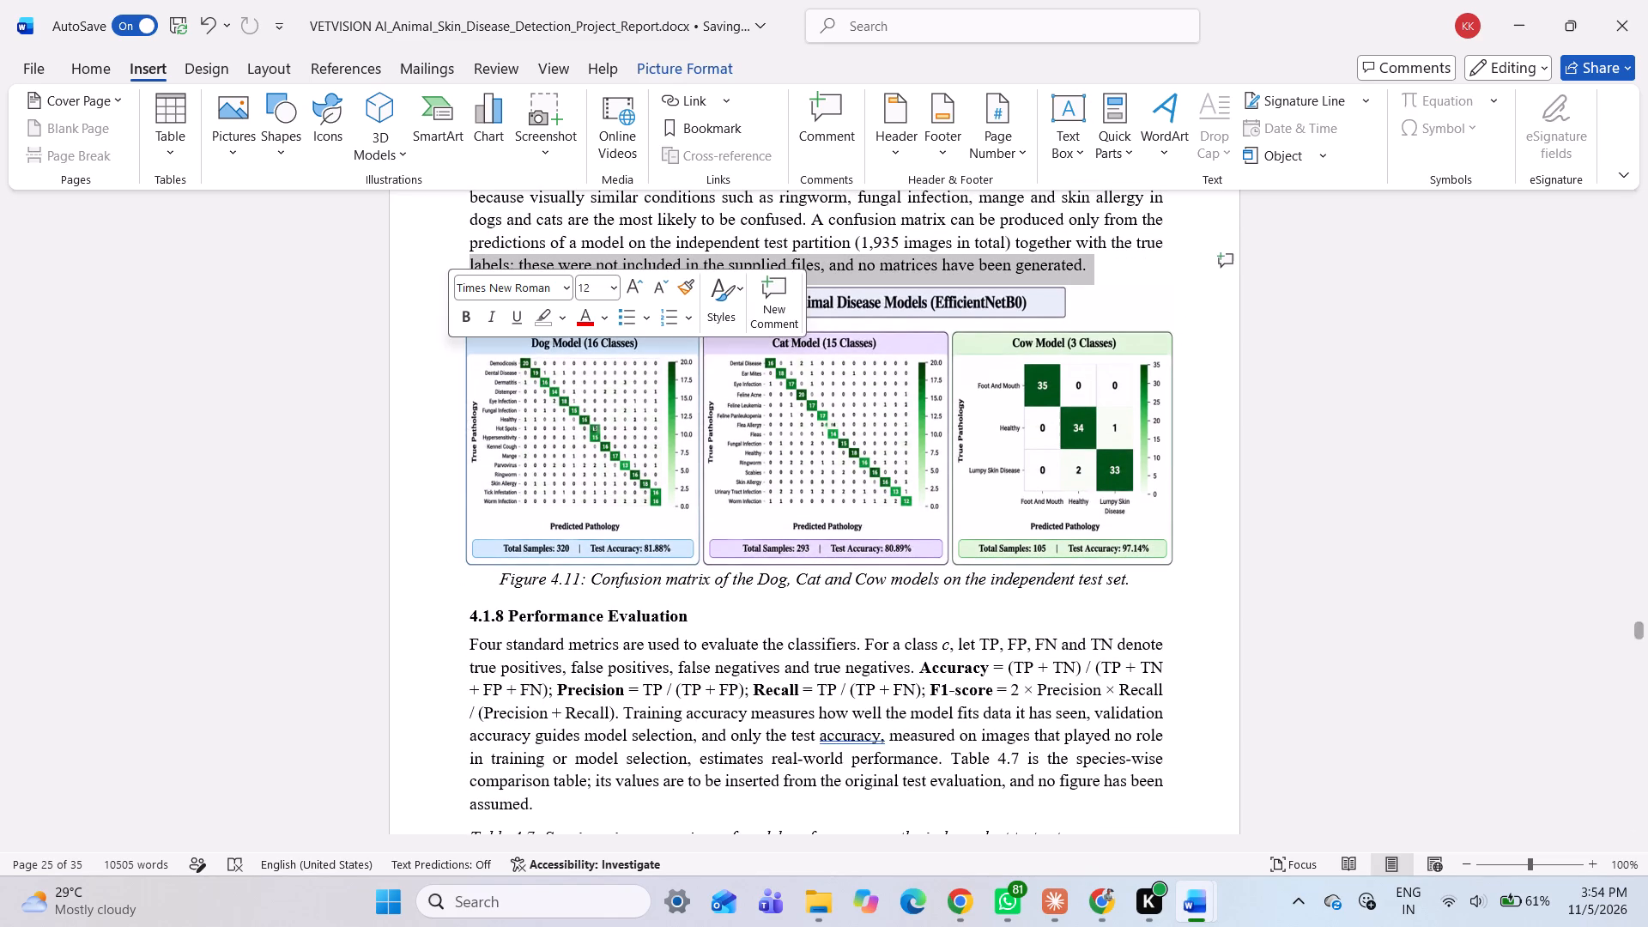
{"action": "left_click", "coordinate": [1171, 310]}
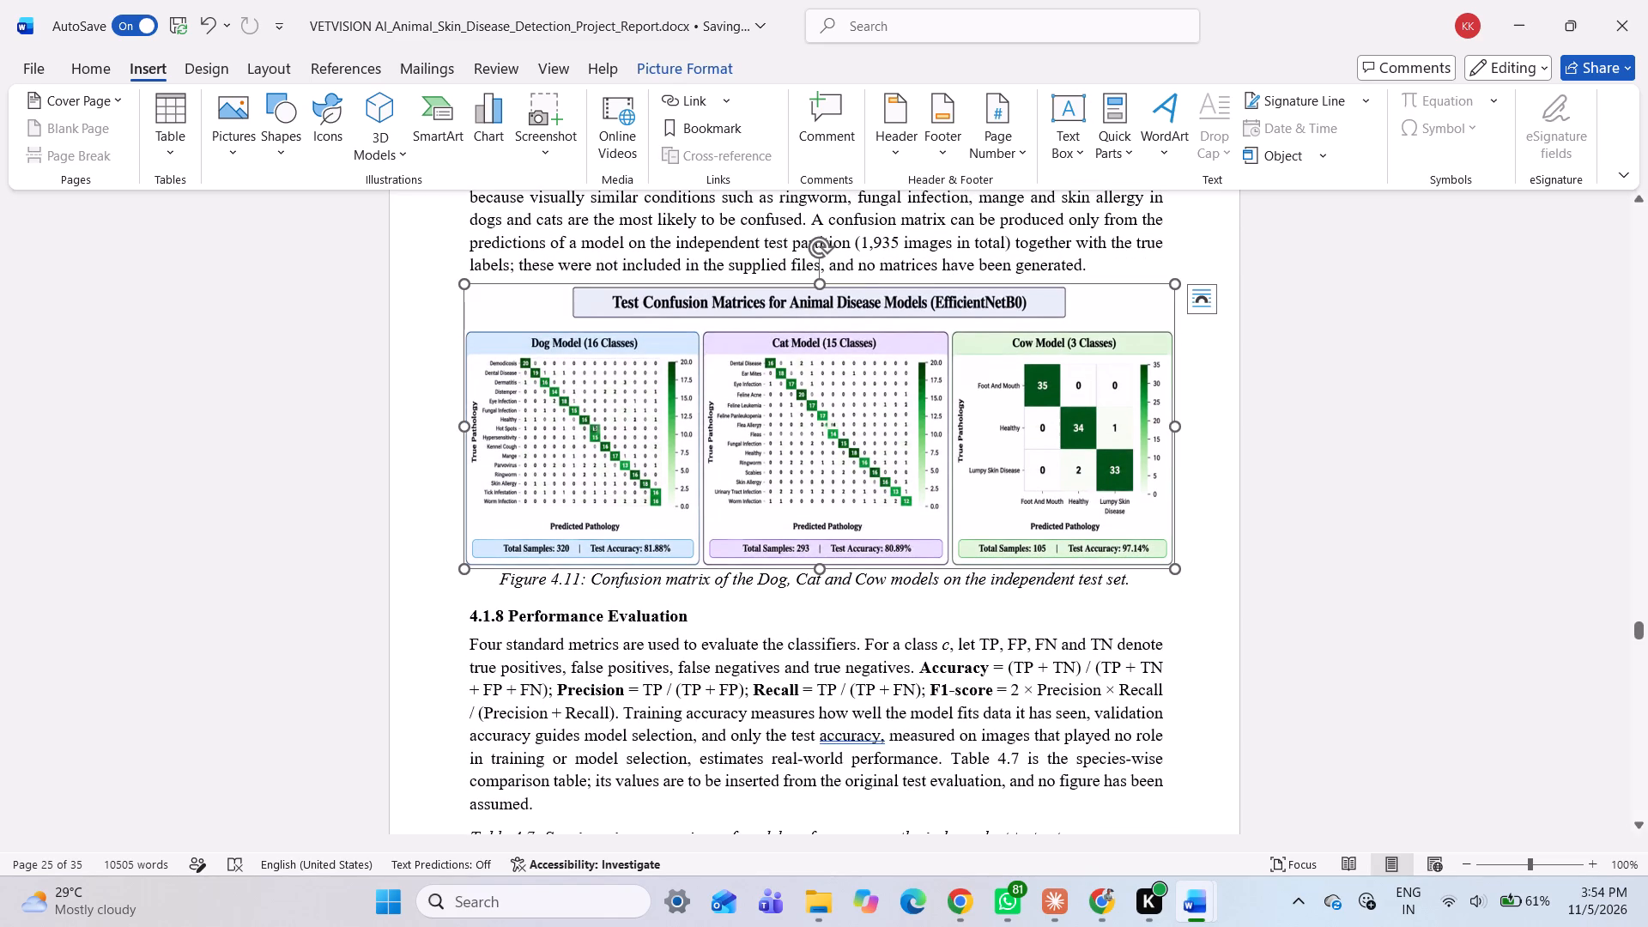
Delete the last sentence of section 4.1.7, from "A confusion matrix can be produced only from" to "no matrices have been generated.".
{"action": "left_click_drag", "start_coordinate": [1097, 269], "coordinate": [809, 230]}
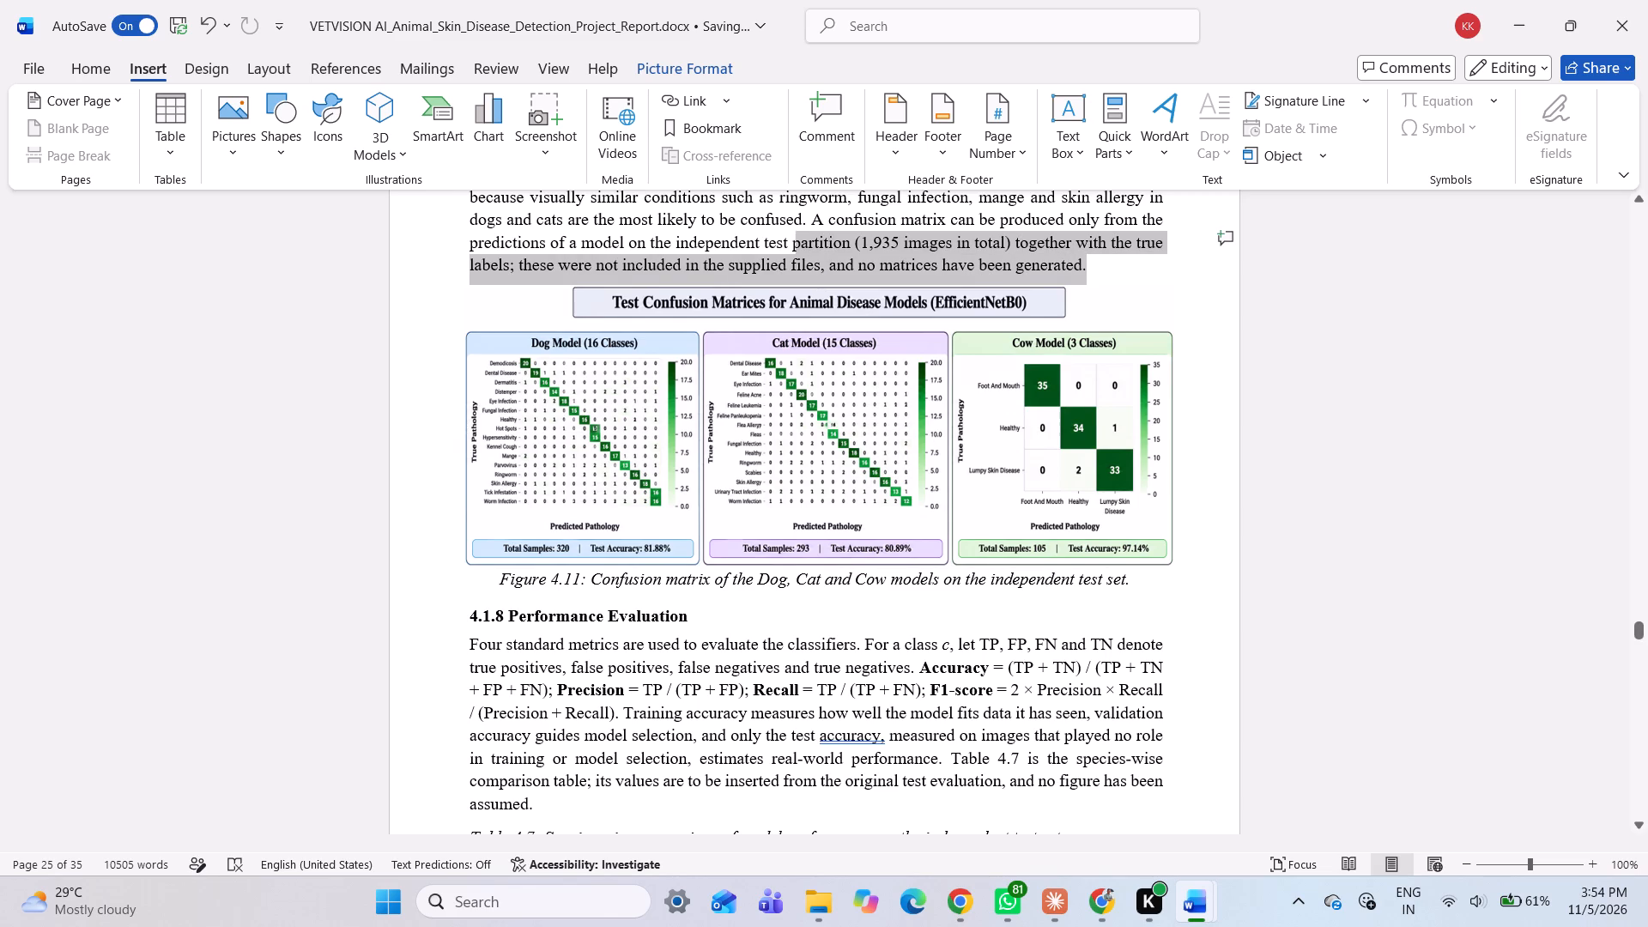
{"action": "left_click_drag", "start_coordinate": [809, 230], "coordinate": [813, 226]}
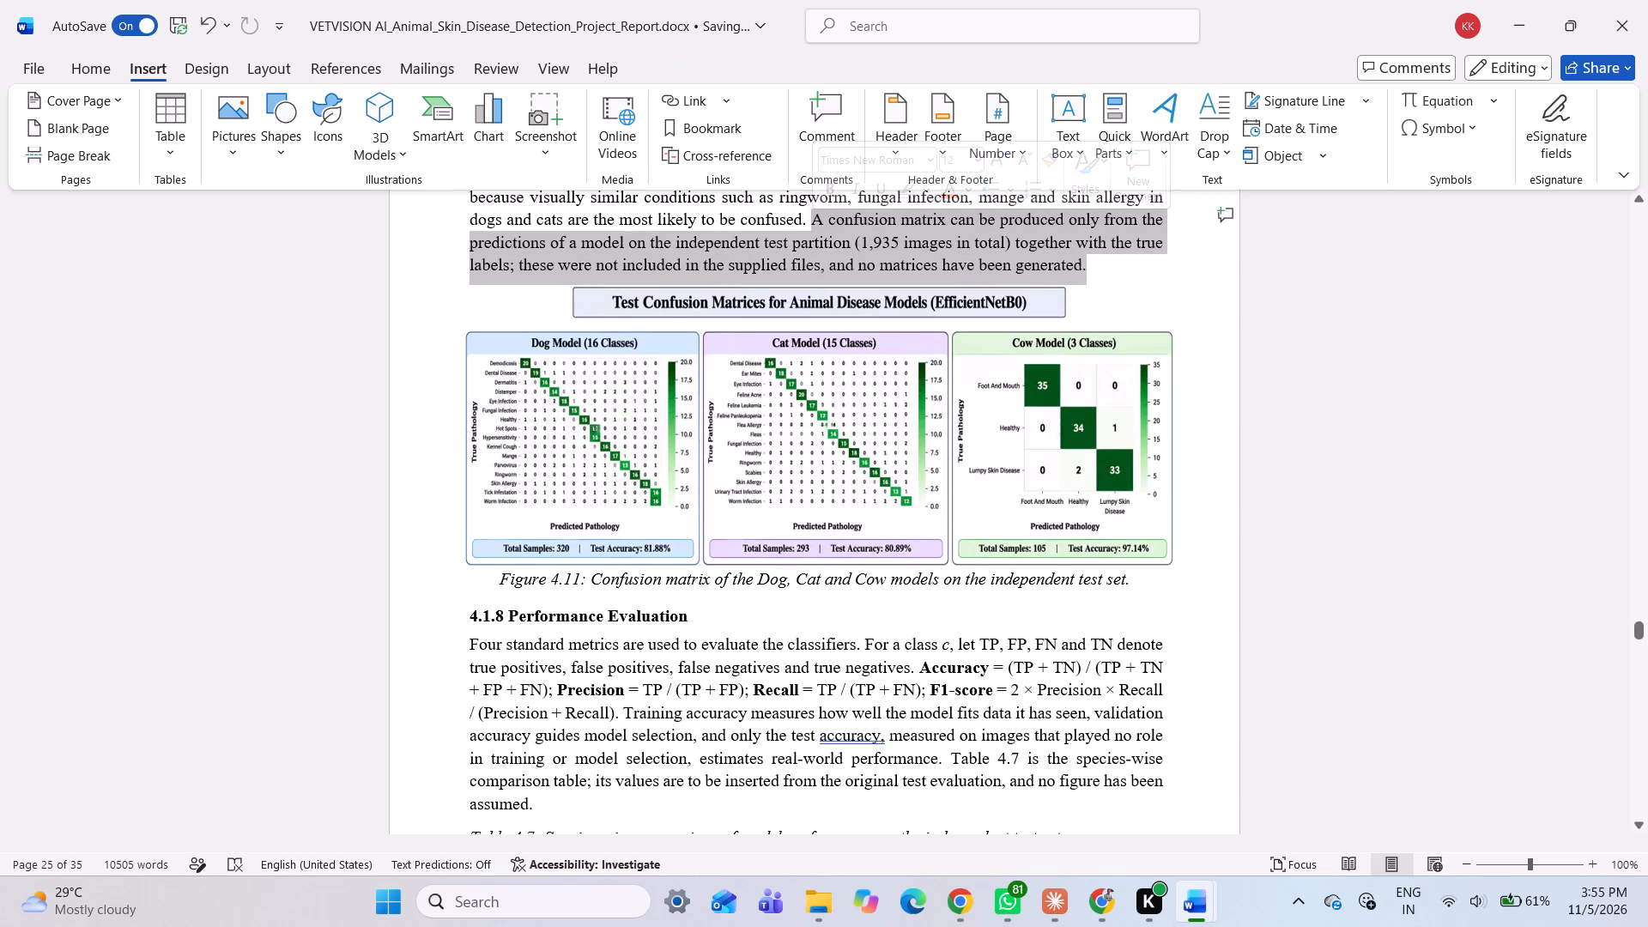
{"action": "left_click", "coordinate": [1074, 292]}
{"action": "key", "text": "BackSpace"}
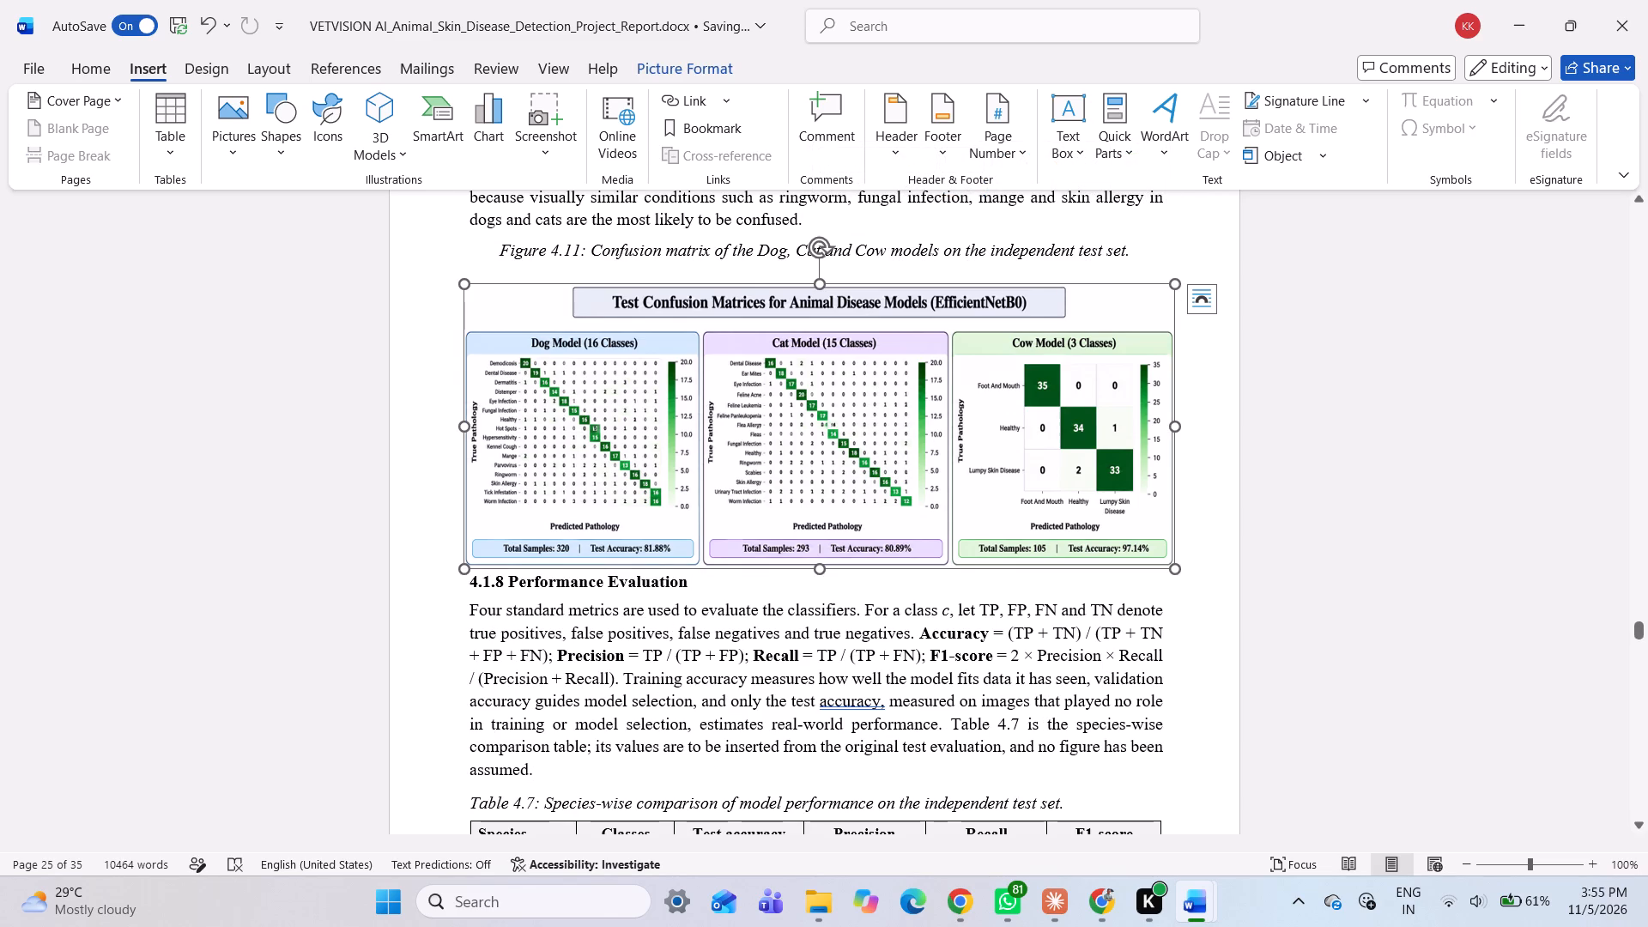
Move the confusion matrix figure directly beneath the shortened section 4.1.7 paragraph, keeping the Figure 4.11 caption below it.
{"action": "left_click_drag", "start_coordinate": [900, 284], "coordinate": [906, 230]}
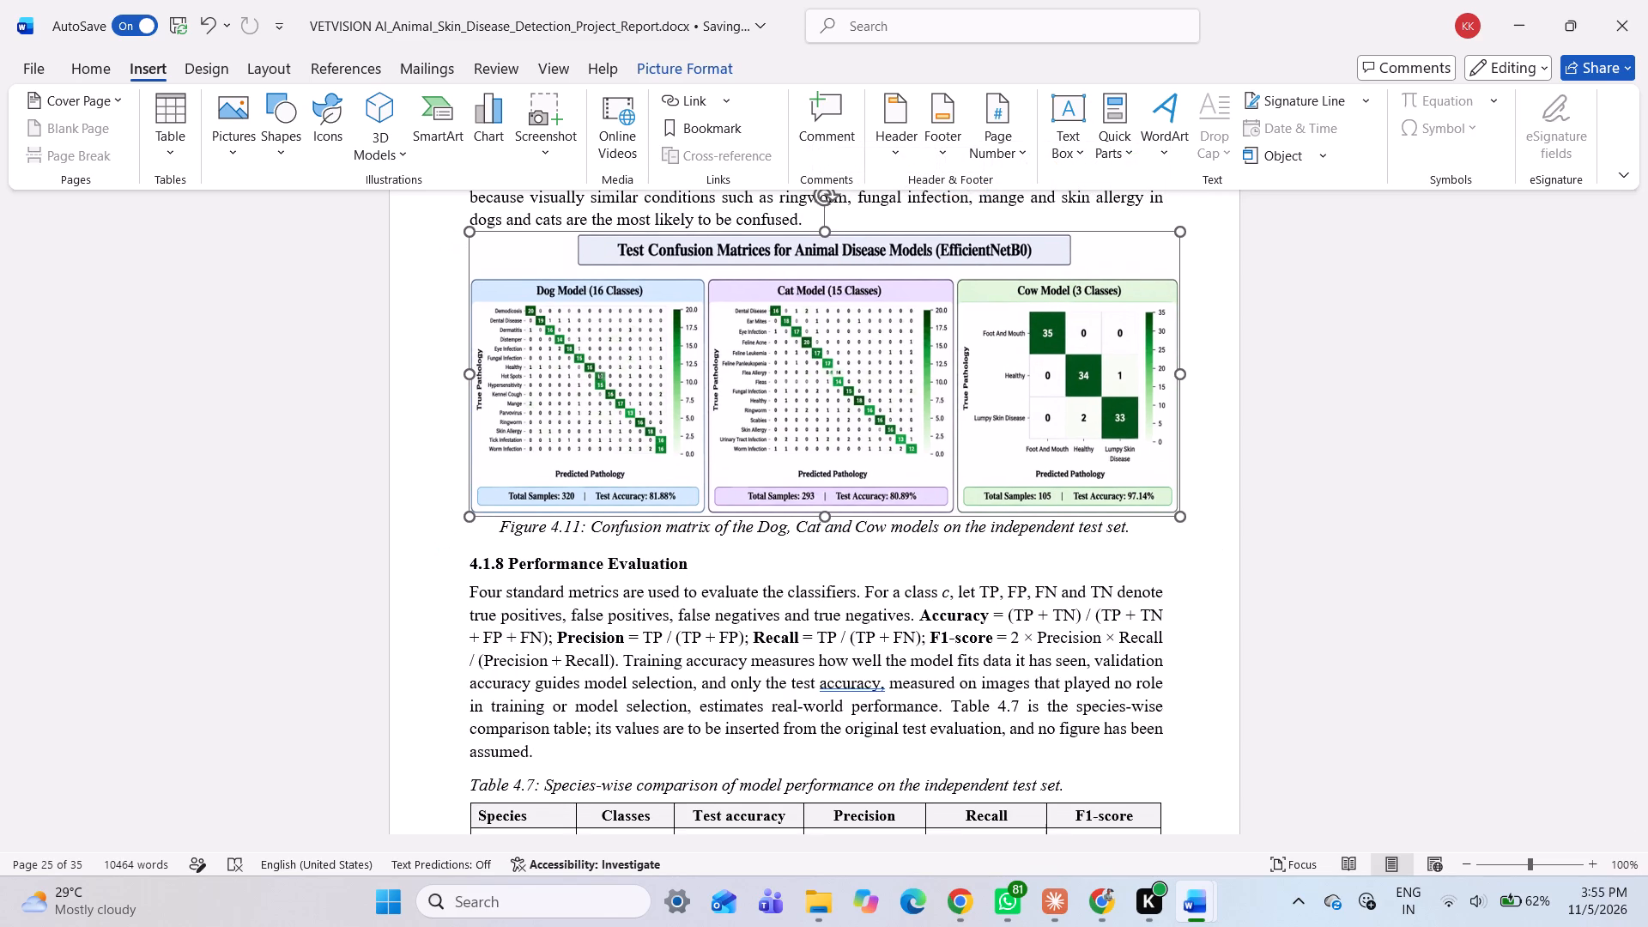
{"action": "left_click_drag", "start_coordinate": [906, 230], "coordinate": [906, 228]}
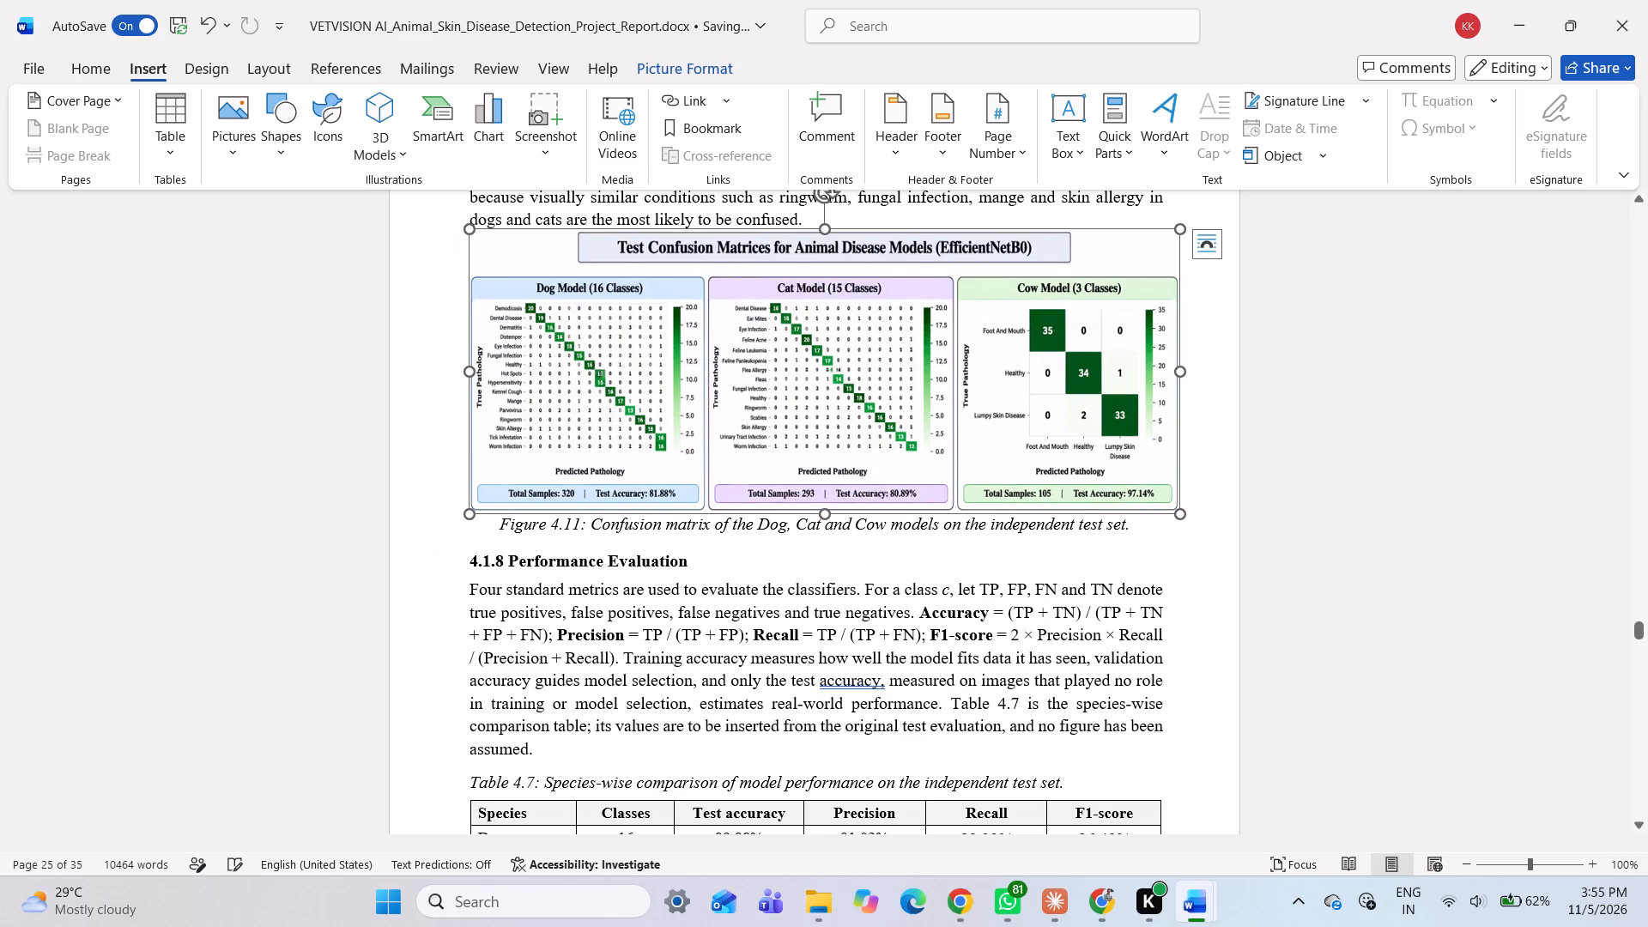
{"action": "left_click", "coordinate": [1191, 334]}
Narrow Table 4.7 in section 4.1.8 slightly, keeping its rows and columns in proportion under the caption.
{"action": "scroll", "coordinate": [1103, 471], "scroll_direction": "down", "scroll_amount": 11}
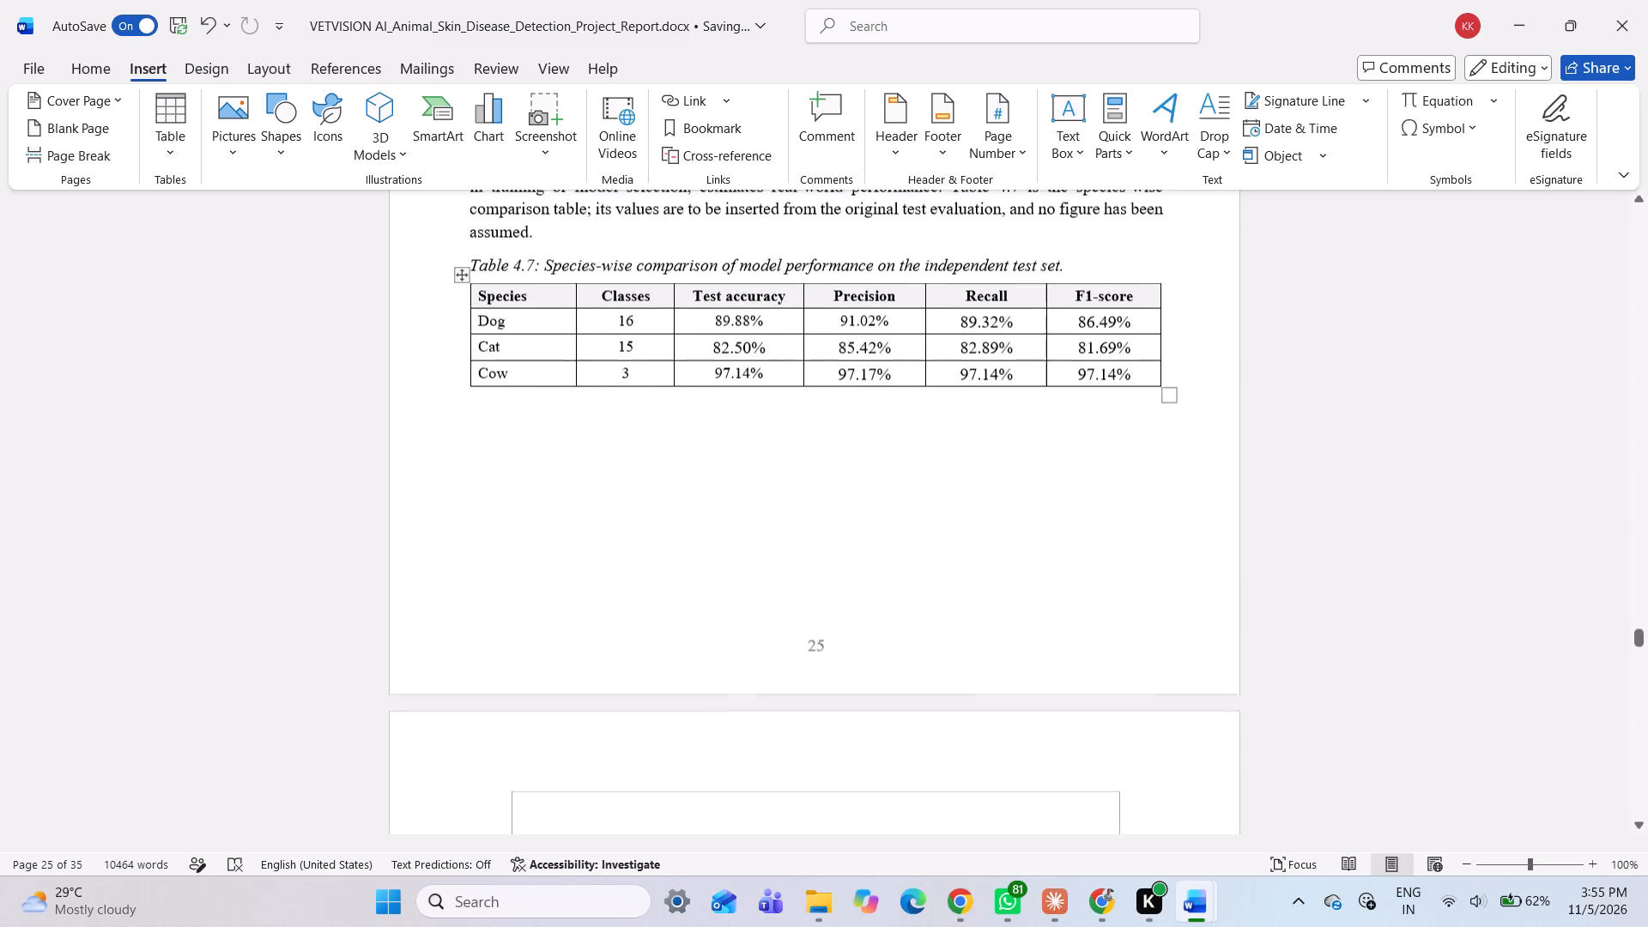
{"action": "scroll", "coordinate": [1042, 489], "scroll_direction": "down", "scroll_amount": 6}
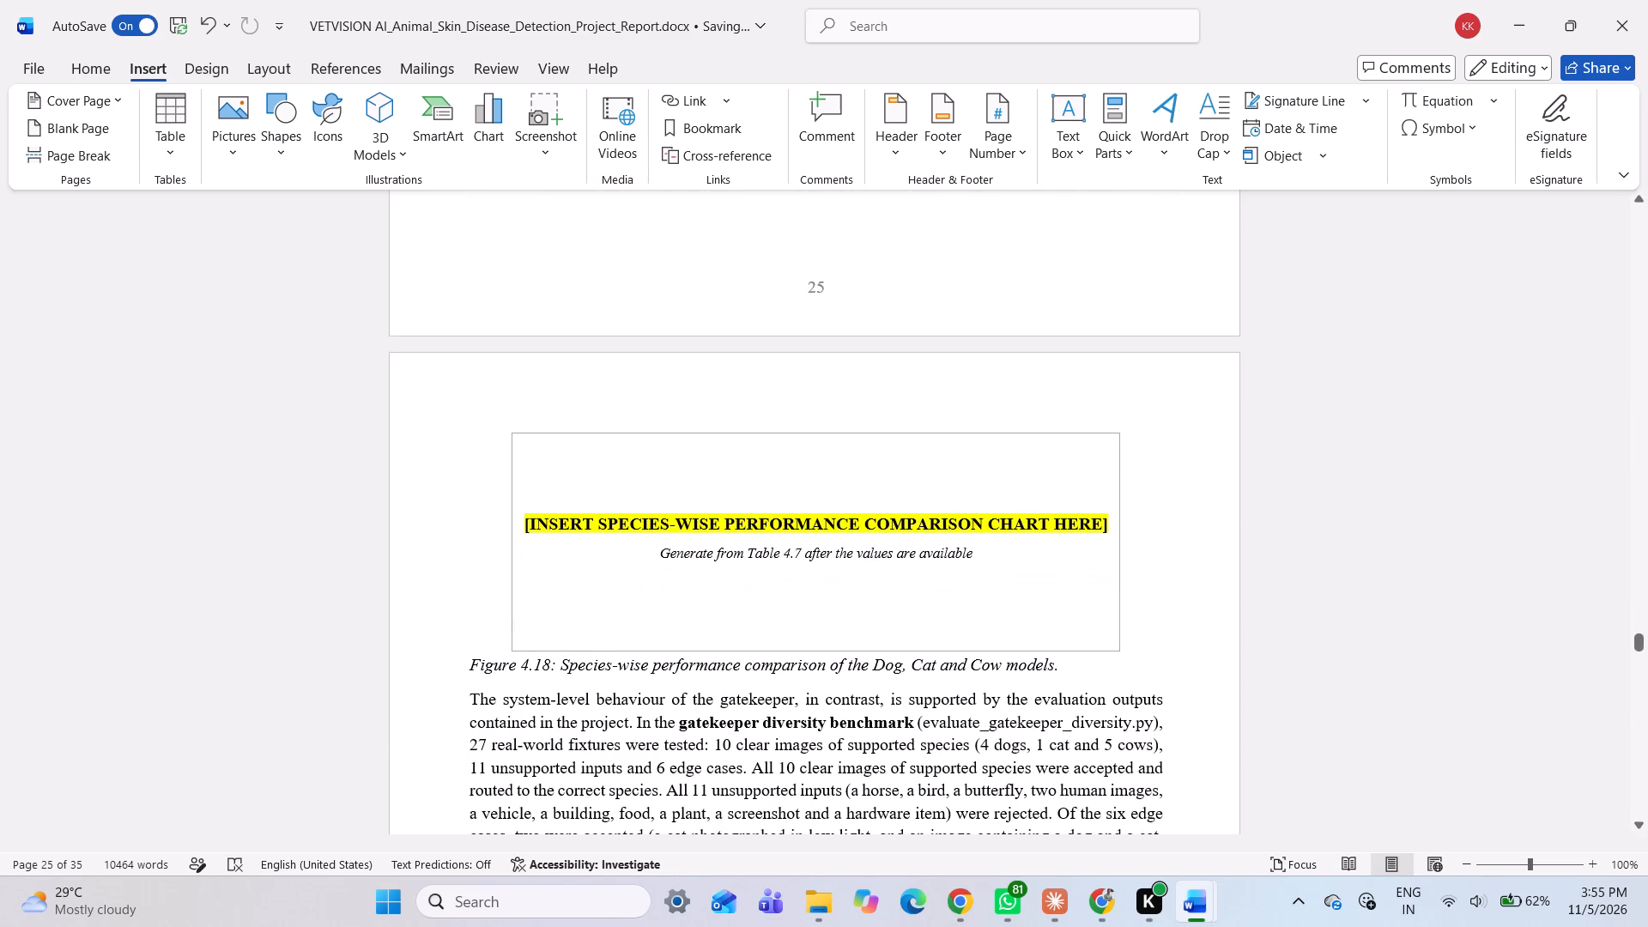
{"action": "scroll", "coordinate": [989, 461], "scroll_direction": "up", "scroll_amount": 10}
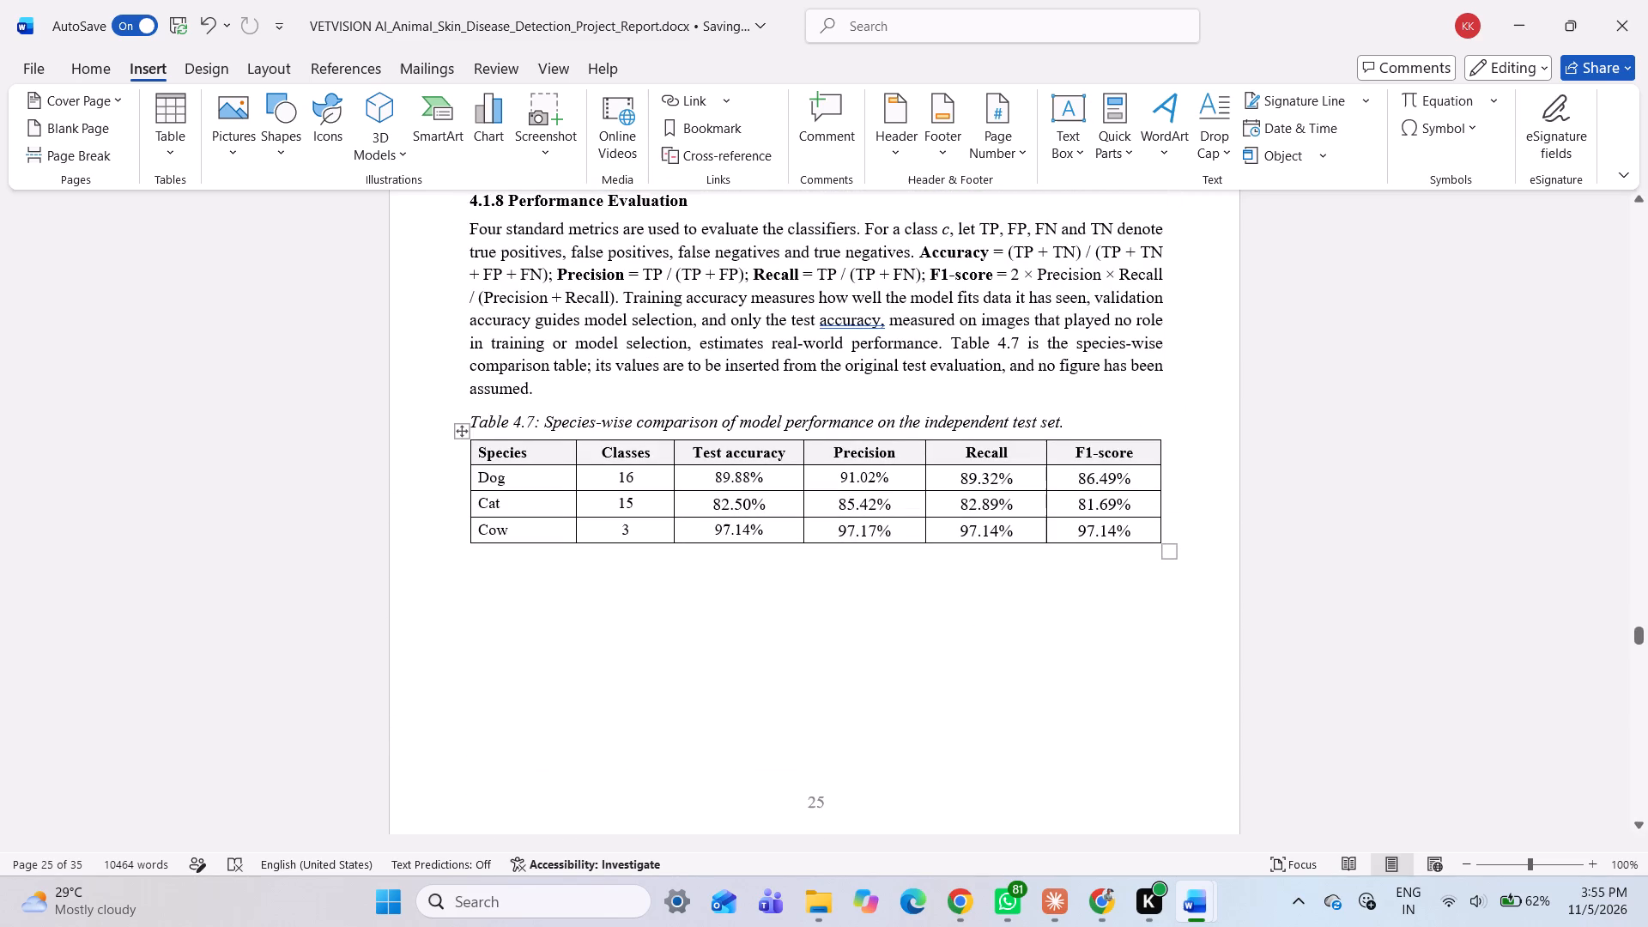
{"action": "left_click_drag", "start_coordinate": [1169, 553], "coordinate": [1088, 500]}
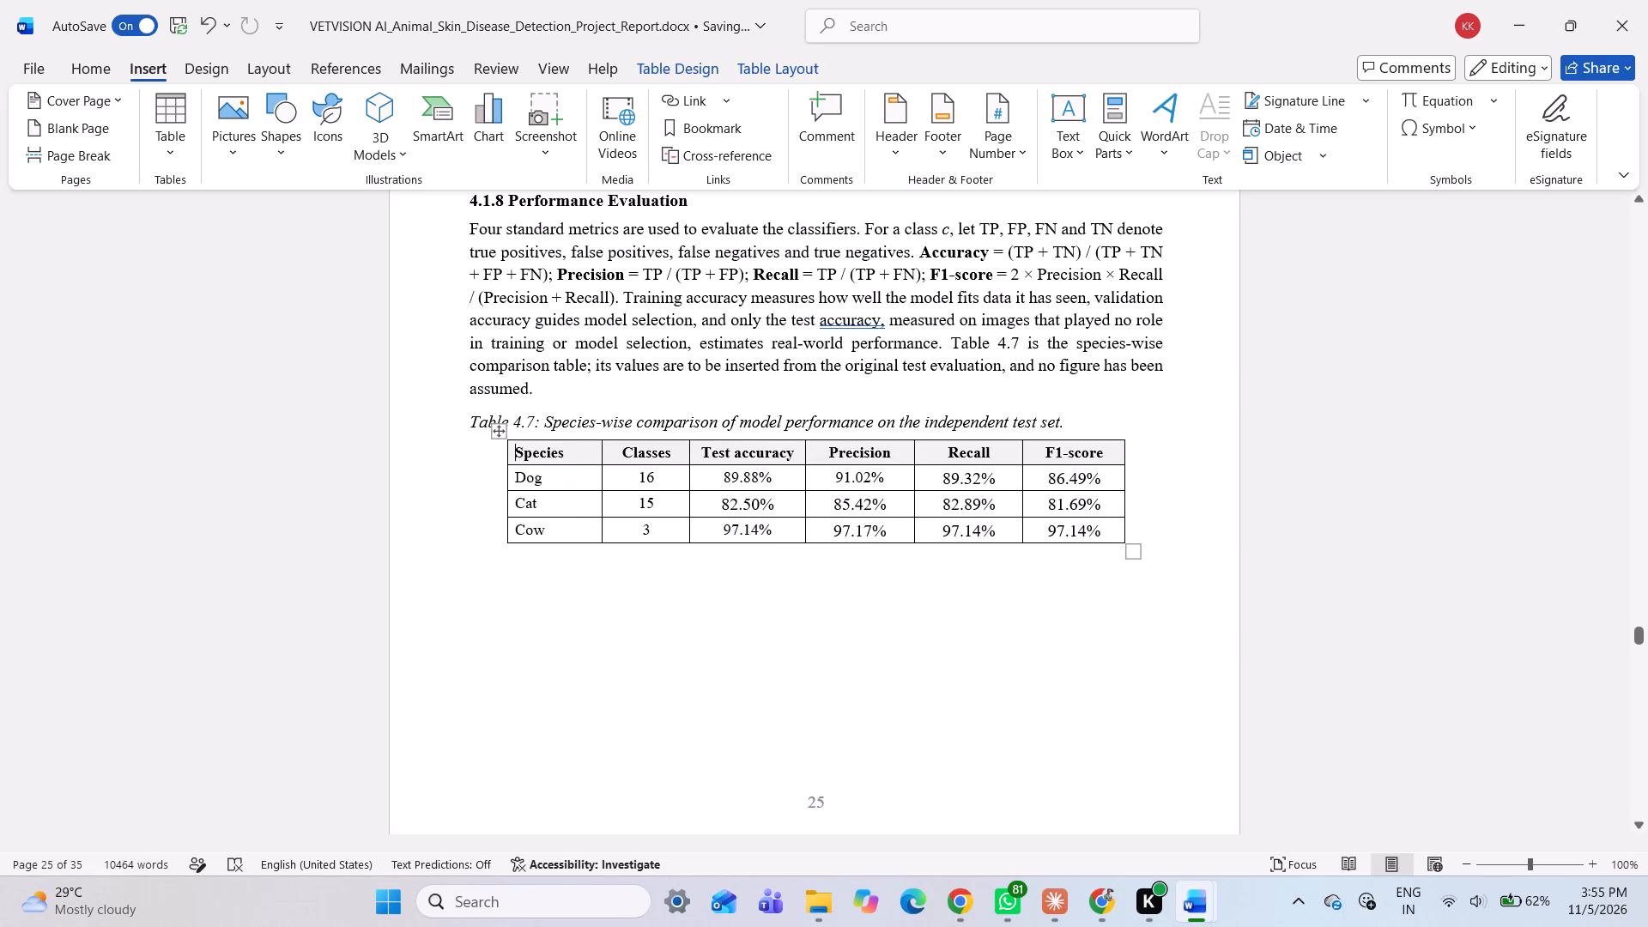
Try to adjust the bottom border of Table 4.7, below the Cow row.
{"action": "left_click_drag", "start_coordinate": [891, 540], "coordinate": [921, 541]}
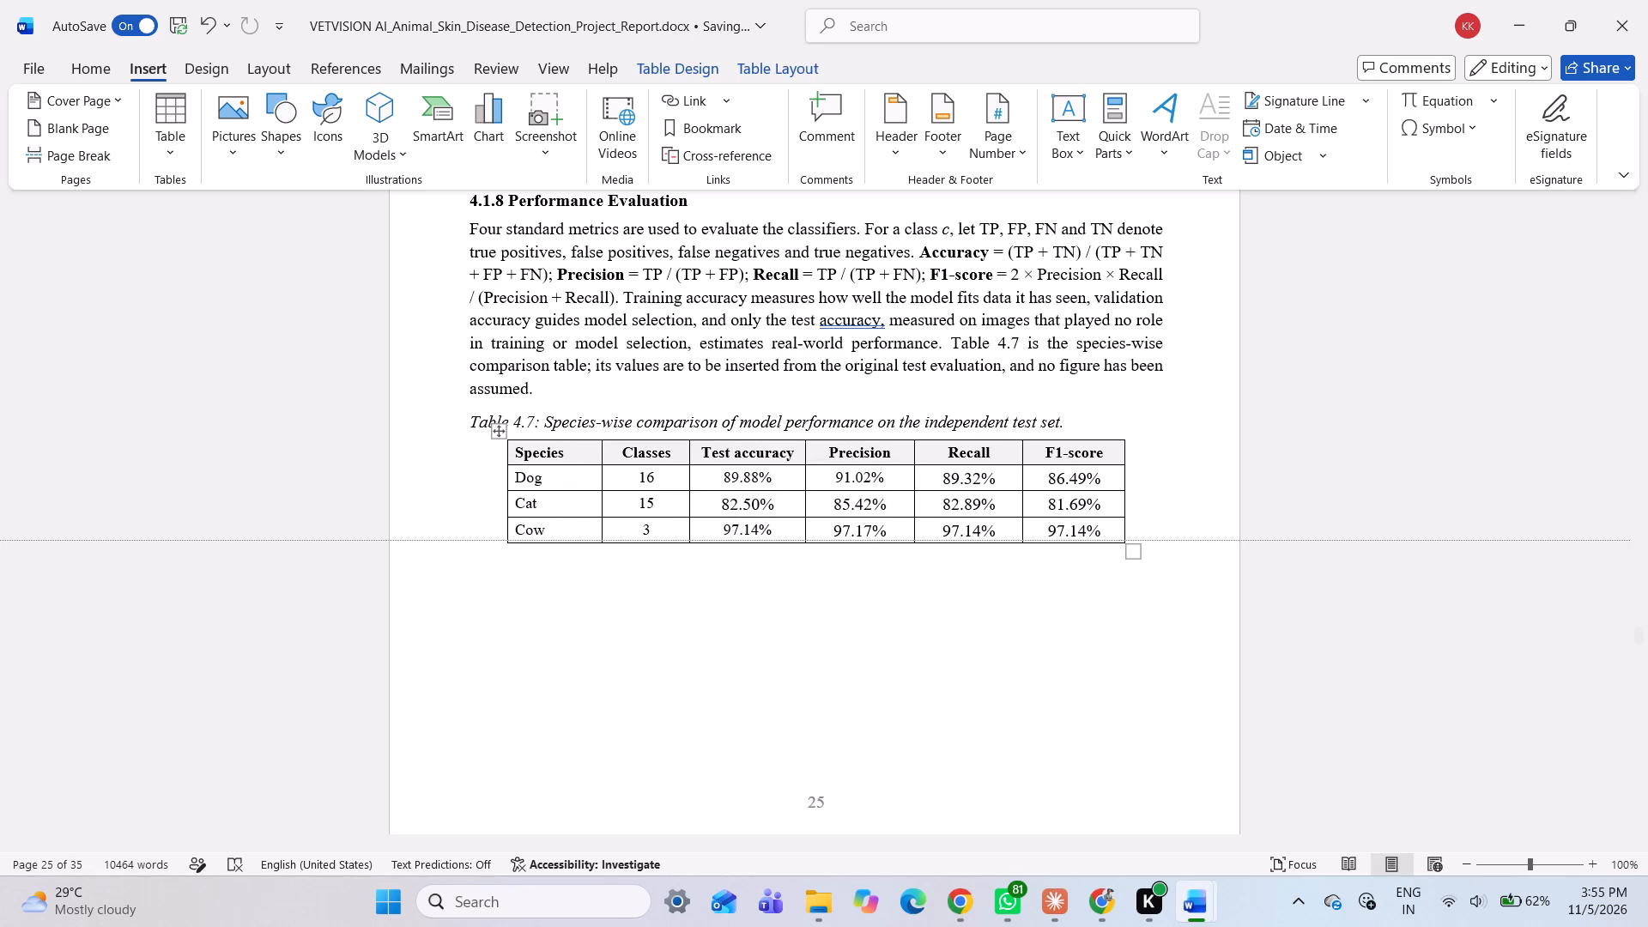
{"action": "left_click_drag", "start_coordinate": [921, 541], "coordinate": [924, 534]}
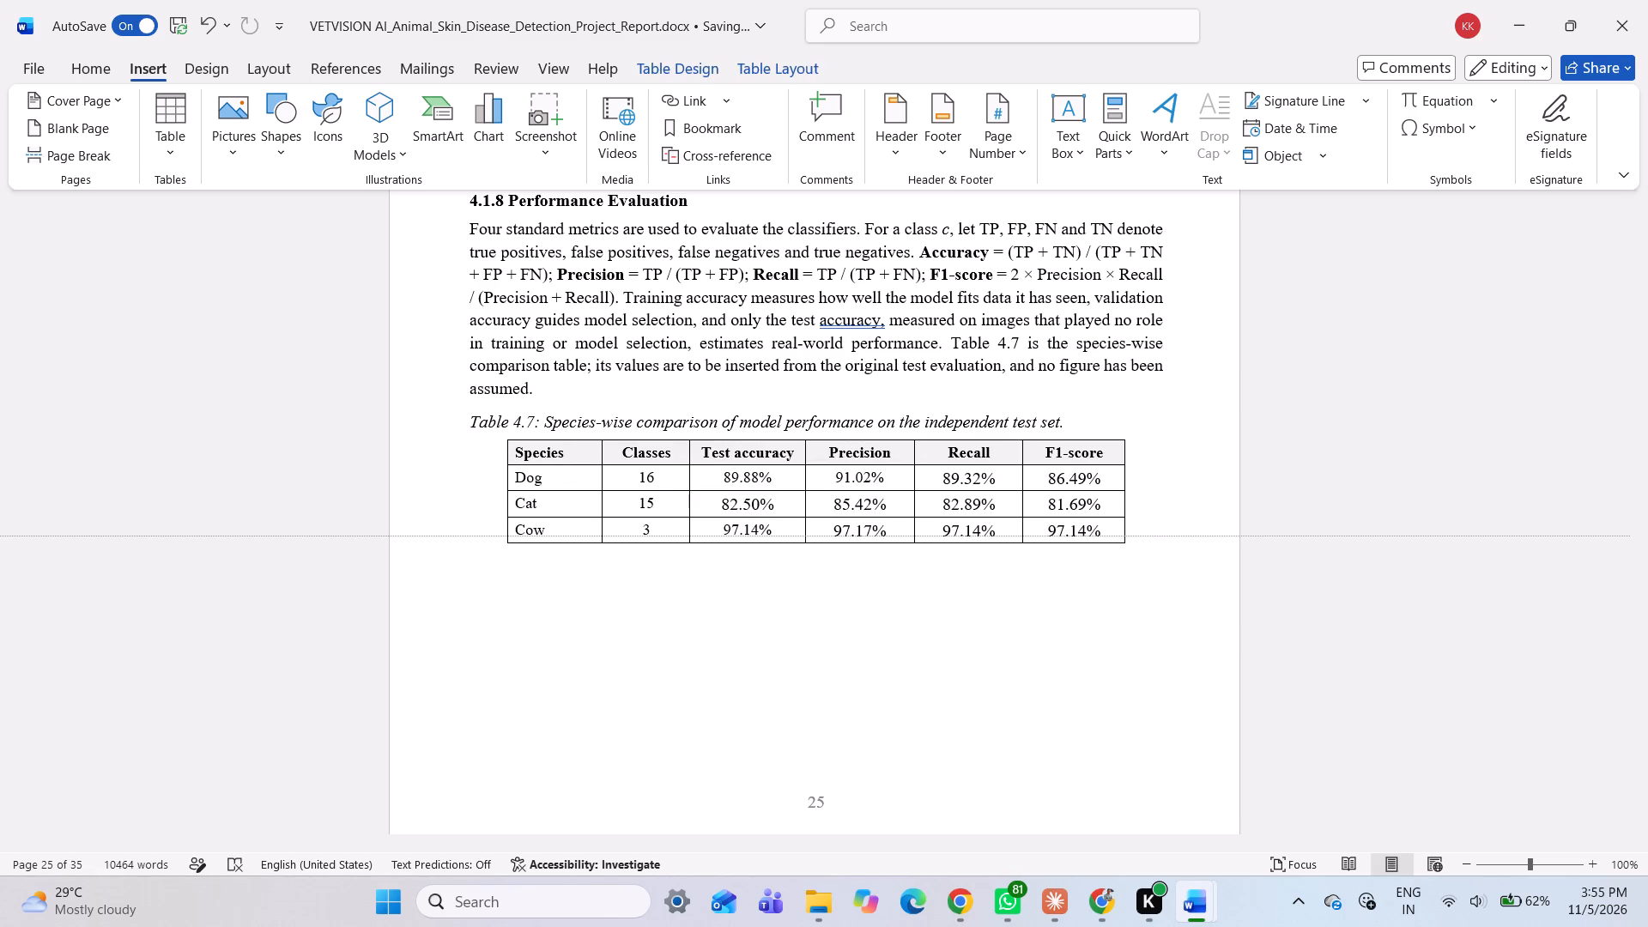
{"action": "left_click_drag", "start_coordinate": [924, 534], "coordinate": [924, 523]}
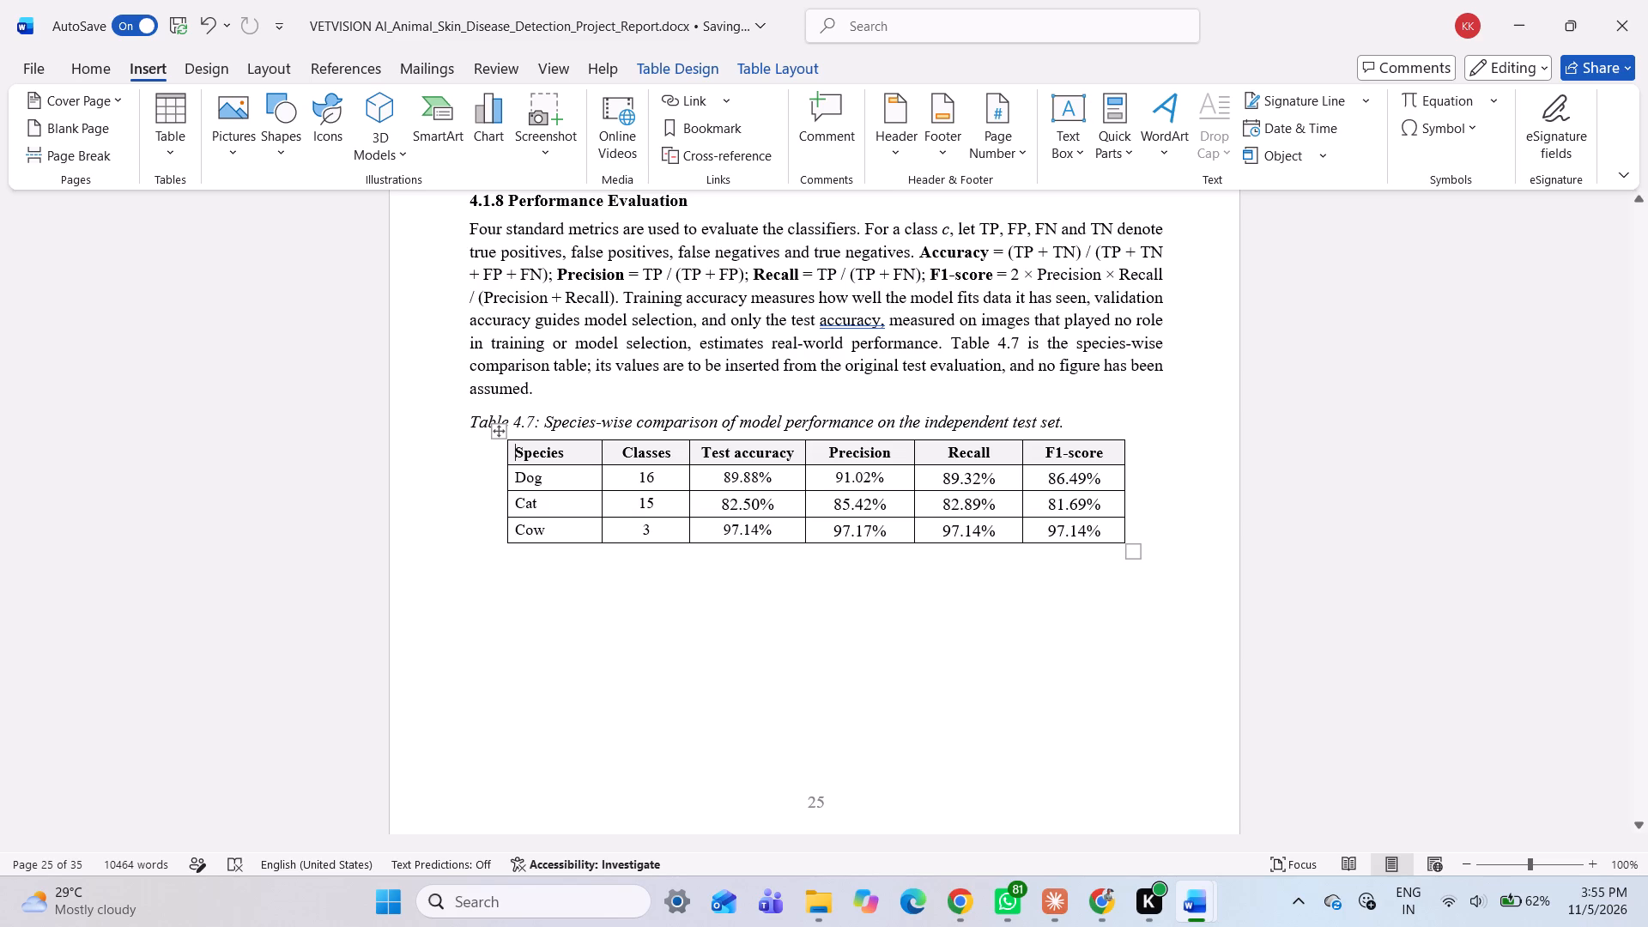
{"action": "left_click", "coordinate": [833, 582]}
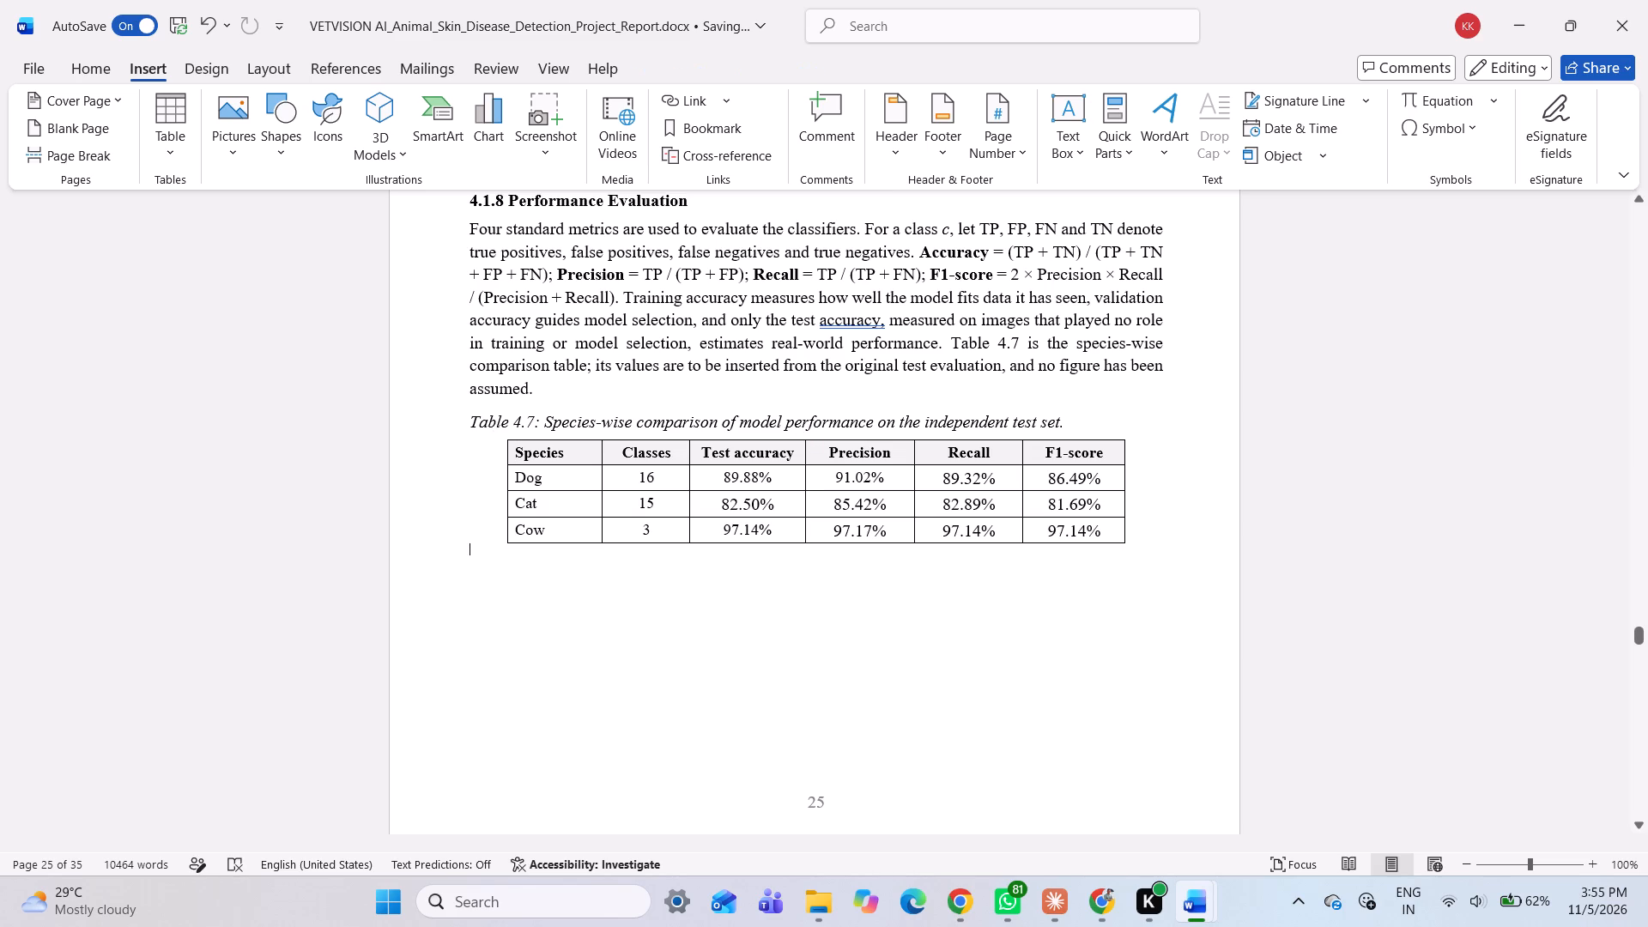
Undo the narrowing of Table 4.7 to bring it back to the full text width.
{"action": "scroll", "coordinate": [833, 582], "scroll_direction": "down", "scroll_amount": 1}
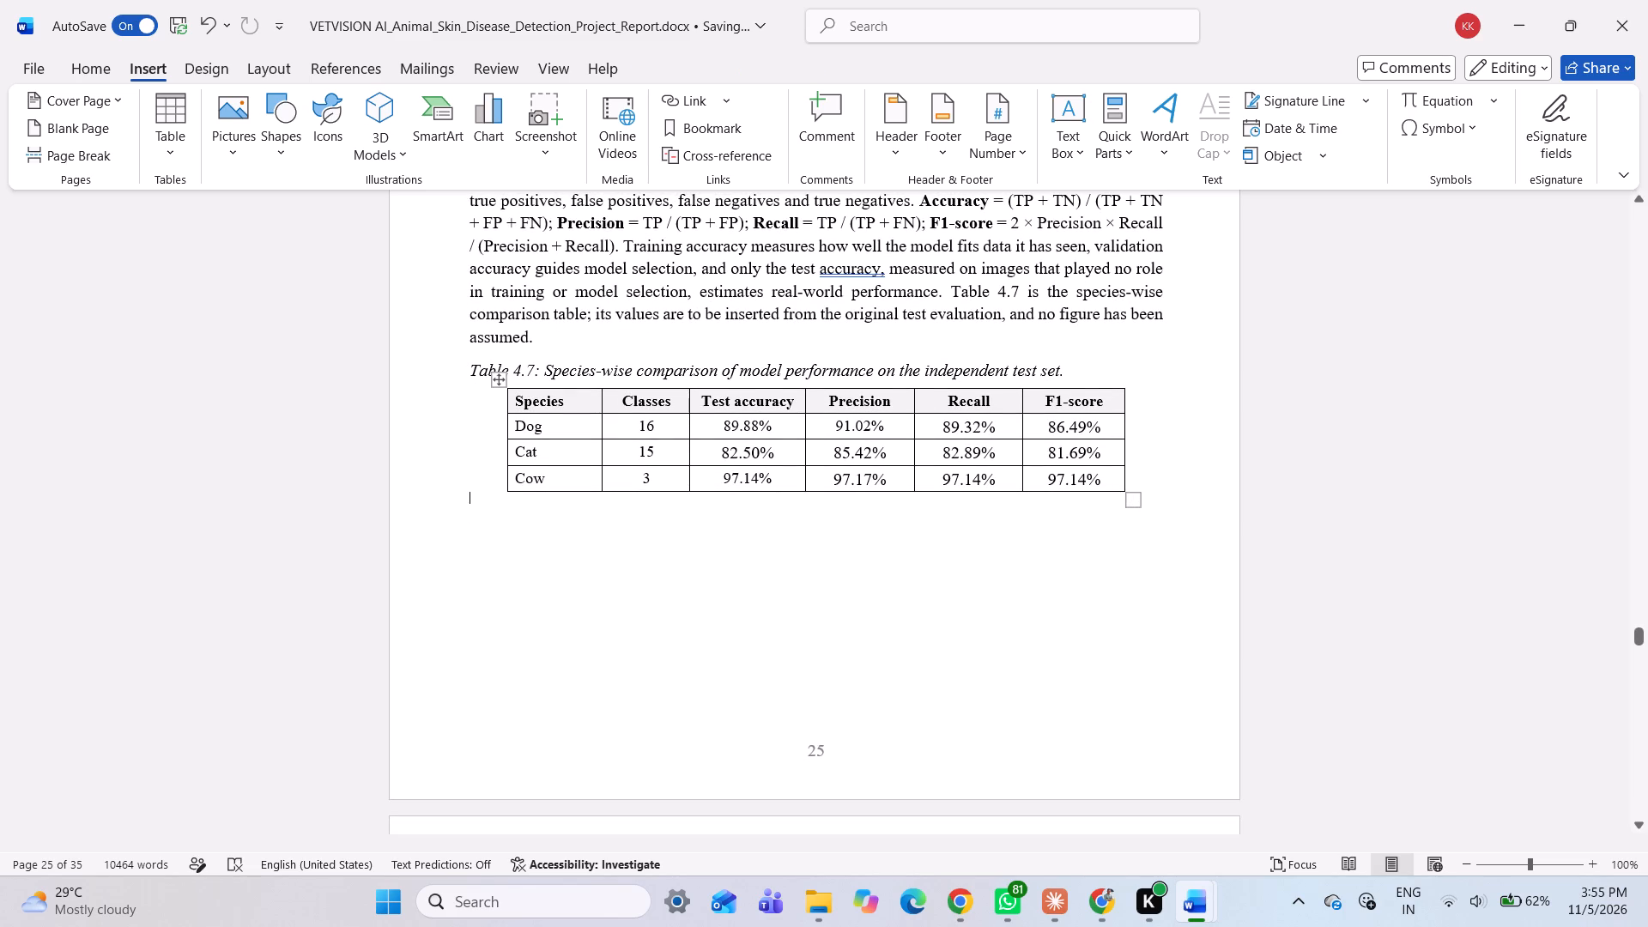
{"action": "key", "text": "ctrl+z"}
{"action": "key", "text": "ctrl+z"}
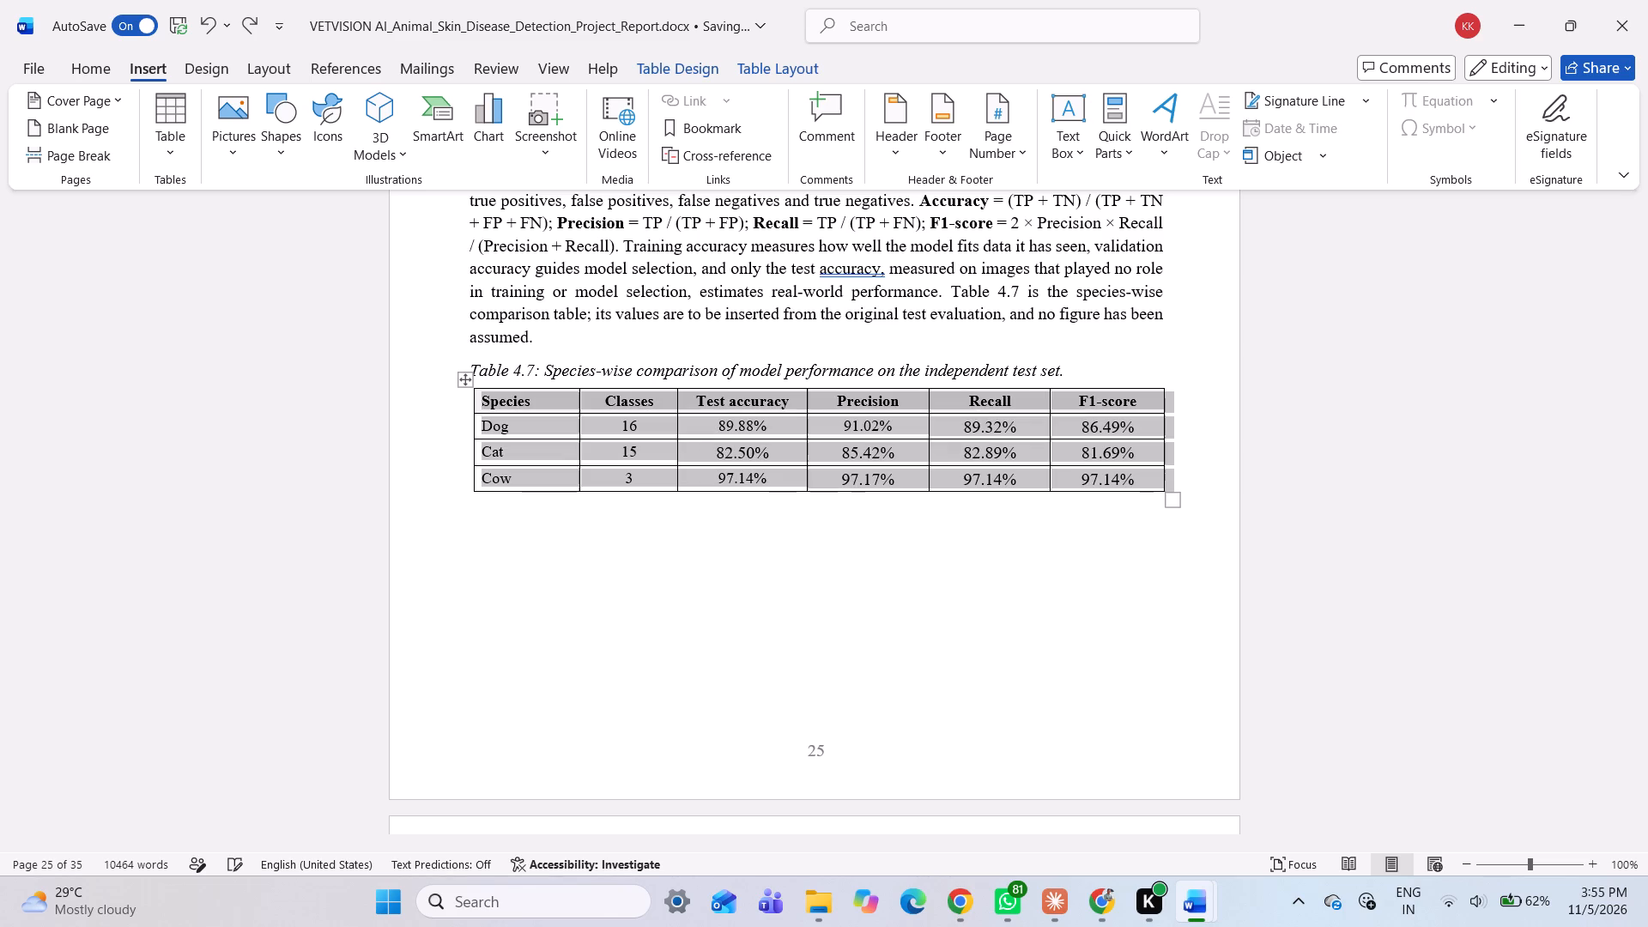
{"action": "left_click", "coordinate": [943, 616]}
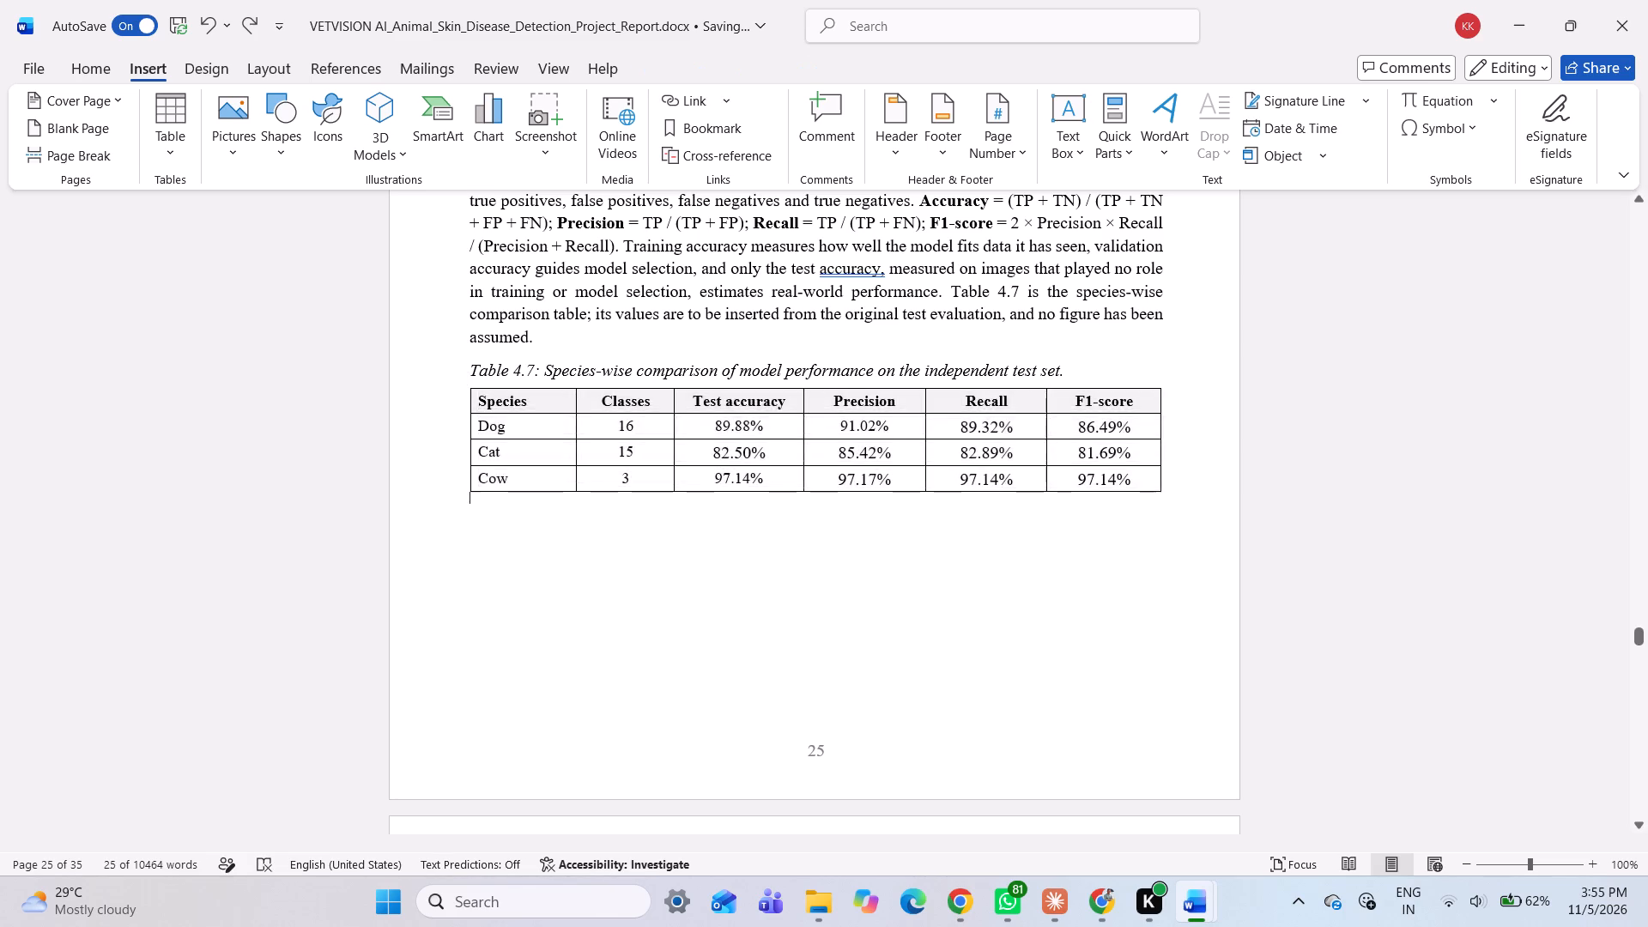
Review Chapter 4 from section 4.1.8 back to section 4.1, examining paragraphs, figures and tables for leftover placeholder wording.
{"action": "scroll", "coordinate": [943, 616], "scroll_direction": "up", "scroll_amount": 17}
{"action": "scroll", "coordinate": [859, 581], "scroll_direction": "up", "scroll_amount": 7}
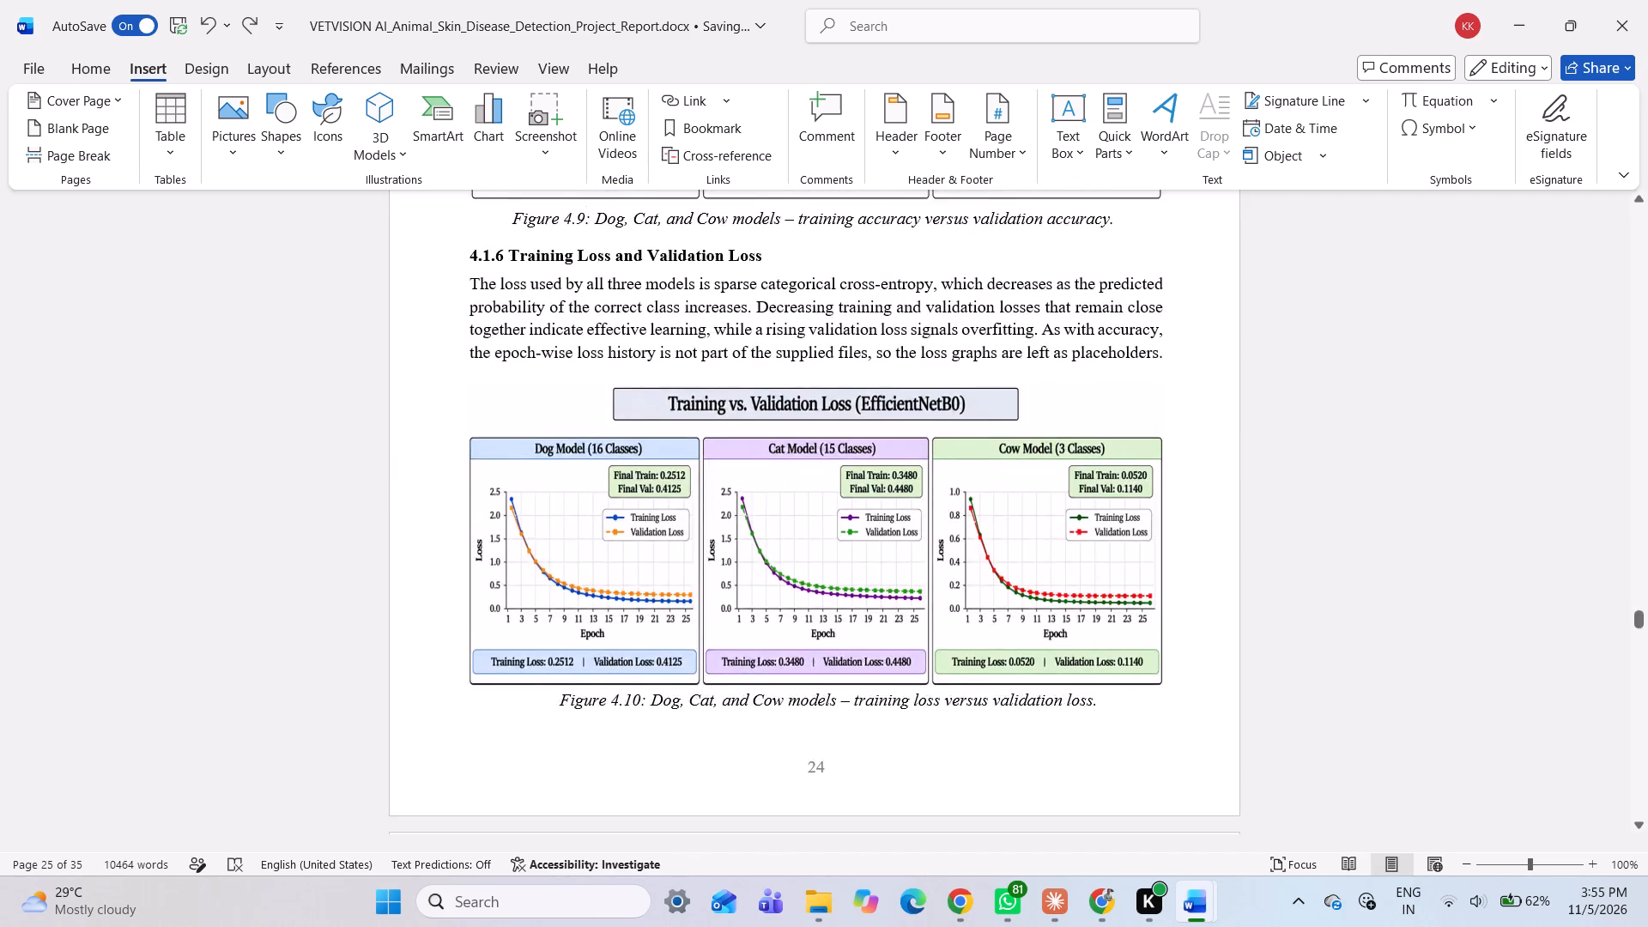
{"action": "scroll", "coordinate": [859, 581], "scroll_direction": "up", "scroll_amount": 12}
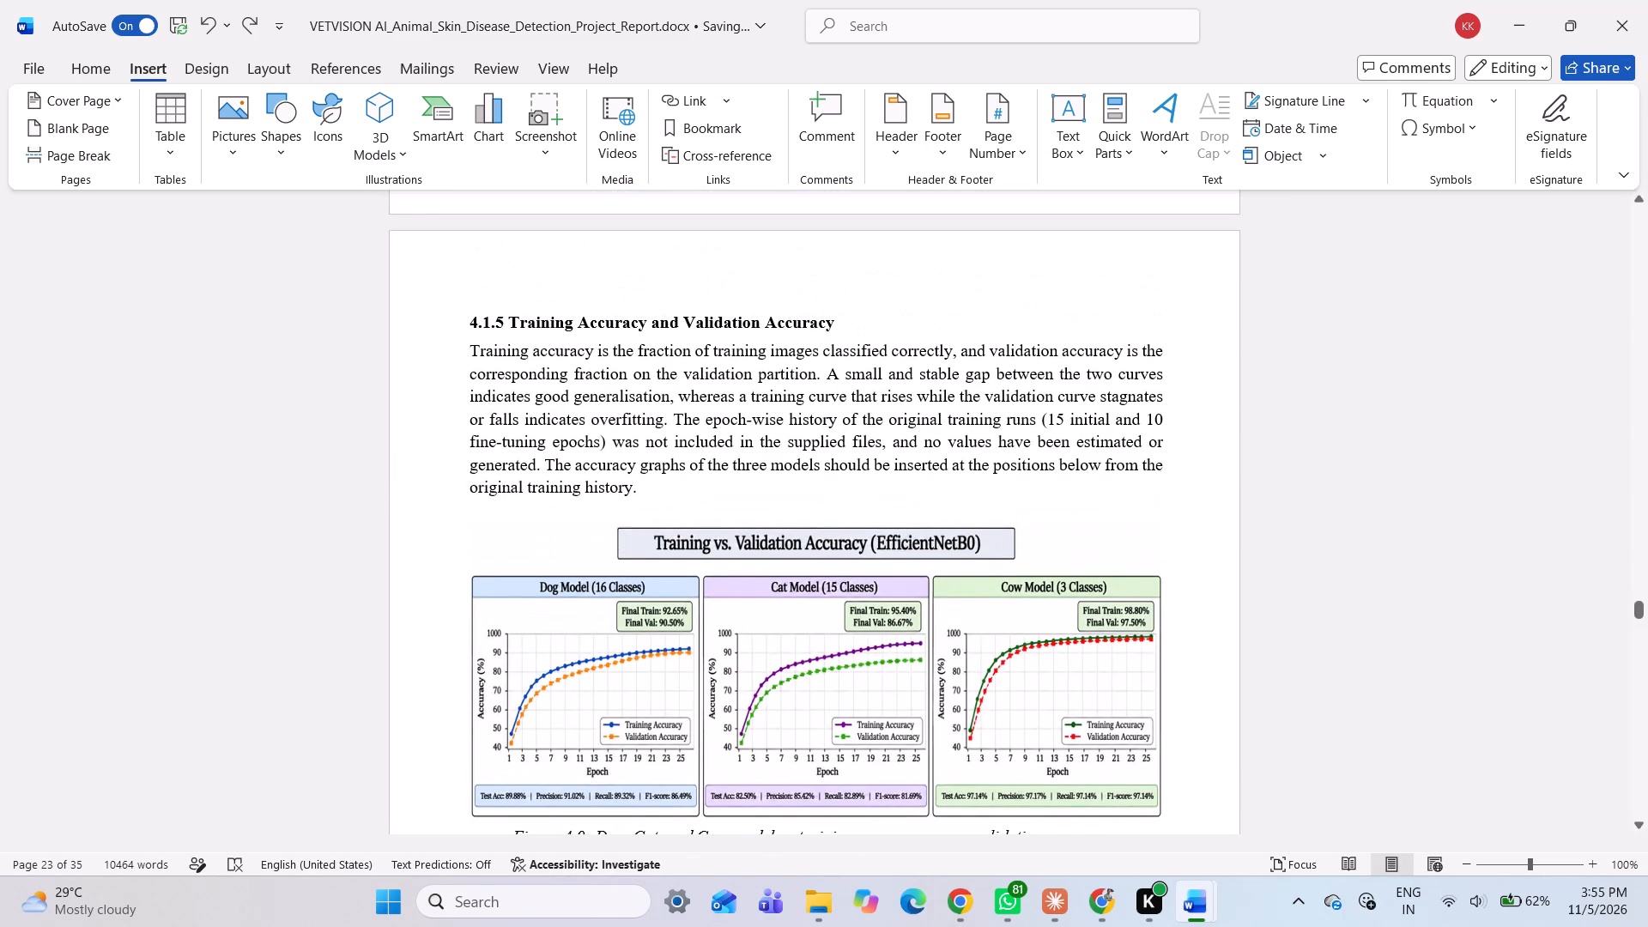
{"action": "scroll", "coordinate": [778, 507], "scroll_direction": "down", "scroll_amount": 12}
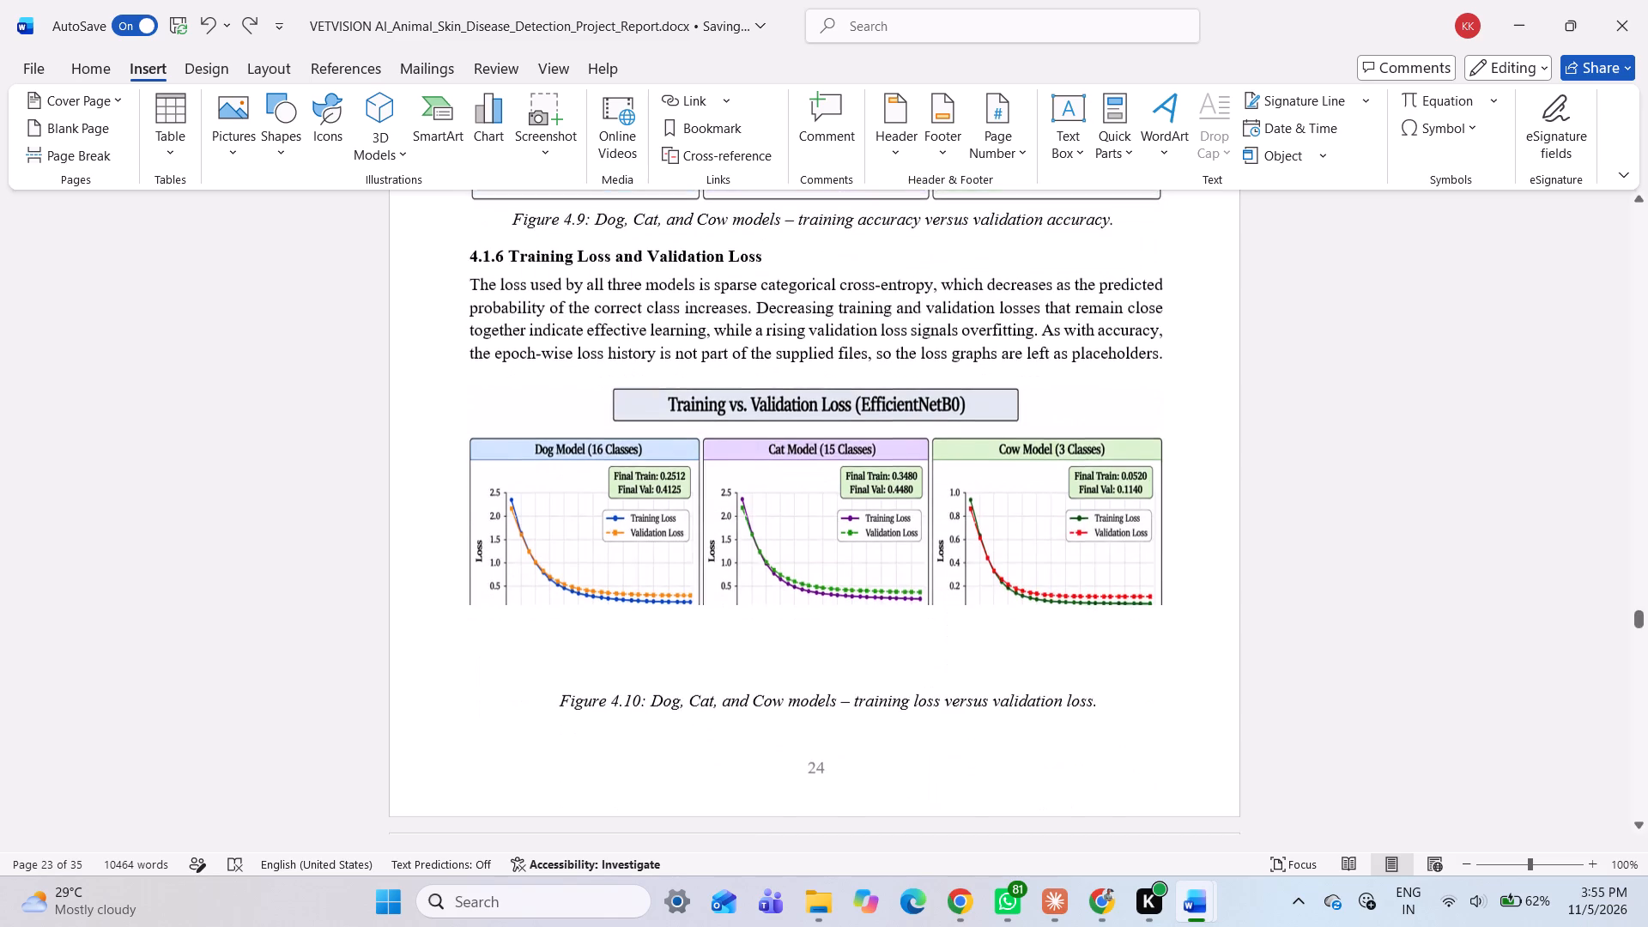
{"action": "scroll", "coordinate": [772, 530], "scroll_direction": "down", "scroll_amount": 6}
{"action": "scroll", "coordinate": [778, 533], "scroll_direction": "up", "scroll_amount": 8}
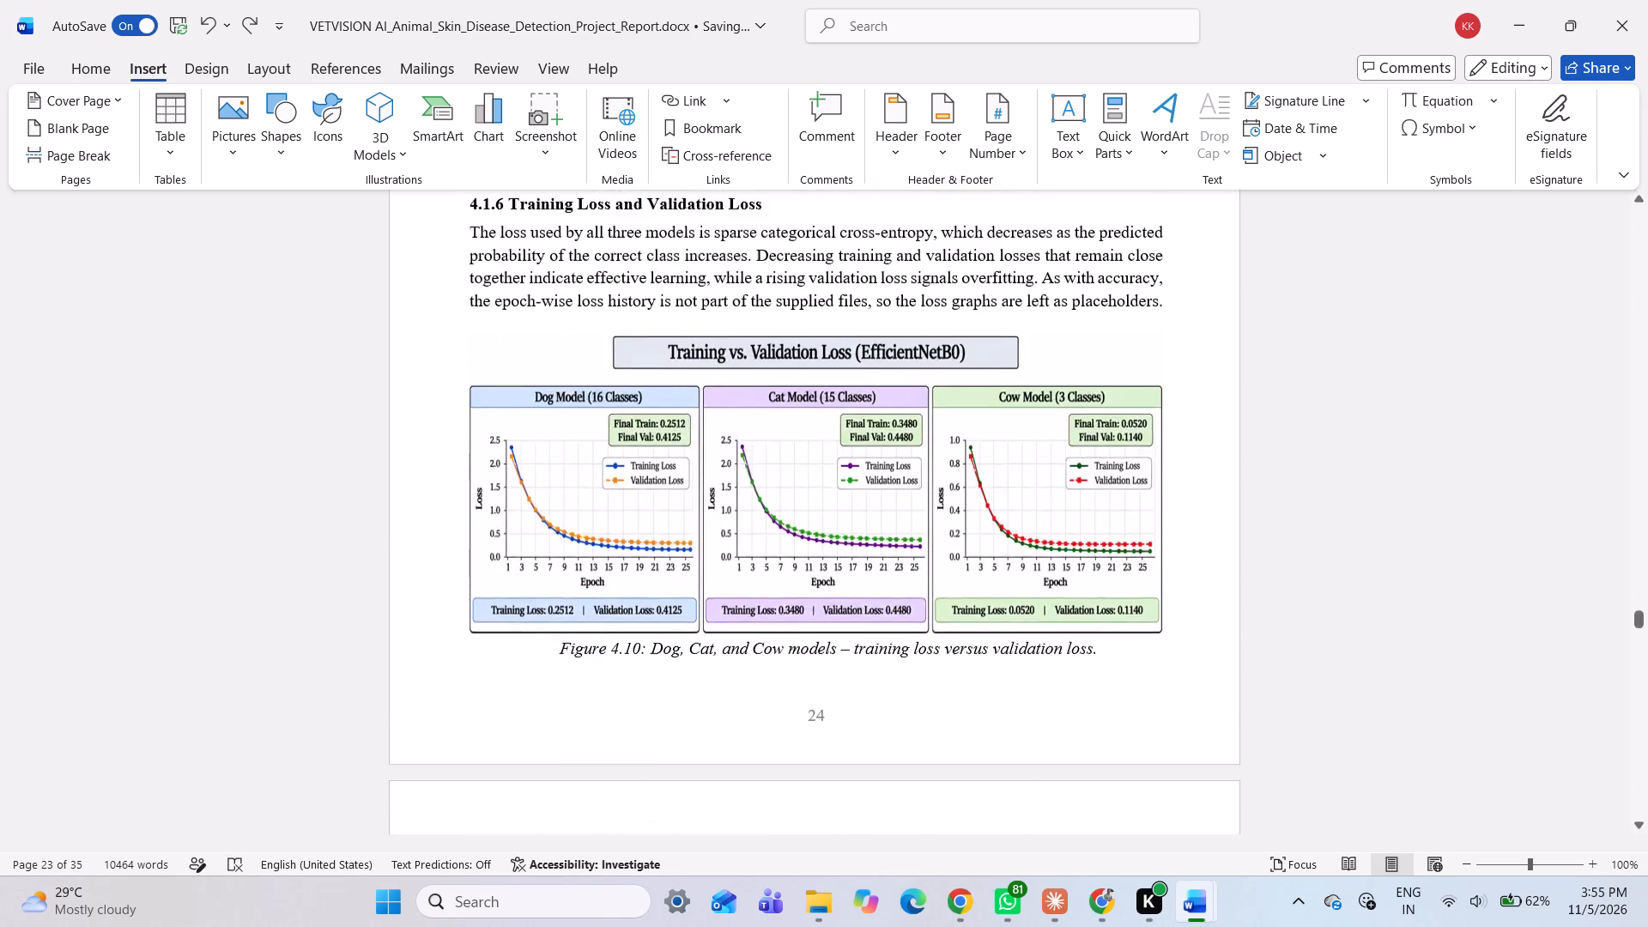
{"action": "scroll", "coordinate": [759, 518], "scroll_direction": "up", "scroll_amount": 19}
{"action": "scroll", "coordinate": [766, 481], "scroll_direction": "up", "scroll_amount": 13}
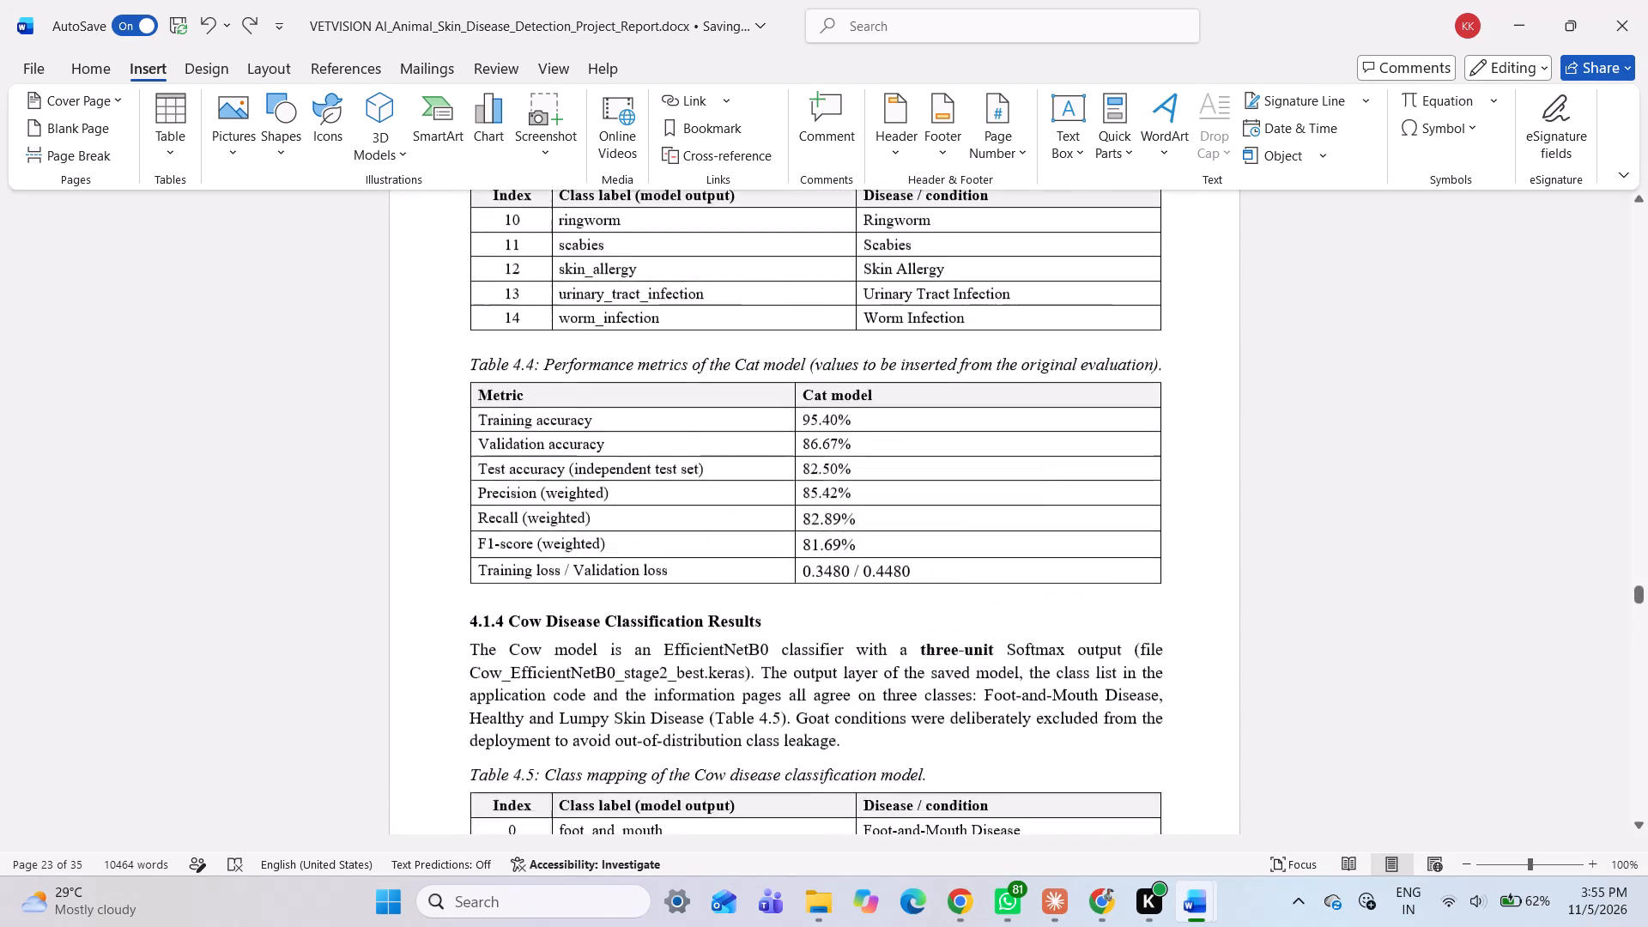
{"action": "scroll", "coordinate": [766, 481], "scroll_direction": "up", "scroll_amount": 15}
{"action": "scroll", "coordinate": [766, 480], "scroll_direction": "up", "scroll_amount": 16}
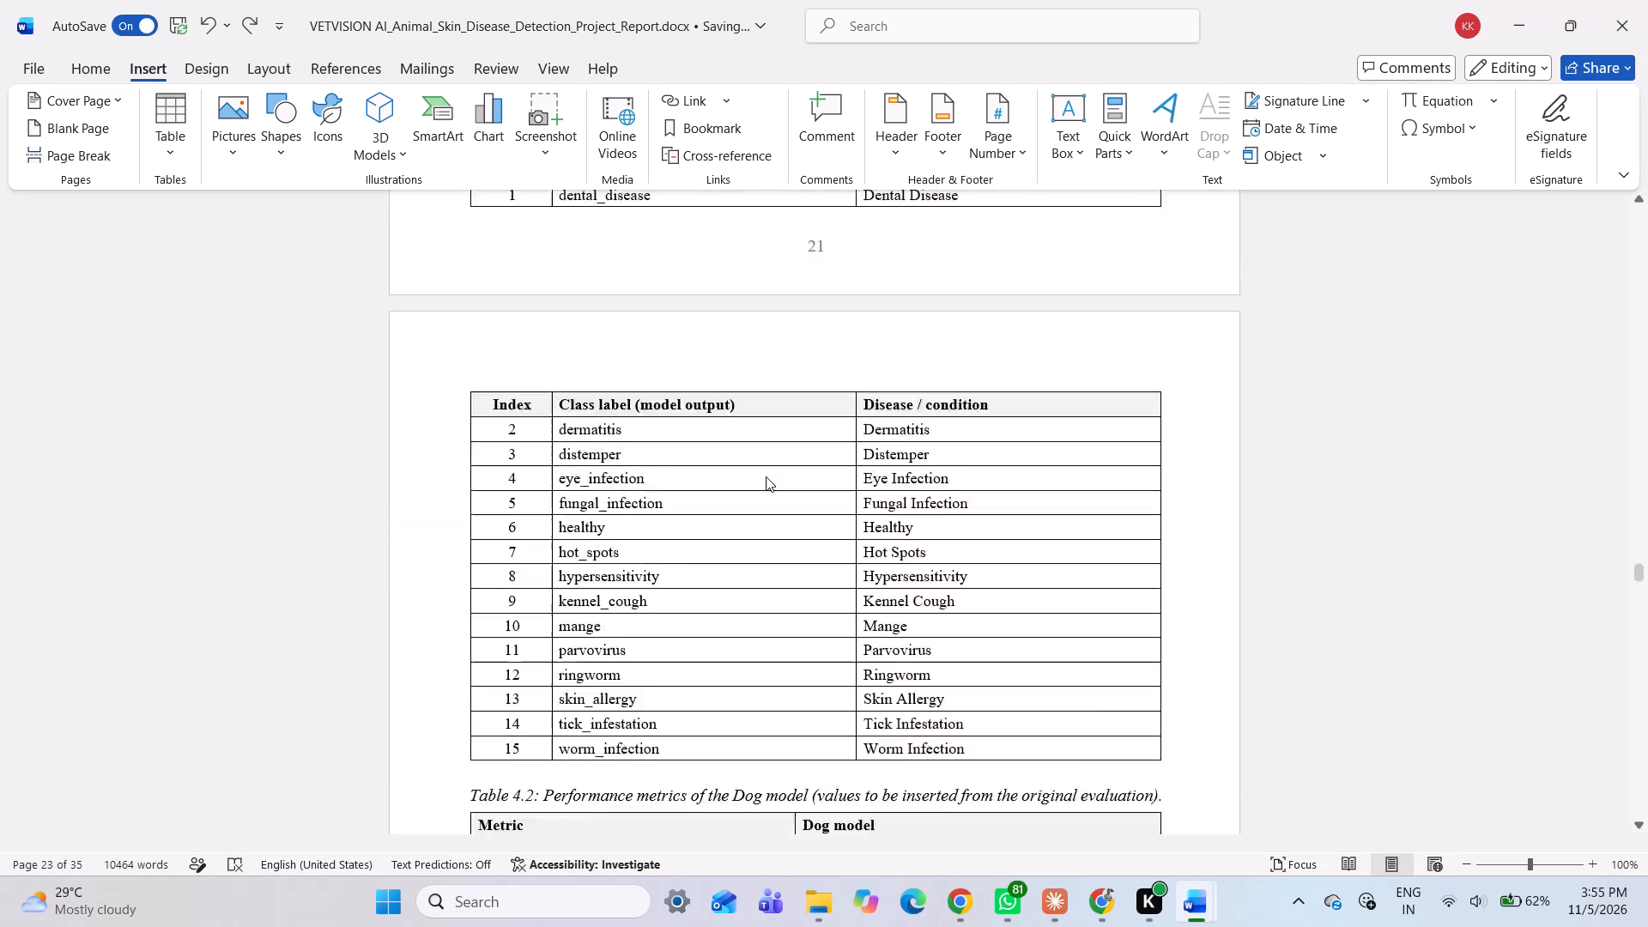
{"action": "scroll", "coordinate": [765, 476], "scroll_direction": "up", "scroll_amount": 12}
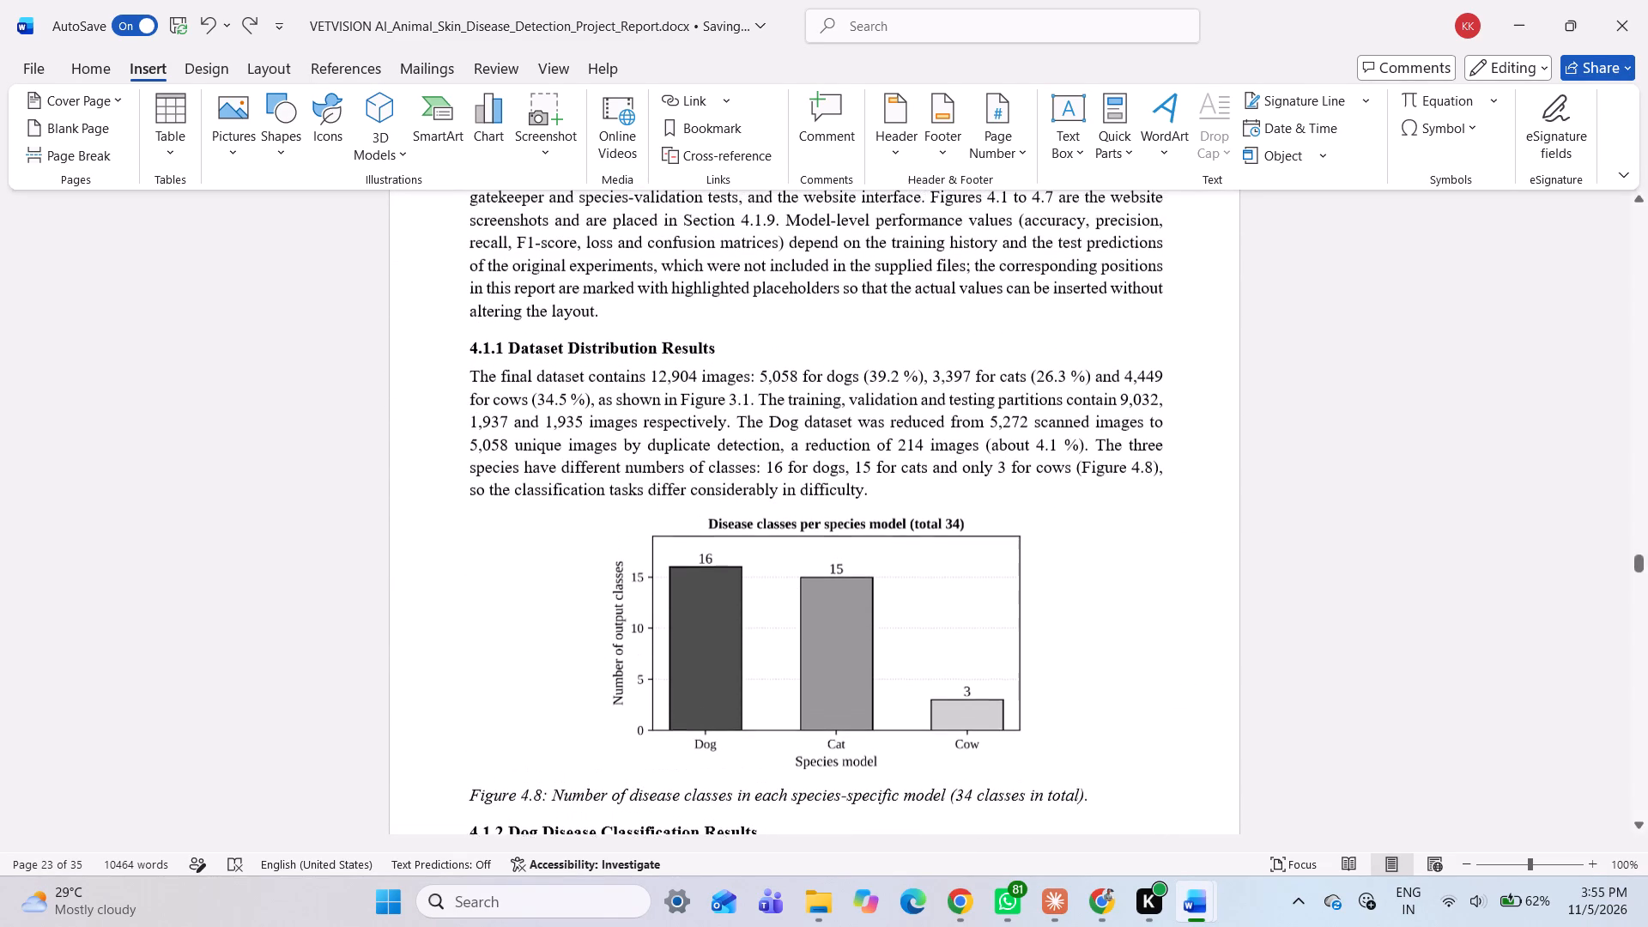
{"action": "scroll", "coordinate": [765, 476], "scroll_direction": "up", "scroll_amount": 4}
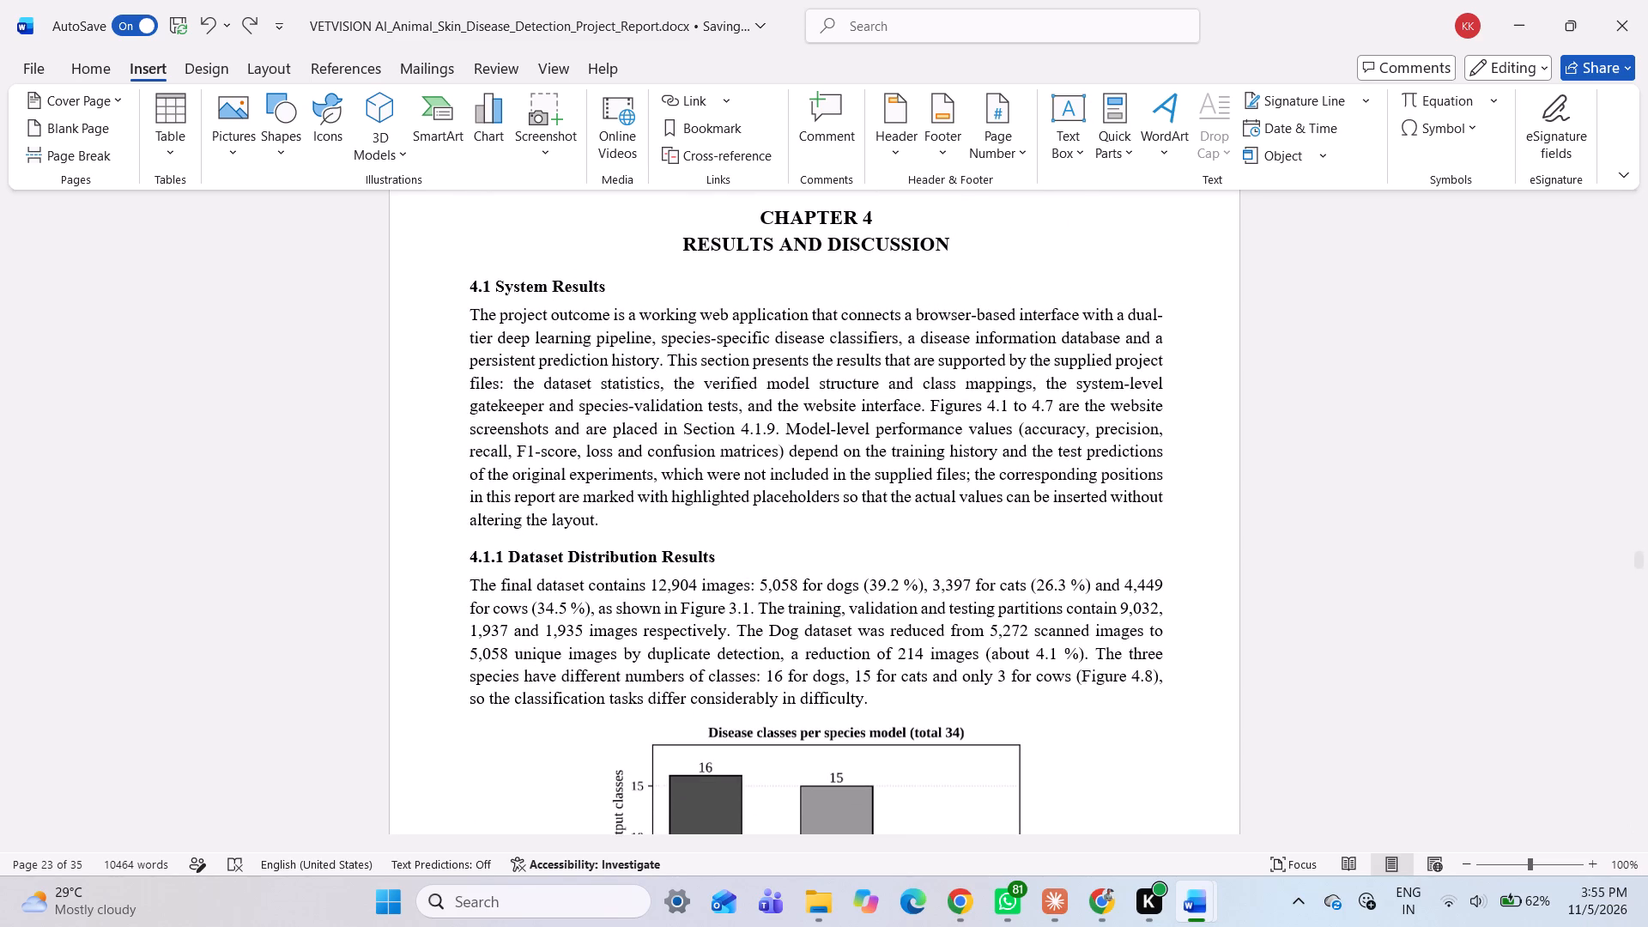
{"action": "scroll", "coordinate": [649, 476], "scroll_direction": "up", "scroll_amount": 15}
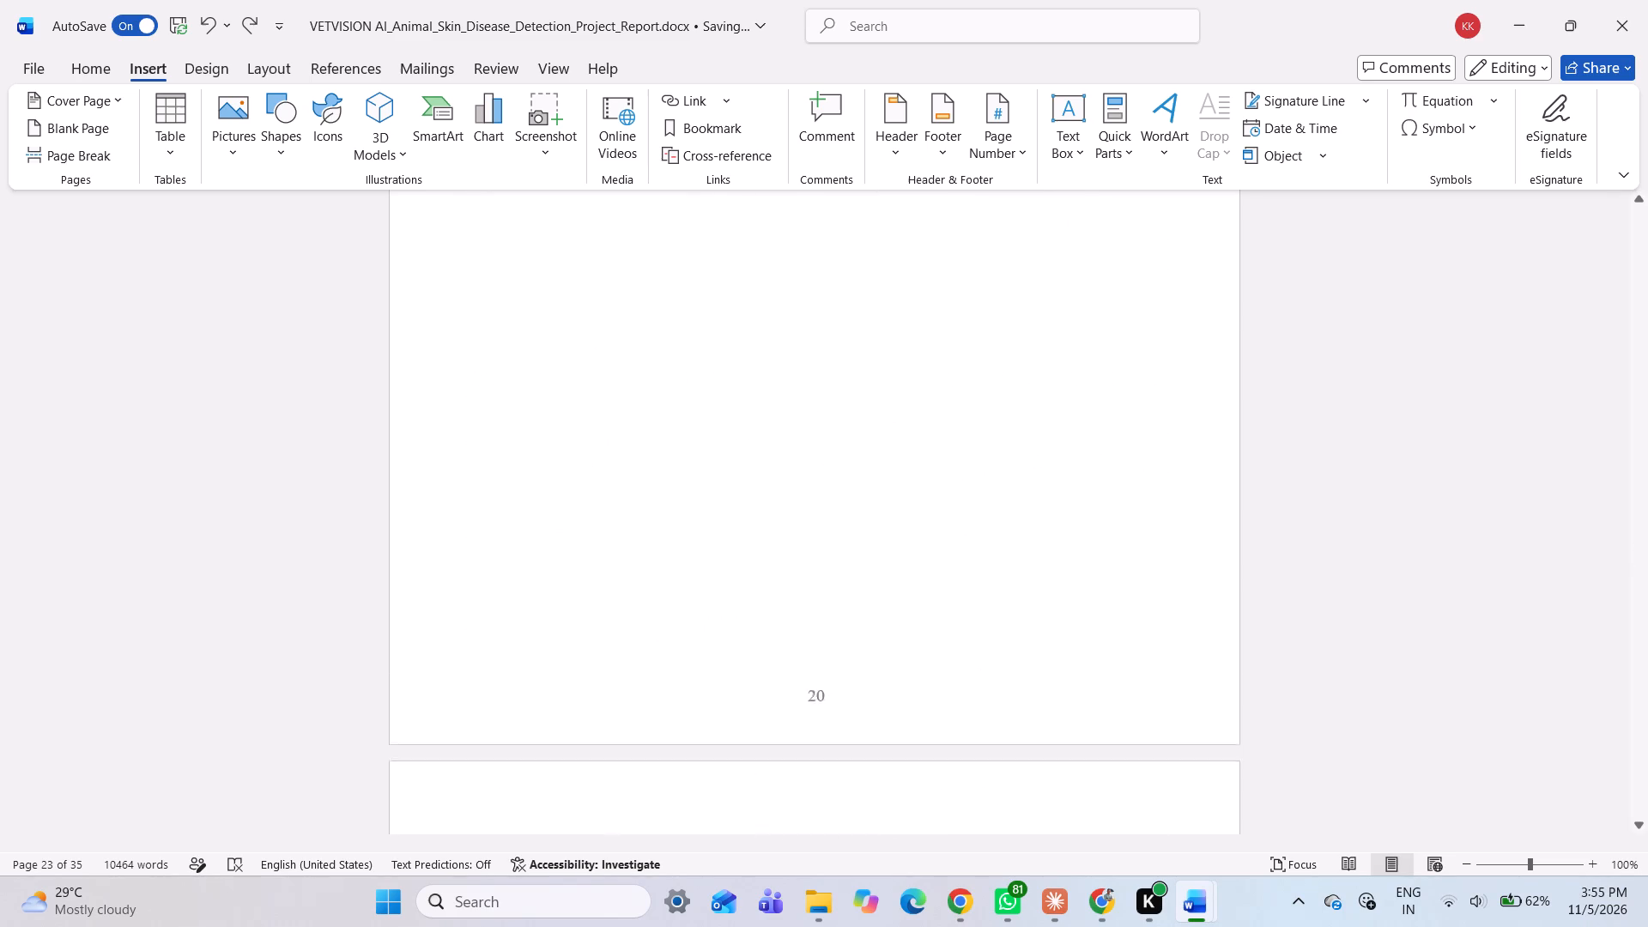
{"action": "scroll", "coordinate": [649, 476], "scroll_direction": "up", "scroll_amount": 10}
{"action": "scroll", "coordinate": [652, 474], "scroll_direction": "down", "scroll_amount": 15}
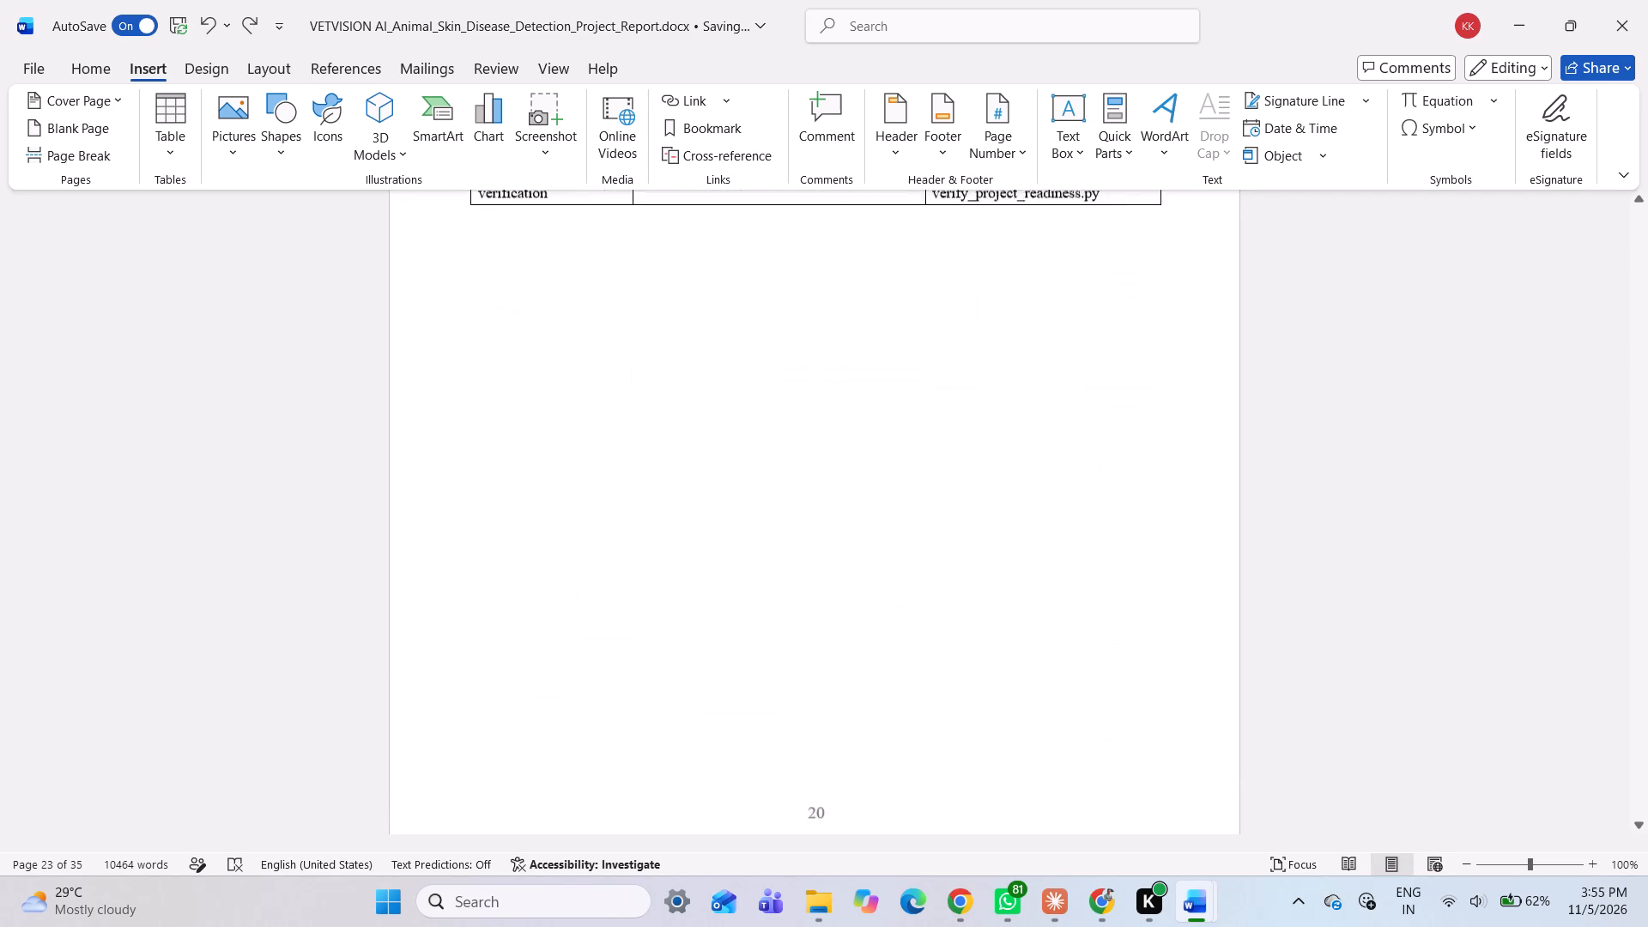
{"action": "scroll", "coordinate": [648, 434], "scroll_direction": "down", "scroll_amount": 8}
{"action": "scroll", "coordinate": [650, 434], "scroll_direction": "down", "scroll_amount": 20}
{"action": "scroll", "coordinate": [650, 434], "scroll_direction": "down", "scroll_amount": 3}
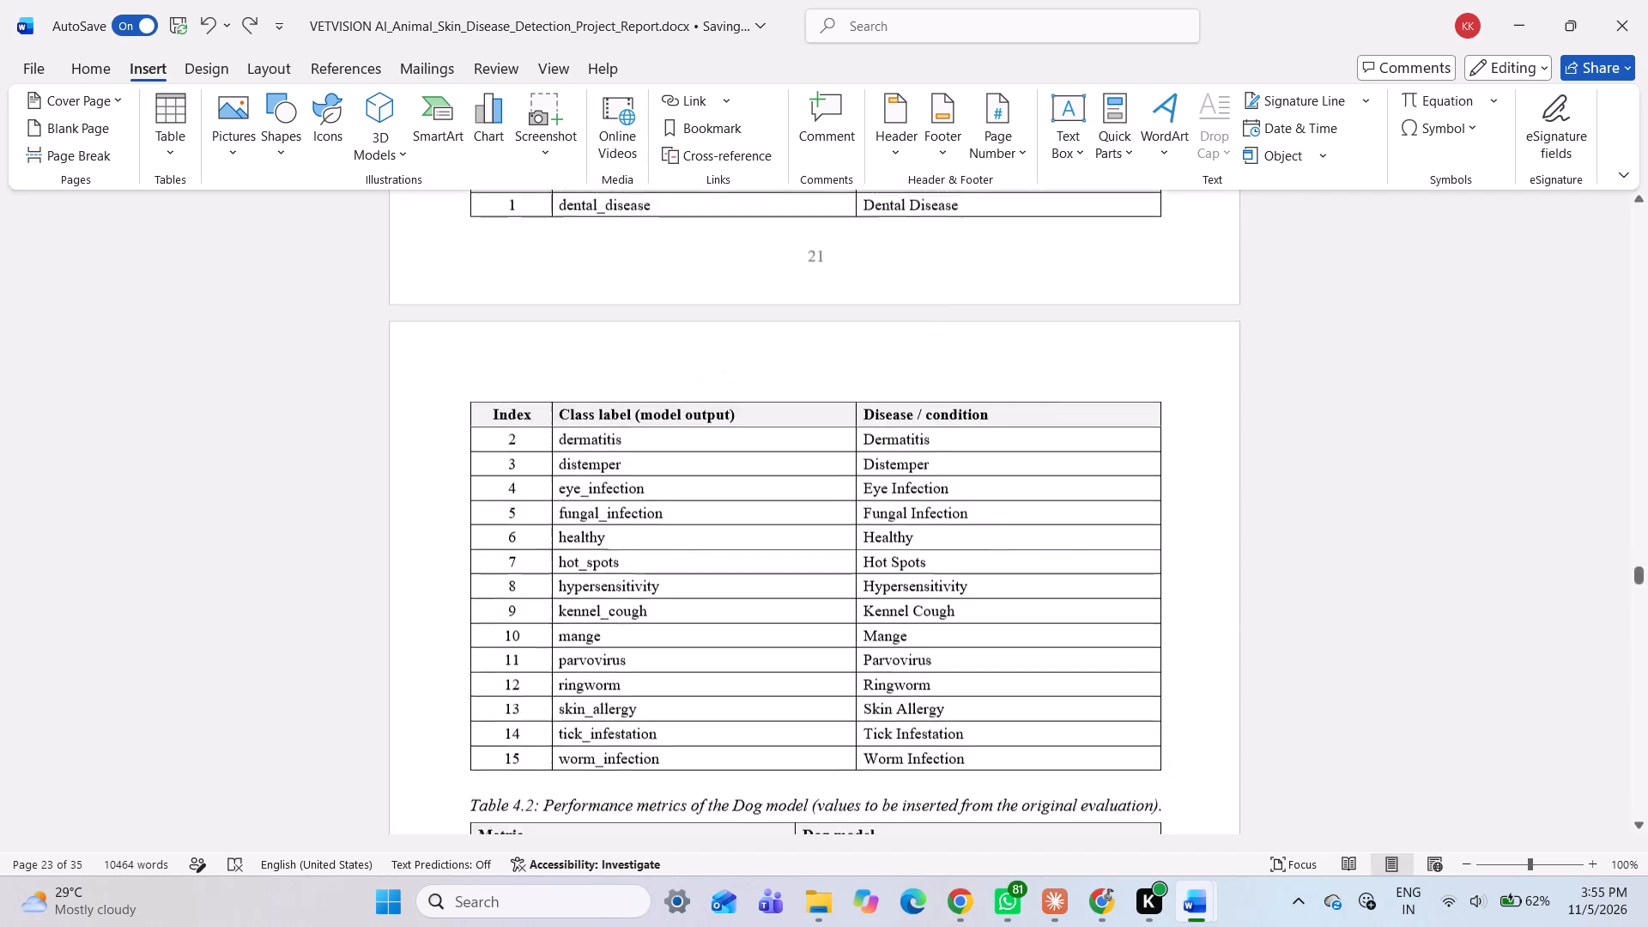
{"action": "scroll", "coordinate": [651, 436], "scroll_direction": "down", "scroll_amount": 8}
{"action": "scroll", "coordinate": [651, 425], "scroll_direction": "down", "scroll_amount": 20}
{"action": "scroll", "coordinate": [651, 425], "scroll_direction": "down", "scroll_amount": 12}
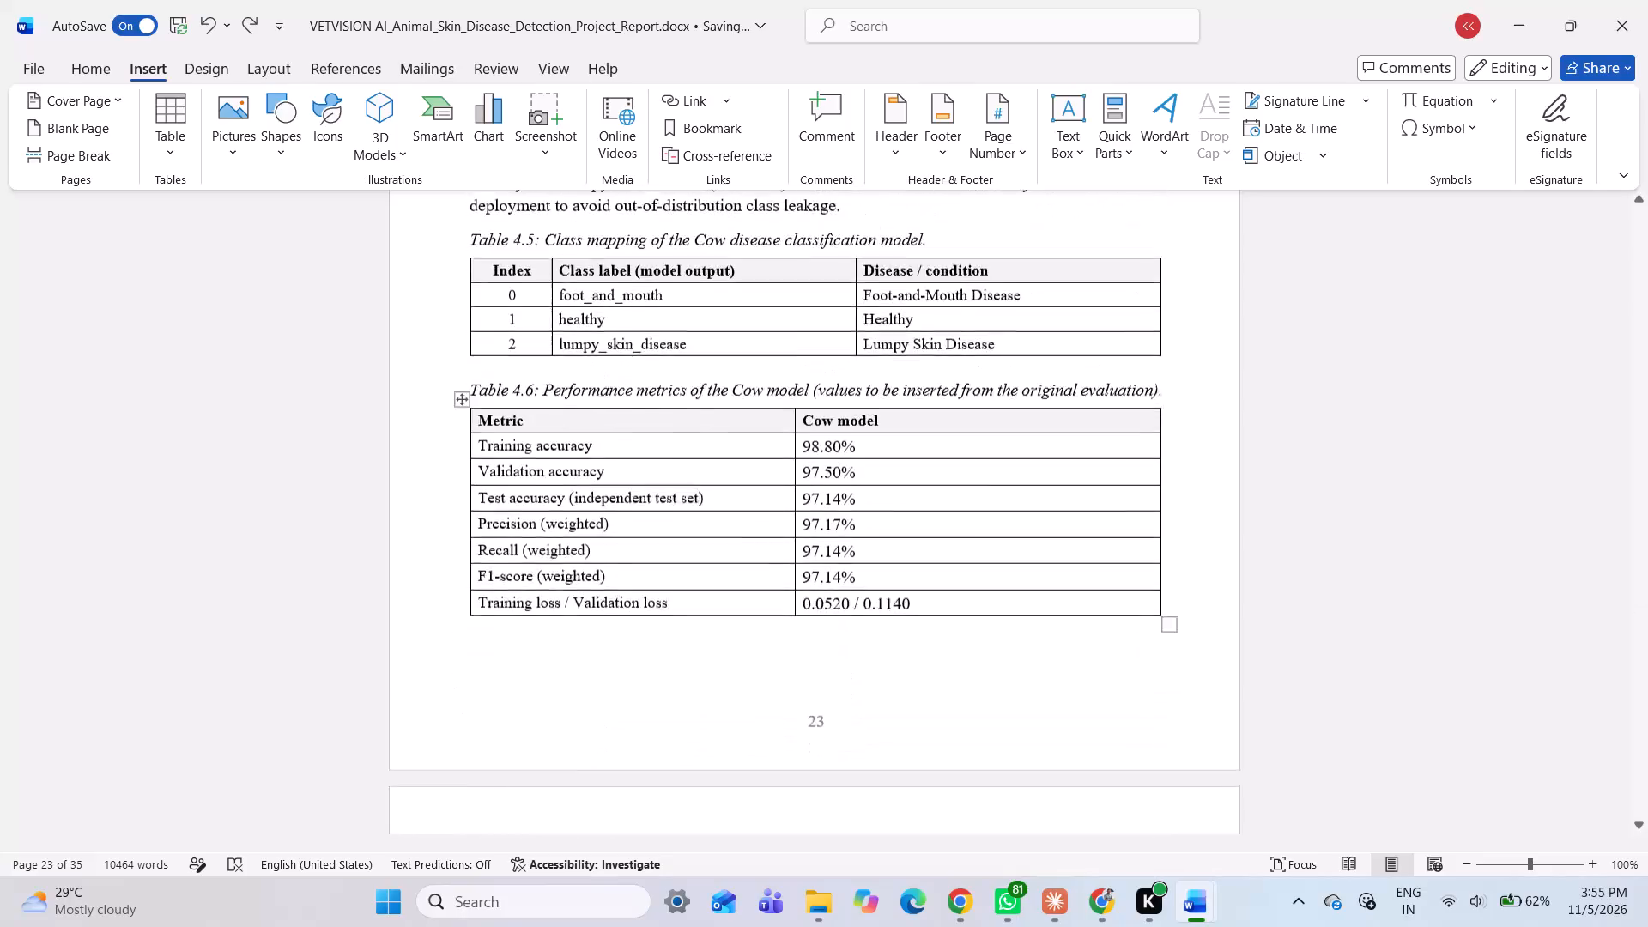
{"action": "scroll", "coordinate": [631, 416], "scroll_direction": "down", "scroll_amount": 16}
{"action": "scroll", "coordinate": [631, 416], "scroll_direction": "down", "scroll_amount": 9}
{"action": "scroll", "coordinate": [631, 415], "scroll_direction": "up", "scroll_amount": 4}
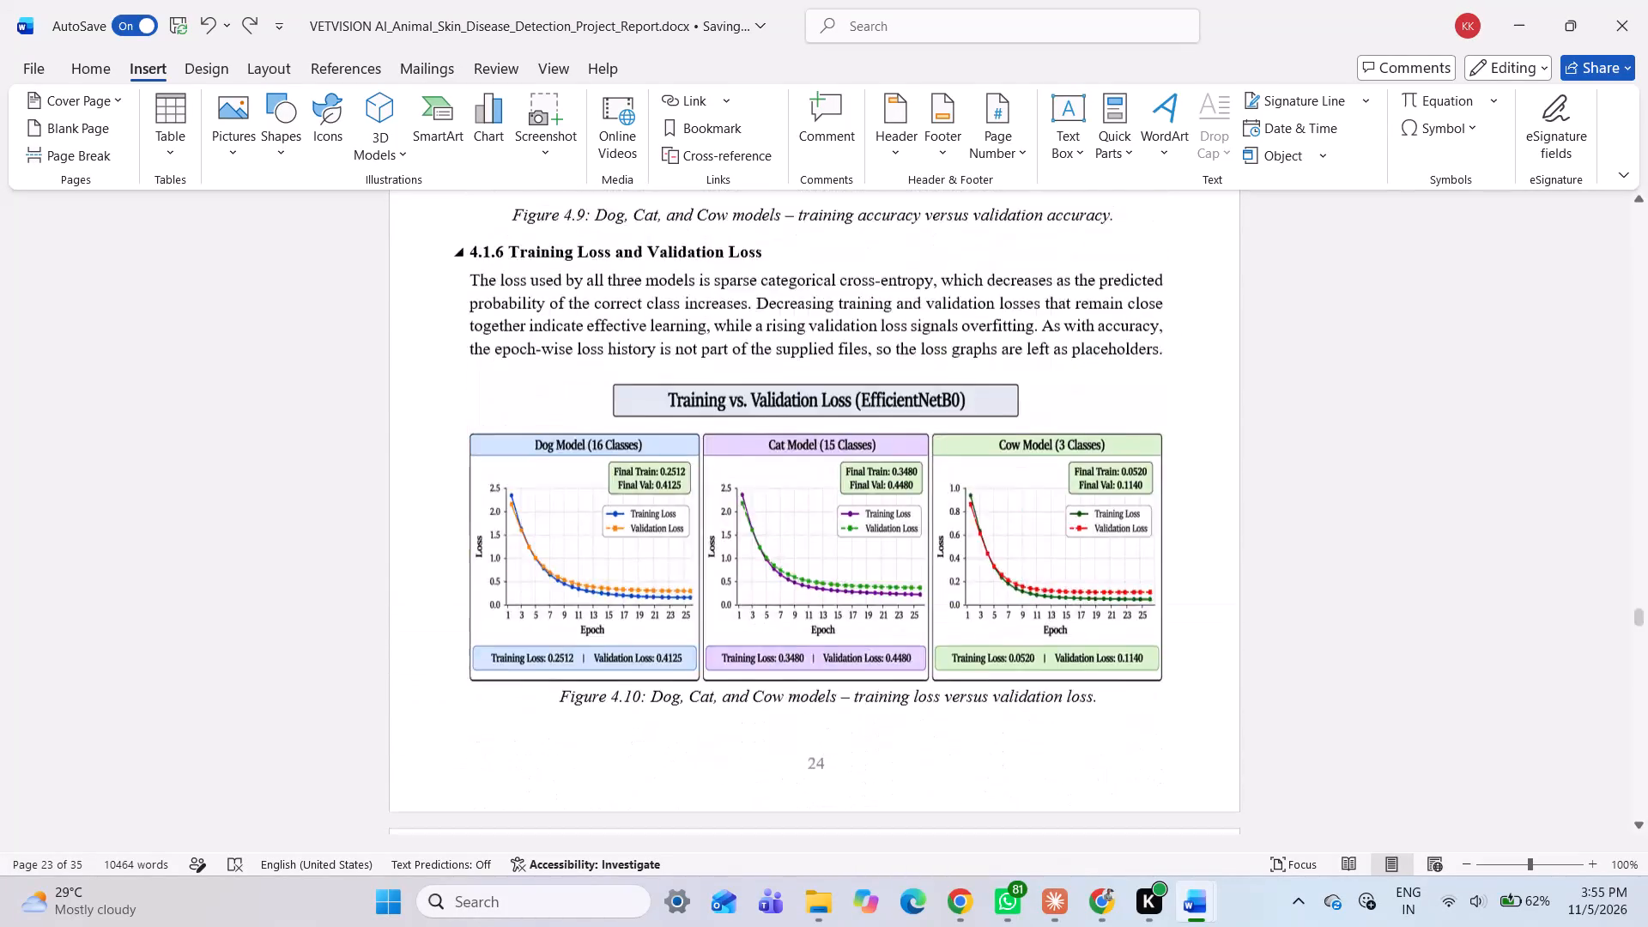
{"action": "scroll", "coordinate": [630, 414], "scroll_direction": "up", "scroll_amount": 19}
{"action": "scroll", "coordinate": [626, 414], "scroll_direction": "up", "scroll_amount": 8}
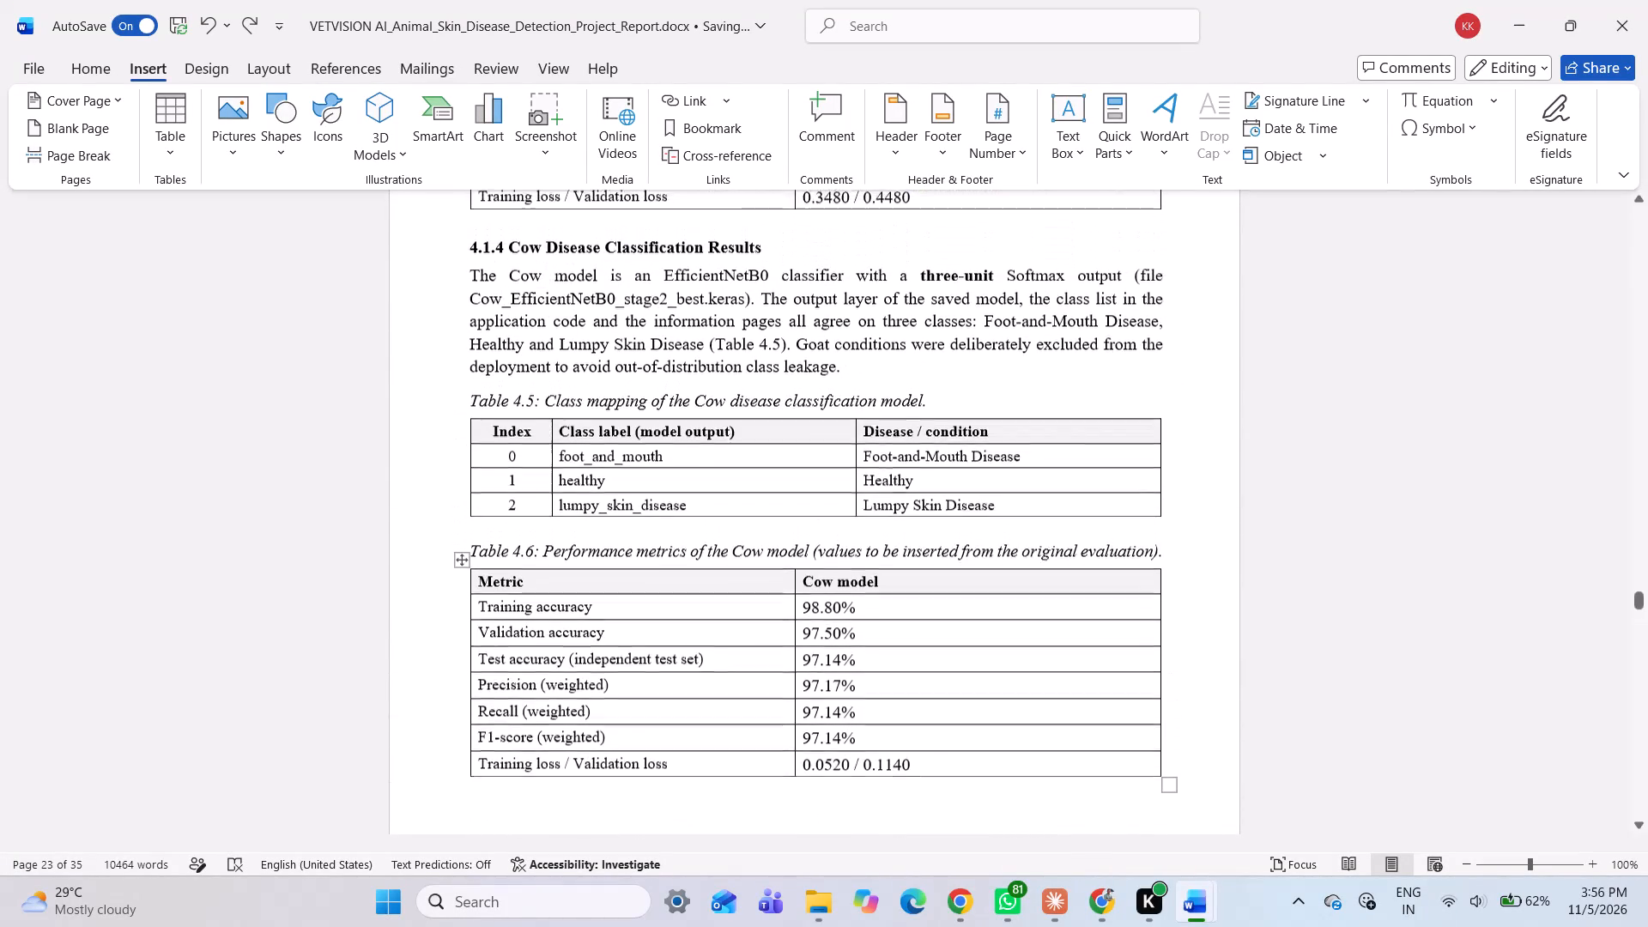
{"action": "scroll", "coordinate": [626, 414], "scroll_direction": "up", "scroll_amount": 1}
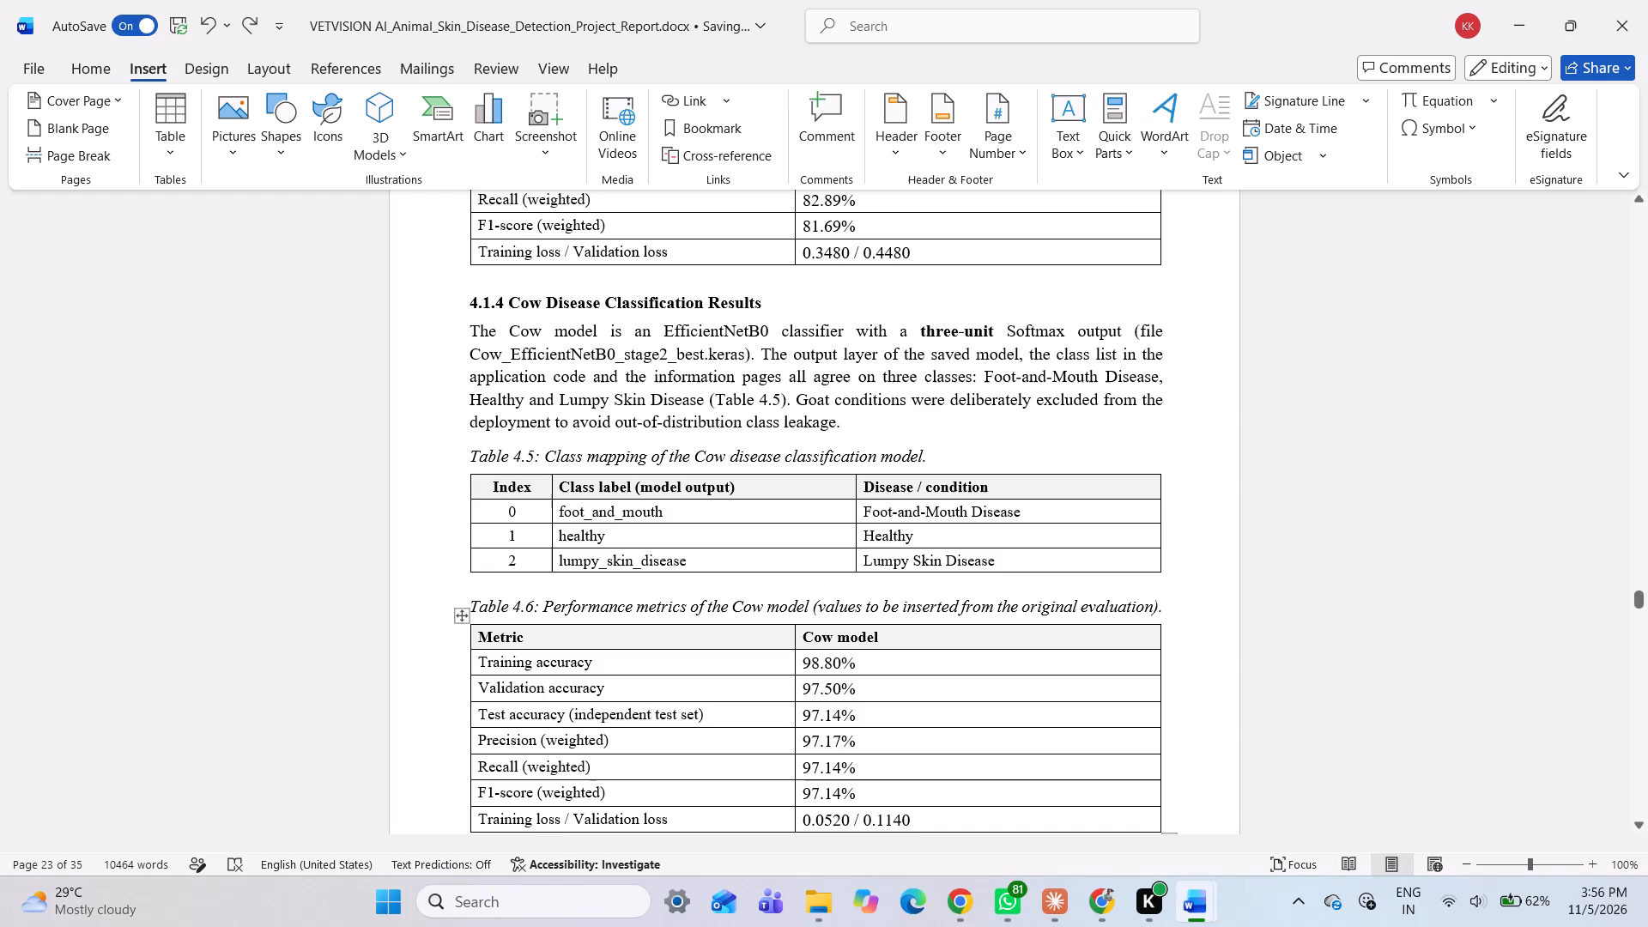
{"action": "scroll", "coordinate": [730, 423], "scroll_direction": "up", "scroll_amount": 15}
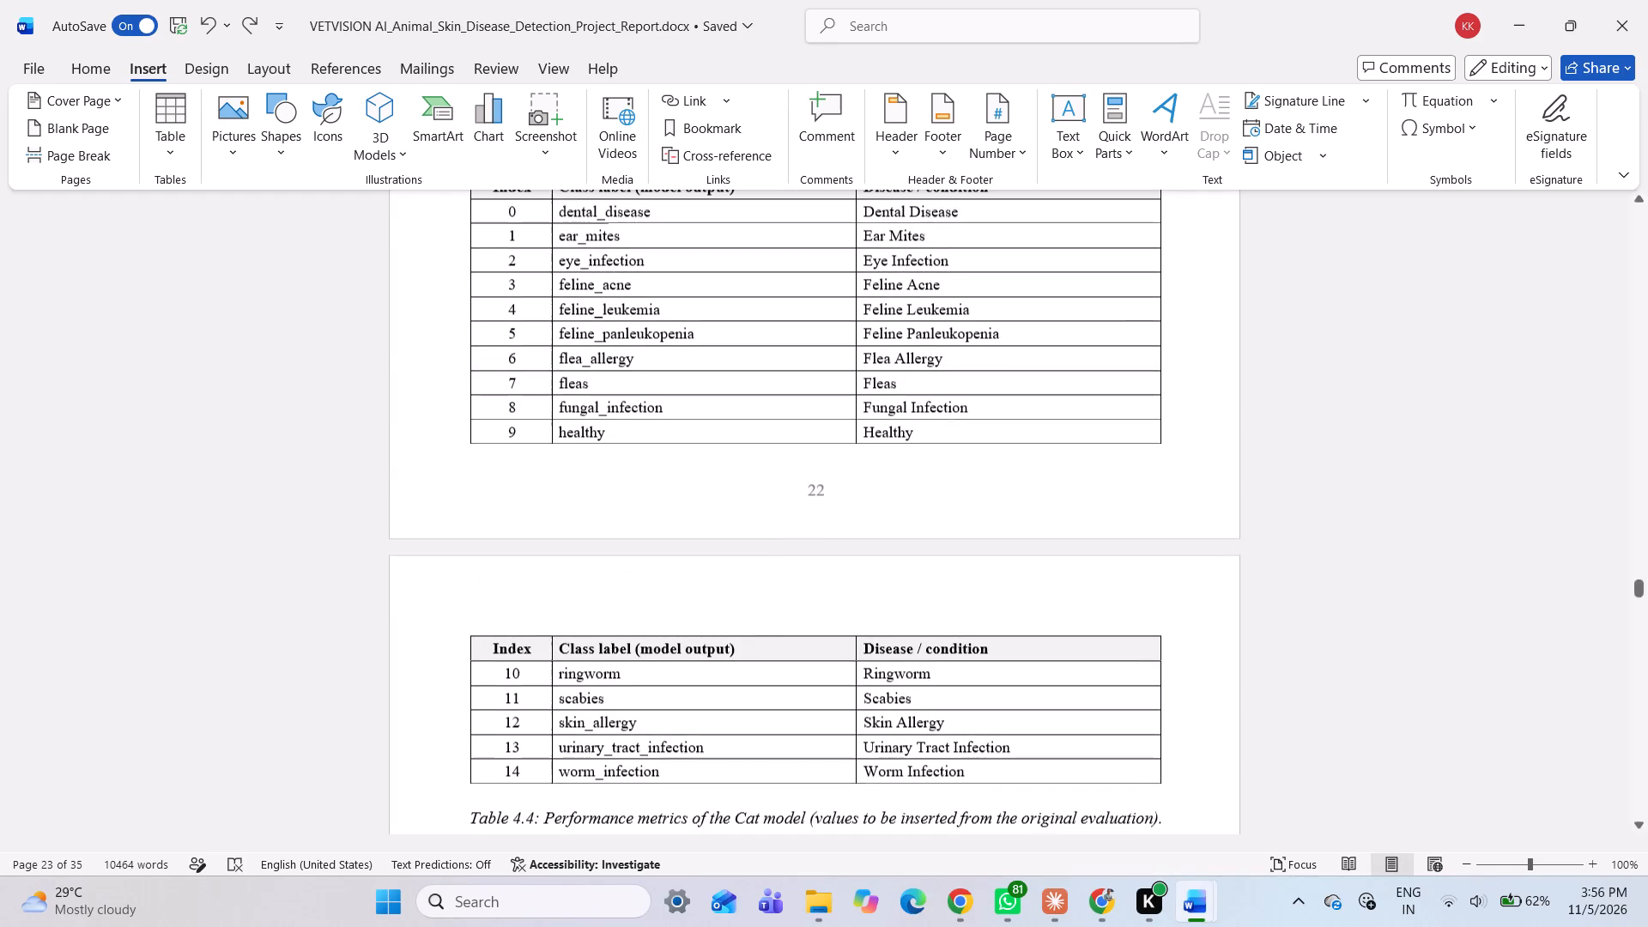
{"action": "scroll", "coordinate": [730, 423], "scroll_direction": "up", "scroll_amount": 12}
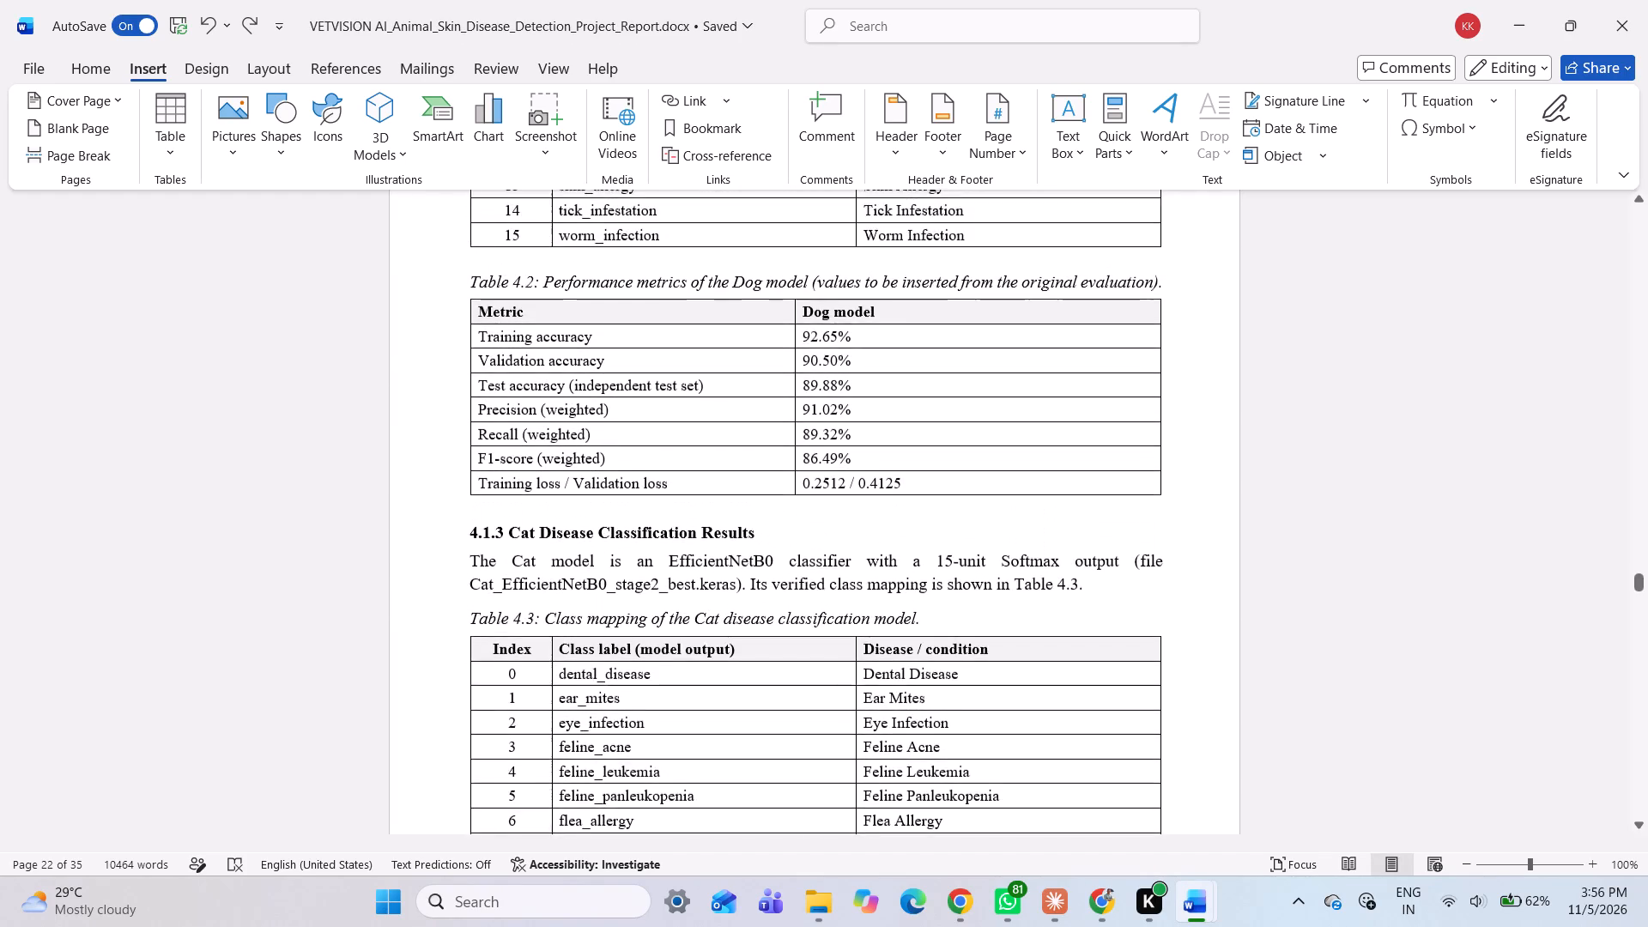
{"action": "scroll", "coordinate": [730, 423], "scroll_direction": "up", "scroll_amount": 18}
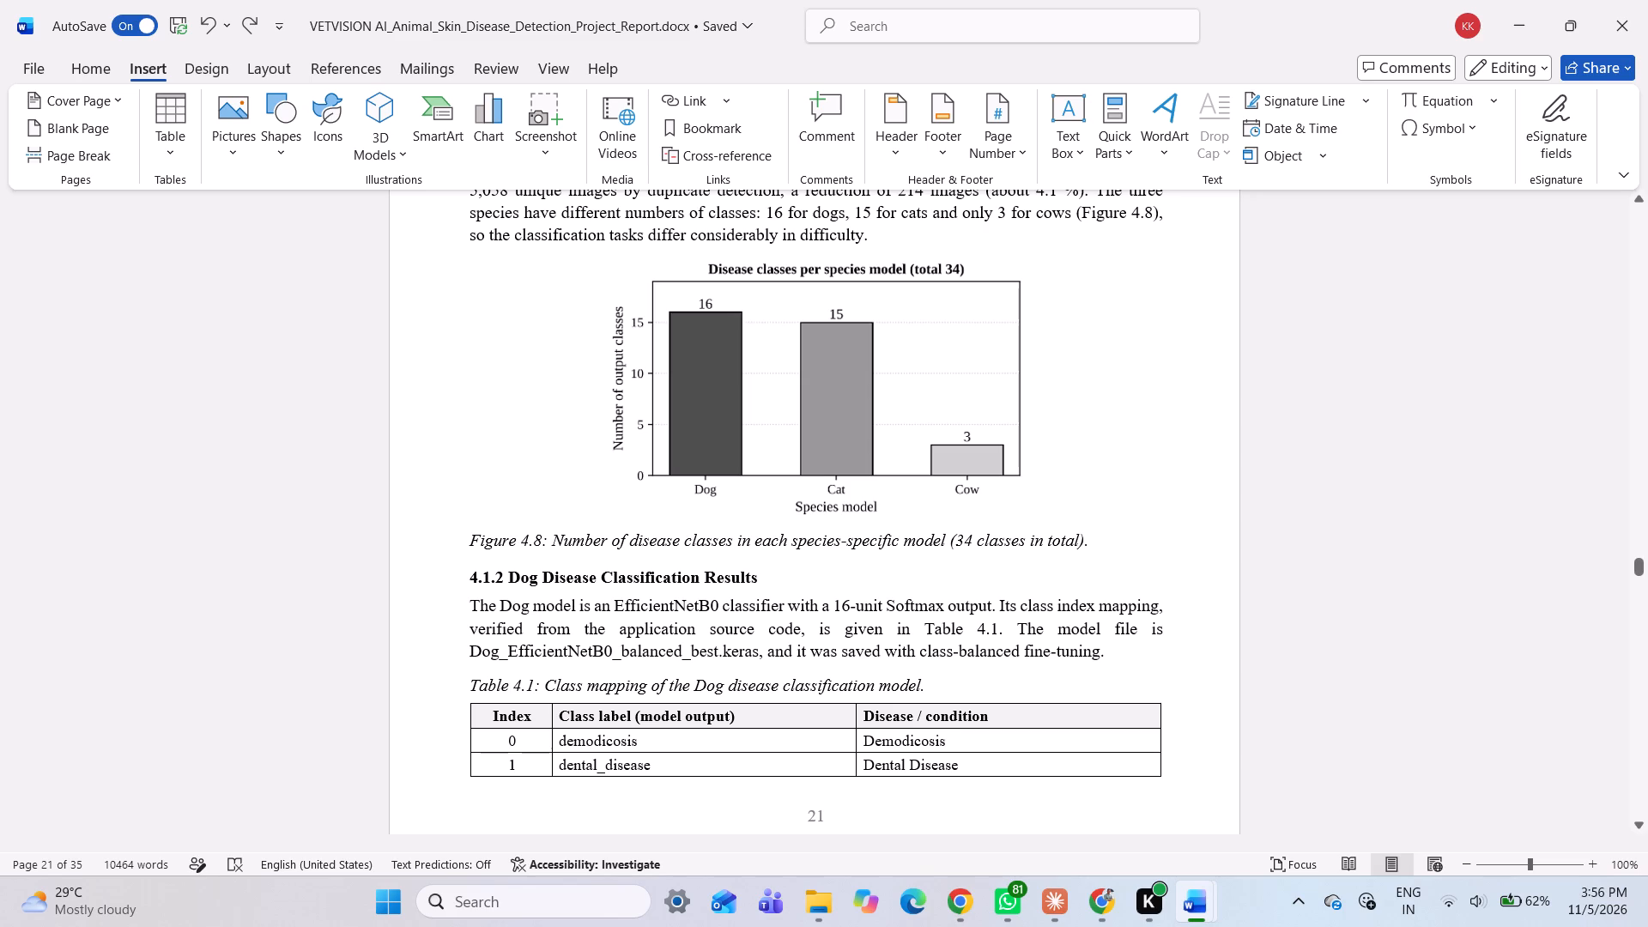
{"action": "scroll", "coordinate": [1011, 610], "scroll_direction": "up", "scroll_amount": 7}
{"action": "scroll", "coordinate": [818, 532], "scroll_direction": "up", "scroll_amount": 5}
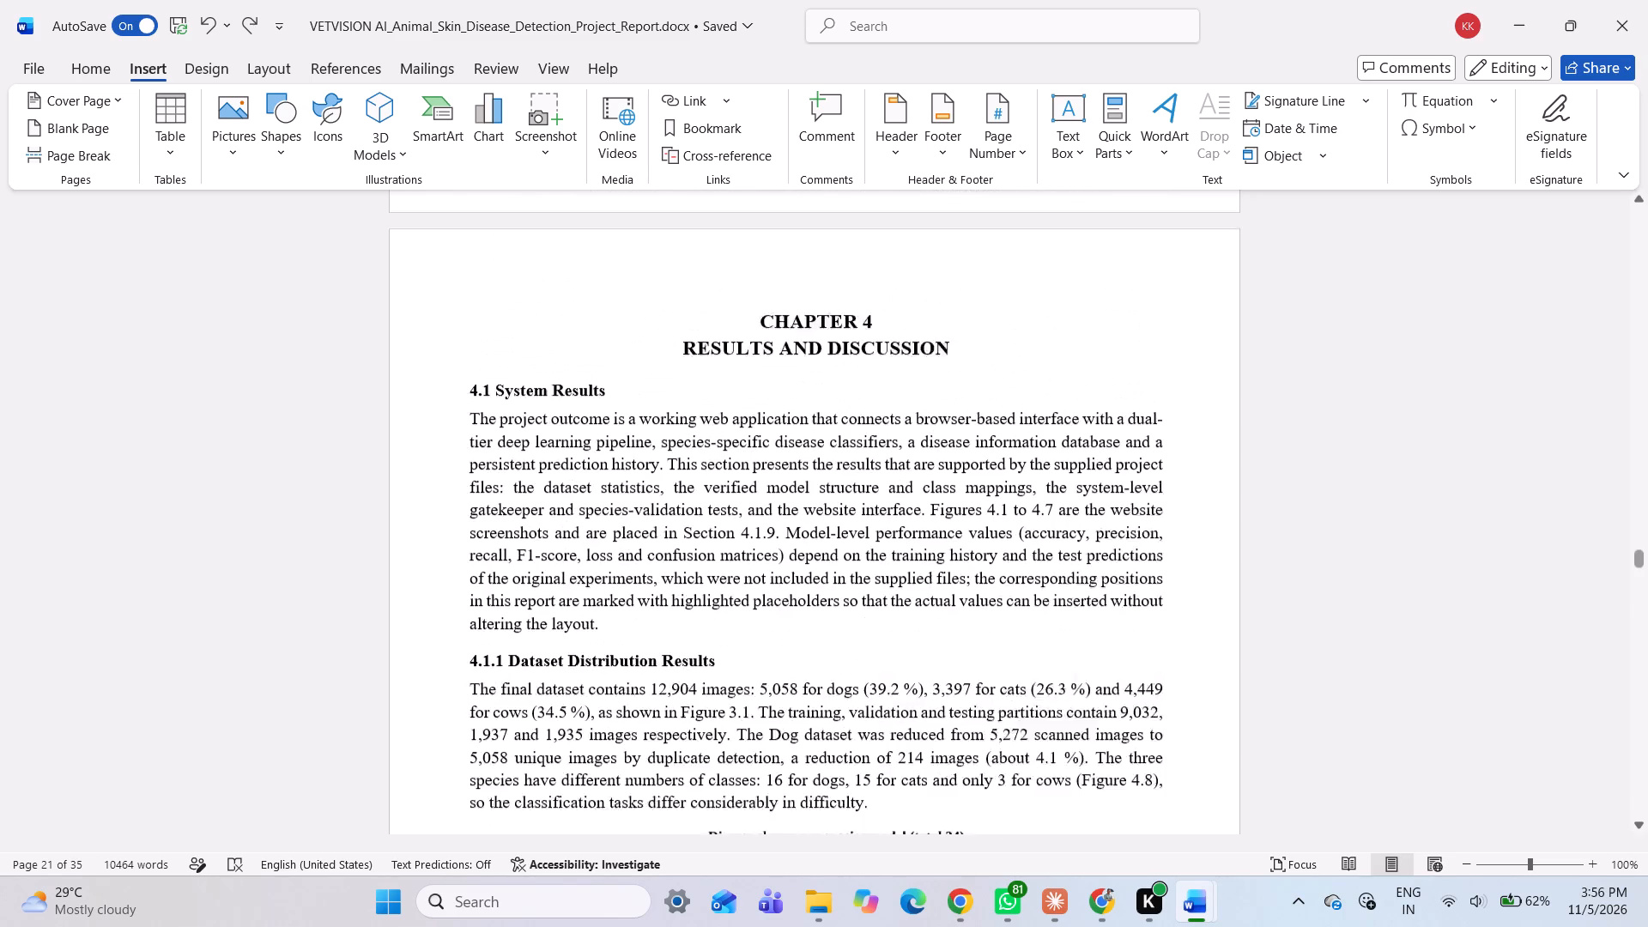
Delete the last sentence of section 4.1 System Results, from "Model-level performance values" to "altering the layout.".
{"action": "scroll", "coordinate": [857, 516], "scroll_direction": "down", "scroll_amount": 2}
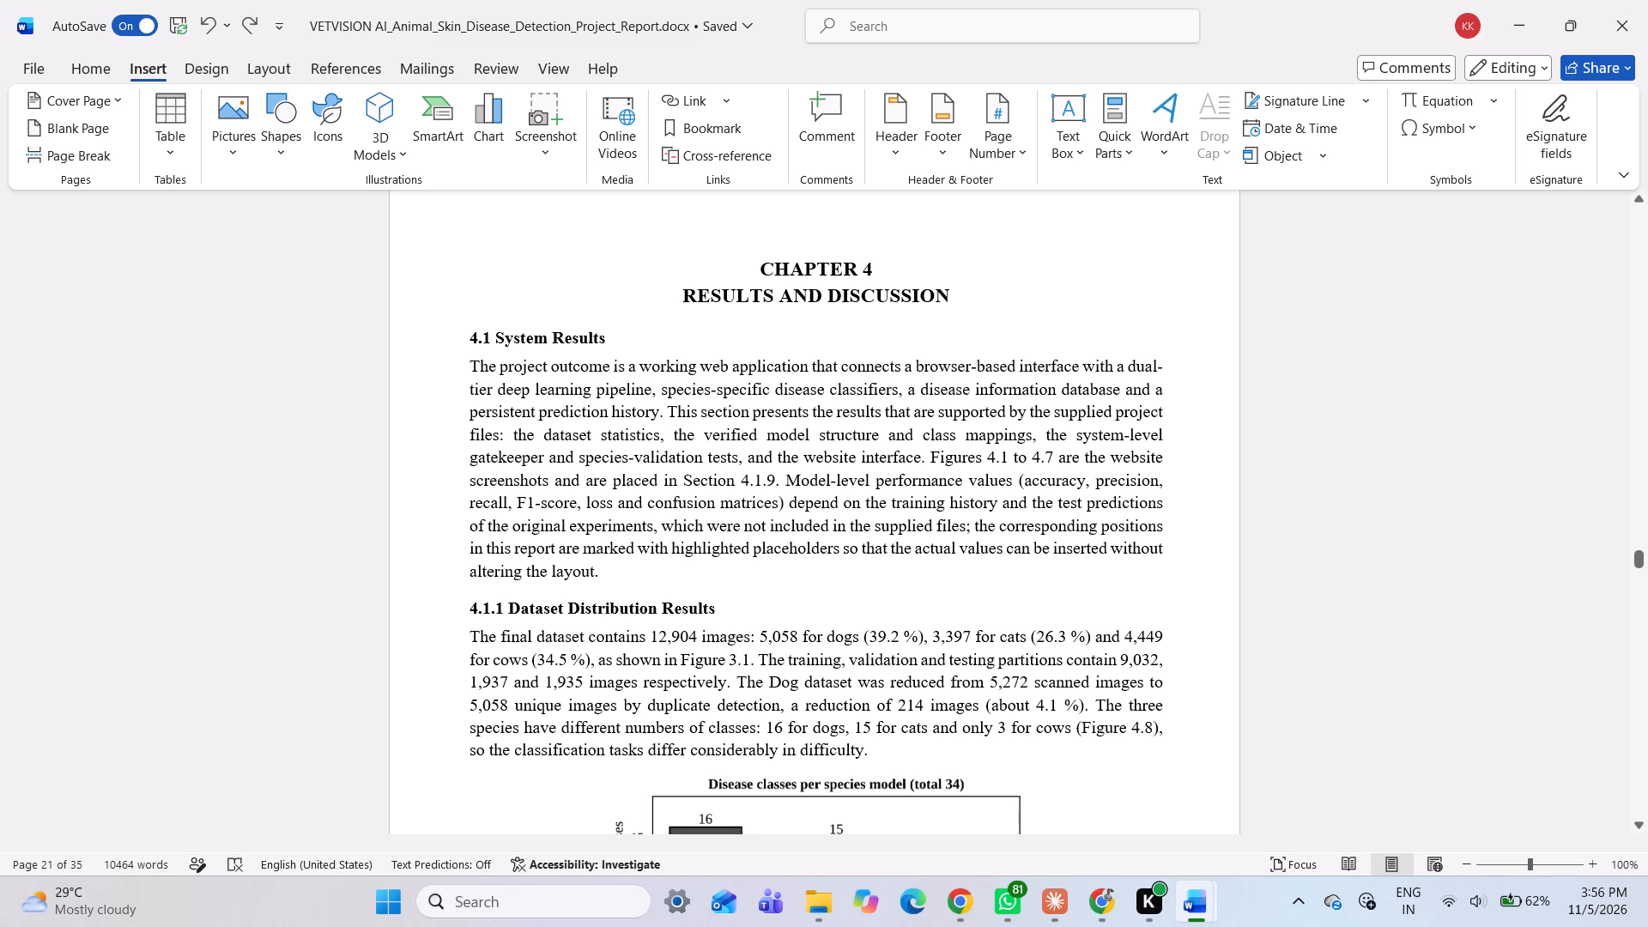
{"action": "left_click_drag", "start_coordinate": [786, 477], "coordinate": [789, 557]}
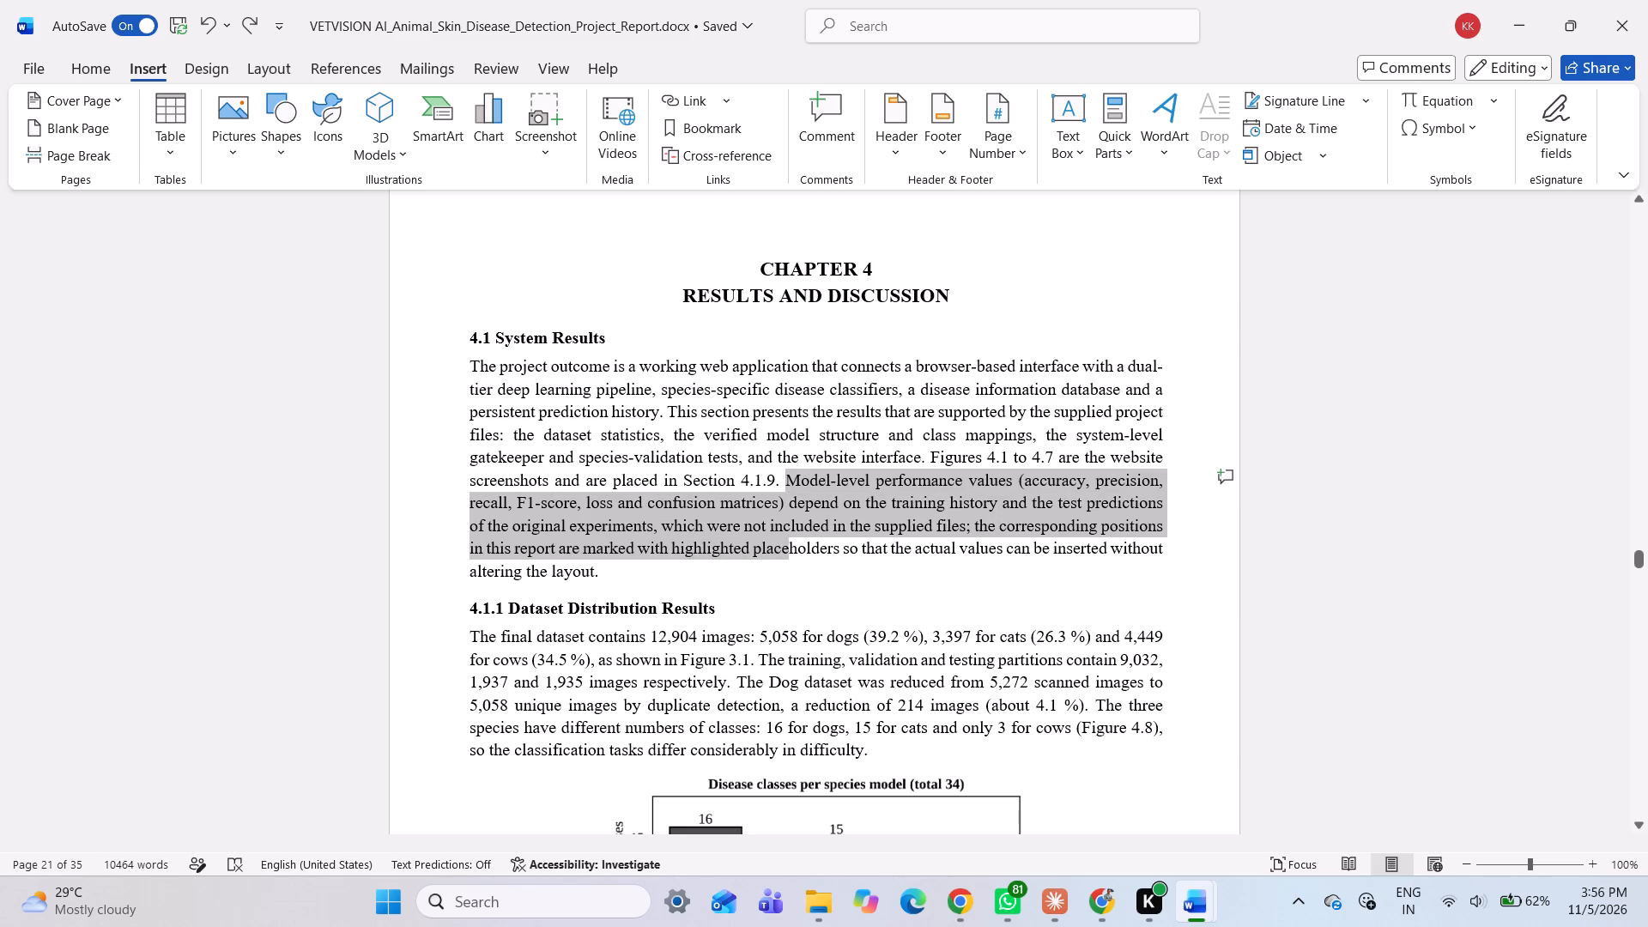
{"action": "left_click_drag", "start_coordinate": [789, 557], "coordinate": [792, 570]}
{"action": "key", "text": "BackSpace"}
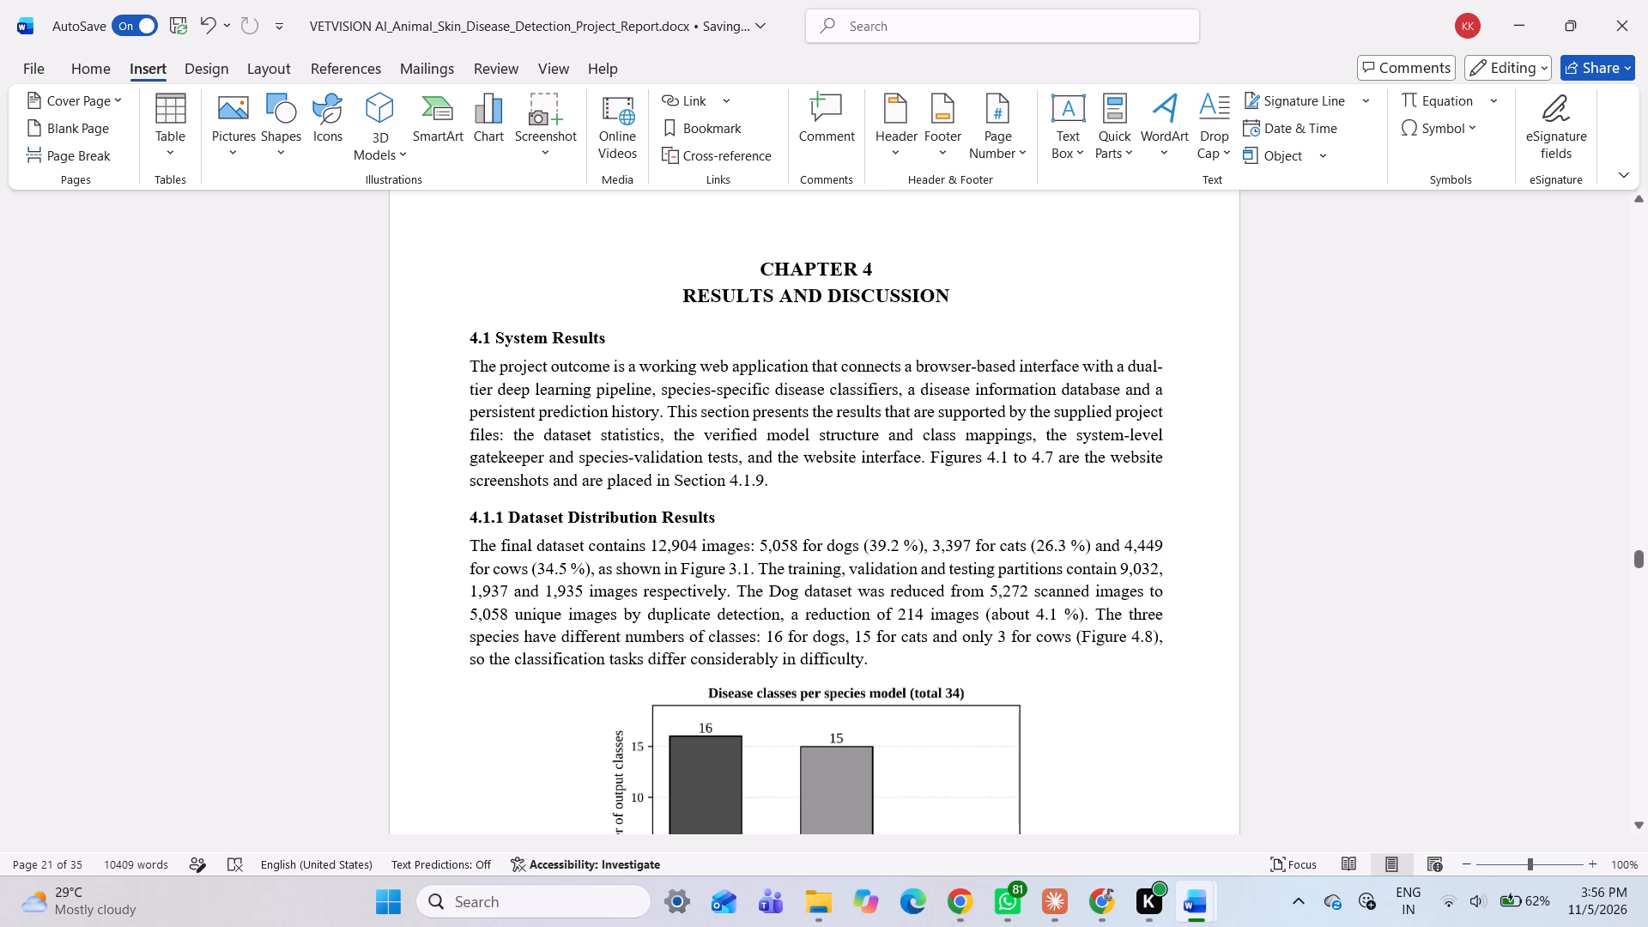
Check the text and layout of sections 4.1.1 and 4.1.2, including Figure 4.8 and Table 4.1.
{"action": "scroll", "coordinate": [960, 444], "scroll_direction": "down", "scroll_amount": 4}
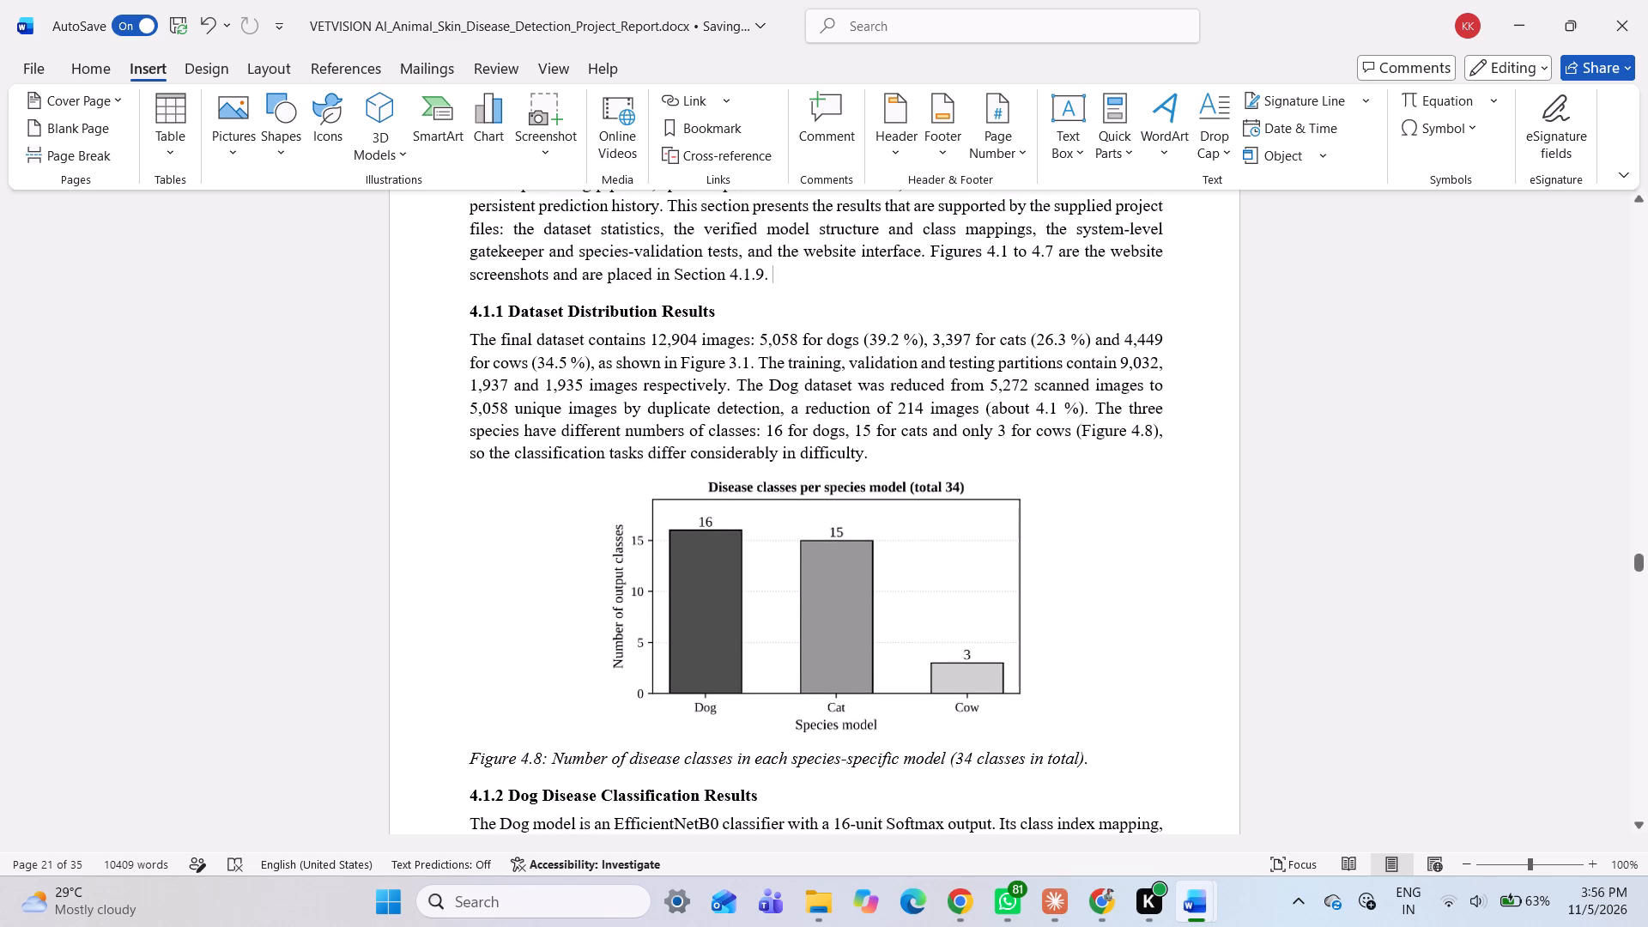
{"action": "scroll", "coordinate": [1102, 429], "scroll_direction": "down", "scroll_amount": 3}
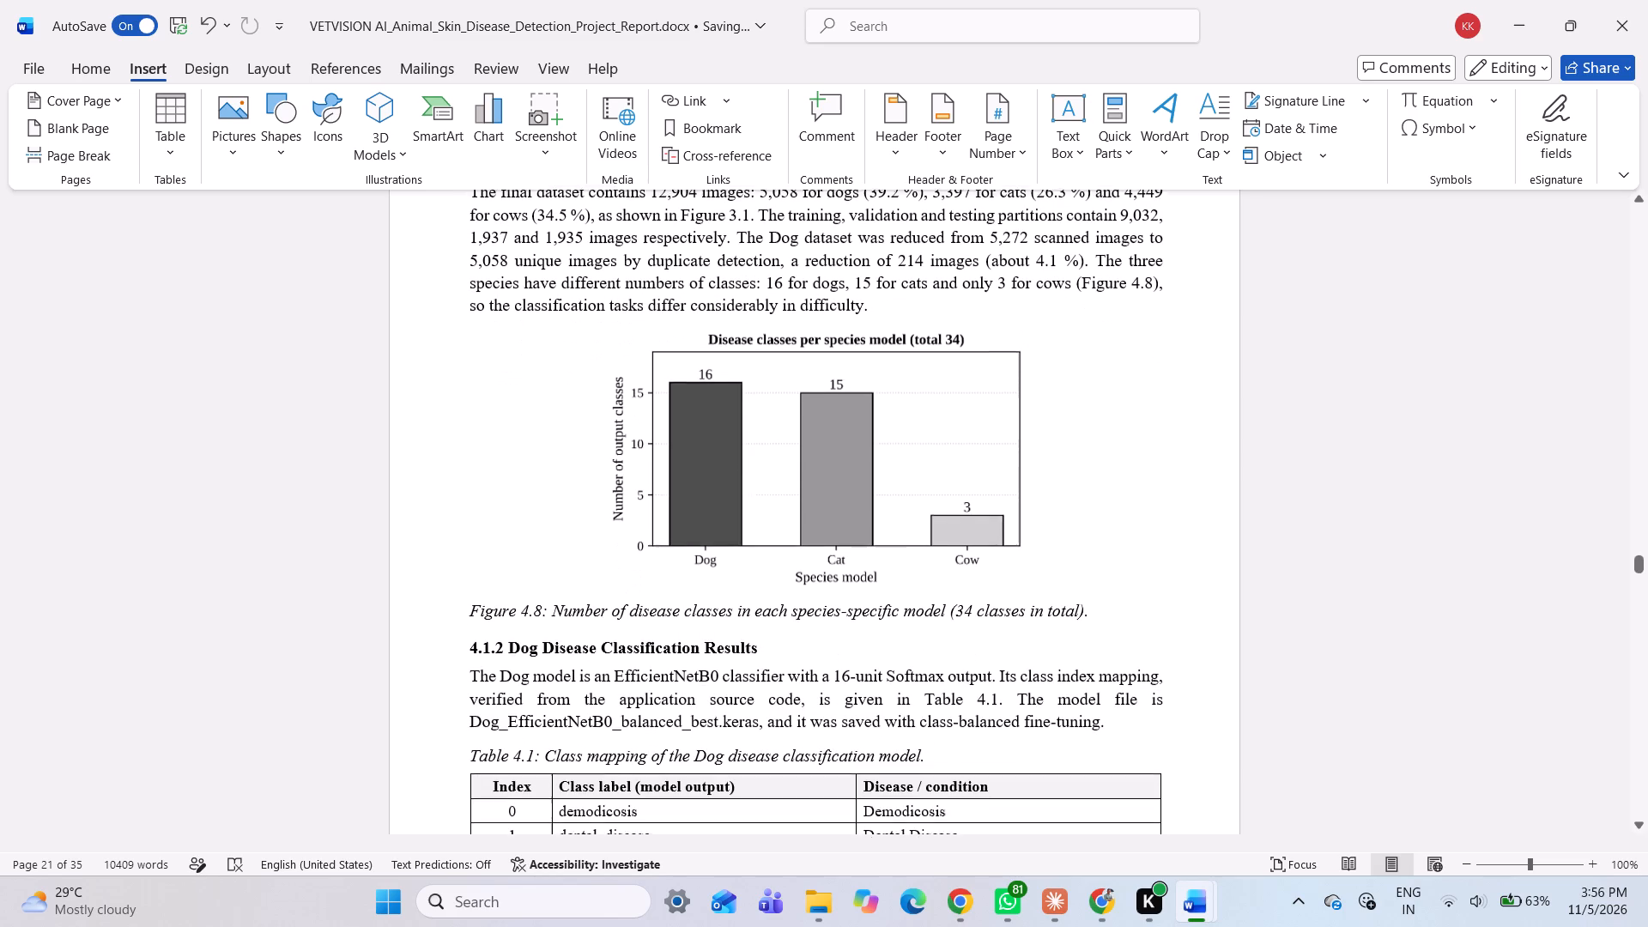
{"action": "scroll", "coordinate": [1008, 499], "scroll_direction": "down", "scroll_amount": 3}
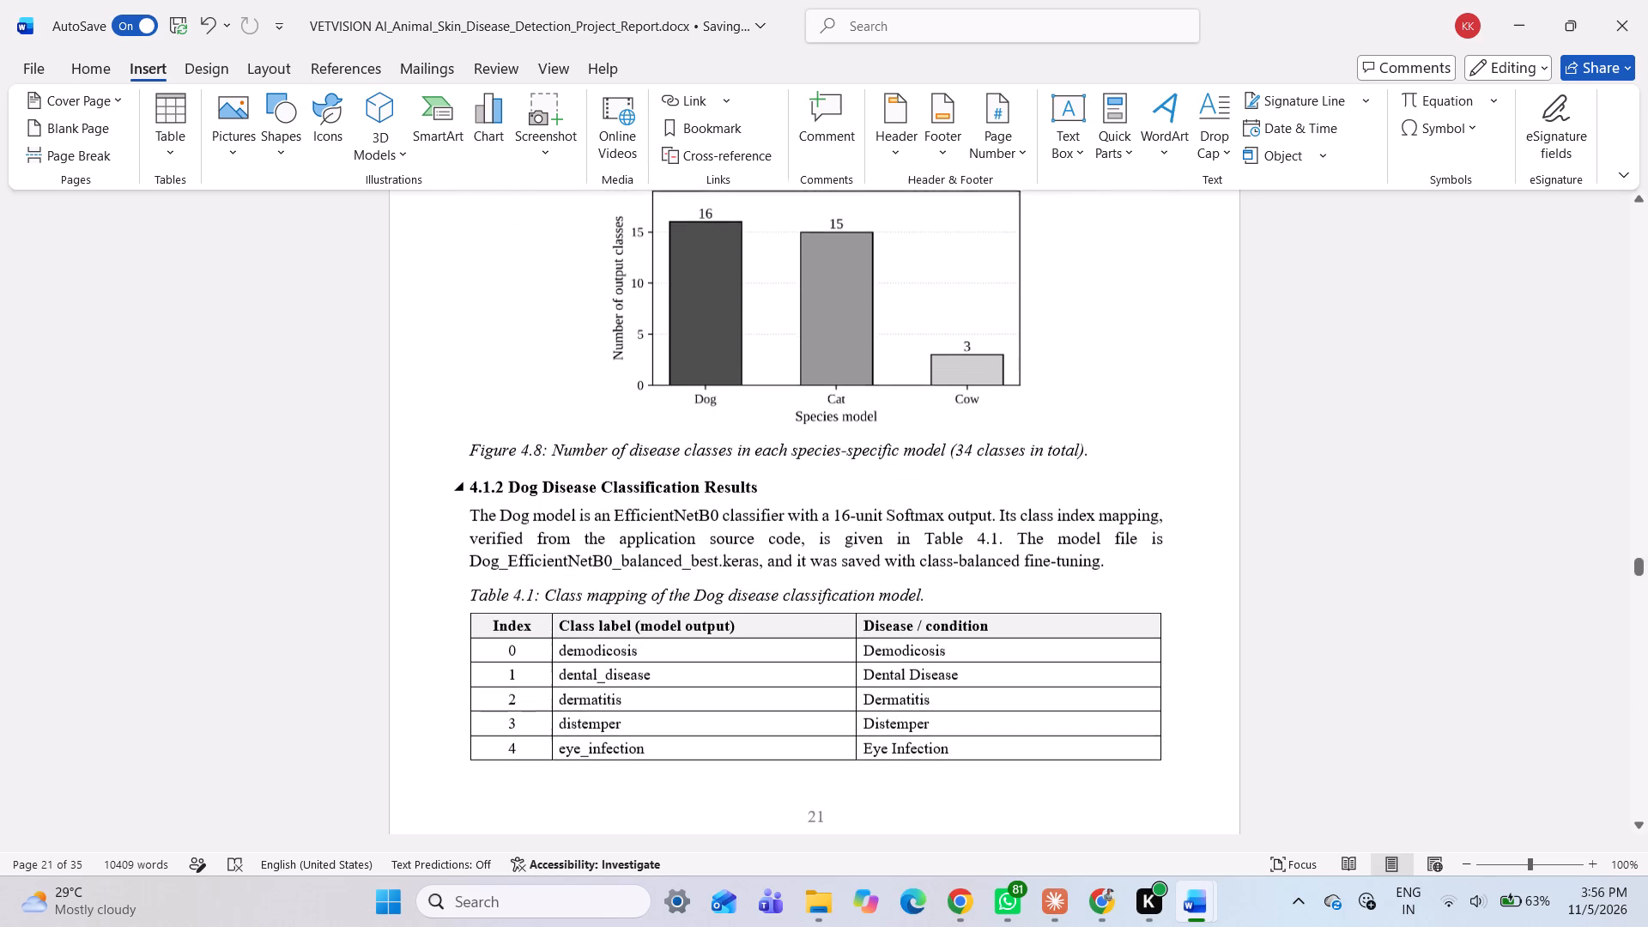
{"action": "scroll", "coordinate": [1011, 496], "scroll_direction": "down", "scroll_amount": 2}
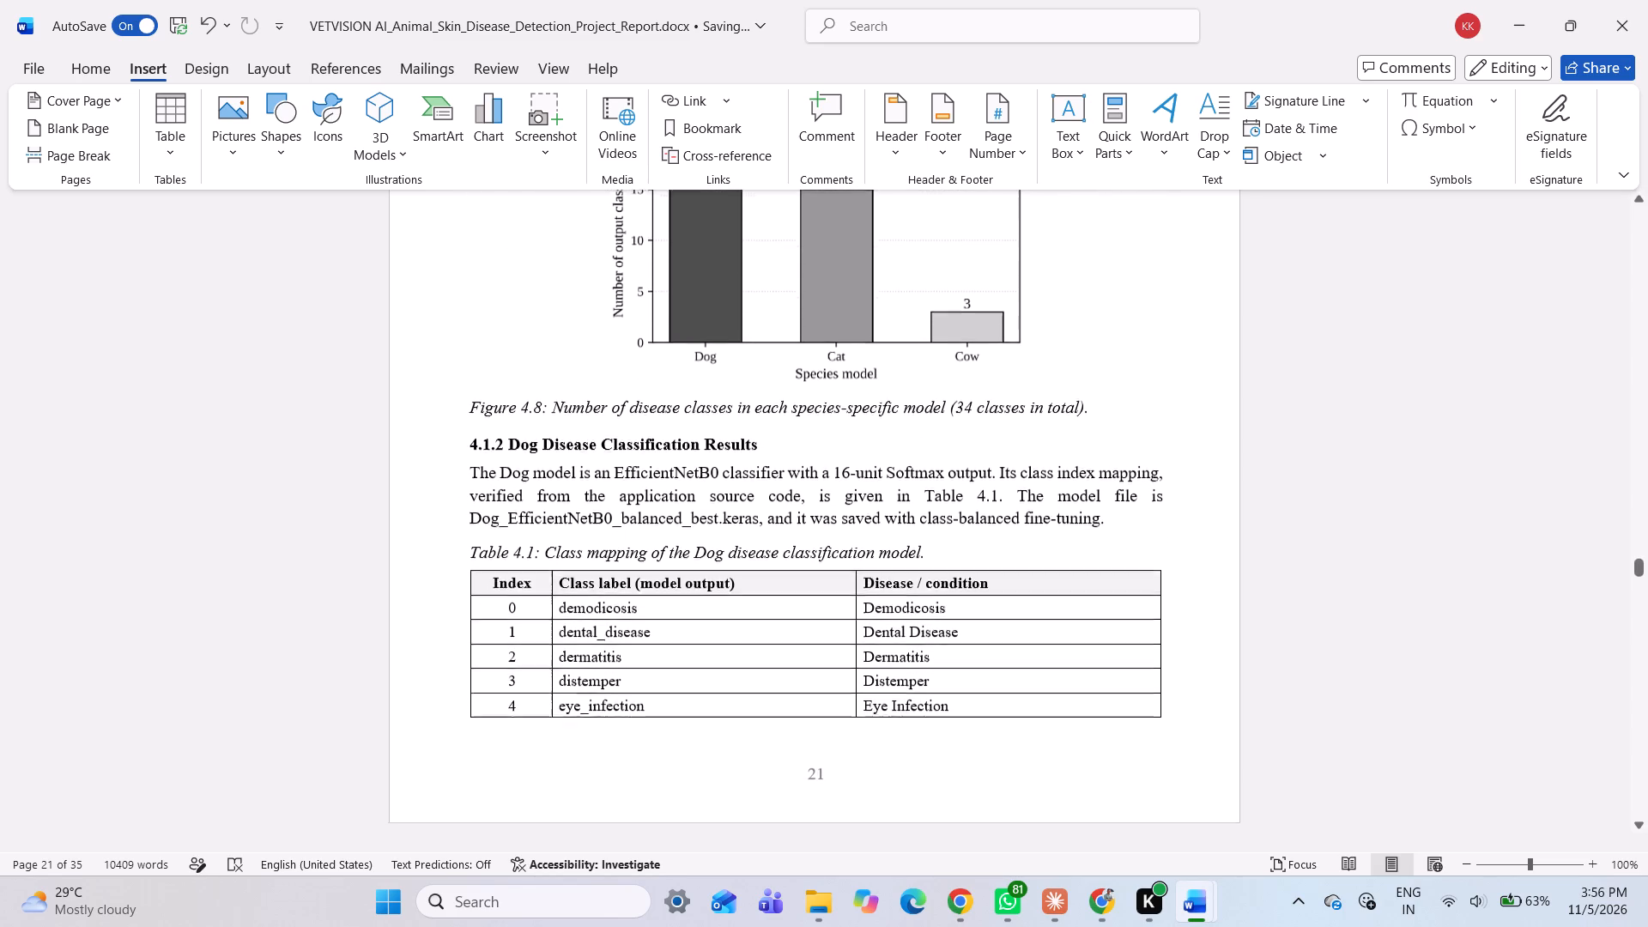
{"action": "scroll", "coordinate": [1011, 496], "scroll_direction": "down", "scroll_amount": 6}
{"action": "scroll", "coordinate": [1011, 496], "scroll_direction": "up", "scroll_amount": 11}
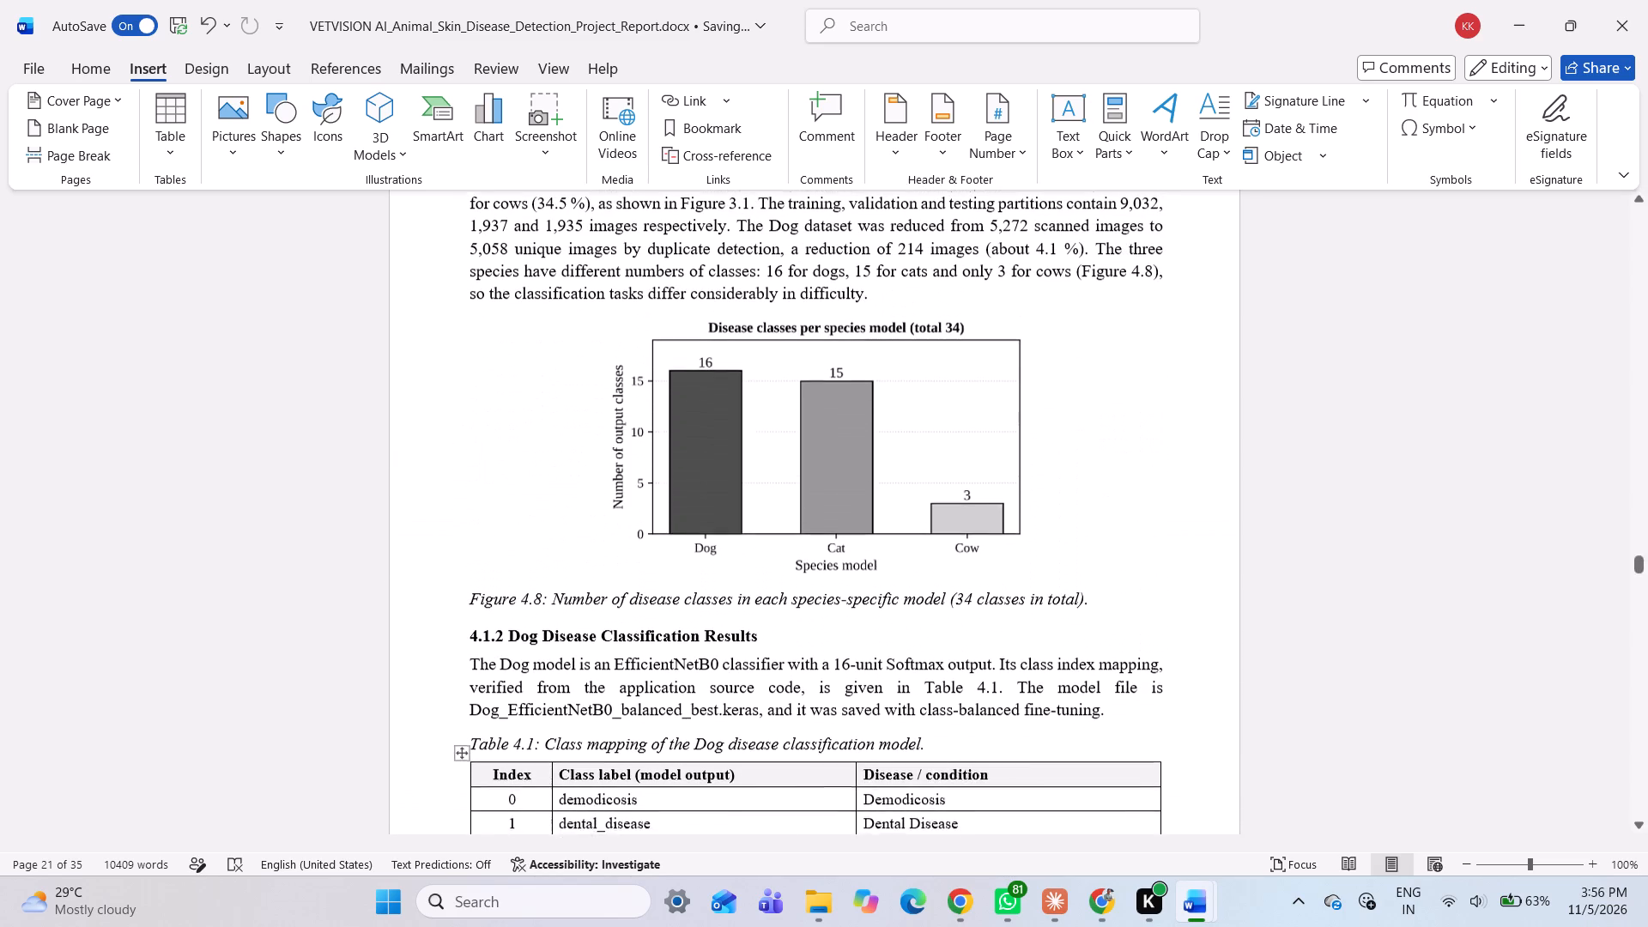
{"action": "scroll", "coordinate": [998, 487], "scroll_direction": "up", "scroll_amount": 6}
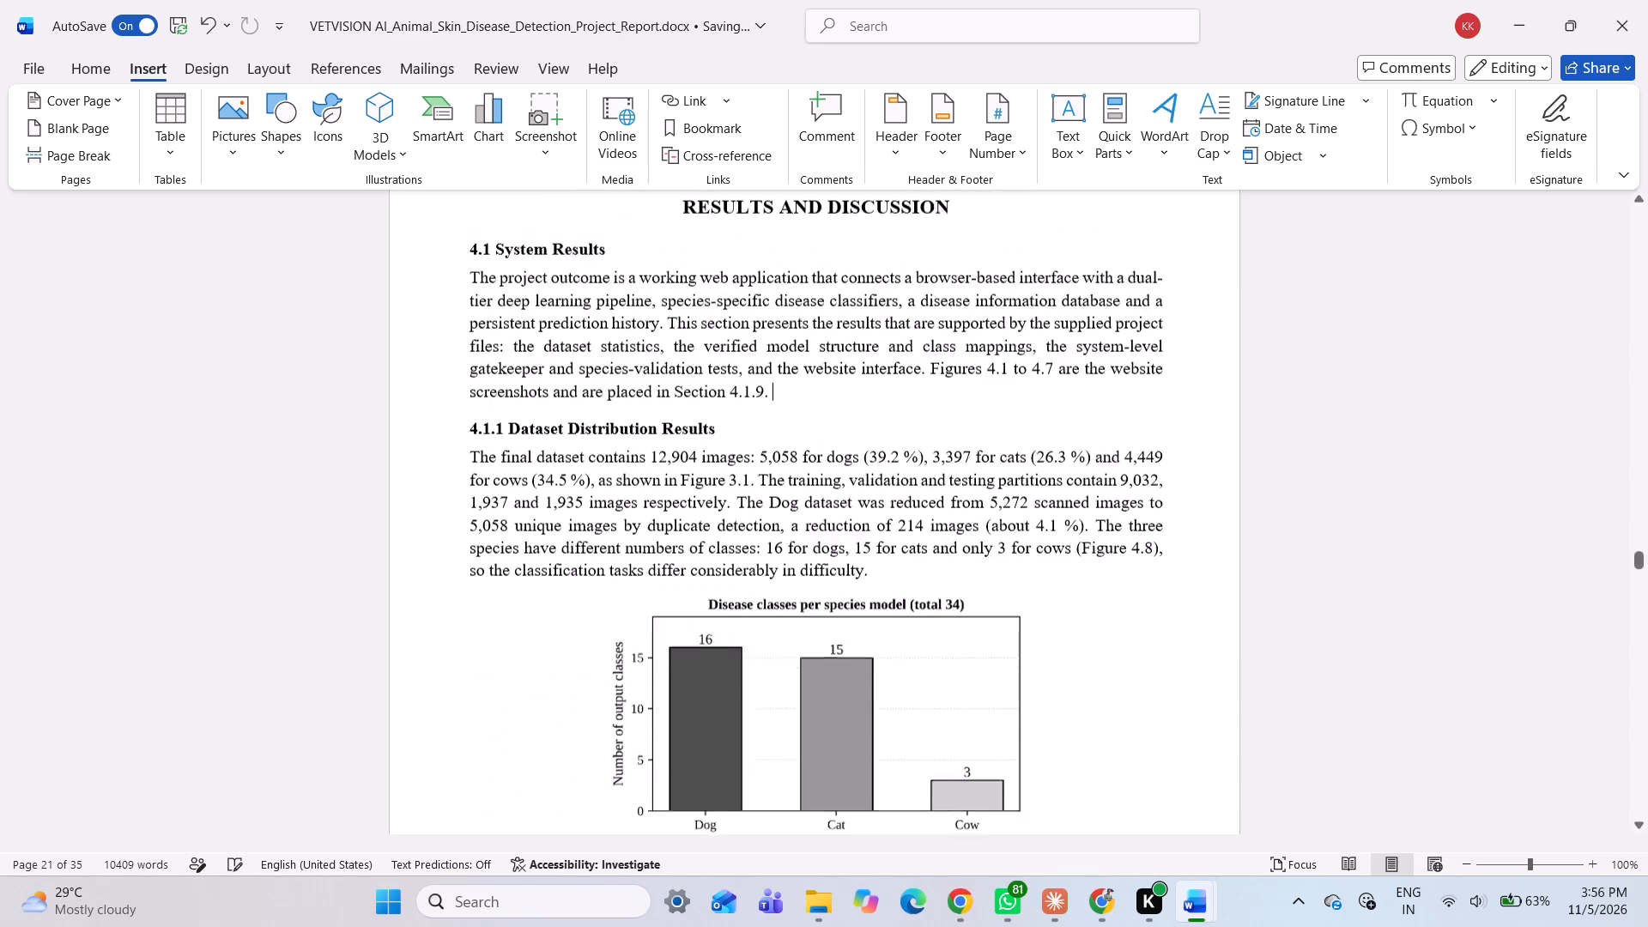
Look back through Chapter 3 from section 3.3.14 to 3.3.3, checking its text, diagrams and Table 3.7 before returning to Chapter 4.
{"action": "scroll", "coordinate": [998, 487], "scroll_direction": "up", "scroll_amount": 20}
{"action": "scroll", "coordinate": [998, 487], "scroll_direction": "up", "scroll_amount": 18}
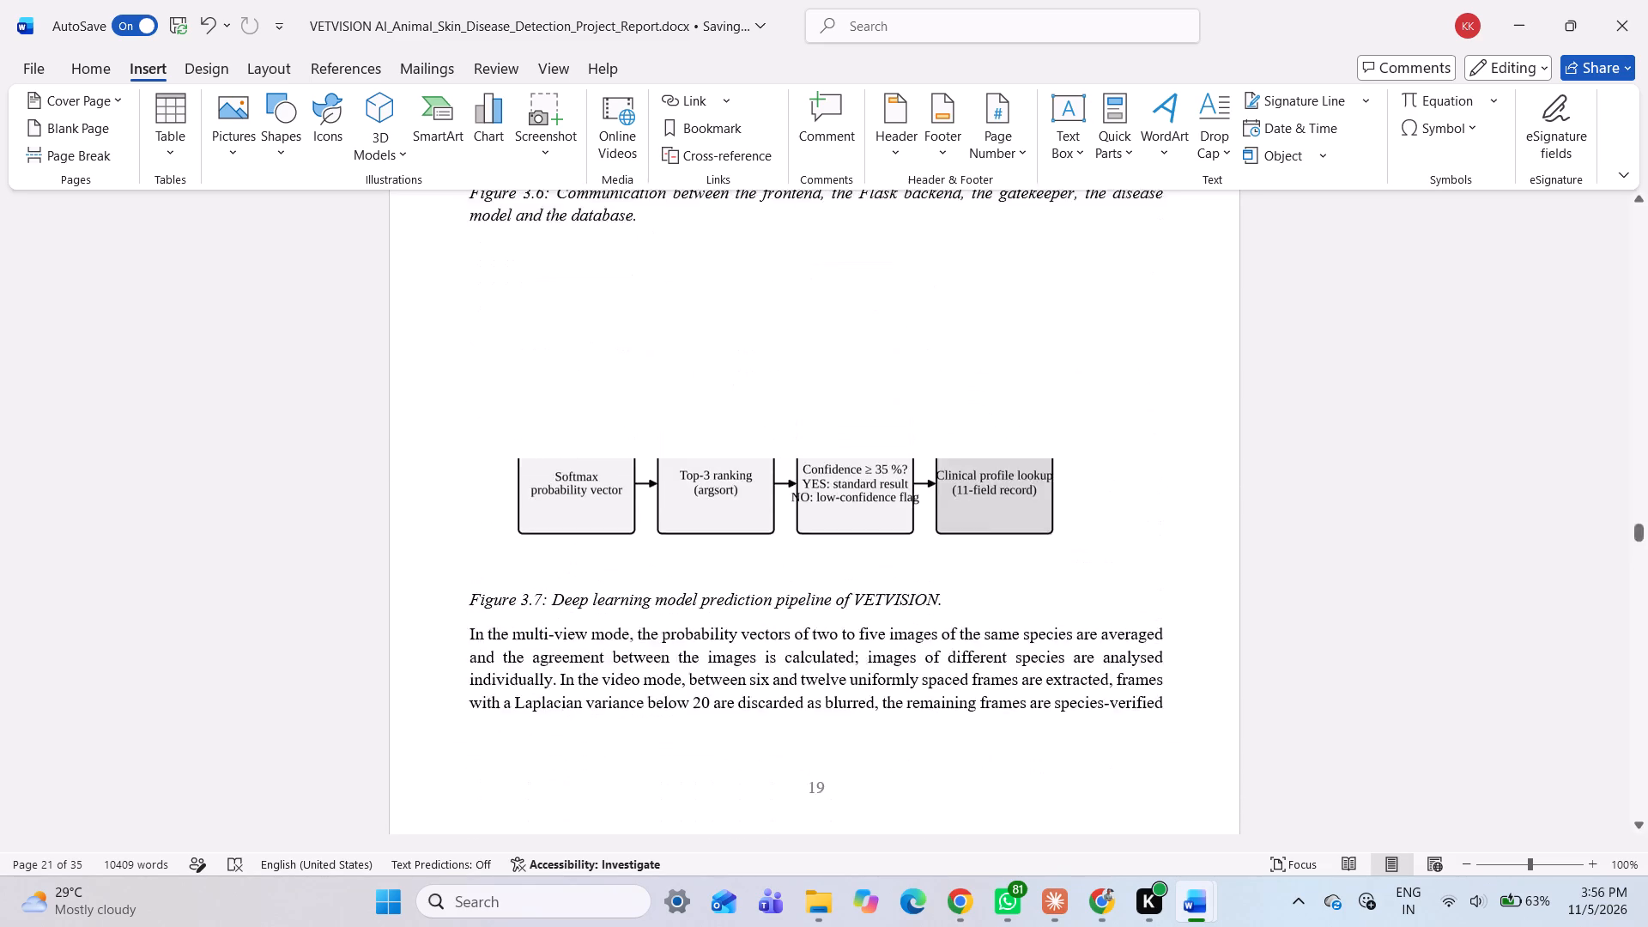
{"action": "scroll", "coordinate": [958, 439], "scroll_direction": "up", "scroll_amount": 8}
{"action": "scroll", "coordinate": [958, 439], "scroll_direction": "up", "scroll_amount": 18}
{"action": "scroll", "coordinate": [933, 415], "scroll_direction": "up", "scroll_amount": 15}
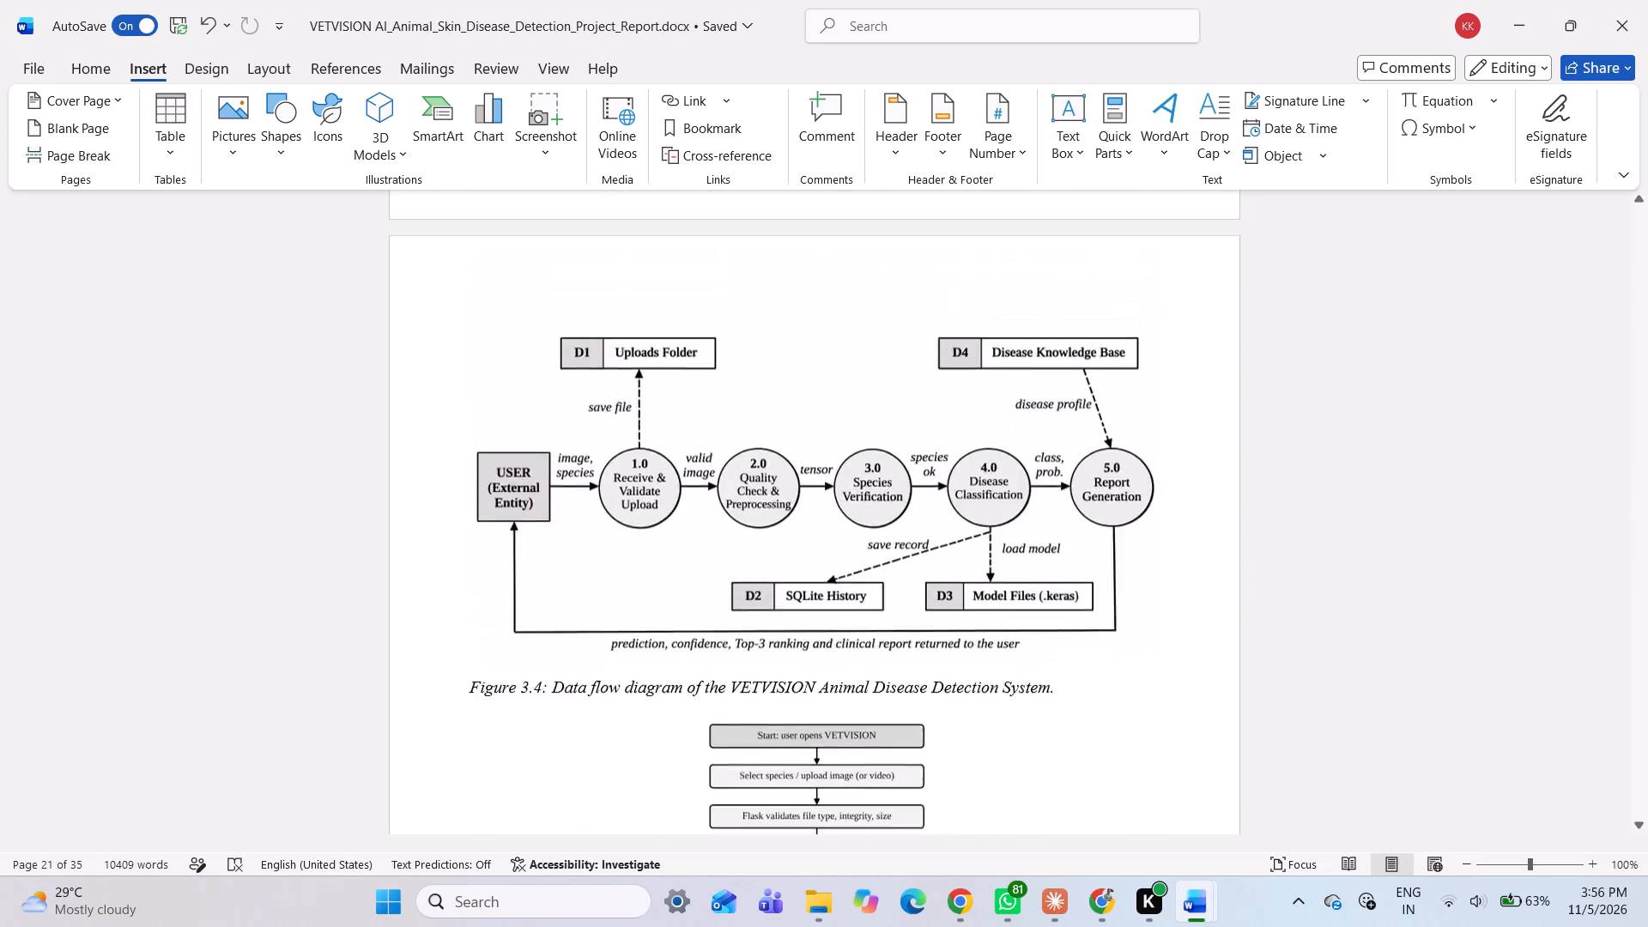
{"action": "scroll", "coordinate": [915, 371], "scroll_direction": "up", "scroll_amount": 2}
{"action": "scroll", "coordinate": [915, 371], "scroll_direction": "up", "scroll_amount": 20}
{"action": "scroll", "coordinate": [915, 371], "scroll_direction": "up", "scroll_amount": 20}
{"action": "scroll", "coordinate": [915, 371], "scroll_direction": "up", "scroll_amount": 8}
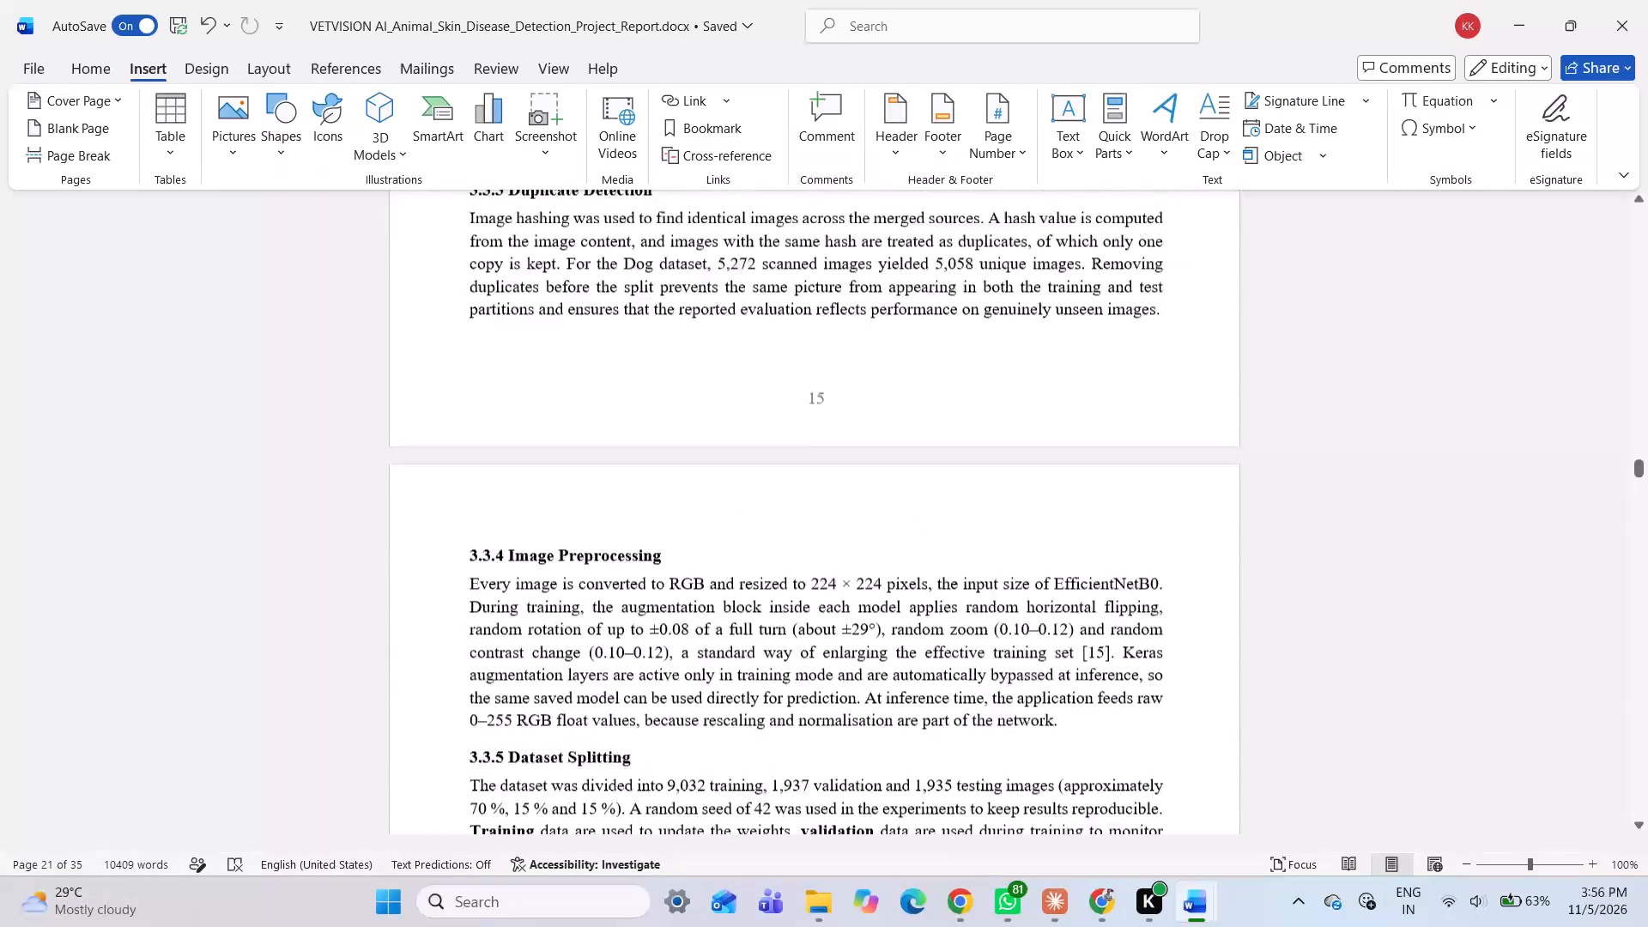
{"action": "scroll", "coordinate": [883, 268], "scroll_direction": "up", "scroll_amount": 7}
{"action": "scroll", "coordinate": [1082, 238], "scroll_direction": "down", "scroll_amount": 20}
{"action": "scroll", "coordinate": [1082, 238], "scroll_direction": "down", "scroll_amount": 10}
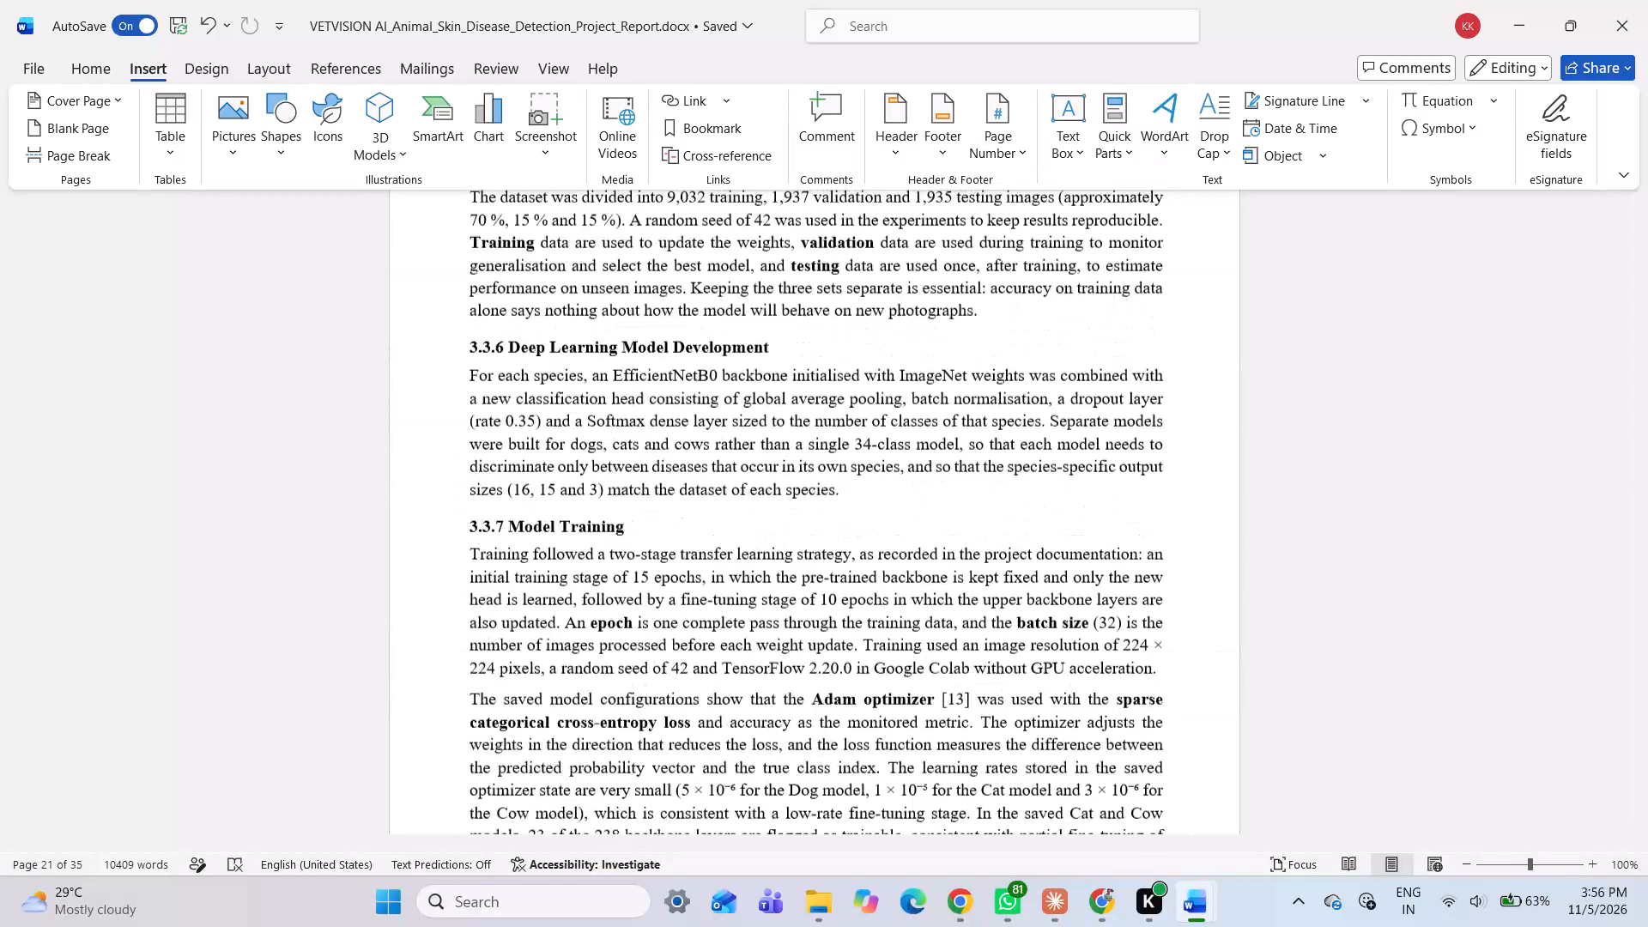
{"action": "scroll", "coordinate": [875, 464], "scroll_direction": "down", "scroll_amount": 20}
{"action": "scroll", "coordinate": [875, 464], "scroll_direction": "down", "scroll_amount": 8}
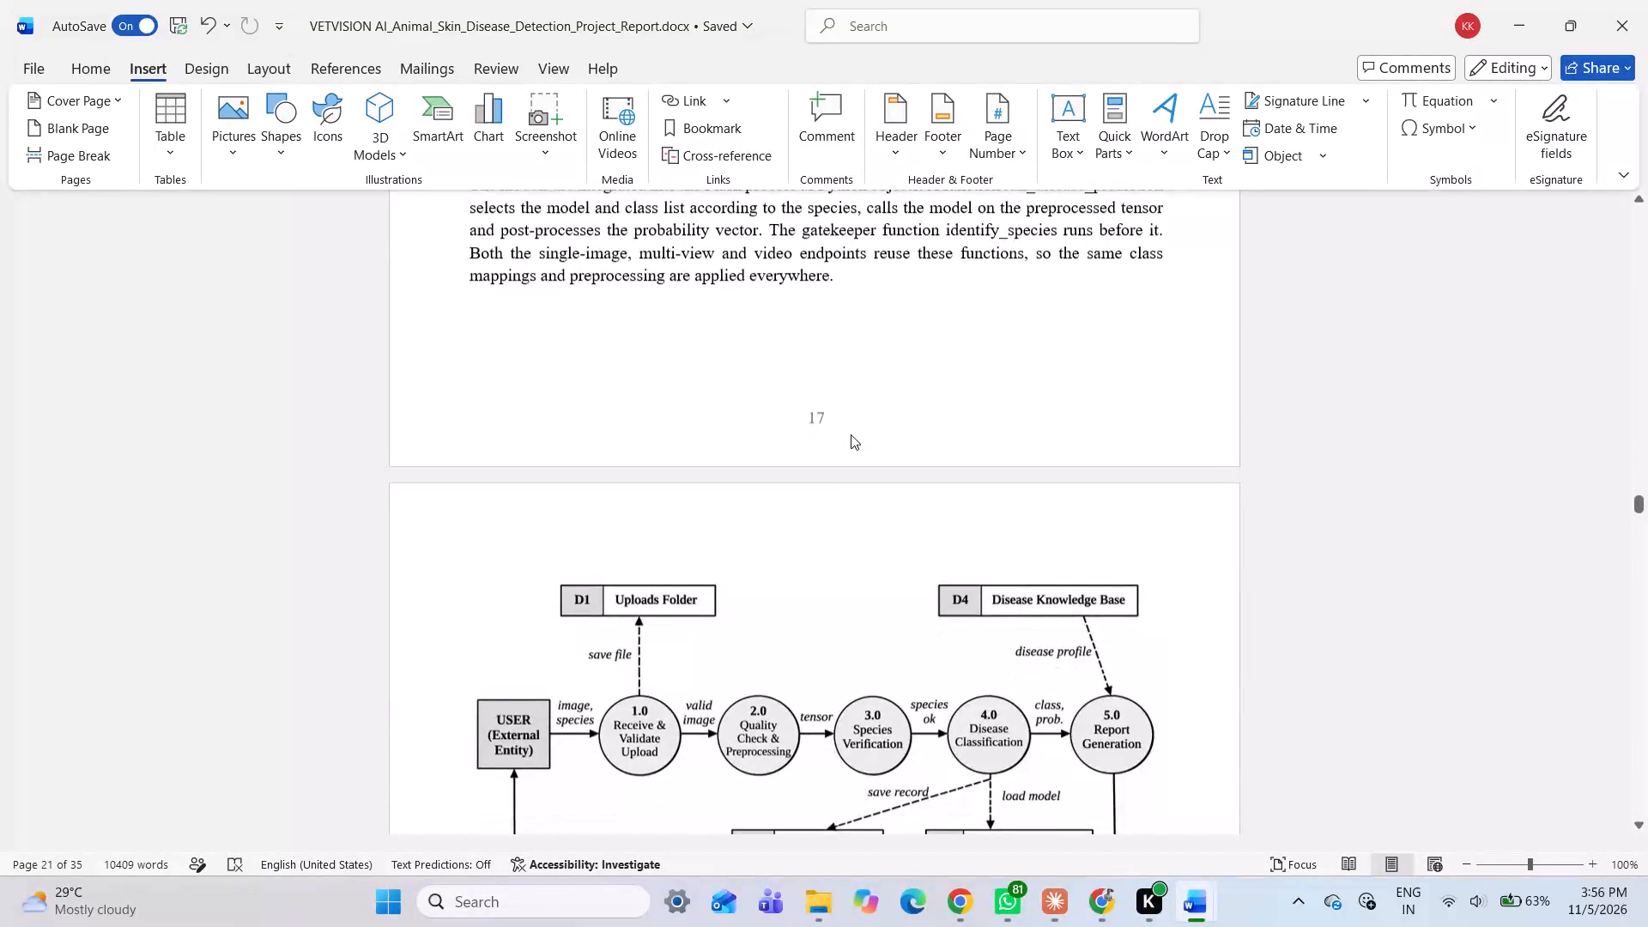
{"action": "scroll", "coordinate": [850, 436], "scroll_direction": "down", "scroll_amount": 17}
{"action": "scroll", "coordinate": [857, 433], "scroll_direction": "down", "scroll_amount": 12}
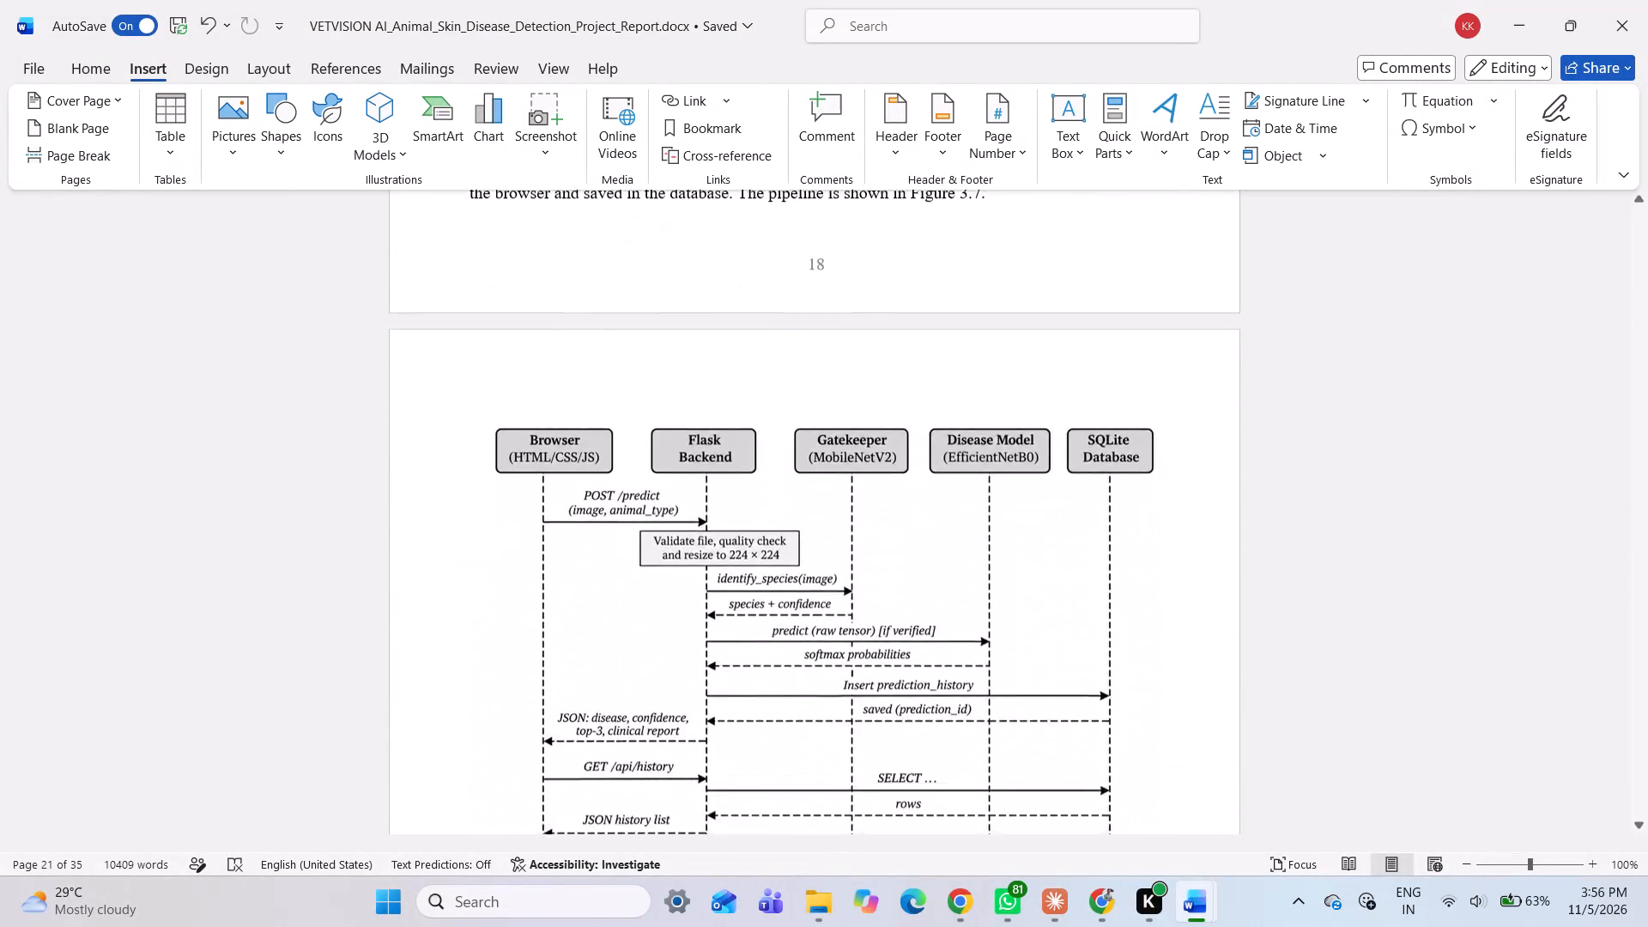
{"action": "scroll", "coordinate": [857, 433], "scroll_direction": "down", "scroll_amount": 19}
{"action": "scroll", "coordinate": [857, 430], "scroll_direction": "down", "scroll_amount": 9}
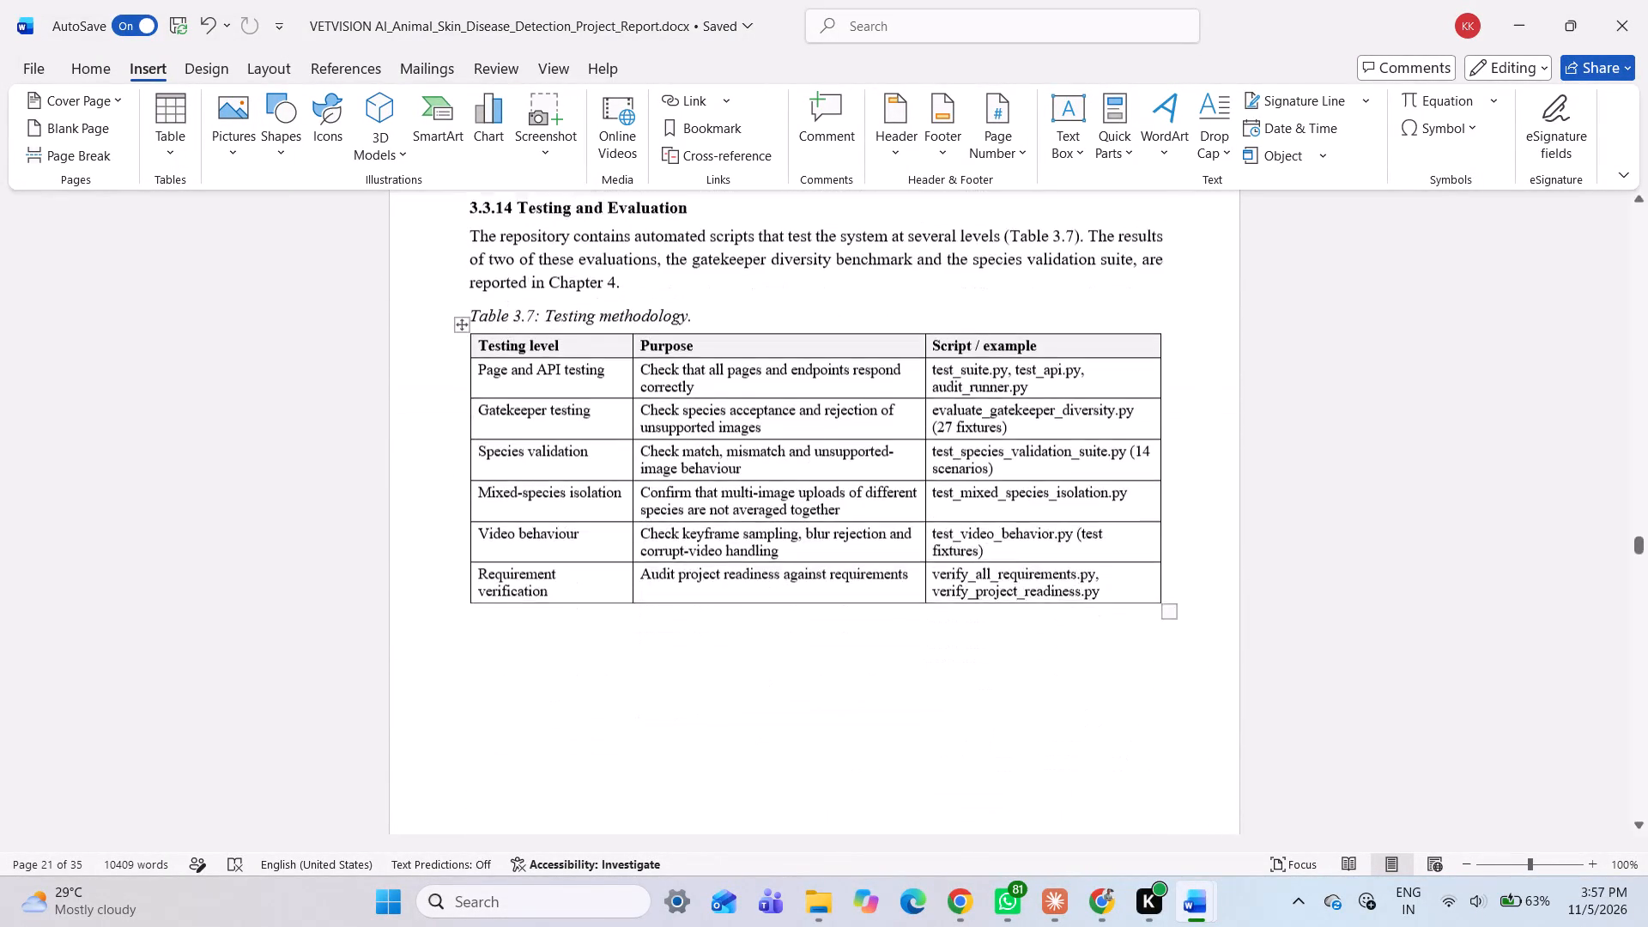
{"action": "scroll", "coordinate": [857, 423], "scroll_direction": "down", "scroll_amount": 20}
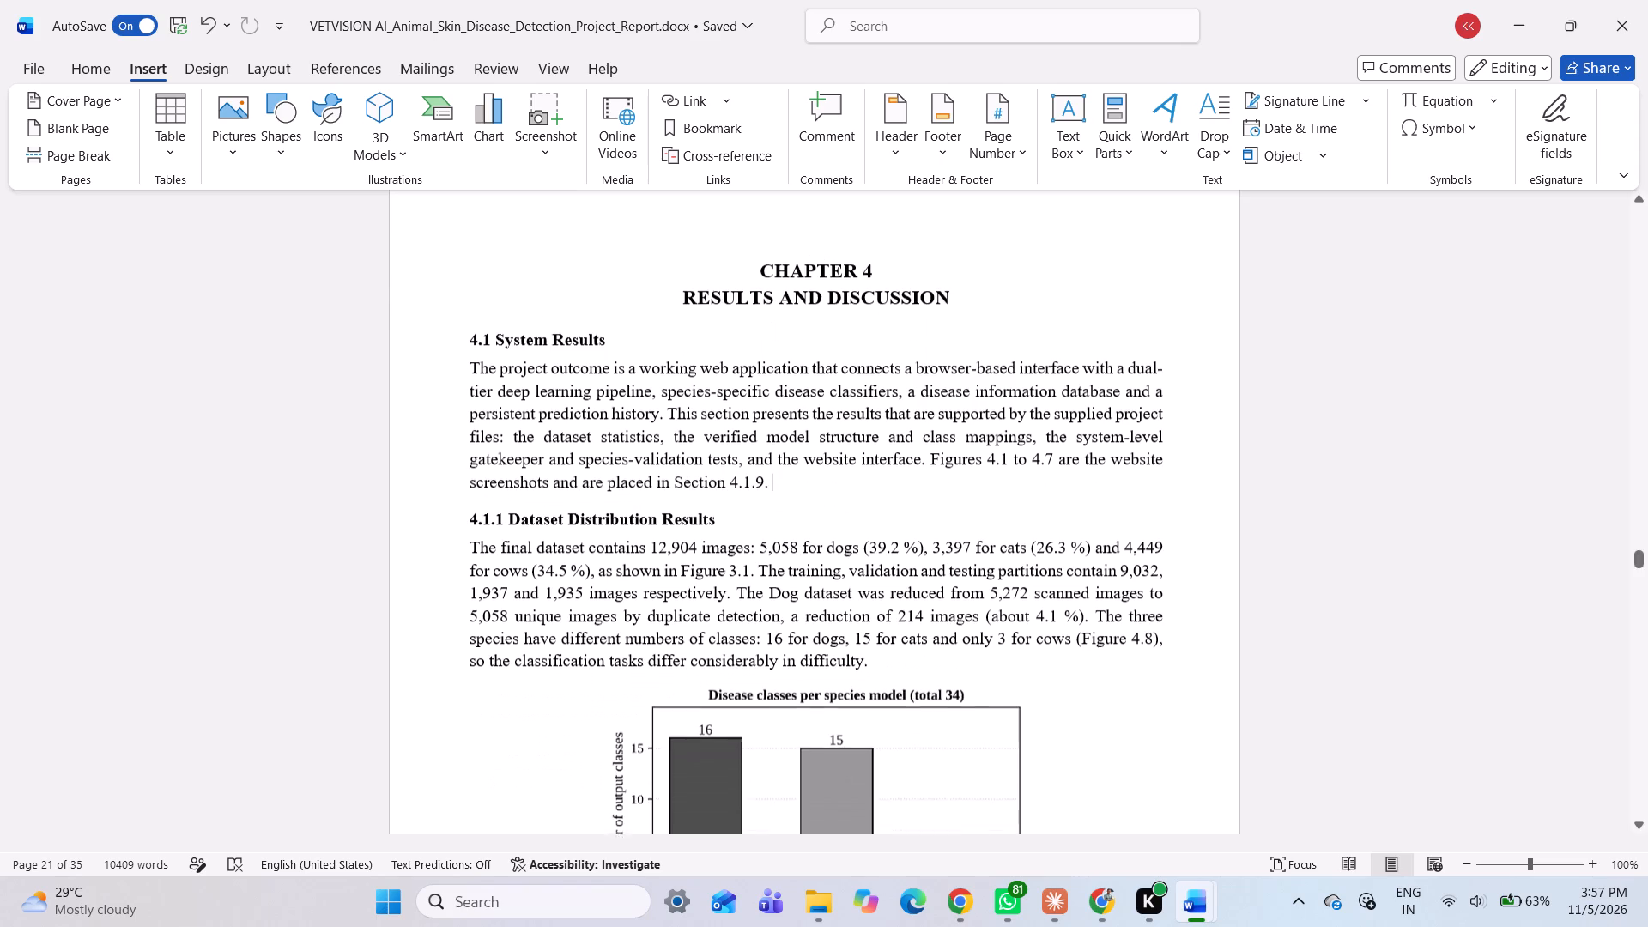
Read through sections 4.1.1 to 4.1.3, checking the Dog and Cat class mapping and performance tables and their captions.
{"action": "scroll", "coordinate": [857, 423], "scroll_direction": "down", "scroll_amount": 16}
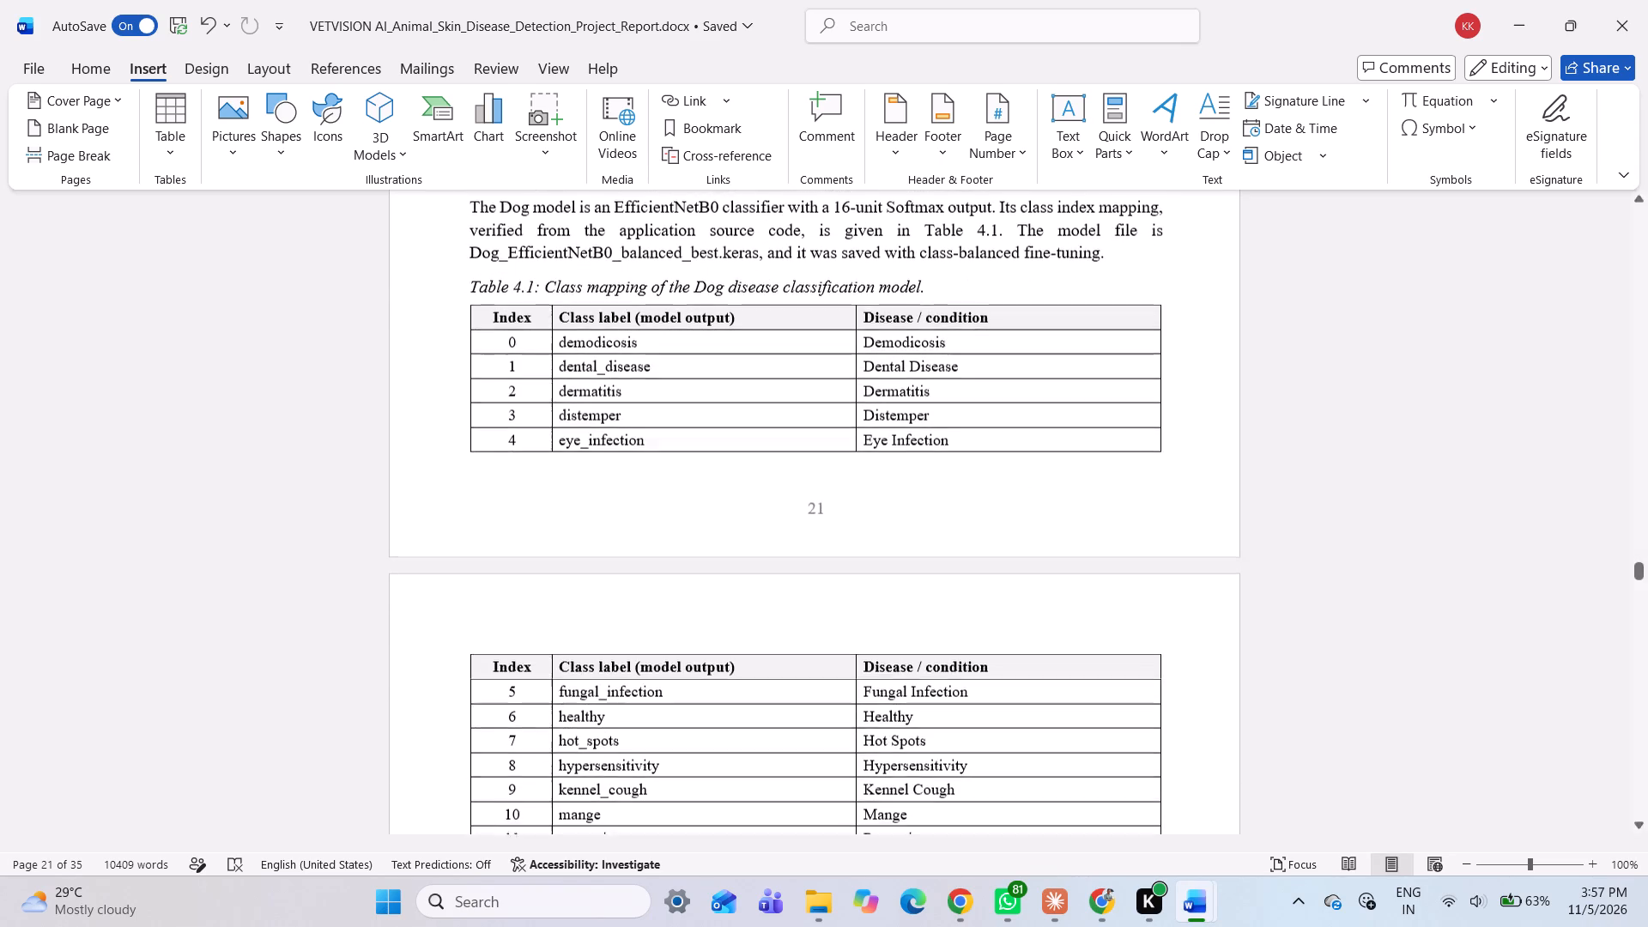
{"action": "scroll", "coordinate": [857, 426], "scroll_direction": "up", "scroll_amount": 4}
{"action": "scroll", "coordinate": [857, 427], "scroll_direction": "down", "scroll_amount": 14}
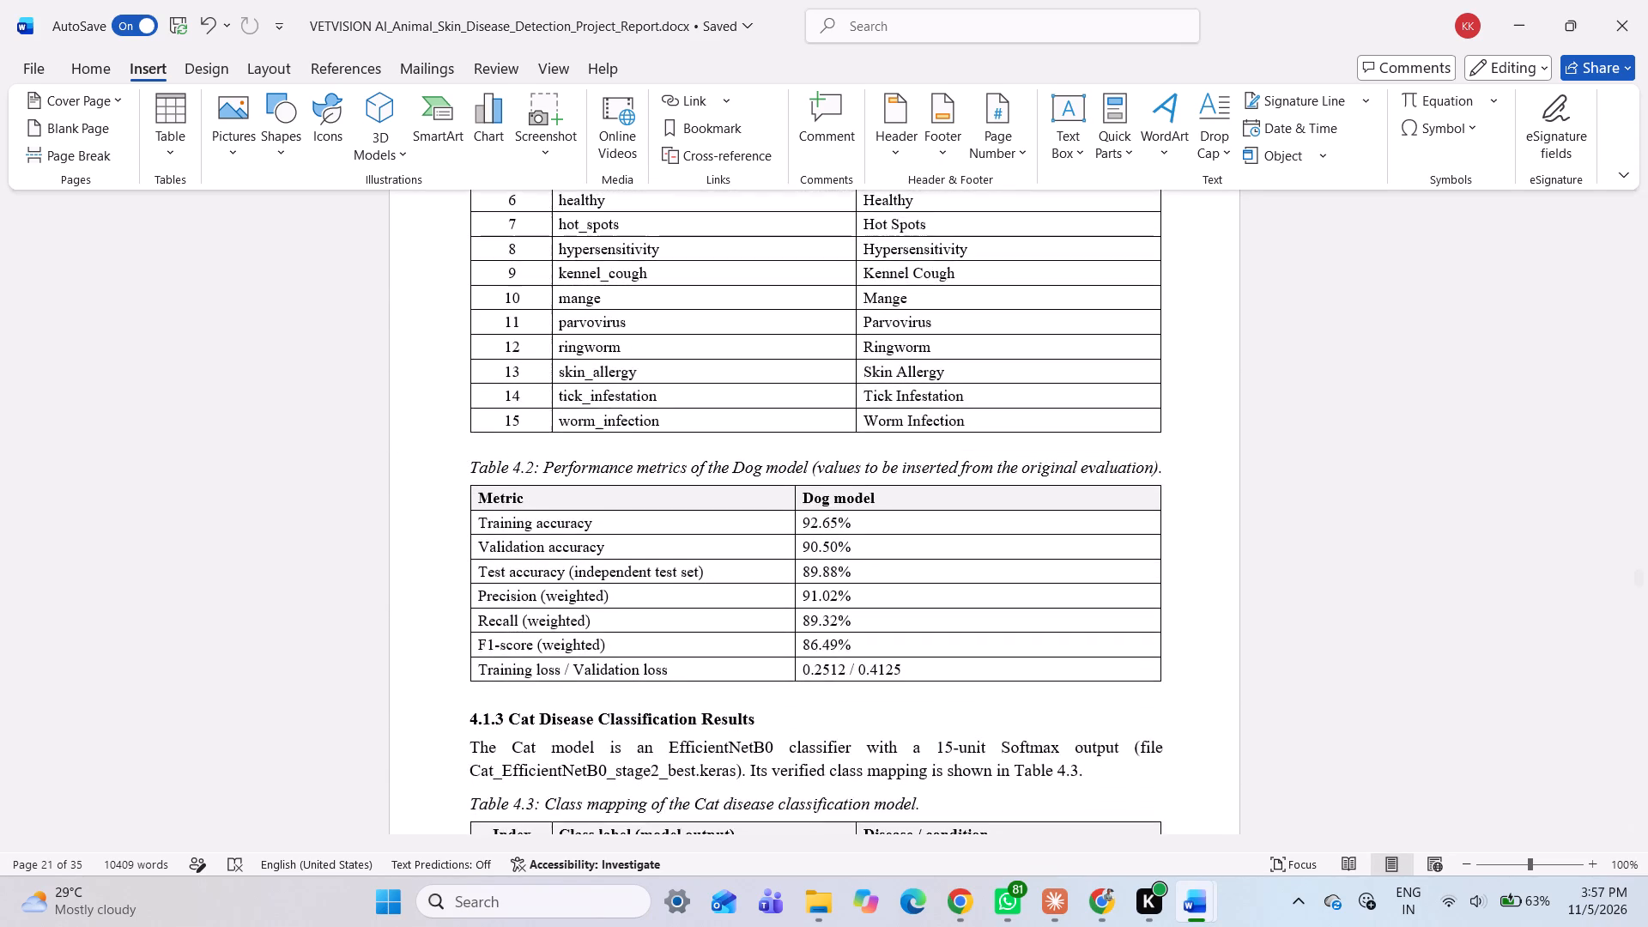
{"action": "scroll", "coordinate": [857, 428], "scroll_direction": "down", "scroll_amount": 4}
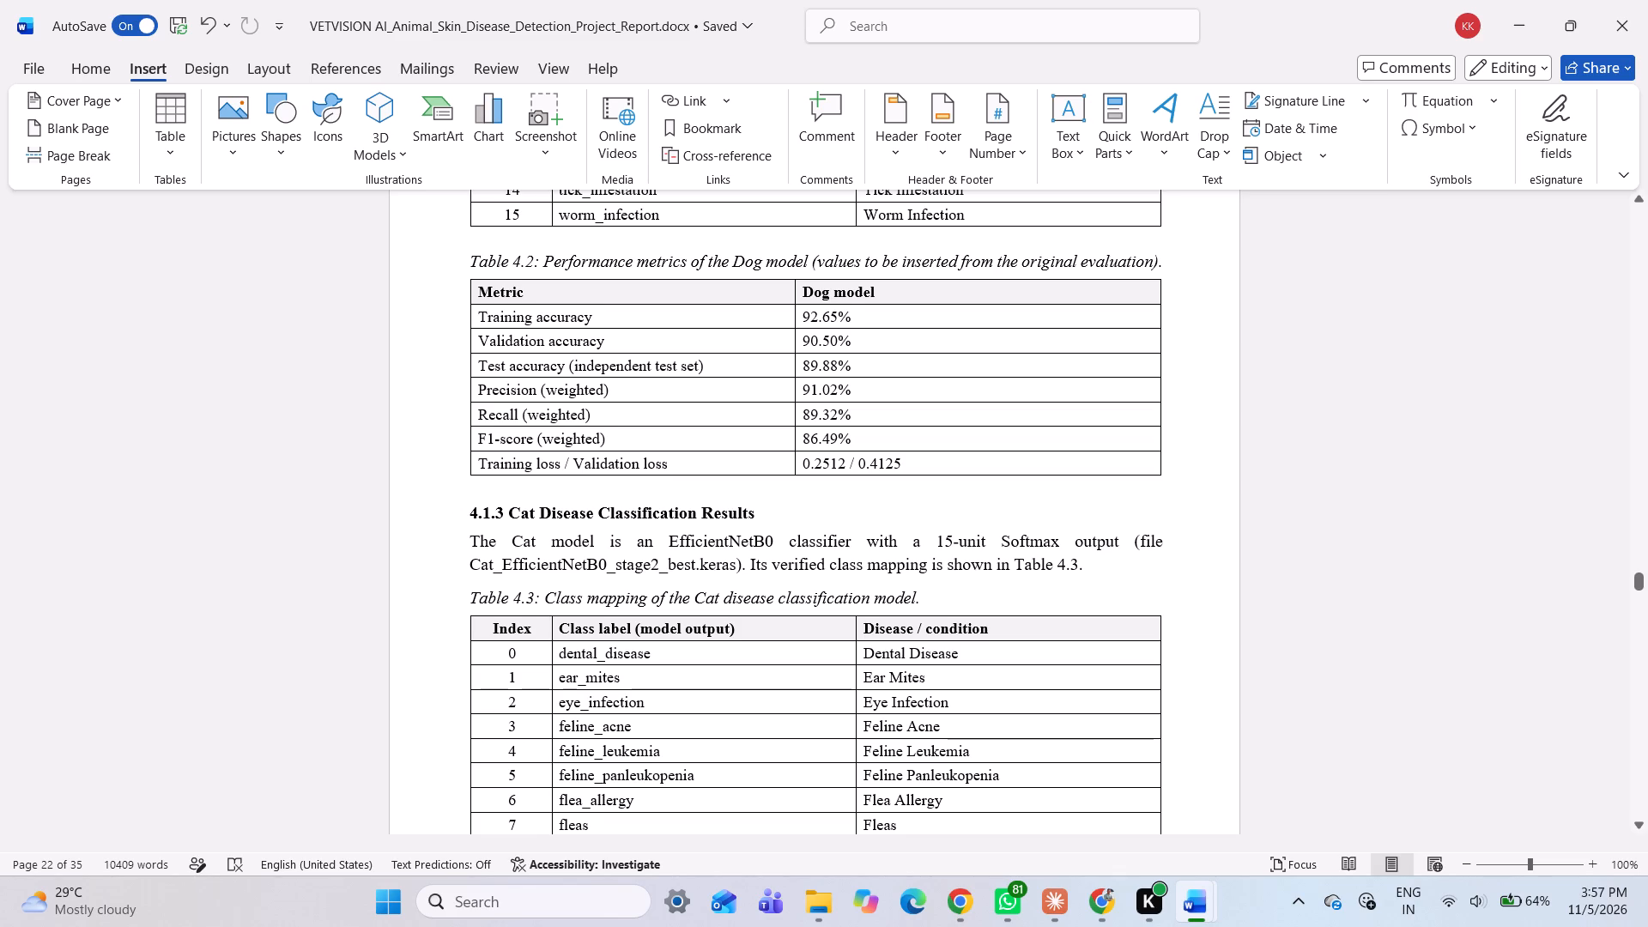
{"action": "scroll", "coordinate": [700, 425], "scroll_direction": "down", "scroll_amount": 2}
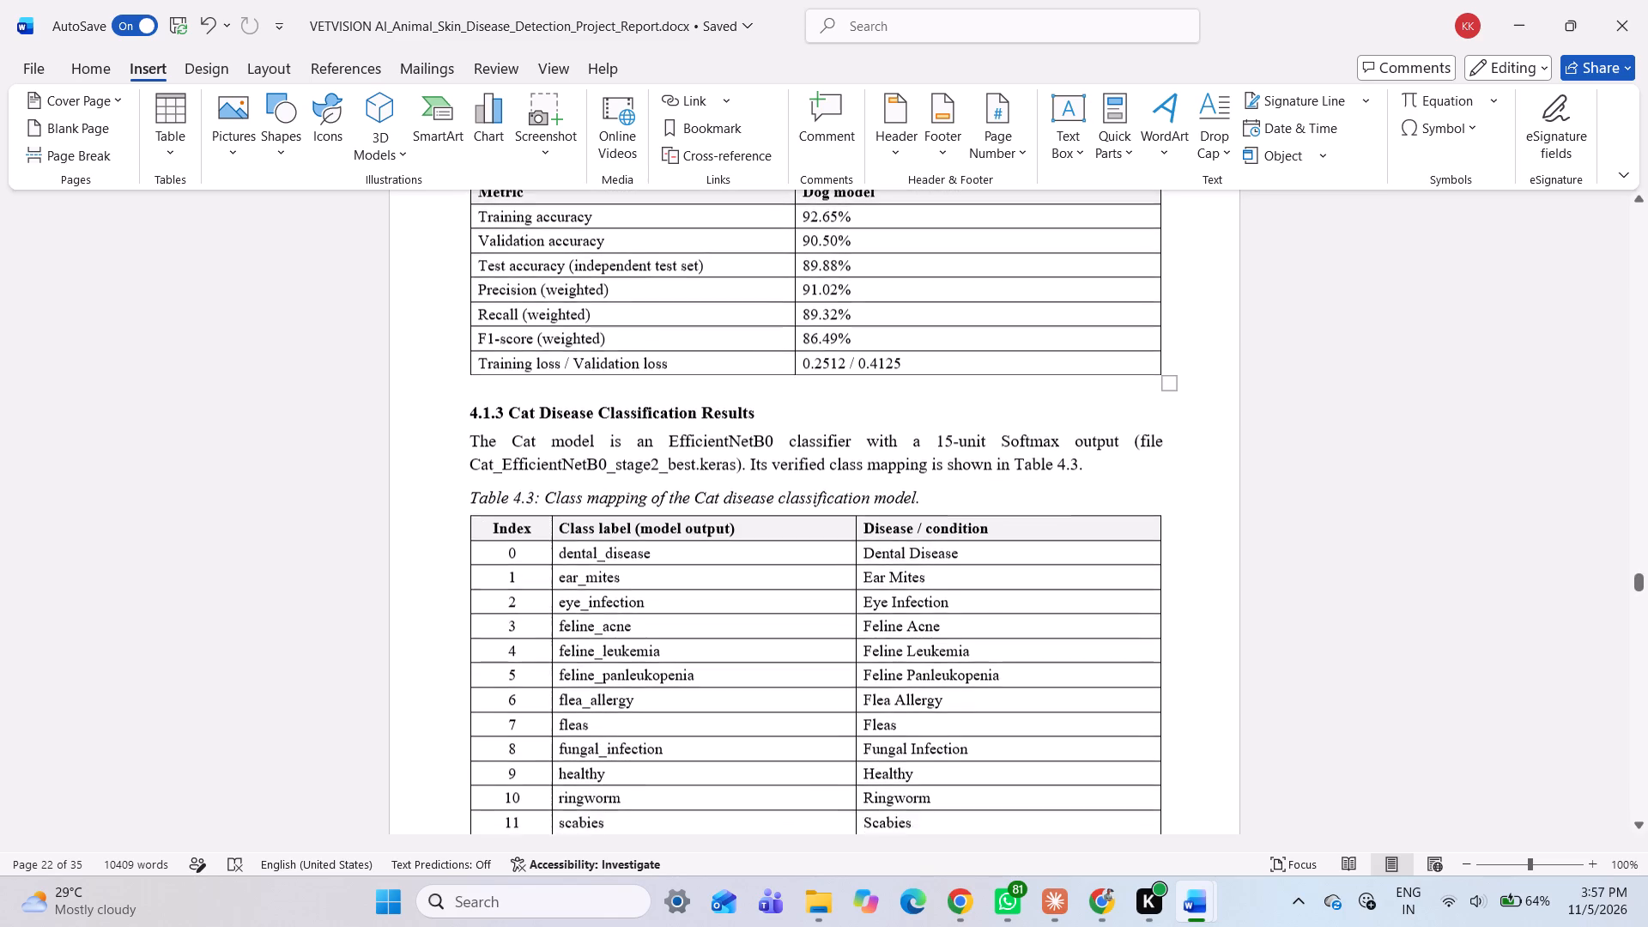
{"action": "scroll", "coordinate": [704, 436], "scroll_direction": "down", "scroll_amount": 12}
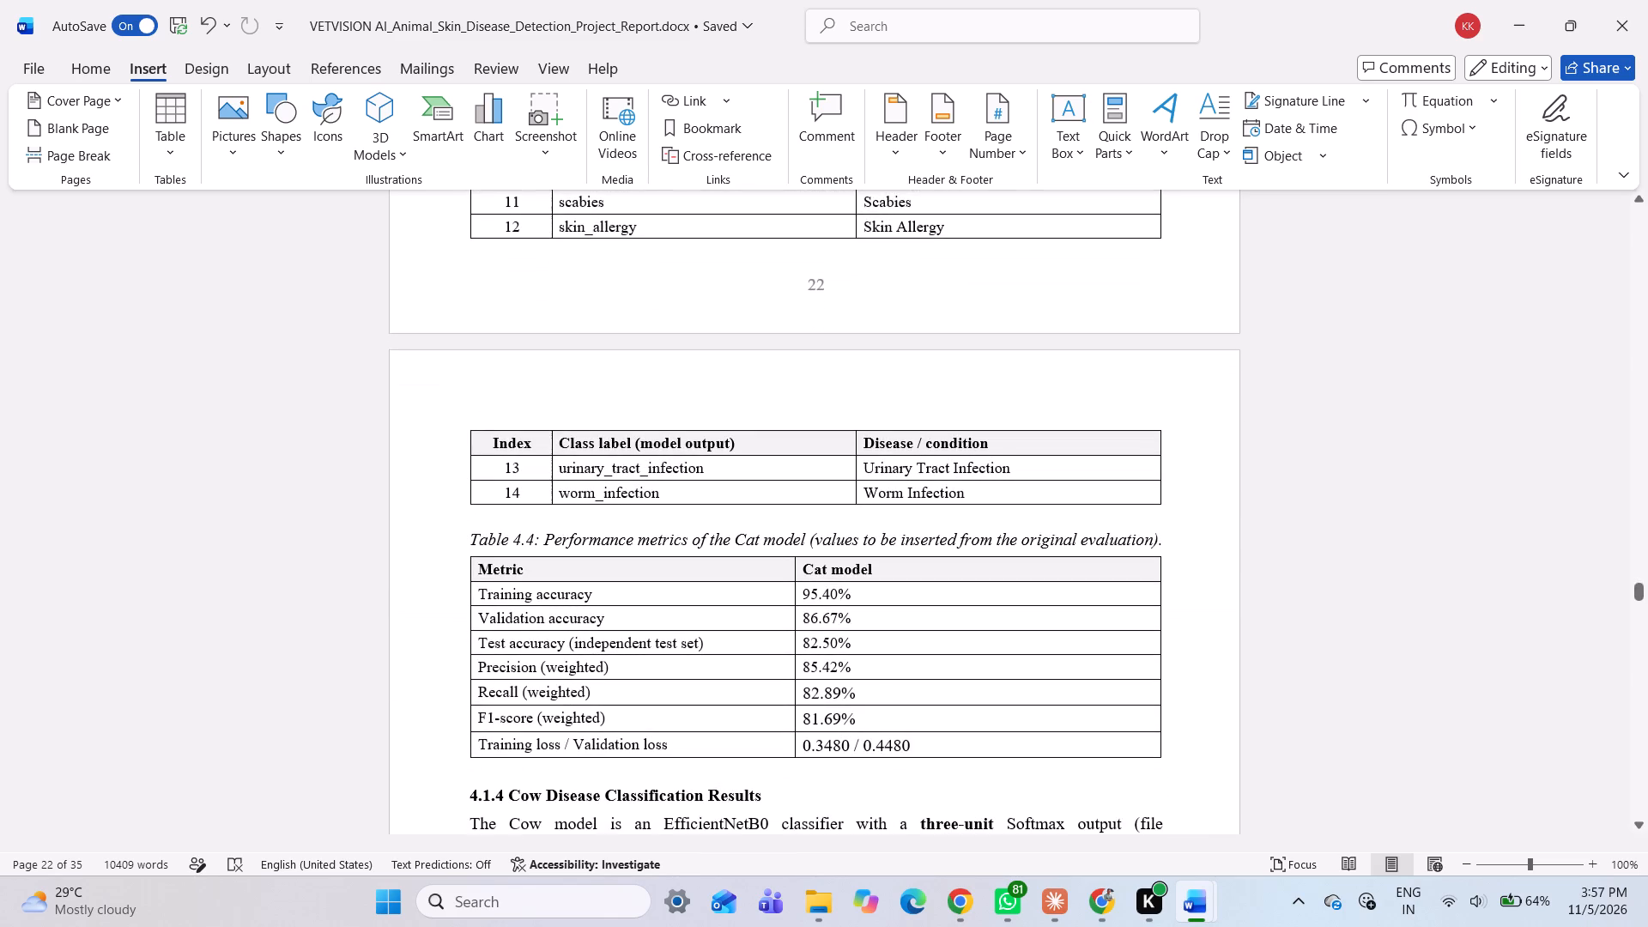
Delete the last sentence of section 4.1.4, from "Goat conditions were deliberately excluded" to "out-of-distribution class leakage.".
{"action": "scroll", "coordinate": [708, 441], "scroll_direction": "down", "scroll_amount": 8}
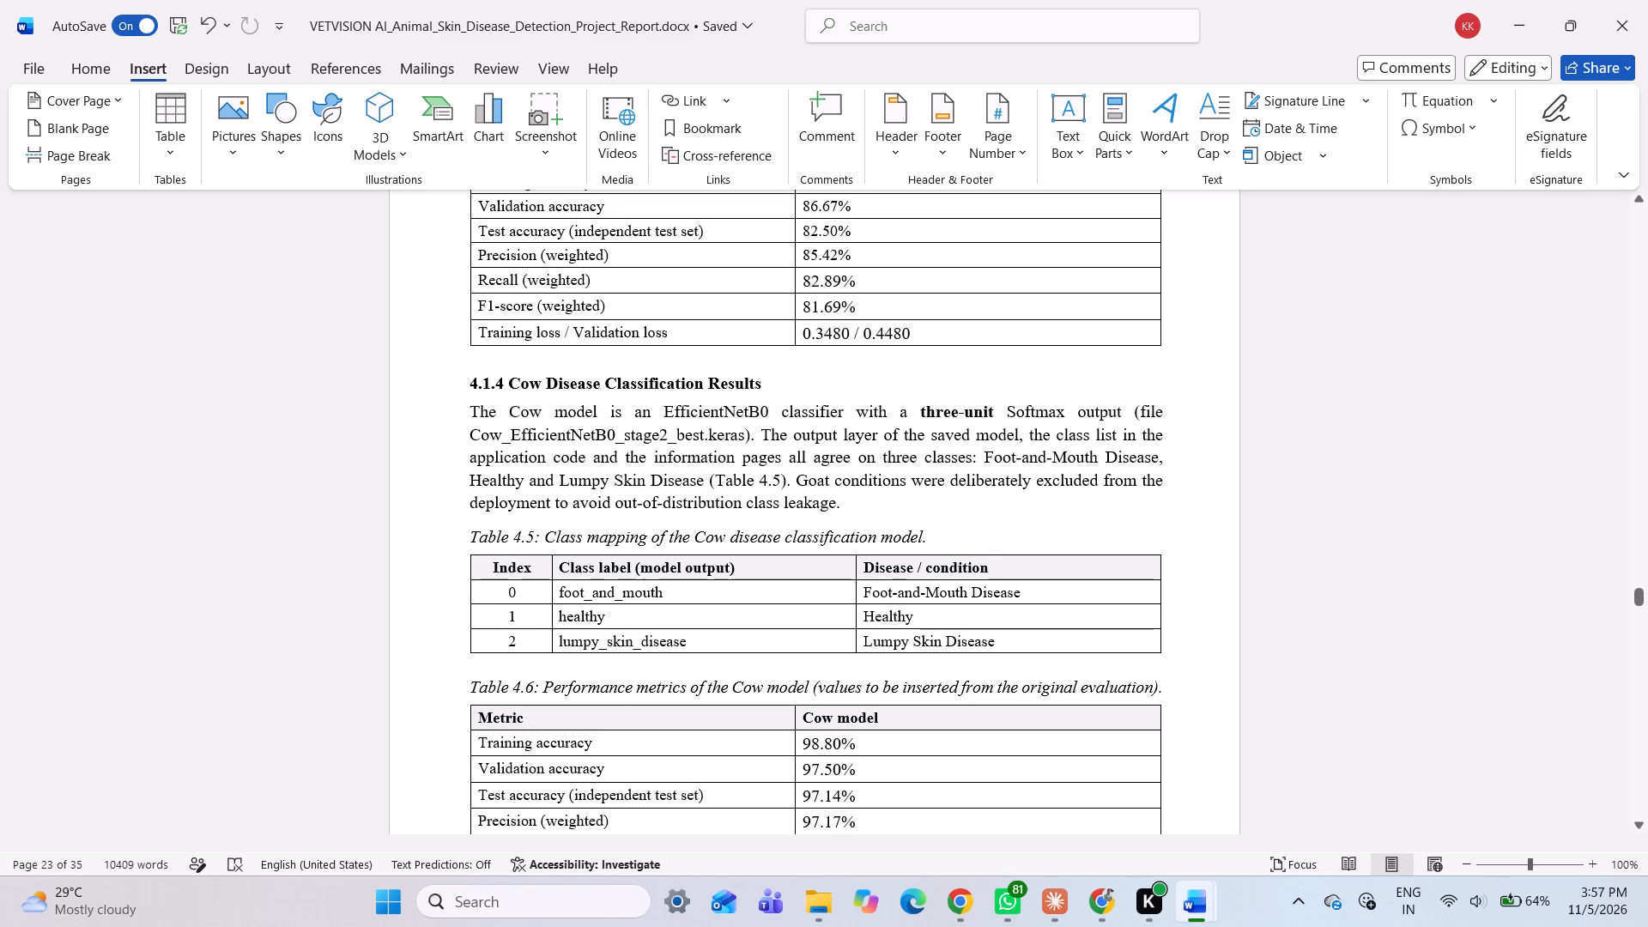
{"action": "left_click_drag", "start_coordinate": [797, 479], "coordinate": [861, 500]}
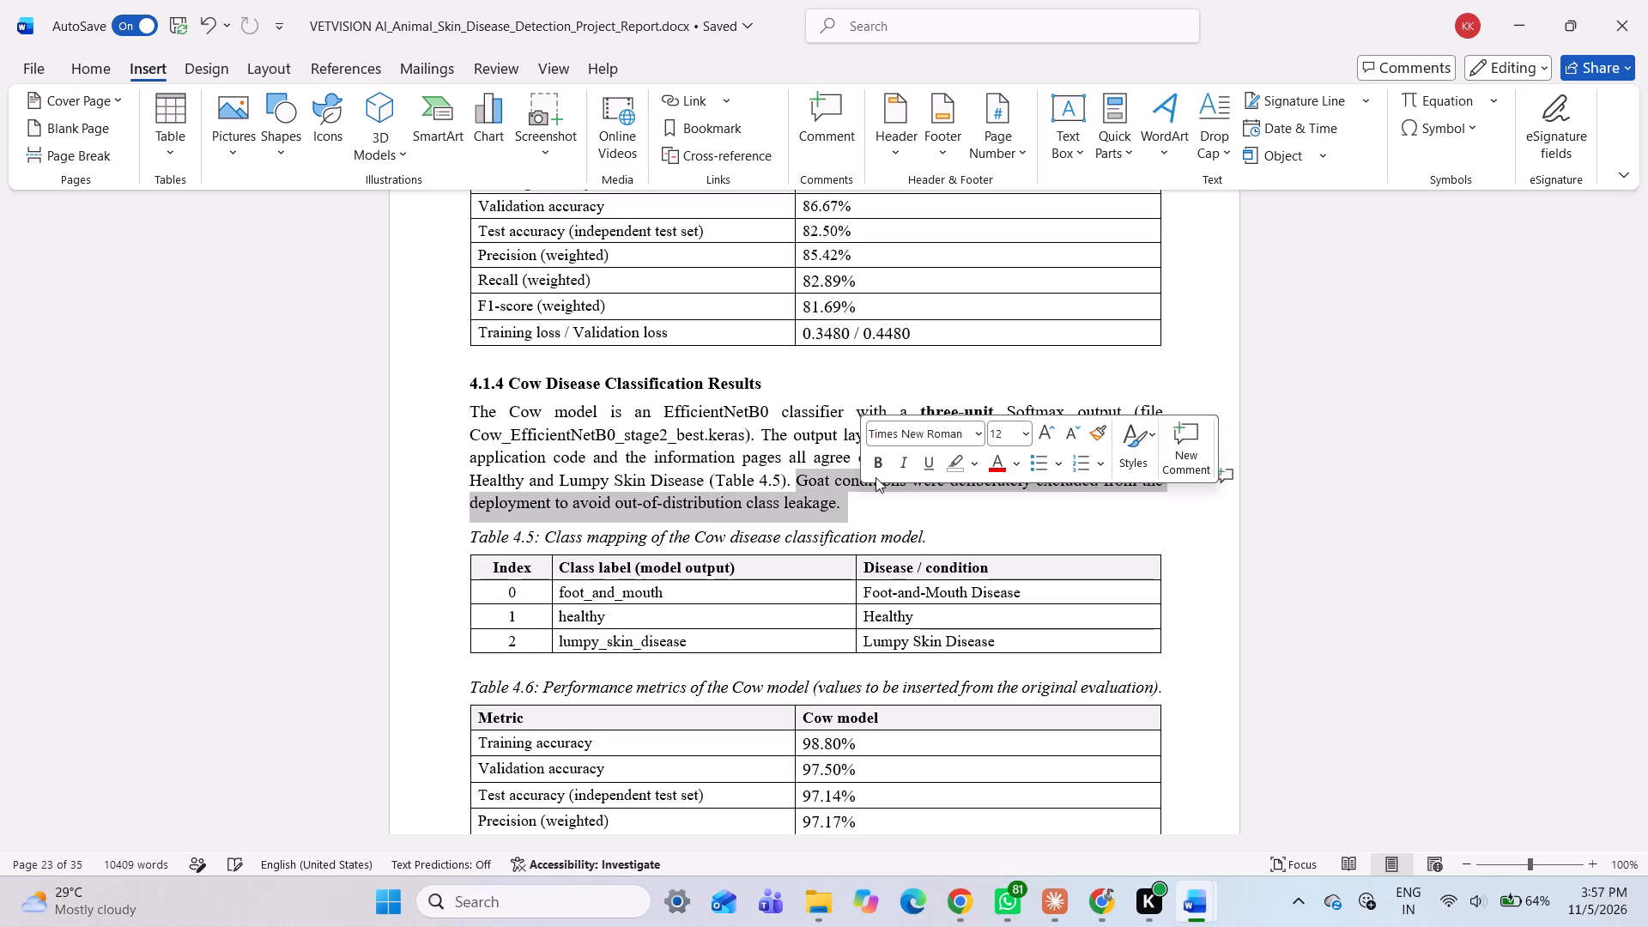
{"action": "key", "text": "BackSpace"}
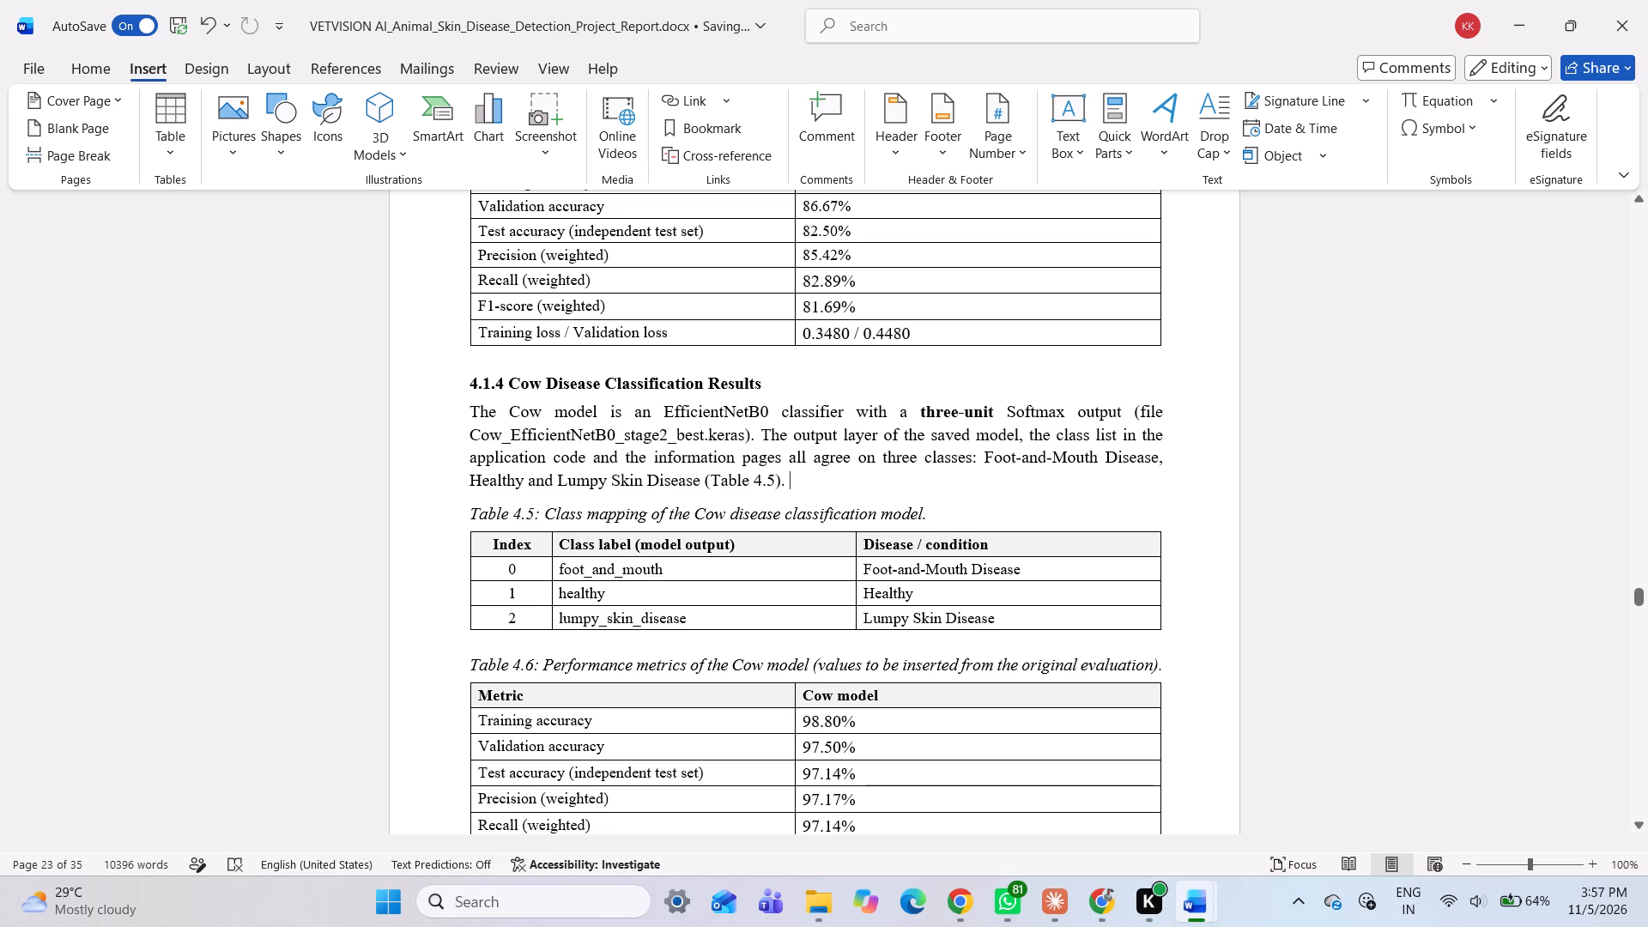
Review sections 4.1.5 to 4.1.8, checking the paragraphs and Figures 4.9 to 4.11 for leftover placeholder wording.
{"action": "scroll", "coordinate": [970, 500], "scroll_direction": "down", "scroll_amount": 9}
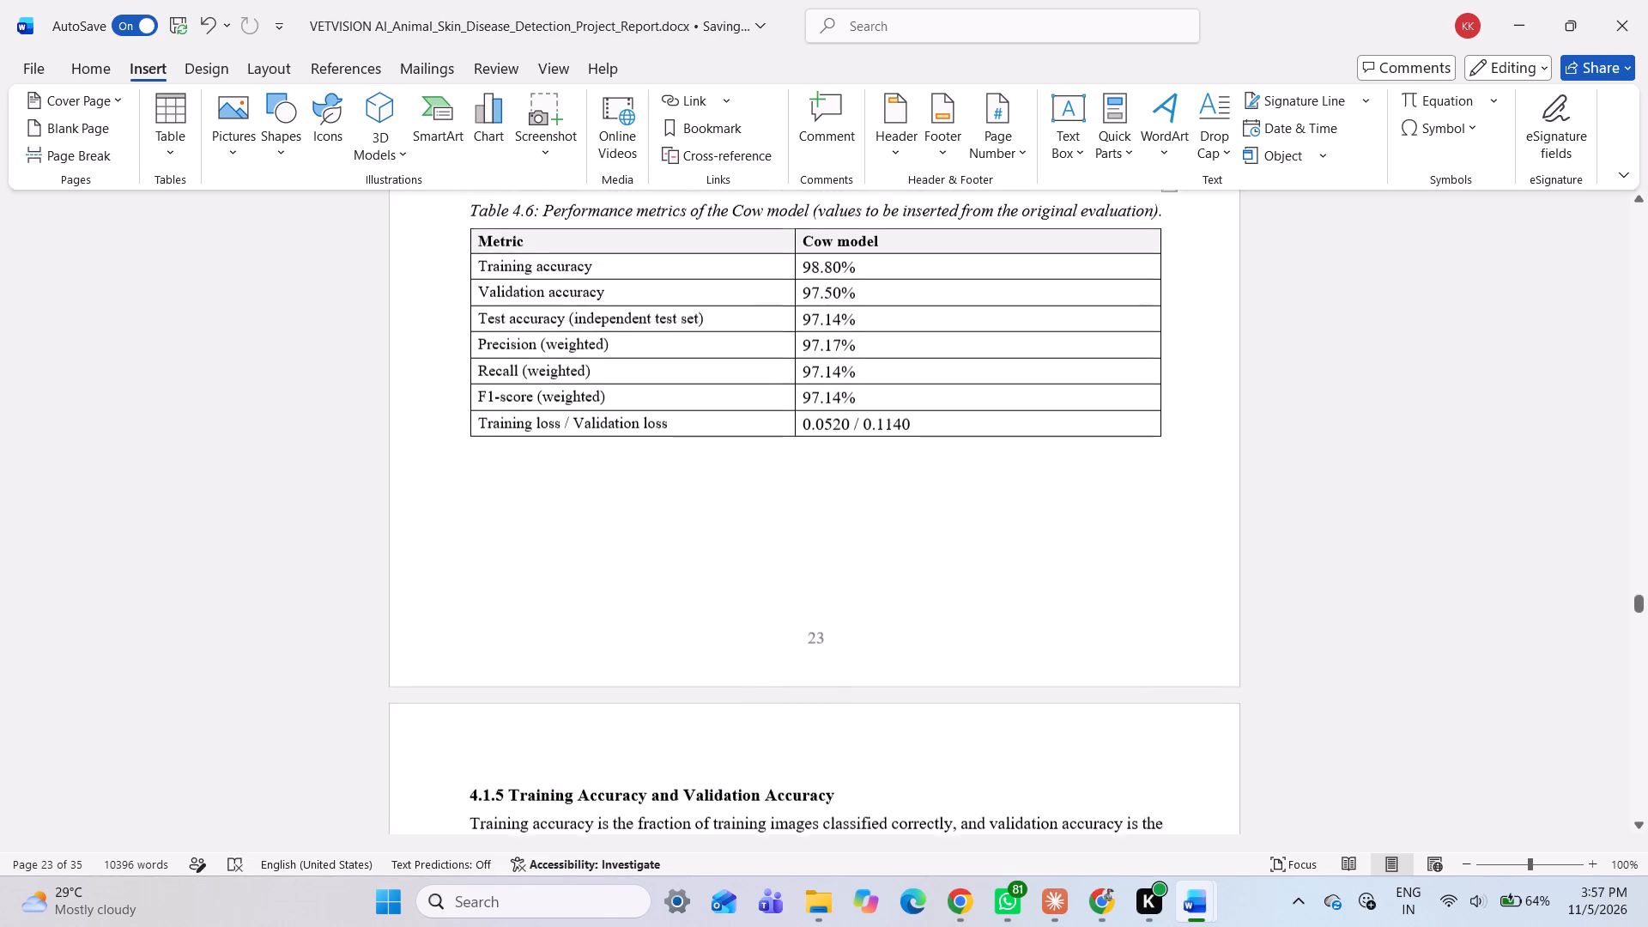
{"action": "scroll", "coordinate": [968, 500], "scroll_direction": "down", "scroll_amount": 18}
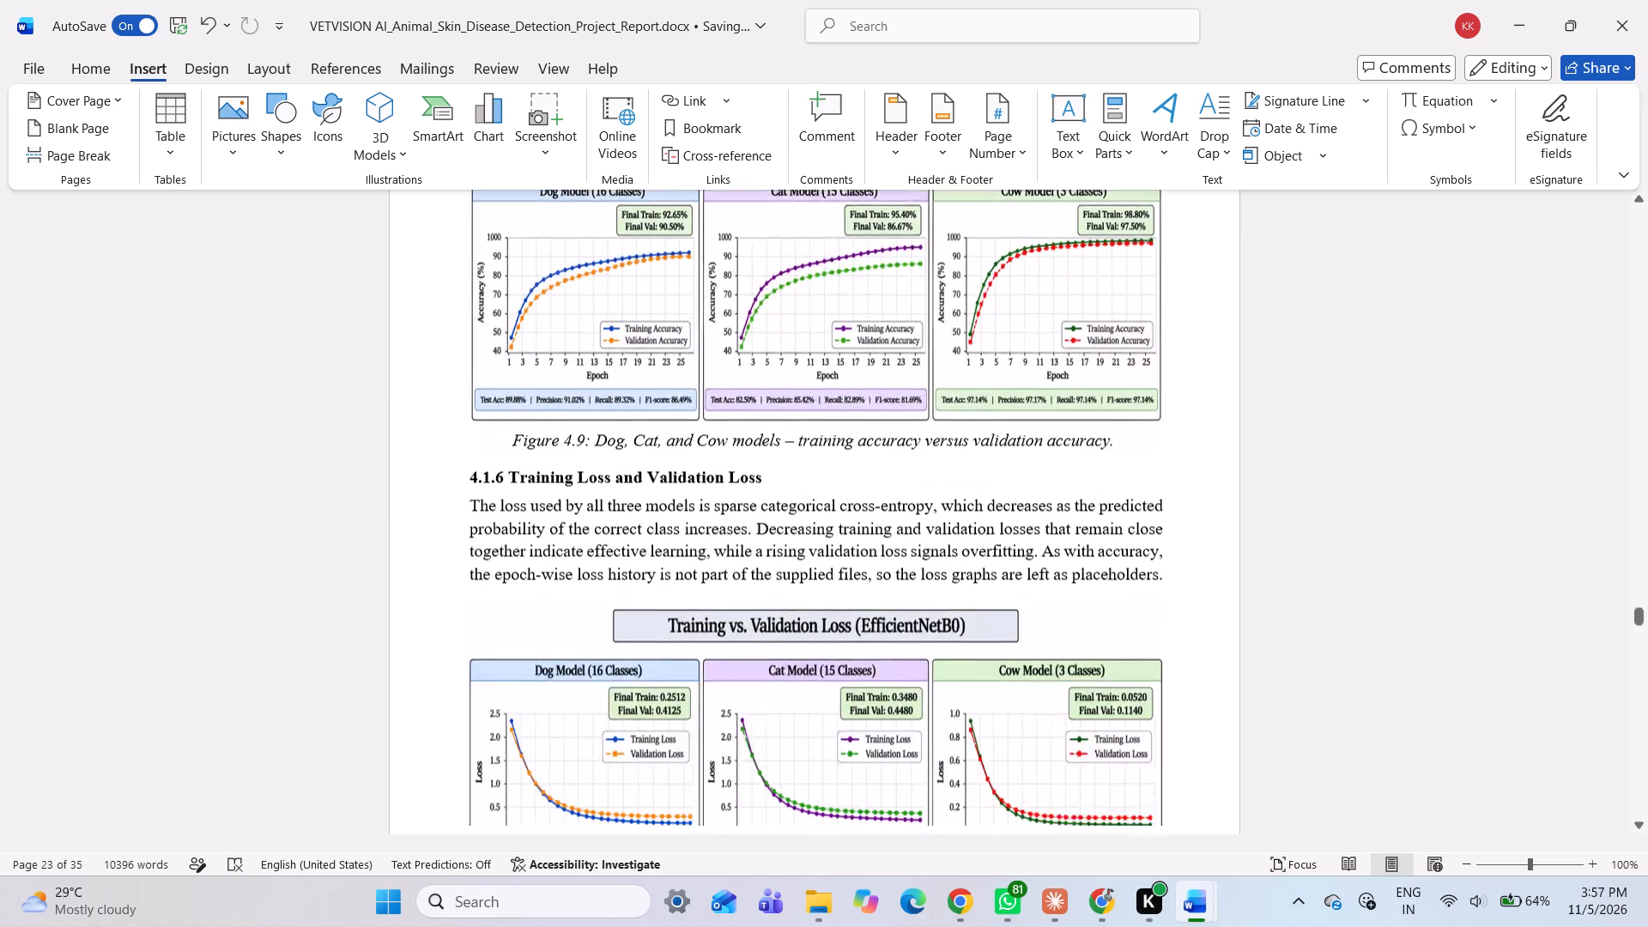
{"action": "scroll", "coordinate": [930, 513], "scroll_direction": "down", "scroll_amount": 20}
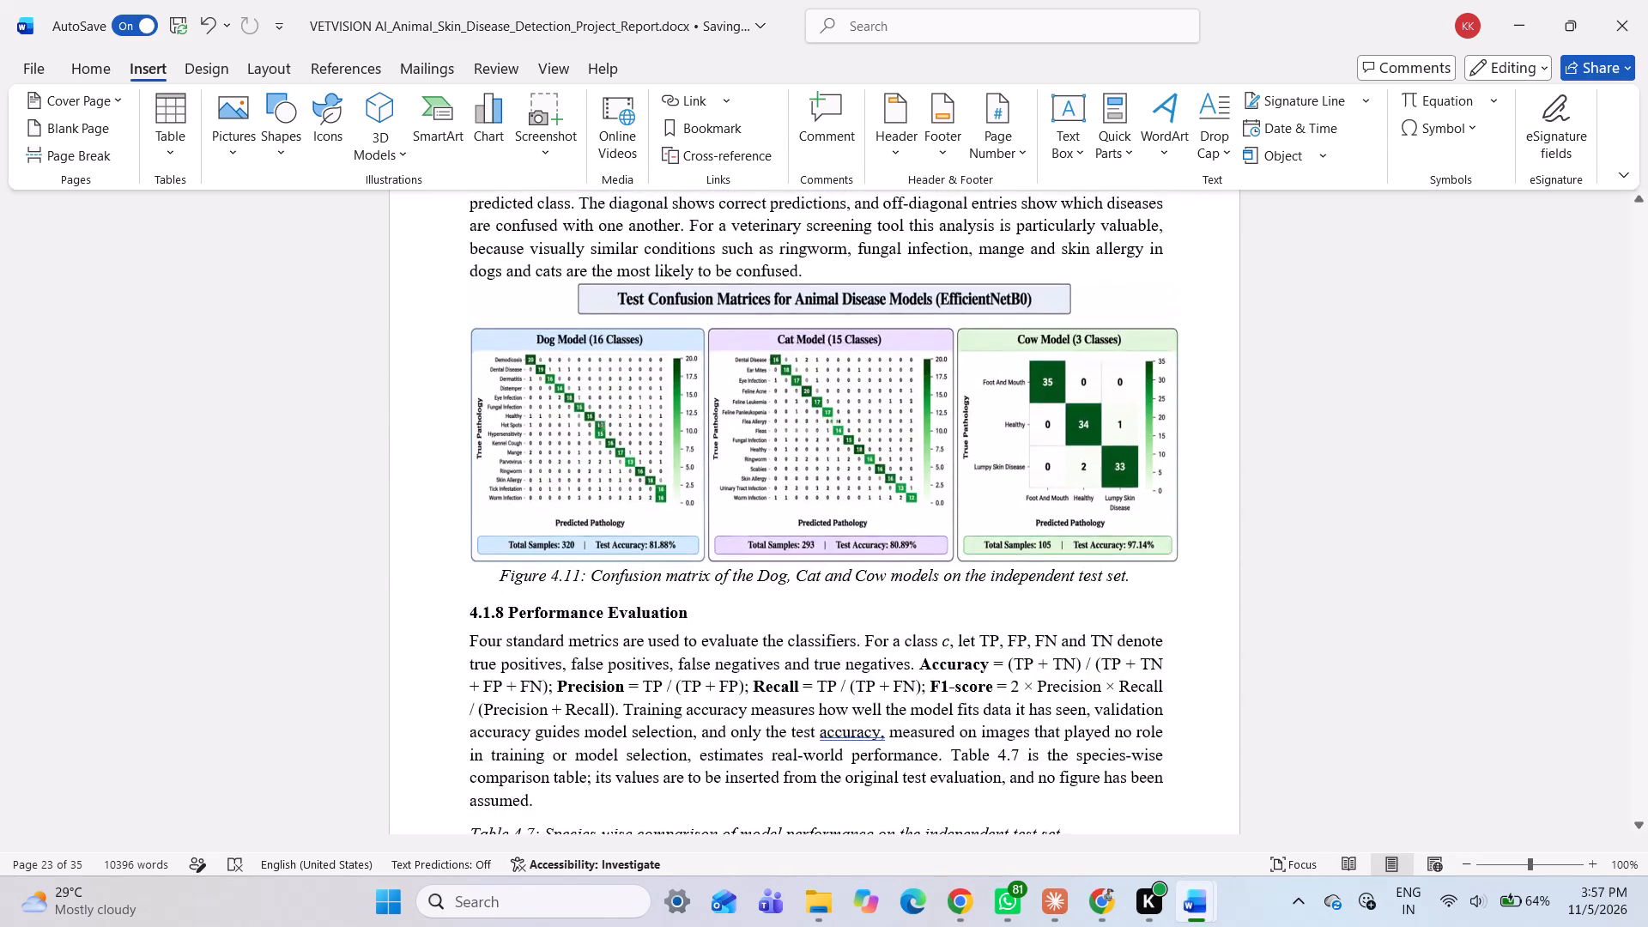
{"action": "scroll", "coordinate": [930, 513], "scroll_direction": "down", "scroll_amount": 10}
{"action": "scroll", "coordinate": [930, 513], "scroll_direction": "up", "scroll_amount": 20}
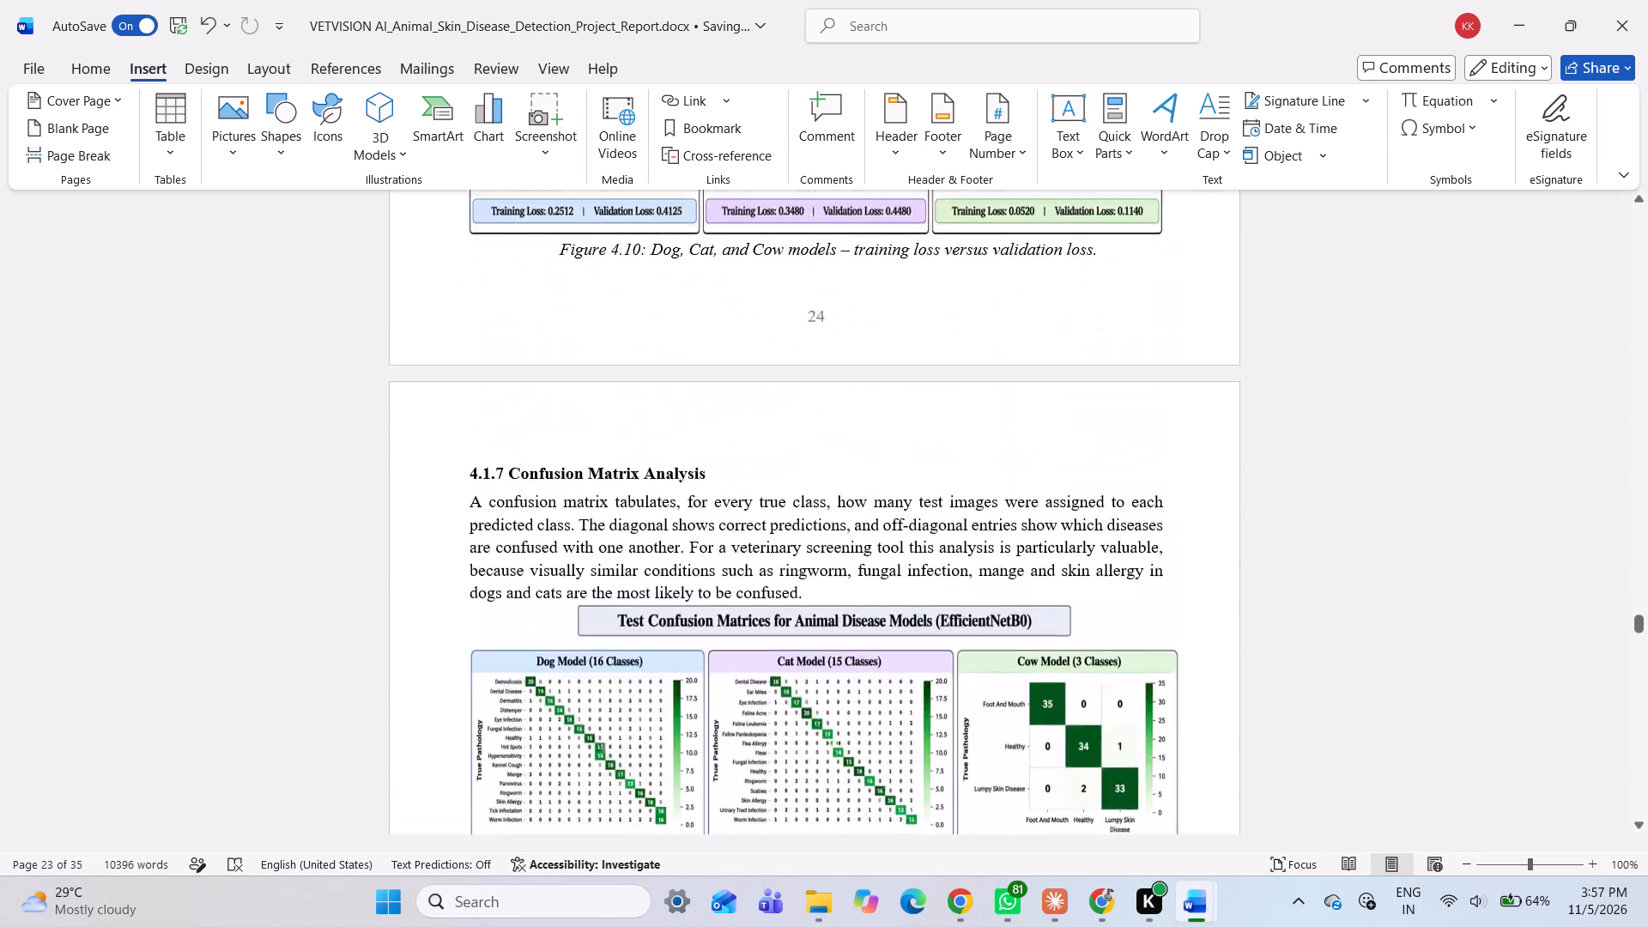
{"action": "scroll", "coordinate": [925, 509], "scroll_direction": "up", "scroll_amount": 11}
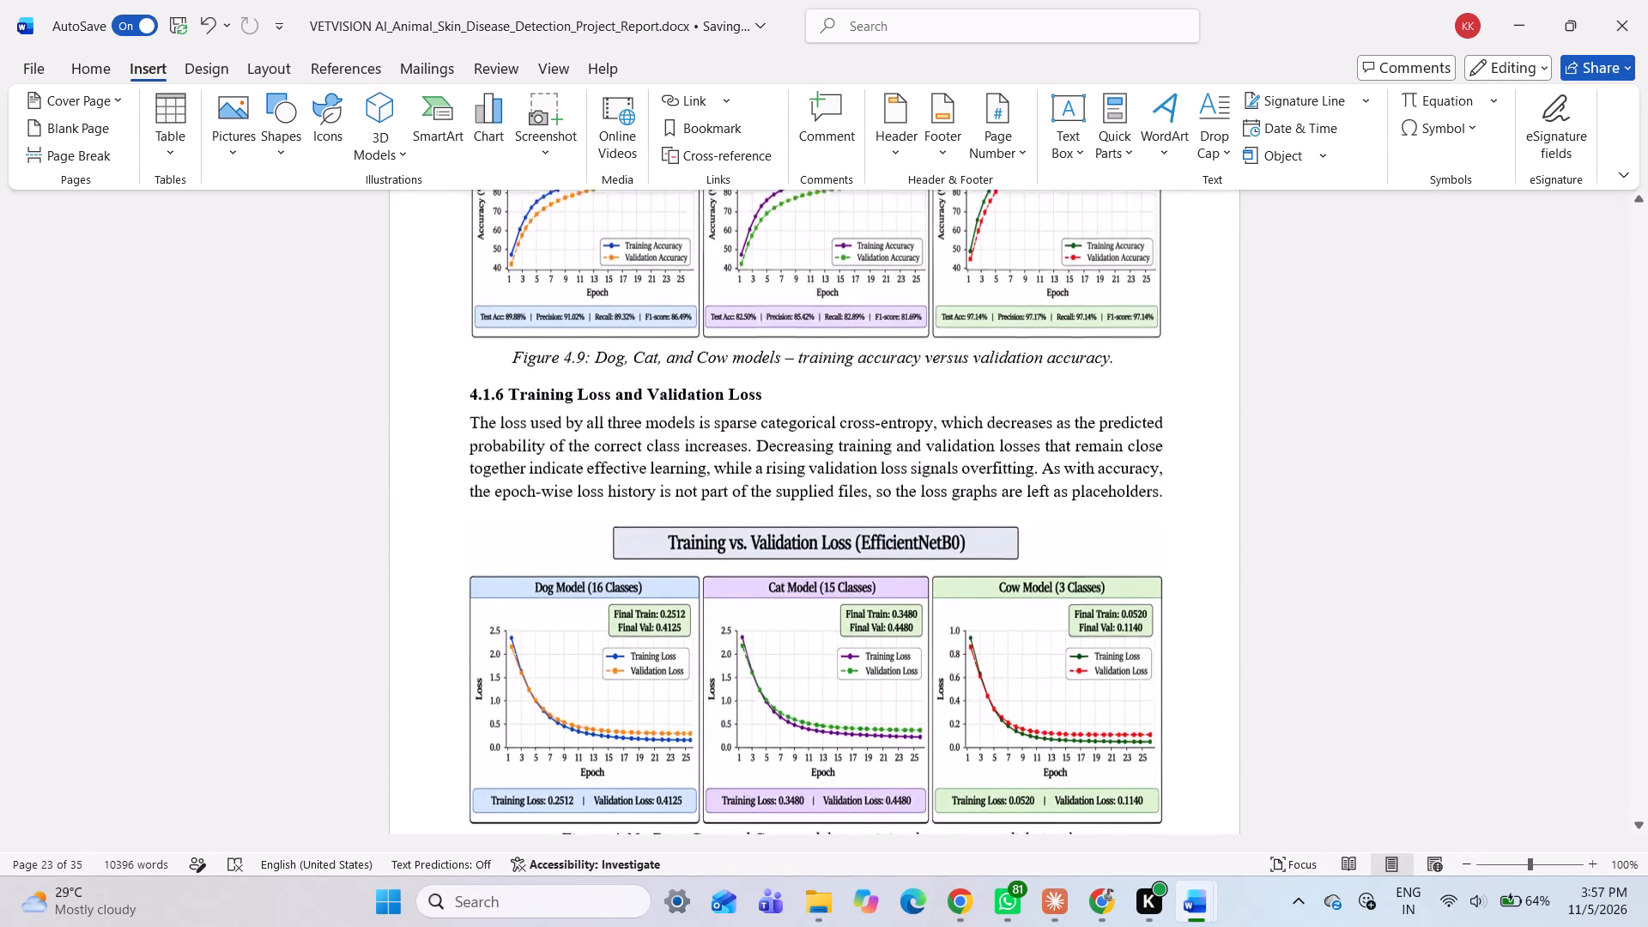
{"action": "scroll", "coordinate": [925, 509], "scroll_direction": "up", "scroll_amount": 3}
{"action": "scroll", "coordinate": [920, 514], "scroll_direction": "down", "scroll_amount": 7}
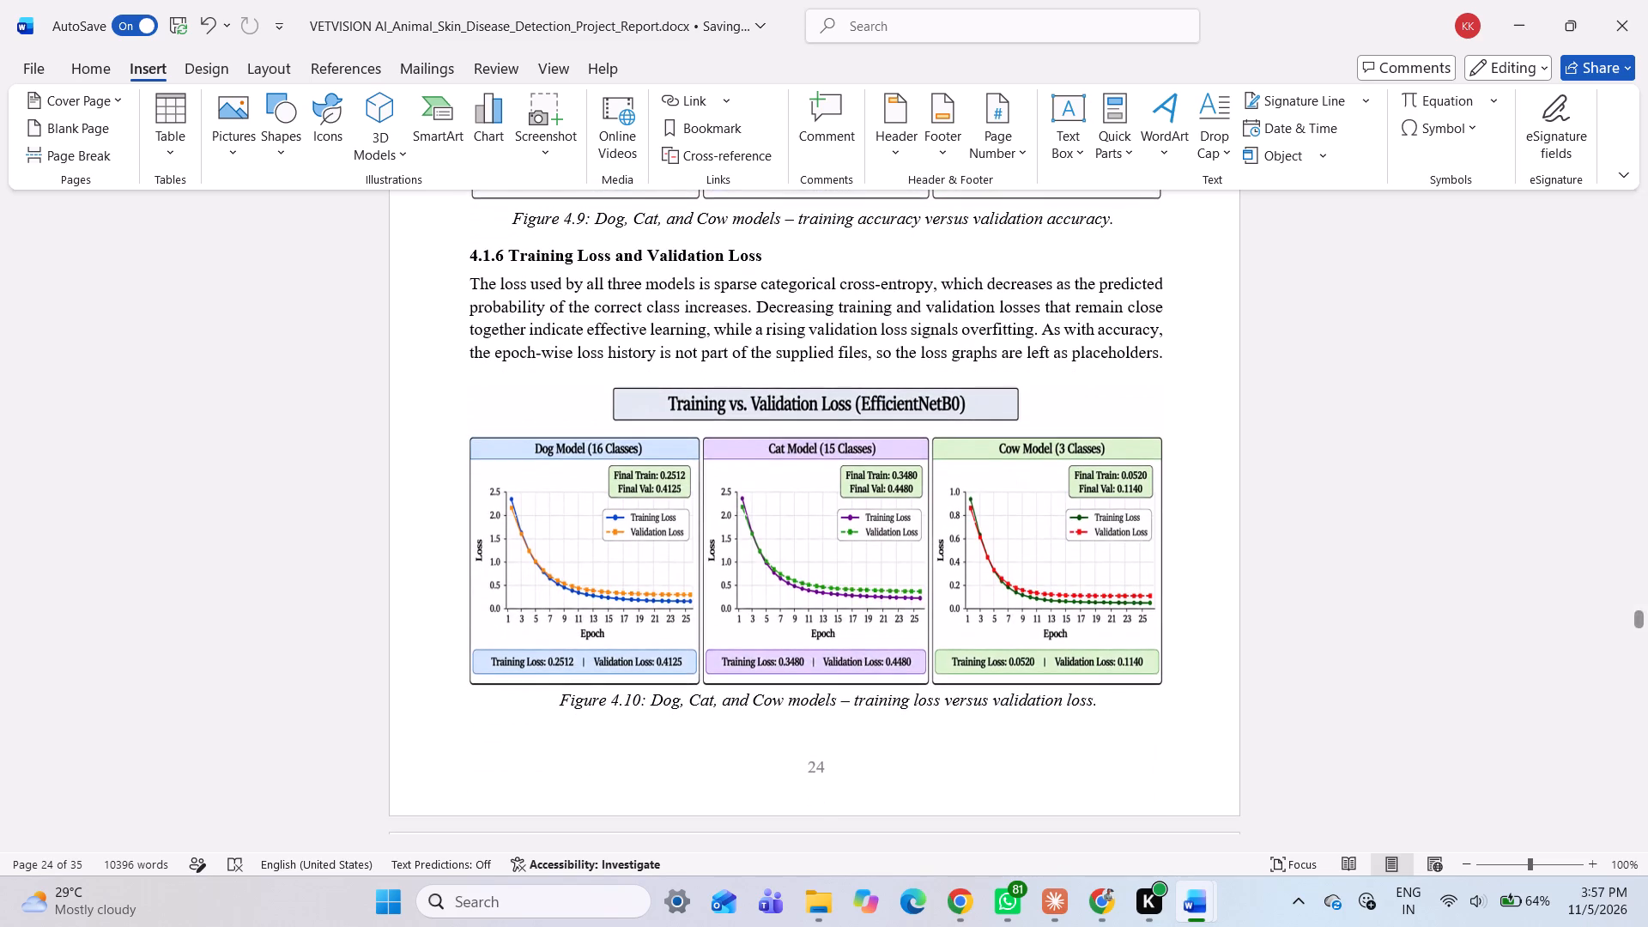
{"action": "scroll", "coordinate": [927, 663], "scroll_direction": "up", "scroll_amount": 6}
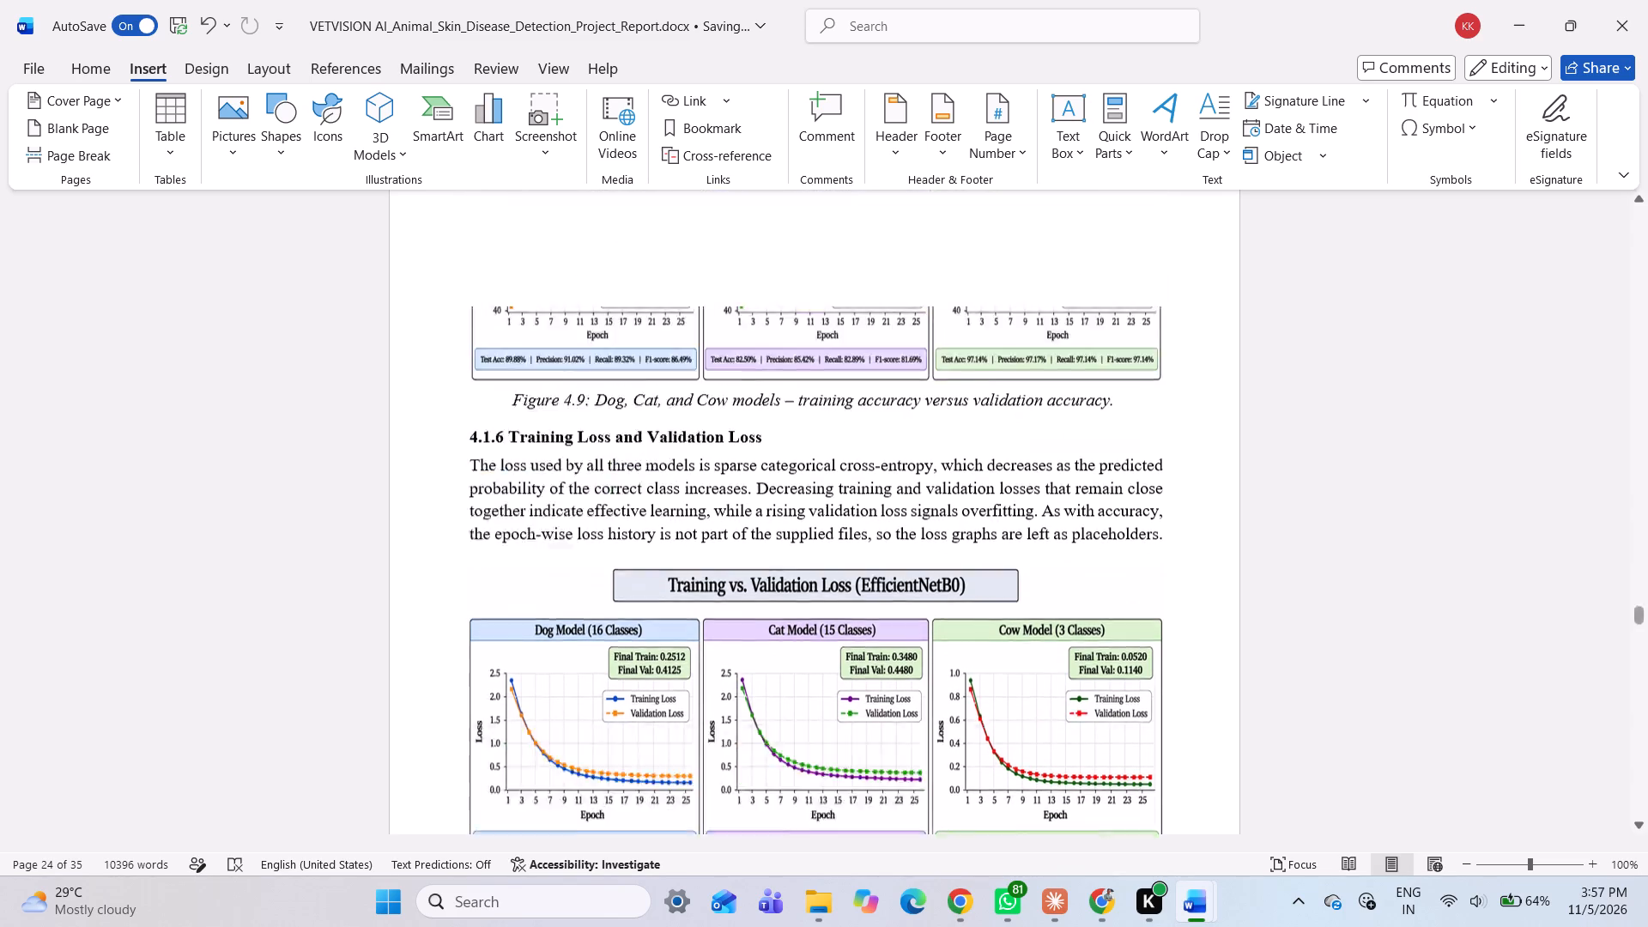
{"action": "scroll", "coordinate": [927, 663], "scroll_direction": "up", "scroll_amount": 14}
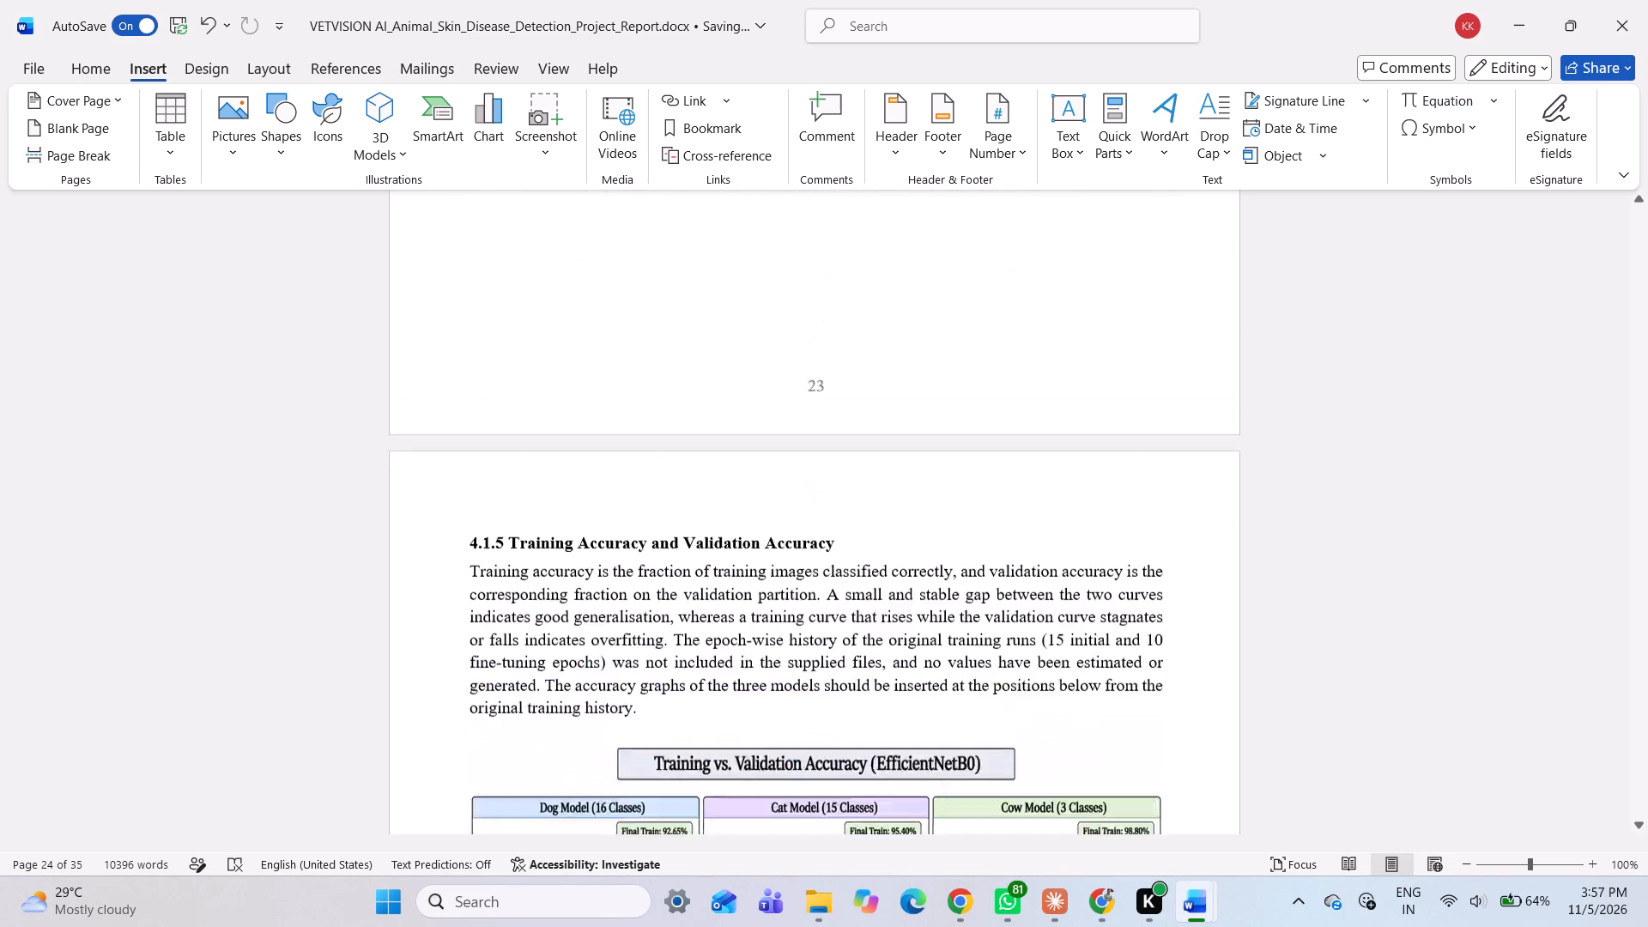
{"action": "scroll", "coordinate": [928, 663], "scroll_direction": "up", "scroll_amount": 7}
Compare the introductory paragraphs, tables and captions of the Dog, Cat and Cow results in sections 4.1.2 to 4.1.4.
{"action": "scroll", "coordinate": [932, 624], "scroll_direction": "down", "scroll_amount": 1}
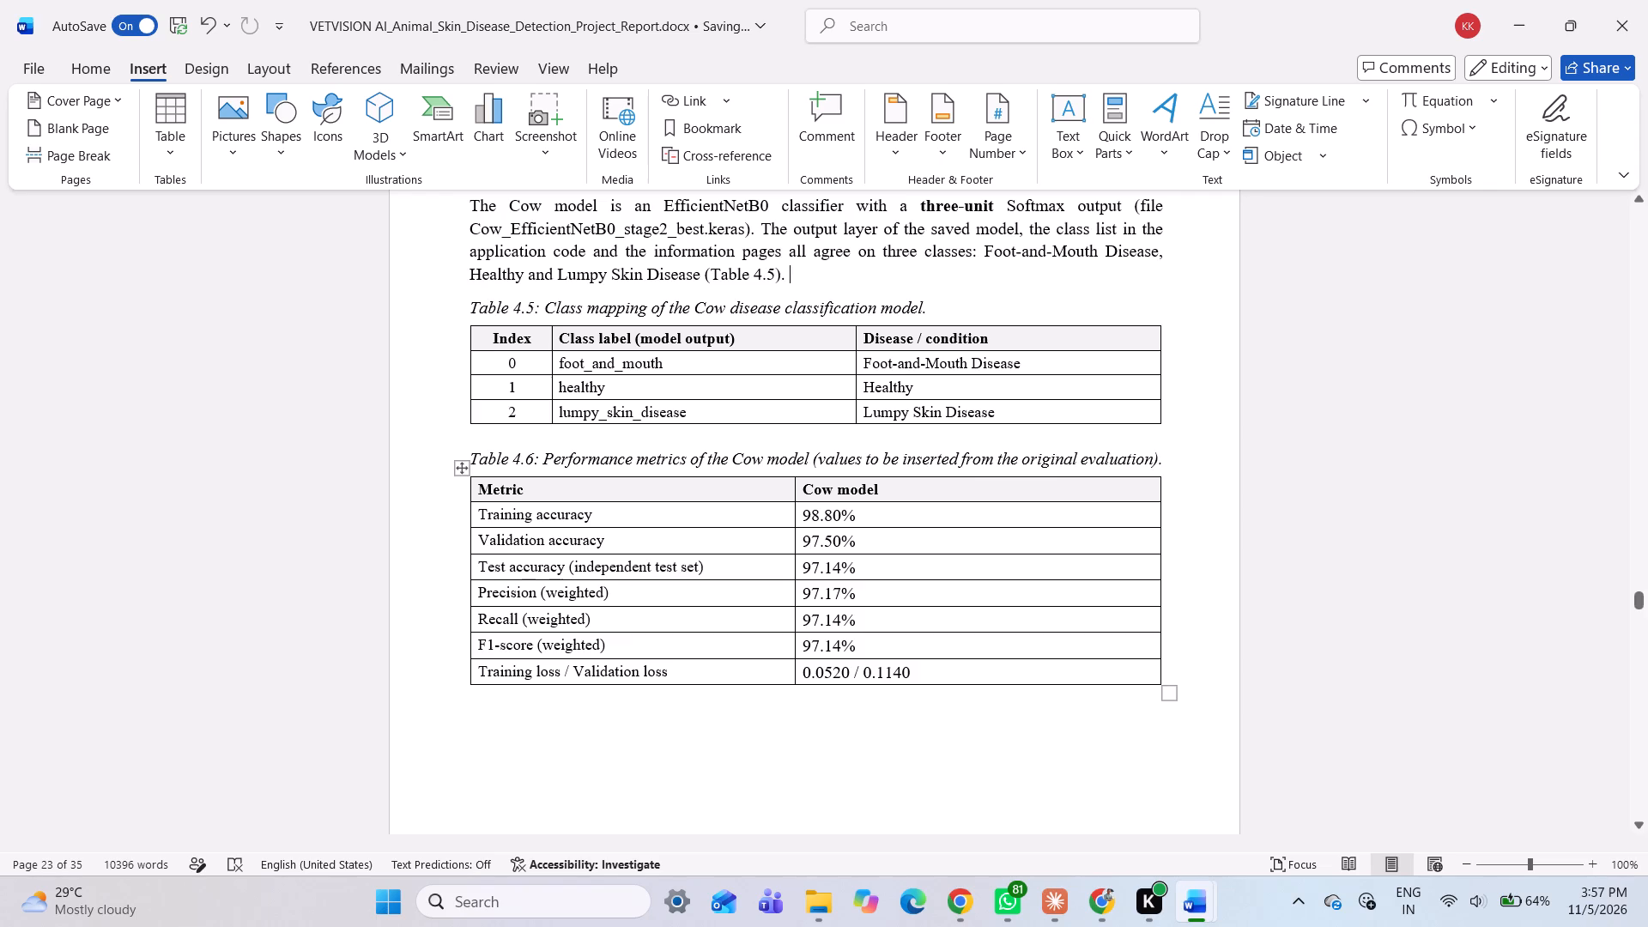
{"action": "scroll", "coordinate": [778, 585], "scroll_direction": "down", "scroll_amount": 4}
{"action": "scroll", "coordinate": [779, 584], "scroll_direction": "up", "scroll_amount": 11}
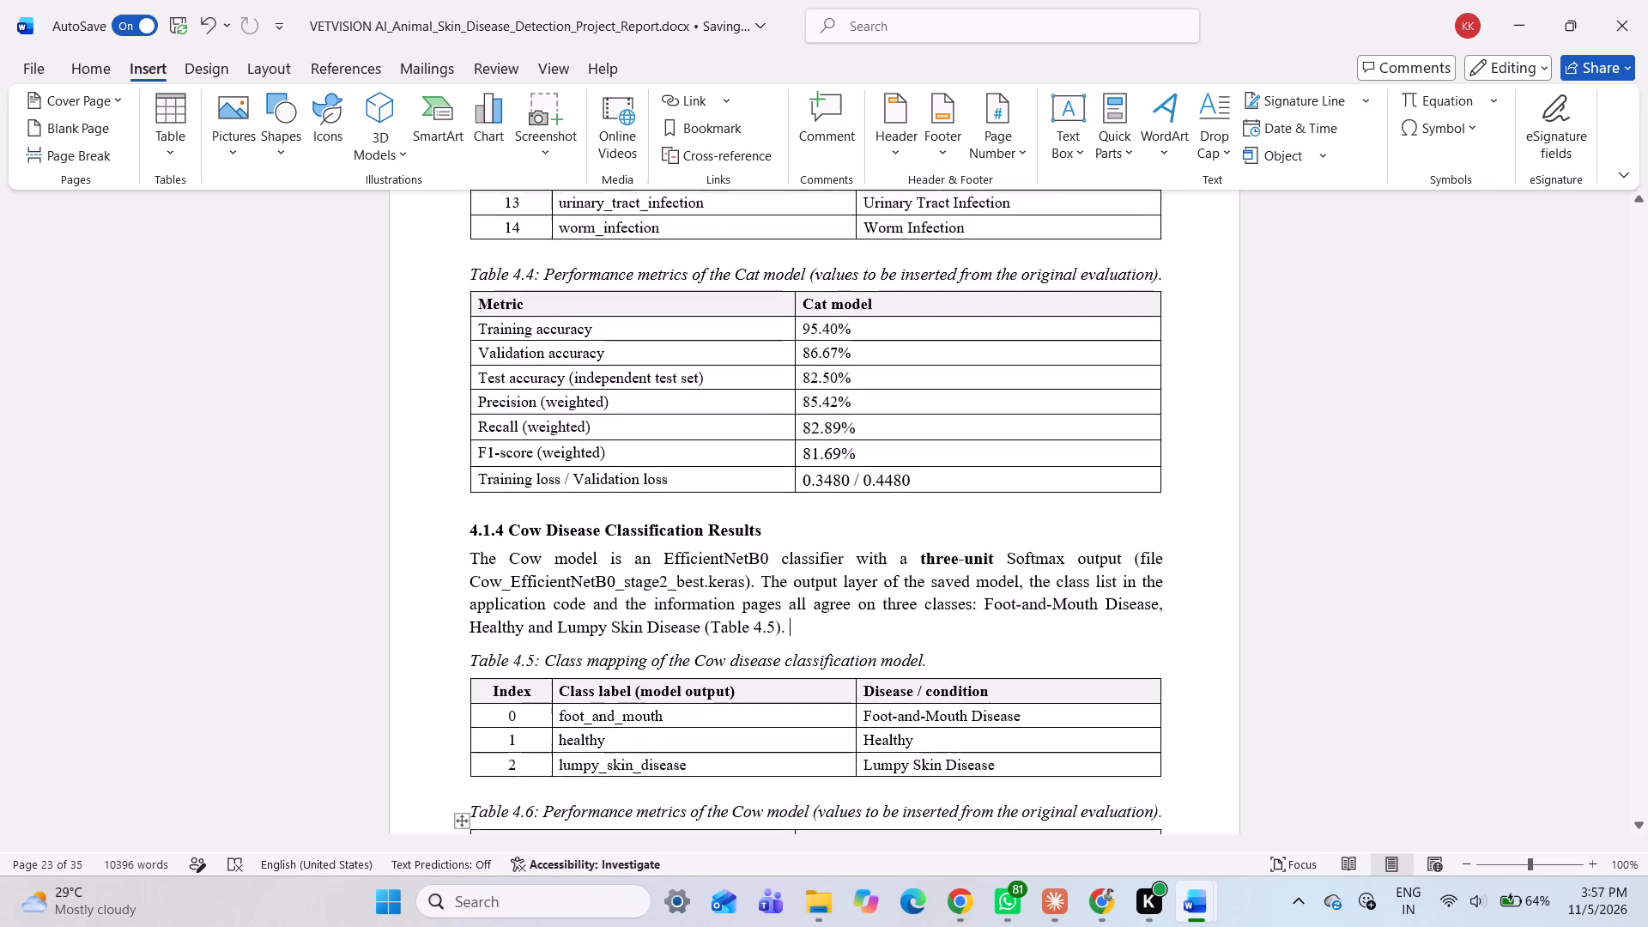
{"action": "scroll", "coordinate": [755, 577], "scroll_direction": "up", "scroll_amount": 6}
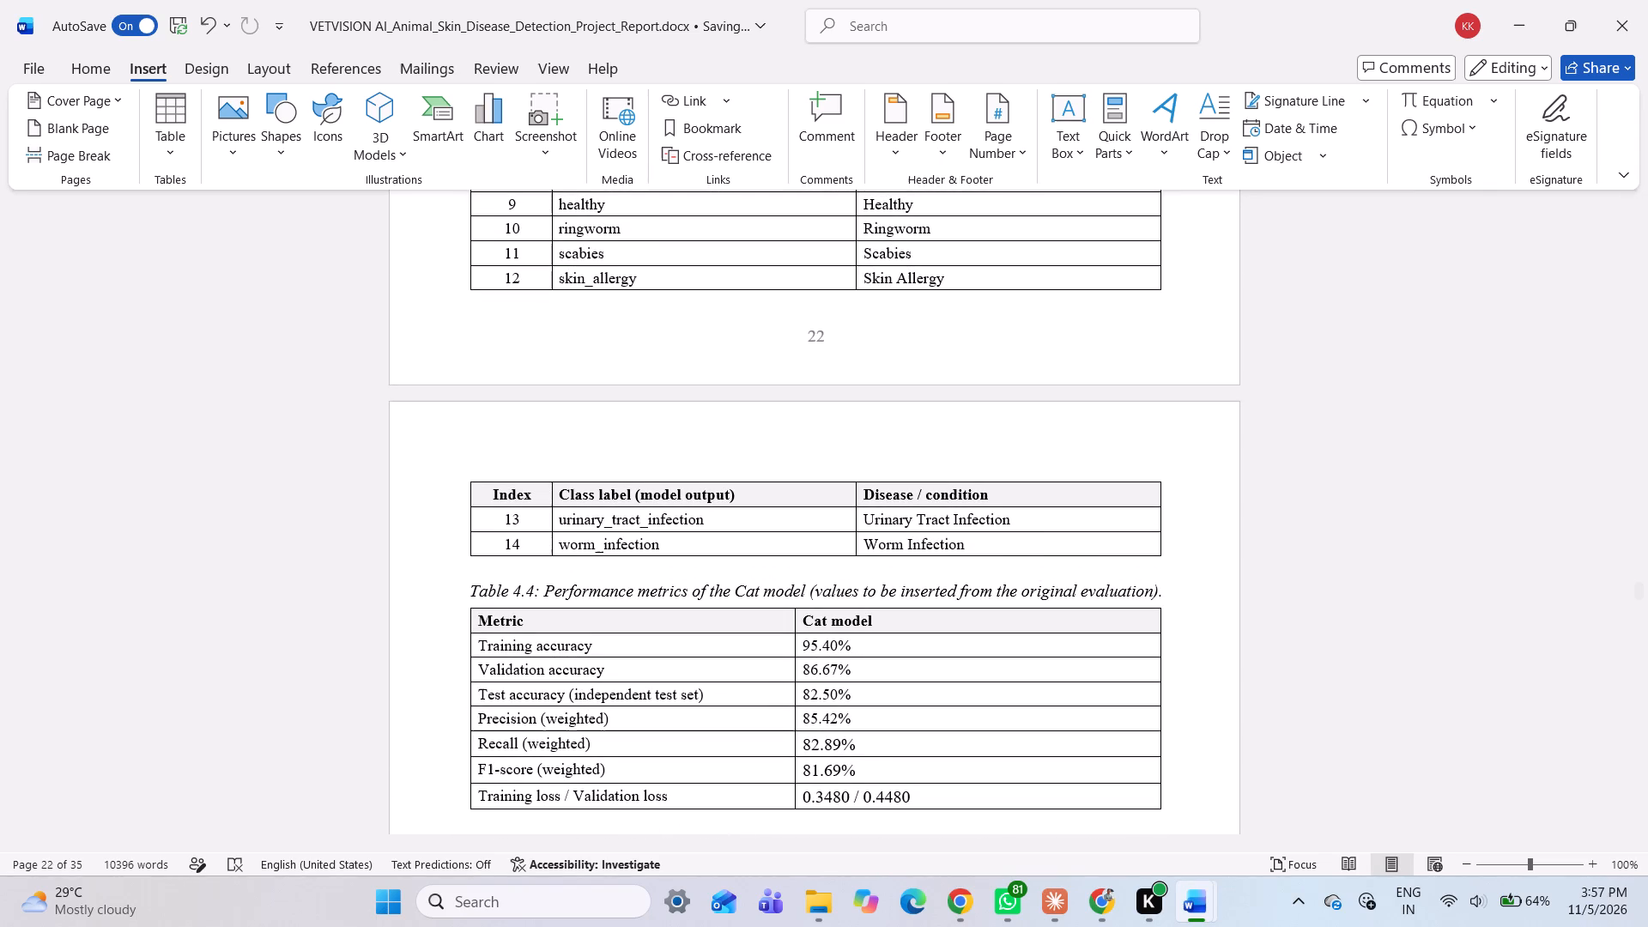
{"action": "scroll", "coordinate": [755, 577], "scroll_direction": "up", "scroll_amount": 5}
{"action": "scroll", "coordinate": [755, 577], "scroll_direction": "down", "scroll_amount": 4}
{"action": "scroll", "coordinate": [754, 576], "scroll_direction": "up", "scroll_amount": 6}
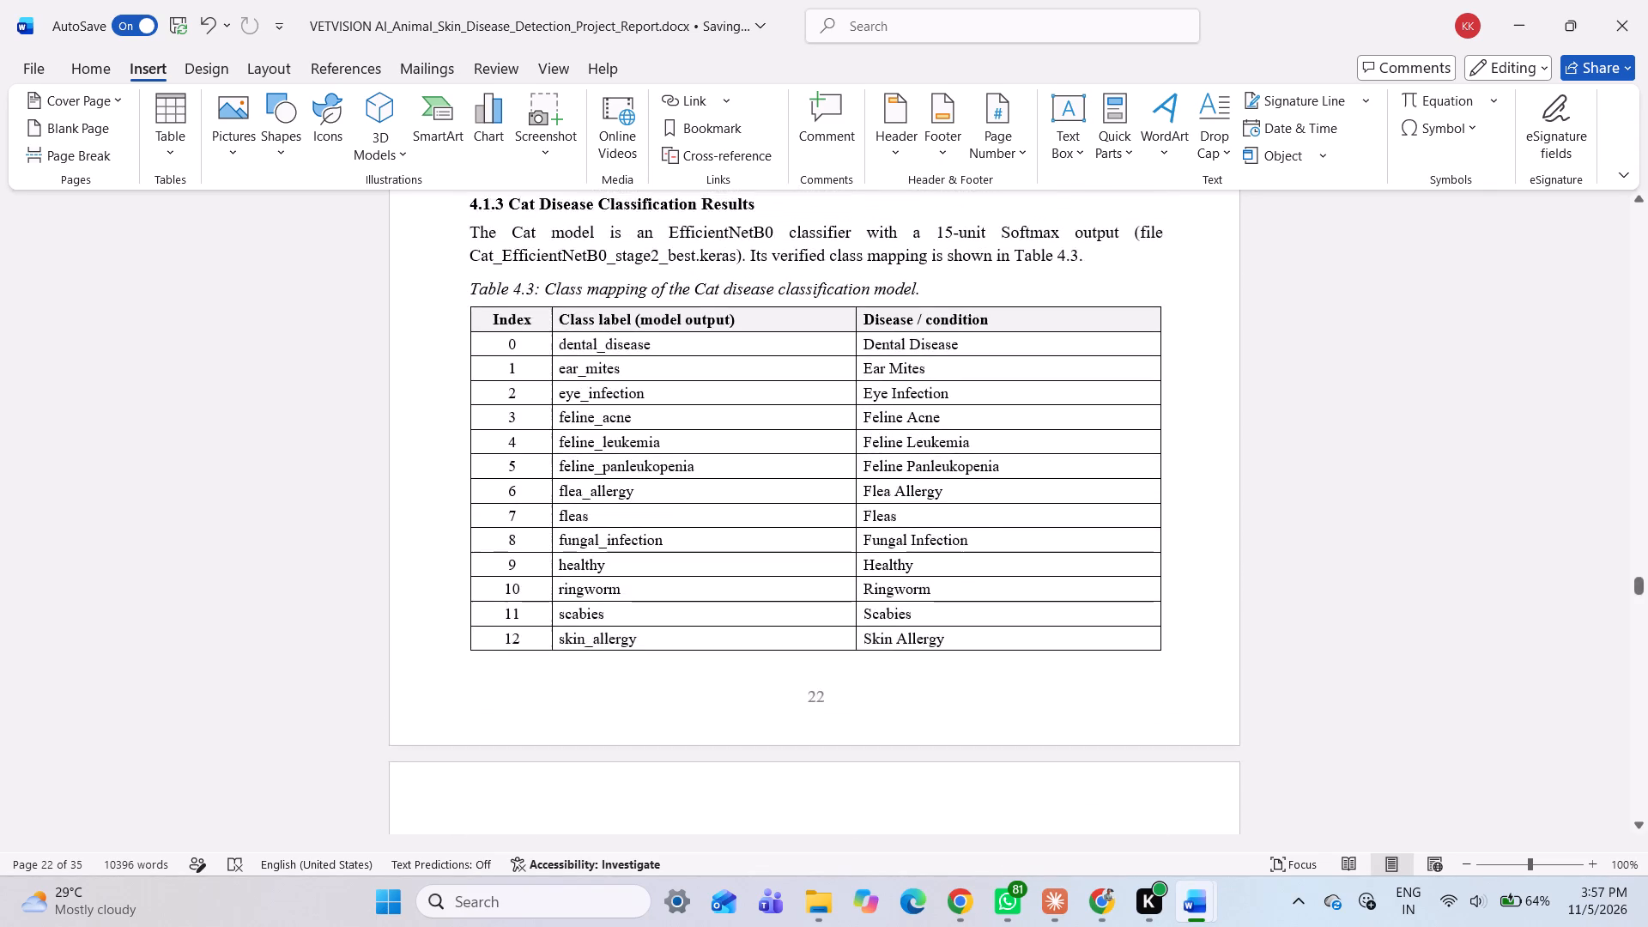
{"action": "scroll", "coordinate": [754, 560], "scroll_direction": "up", "scroll_amount": 6}
{"action": "scroll", "coordinate": [748, 557], "scroll_direction": "down", "scroll_amount": 5}
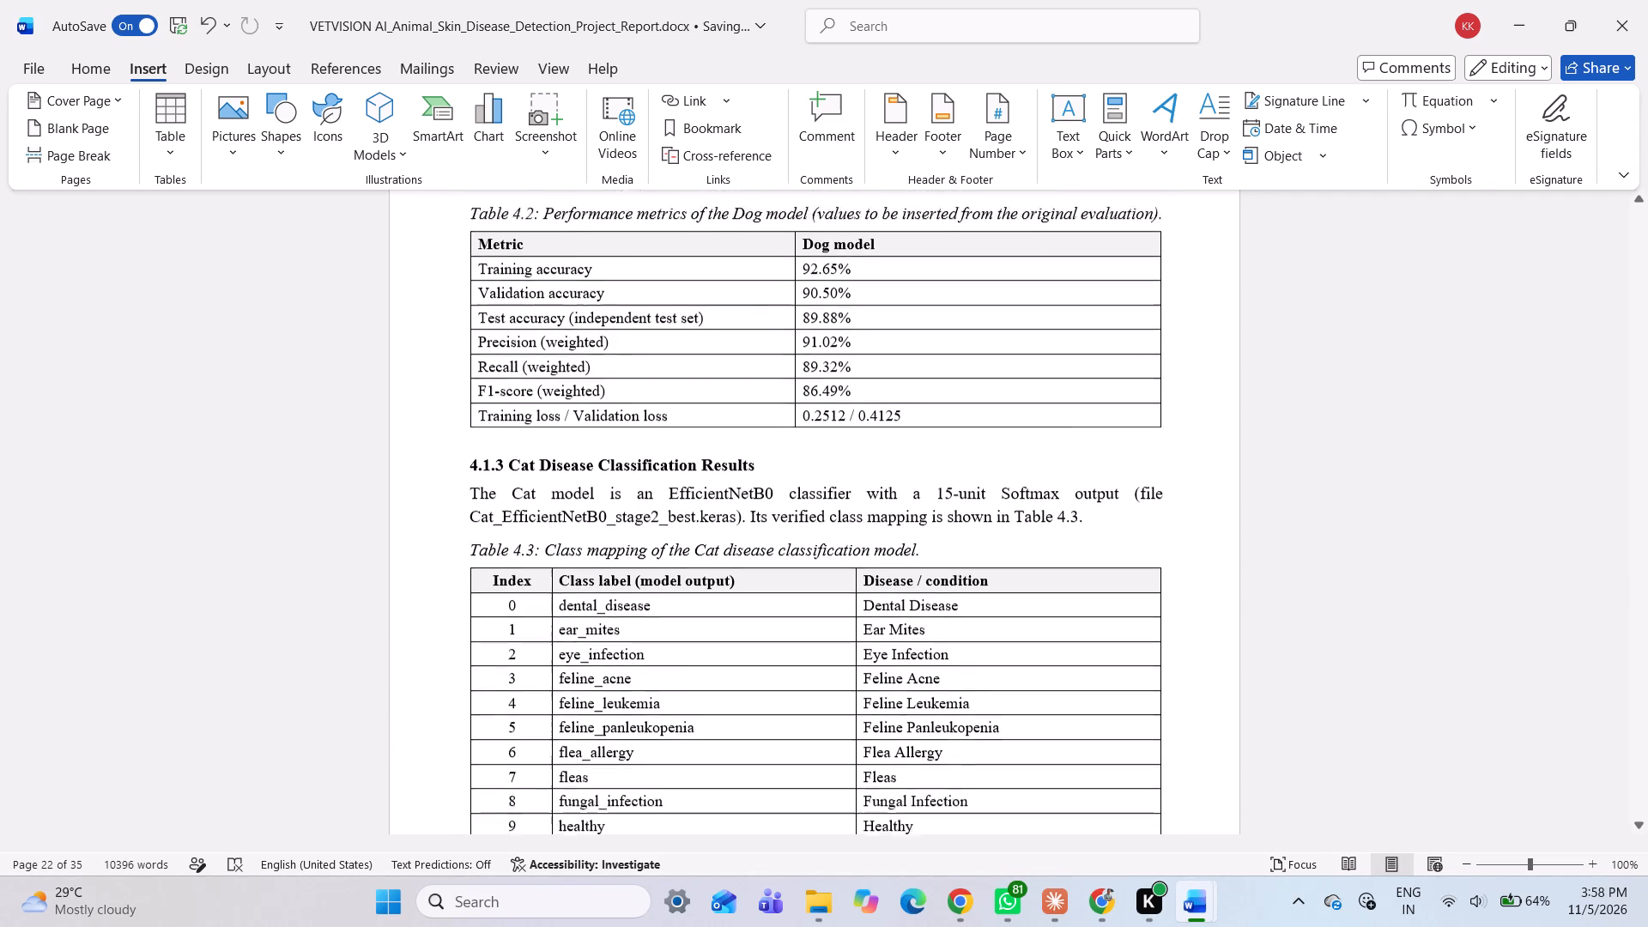
{"action": "scroll", "coordinate": [748, 557], "scroll_direction": "down", "scroll_amount": 6}
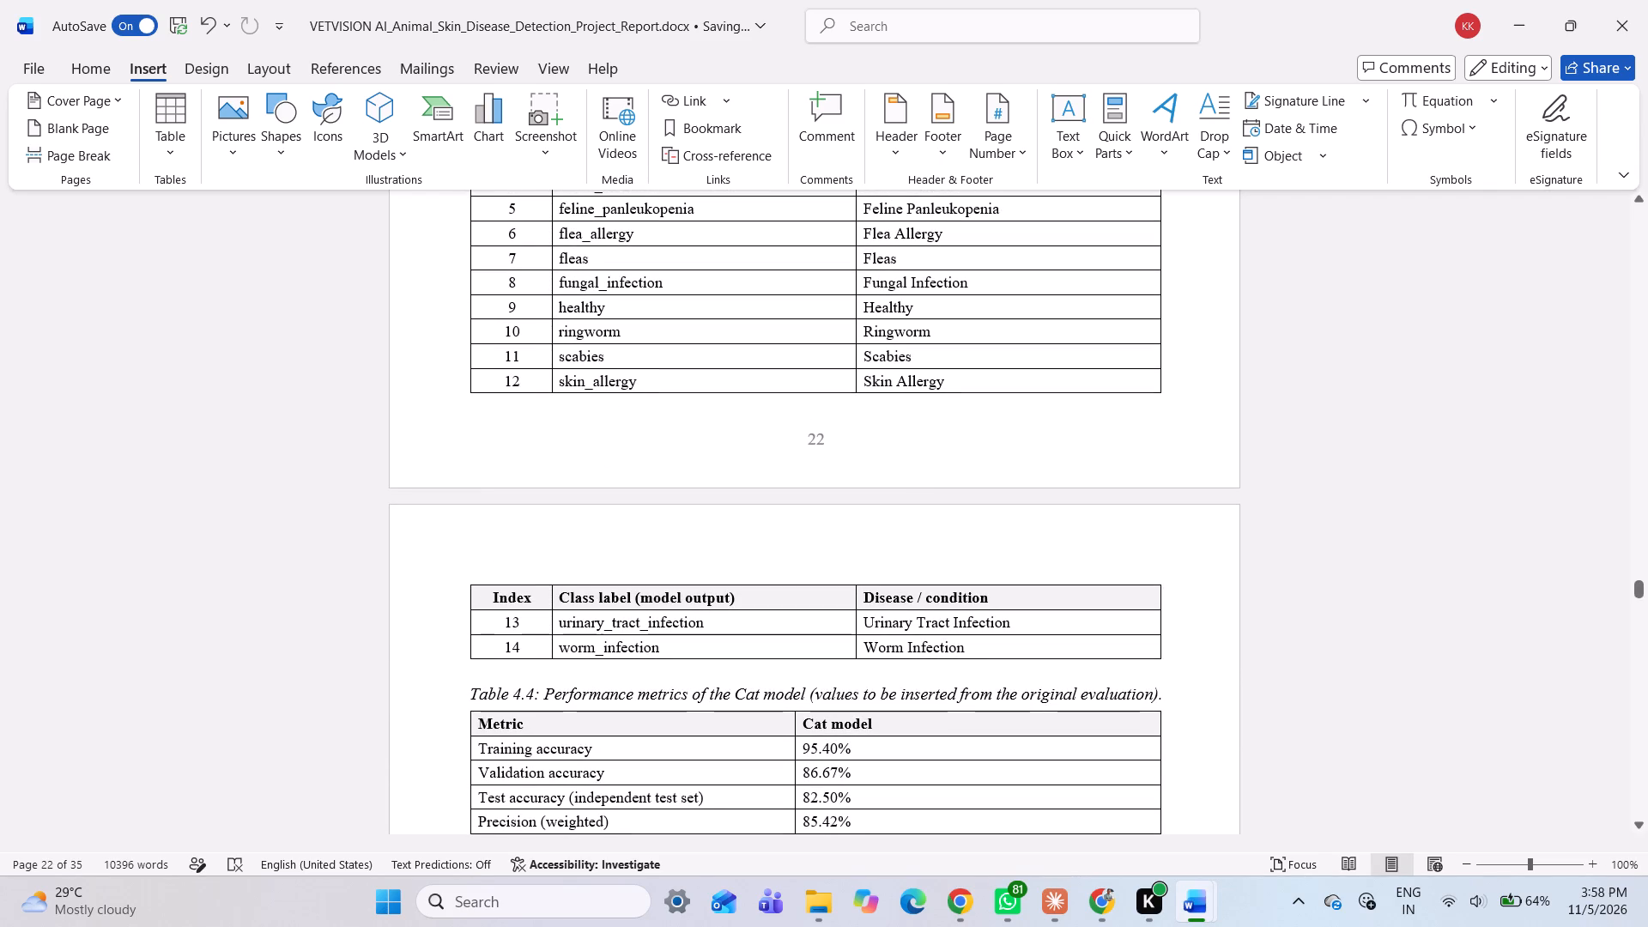
{"action": "scroll", "coordinate": [860, 578], "scroll_direction": "down", "scroll_amount": 11}
{"action": "scroll", "coordinate": [736, 573], "scroll_direction": "up", "scroll_amount": 4}
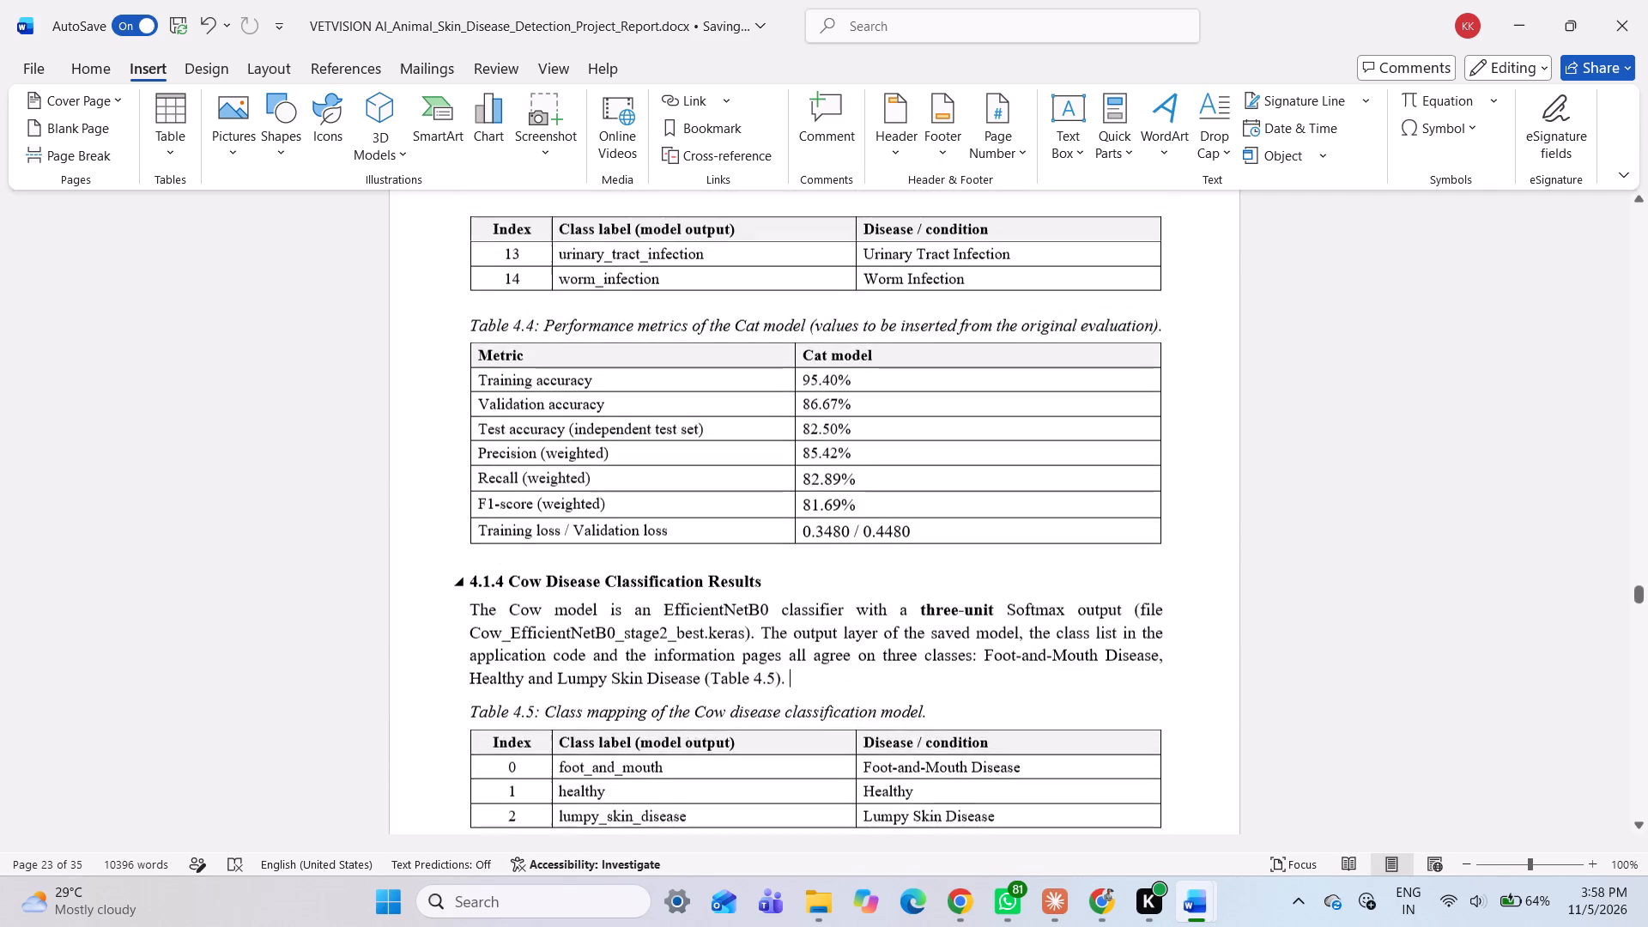
{"action": "scroll", "coordinate": [724, 585], "scroll_direction": "up", "scroll_amount": 4}
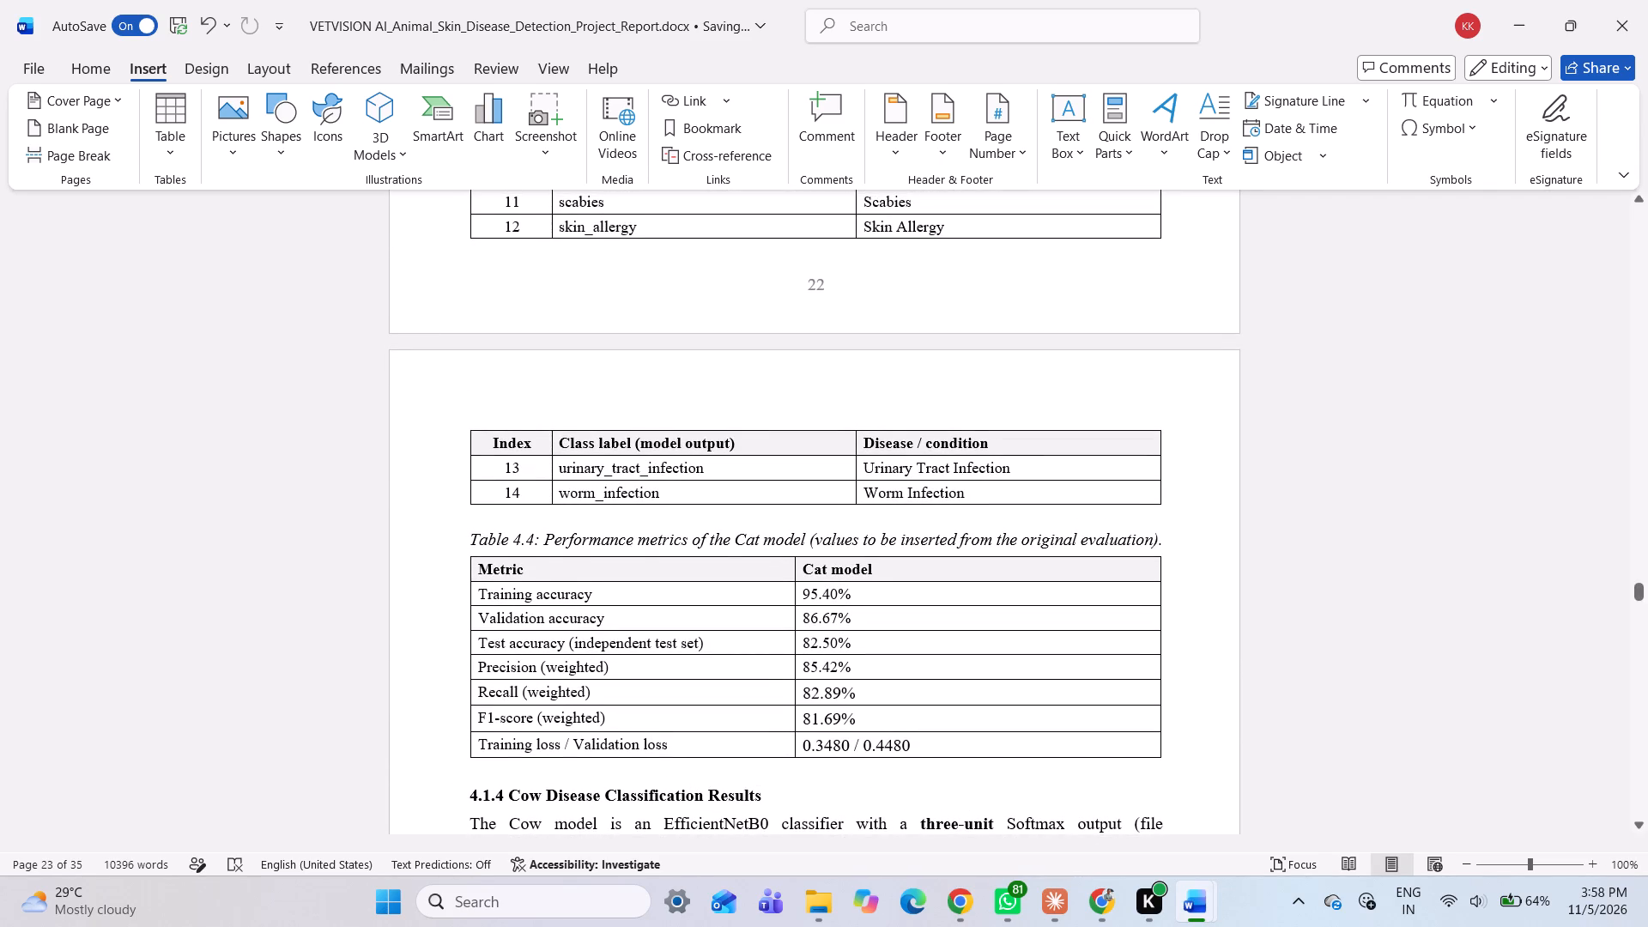
Delete the second sentence of section 4.1.4, from "The output layer of the saved model" to "Lumpy Skin Disease (Table 4.5).".
{"action": "scroll", "coordinate": [791, 448], "scroll_direction": "down", "scroll_amount": 9}
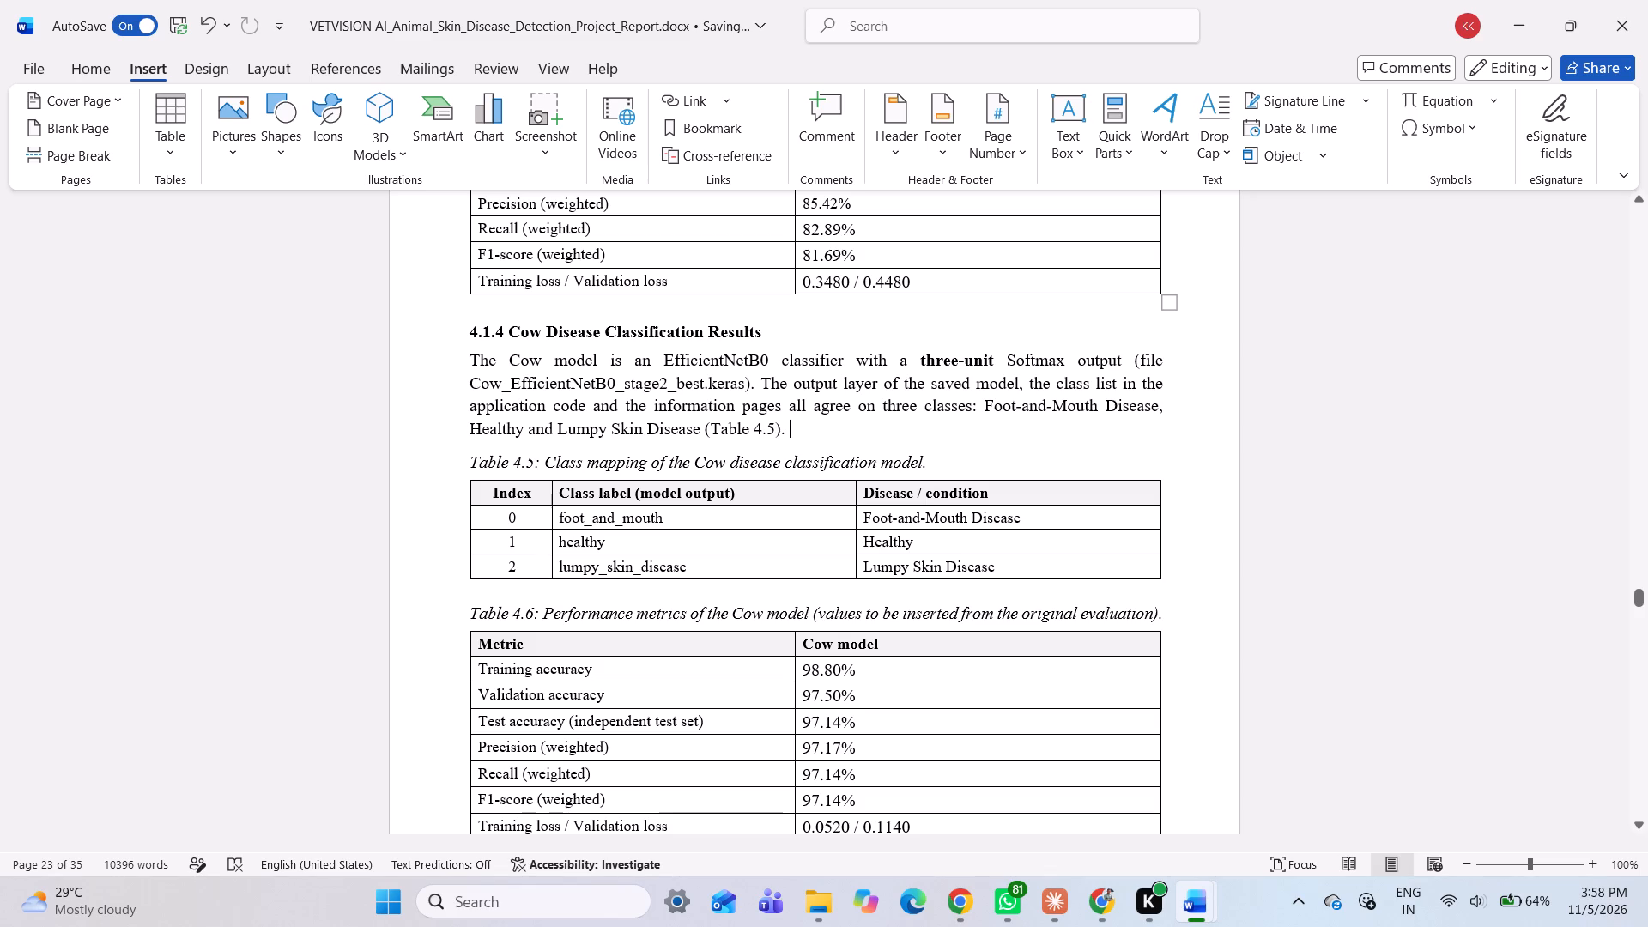
{"action": "left_click_drag", "start_coordinate": [761, 381], "coordinate": [791, 430]}
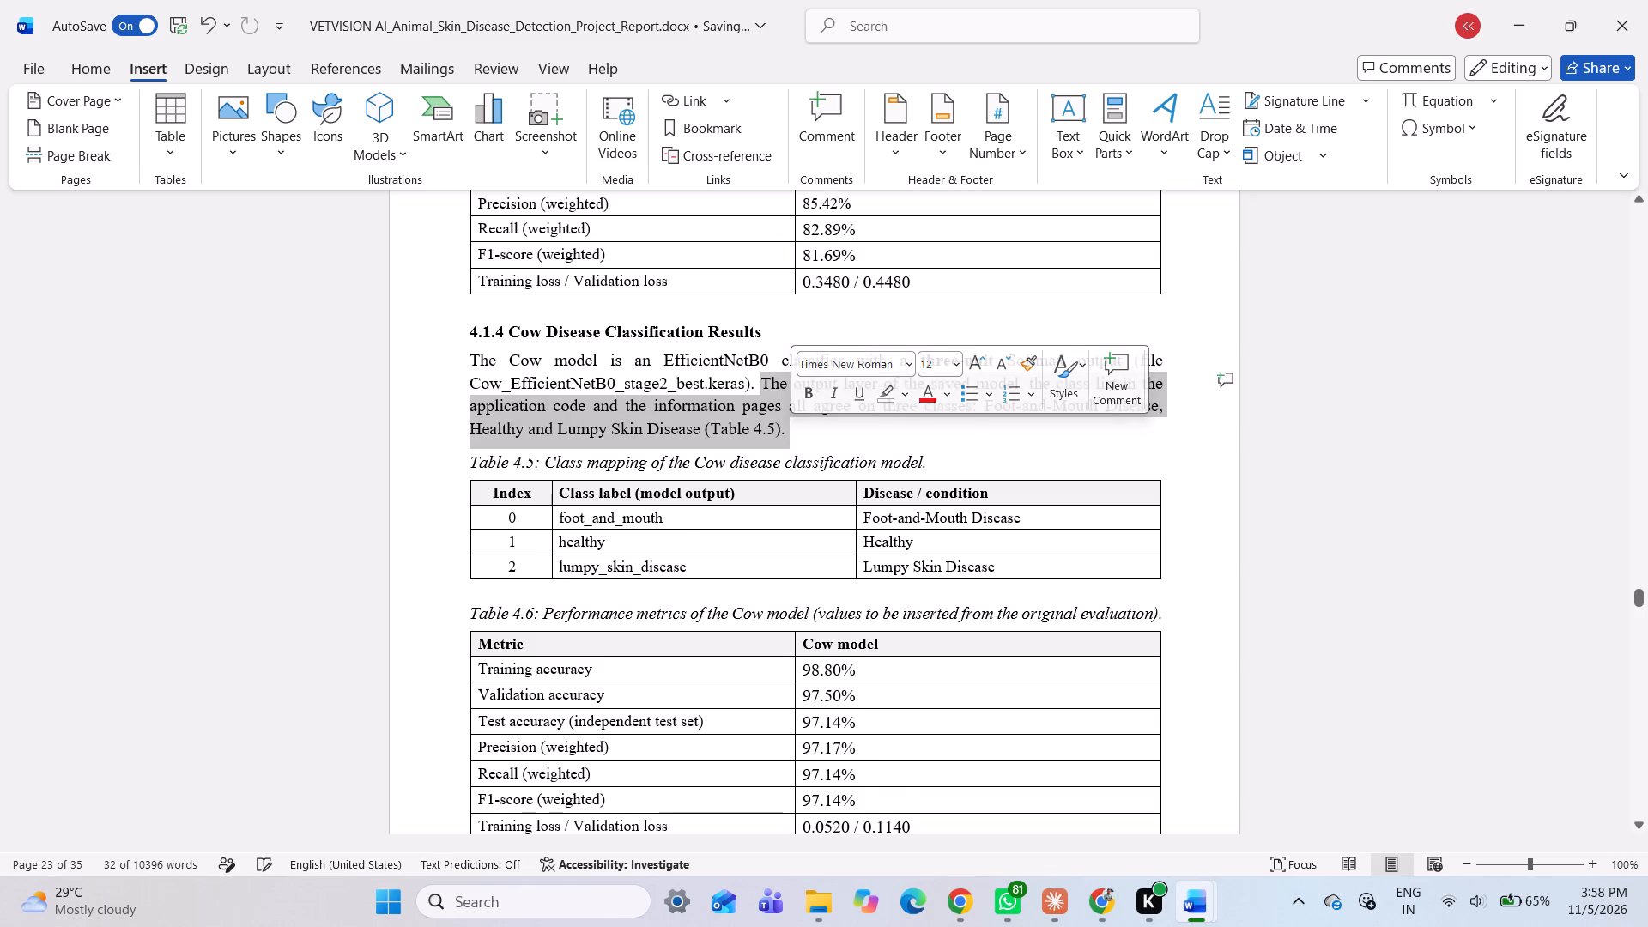
{"action": "key", "text": "BackSpace"}
{"action": "scroll", "coordinate": [819, 438], "scroll_direction": "down", "scroll_amount": 6}
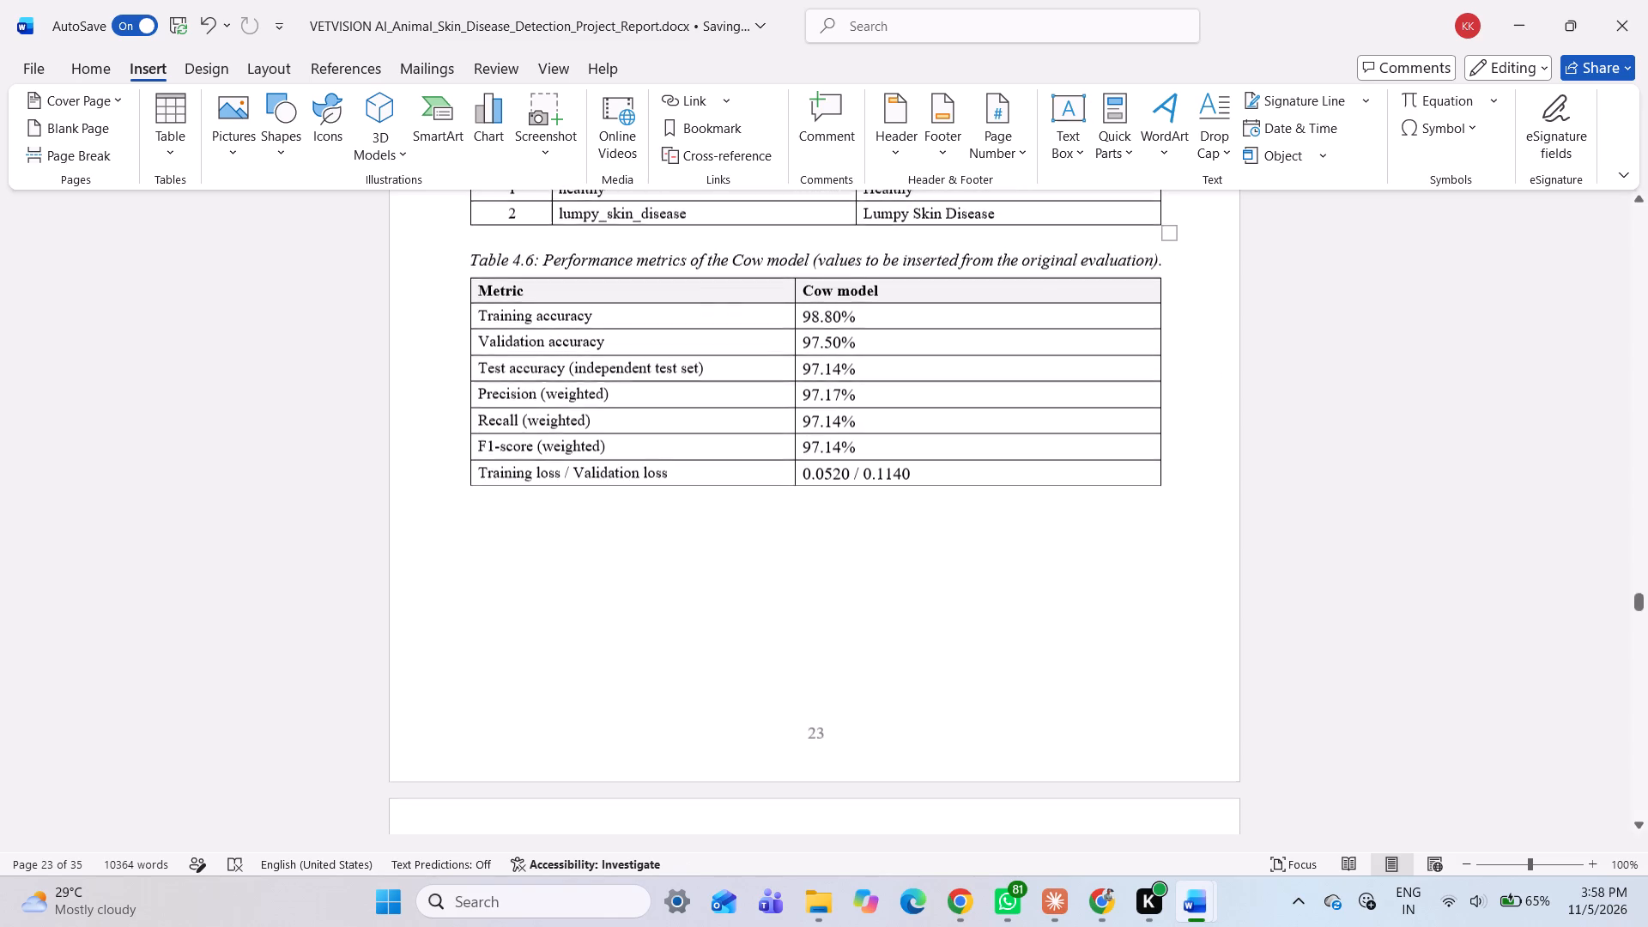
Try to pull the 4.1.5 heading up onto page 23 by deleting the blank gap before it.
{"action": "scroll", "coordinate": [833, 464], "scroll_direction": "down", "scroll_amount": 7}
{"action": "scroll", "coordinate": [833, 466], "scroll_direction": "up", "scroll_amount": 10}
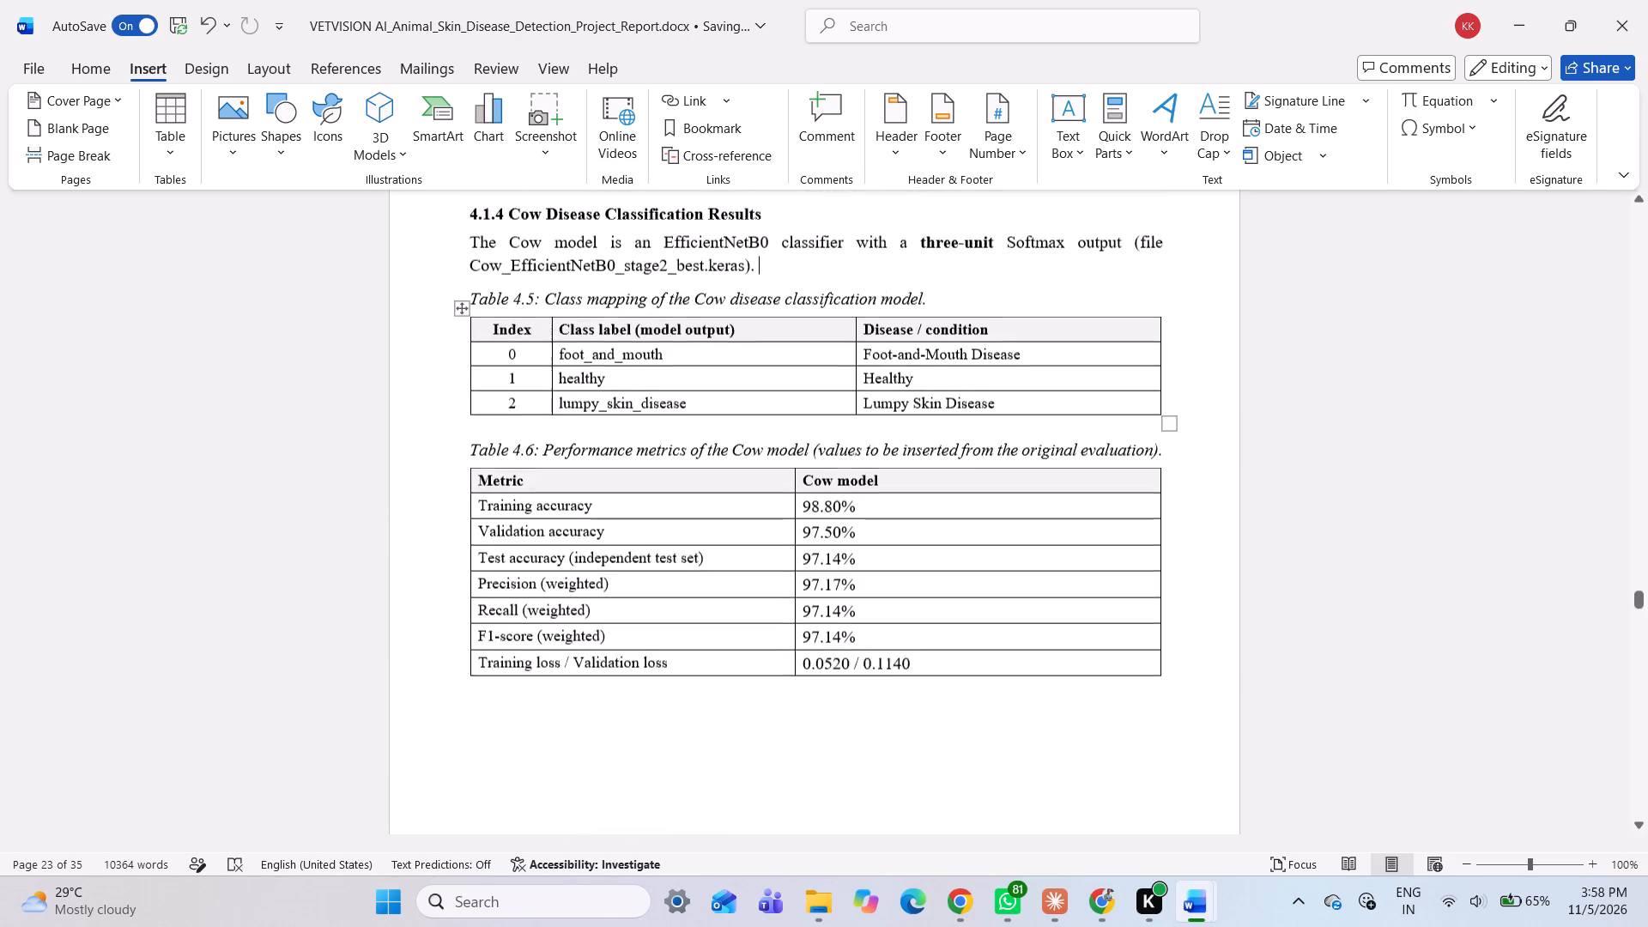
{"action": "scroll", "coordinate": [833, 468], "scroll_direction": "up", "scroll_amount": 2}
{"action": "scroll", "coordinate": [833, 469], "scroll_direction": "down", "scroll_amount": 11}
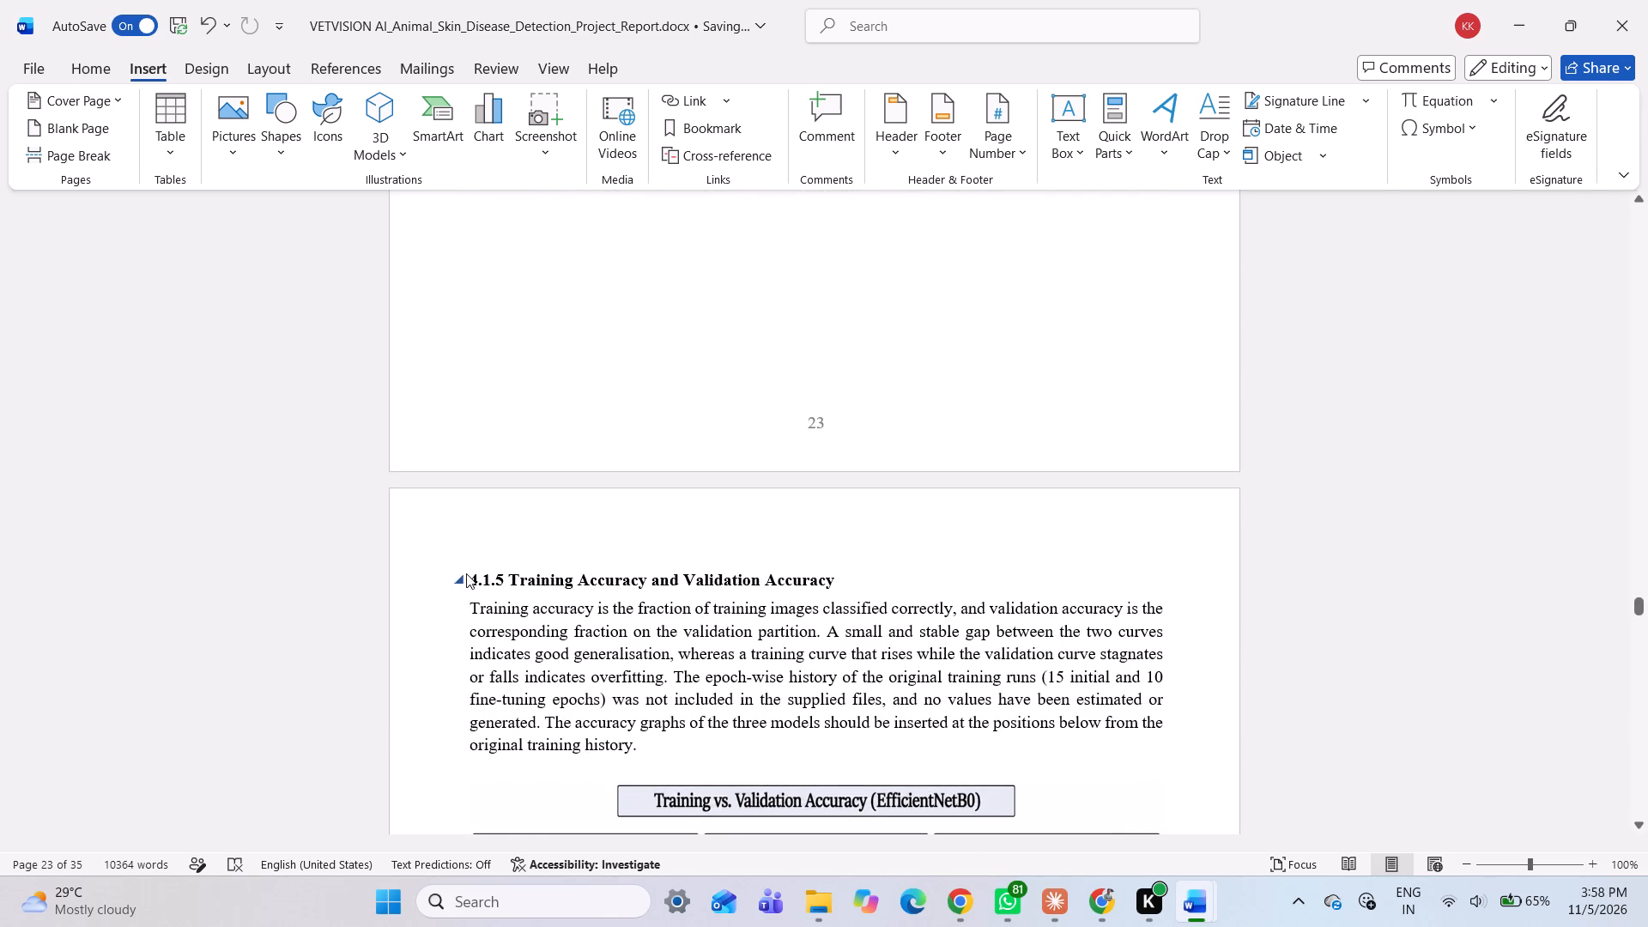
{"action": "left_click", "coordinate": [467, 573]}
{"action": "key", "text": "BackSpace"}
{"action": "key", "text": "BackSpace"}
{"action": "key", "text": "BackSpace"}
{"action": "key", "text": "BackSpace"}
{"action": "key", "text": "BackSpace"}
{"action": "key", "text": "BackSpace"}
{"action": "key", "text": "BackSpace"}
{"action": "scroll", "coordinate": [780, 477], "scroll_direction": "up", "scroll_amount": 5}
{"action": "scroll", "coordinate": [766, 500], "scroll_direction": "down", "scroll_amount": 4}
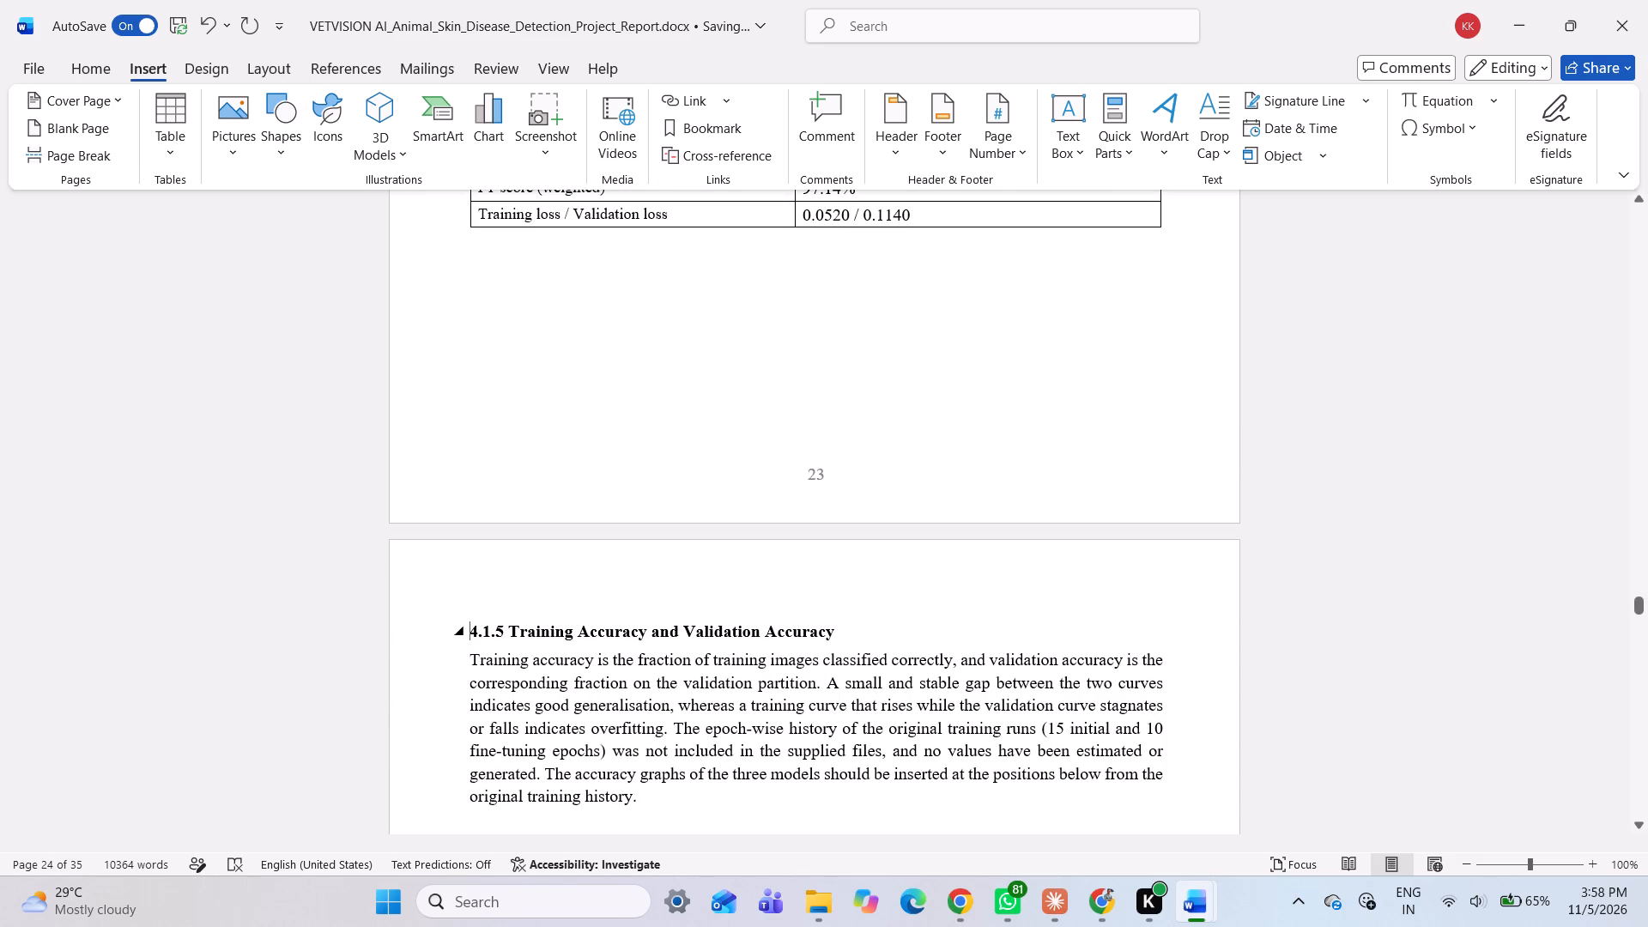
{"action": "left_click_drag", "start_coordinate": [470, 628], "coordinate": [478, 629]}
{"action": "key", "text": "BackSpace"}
Examine how the Dog, Cat and Cow tables in sections 4.1.2 to 4.1.4 are laid out across pages 21 to 23.
{"action": "scroll", "coordinate": [1070, 657], "scroll_direction": "up", "scroll_amount": 10}
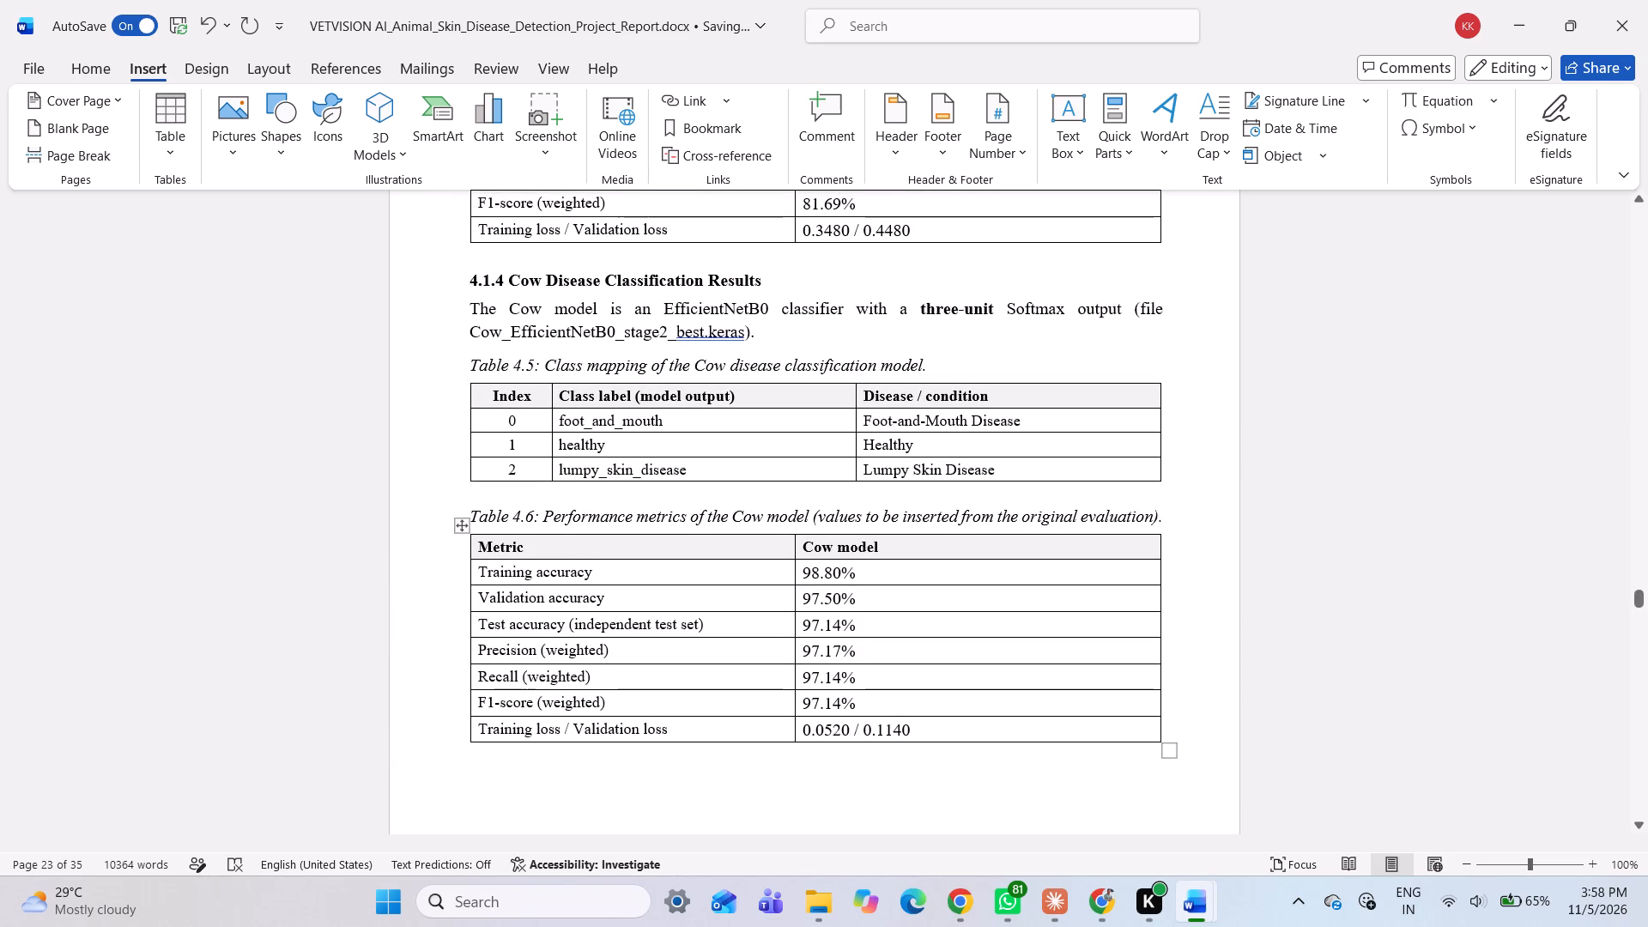
{"action": "scroll", "coordinate": [821, 548], "scroll_direction": "up", "scroll_amount": 5}
{"action": "scroll", "coordinate": [821, 542], "scroll_direction": "down", "scroll_amount": 14}
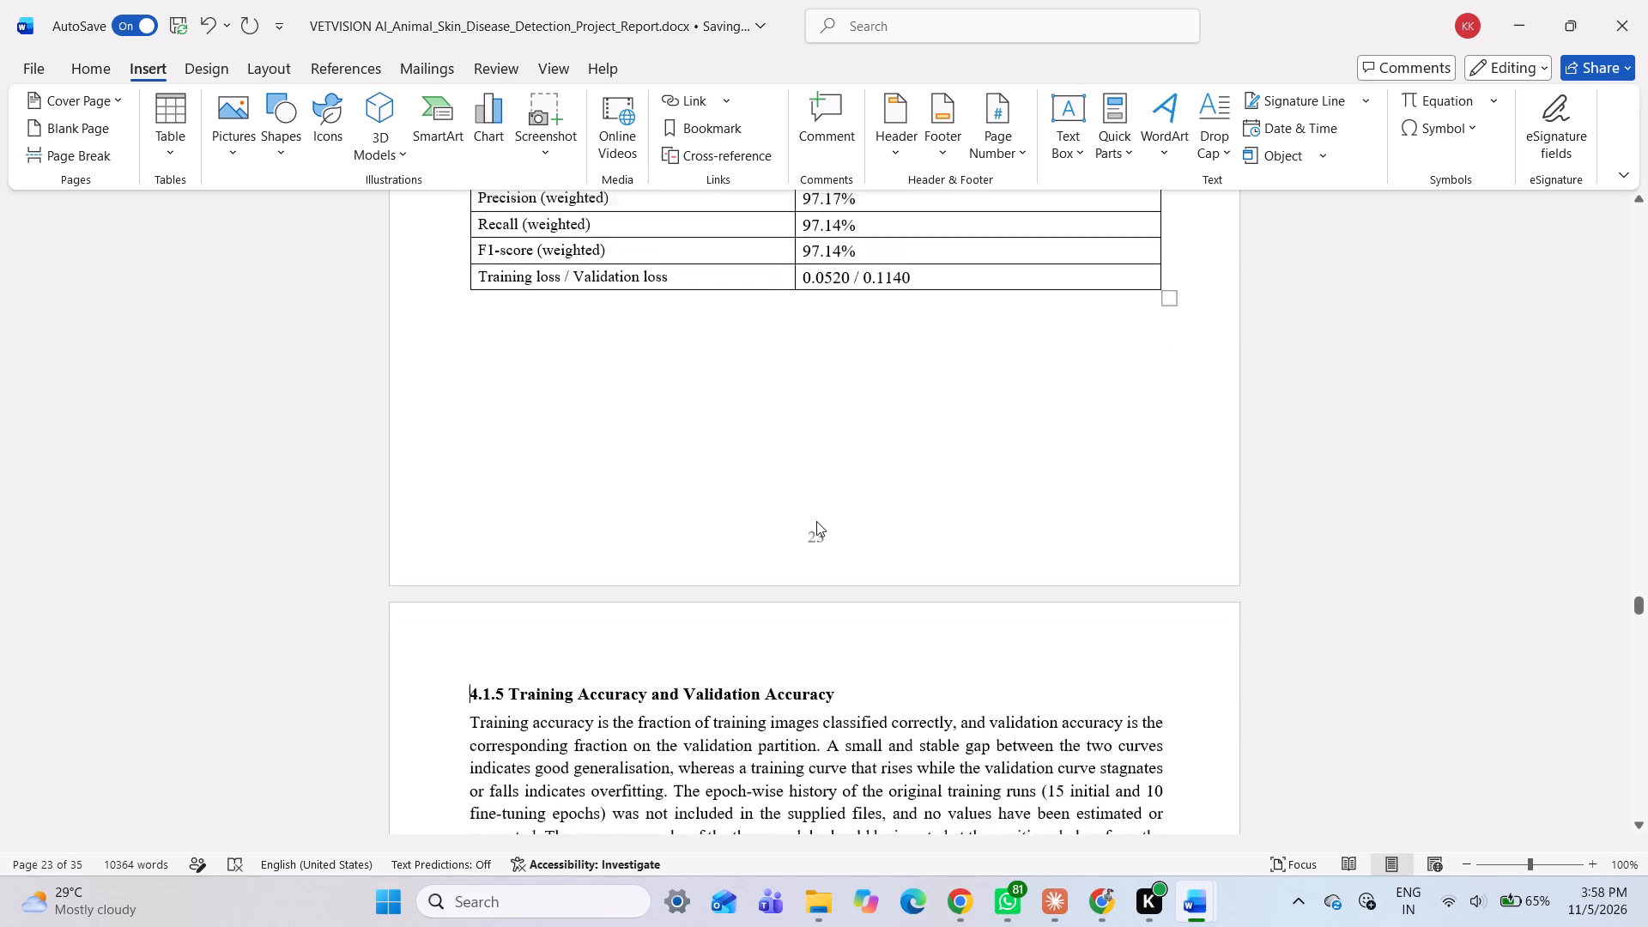
{"action": "scroll", "coordinate": [816, 521], "scroll_direction": "down", "scroll_amount": 1}
{"action": "scroll", "coordinate": [750, 566], "scroll_direction": "up", "scroll_amount": 10}
{"action": "scroll", "coordinate": [645, 536], "scroll_direction": "up", "scroll_amount": 7}
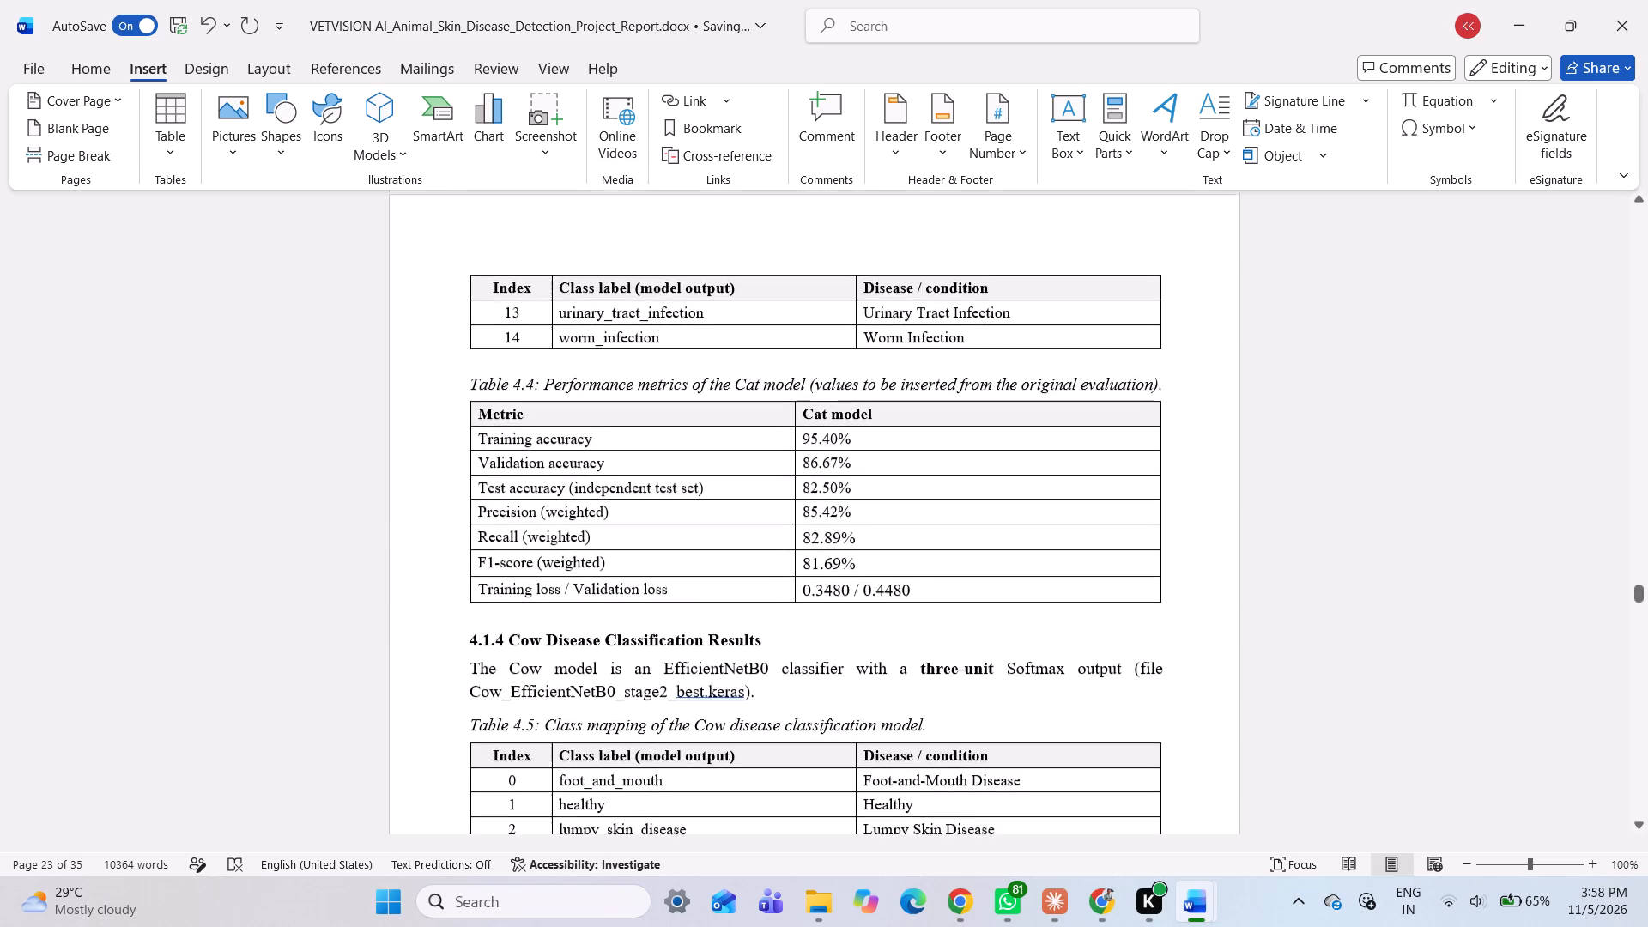
{"action": "scroll", "coordinate": [645, 536], "scroll_direction": "up", "scroll_amount": 17}
{"action": "scroll", "coordinate": [636, 527], "scroll_direction": "up", "scroll_amount": 4}
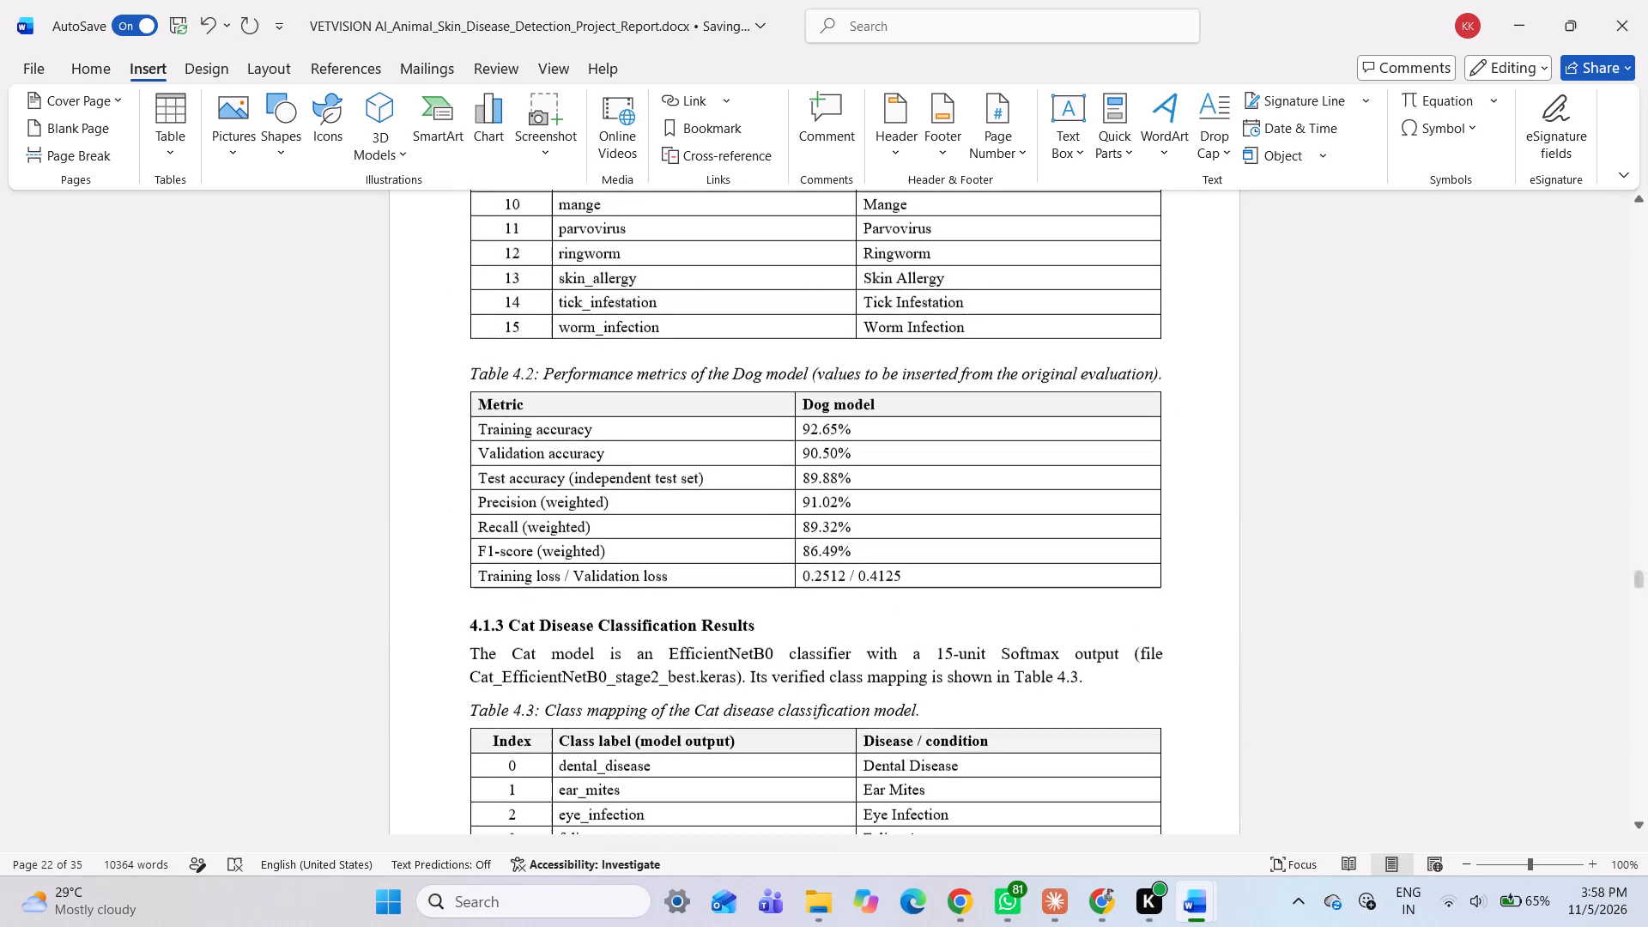
{"action": "scroll", "coordinate": [636, 527], "scroll_direction": "up", "scroll_amount": 15}
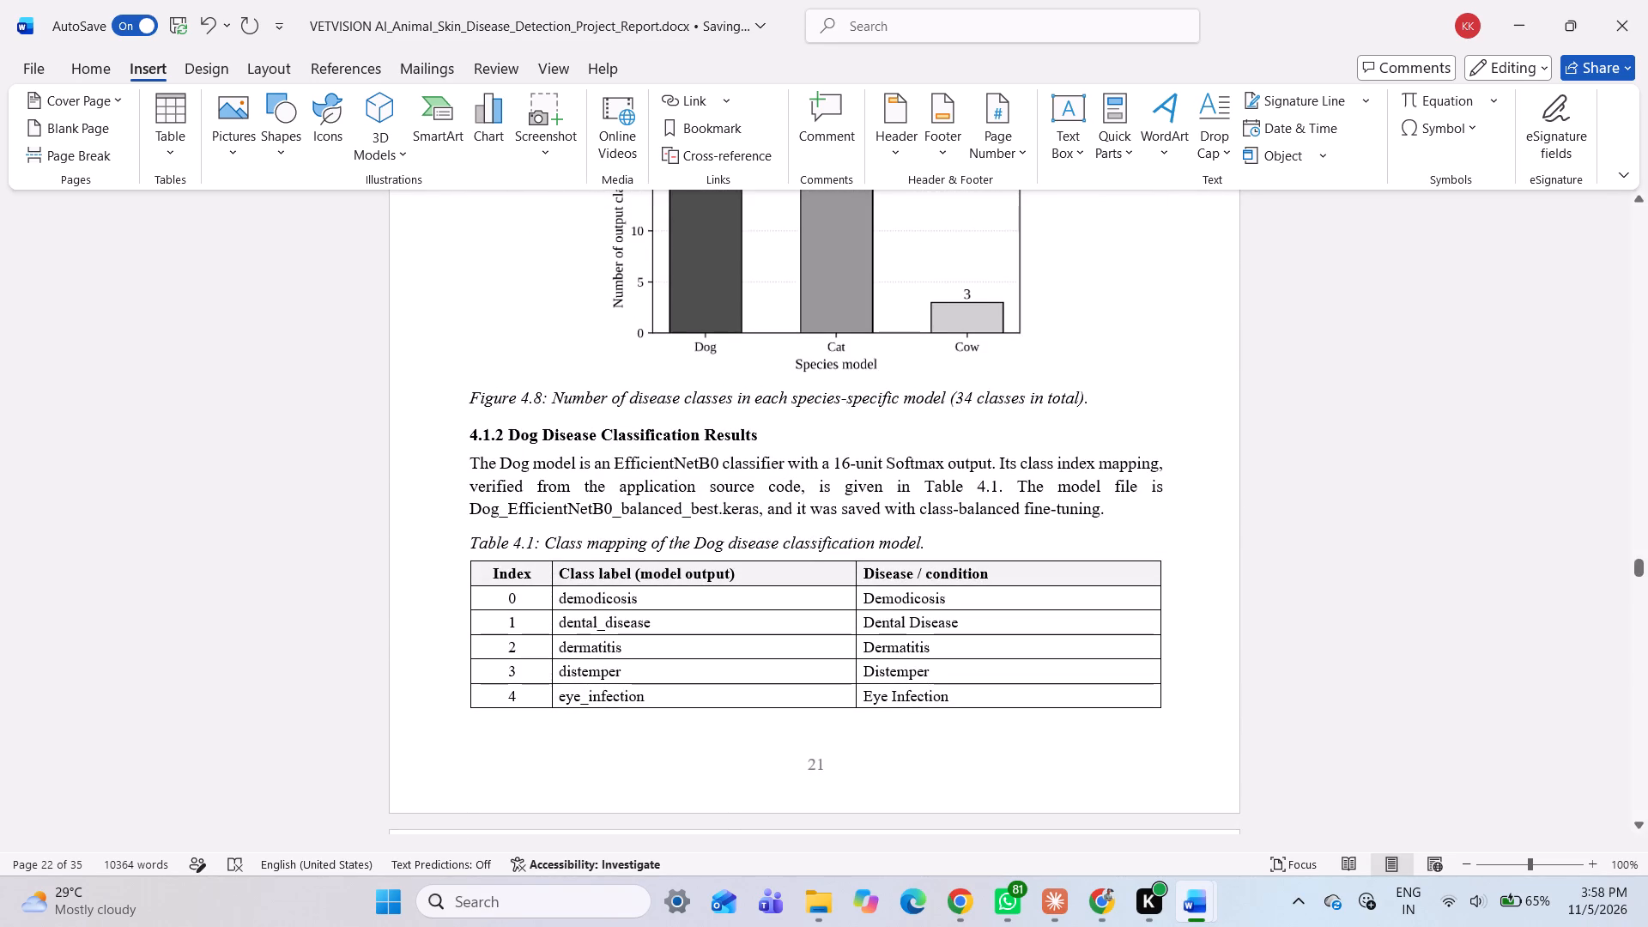
{"action": "scroll", "coordinate": [634, 525], "scroll_direction": "down", "scroll_amount": 15}
{"action": "scroll", "coordinate": [645, 554], "scroll_direction": "up", "scroll_amount": 15}
Read sections 4.1 and 4.1.1 on page 21 and check the space taken by Figure 4.8.
{"action": "scroll", "coordinate": [868, 523], "scroll_direction": "up", "scroll_amount": 5}
{"action": "scroll", "coordinate": [867, 523], "scroll_direction": "down", "scroll_amount": 3}
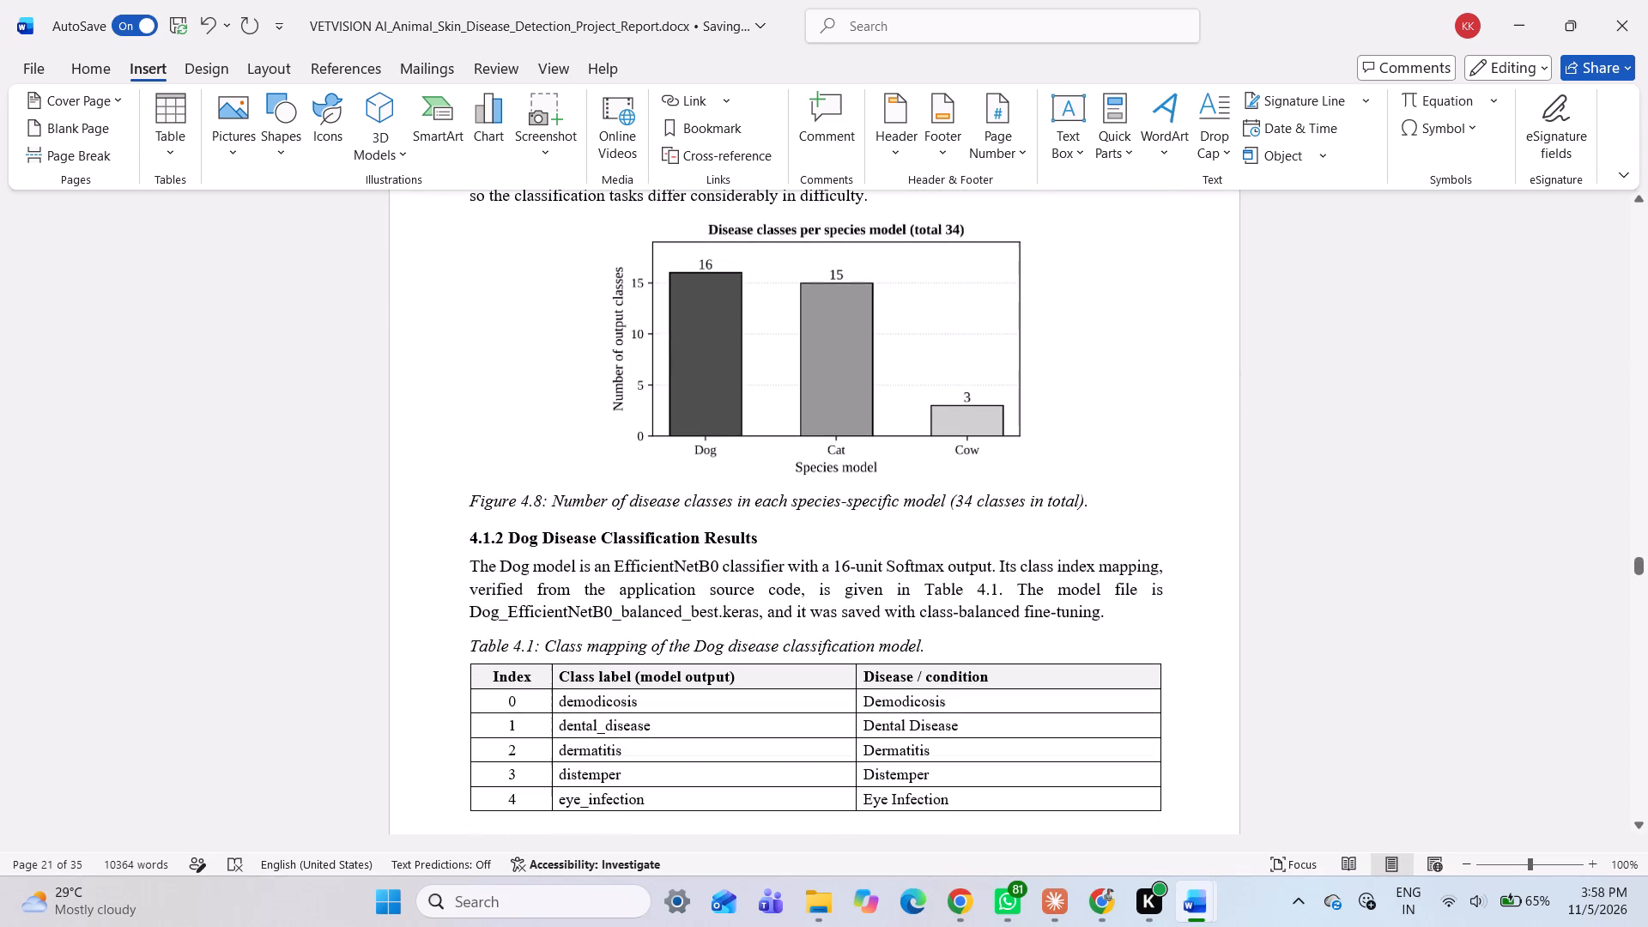
{"action": "scroll", "coordinate": [866, 522], "scroll_direction": "down", "scroll_amount": 4}
{"action": "scroll", "coordinate": [859, 524], "scroll_direction": "up", "scroll_amount": 11}
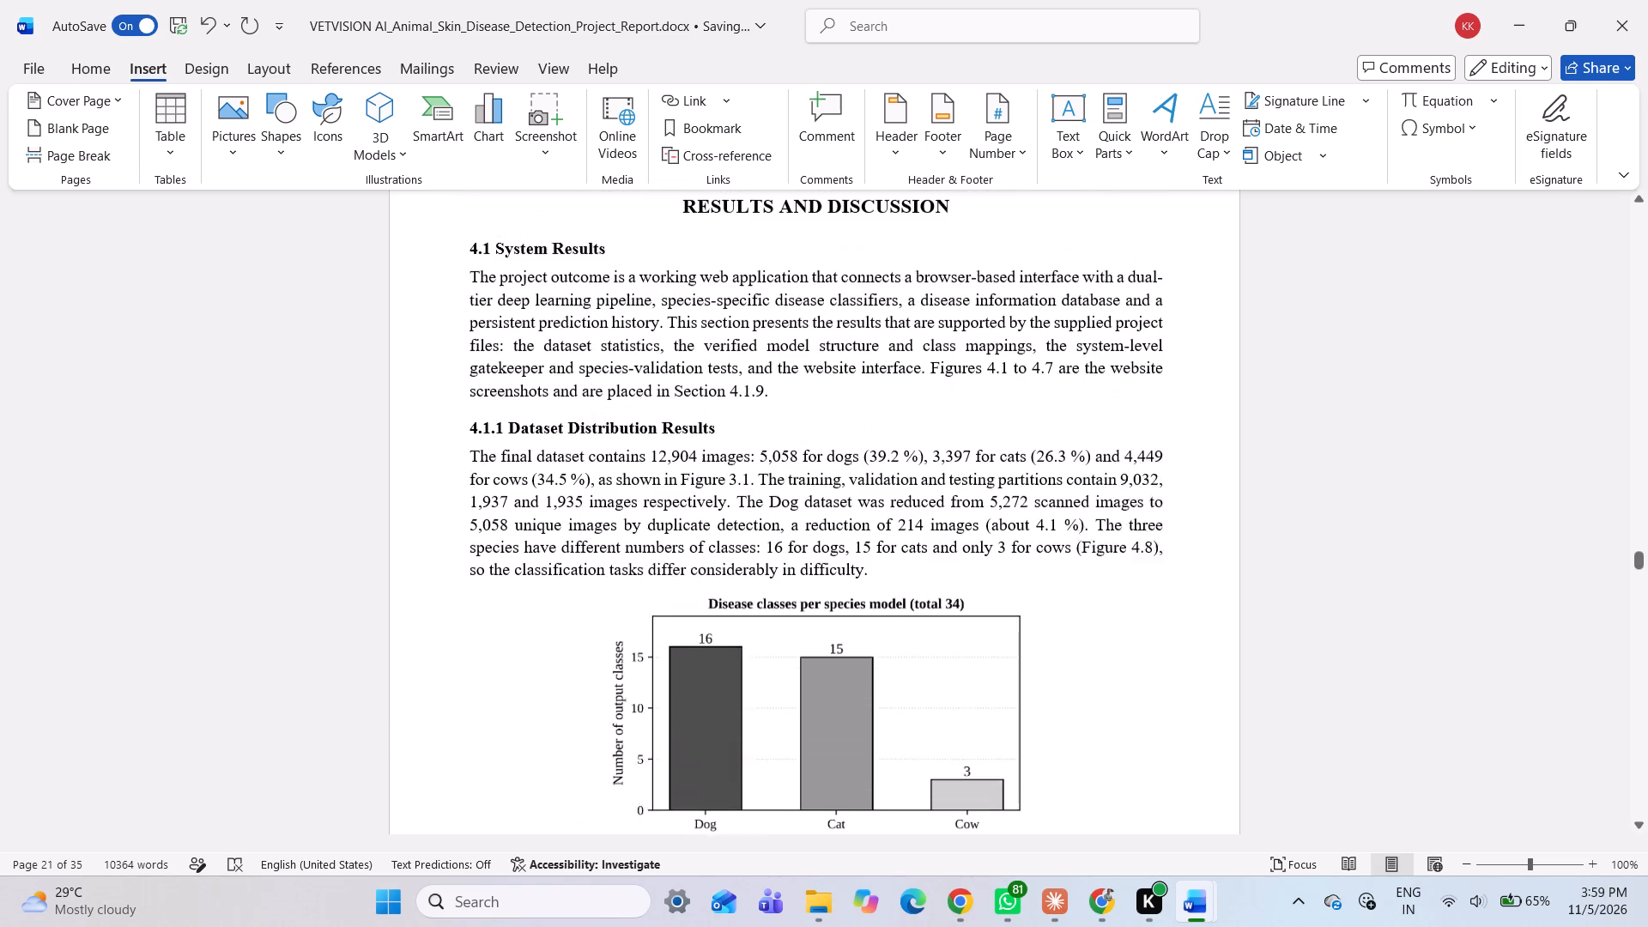
{"action": "scroll", "coordinate": [822, 511], "scroll_direction": "up", "scroll_amount": 2}
{"action": "scroll", "coordinate": [822, 511], "scroll_direction": "down", "scroll_amount": 3}
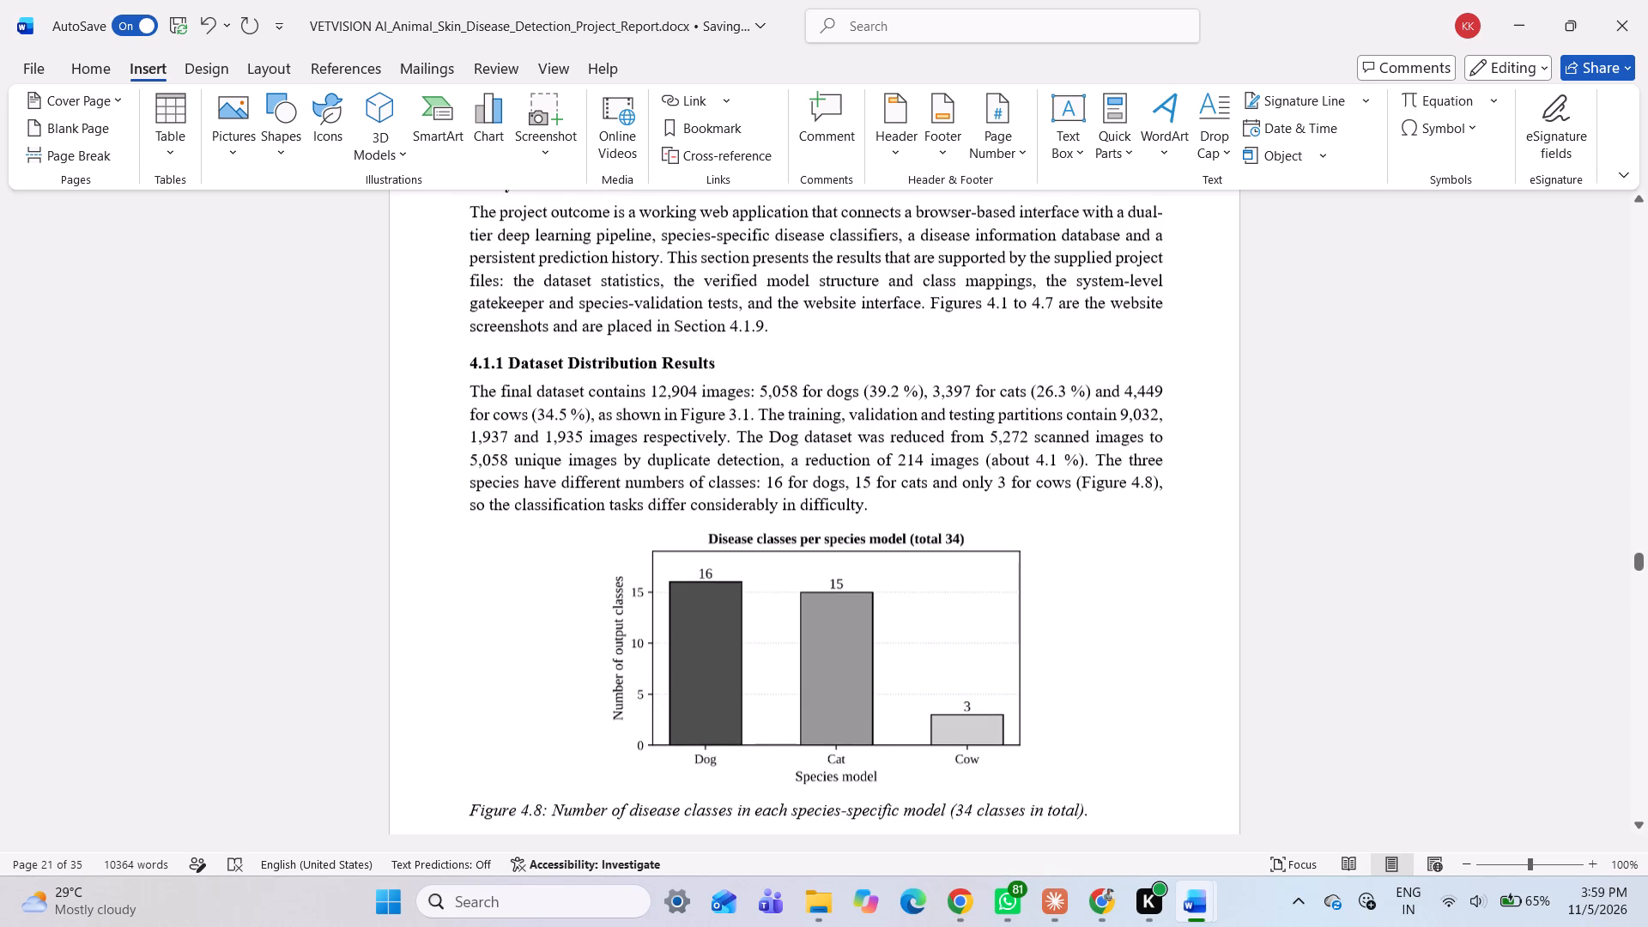
{"action": "scroll", "coordinate": [821, 481], "scroll_direction": "down", "scroll_amount": 1}
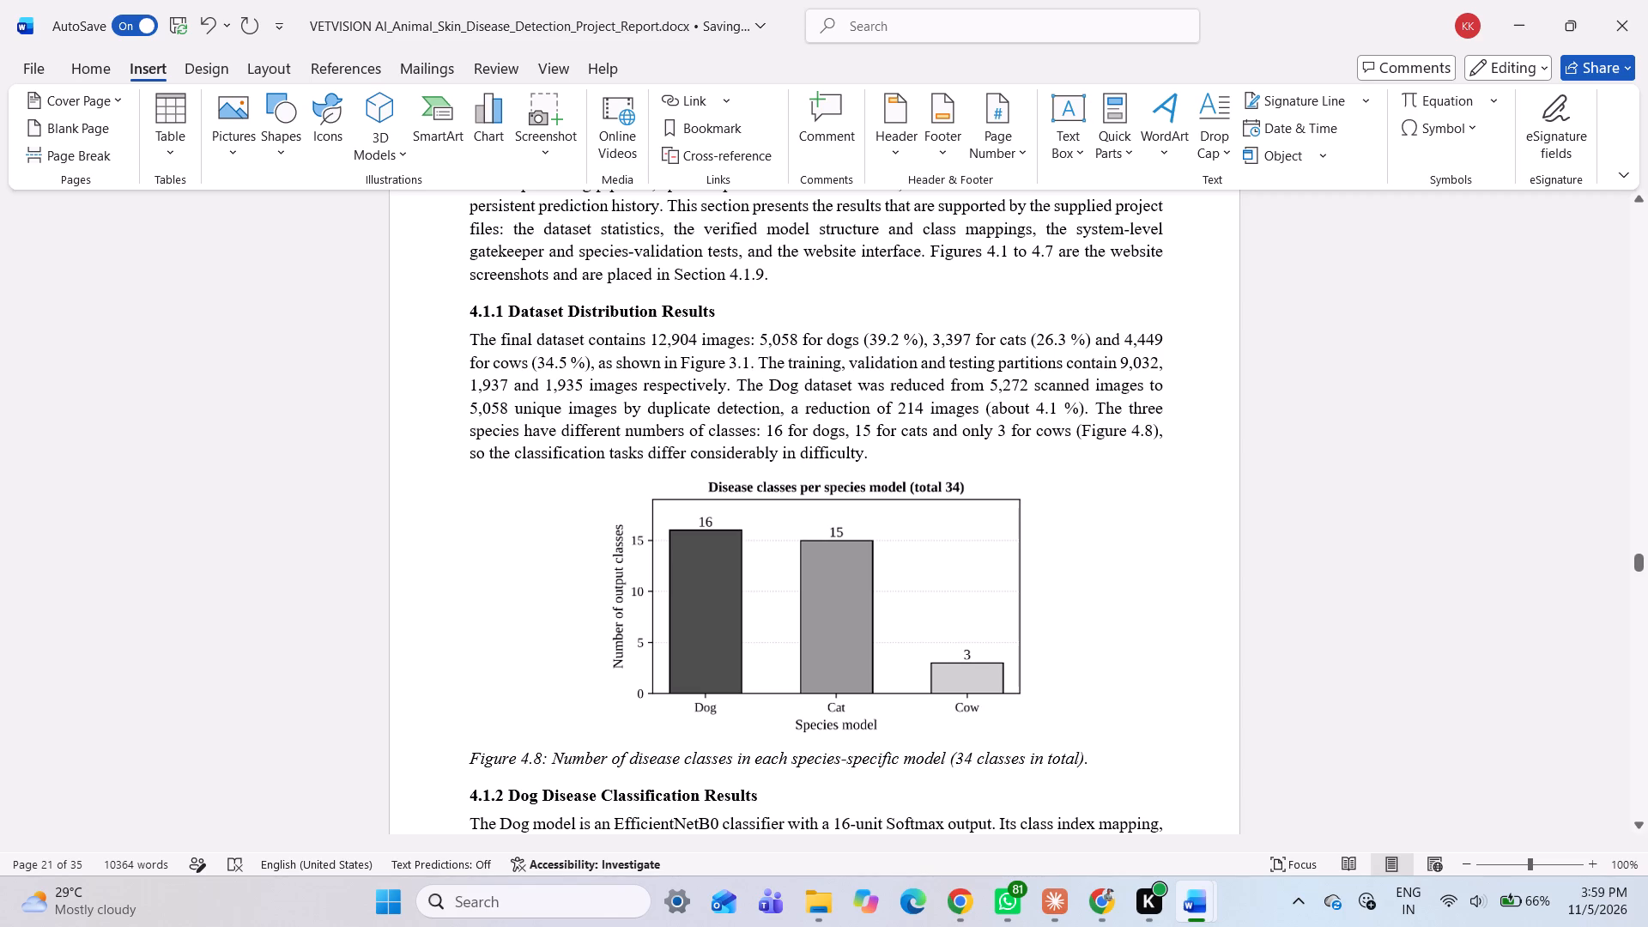
{"action": "scroll", "coordinate": [682, 463], "scroll_direction": "up", "scroll_amount": 4}
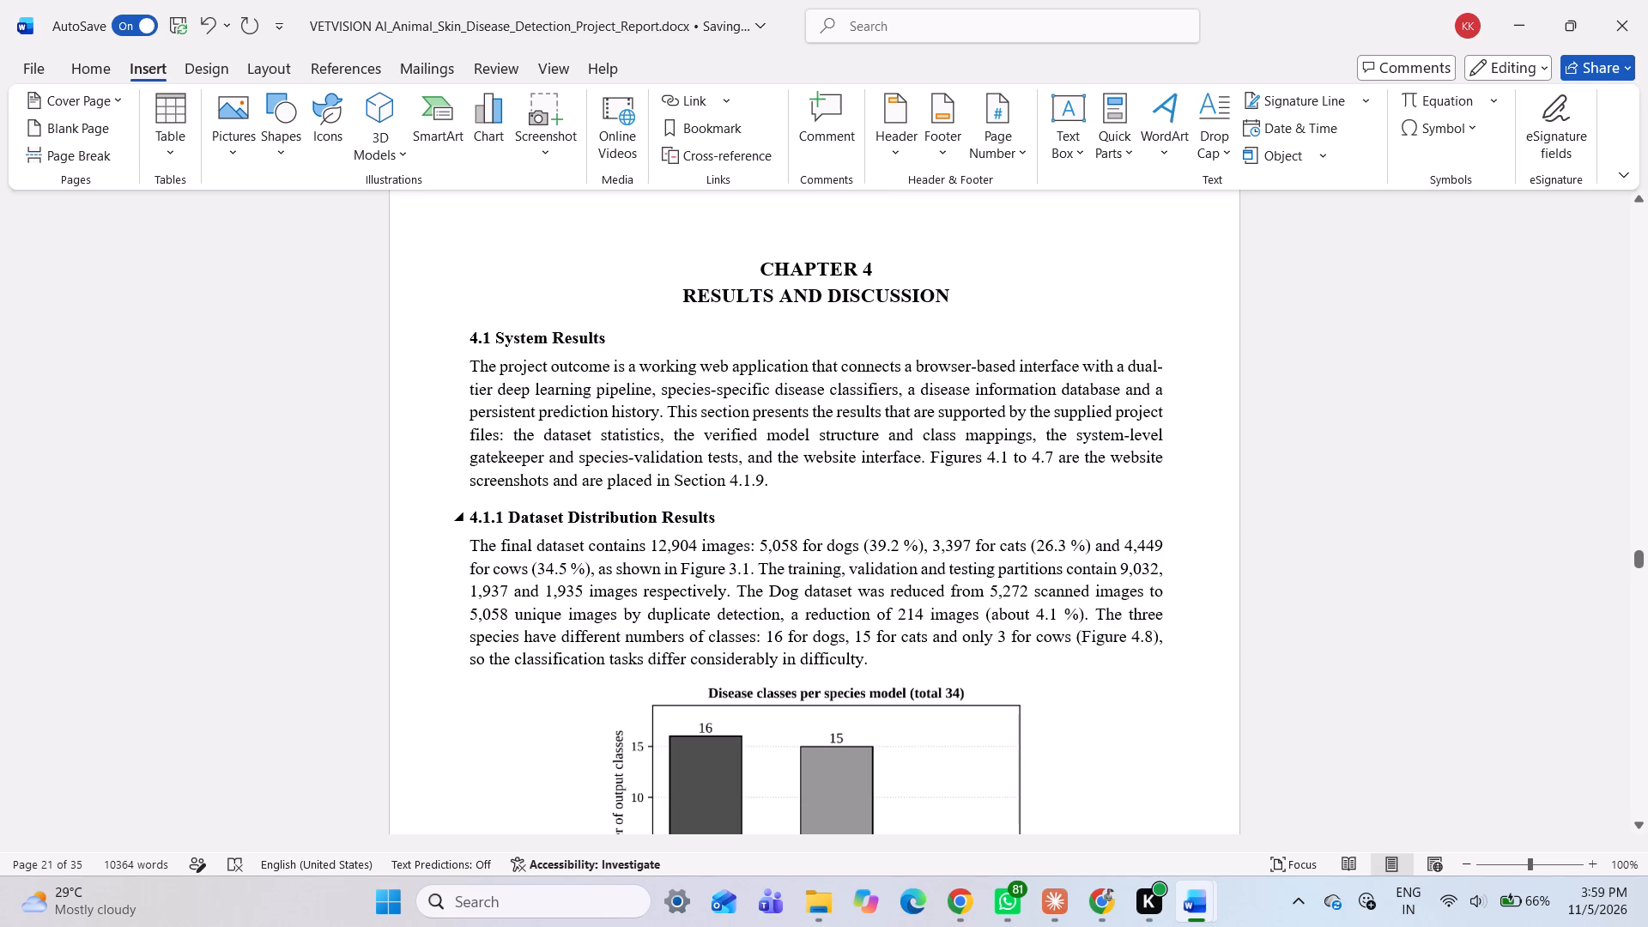
Shrink the Figure 4.8 bar chart vertically to a little over half its height, keeping its width, and check how Table 4.1 splits across pages.
{"action": "scroll", "coordinate": [868, 529], "scroll_direction": "down", "scroll_amount": 7}
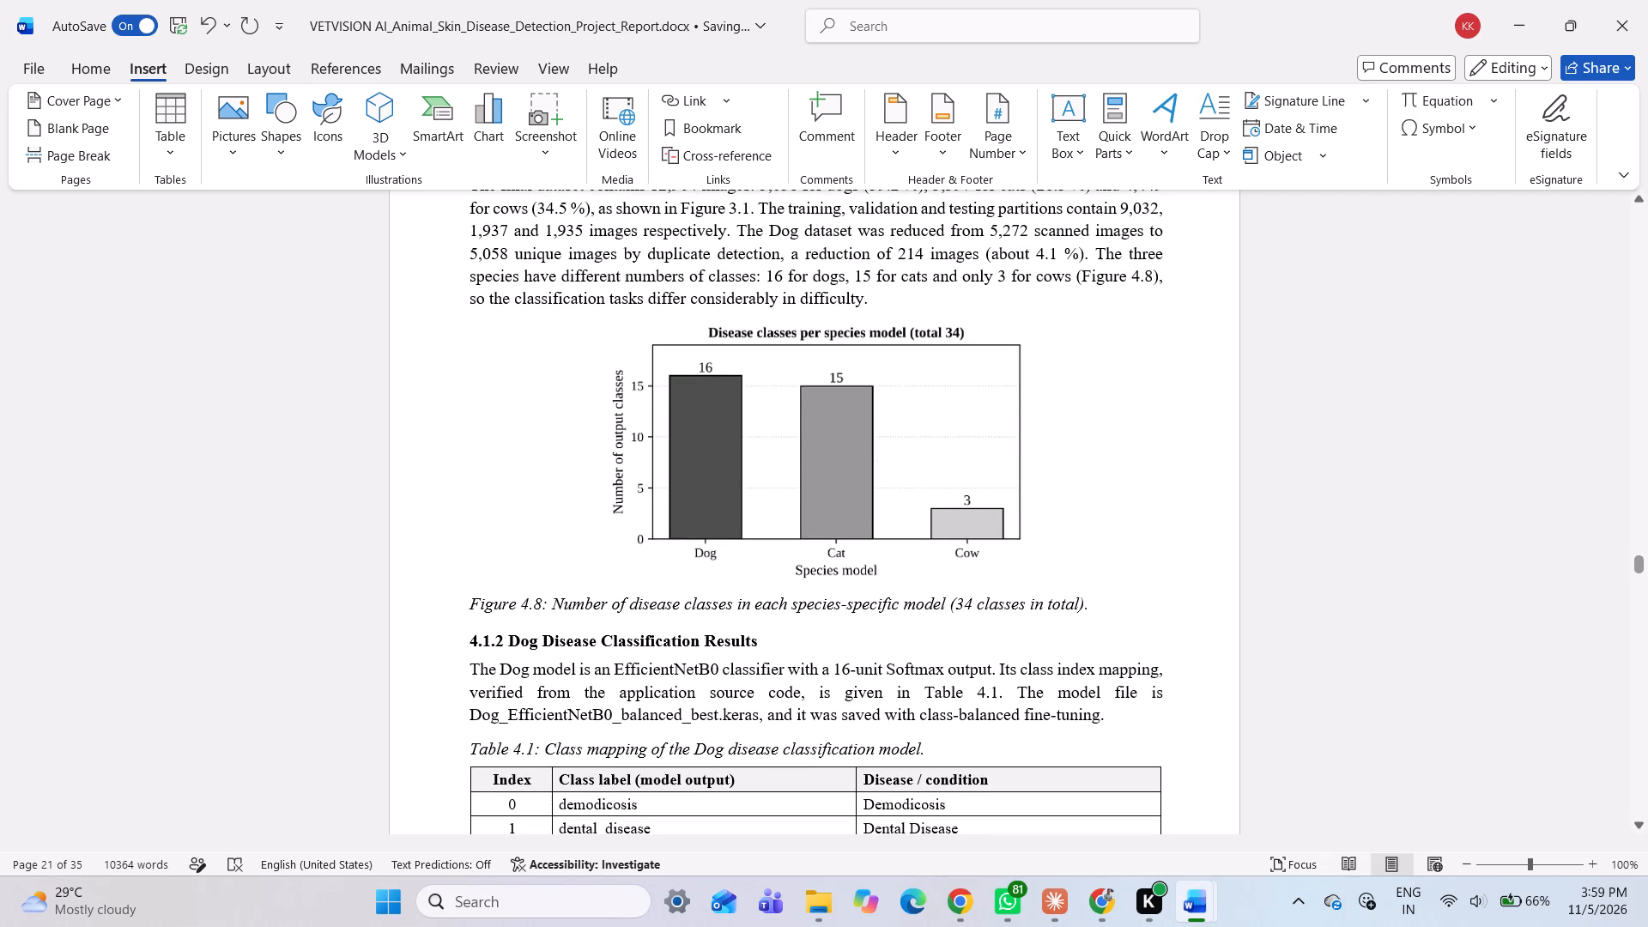
{"action": "scroll", "coordinate": [906, 540], "scroll_direction": "down", "scroll_amount": 3}
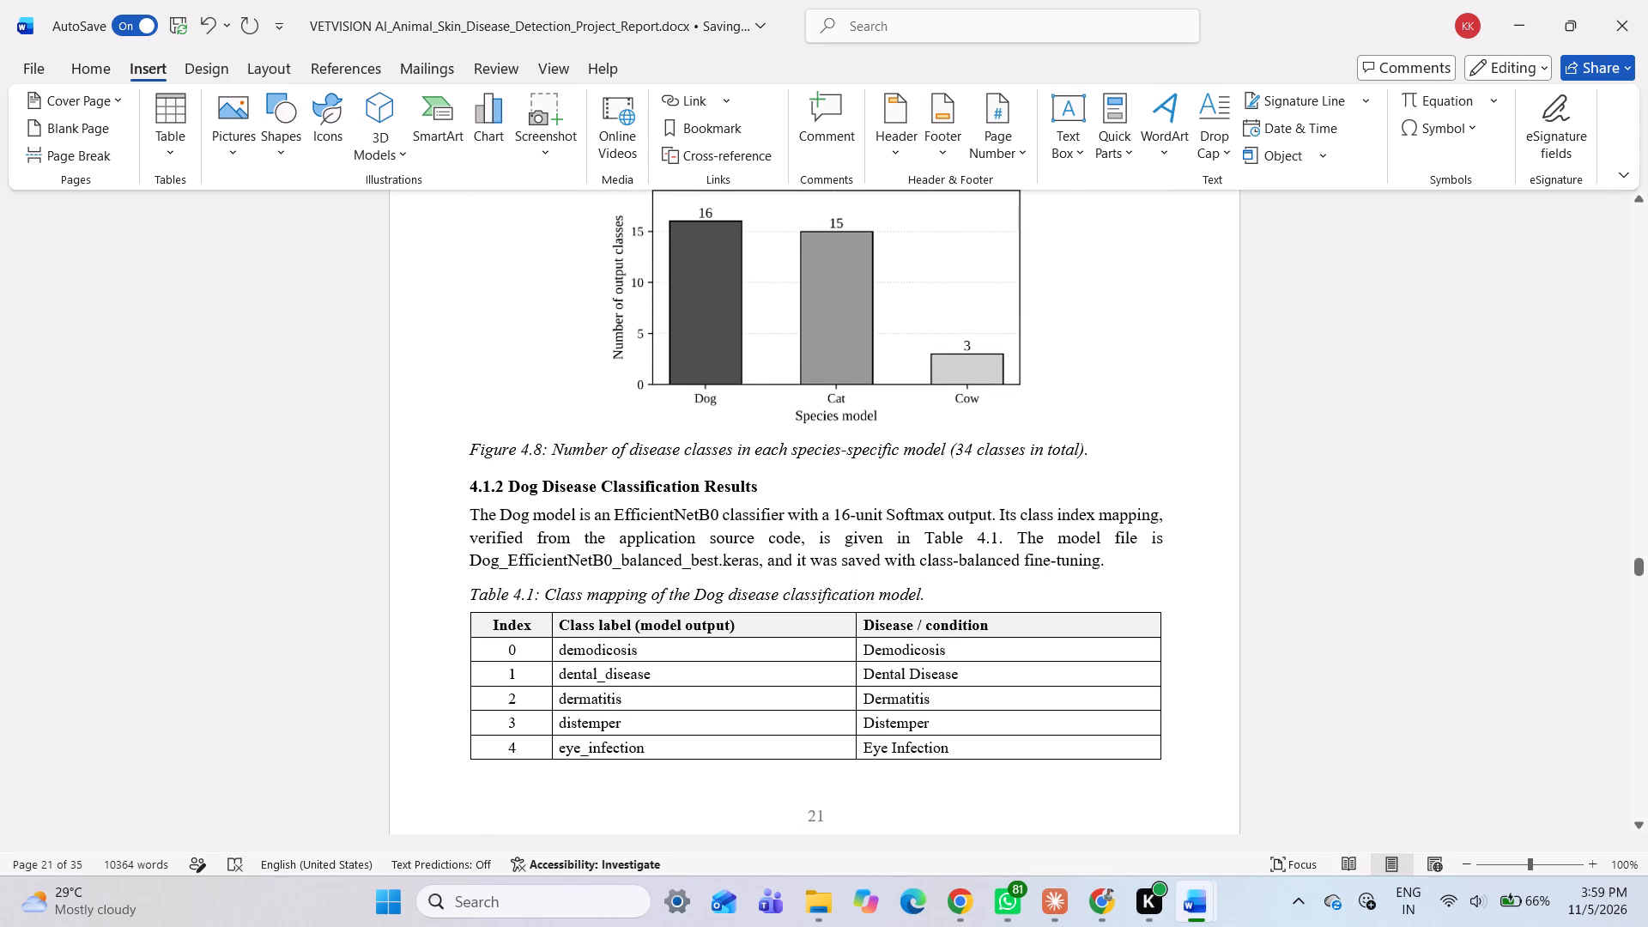
{"action": "left_click", "coordinate": [831, 379]}
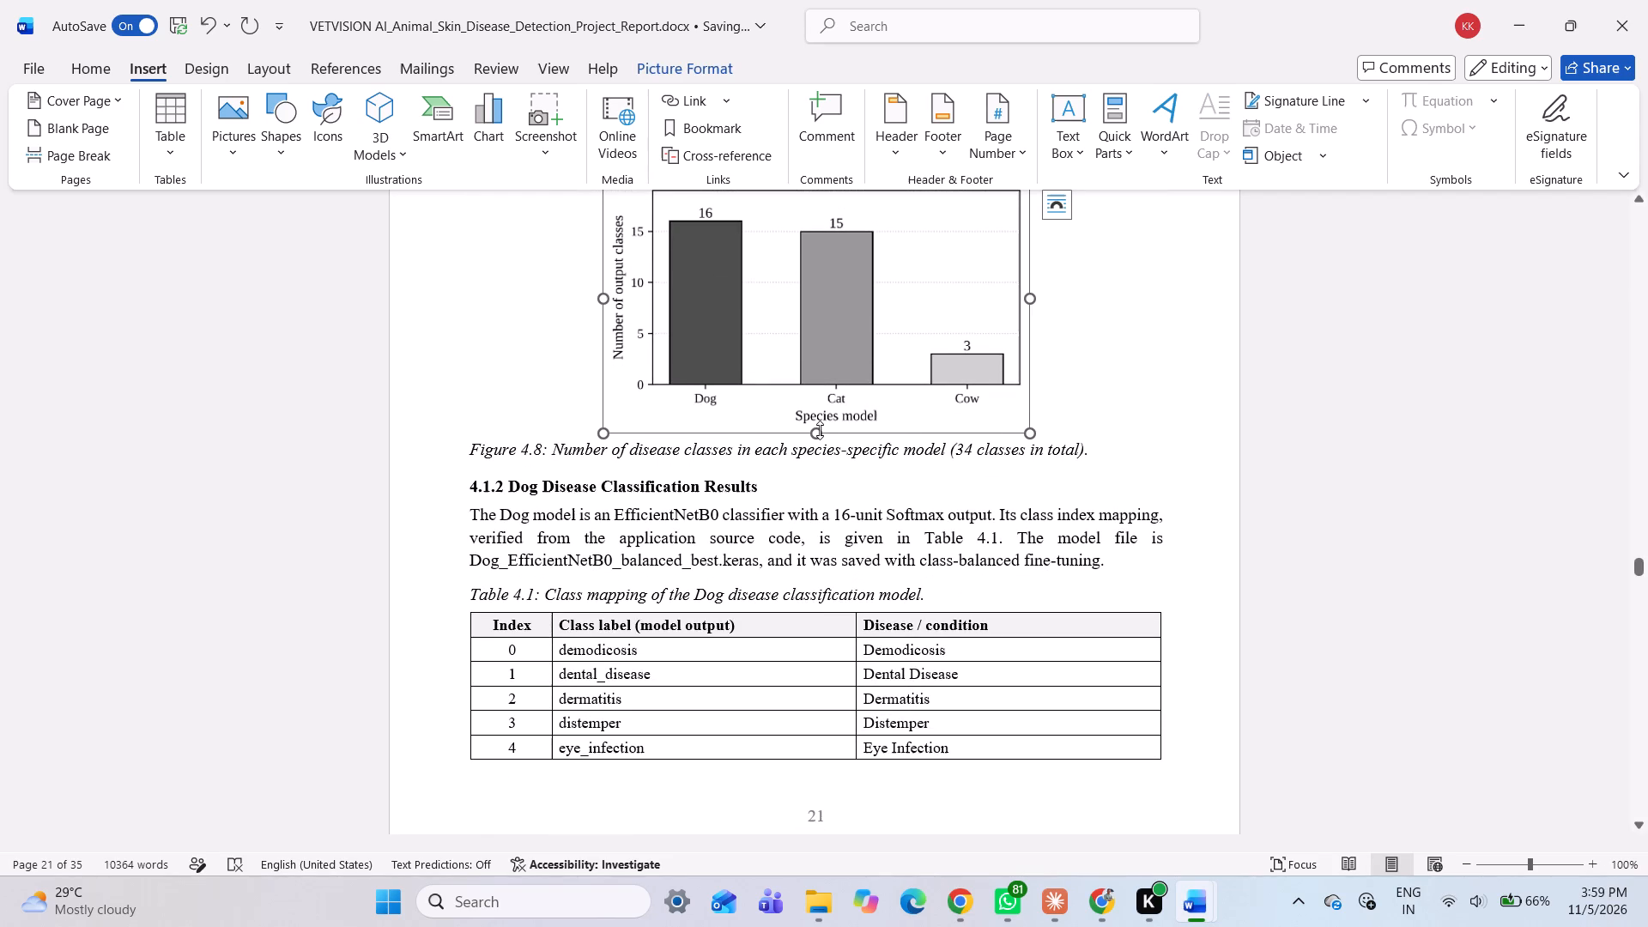
{"action": "left_click_drag", "start_coordinate": [820, 430], "coordinate": [839, 327]}
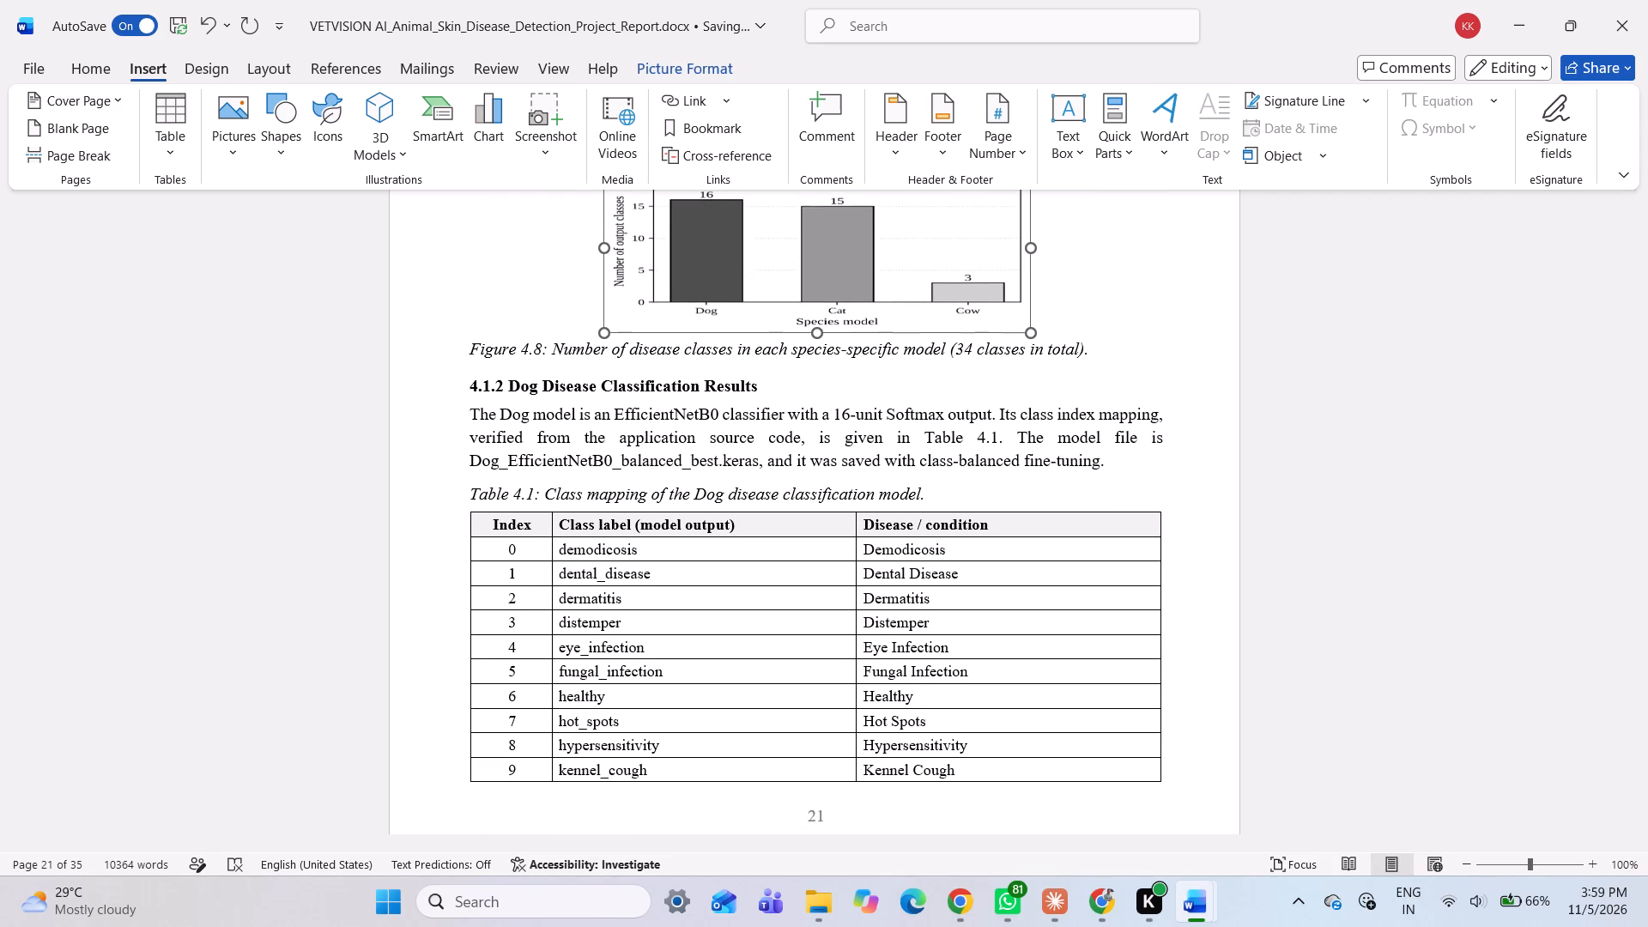
{"action": "left_click_drag", "start_coordinate": [839, 327], "coordinate": [841, 313]}
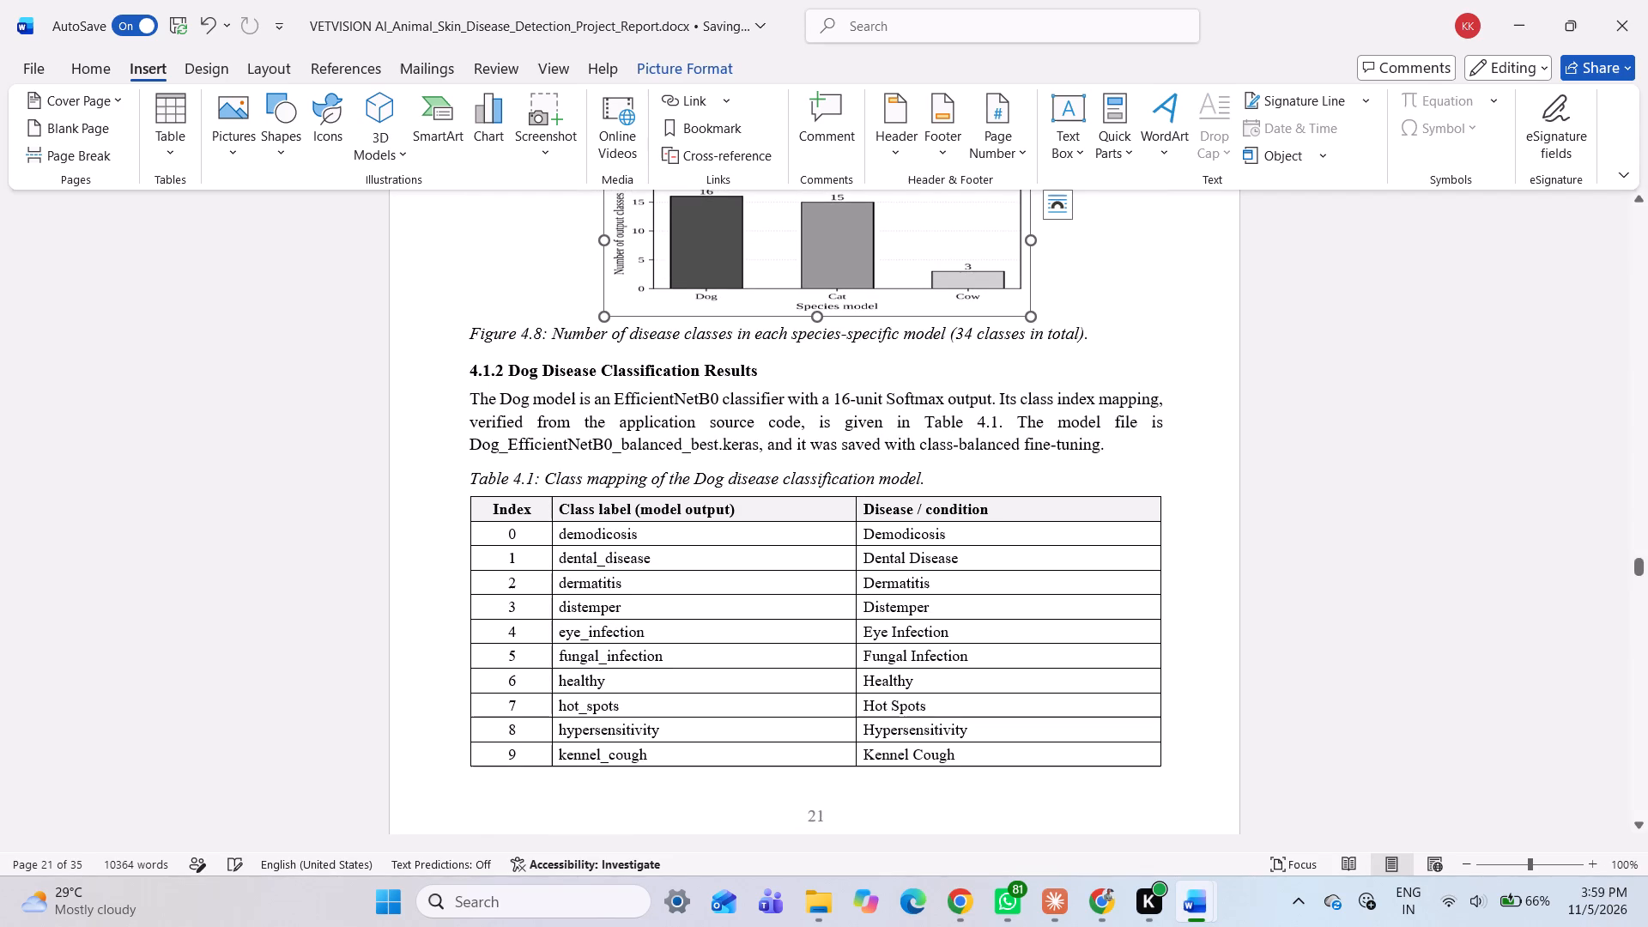
{"action": "left_click", "coordinate": [1101, 316]}
{"action": "scroll", "coordinate": [953, 611], "scroll_direction": "down", "scroll_amount": 6}
{"action": "left_click", "coordinate": [887, 434]}
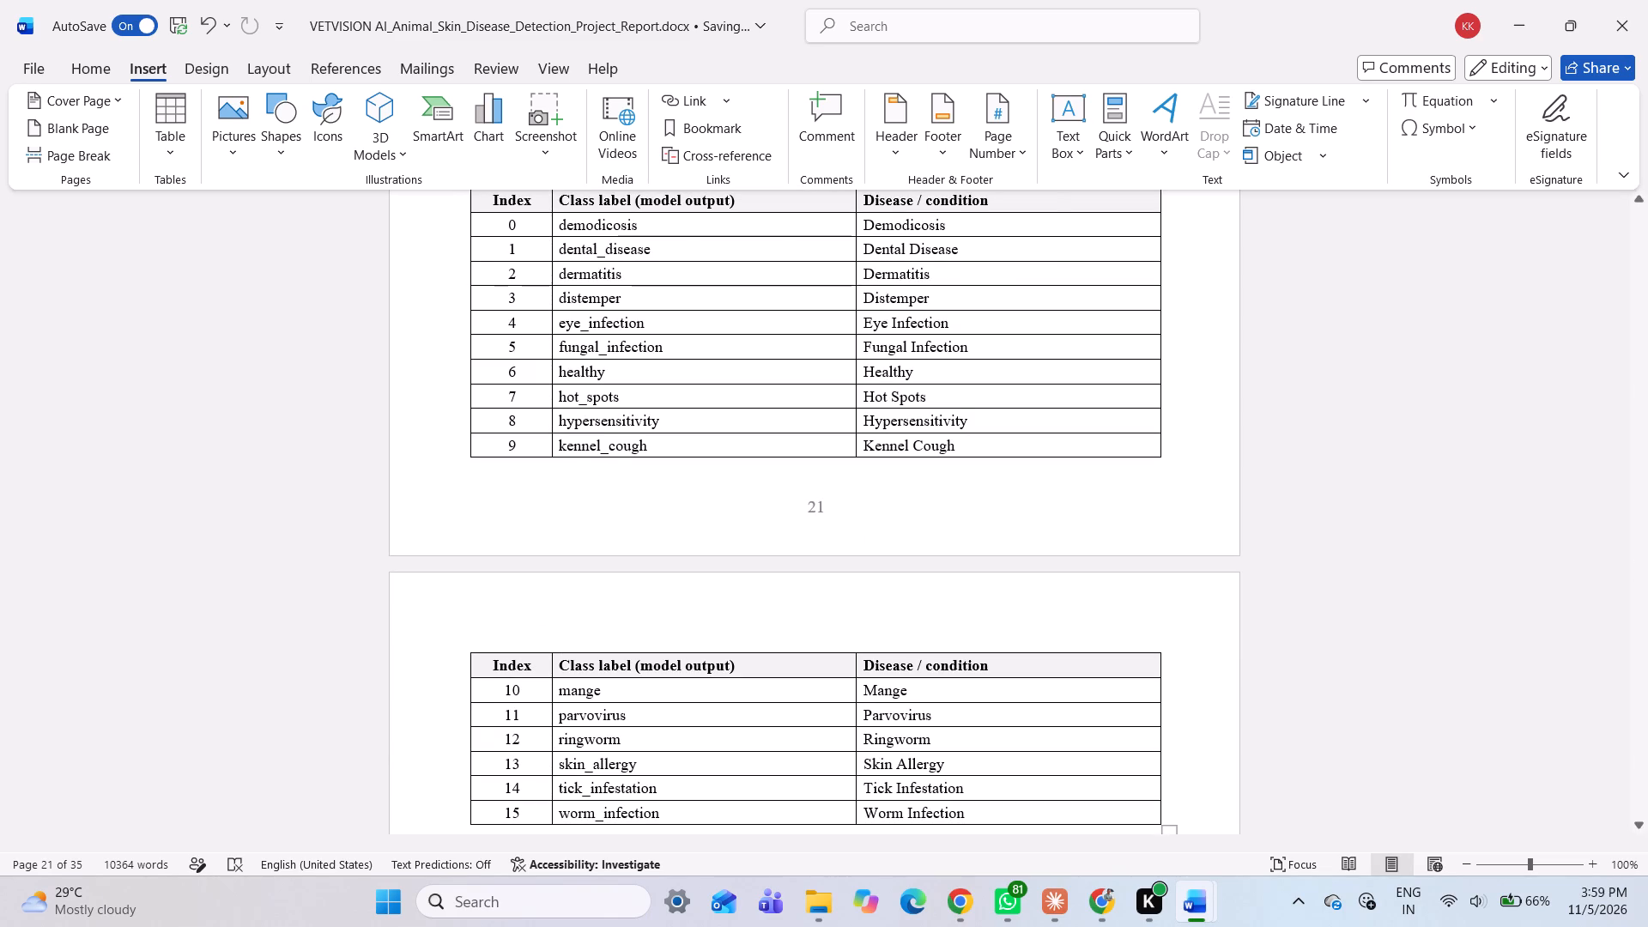
{"action": "left_click", "coordinate": [787, 499]}
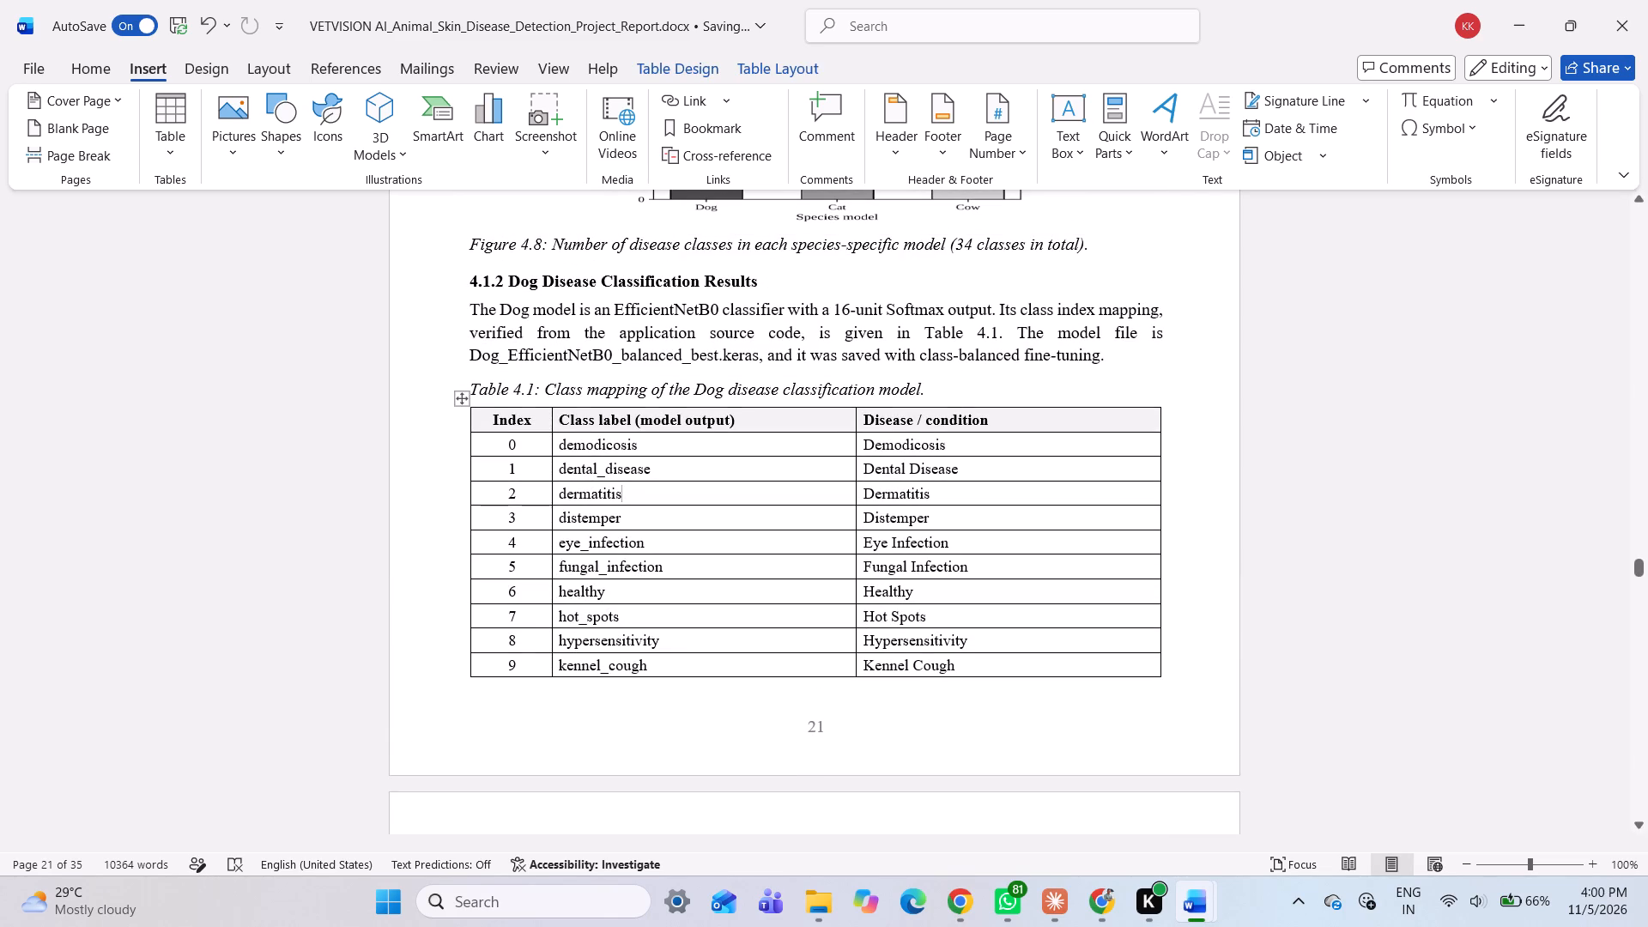
{"action": "scroll", "coordinate": [831, 579], "scroll_direction": "up", "scroll_amount": 6}
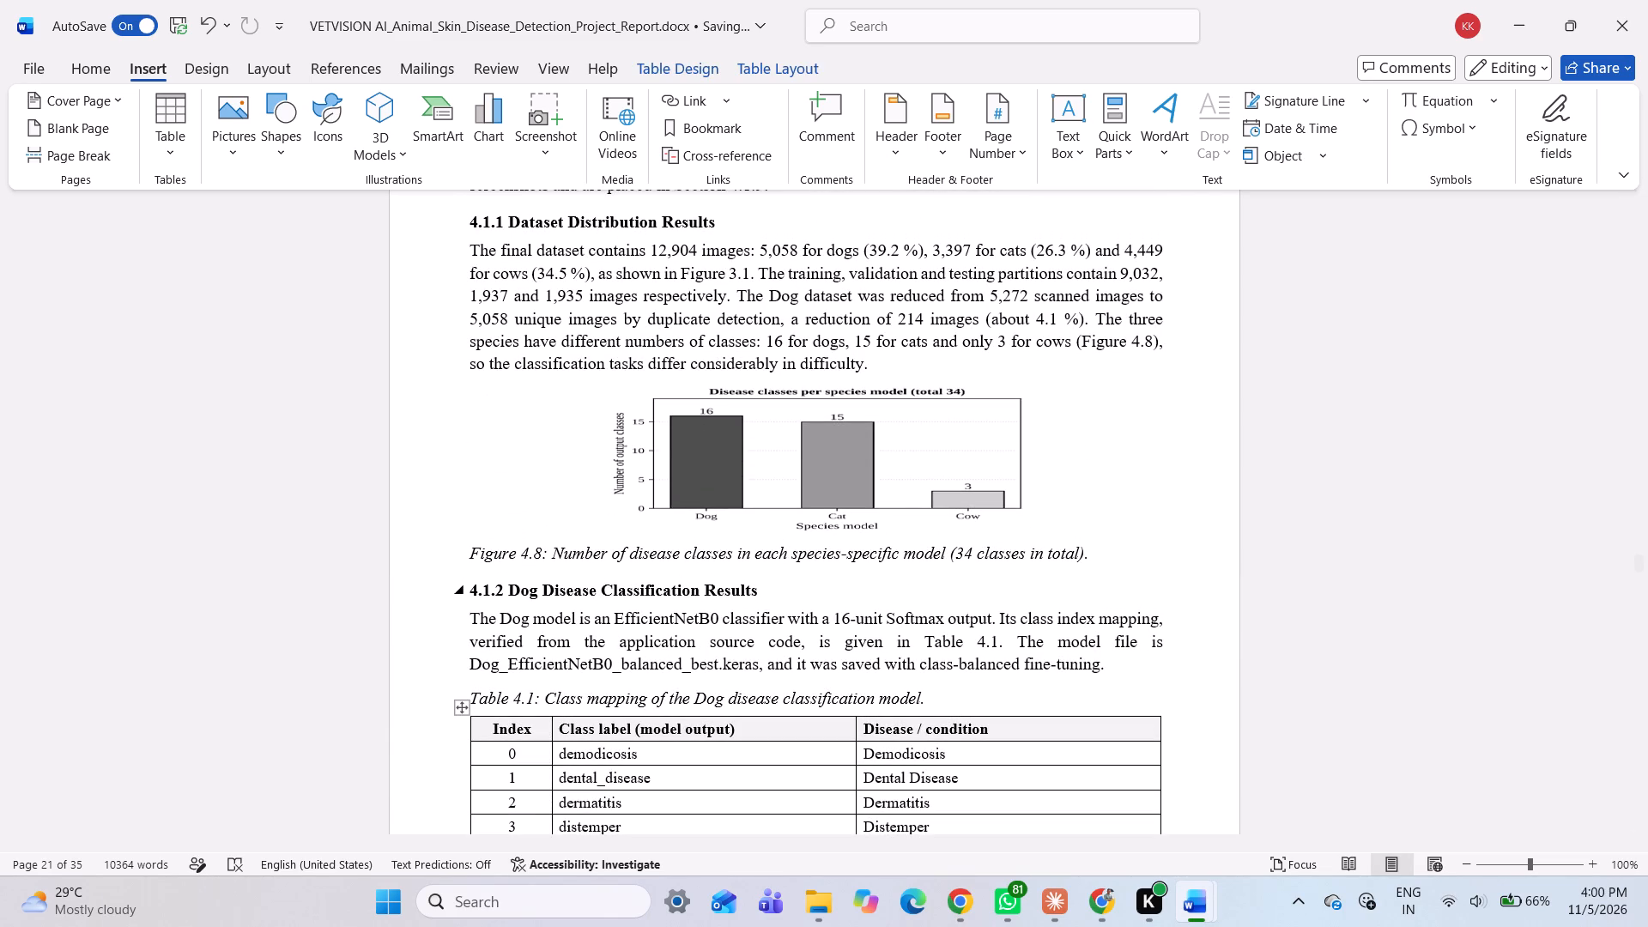
{"action": "scroll", "coordinate": [832, 581], "scroll_direction": "down", "scroll_amount": 10}
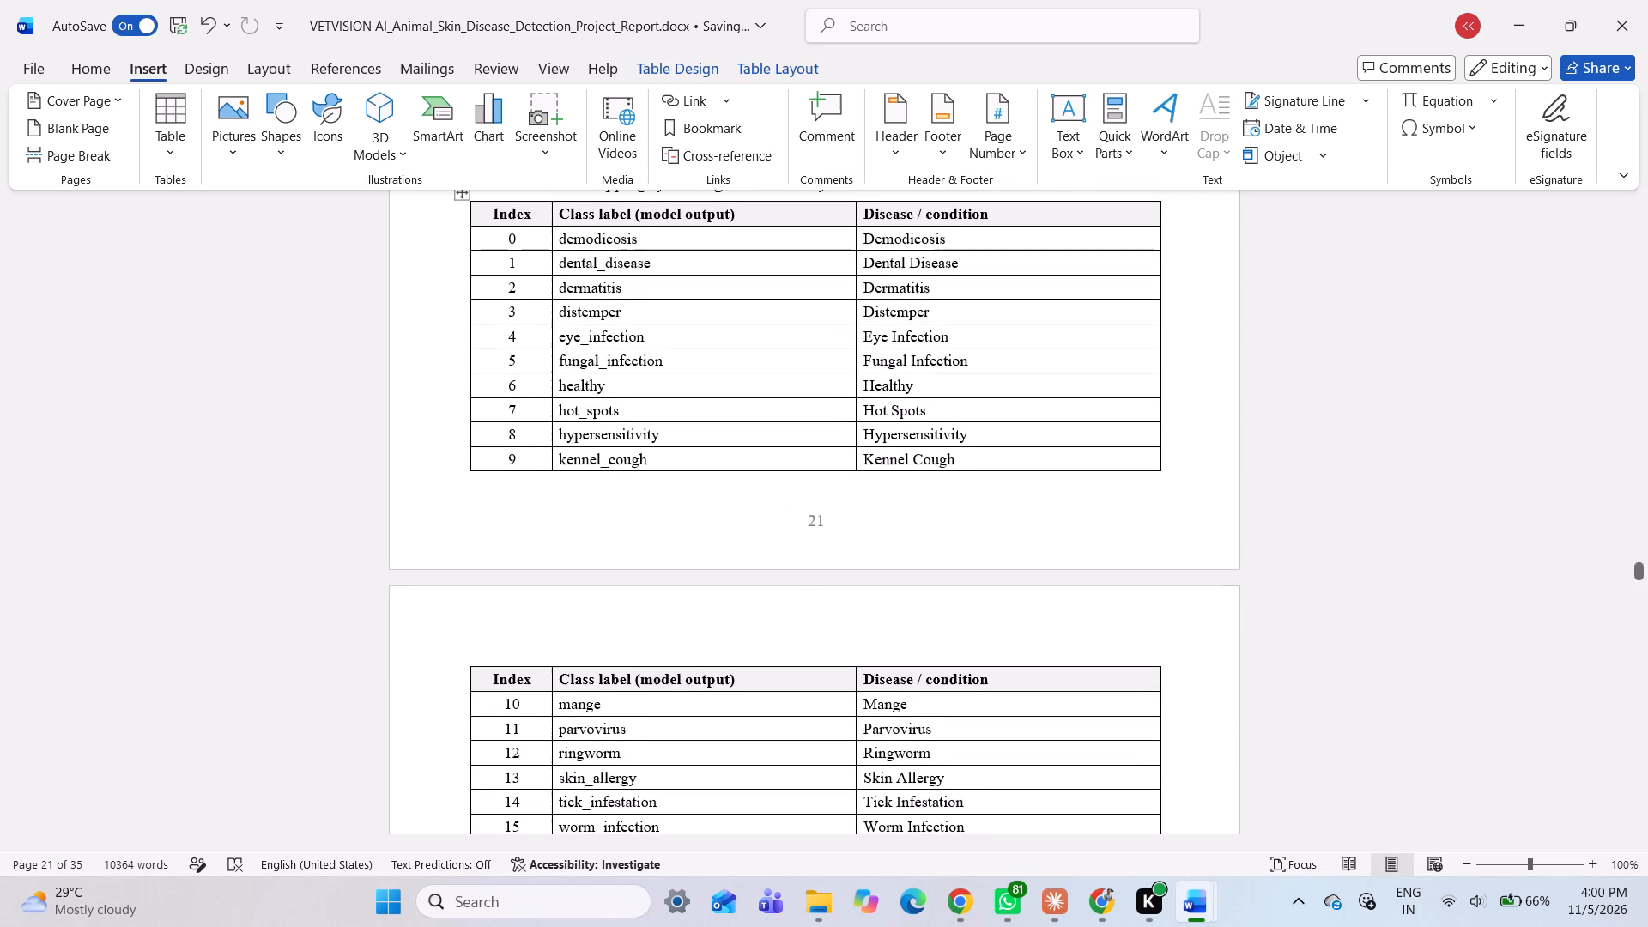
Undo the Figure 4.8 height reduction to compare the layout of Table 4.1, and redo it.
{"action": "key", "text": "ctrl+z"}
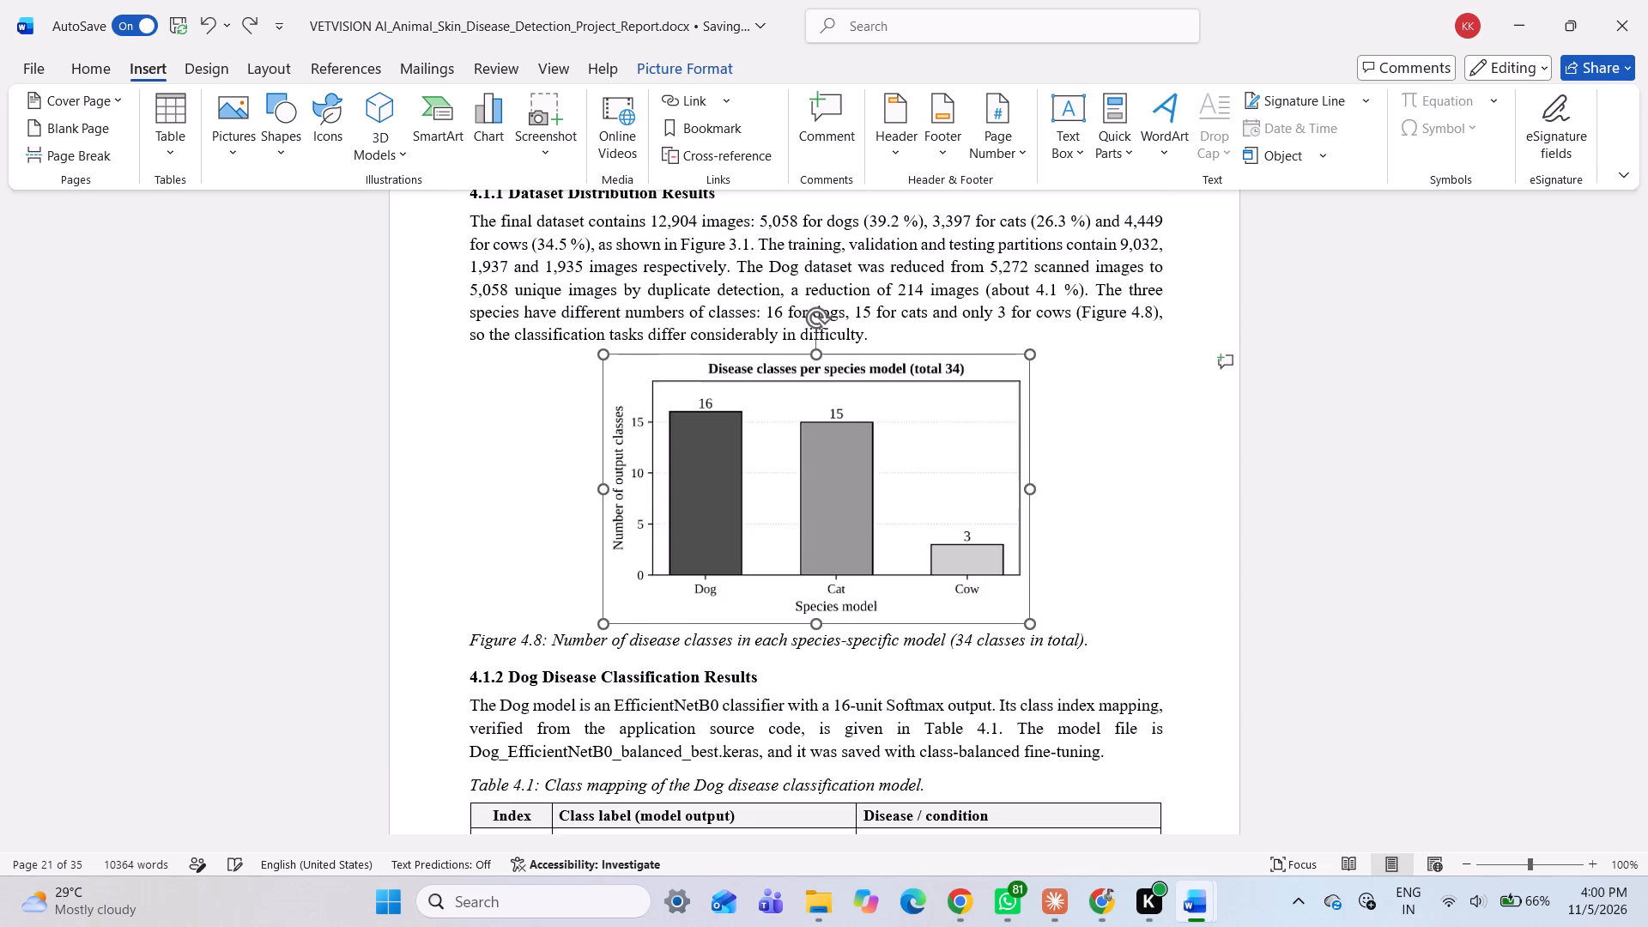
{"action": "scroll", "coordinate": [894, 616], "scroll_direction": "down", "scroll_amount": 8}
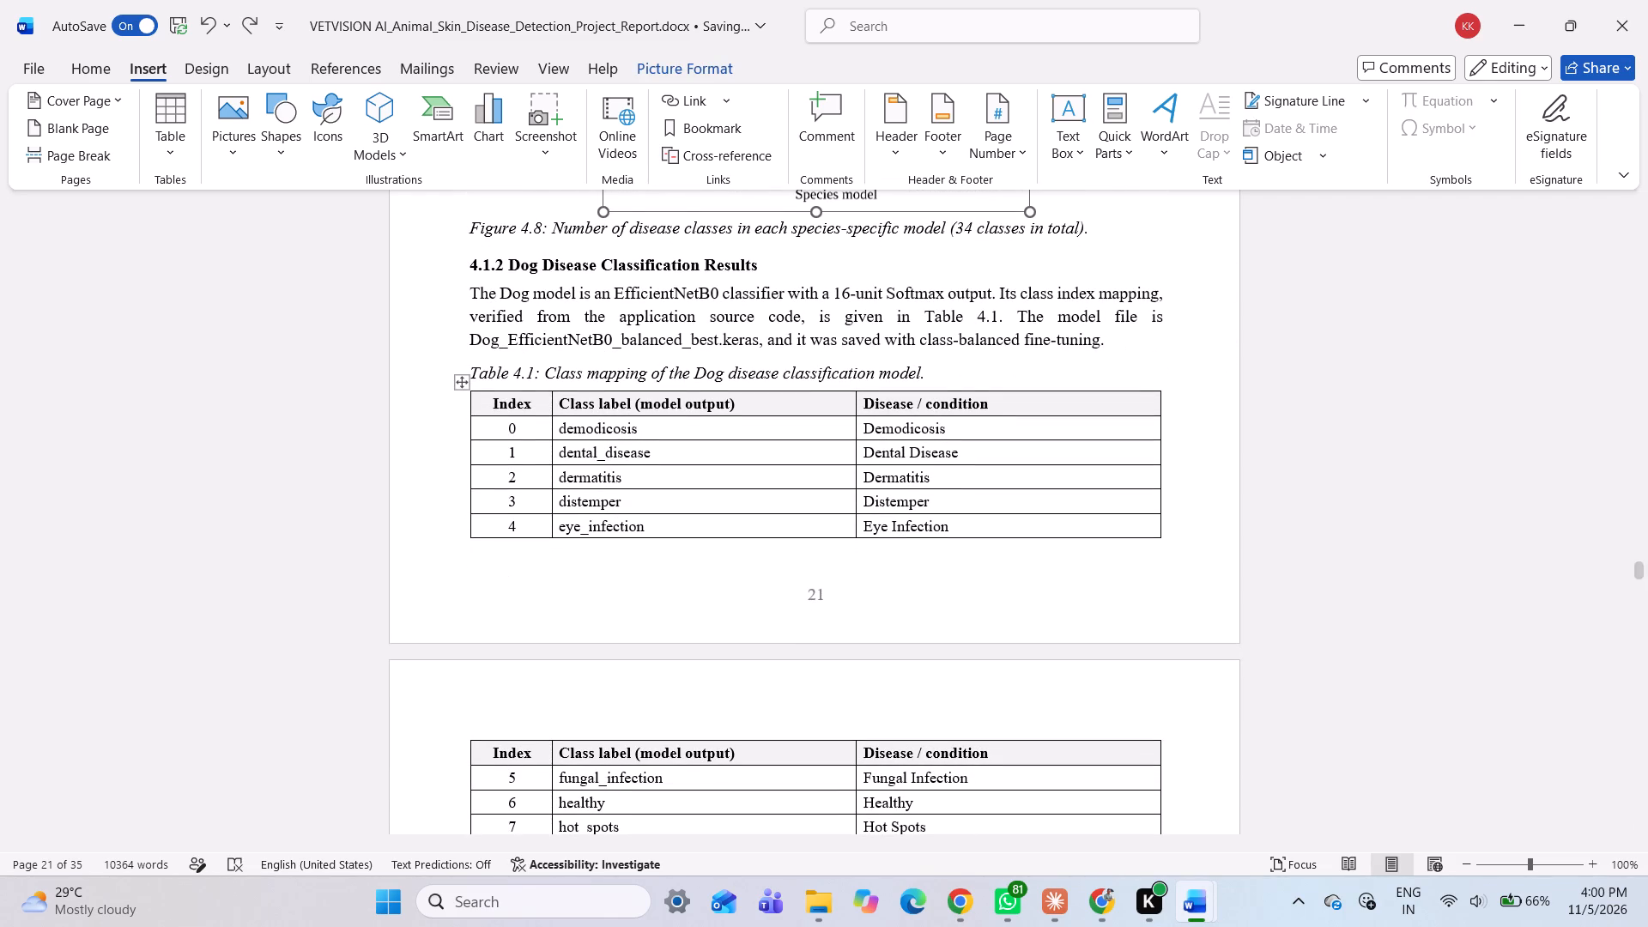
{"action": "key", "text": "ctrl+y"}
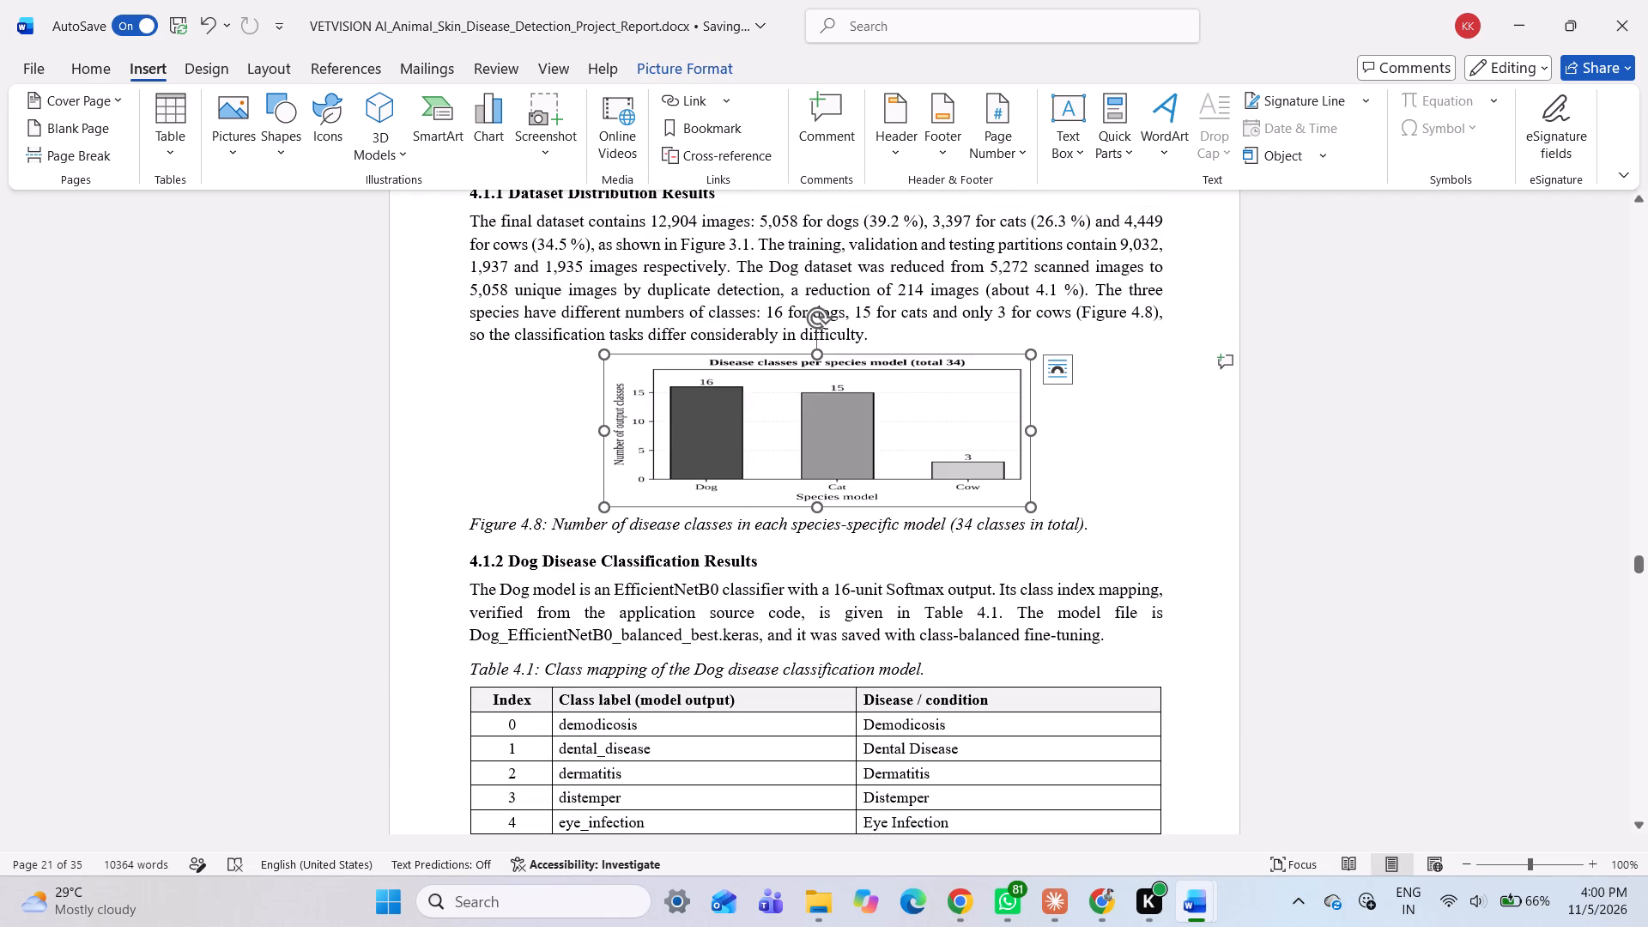
Stretch the flattened Figure 4.8 bar chart about one-fifth taller, keeping its width.
{"action": "left_click", "coordinate": [1093, 428]}
{"action": "left_click", "coordinate": [912, 416]}
{"action": "left_click_drag", "start_coordinate": [815, 503], "coordinate": [821, 535]}
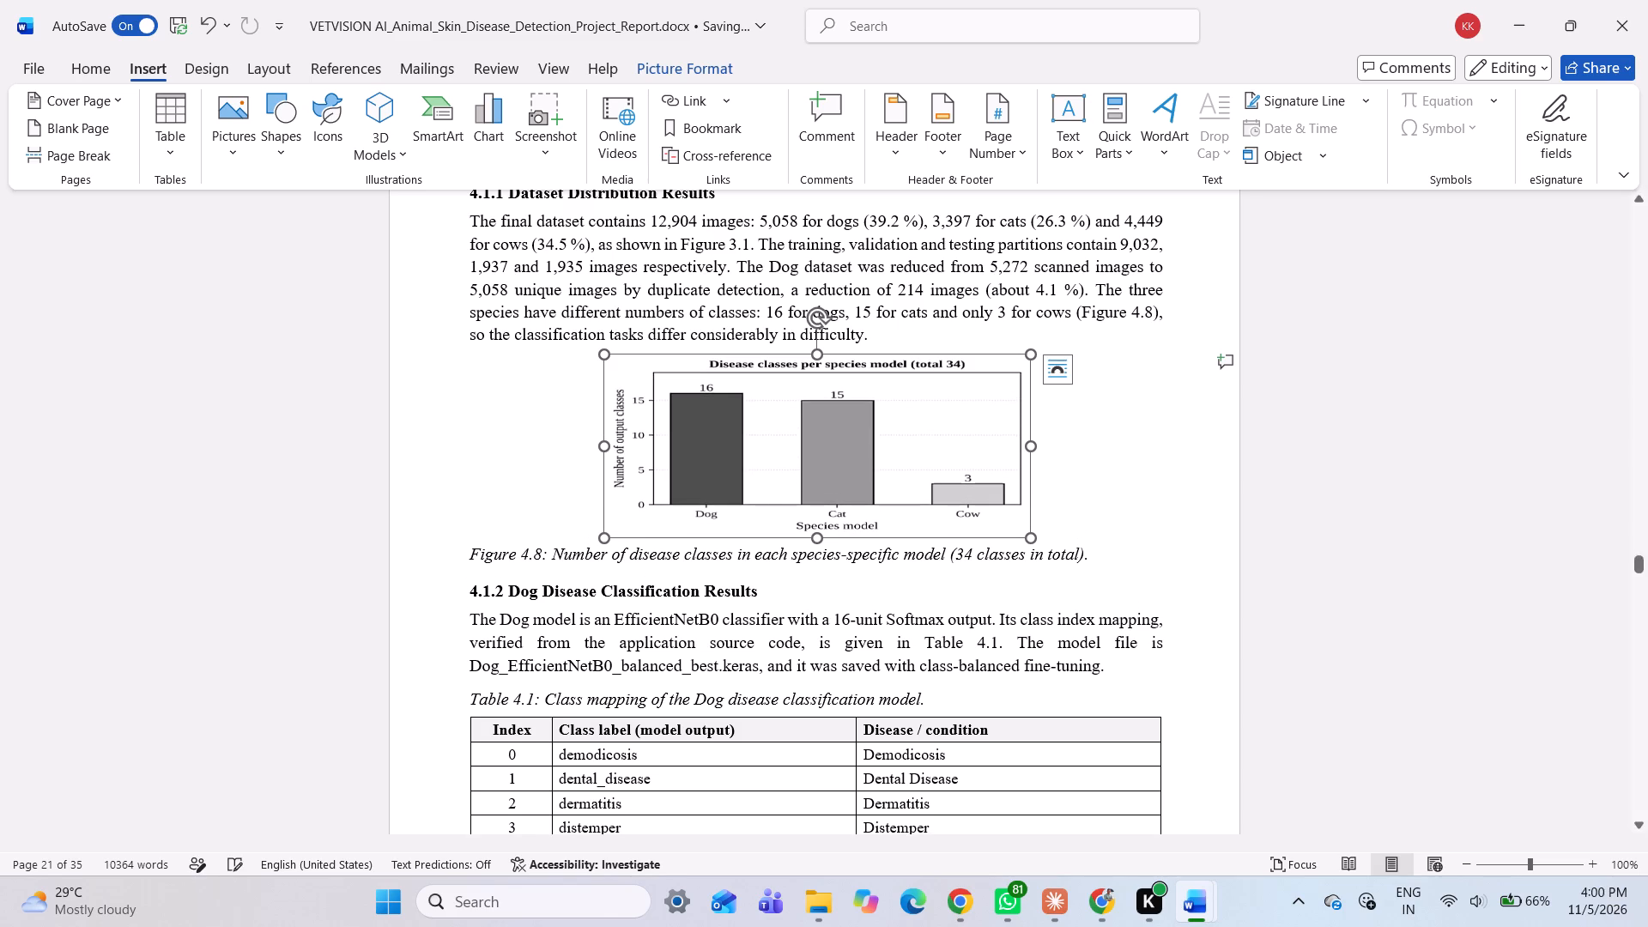
{"action": "left_click", "coordinate": [1160, 492]}
Check the page breaks and table placement from section 4.1.2 through the start of section 4.1.5.
{"action": "scroll", "coordinate": [1054, 495], "scroll_direction": "down", "scroll_amount": 18}
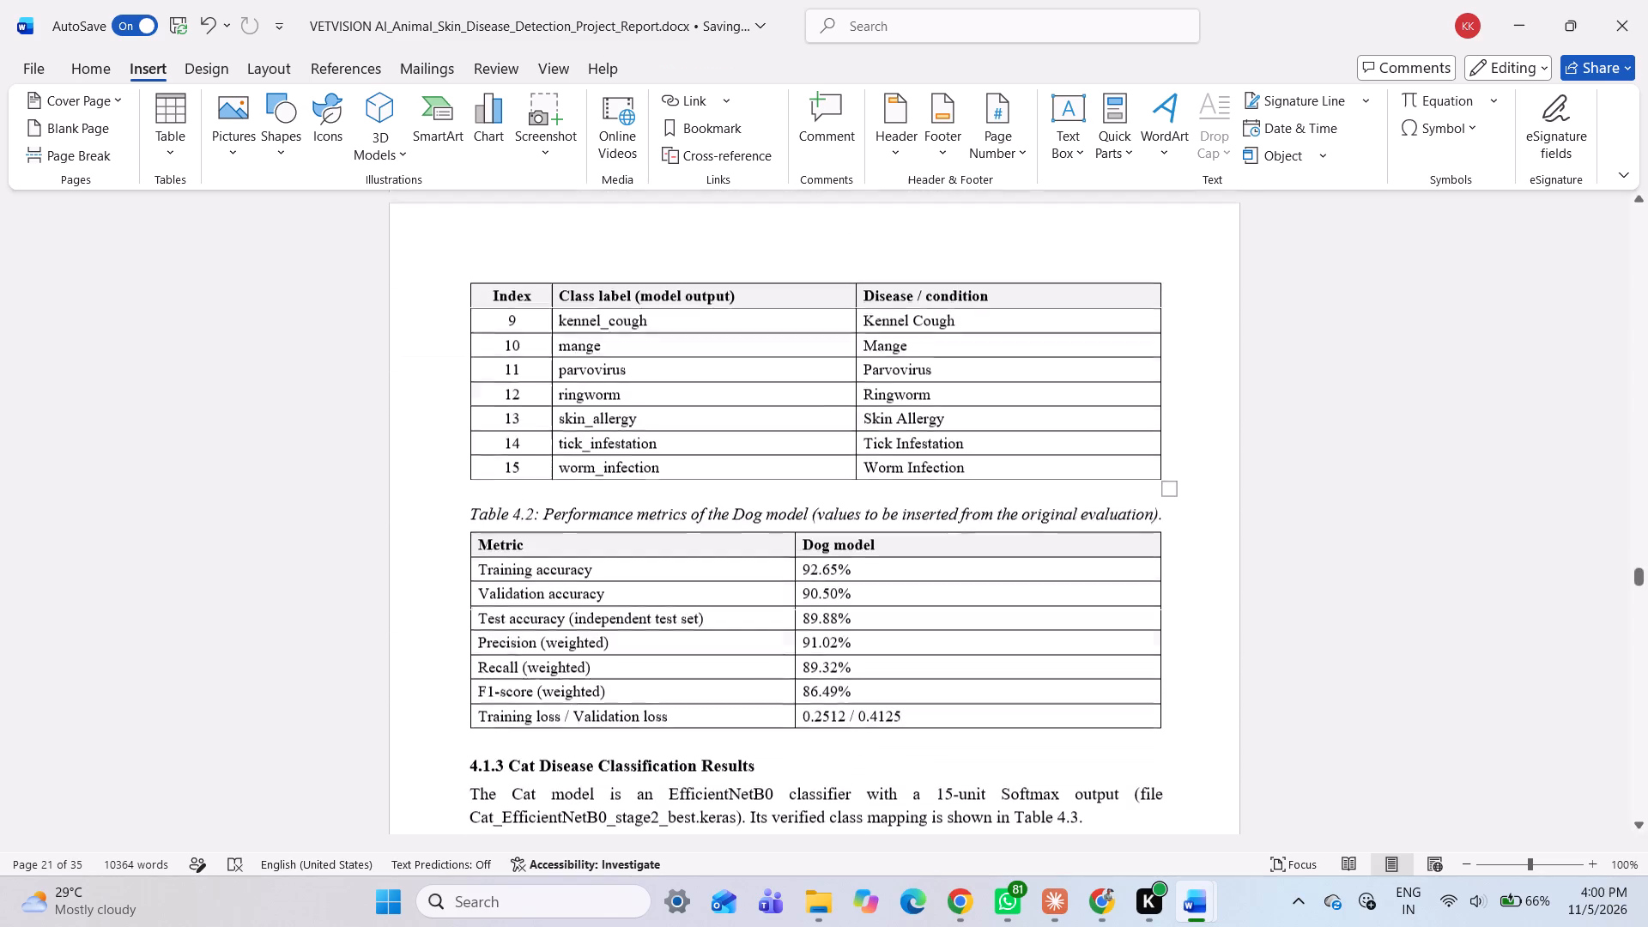
{"action": "scroll", "coordinate": [1003, 498], "scroll_direction": "down", "scroll_amount": 15}
{"action": "scroll", "coordinate": [1010, 500], "scroll_direction": "down", "scroll_amount": 12}
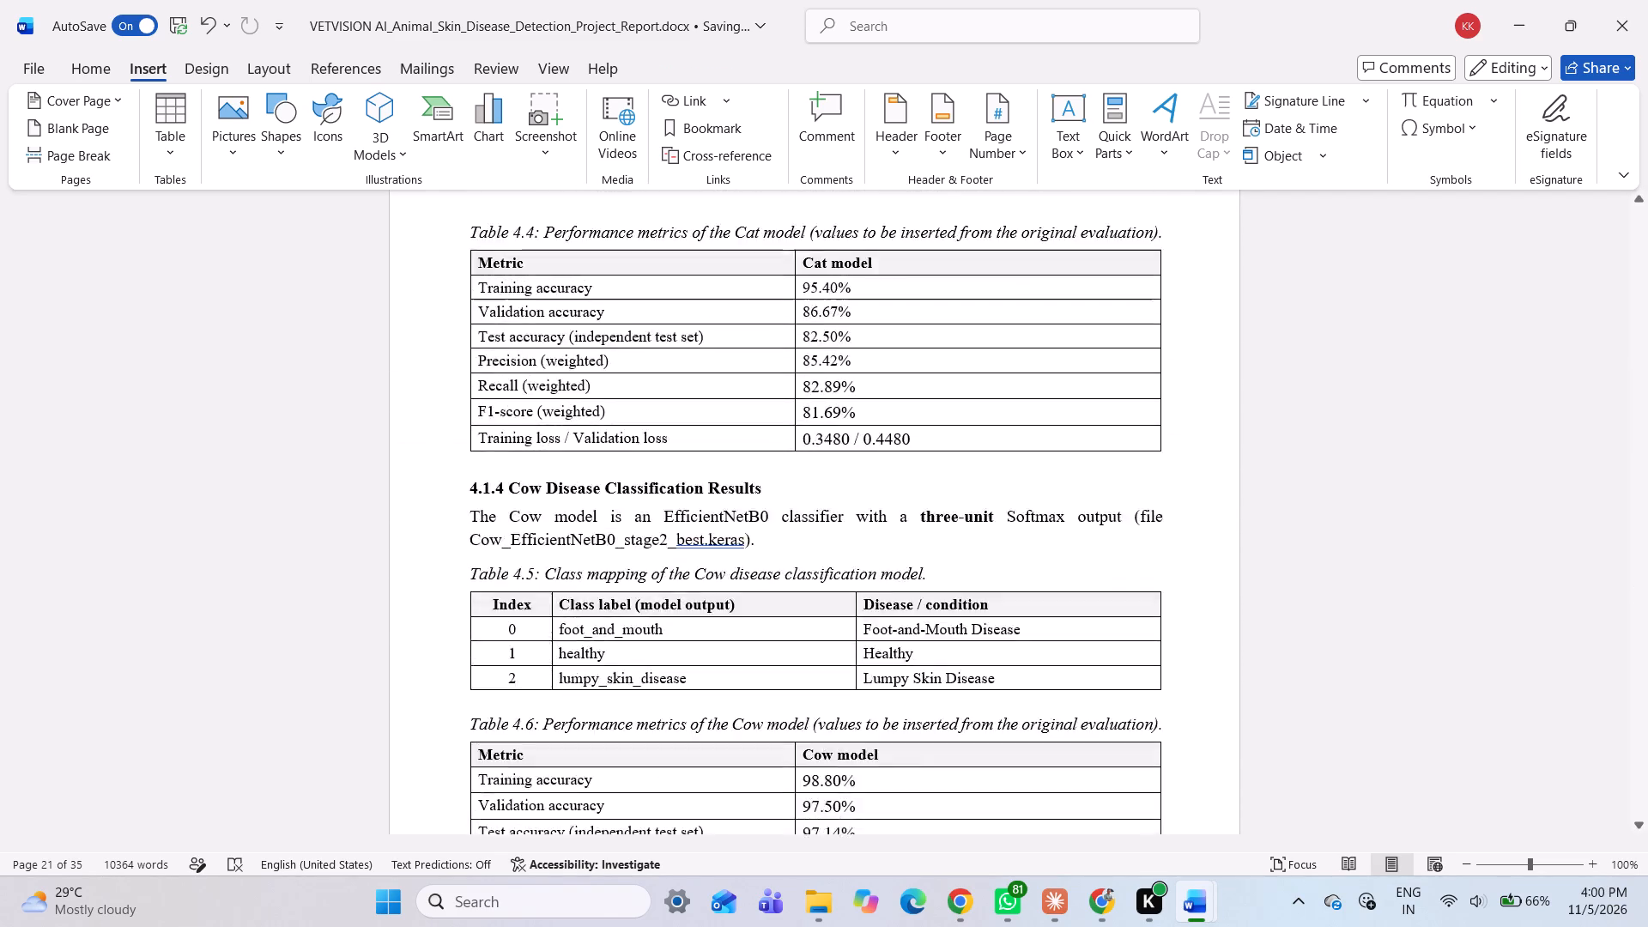
{"action": "scroll", "coordinate": [1011, 504], "scroll_direction": "down", "scroll_amount": 15}
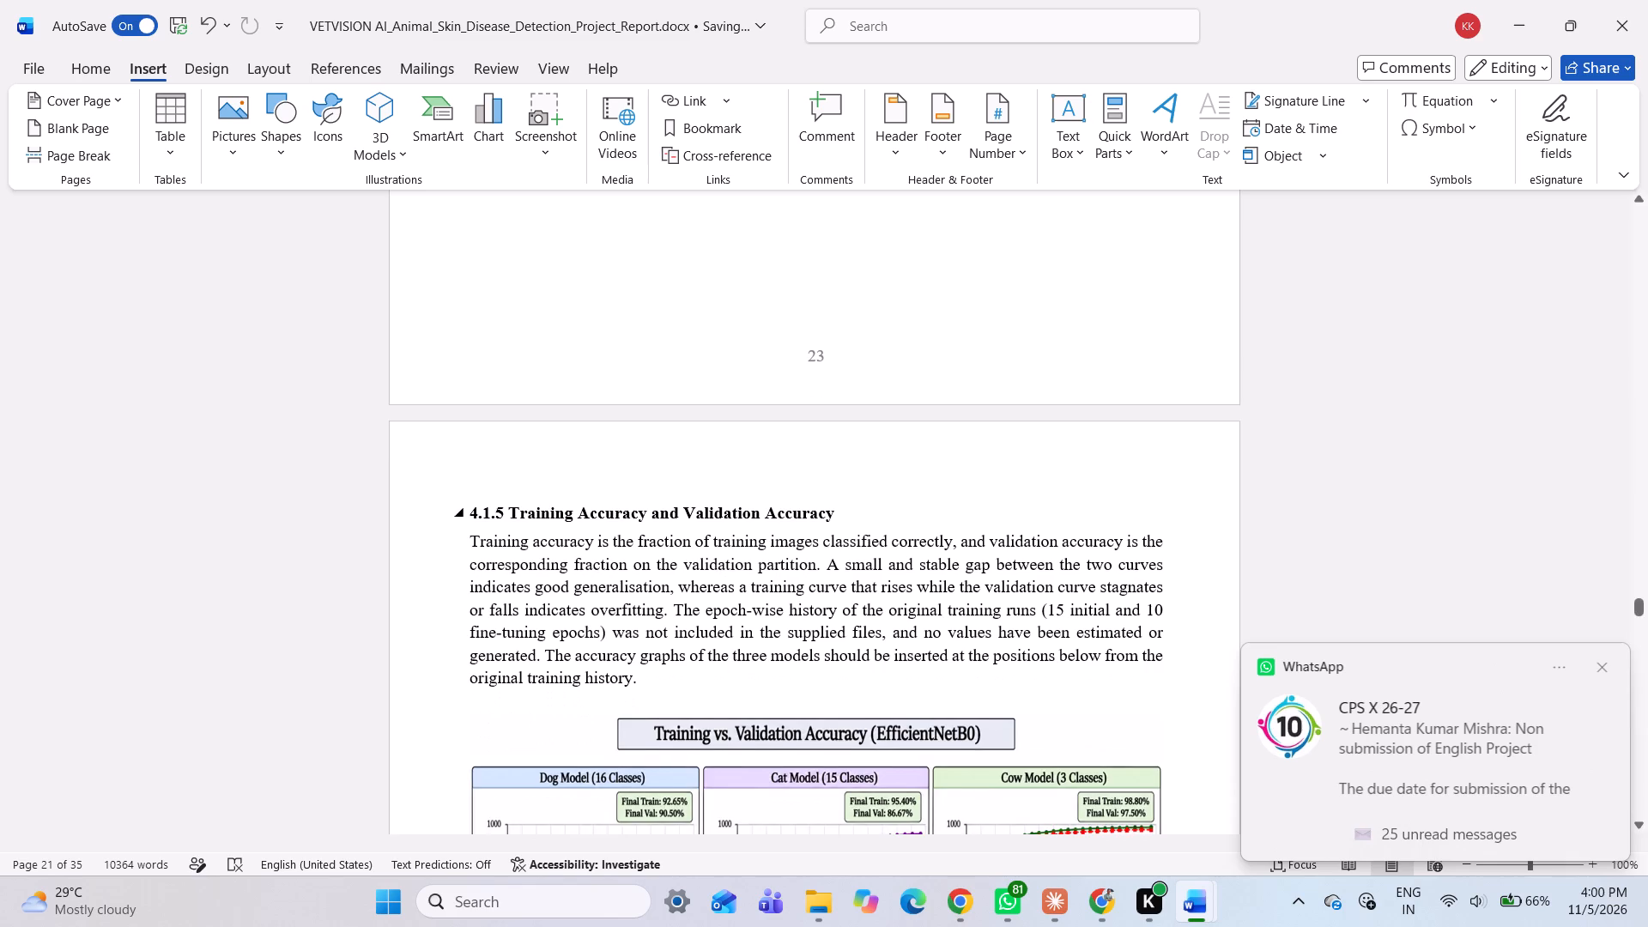
Examine the page breaks and table placement from section 4.1.1 through section 4.1.6, including the gap below Table 4.6.
{"action": "scroll", "coordinate": [1010, 502], "scroll_direction": "down", "scroll_amount": 1}
{"action": "scroll", "coordinate": [1009, 502], "scroll_direction": "up", "scroll_amount": 13}
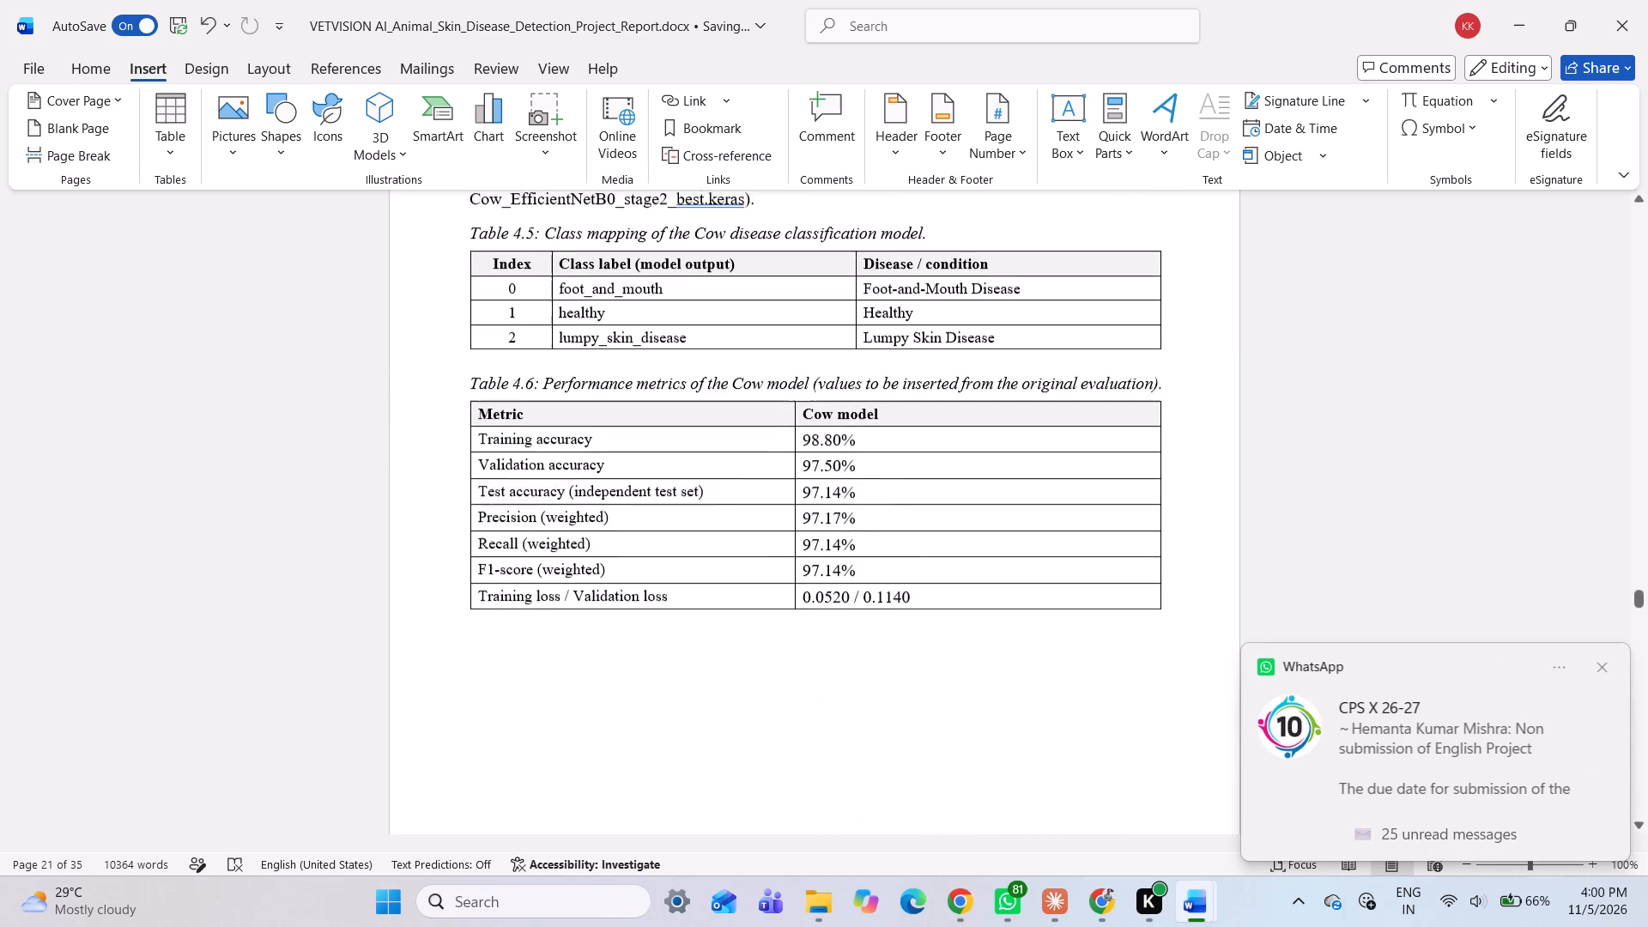
{"action": "scroll", "coordinate": [1002, 500], "scroll_direction": "down", "scroll_amount": 17}
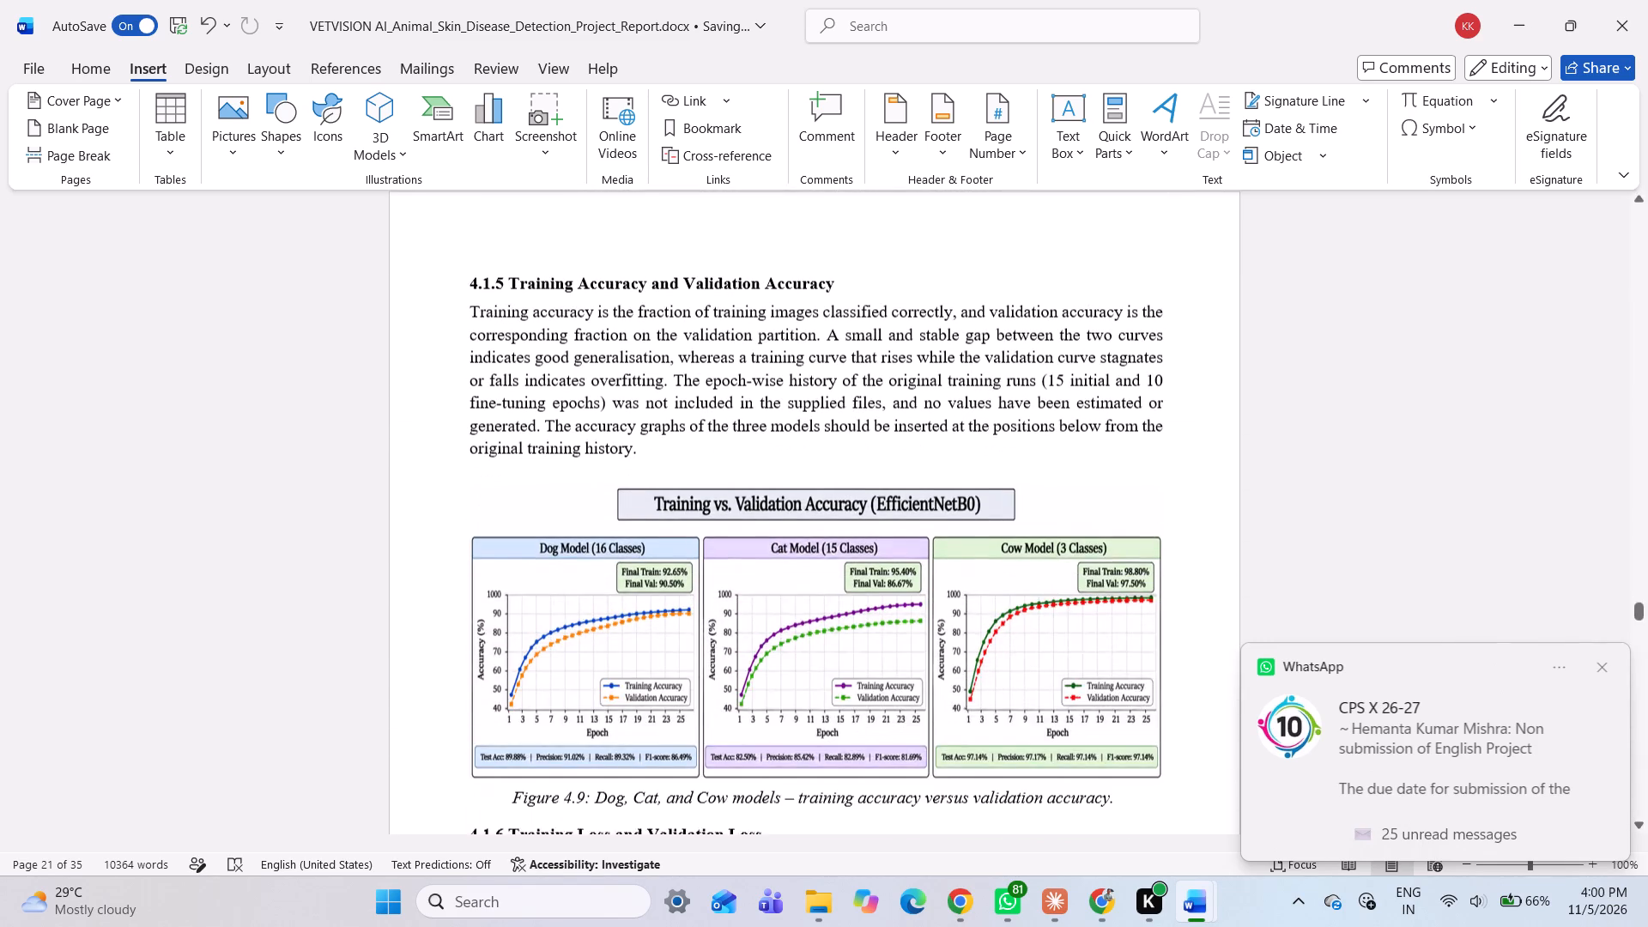
{"action": "scroll", "coordinate": [999, 497], "scroll_direction": "up", "scroll_amount": 5}
{"action": "scroll", "coordinate": [999, 497], "scroll_direction": "down", "scroll_amount": 12}
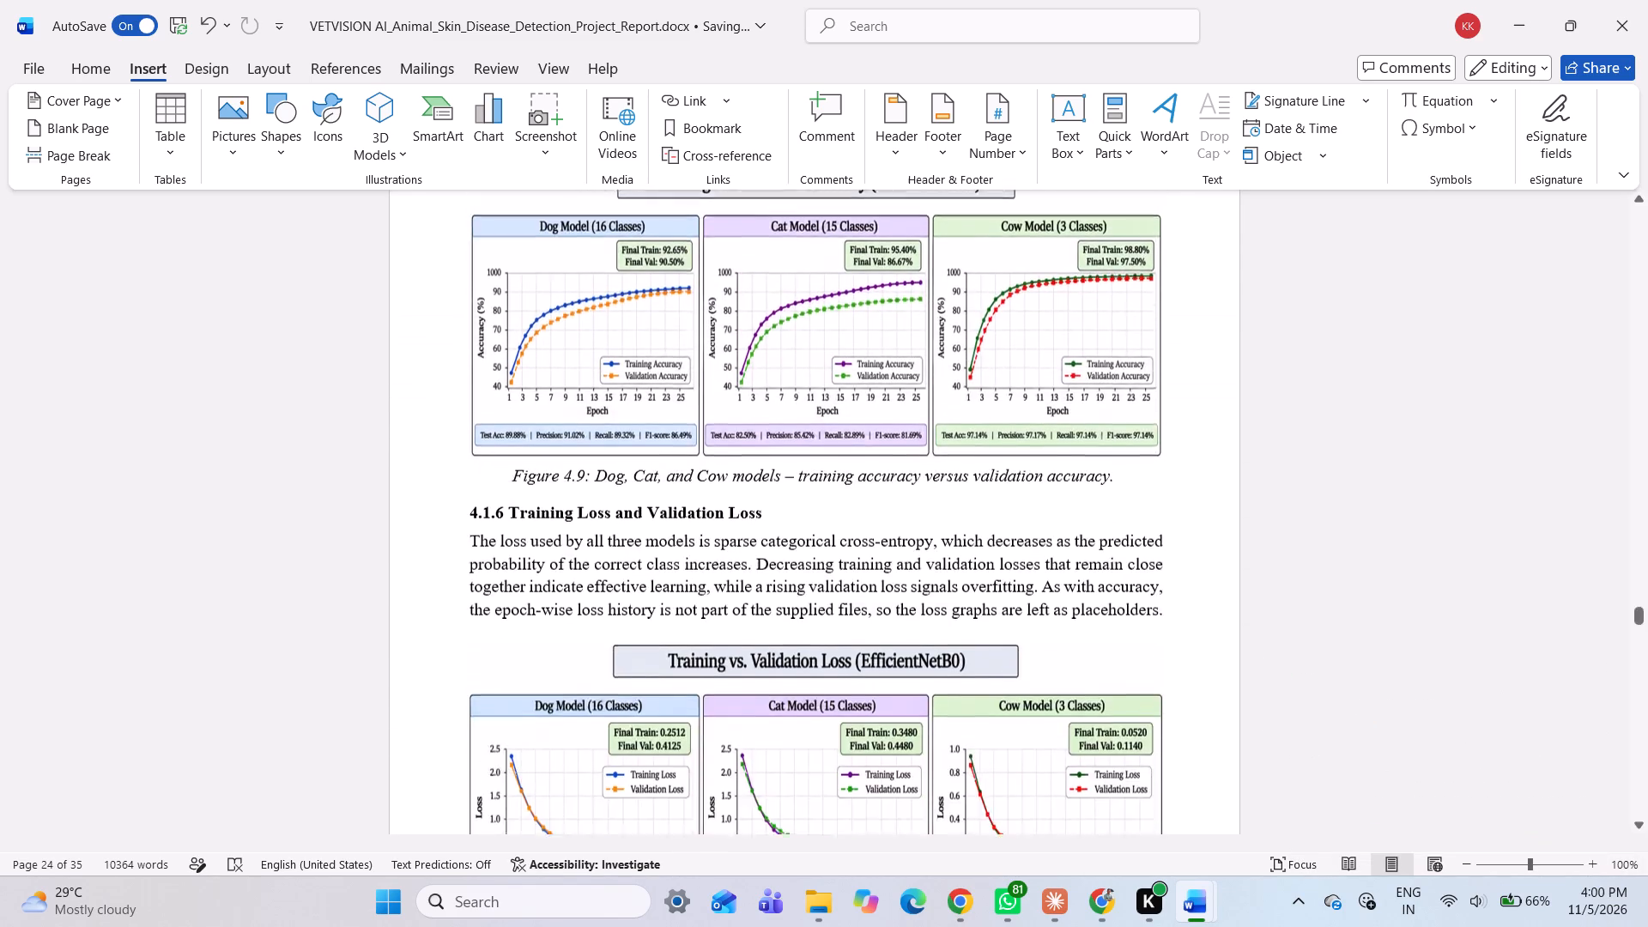
{"action": "scroll", "coordinate": [997, 495], "scroll_direction": "down", "scroll_amount": 7}
{"action": "scroll", "coordinate": [997, 494], "scroll_direction": "up", "scroll_amount": 19}
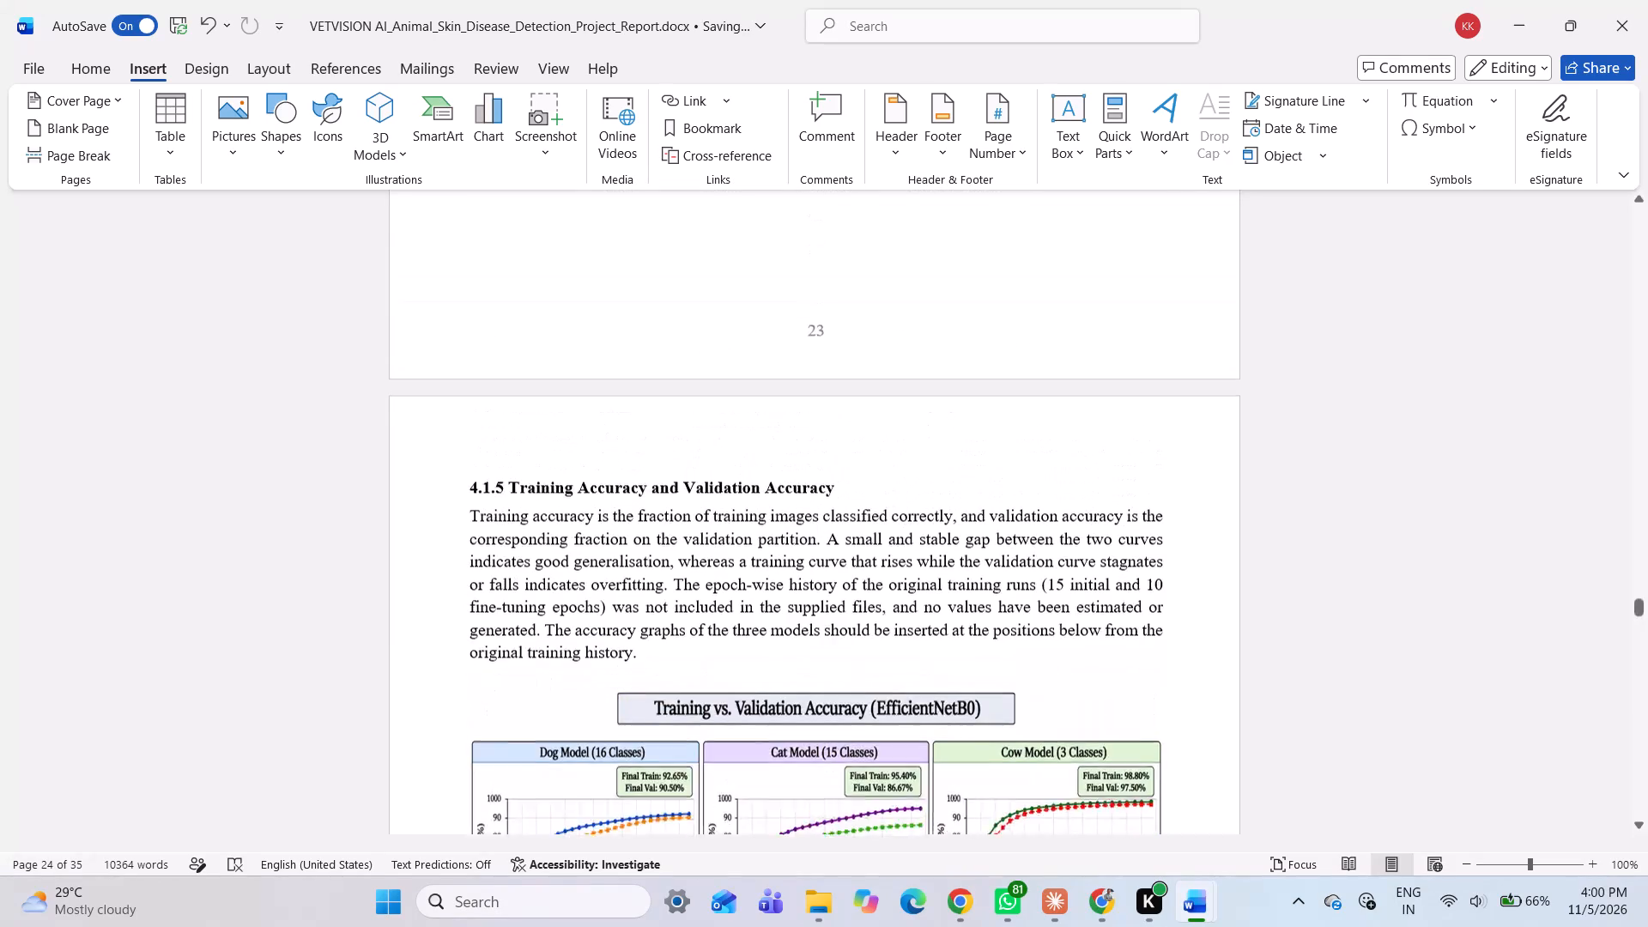
{"action": "scroll", "coordinate": [905, 500], "scroll_direction": "up", "scroll_amount": 20}
{"action": "scroll", "coordinate": [905, 500], "scroll_direction": "up", "scroll_amount": 6}
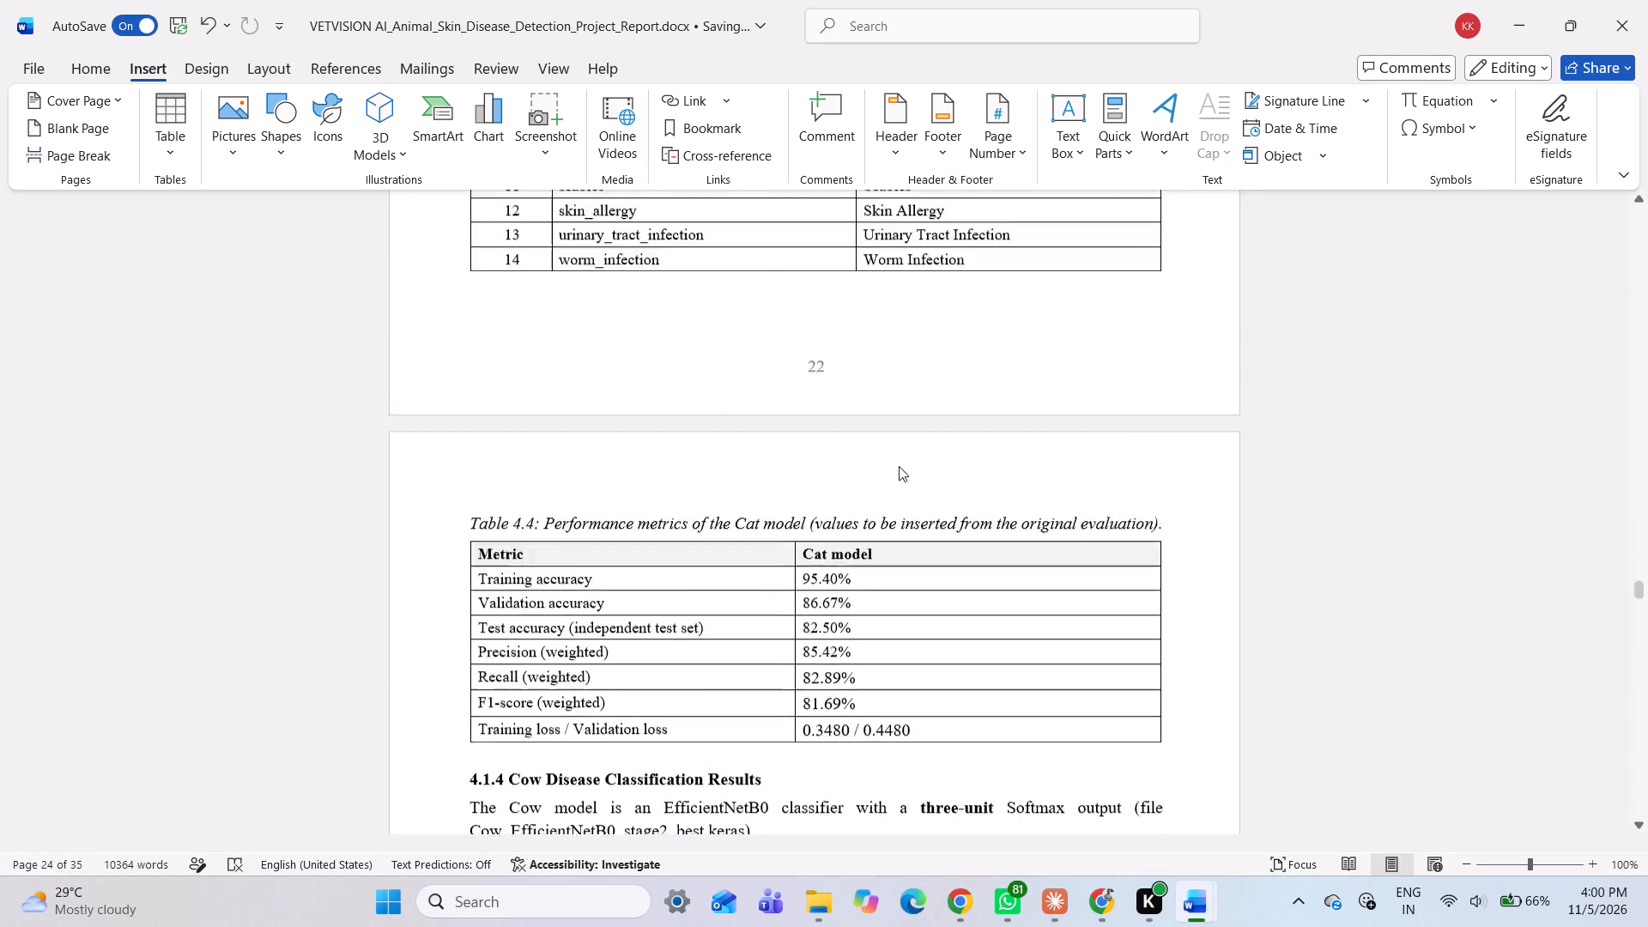
{"action": "scroll", "coordinate": [899, 466], "scroll_direction": "up", "scroll_amount": 18}
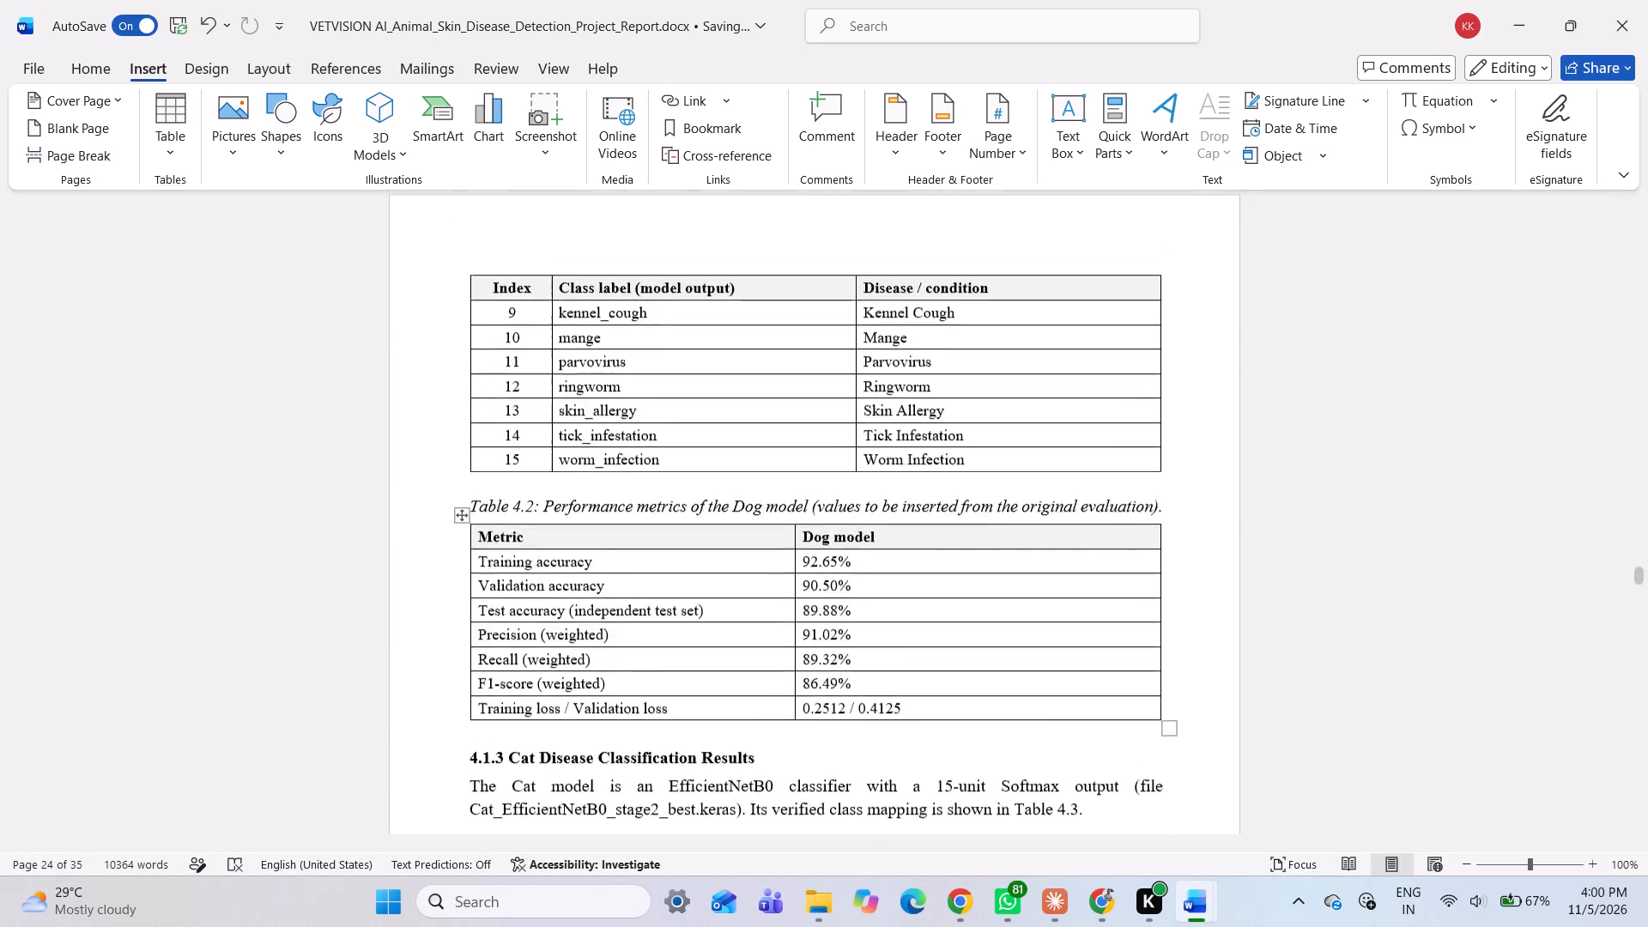
{"action": "scroll", "coordinate": [889, 434], "scroll_direction": "up", "scroll_amount": 17}
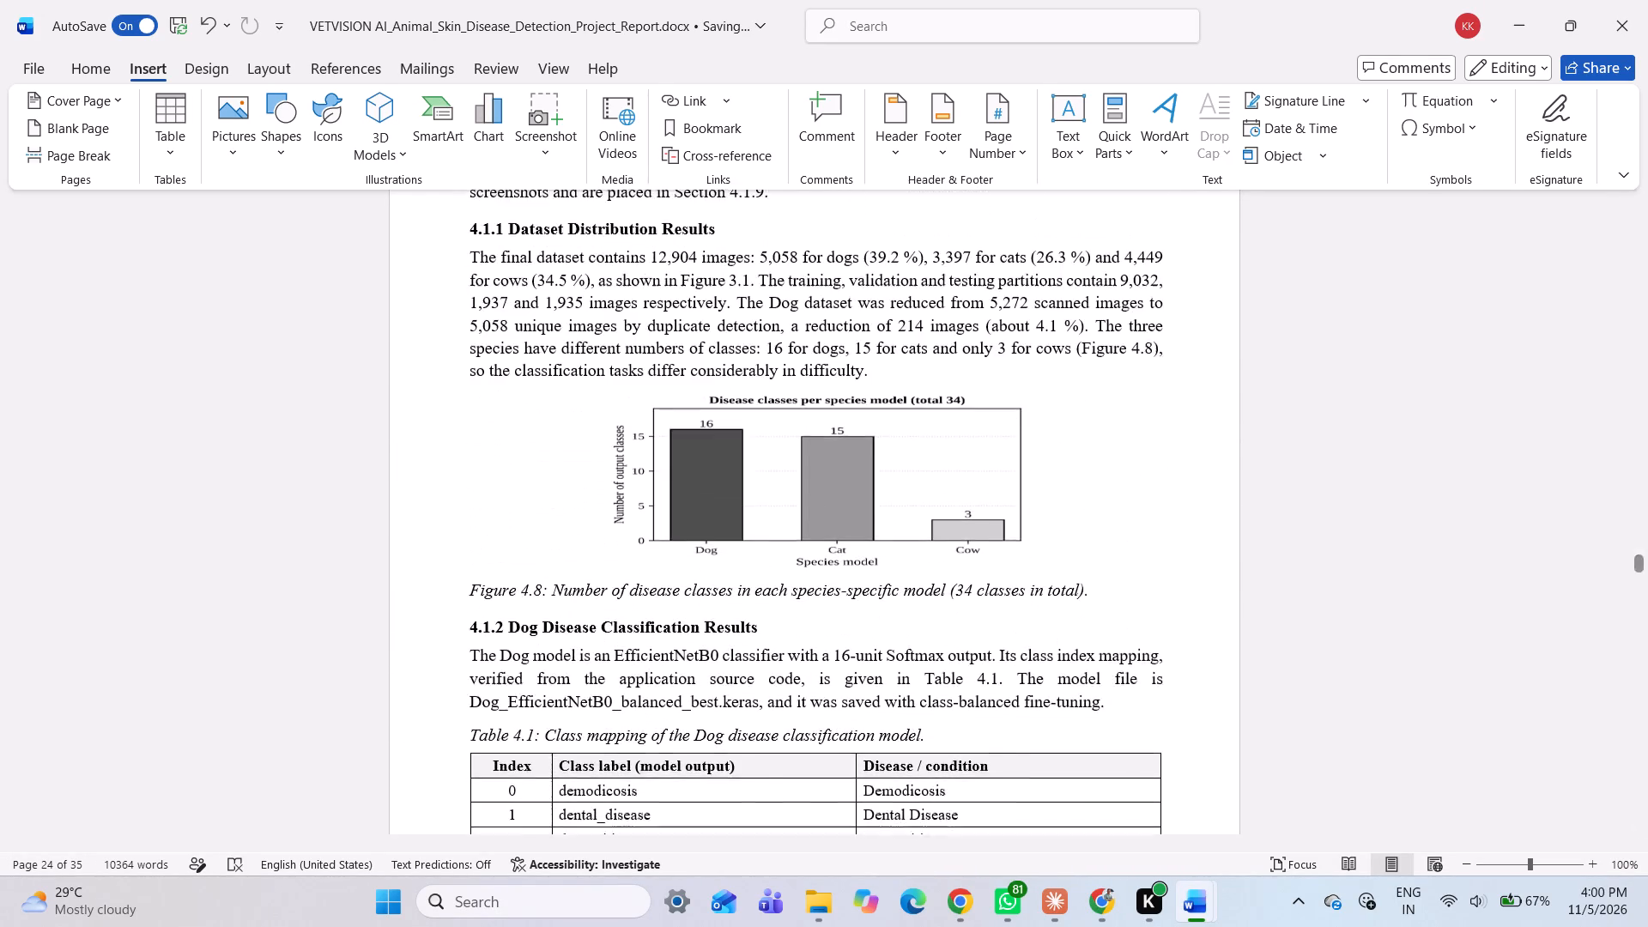
{"action": "scroll", "coordinate": [886, 421], "scroll_direction": "down", "scroll_amount": 4}
{"action": "left_click", "coordinate": [861, 342]}
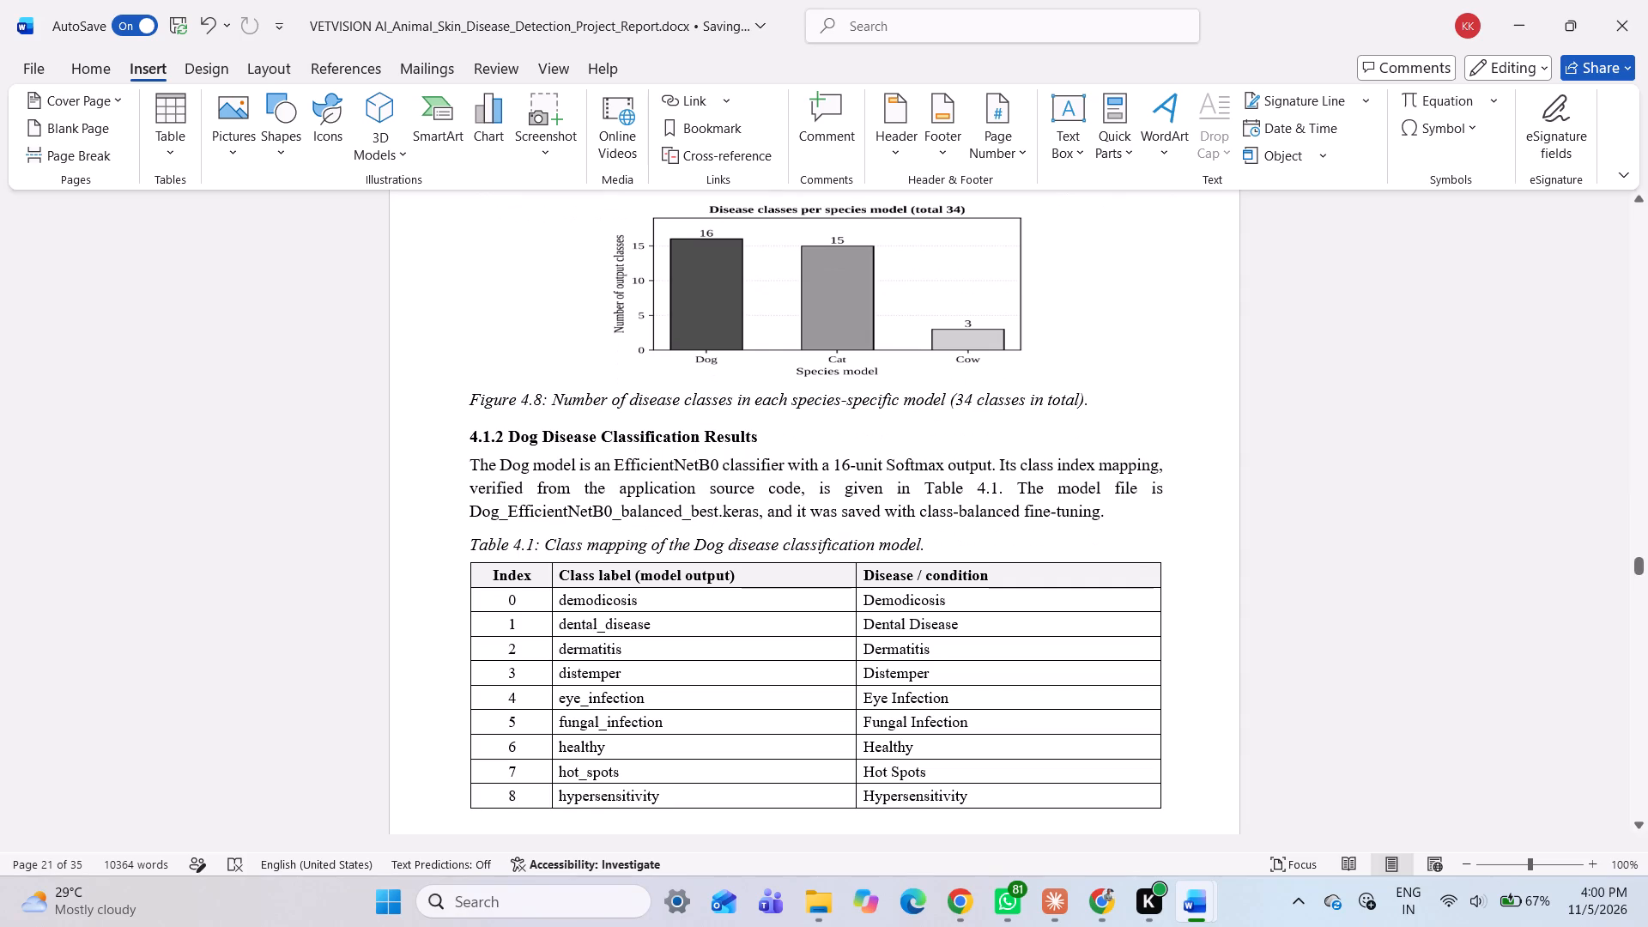
{"action": "scroll", "coordinate": [977, 462], "scroll_direction": "down", "scroll_amount": 20}
{"action": "scroll", "coordinate": [977, 462], "scroll_direction": "down", "scroll_amount": 3}
{"action": "scroll", "coordinate": [891, 379], "scroll_direction": "down", "scroll_amount": 7}
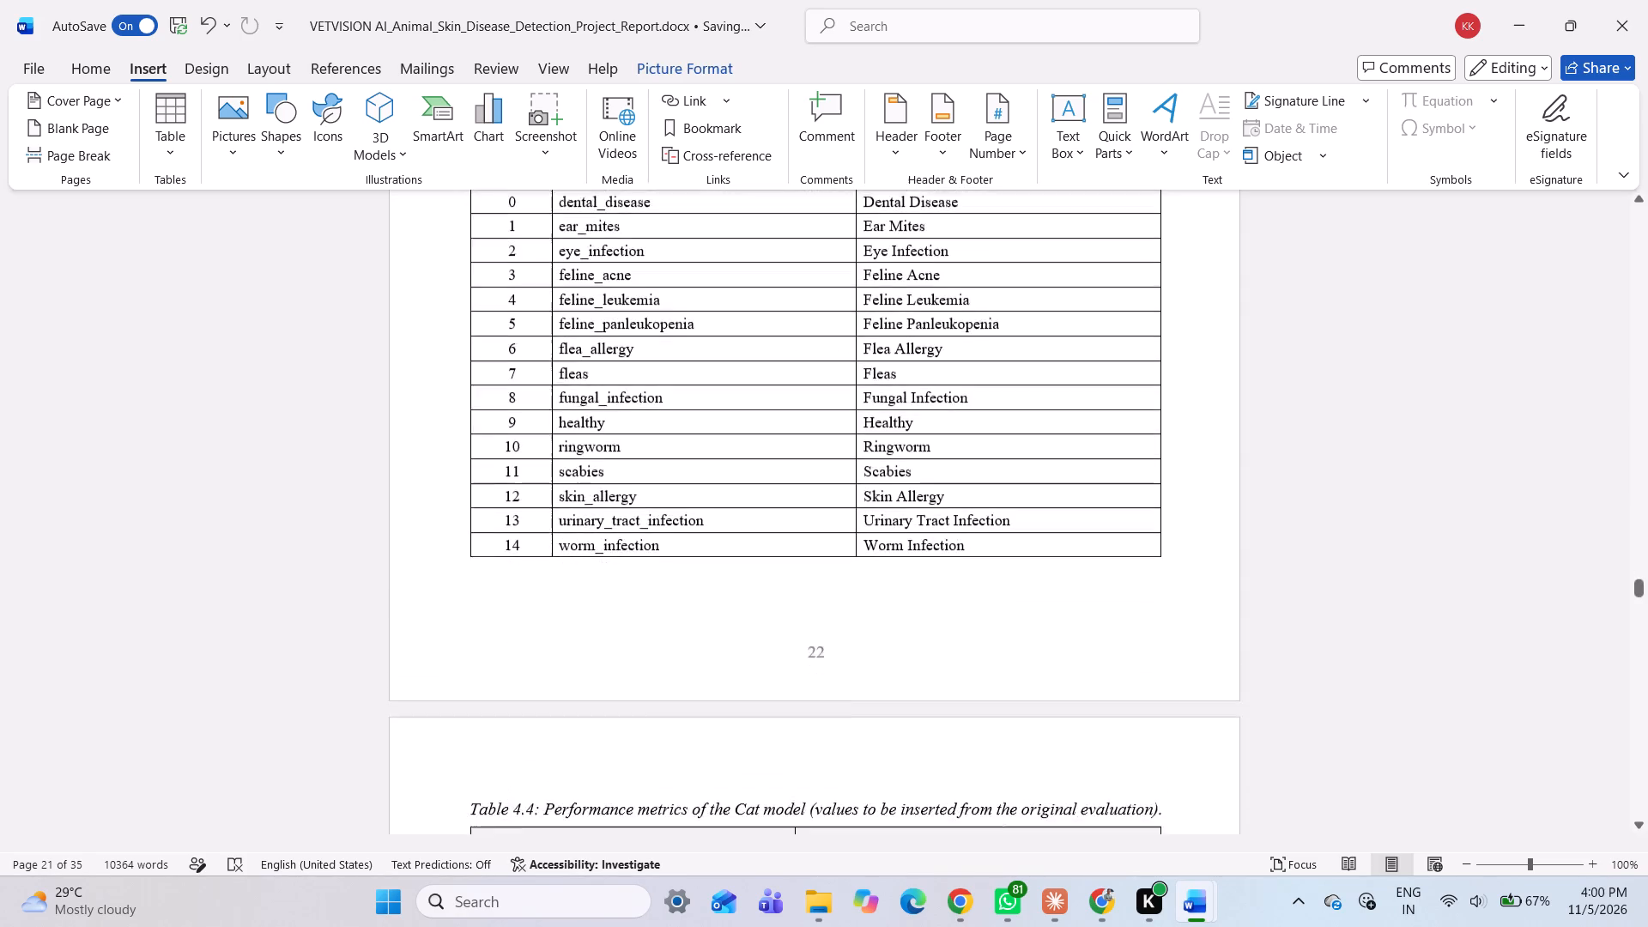
{"action": "scroll", "coordinate": [877, 367], "scroll_direction": "down", "scroll_amount": 17}
{"action": "scroll", "coordinate": [842, 348], "scroll_direction": "down", "scroll_amount": 7}
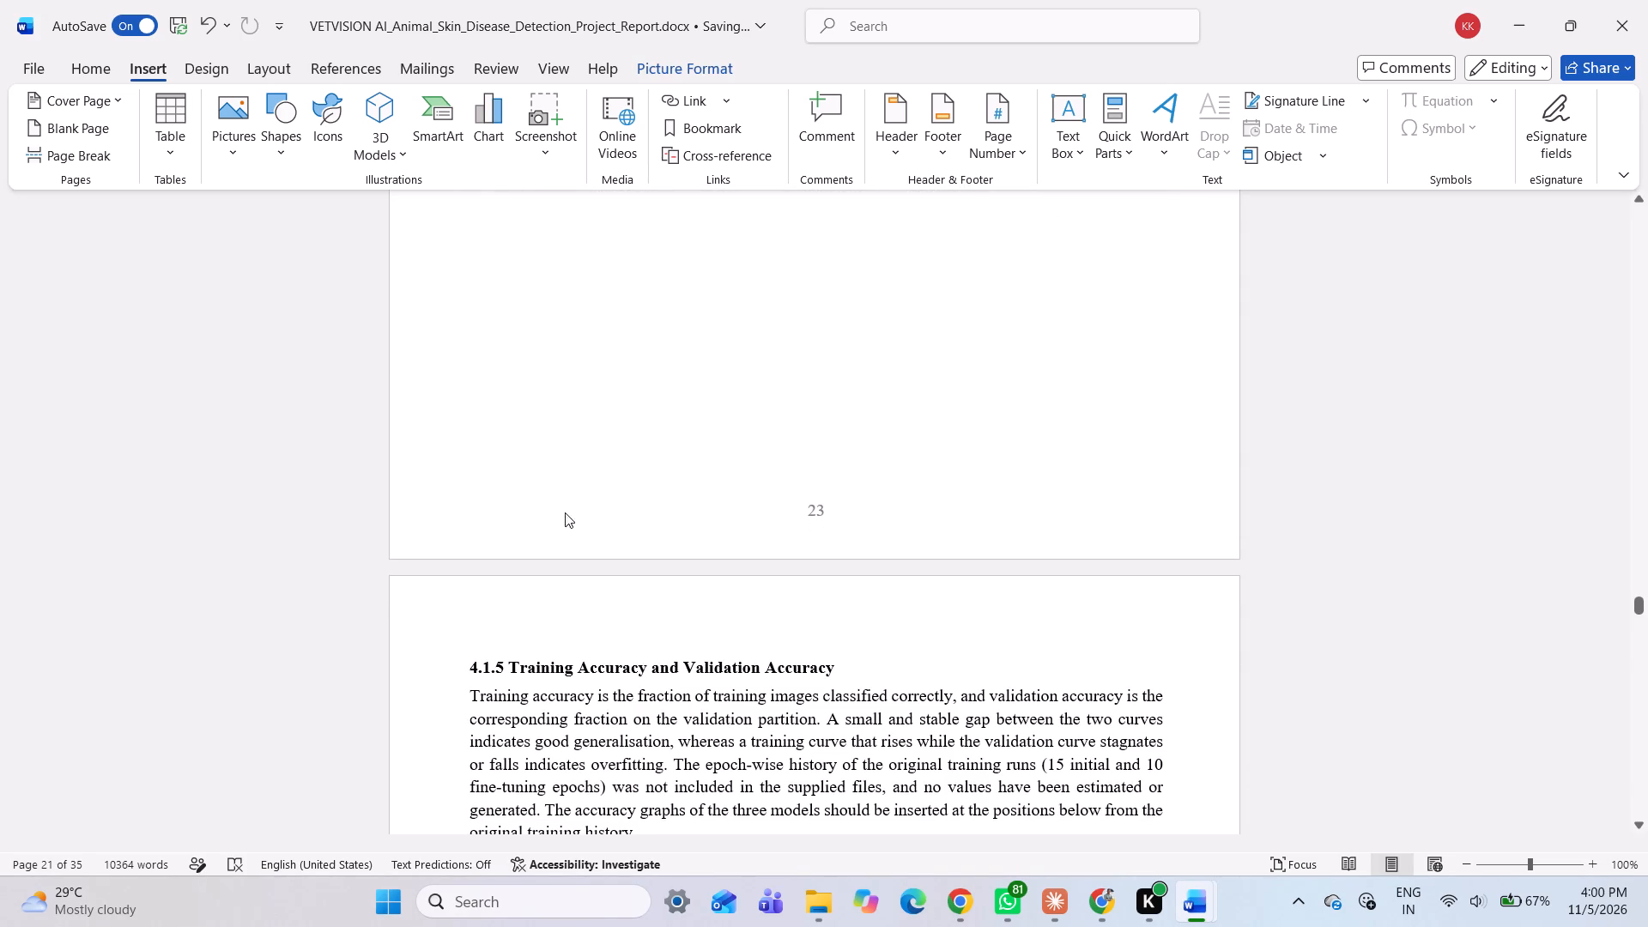
Try to pull the 4.1.5 heading up to the previous page by deleting backward from the start of the heading.
{"action": "left_click", "coordinate": [472, 664]}
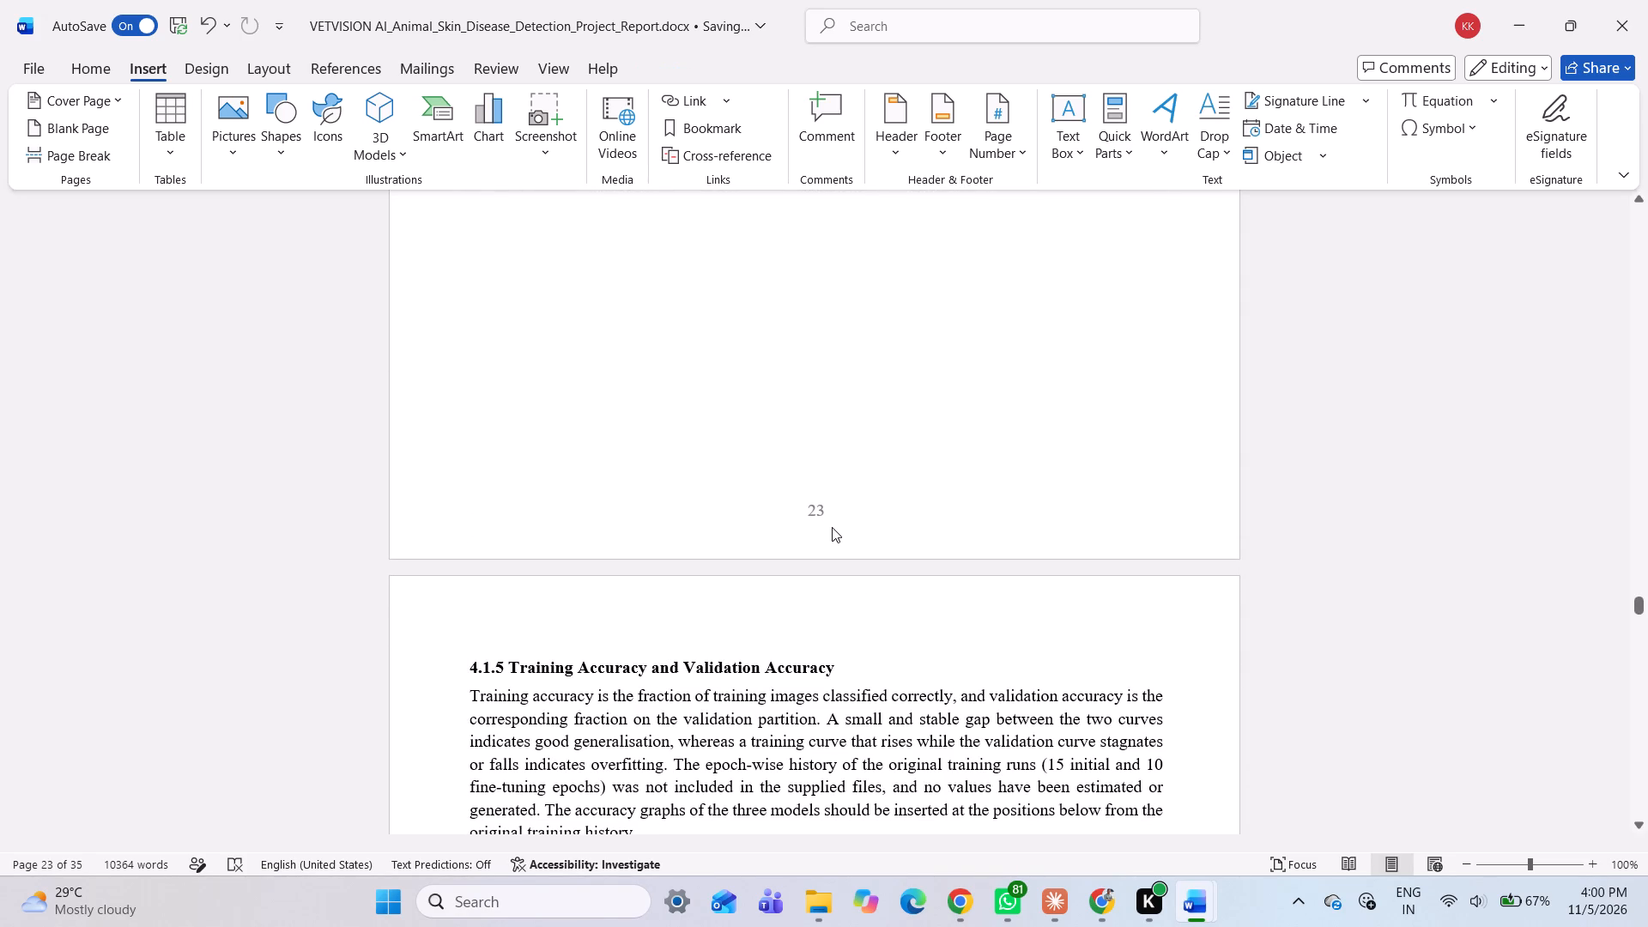
{"action": "key", "text": "BackSpace"}
{"action": "scroll", "coordinate": [707, 507], "scroll_direction": "down", "scroll_amount": 4}
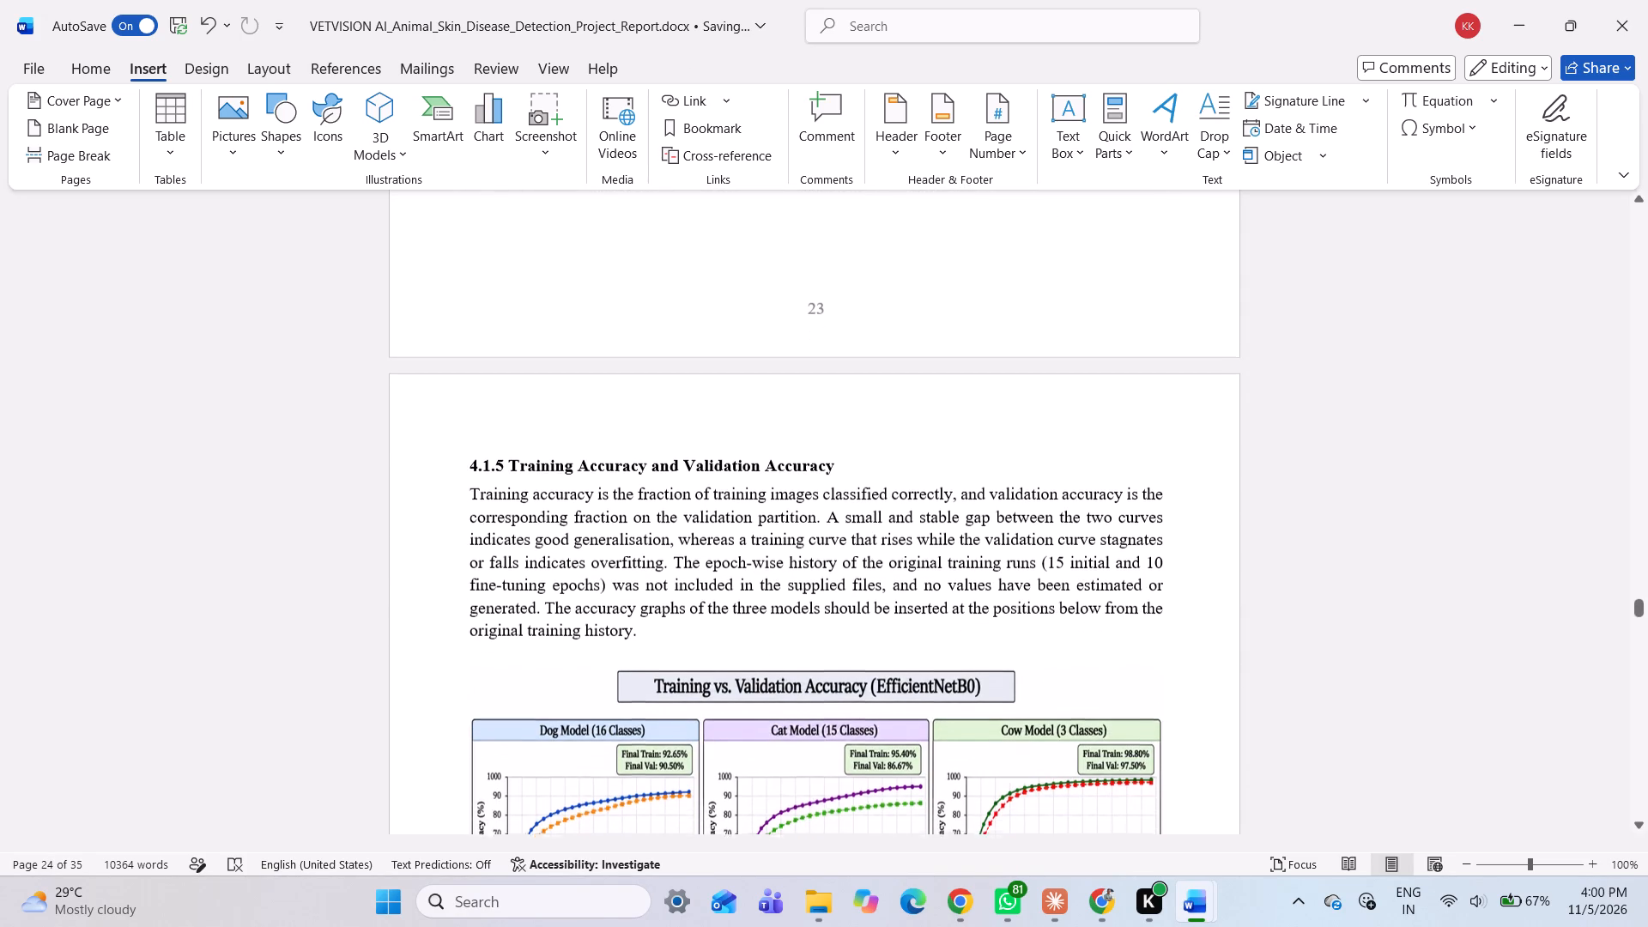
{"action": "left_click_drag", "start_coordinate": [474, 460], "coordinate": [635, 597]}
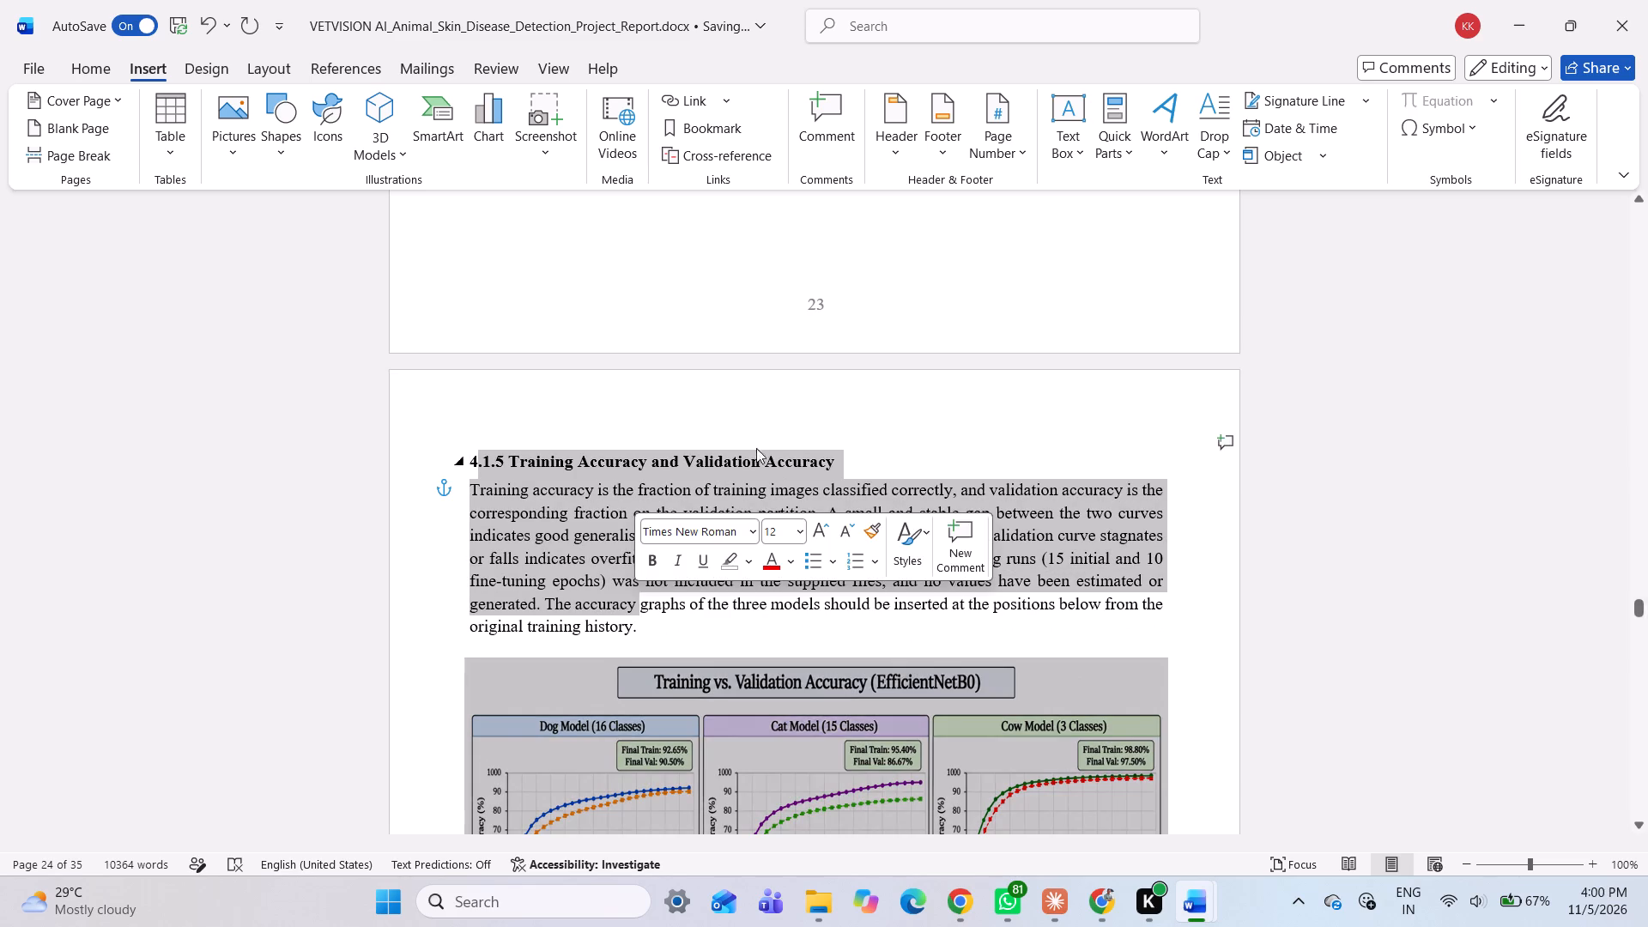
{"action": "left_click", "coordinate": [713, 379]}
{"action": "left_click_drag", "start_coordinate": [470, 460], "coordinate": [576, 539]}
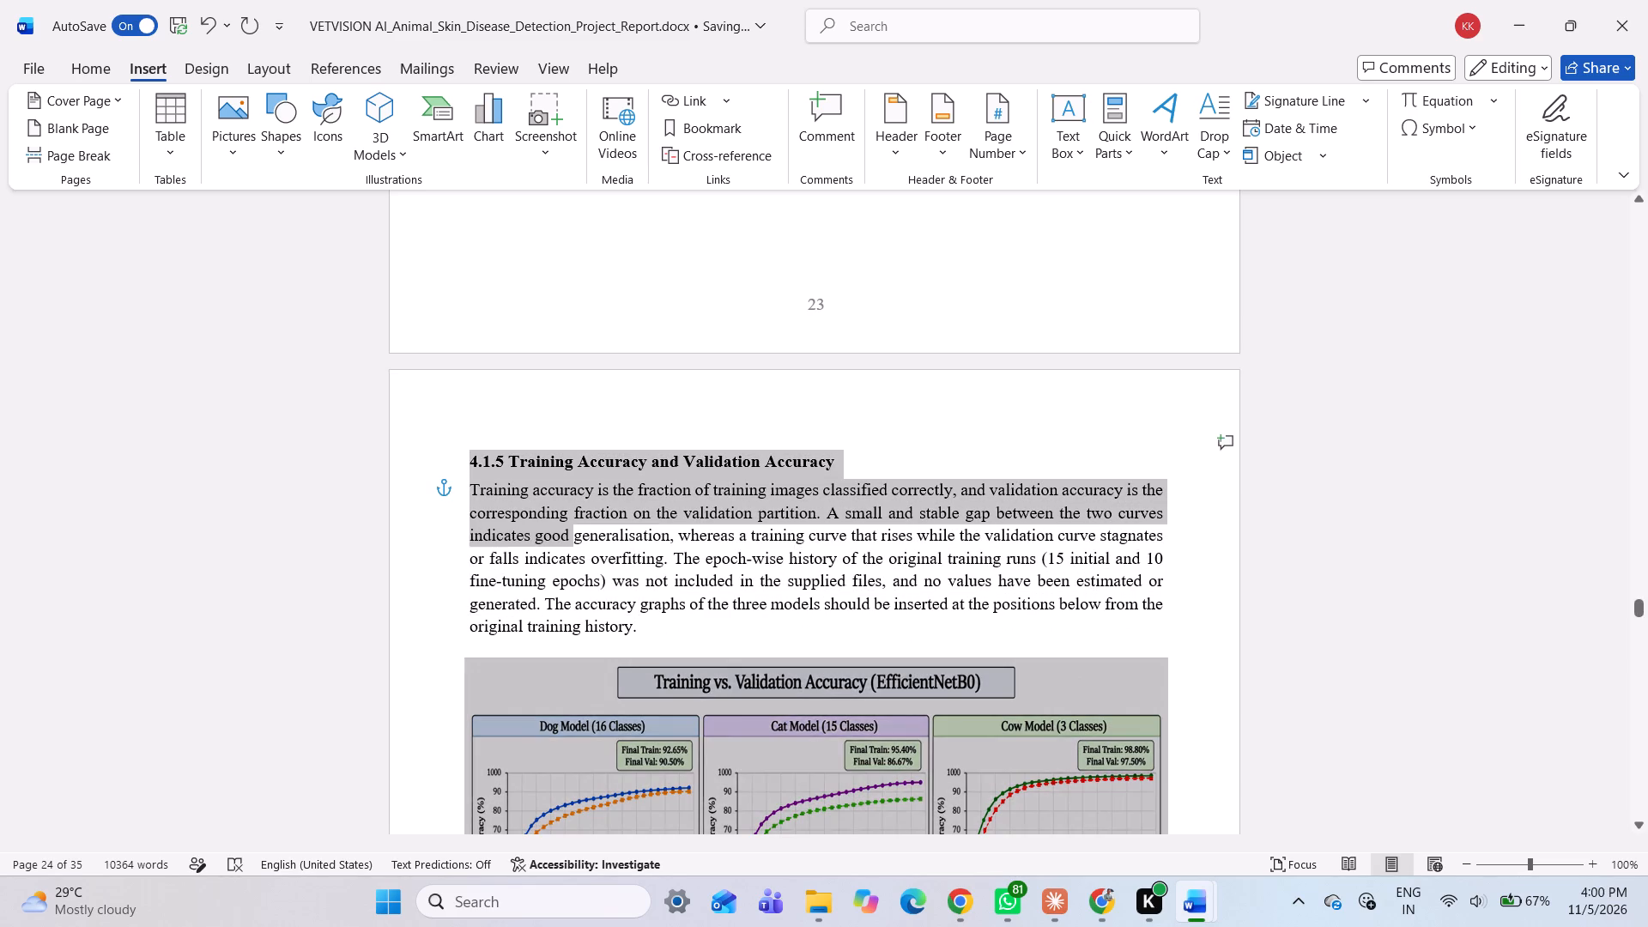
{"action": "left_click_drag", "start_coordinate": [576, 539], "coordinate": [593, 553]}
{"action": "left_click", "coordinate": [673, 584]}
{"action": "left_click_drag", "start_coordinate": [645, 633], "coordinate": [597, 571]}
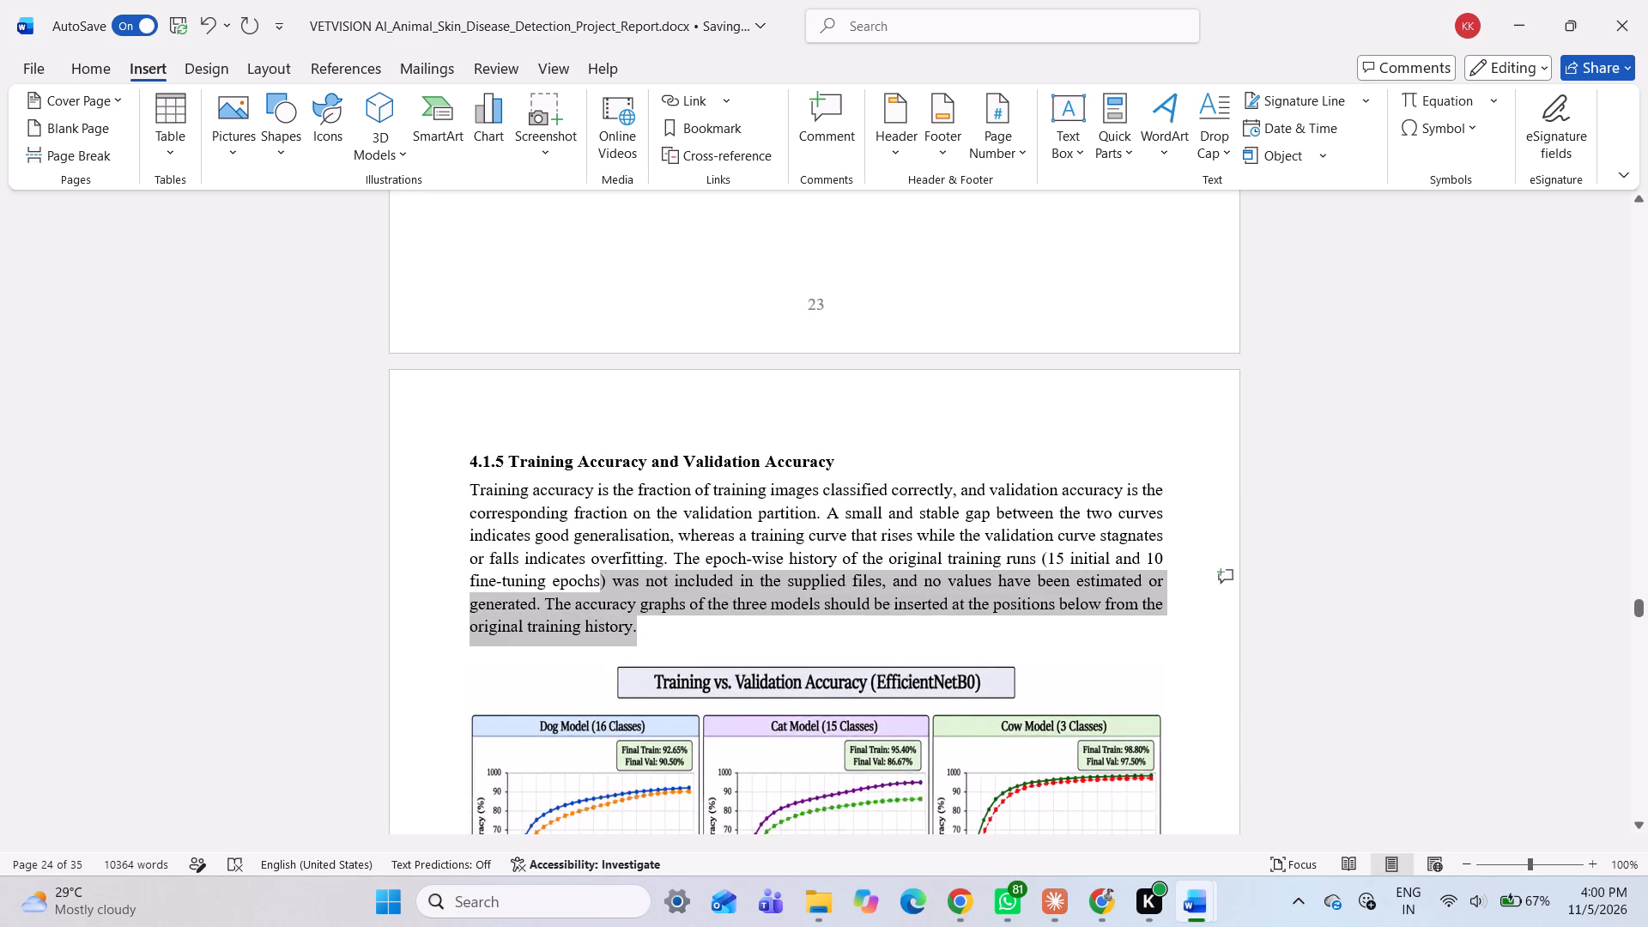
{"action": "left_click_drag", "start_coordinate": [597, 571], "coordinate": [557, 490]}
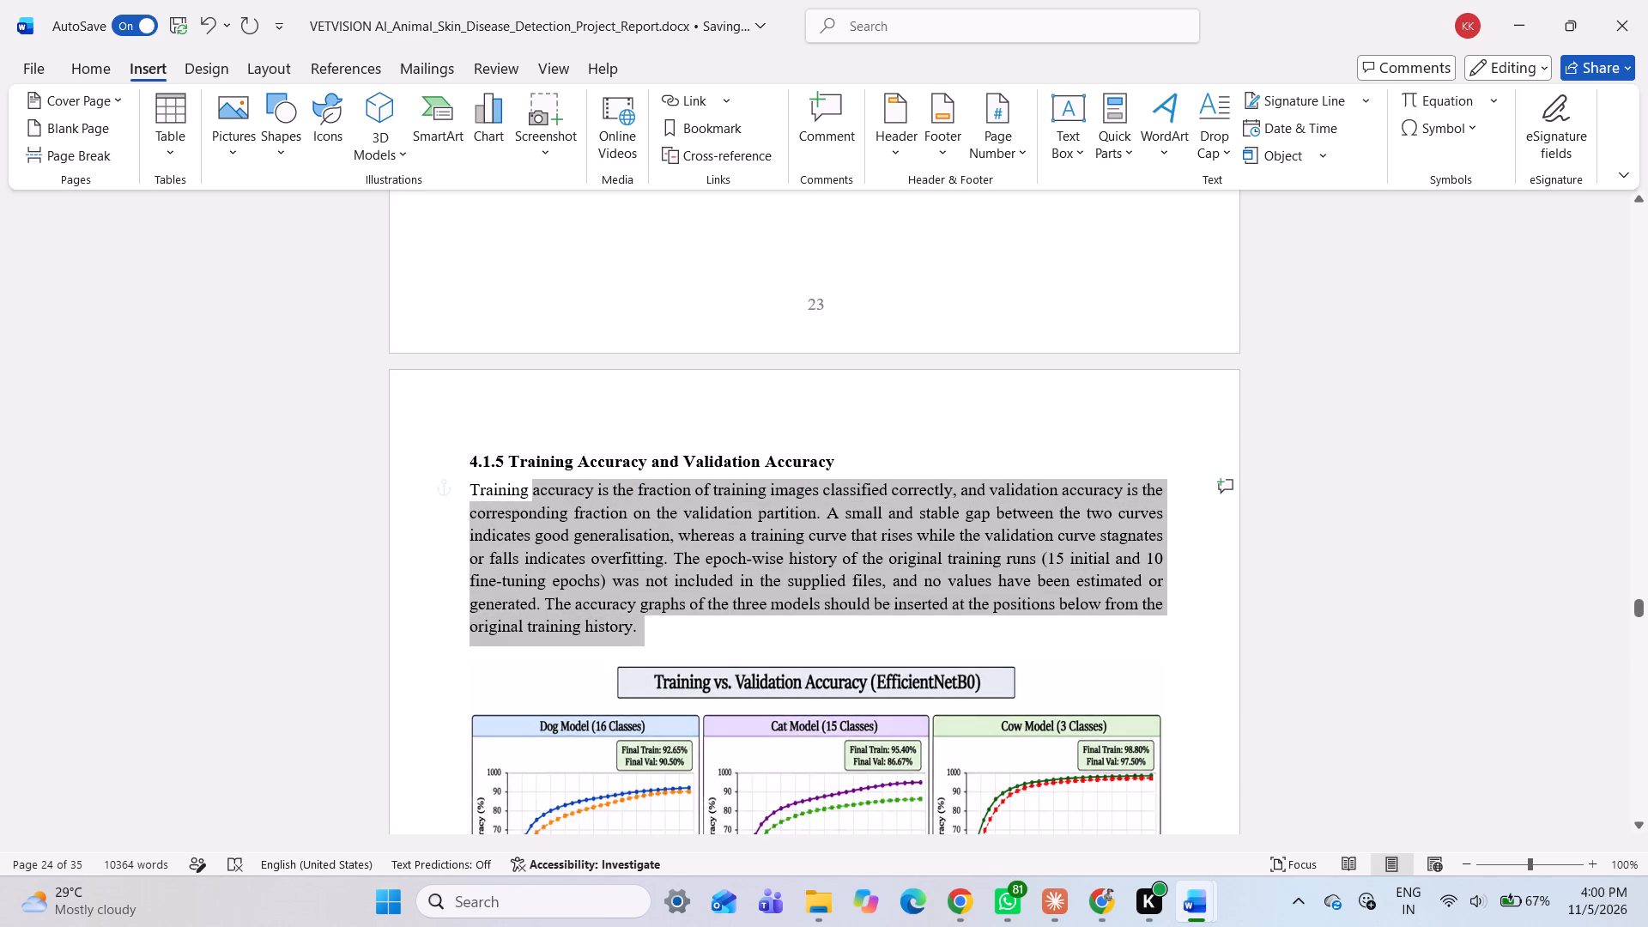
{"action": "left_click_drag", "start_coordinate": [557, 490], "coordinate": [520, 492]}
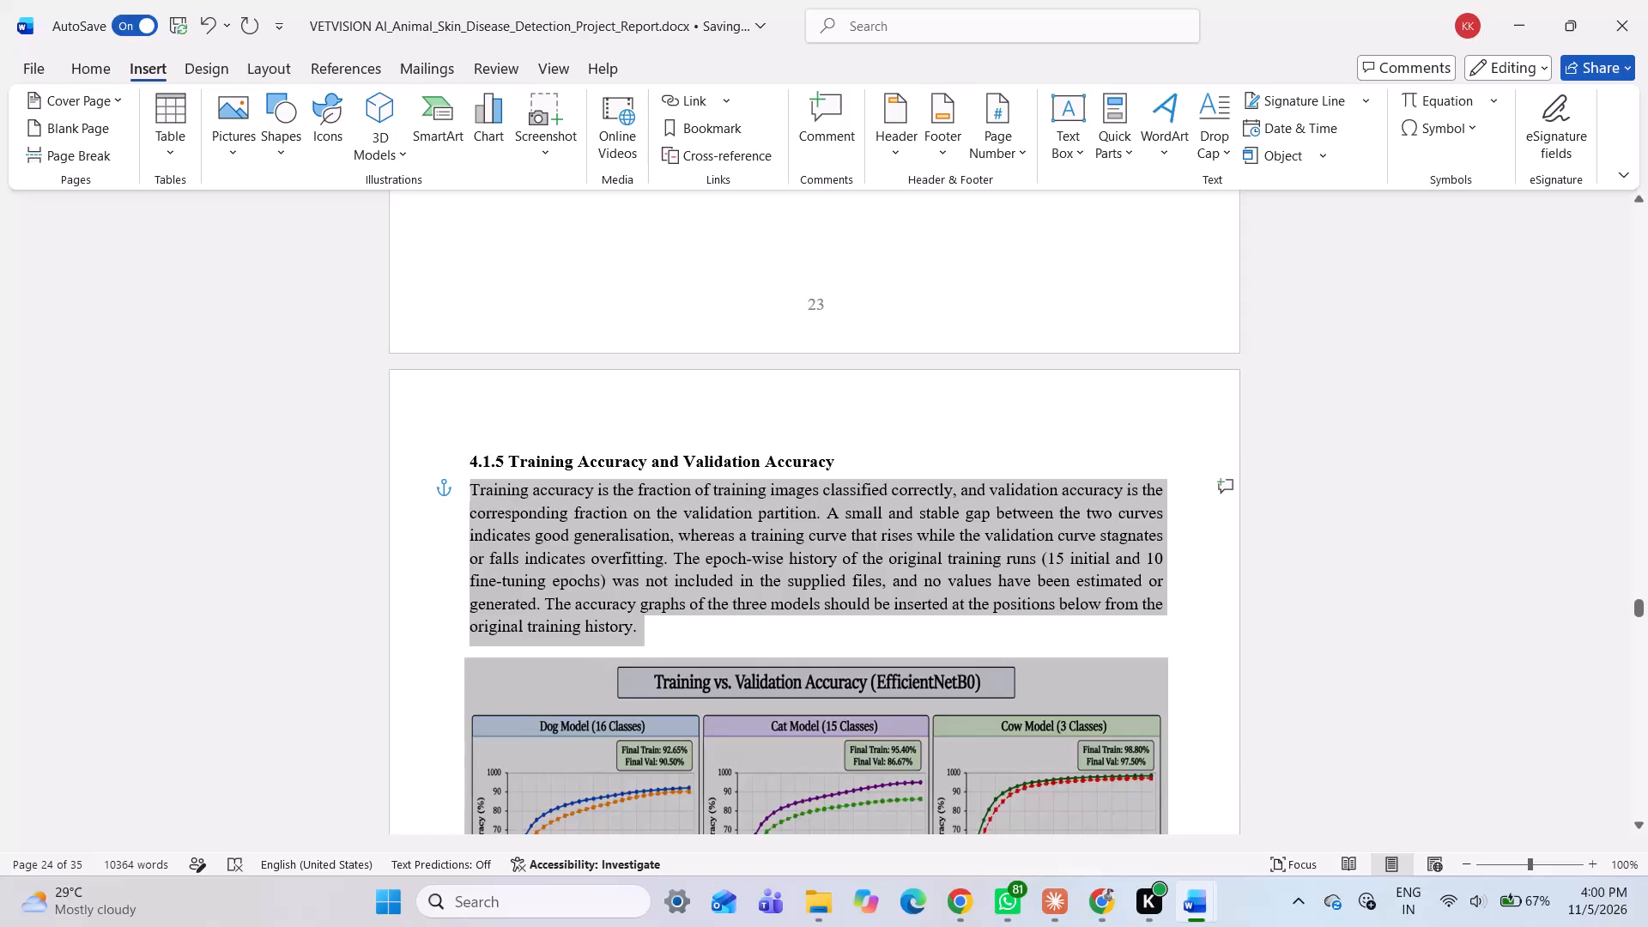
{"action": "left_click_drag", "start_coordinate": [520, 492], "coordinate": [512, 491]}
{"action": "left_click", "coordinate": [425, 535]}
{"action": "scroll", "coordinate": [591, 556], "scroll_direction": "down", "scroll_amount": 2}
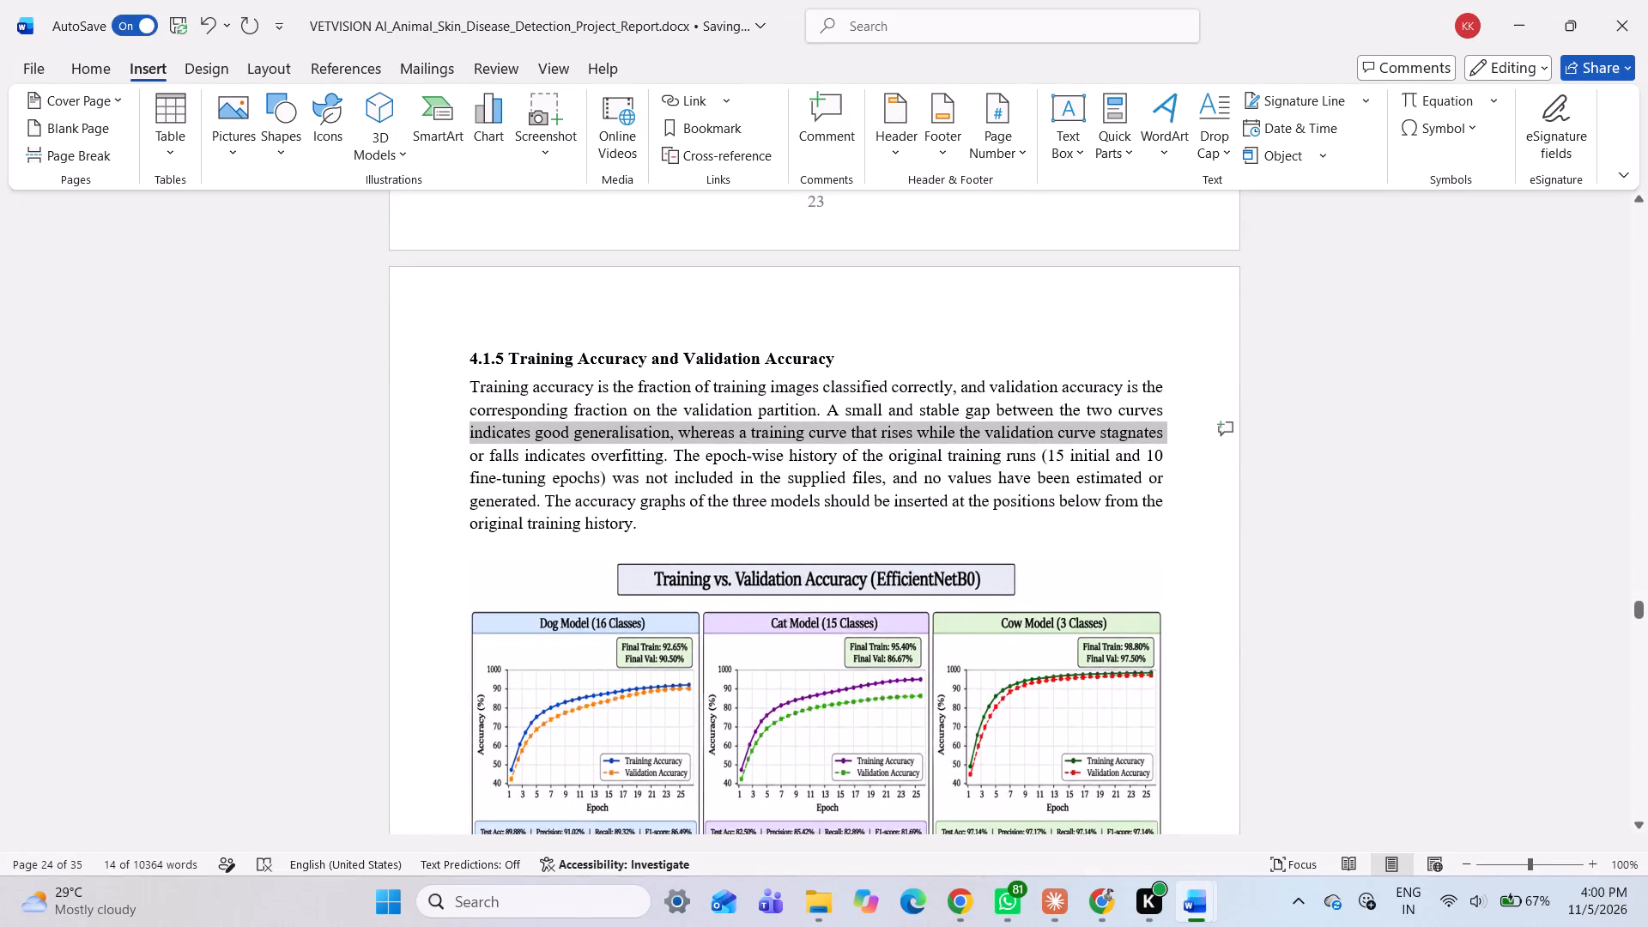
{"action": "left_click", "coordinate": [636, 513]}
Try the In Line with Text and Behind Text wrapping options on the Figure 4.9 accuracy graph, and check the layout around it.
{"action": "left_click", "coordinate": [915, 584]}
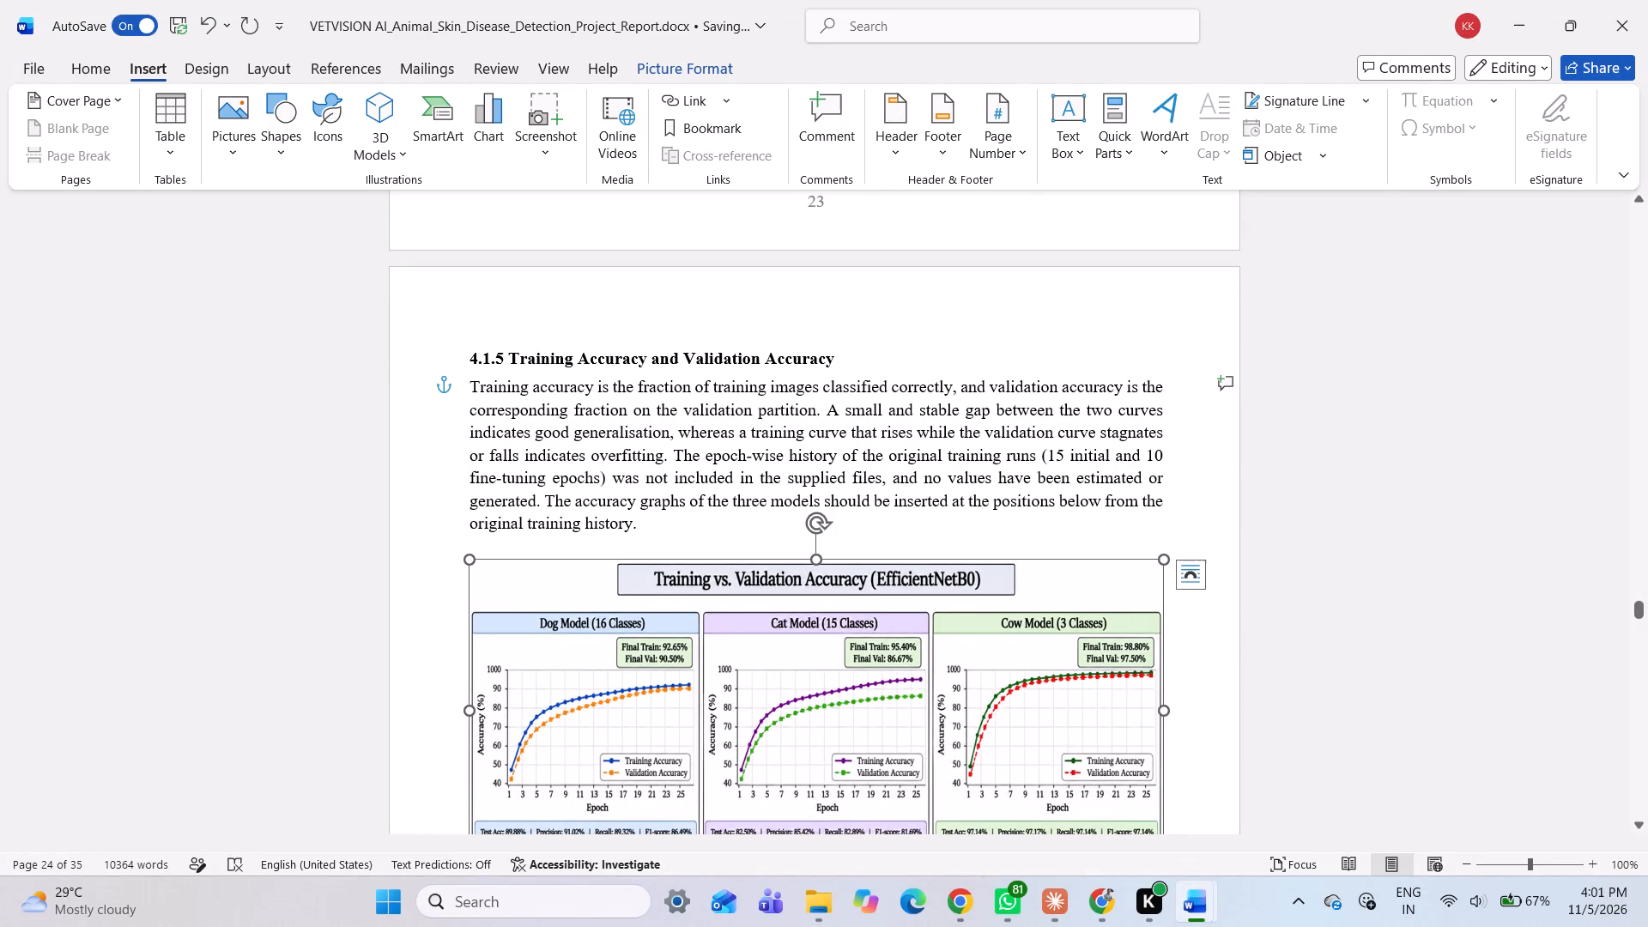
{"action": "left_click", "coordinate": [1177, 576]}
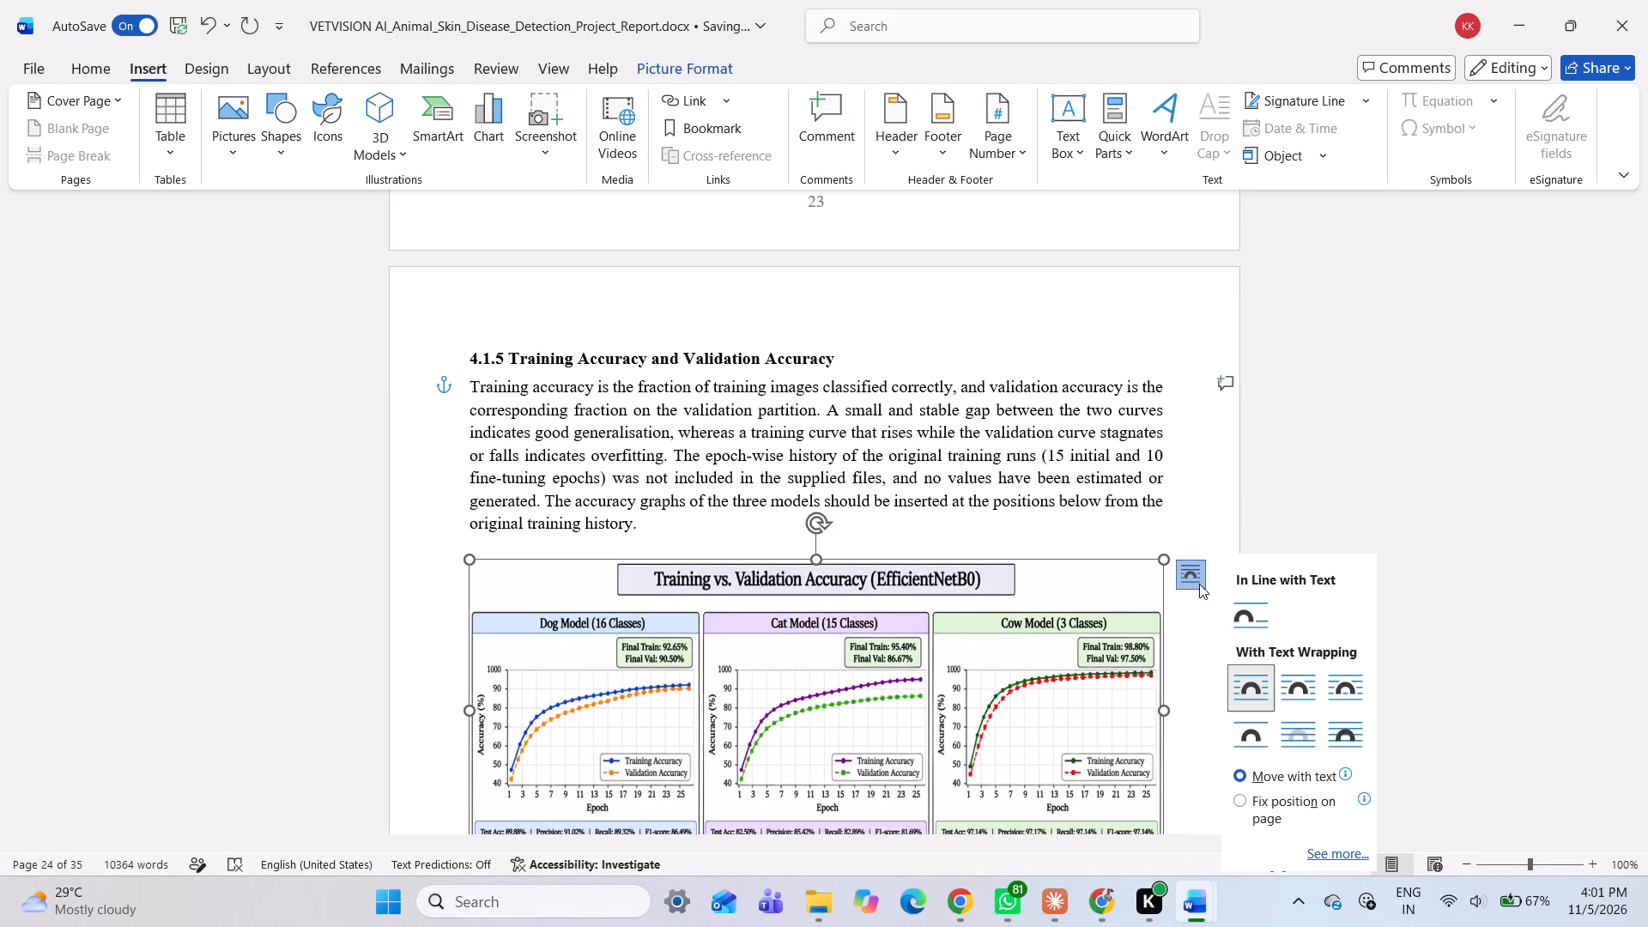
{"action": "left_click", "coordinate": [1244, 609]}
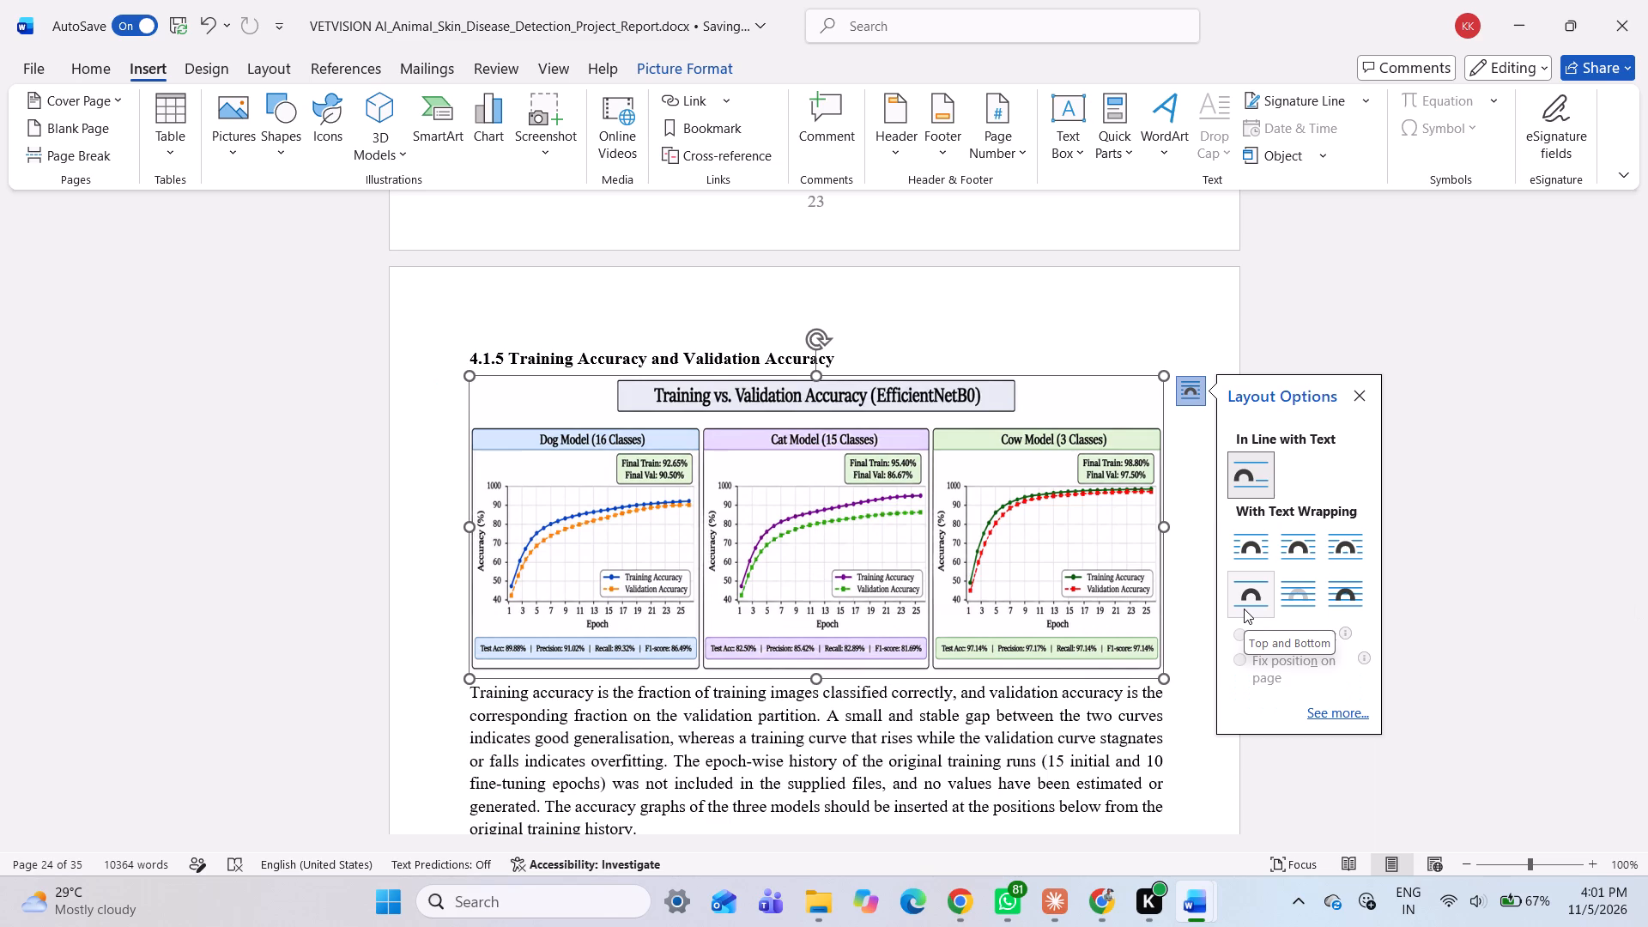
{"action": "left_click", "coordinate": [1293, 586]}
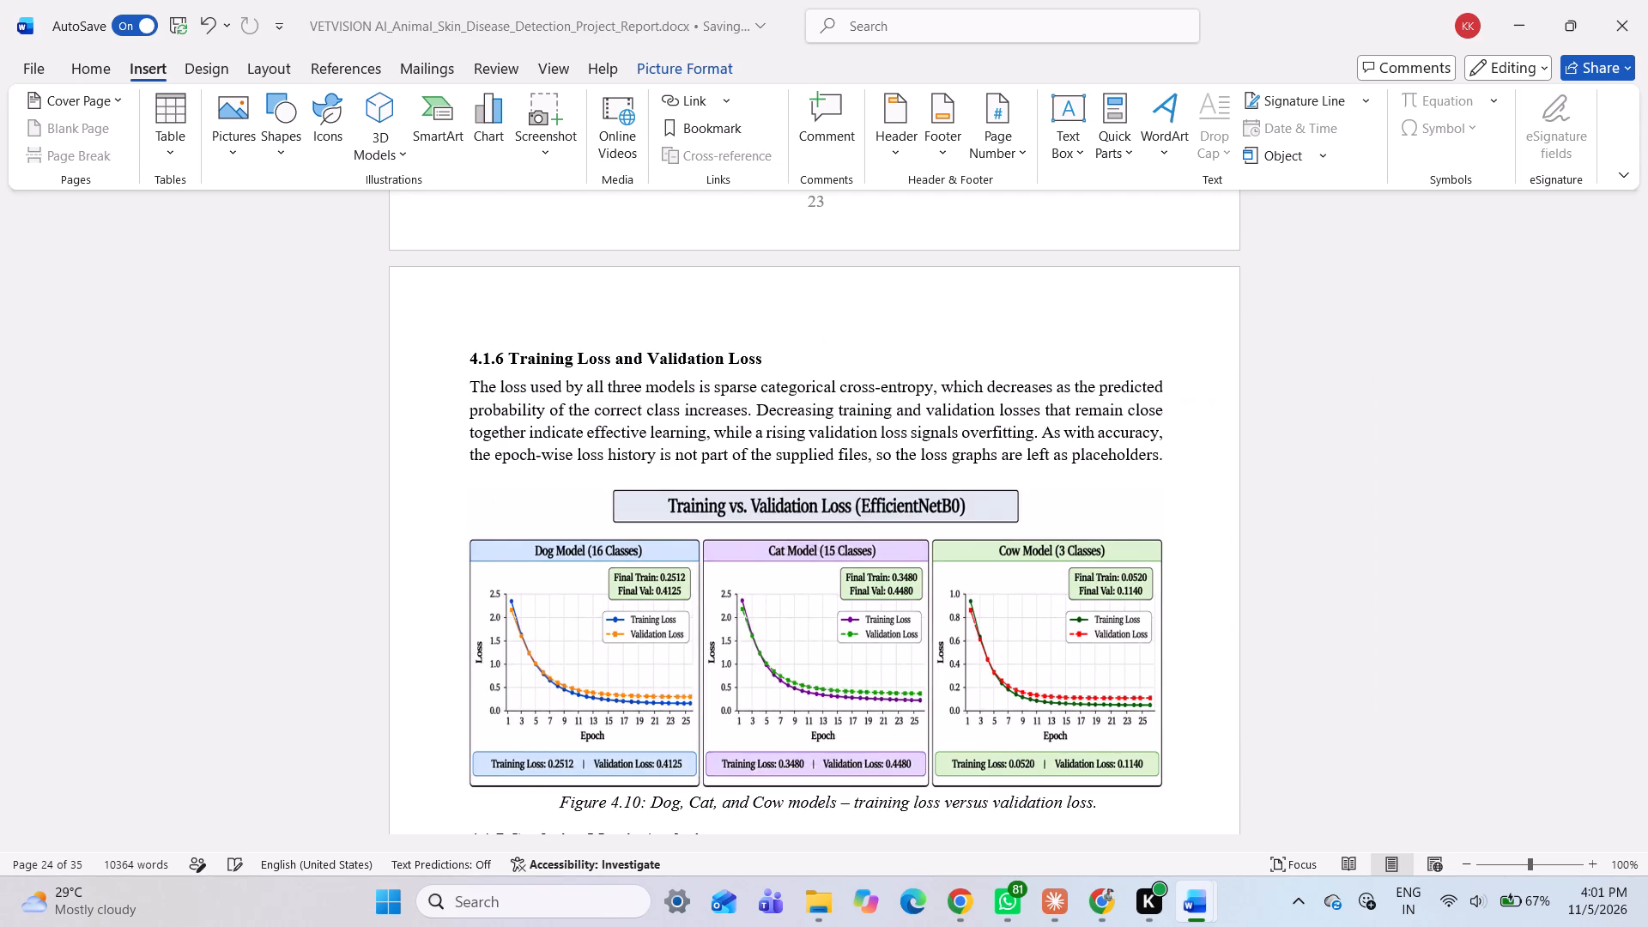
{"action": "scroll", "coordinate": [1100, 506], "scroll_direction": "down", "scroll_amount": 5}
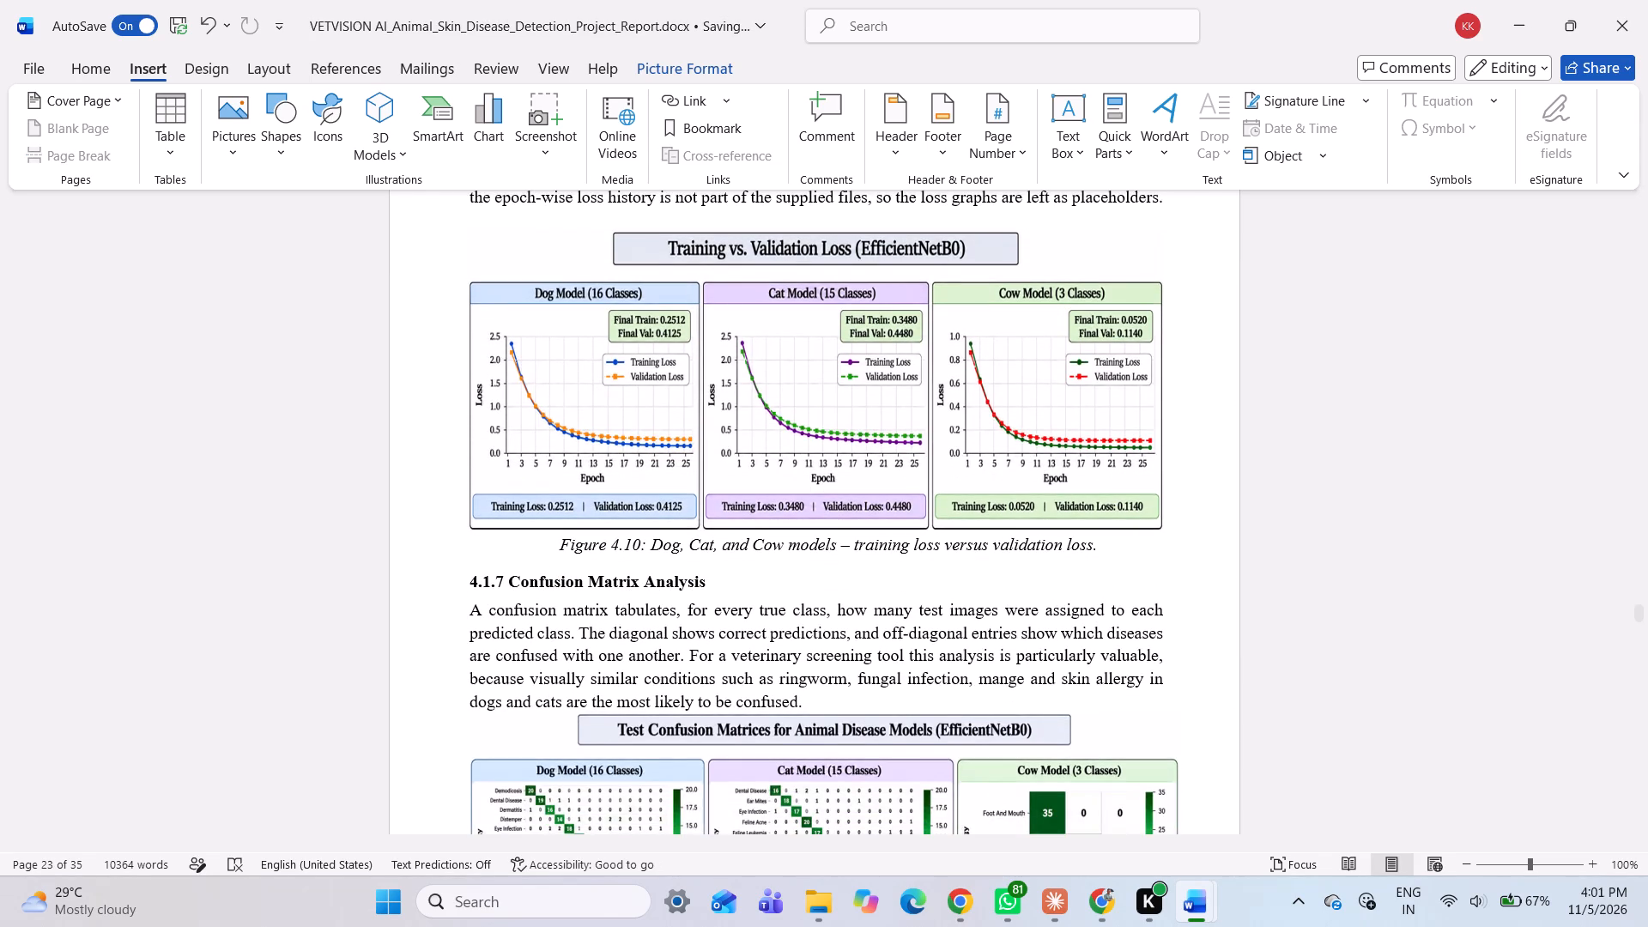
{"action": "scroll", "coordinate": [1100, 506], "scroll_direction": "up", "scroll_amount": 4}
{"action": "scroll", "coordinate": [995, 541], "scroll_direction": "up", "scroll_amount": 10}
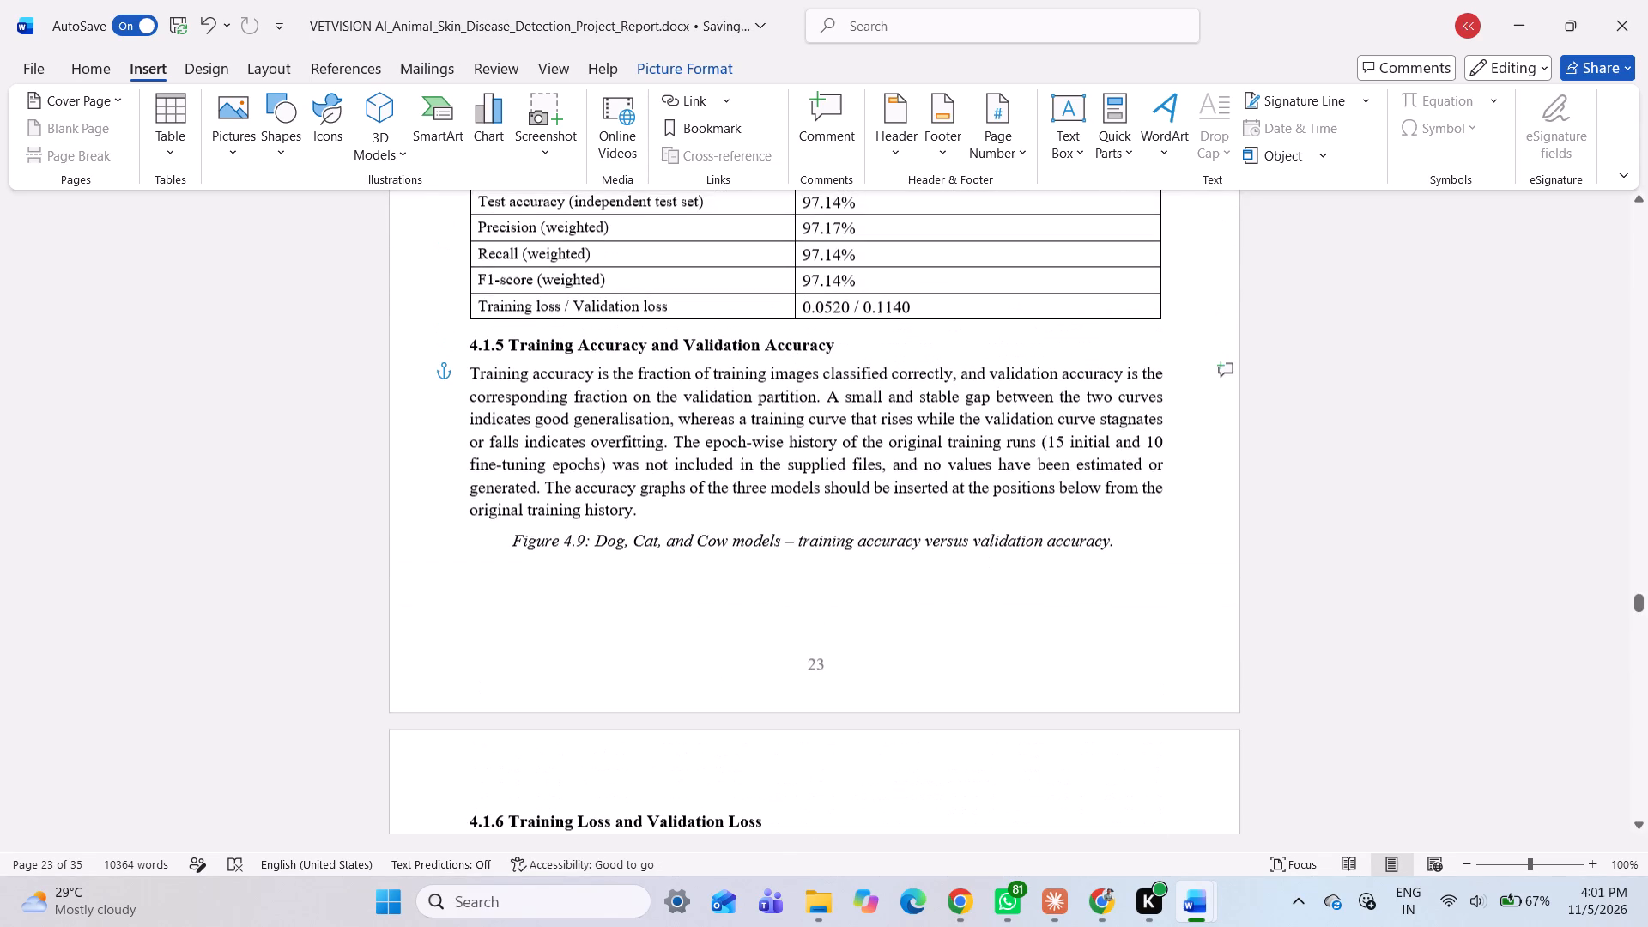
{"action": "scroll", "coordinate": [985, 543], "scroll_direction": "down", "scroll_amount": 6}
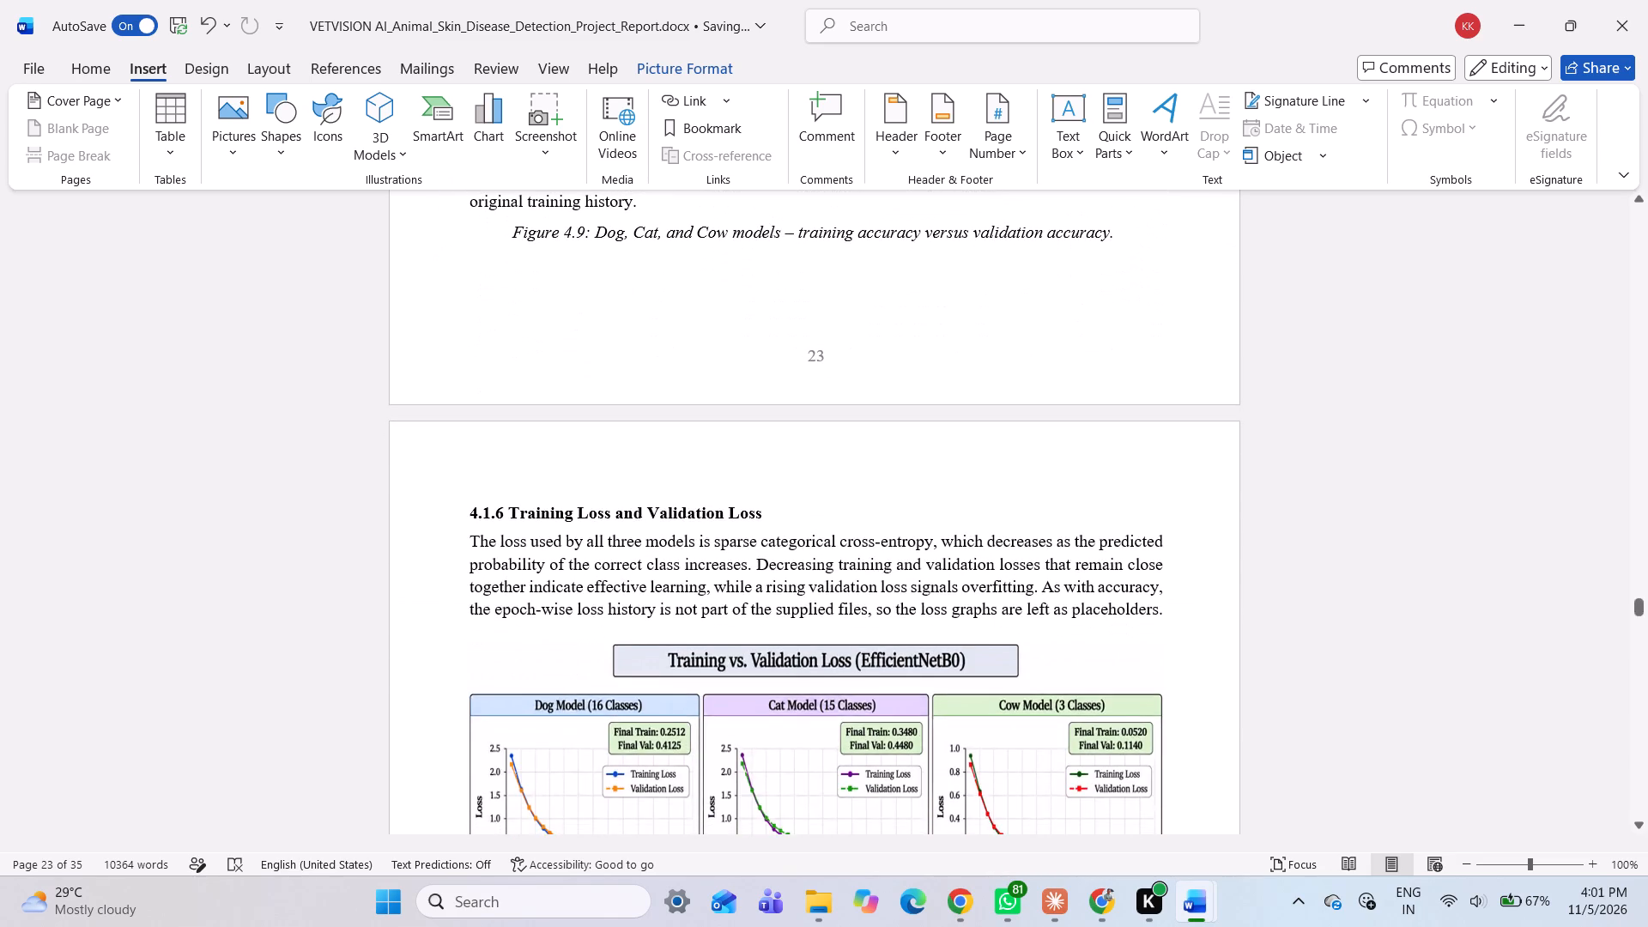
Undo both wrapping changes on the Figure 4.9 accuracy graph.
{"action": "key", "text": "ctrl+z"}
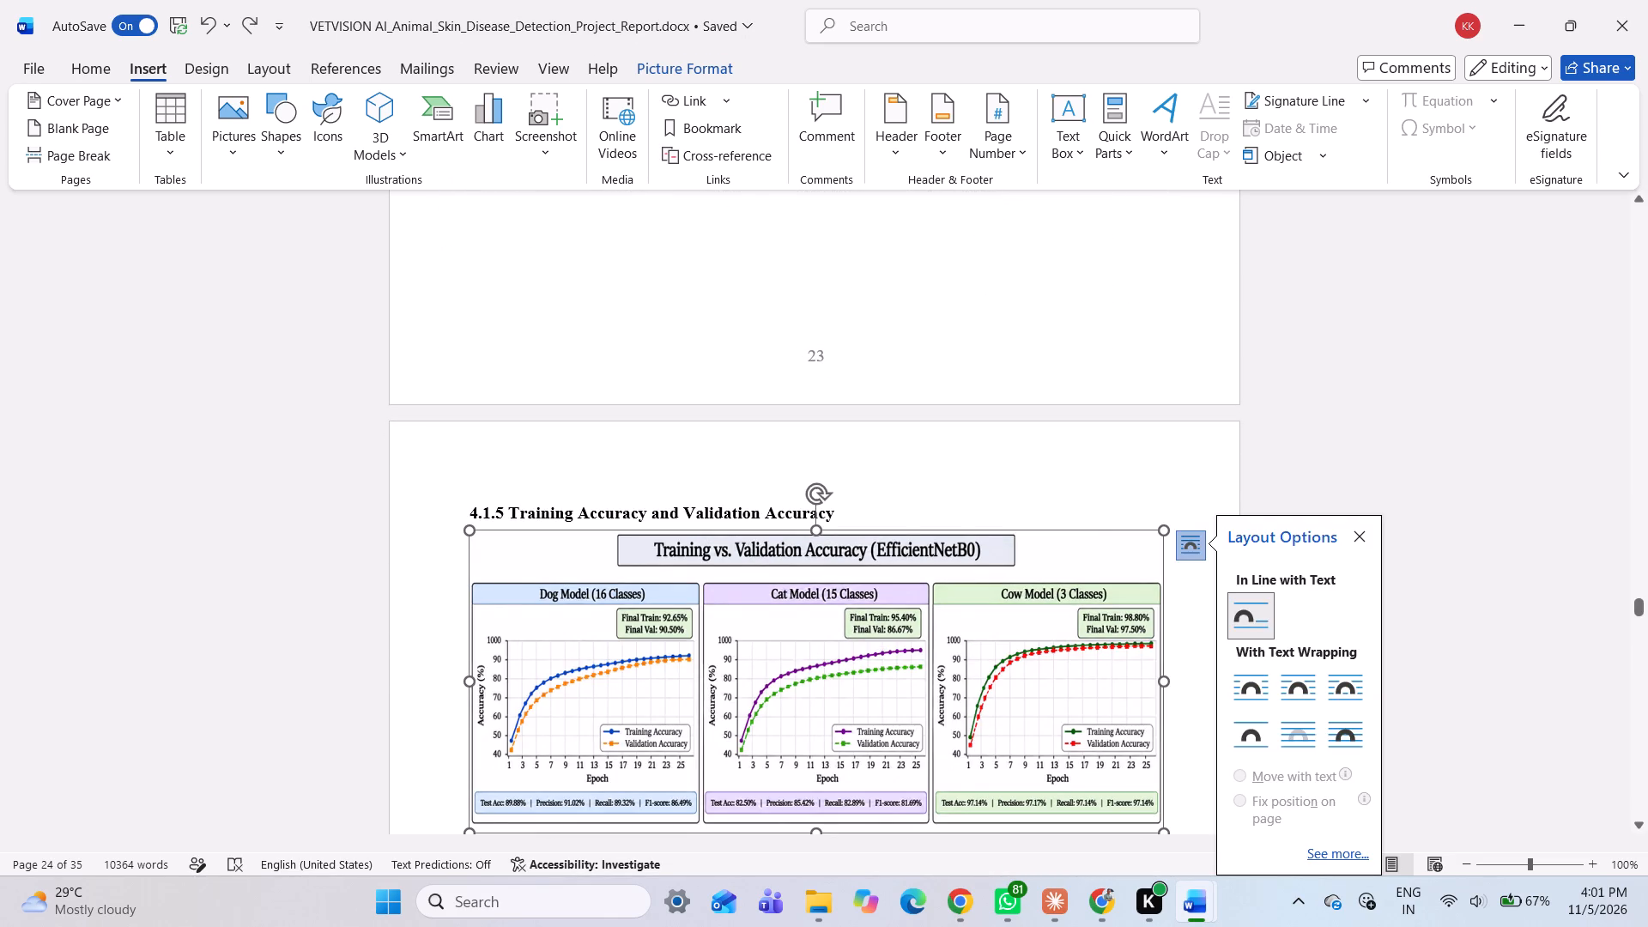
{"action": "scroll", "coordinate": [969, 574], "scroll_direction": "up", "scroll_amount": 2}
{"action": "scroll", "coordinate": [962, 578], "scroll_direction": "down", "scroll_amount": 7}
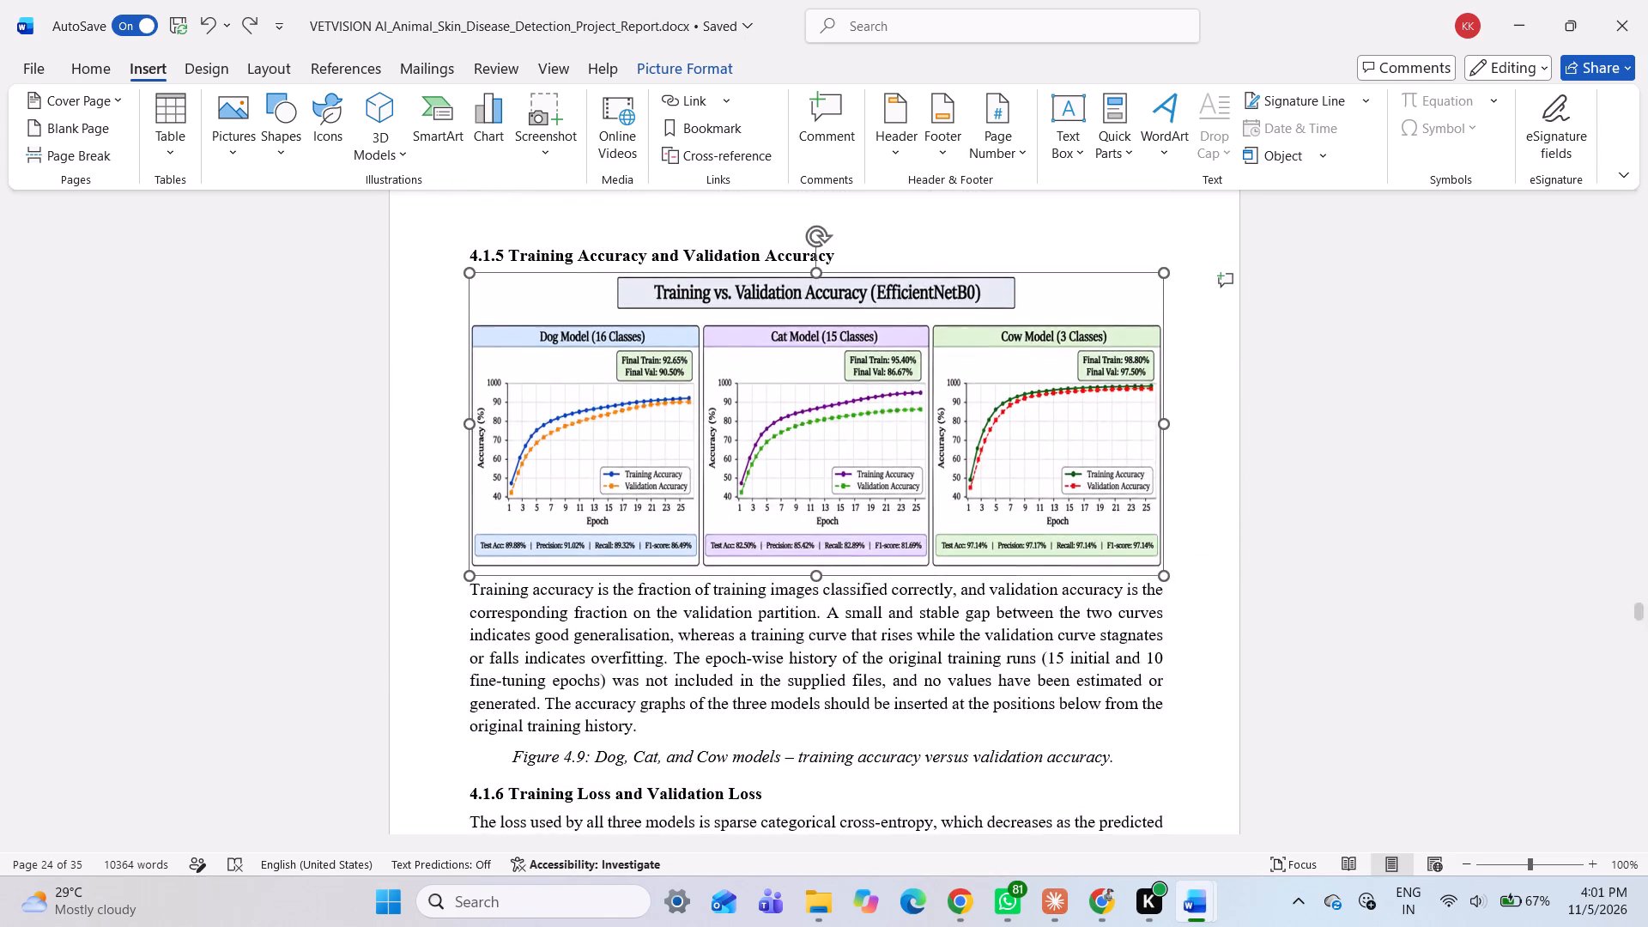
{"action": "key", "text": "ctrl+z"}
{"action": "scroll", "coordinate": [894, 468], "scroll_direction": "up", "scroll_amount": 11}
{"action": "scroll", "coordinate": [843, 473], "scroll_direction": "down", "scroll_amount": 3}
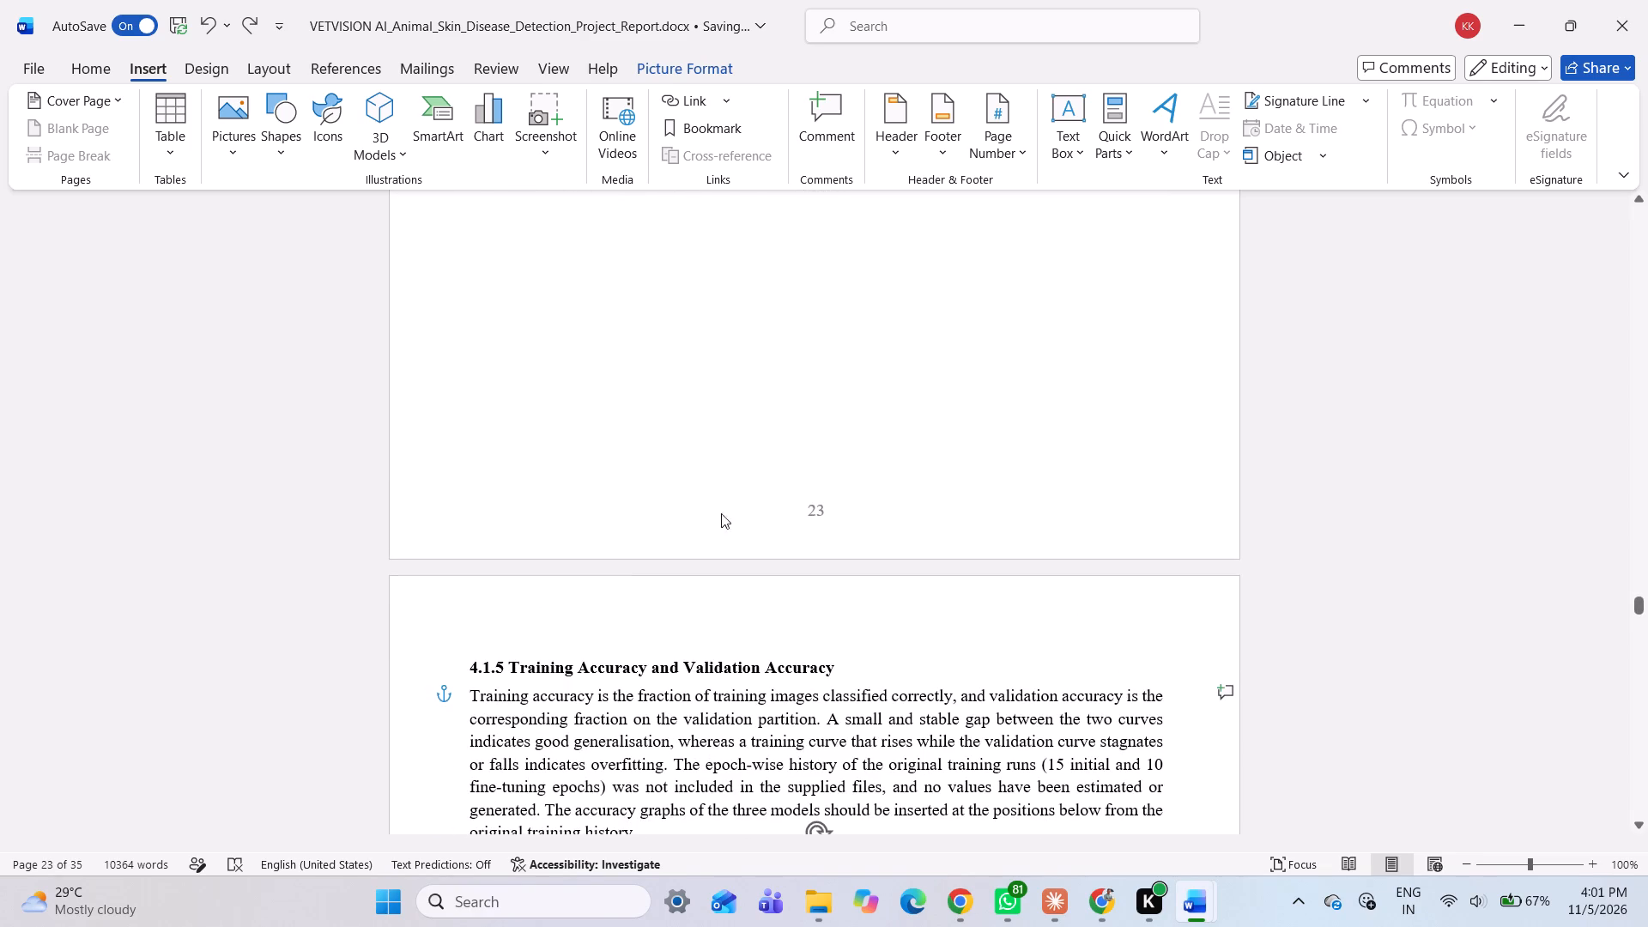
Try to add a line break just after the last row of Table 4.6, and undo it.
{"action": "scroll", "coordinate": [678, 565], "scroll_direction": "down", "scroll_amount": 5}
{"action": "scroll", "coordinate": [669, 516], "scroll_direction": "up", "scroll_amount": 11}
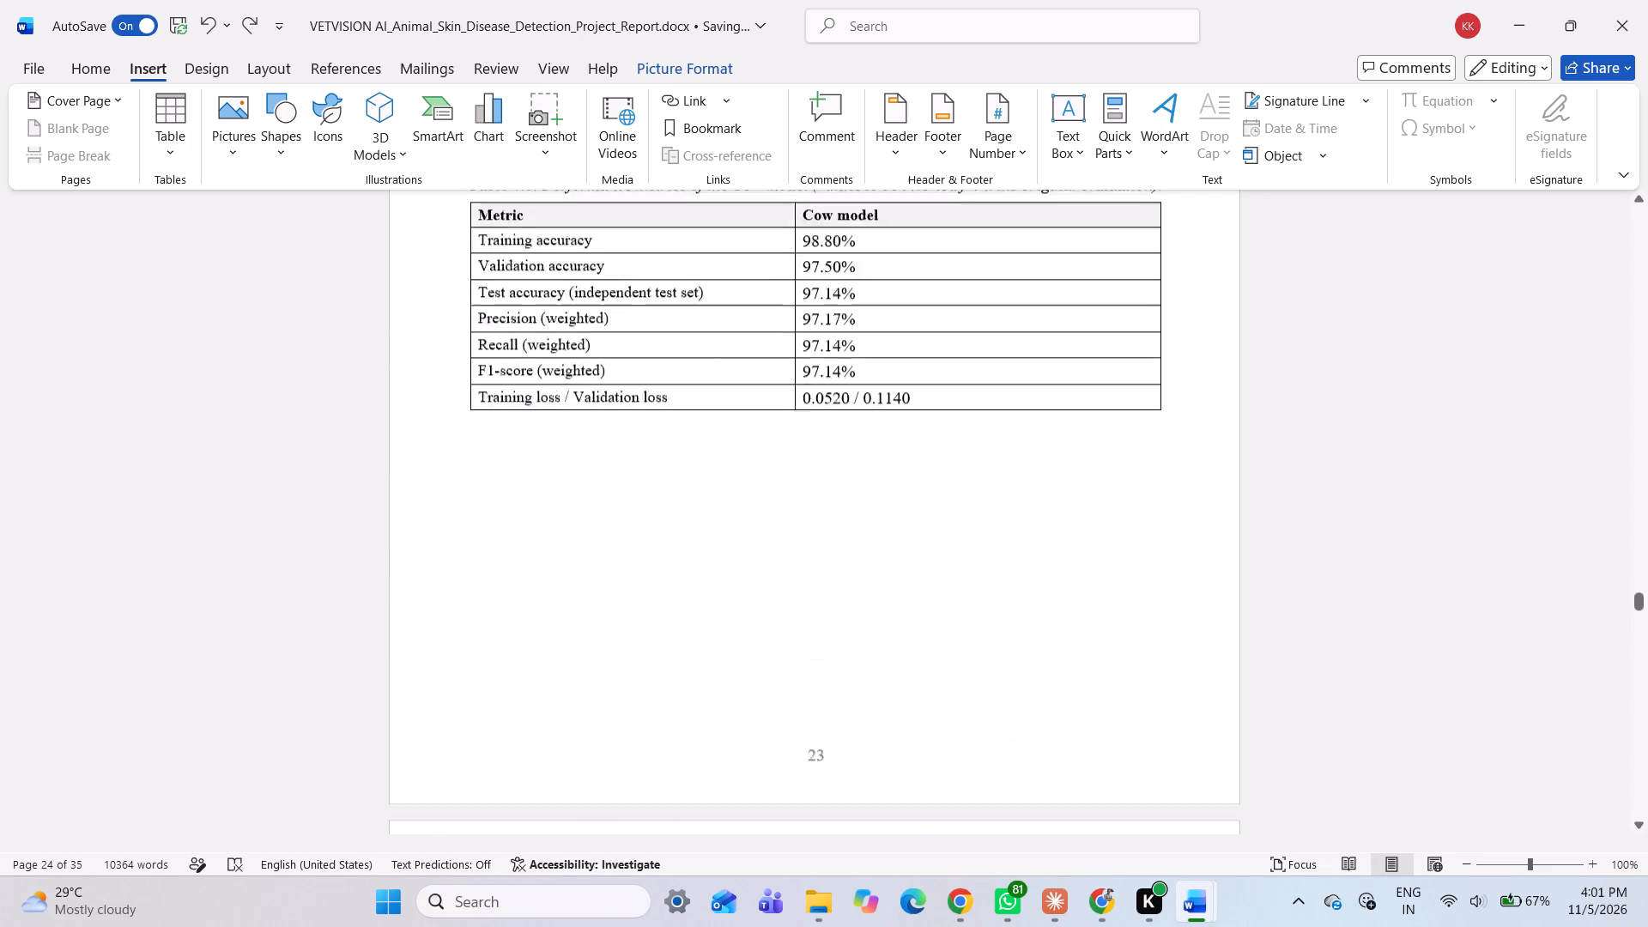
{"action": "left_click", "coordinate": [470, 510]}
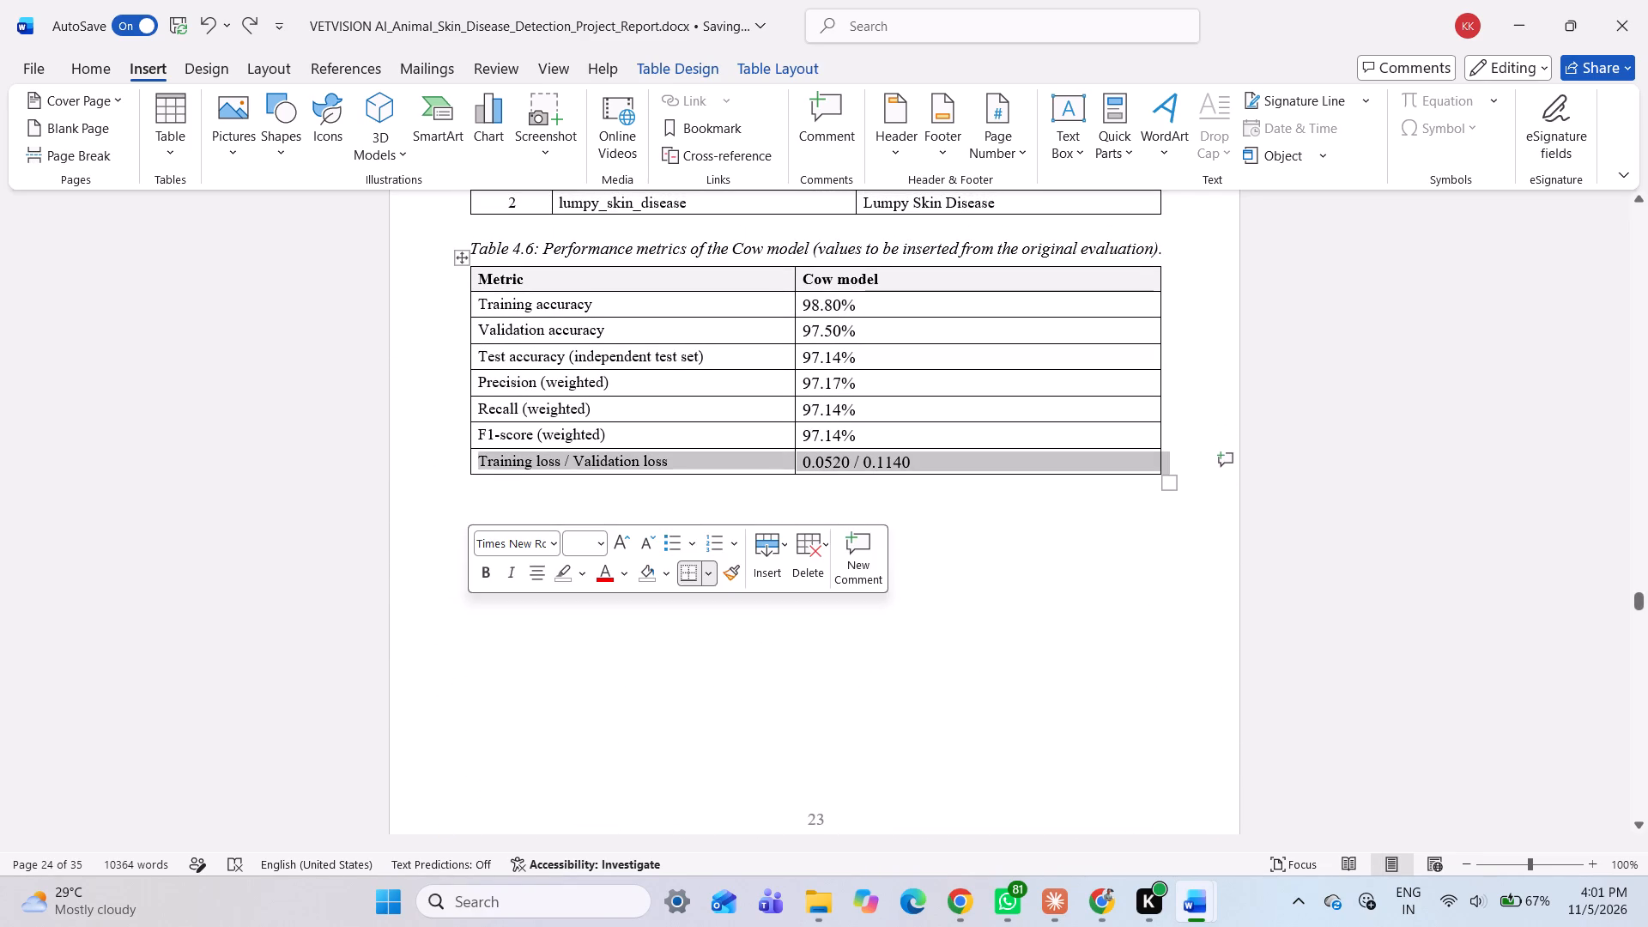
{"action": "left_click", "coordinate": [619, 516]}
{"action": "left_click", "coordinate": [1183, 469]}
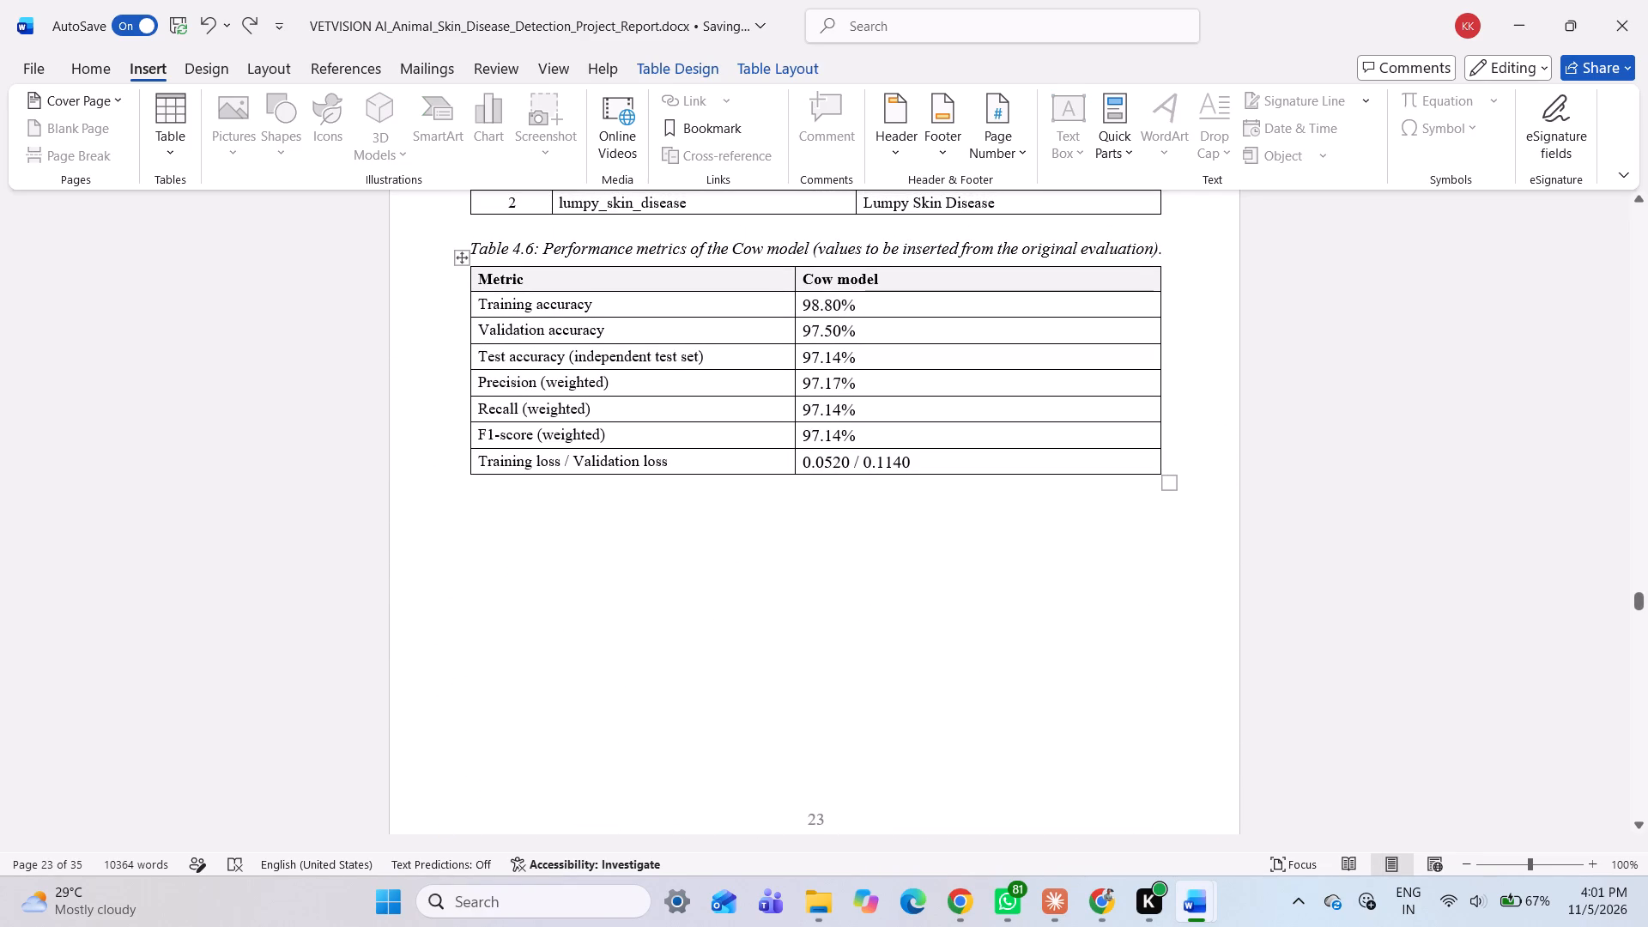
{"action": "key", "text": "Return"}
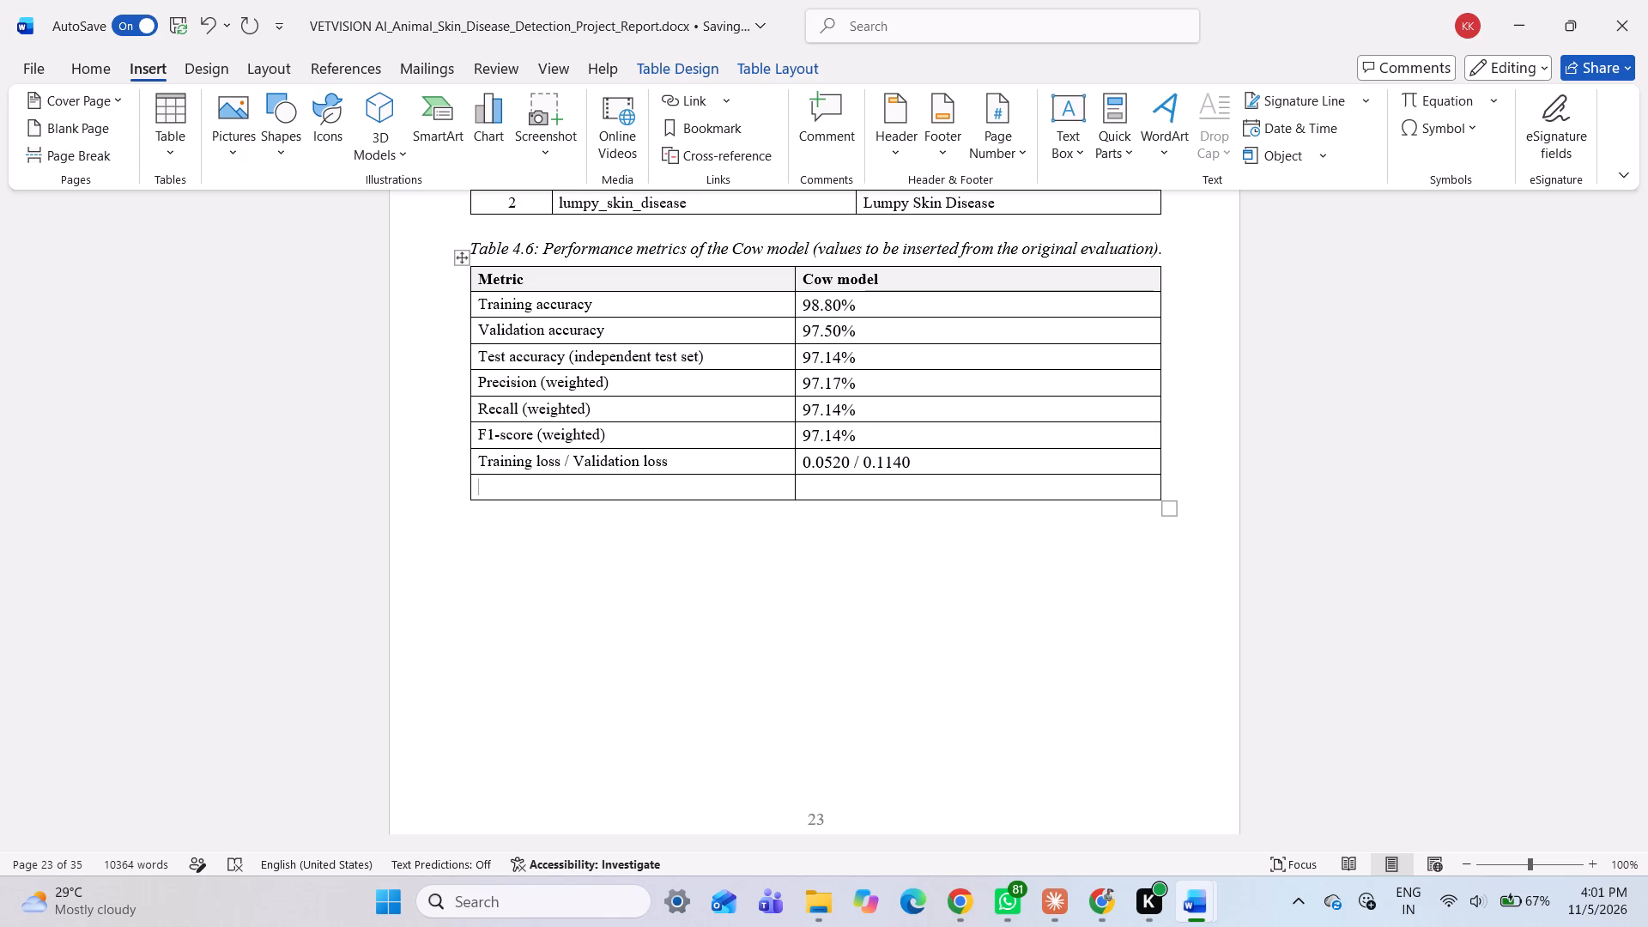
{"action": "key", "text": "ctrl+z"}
Copy the body paragraph under the 4.1.5 Training Accuracy and Validation Accuracy heading.
{"action": "scroll", "coordinate": [891, 649], "scroll_direction": "down", "scroll_amount": 2}
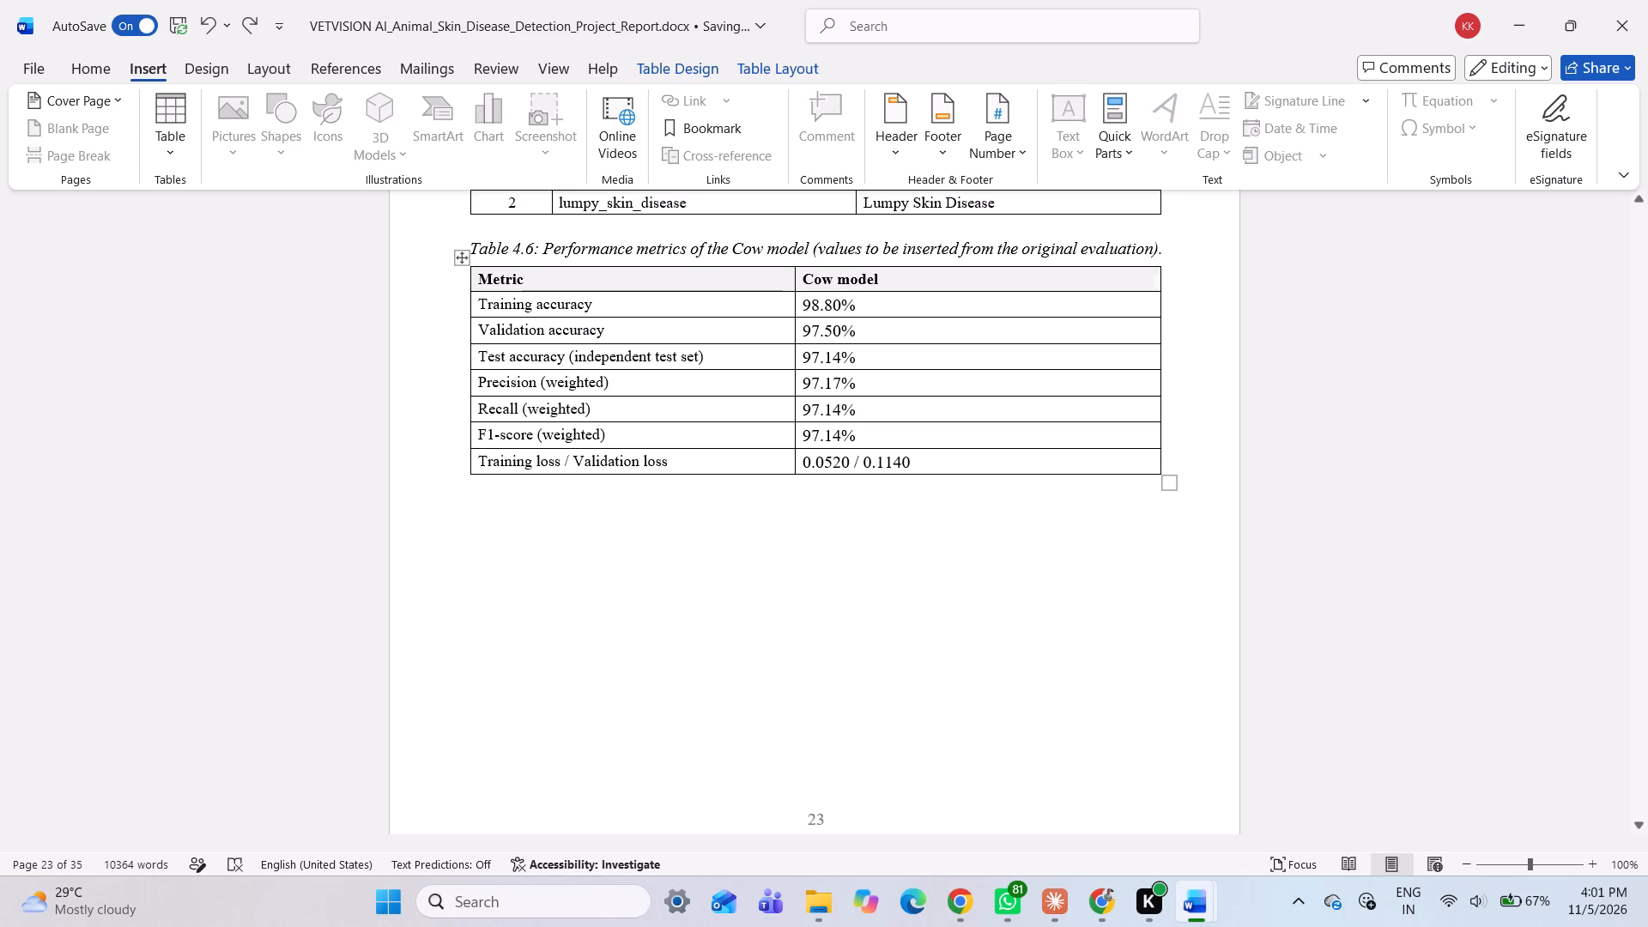
{"action": "scroll", "coordinate": [891, 649], "scroll_direction": "down", "scroll_amount": 2}
{"action": "scroll", "coordinate": [857, 529], "scroll_direction": "down", "scroll_amount": 6}
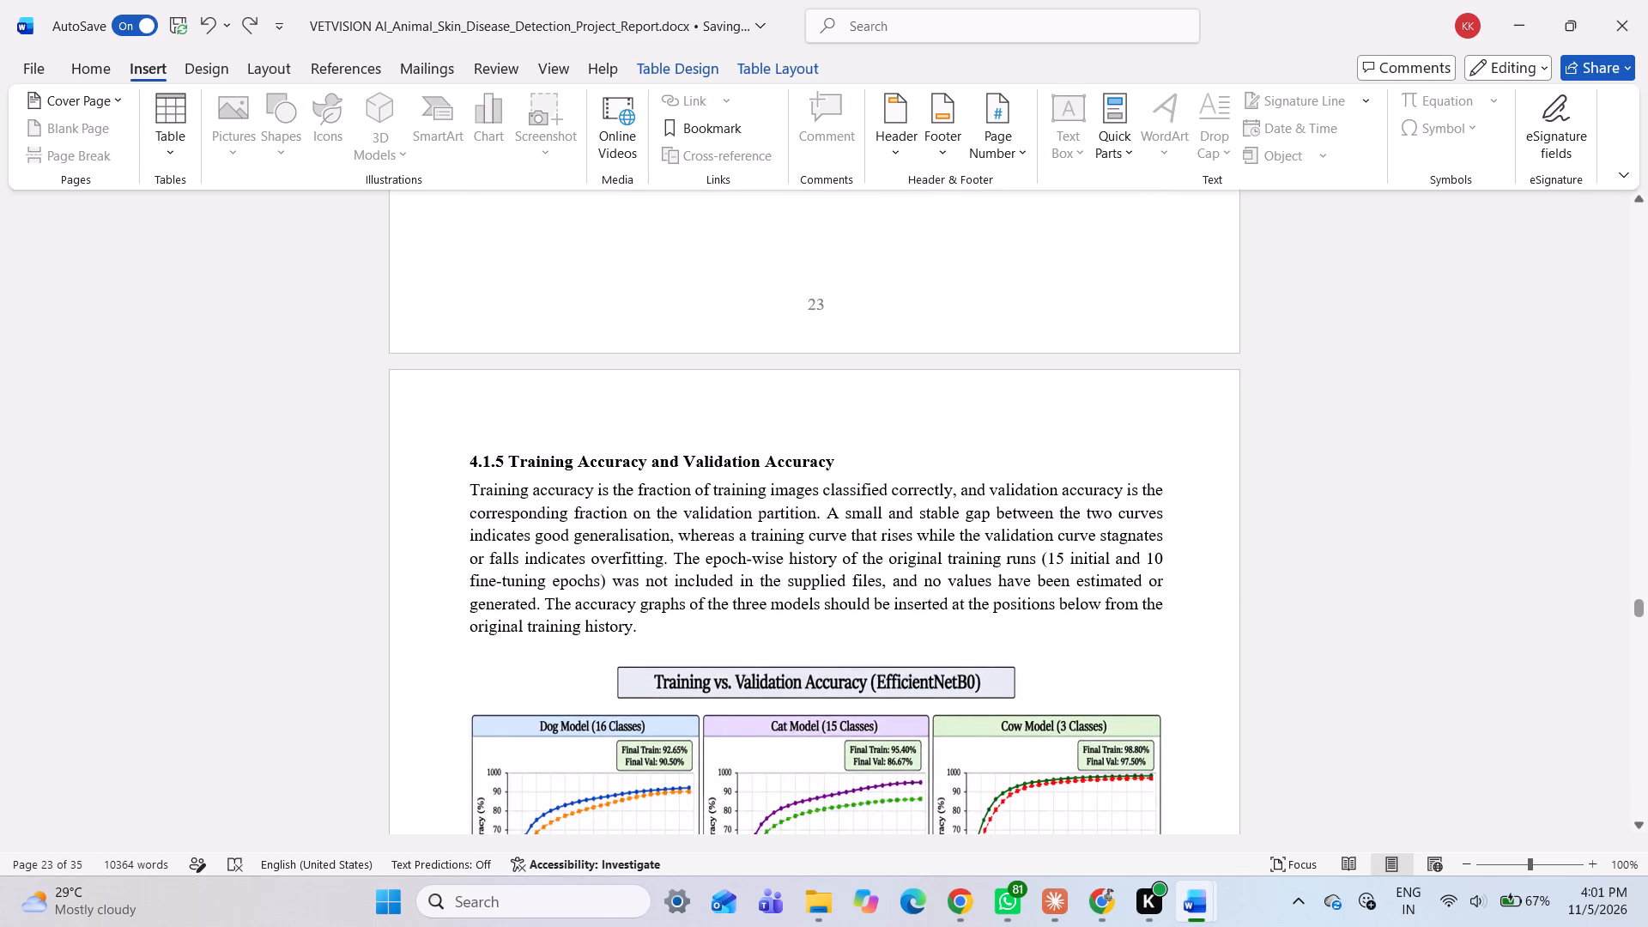
{"action": "left_click_drag", "start_coordinate": [482, 494], "coordinate": [470, 492]}
{"action": "left_click", "coordinate": [470, 535]}
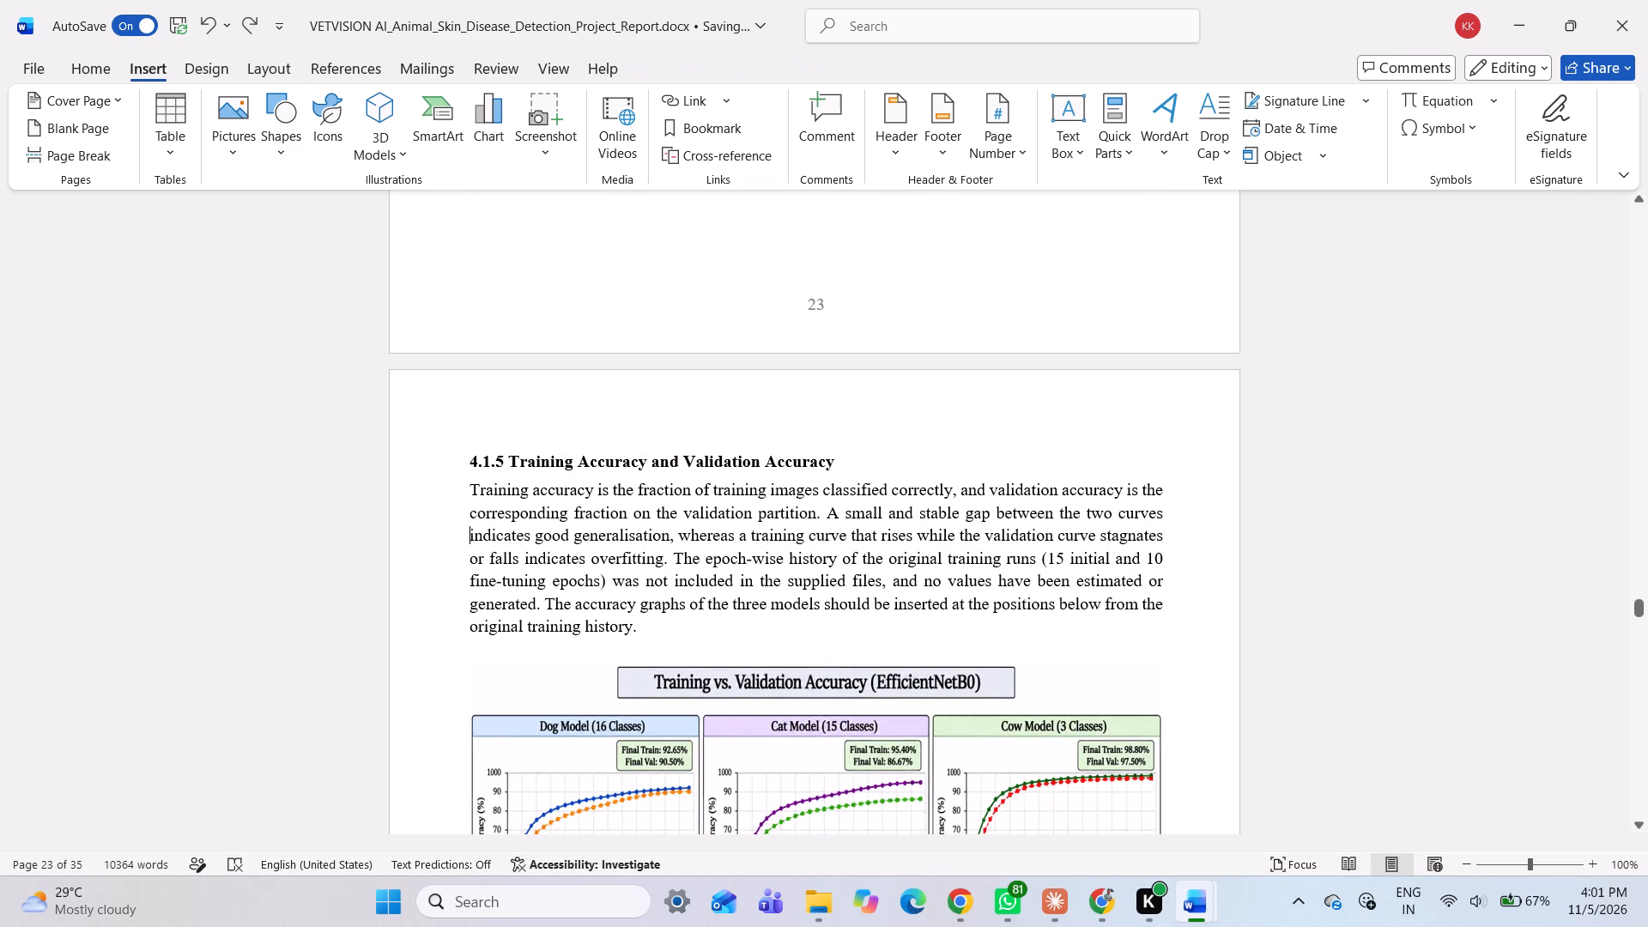
{"action": "left_click_drag", "start_coordinate": [474, 488], "coordinate": [906, 582]}
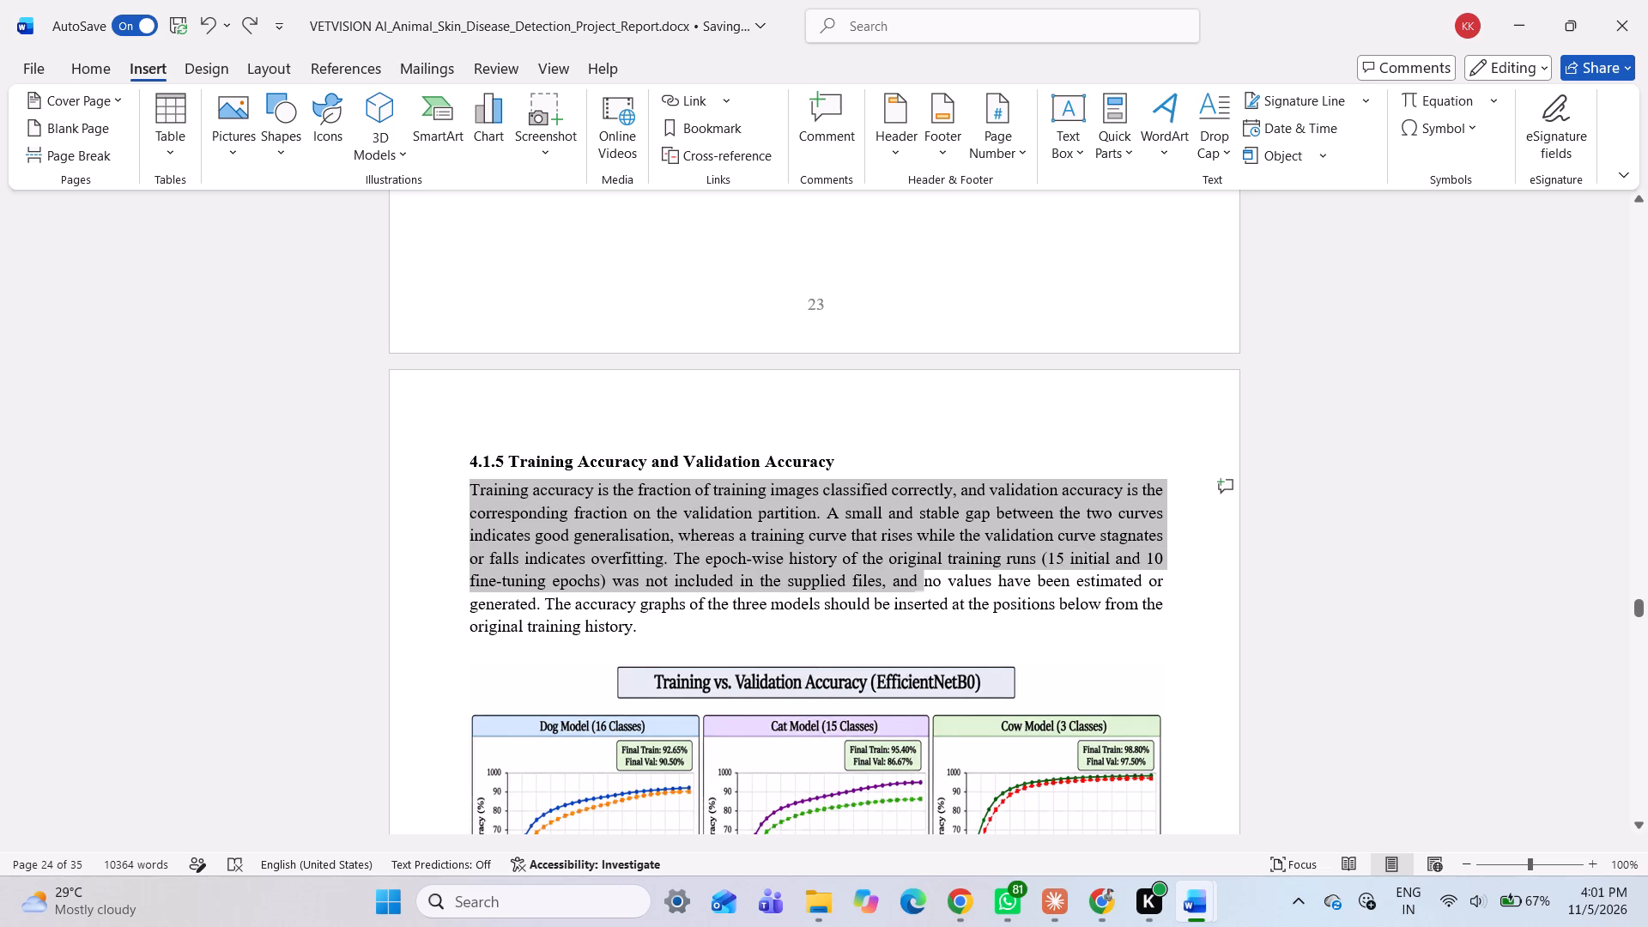
{"action": "left_click_drag", "start_coordinate": [906, 582], "coordinate": [627, 604]}
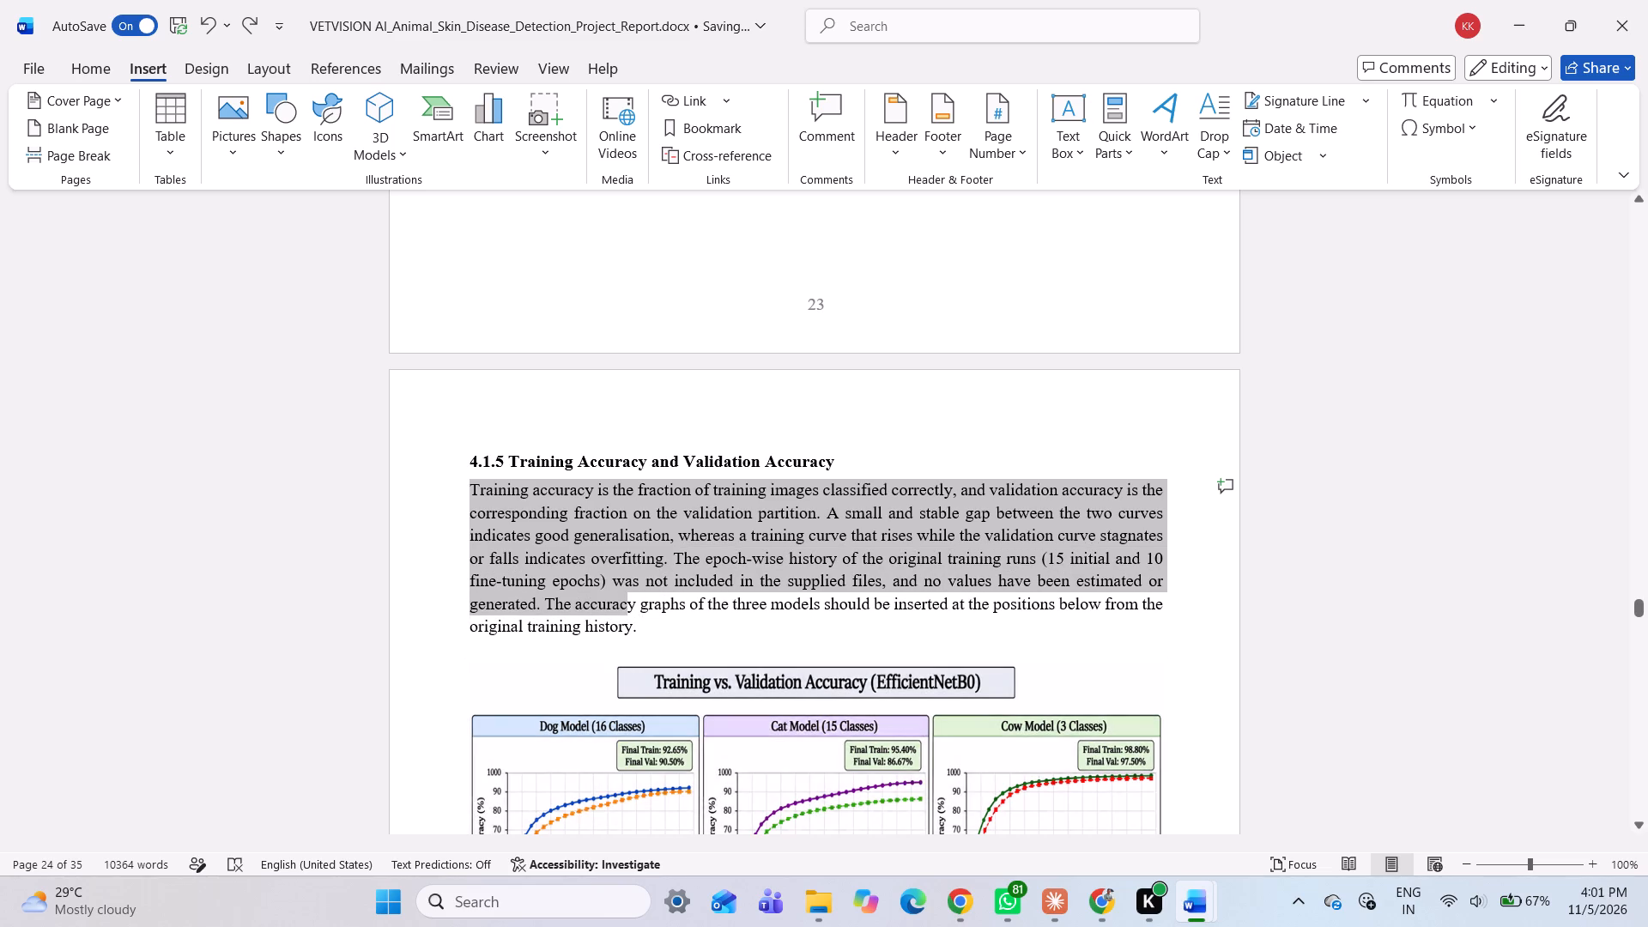
{"action": "left_click_drag", "start_coordinate": [627, 604], "coordinate": [627, 622]}
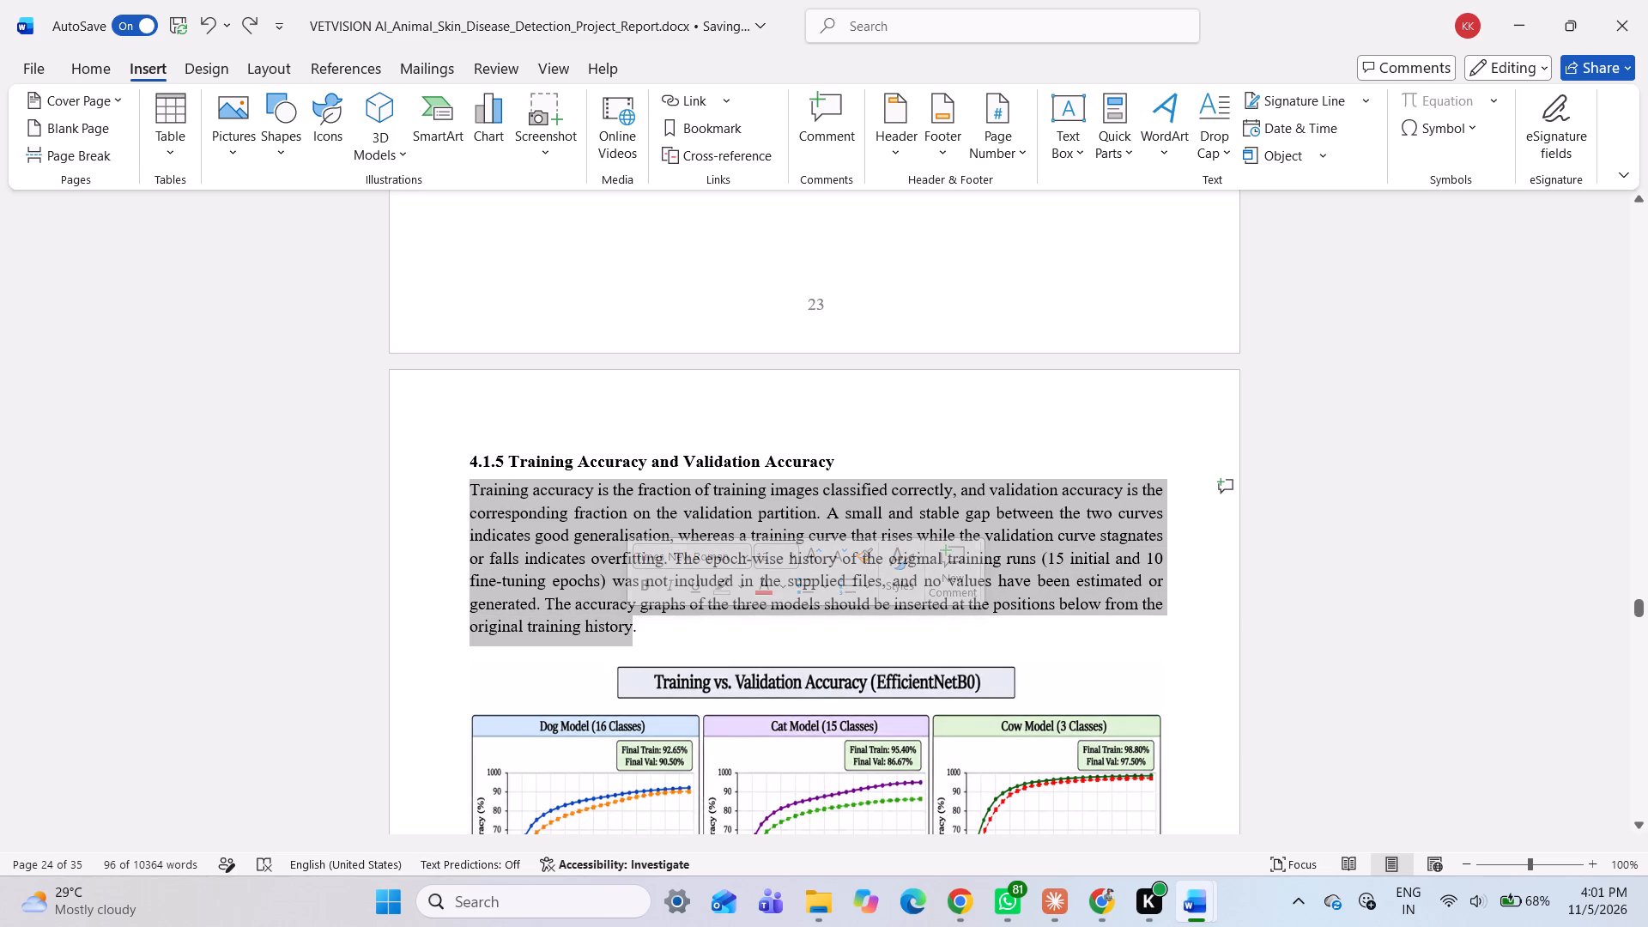
{"action": "key", "text": "ctrl+c"}
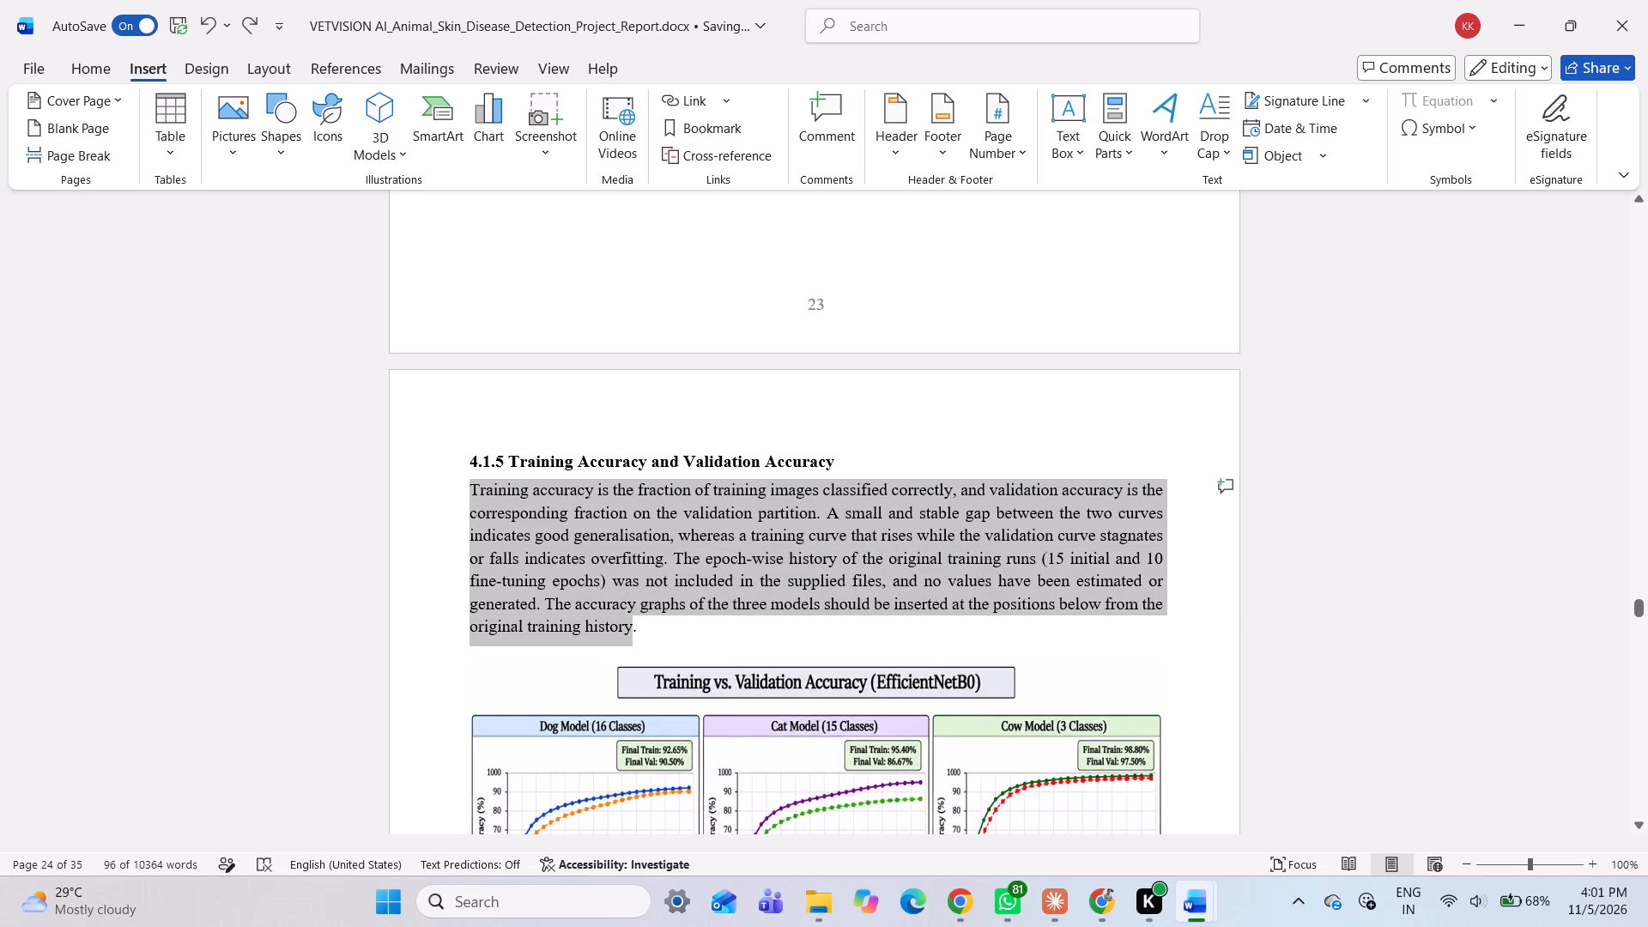
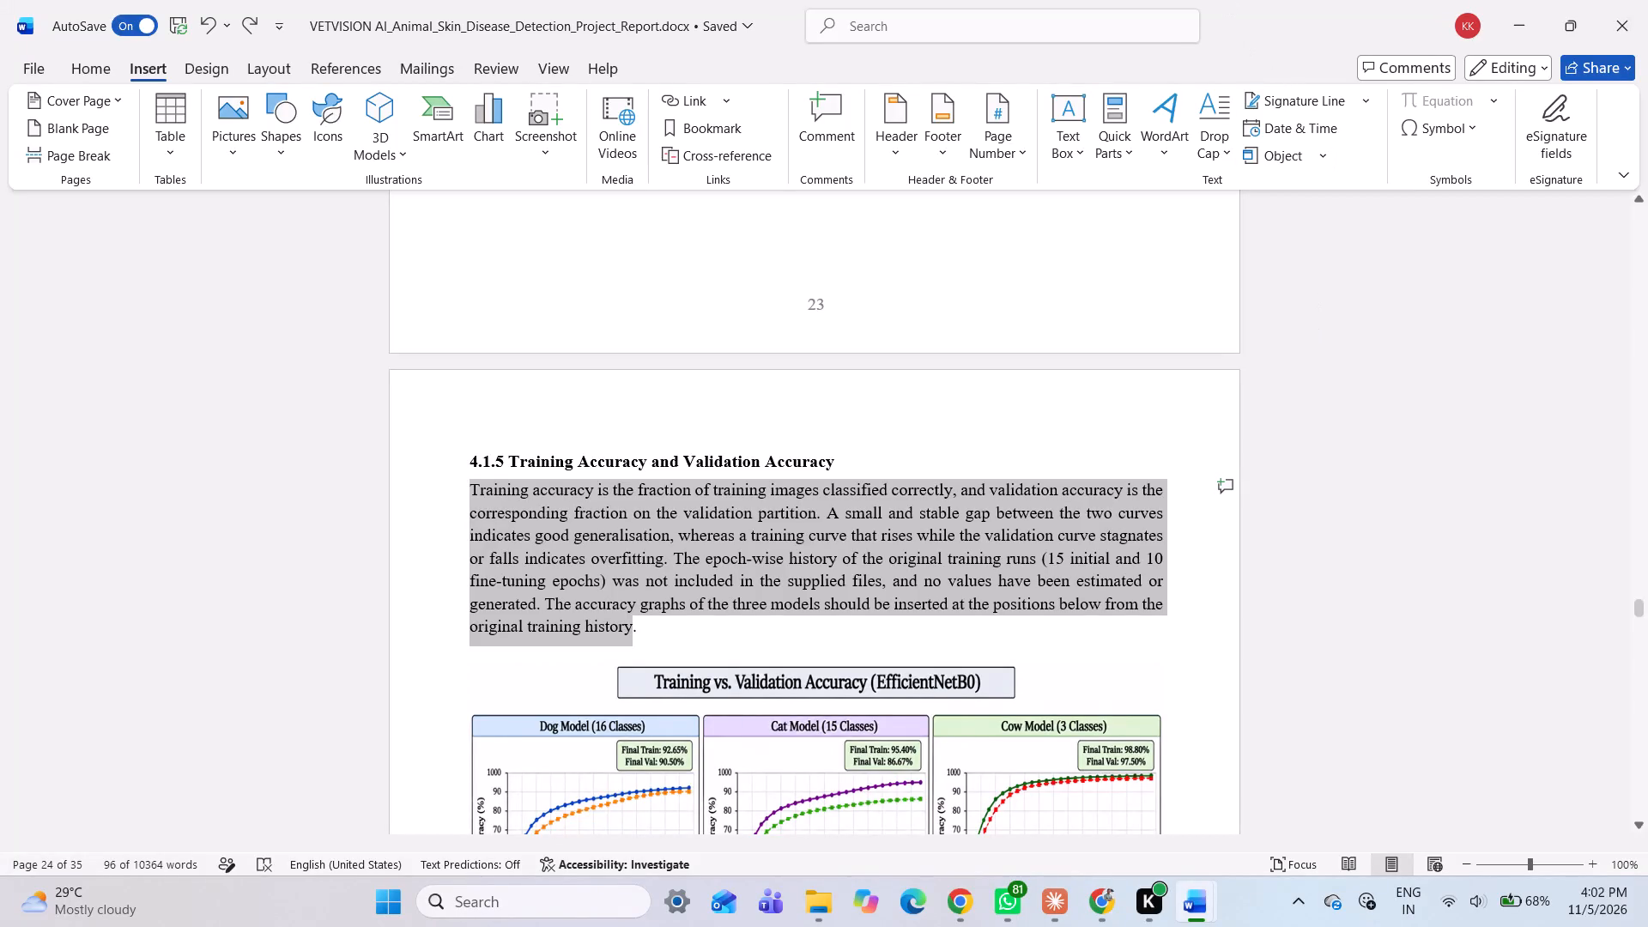
Insert a Simple Text Box at the Training loss / Validation loss row of Table 4.6.
{"action": "key", "text": "ctrl+c"}
{"action": "scroll", "coordinate": [777, 480], "scroll_direction": "up", "scroll_amount": 3}
{"action": "scroll", "coordinate": [676, 445], "scroll_direction": "up", "scroll_amount": 4}
{"action": "left_click", "coordinate": [542, 476]}
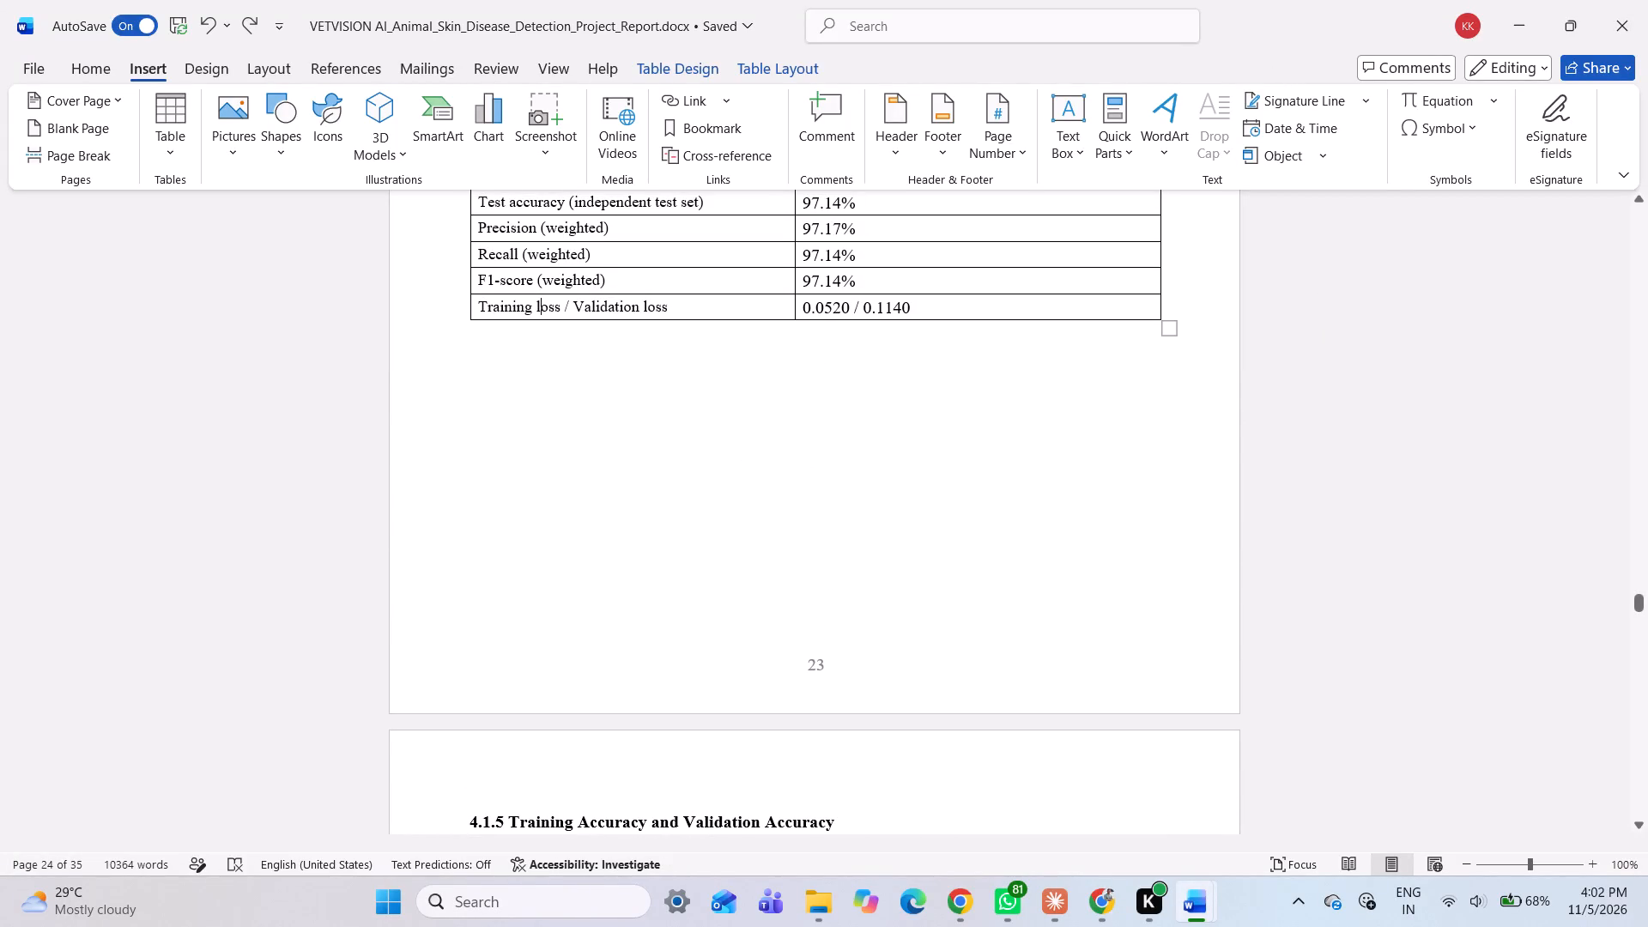
{"action": "left_click", "coordinate": [528, 430]}
{"action": "left_click", "coordinate": [1079, 100]}
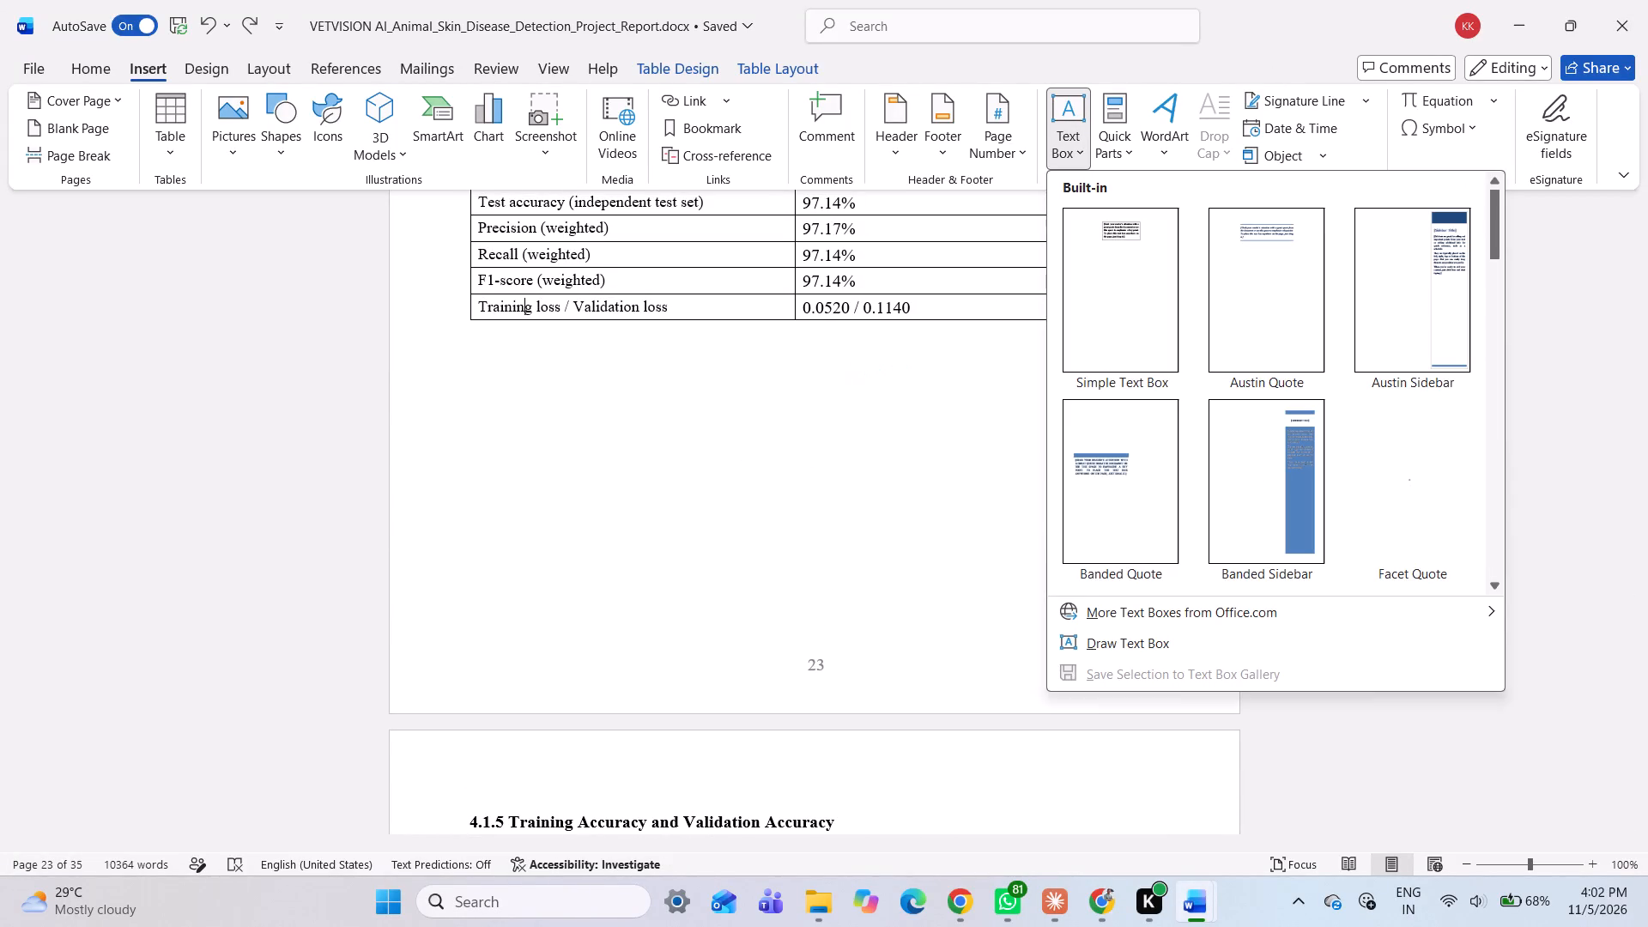
{"action": "scroll", "coordinate": [513, 404], "scroll_direction": "up", "scroll_amount": 4}
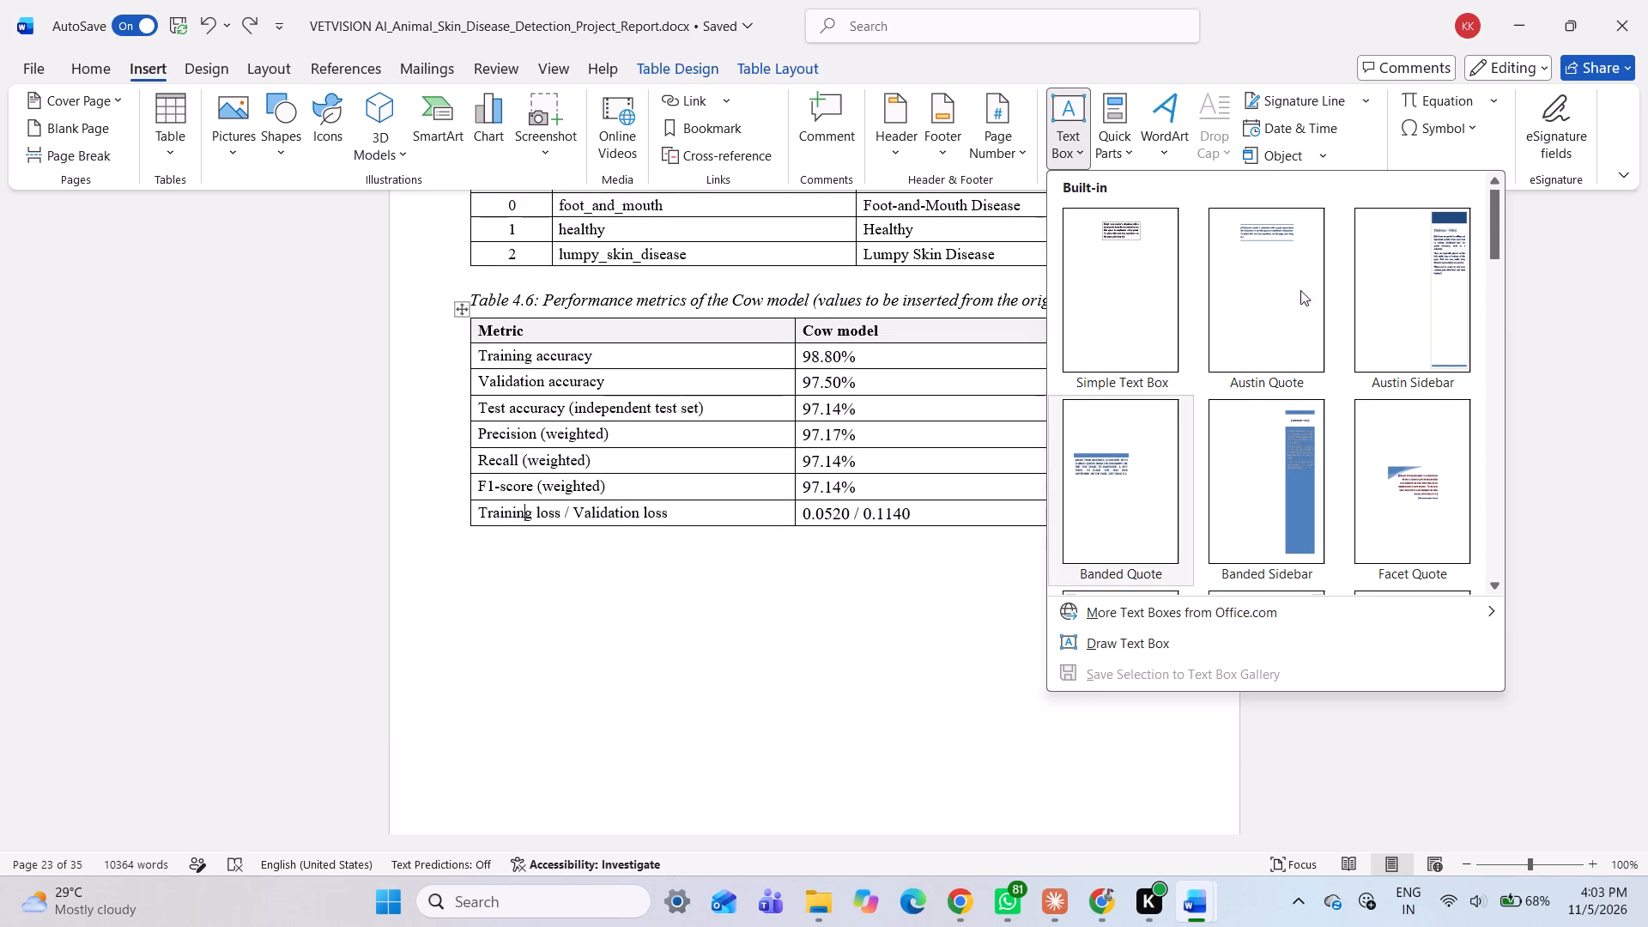
{"action": "left_click", "coordinate": [1139, 282]}
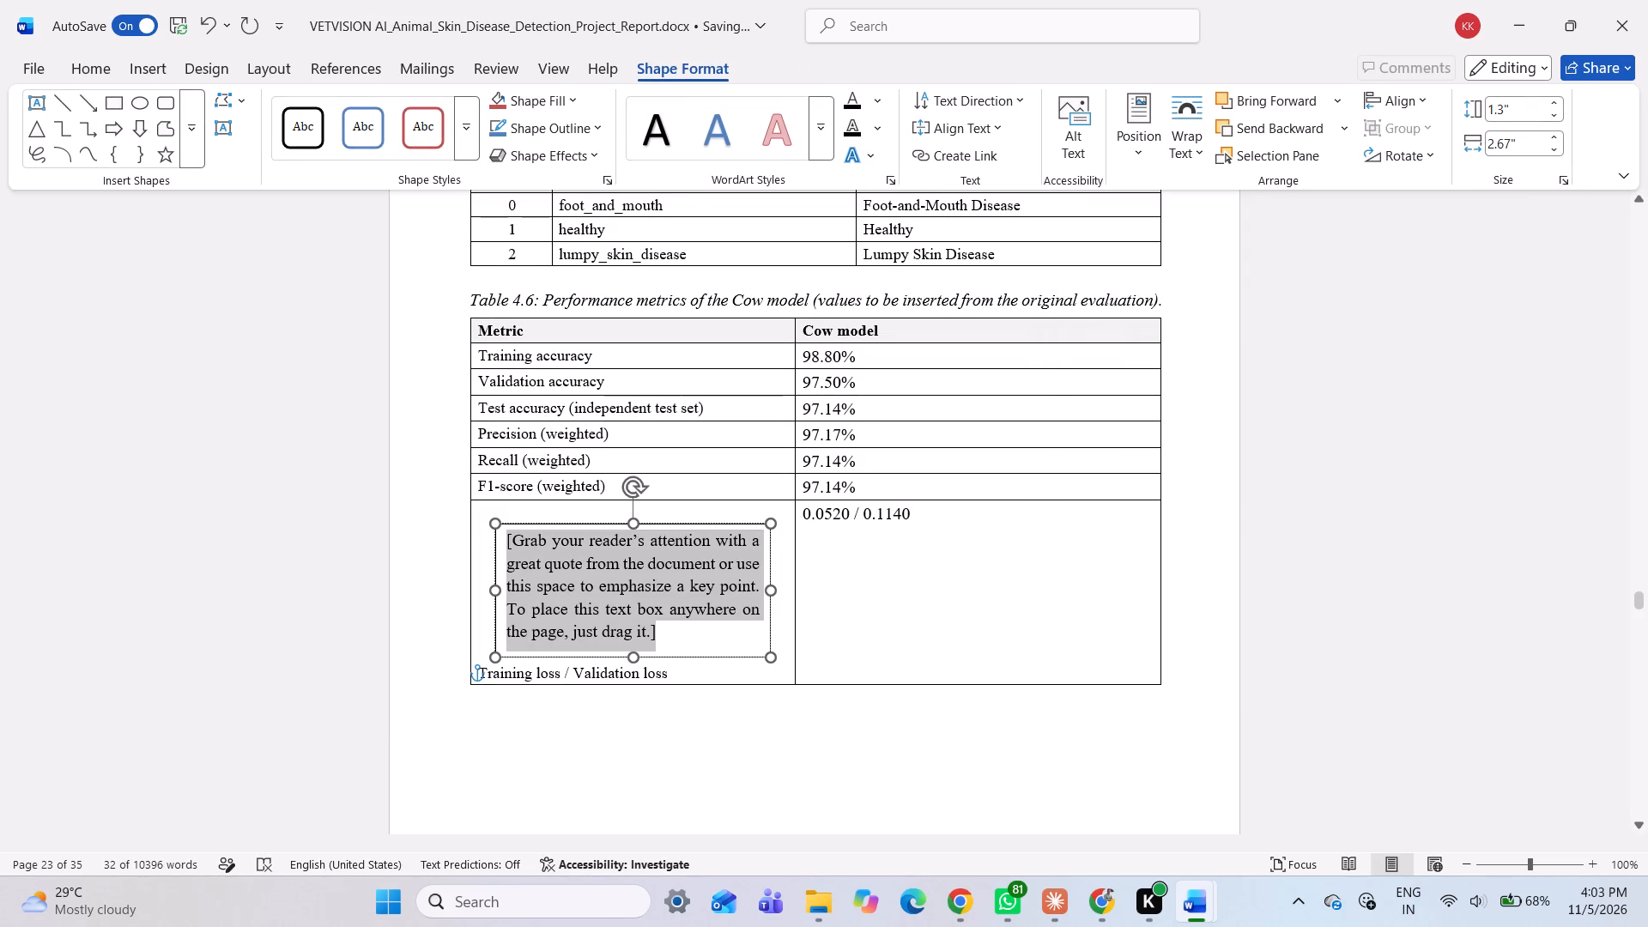
Move the text box into the empty space below Table 4.6 and enlarge it to span the table's full width.
{"action": "left_click_drag", "start_coordinate": [671, 655], "coordinate": [629, 718]}
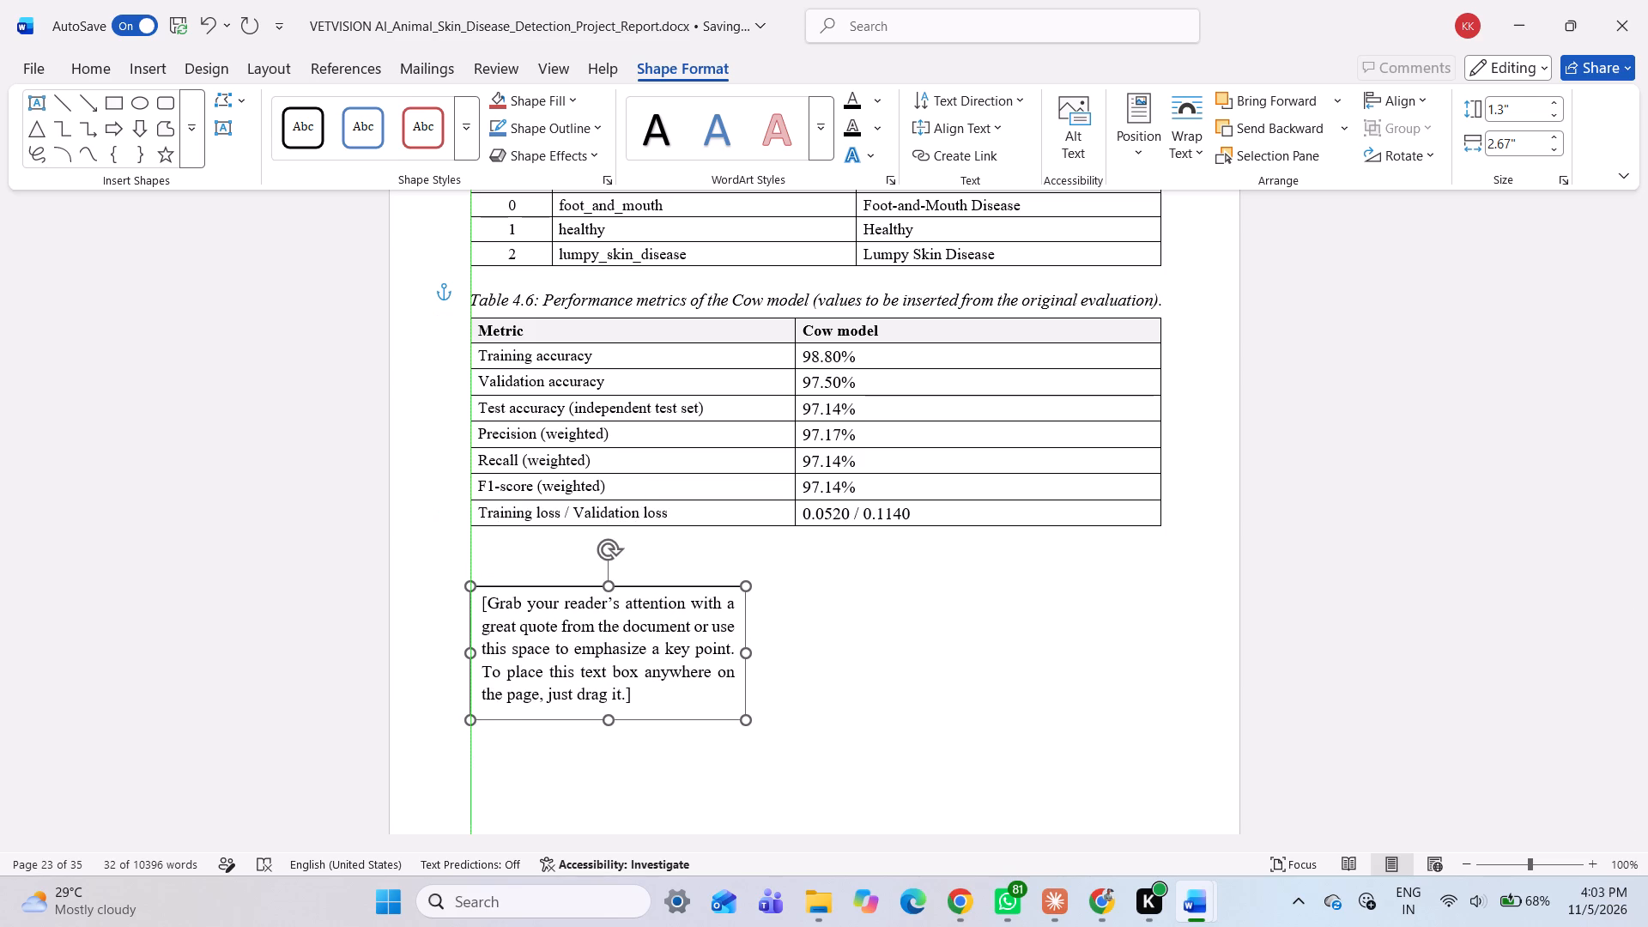
{"action": "left_click_drag", "start_coordinate": [629, 718], "coordinate": [636, 696]}
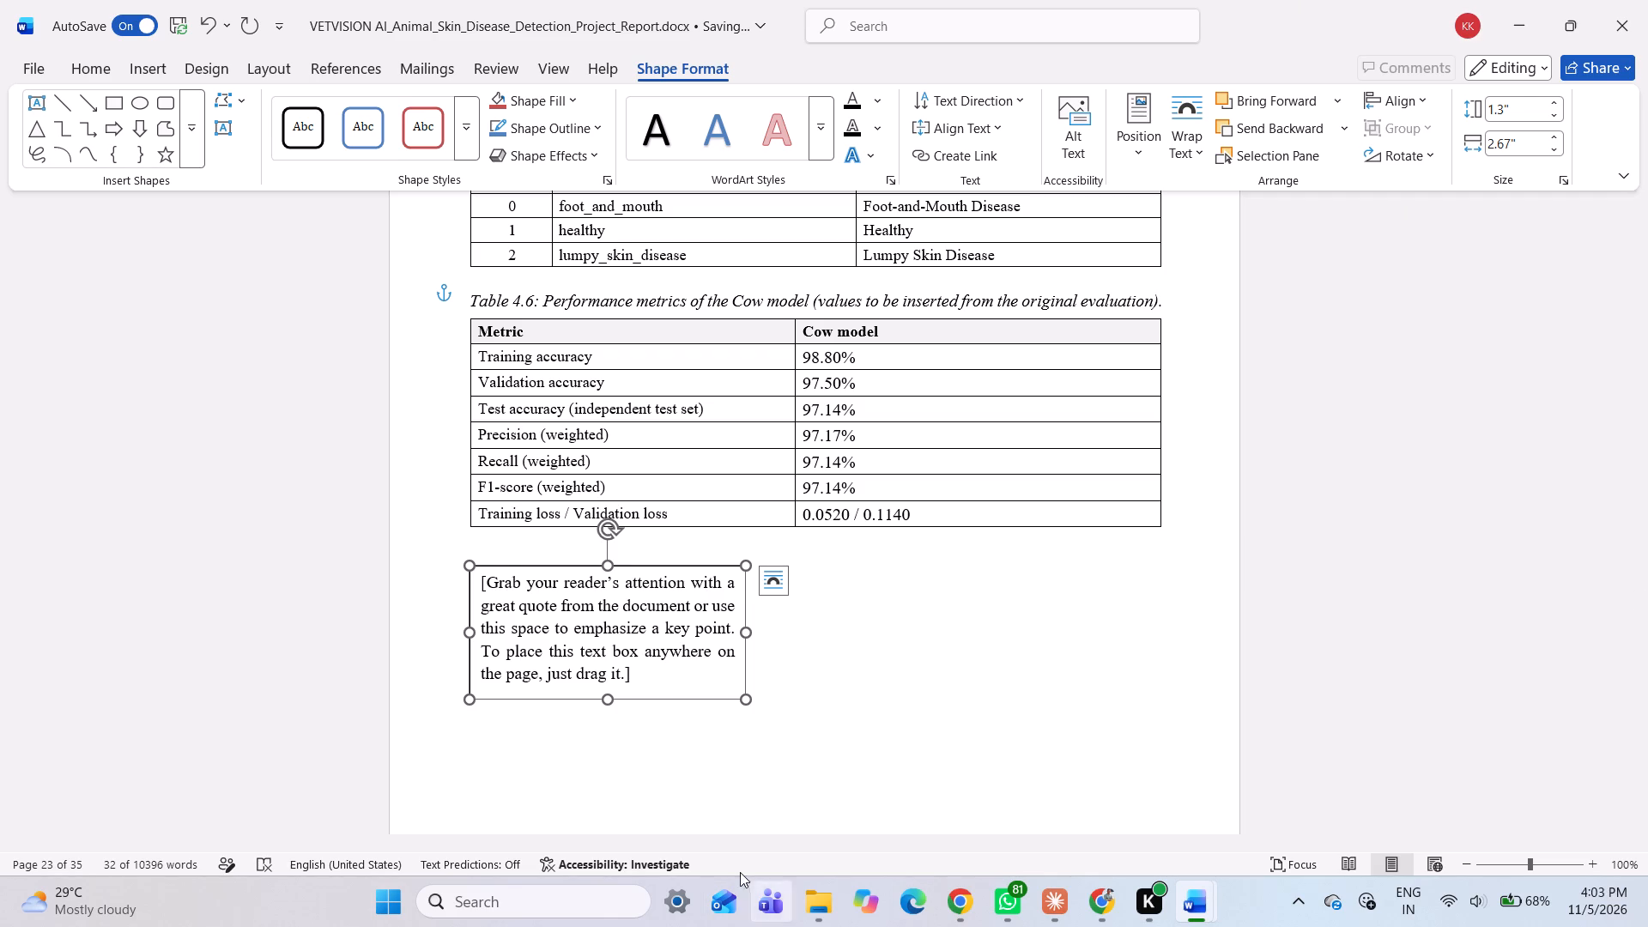
{"action": "left_click_drag", "start_coordinate": [745, 703], "coordinate": [1083, 820]}
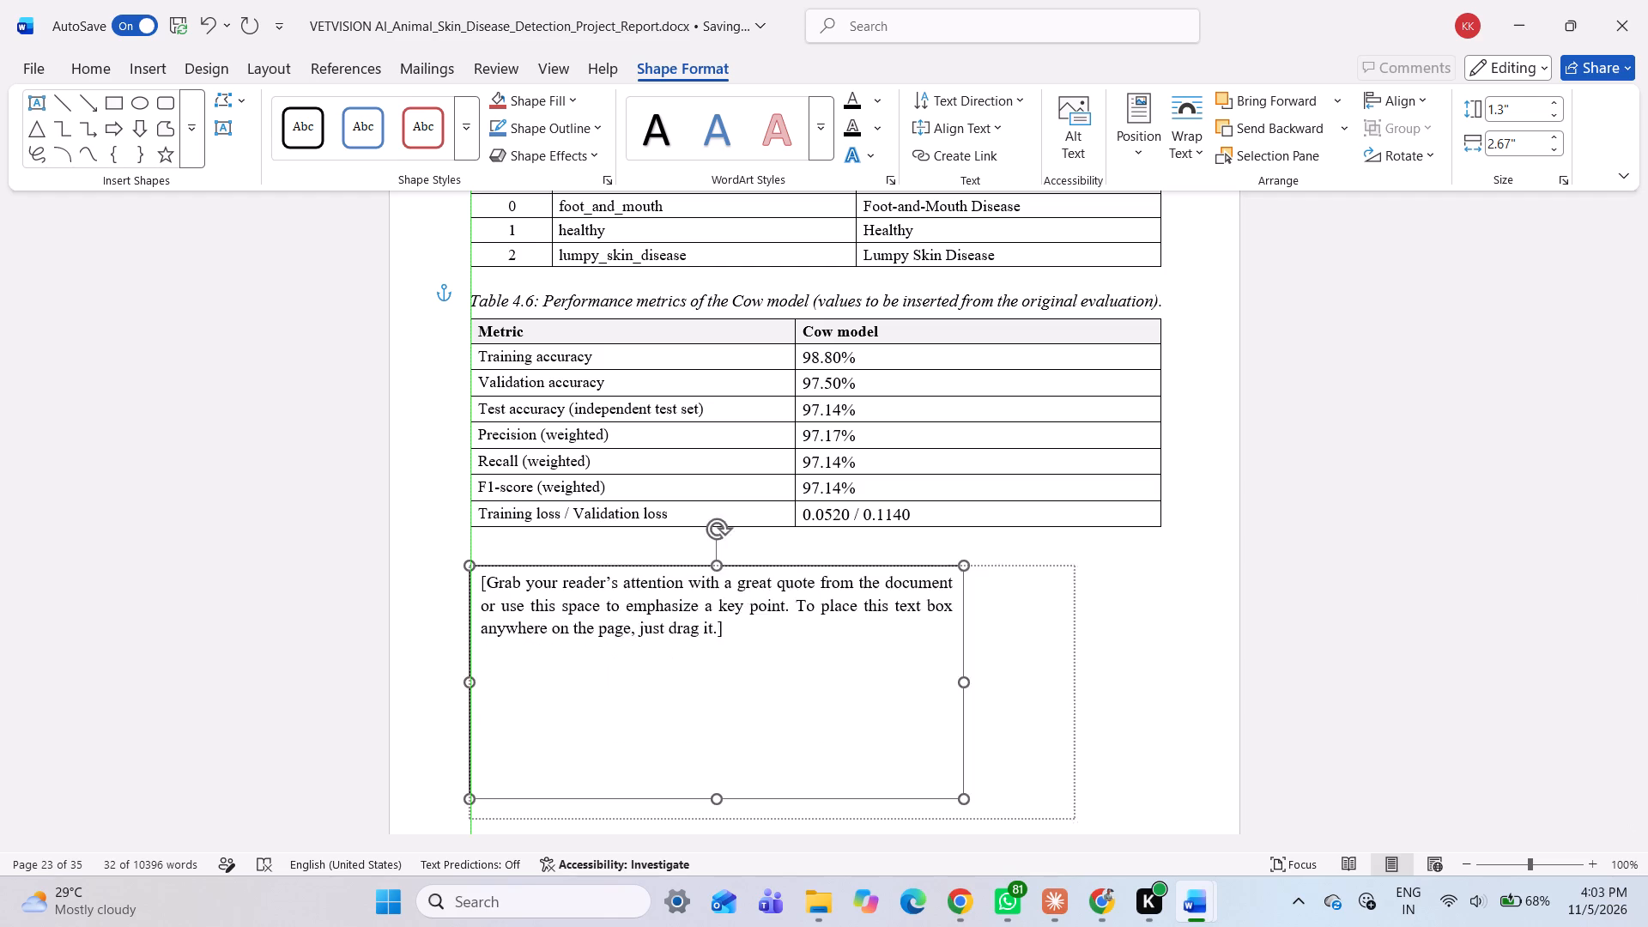
{"action": "left_click_drag", "start_coordinate": [1083, 820], "coordinate": [1175, 810]}
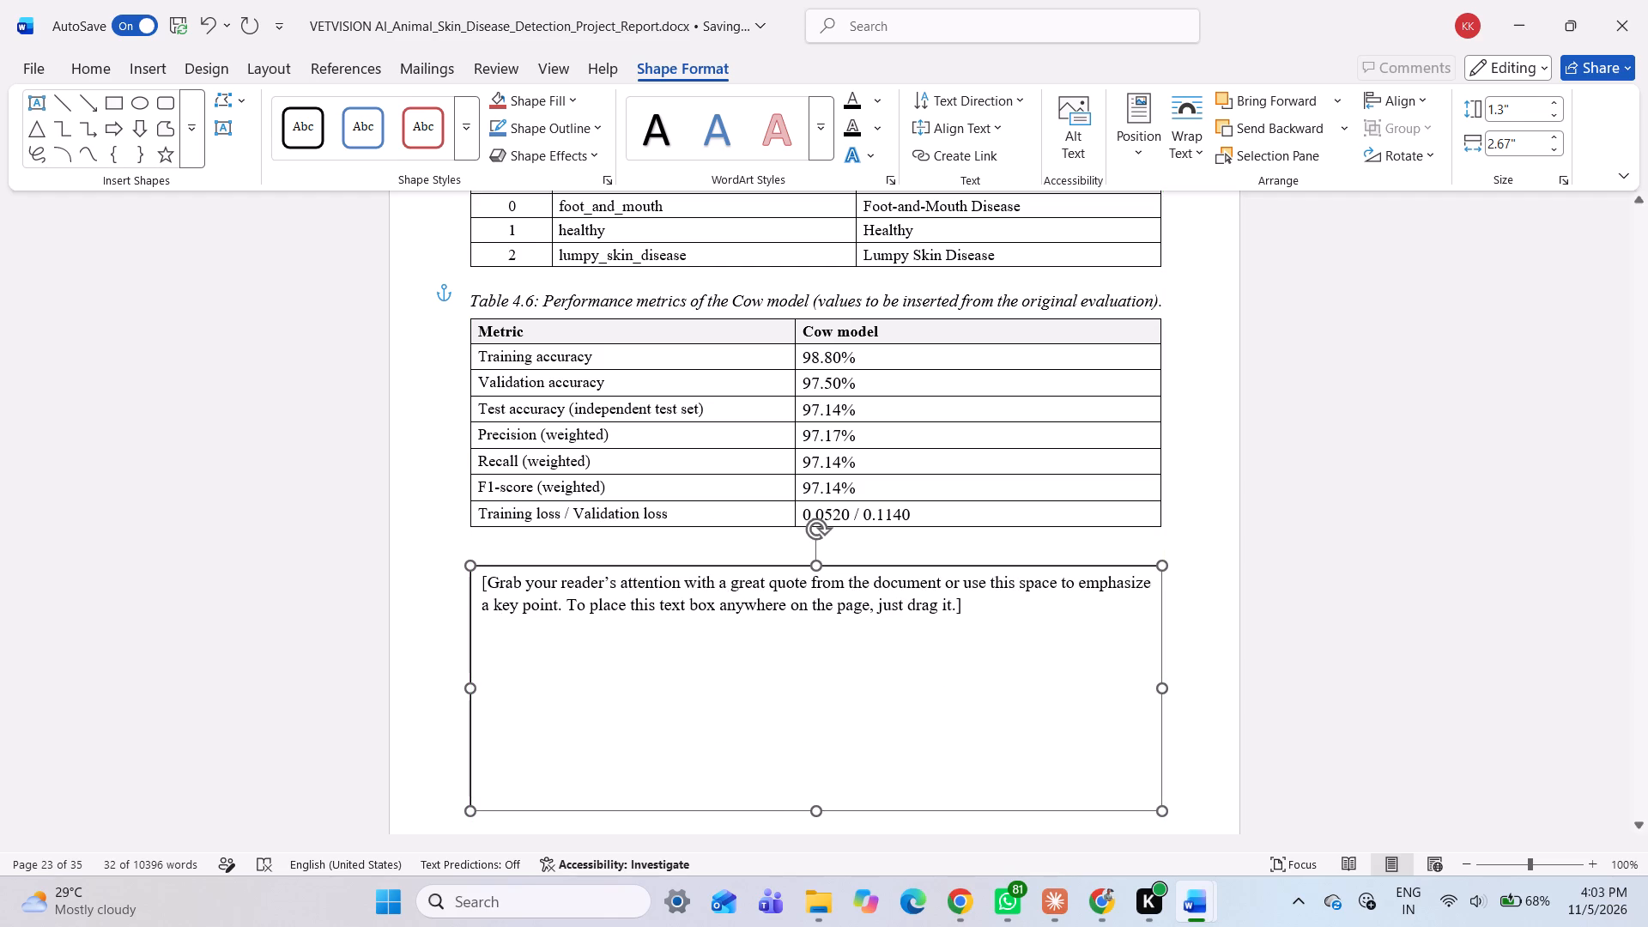
{"action": "left_click", "coordinate": [1363, 699]}
Delete the placeholder quote text from the text box below Table 4.6.
{"action": "scroll", "coordinate": [1349, 705], "scroll_direction": "down", "scroll_amount": 3}
{"action": "scroll", "coordinate": [852, 671], "scroll_direction": "down", "scroll_amount": 4}
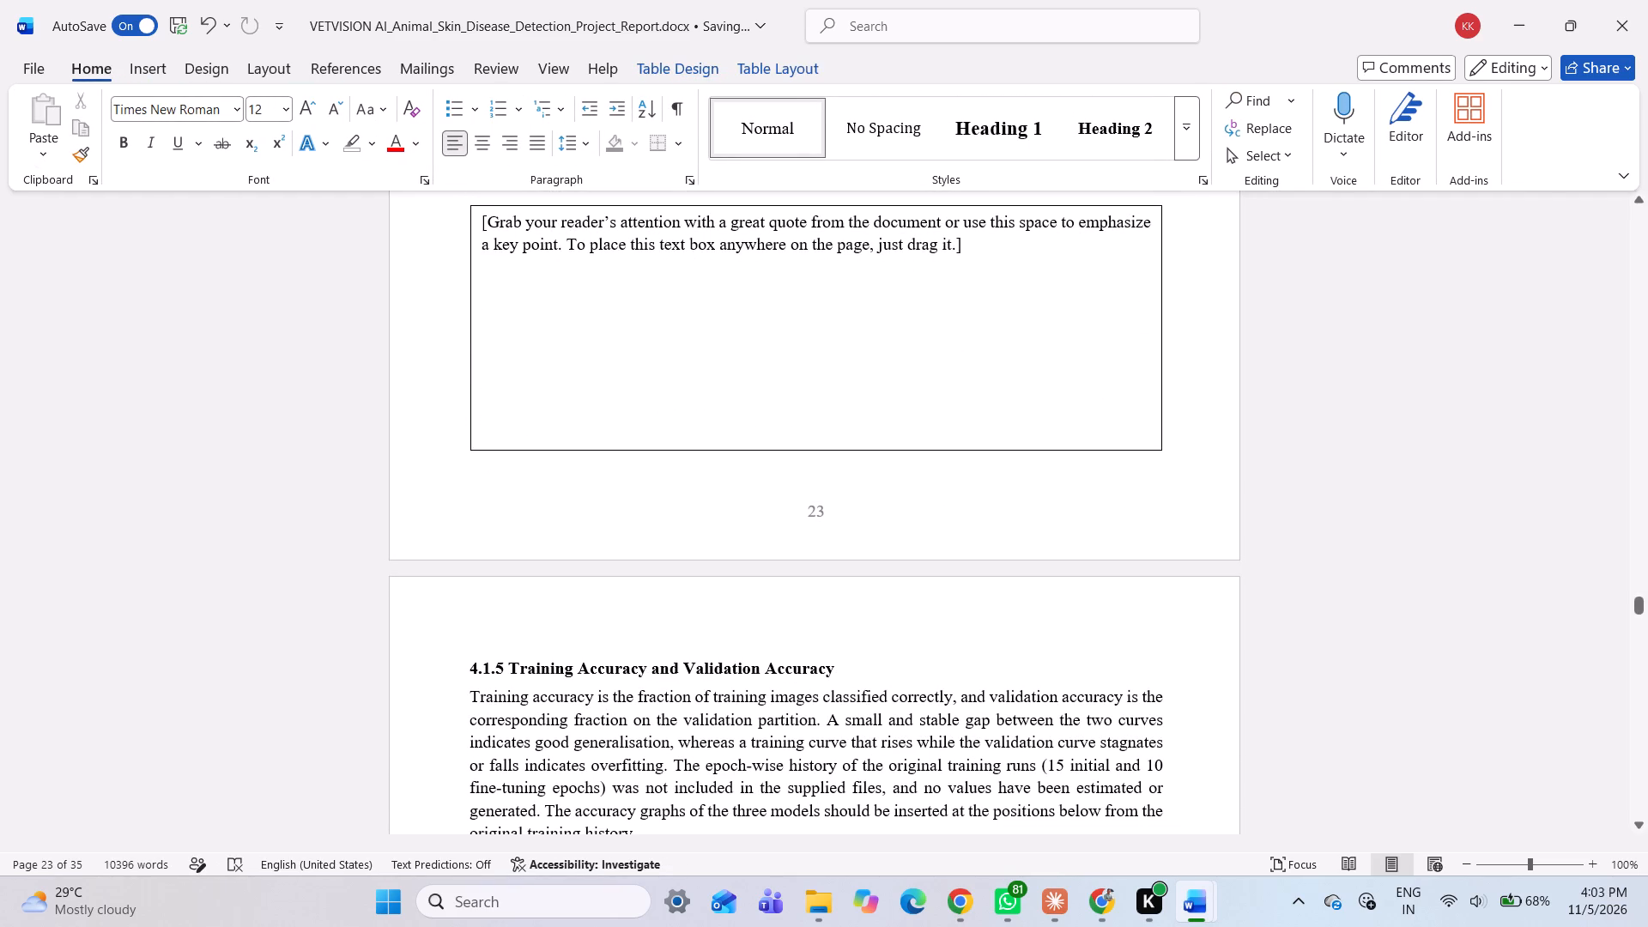
{"action": "left_click_drag", "start_coordinate": [1021, 255], "coordinate": [877, 244]}
{"action": "key", "text": "BackSpace"}
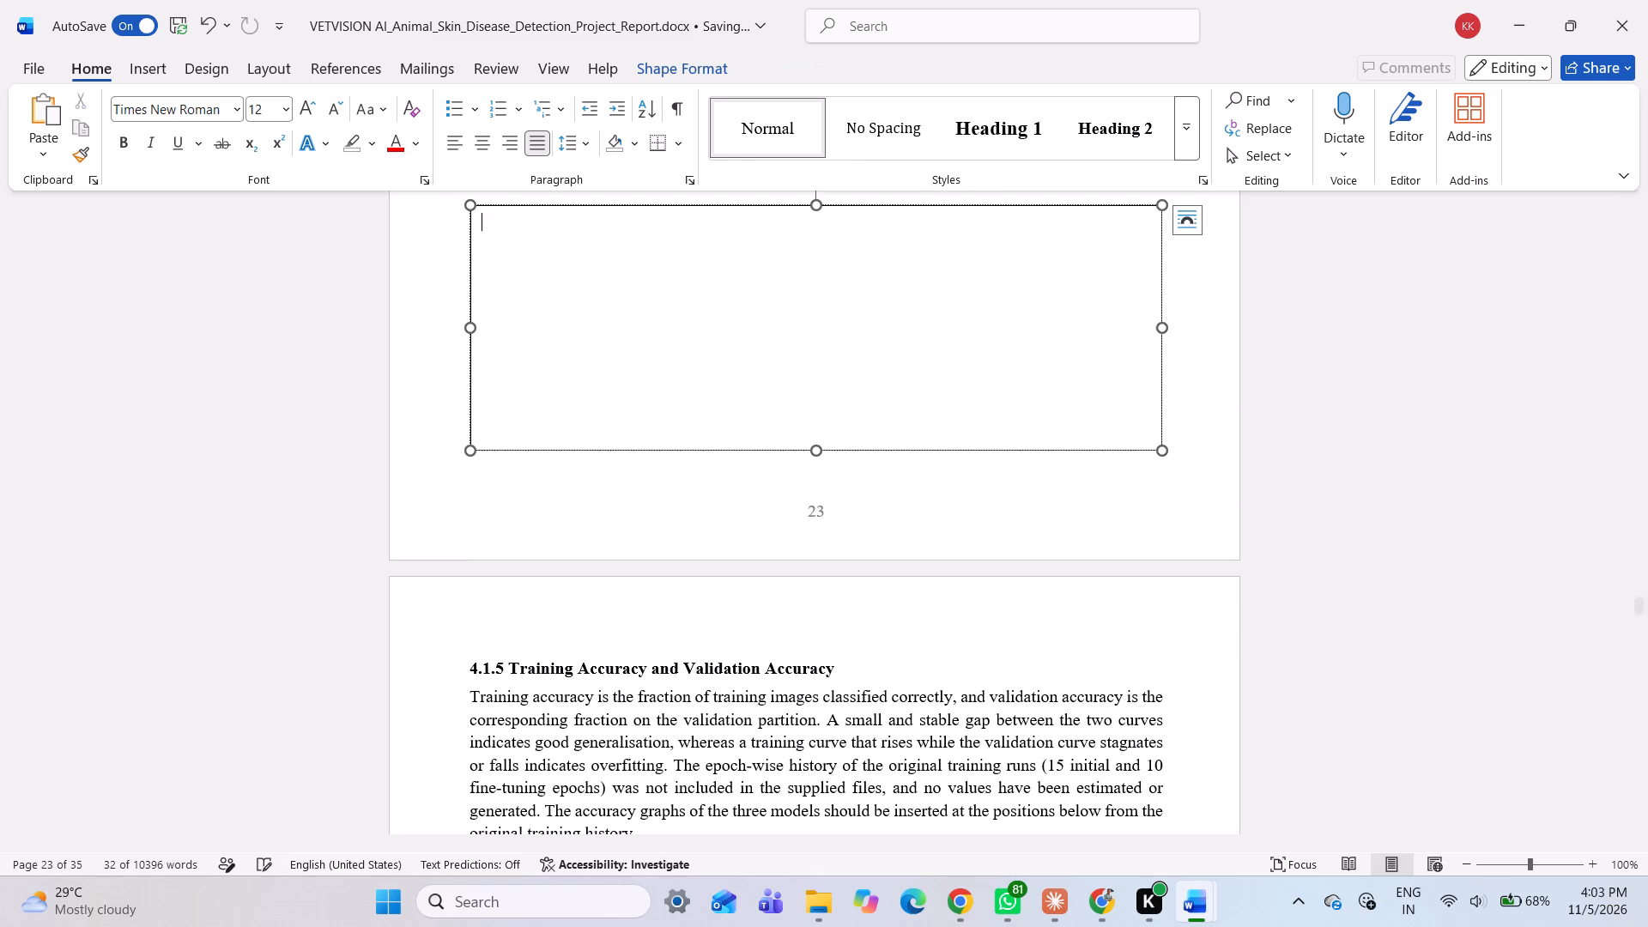
Copy the body paragraph under the 4.1.5 heading and paste it into the empty text box below Table 4.6.
{"action": "scroll", "coordinate": [552, 656], "scroll_direction": "down", "scroll_amount": 3}
{"action": "left_click_drag", "start_coordinate": [470, 539], "coordinate": [606, 674]}
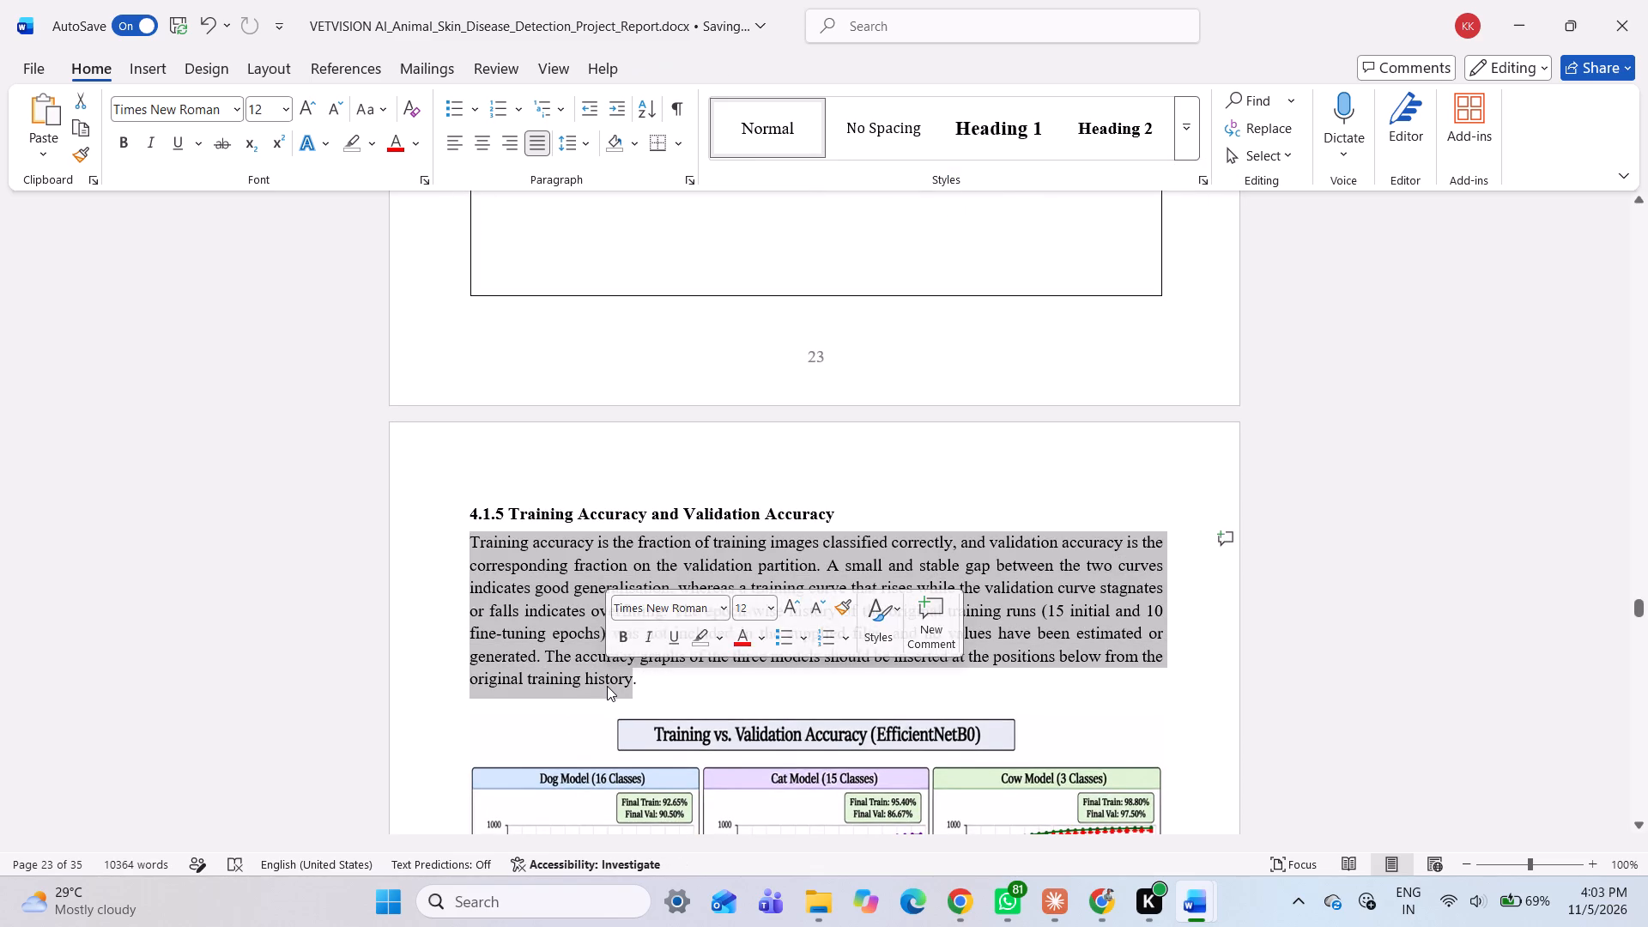
{"action": "key", "text": "ctrl+c"}
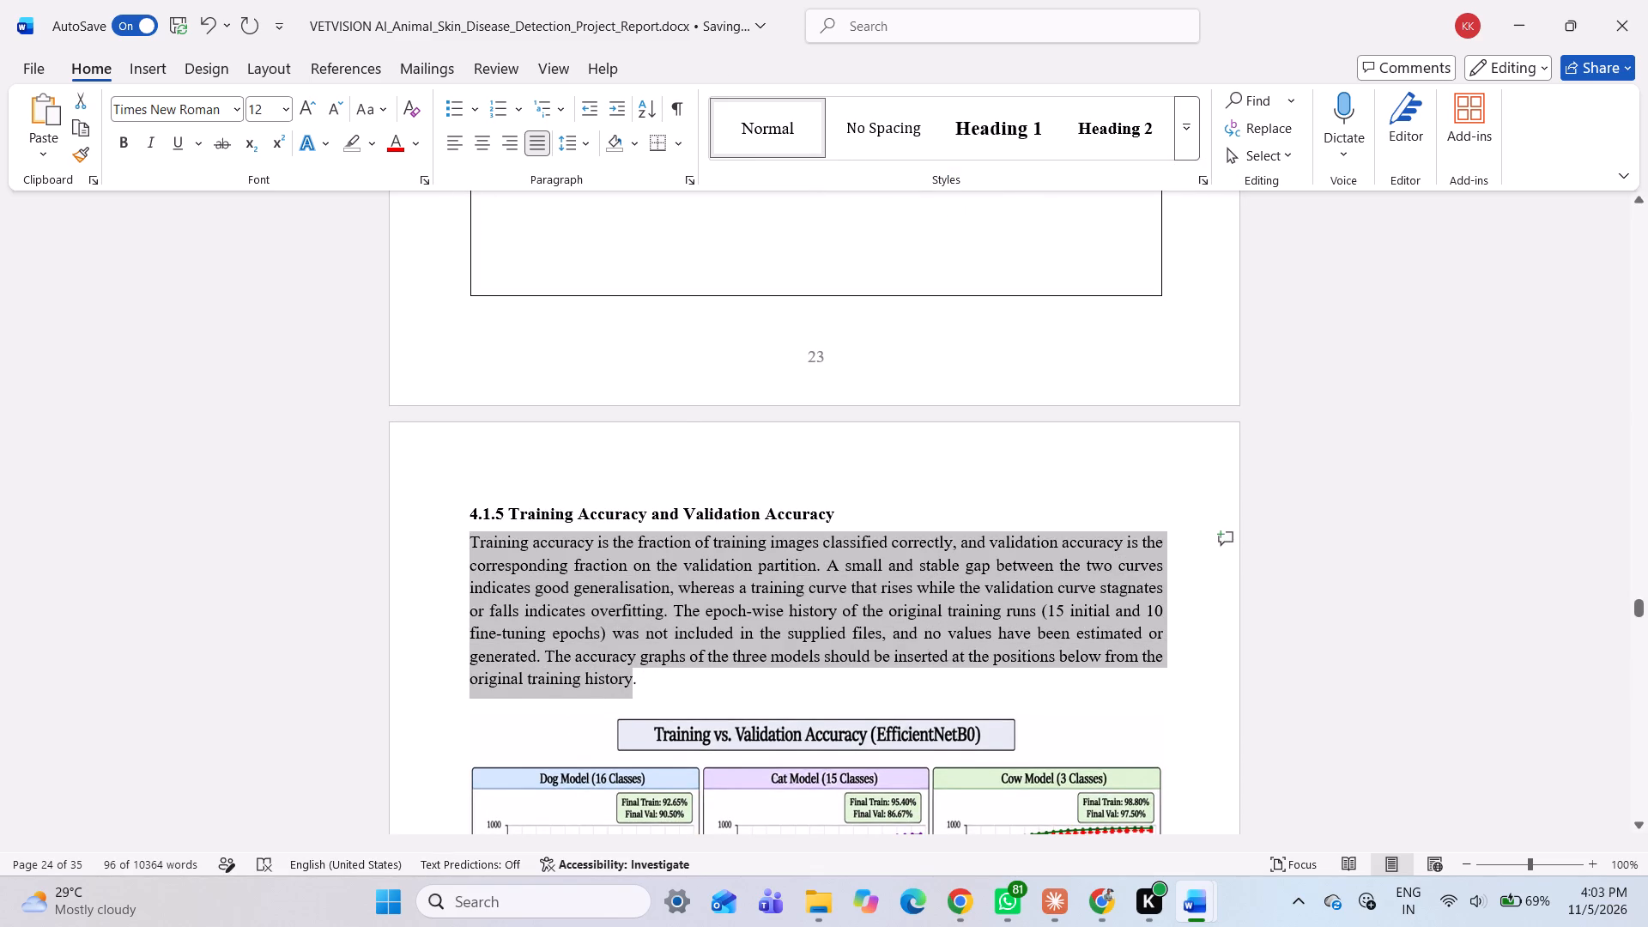
{"action": "scroll", "coordinate": [719, 257], "scroll_direction": "up", "scroll_amount": 3}
{"action": "scroll", "coordinate": [618, 288], "scroll_direction": "up", "scroll_amount": 4}
{"action": "left_click", "coordinate": [520, 504]}
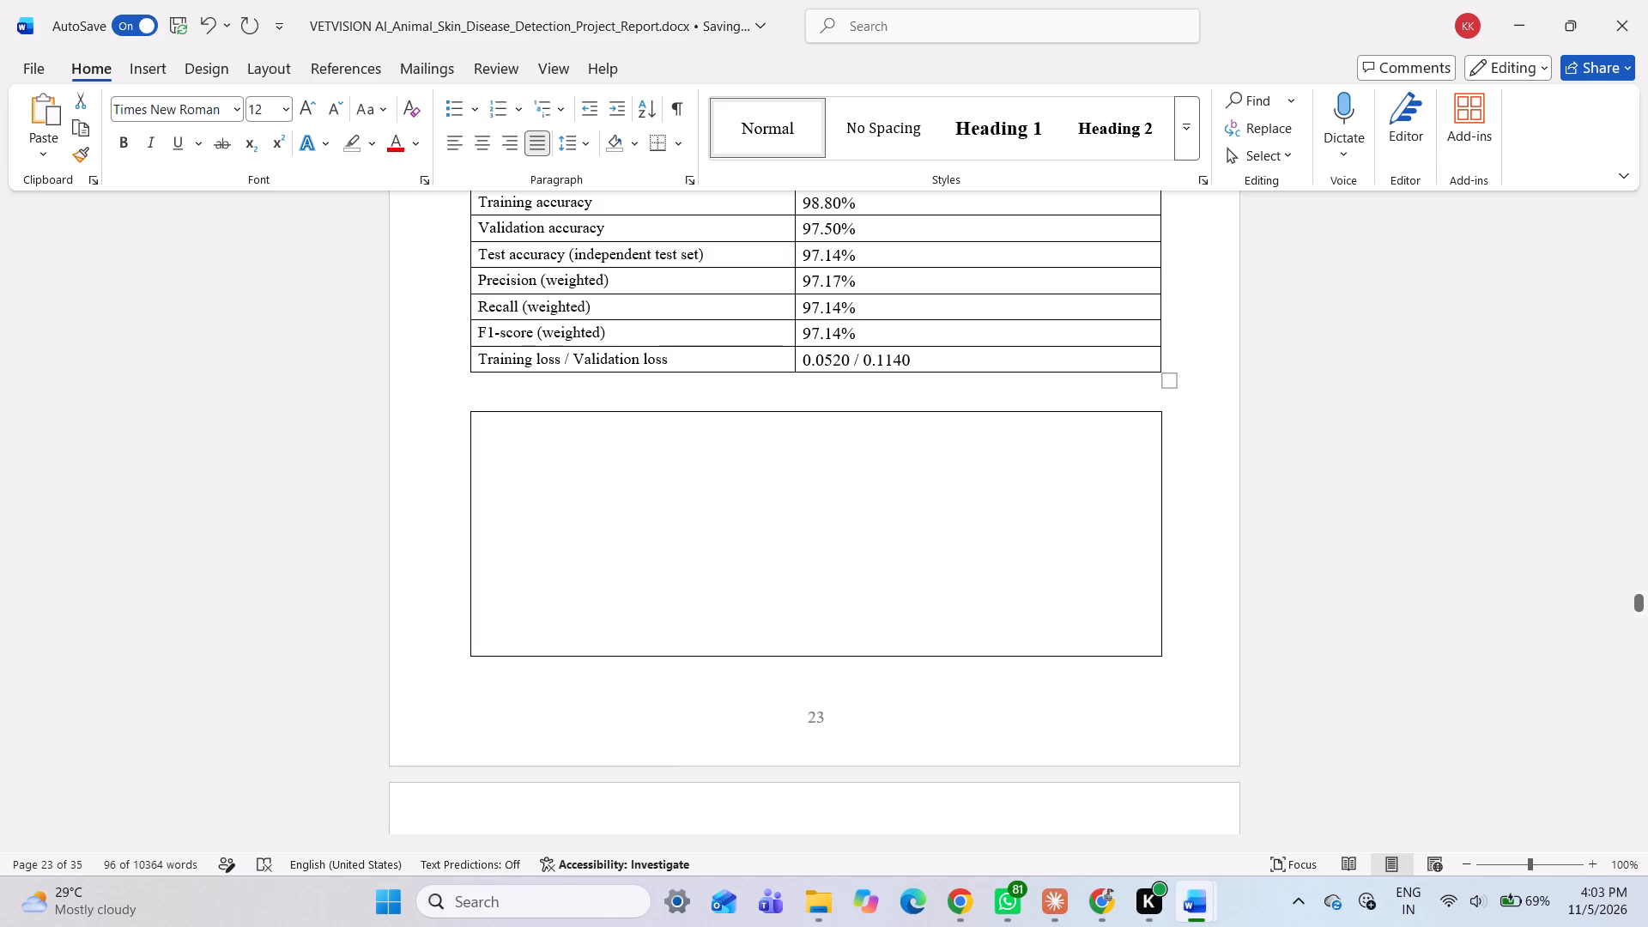
{"action": "key", "text": "ctrl+v"}
{"action": "scroll", "coordinate": [515, 461], "scroll_direction": "up", "scroll_amount": 4}
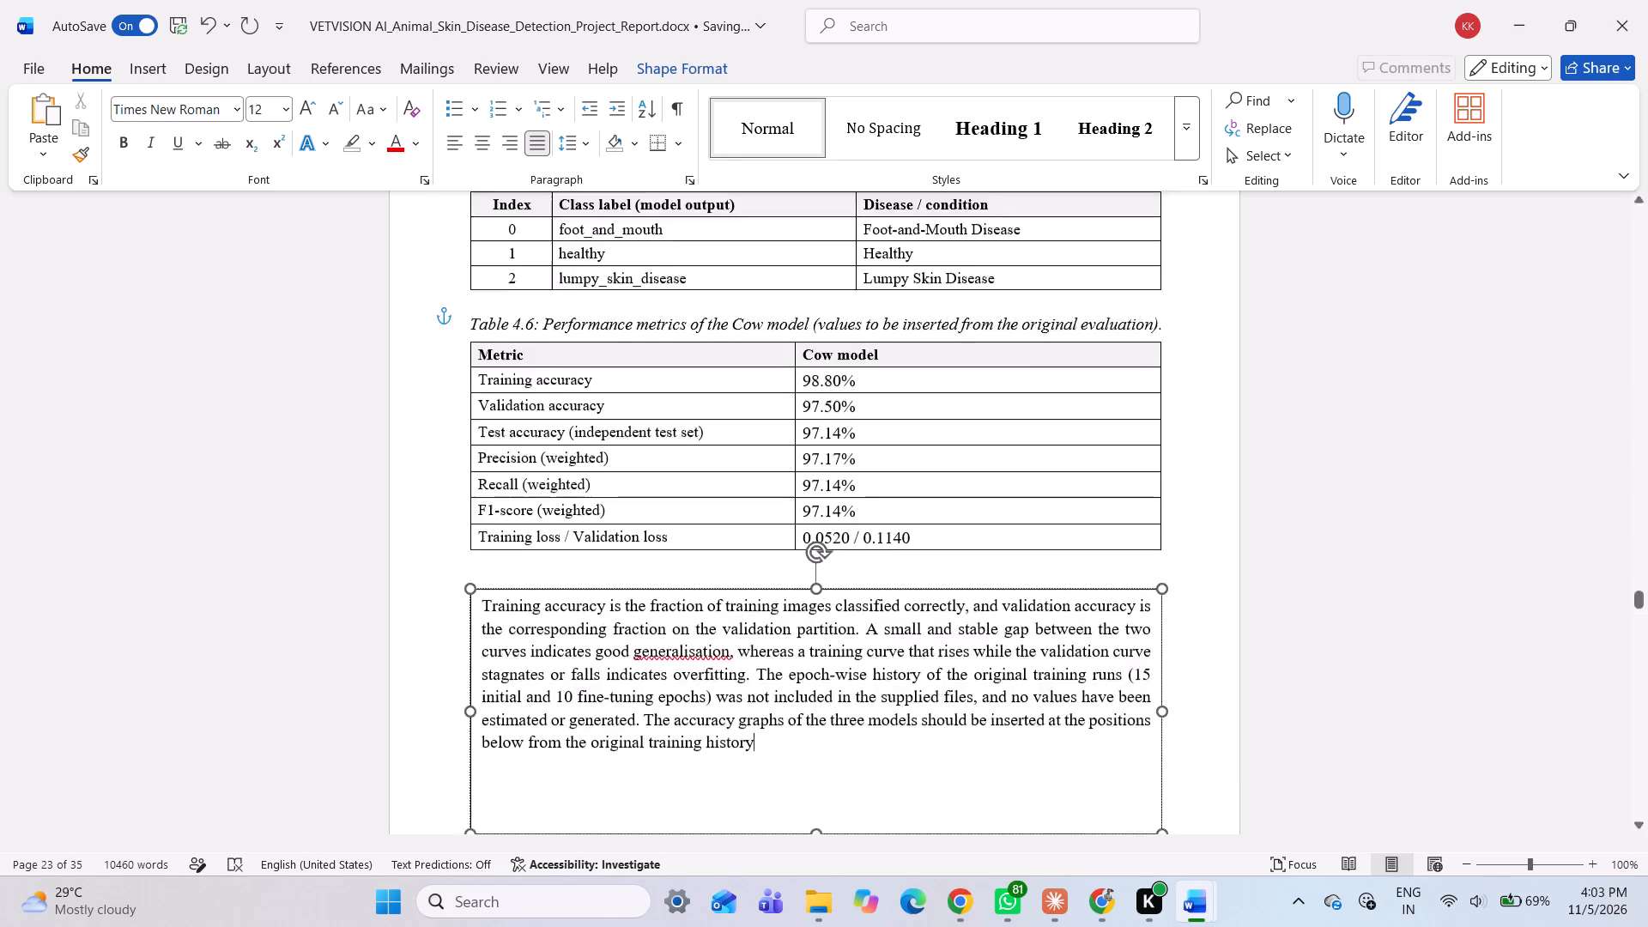
{"action": "scroll", "coordinate": [515, 457], "scroll_direction": "down", "scroll_amount": 6}
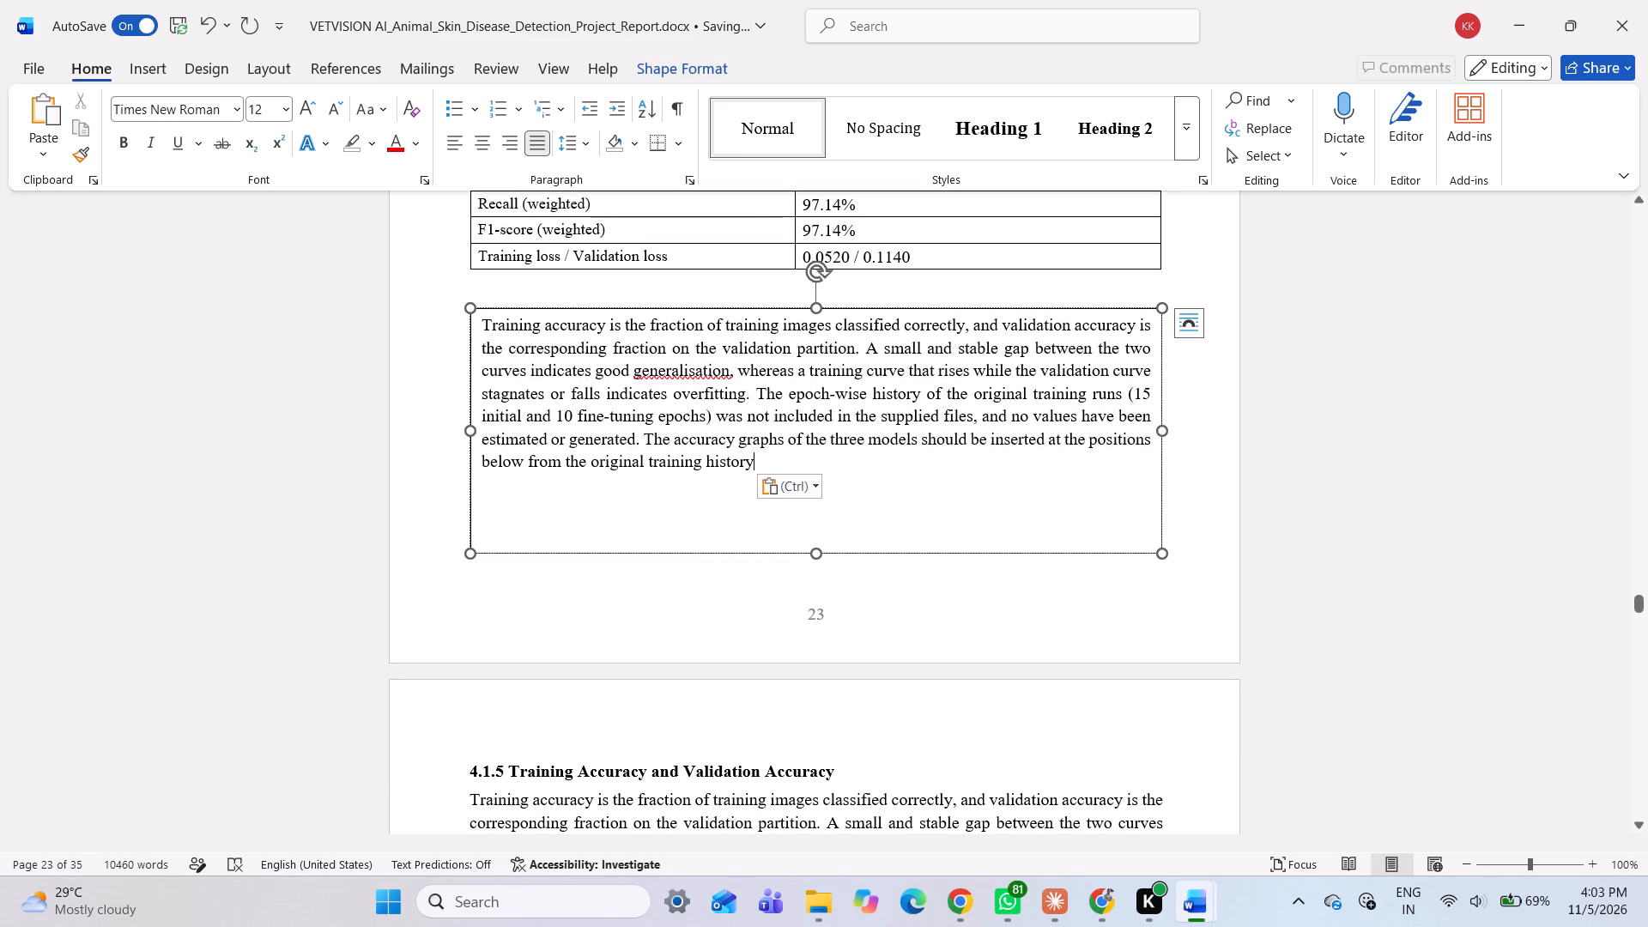
Add the heading "4.1.5 Trainig Accuracy and Validation Accuracy" on its own line above the paragraph in the text box.
{"action": "left_click", "coordinate": [481, 324]}
{"action": "key", "text": "4"}
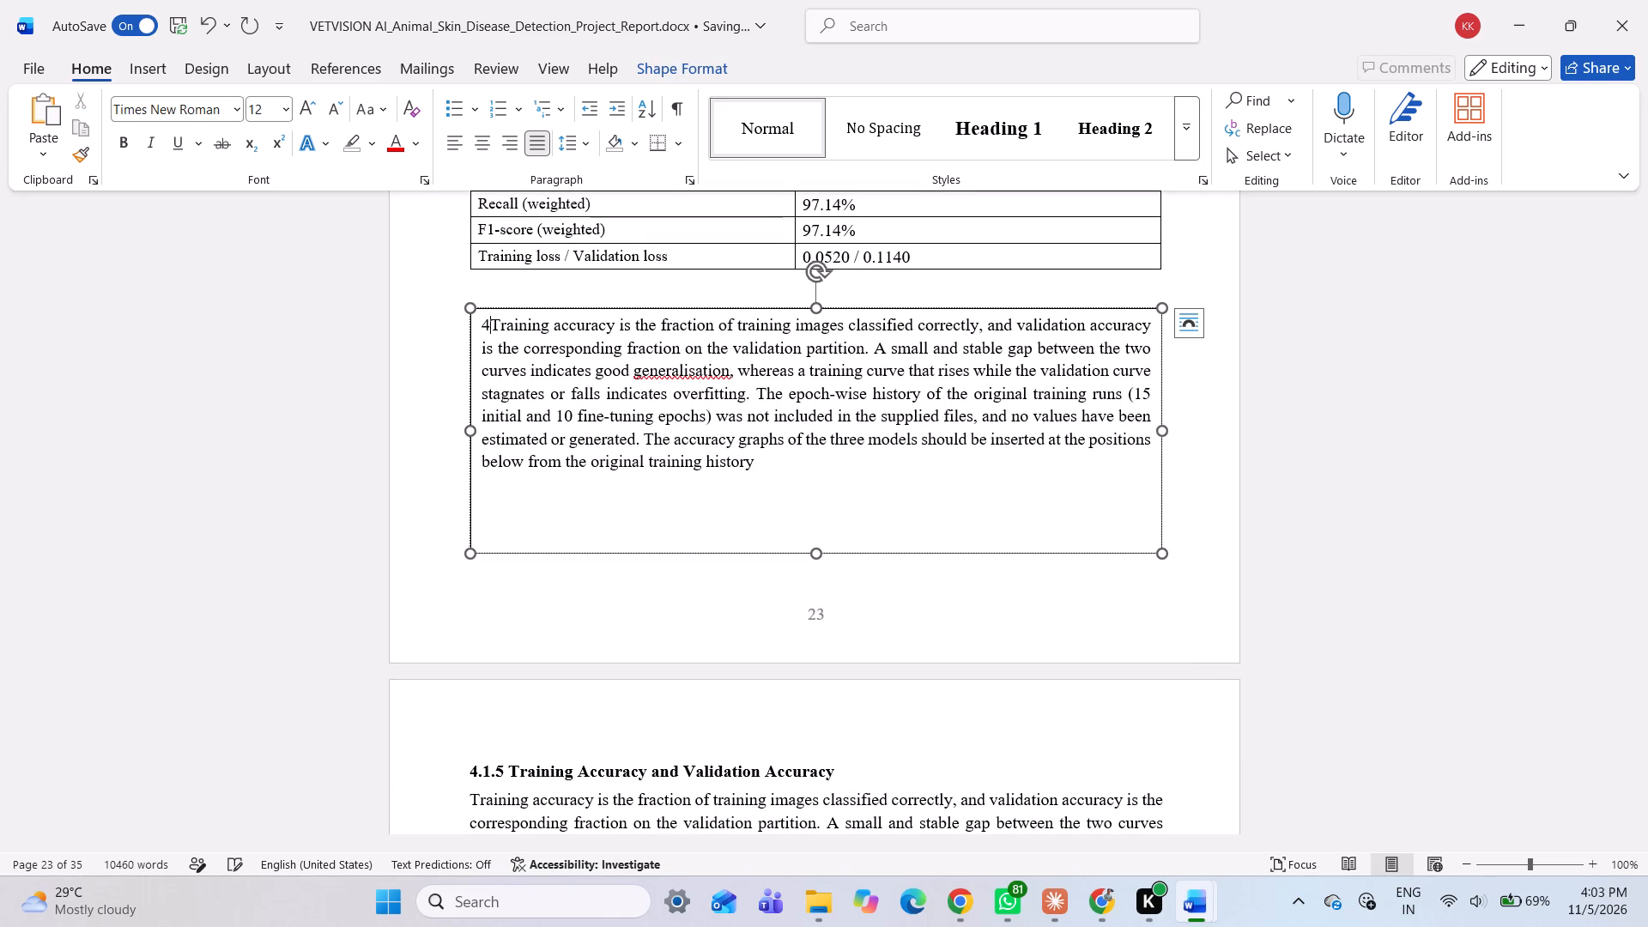
{"action": "key", "text": "period"}
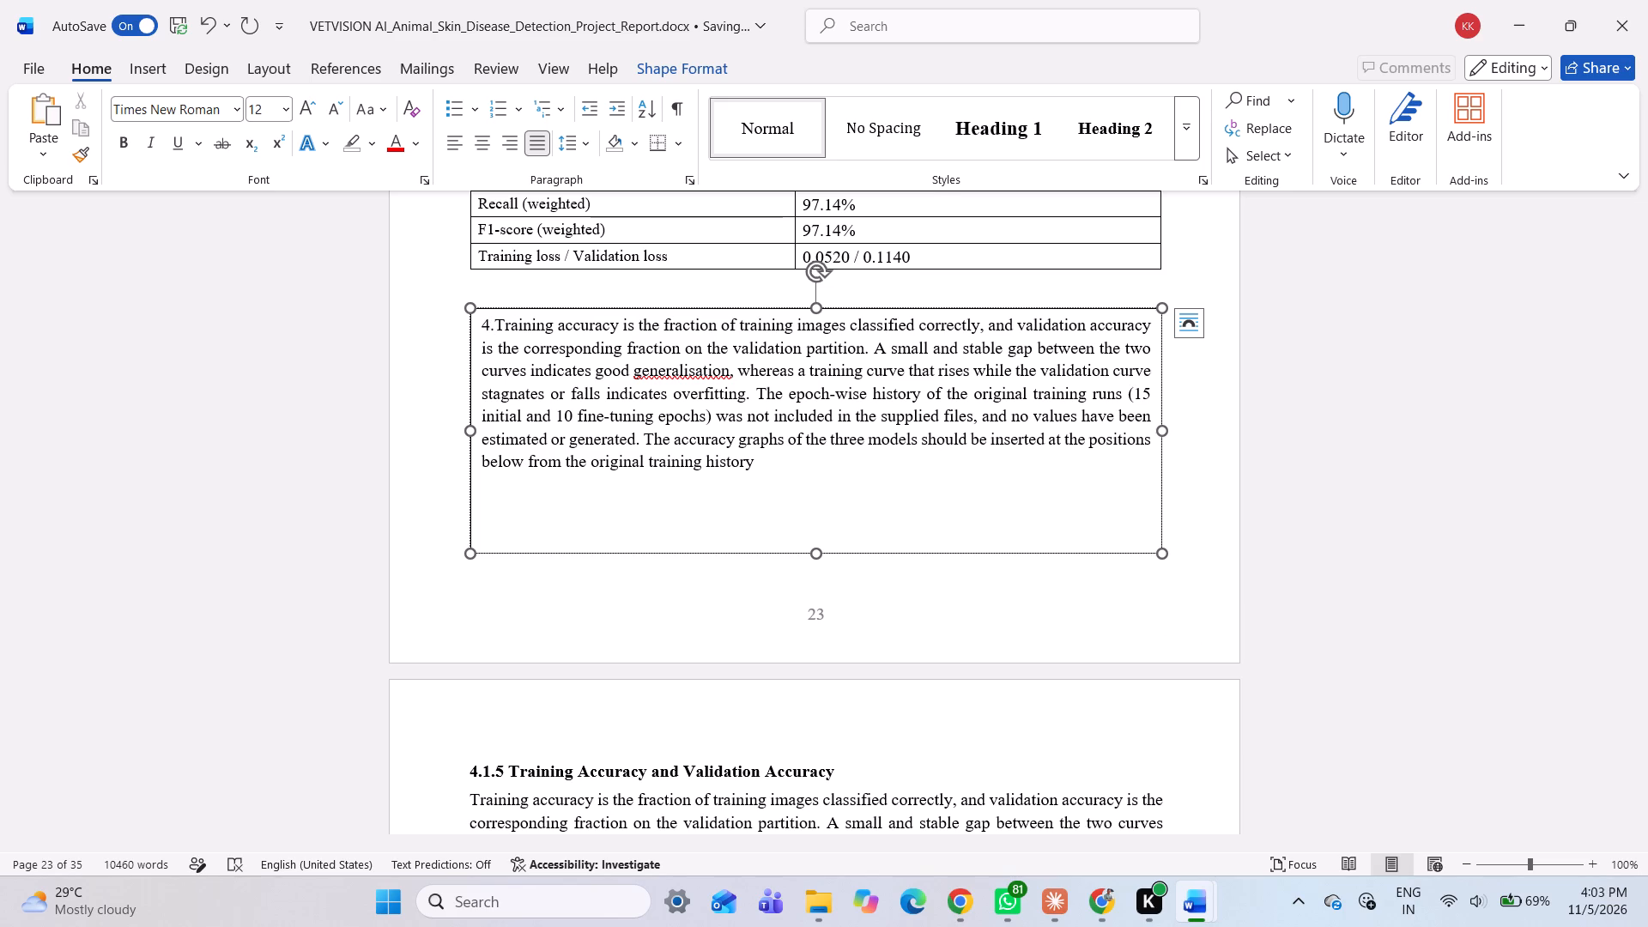
{"action": "type", "text": "1."}
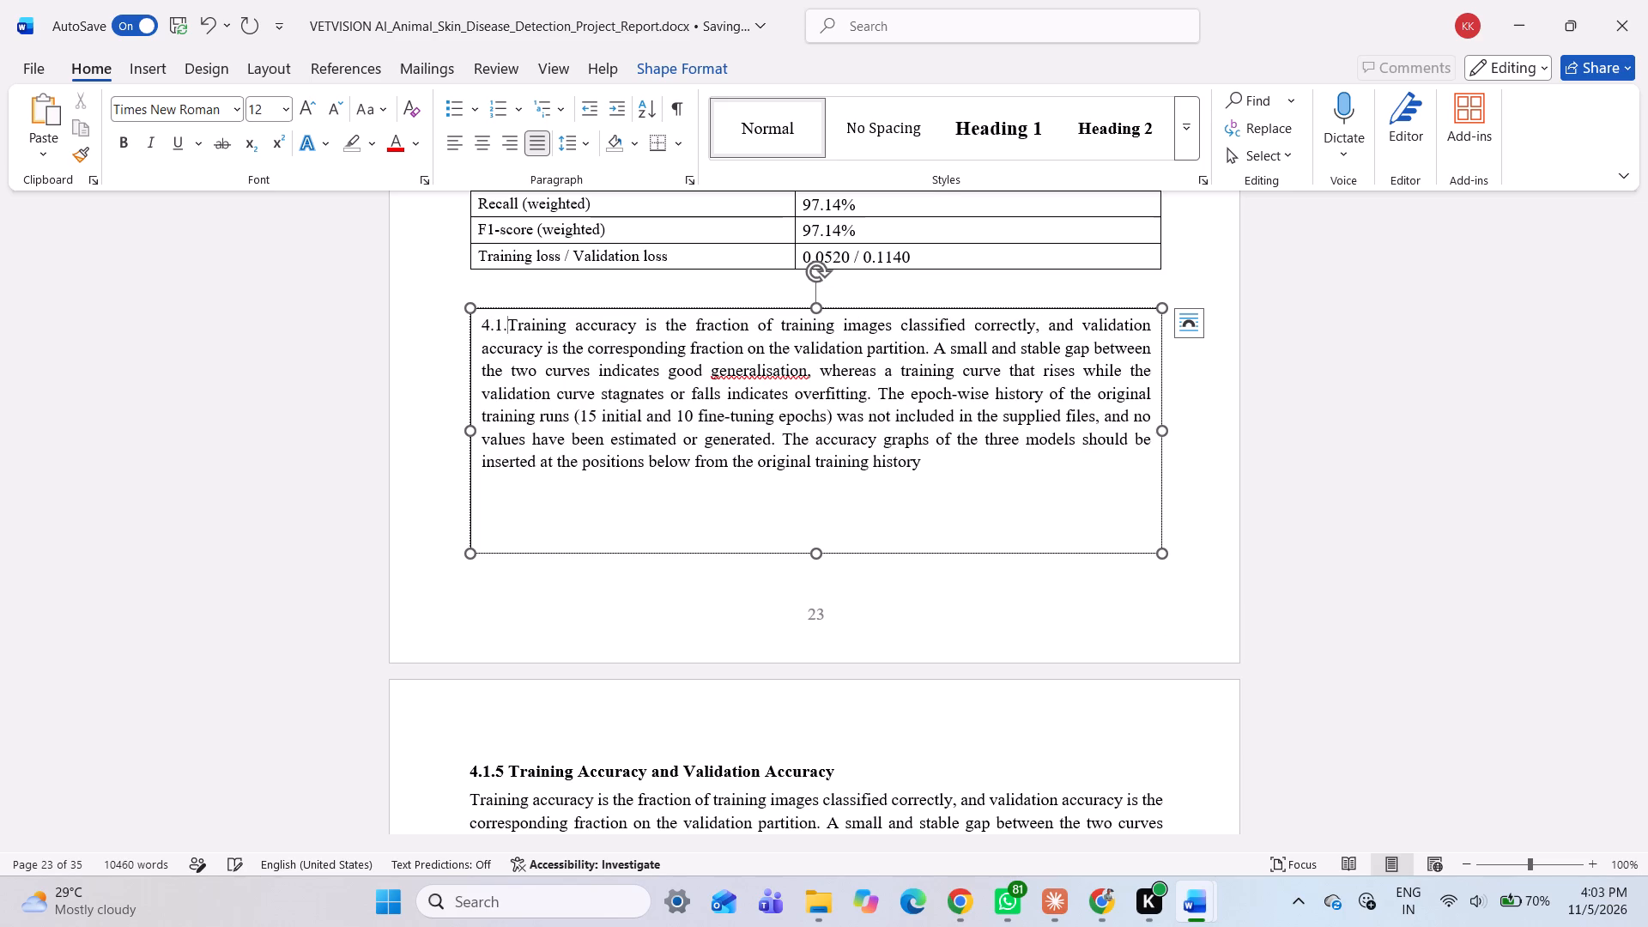
{"action": "type", "text": "5"}
{"action": "key", "text": "space"}
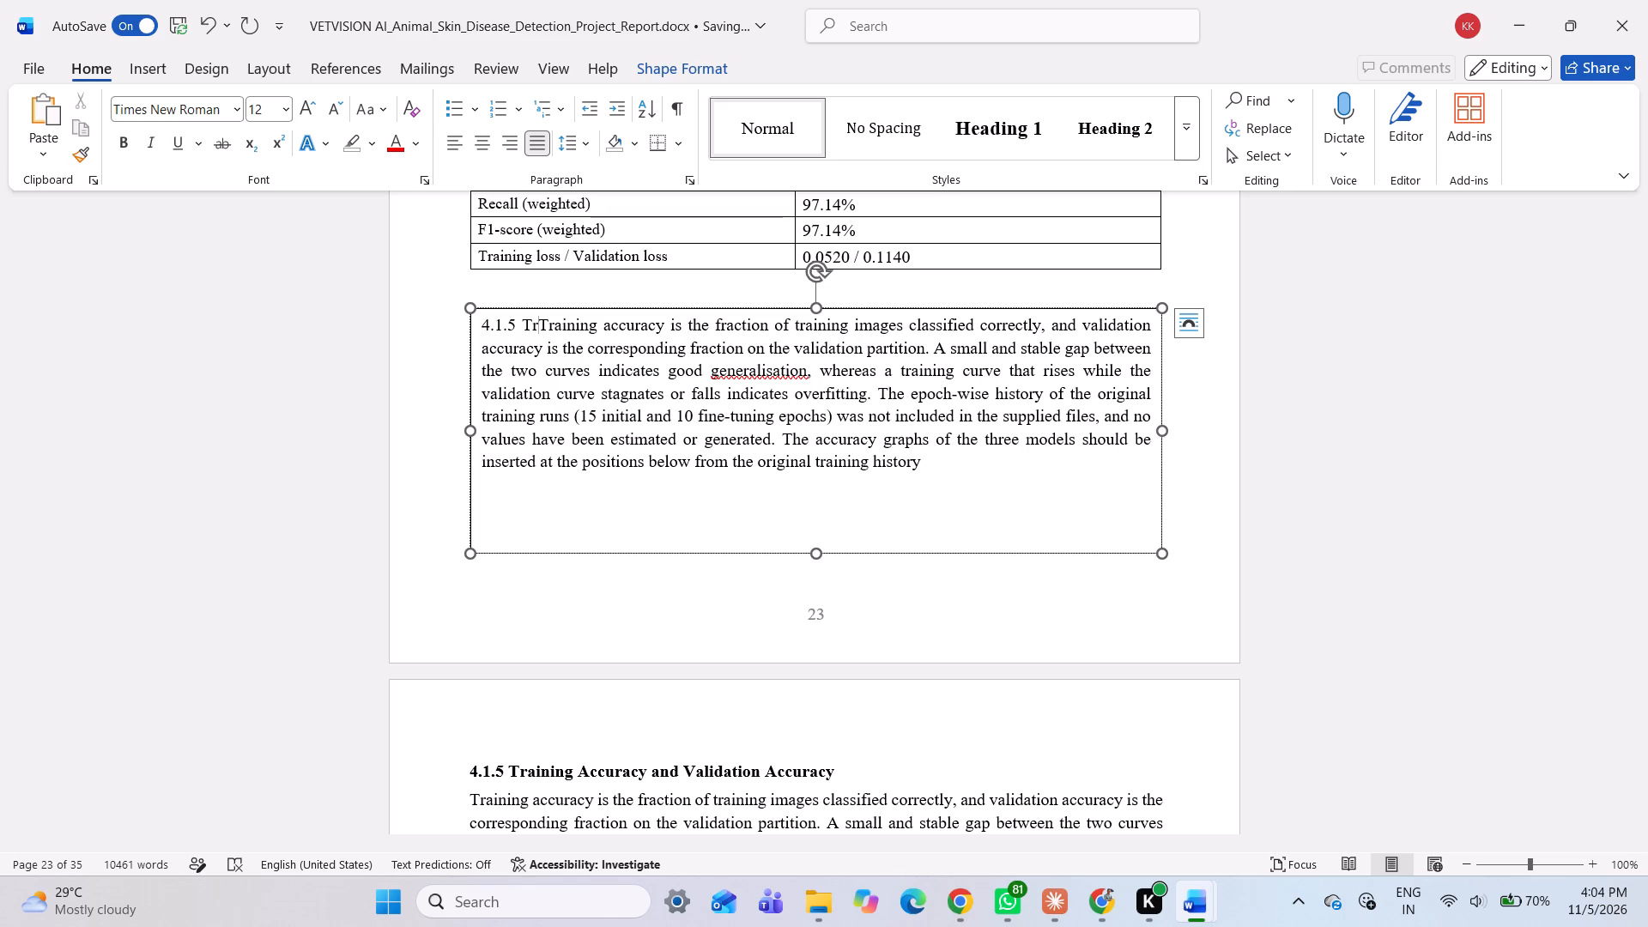
{"action": "type", "text": "aini"}
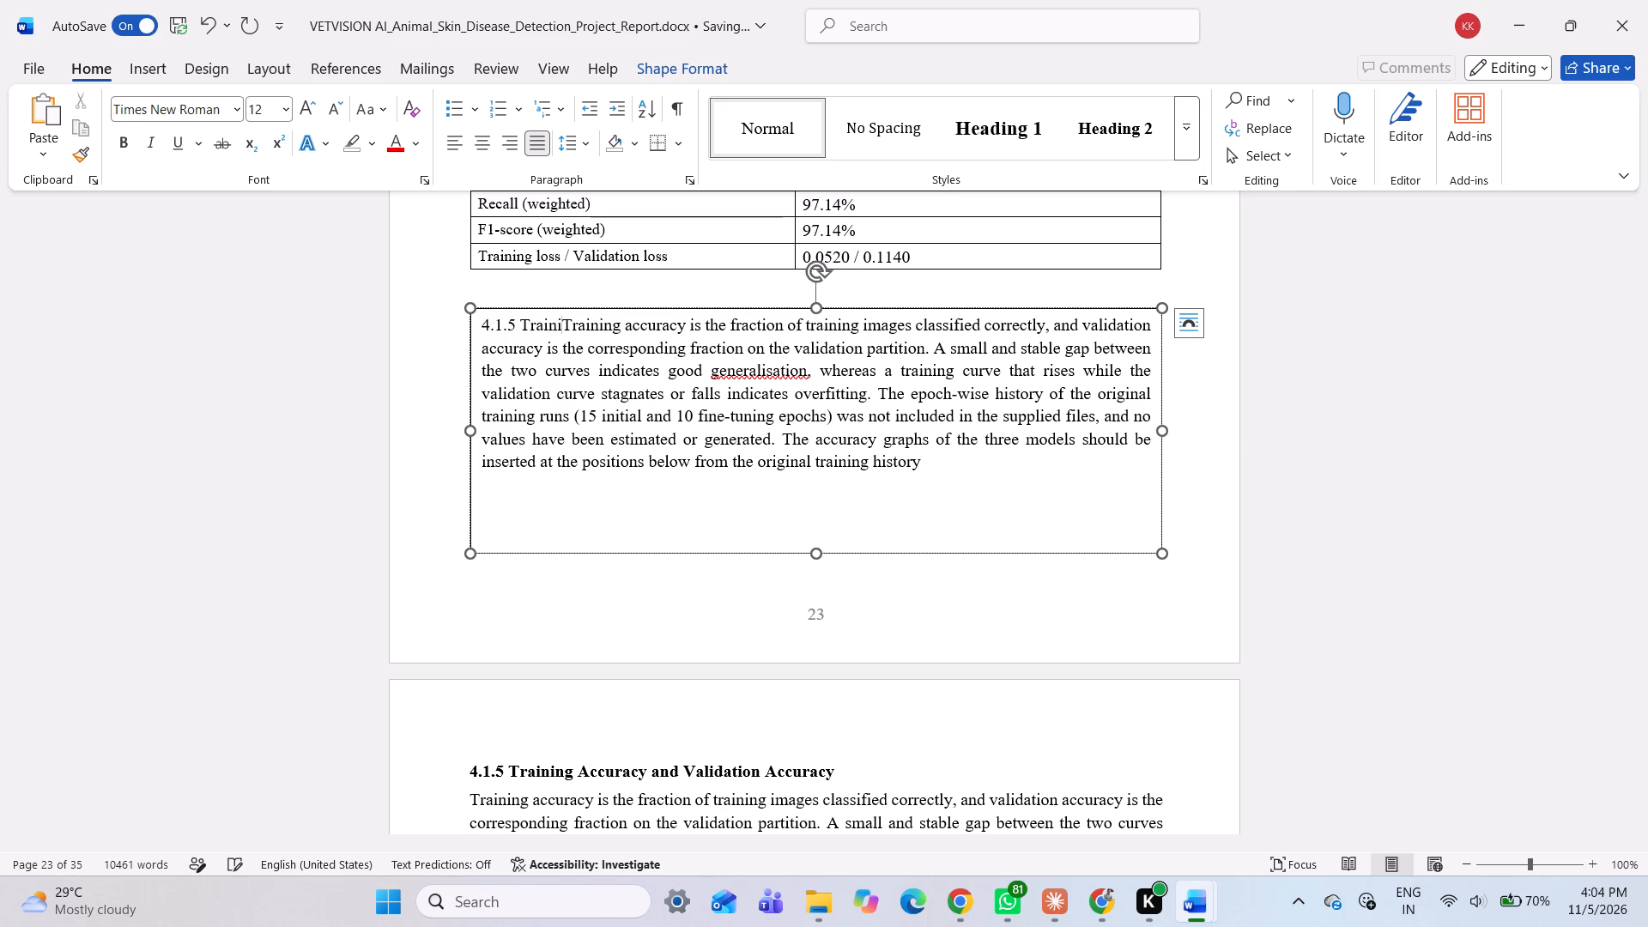
{"action": "key", "text": "g"}
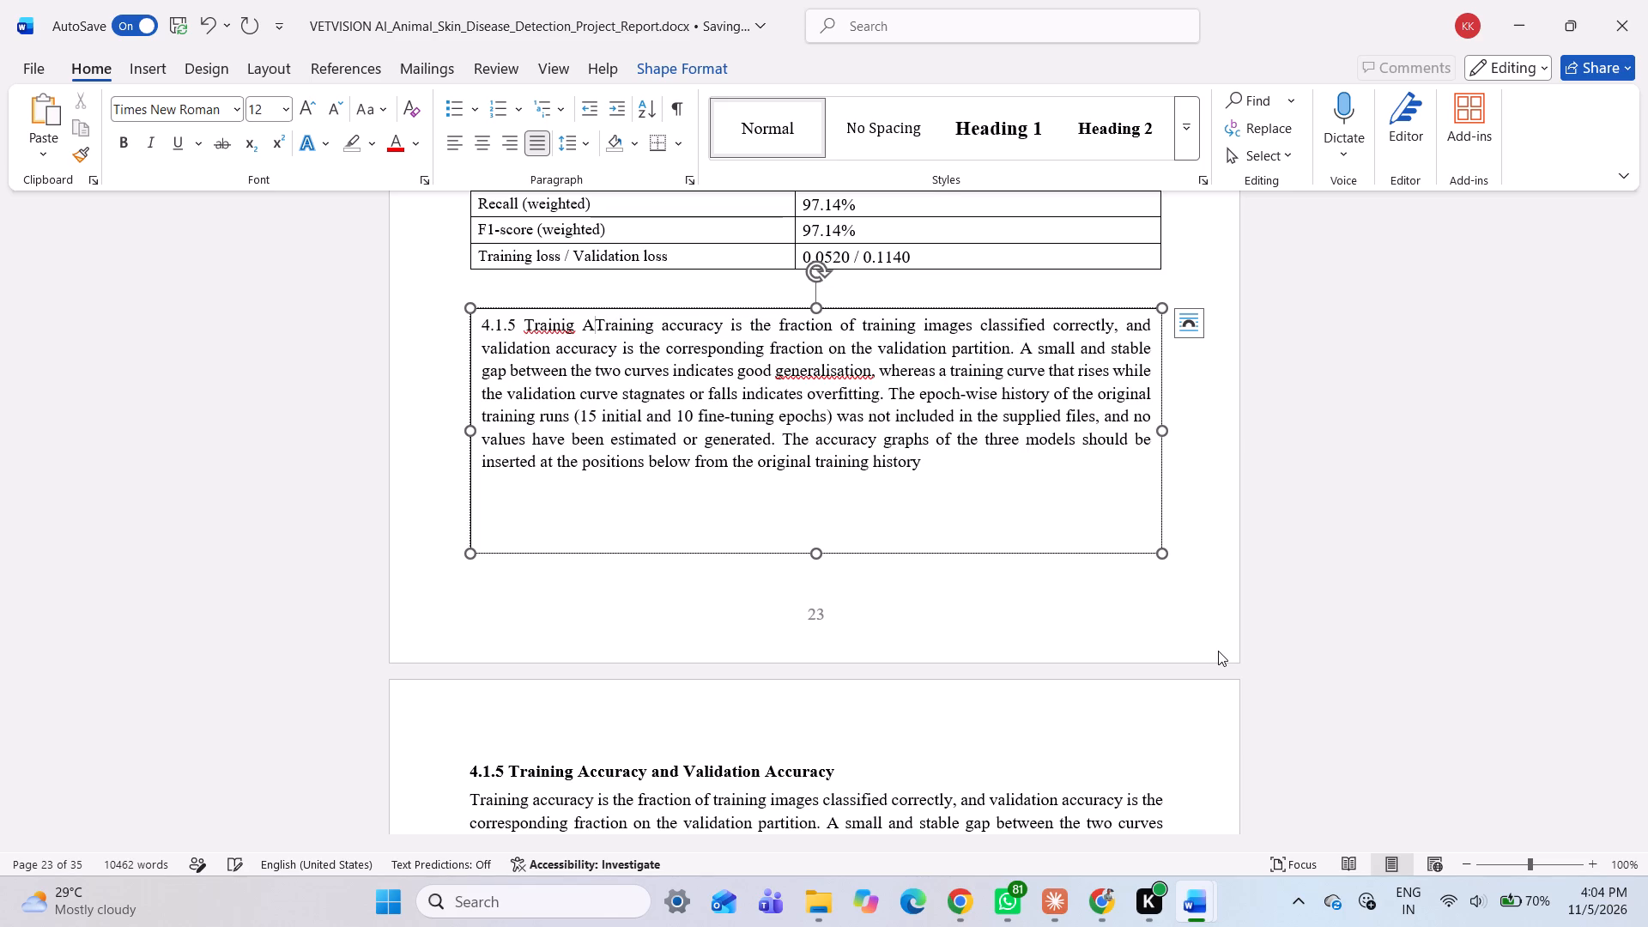
{"action": "type", "text": "cc"}
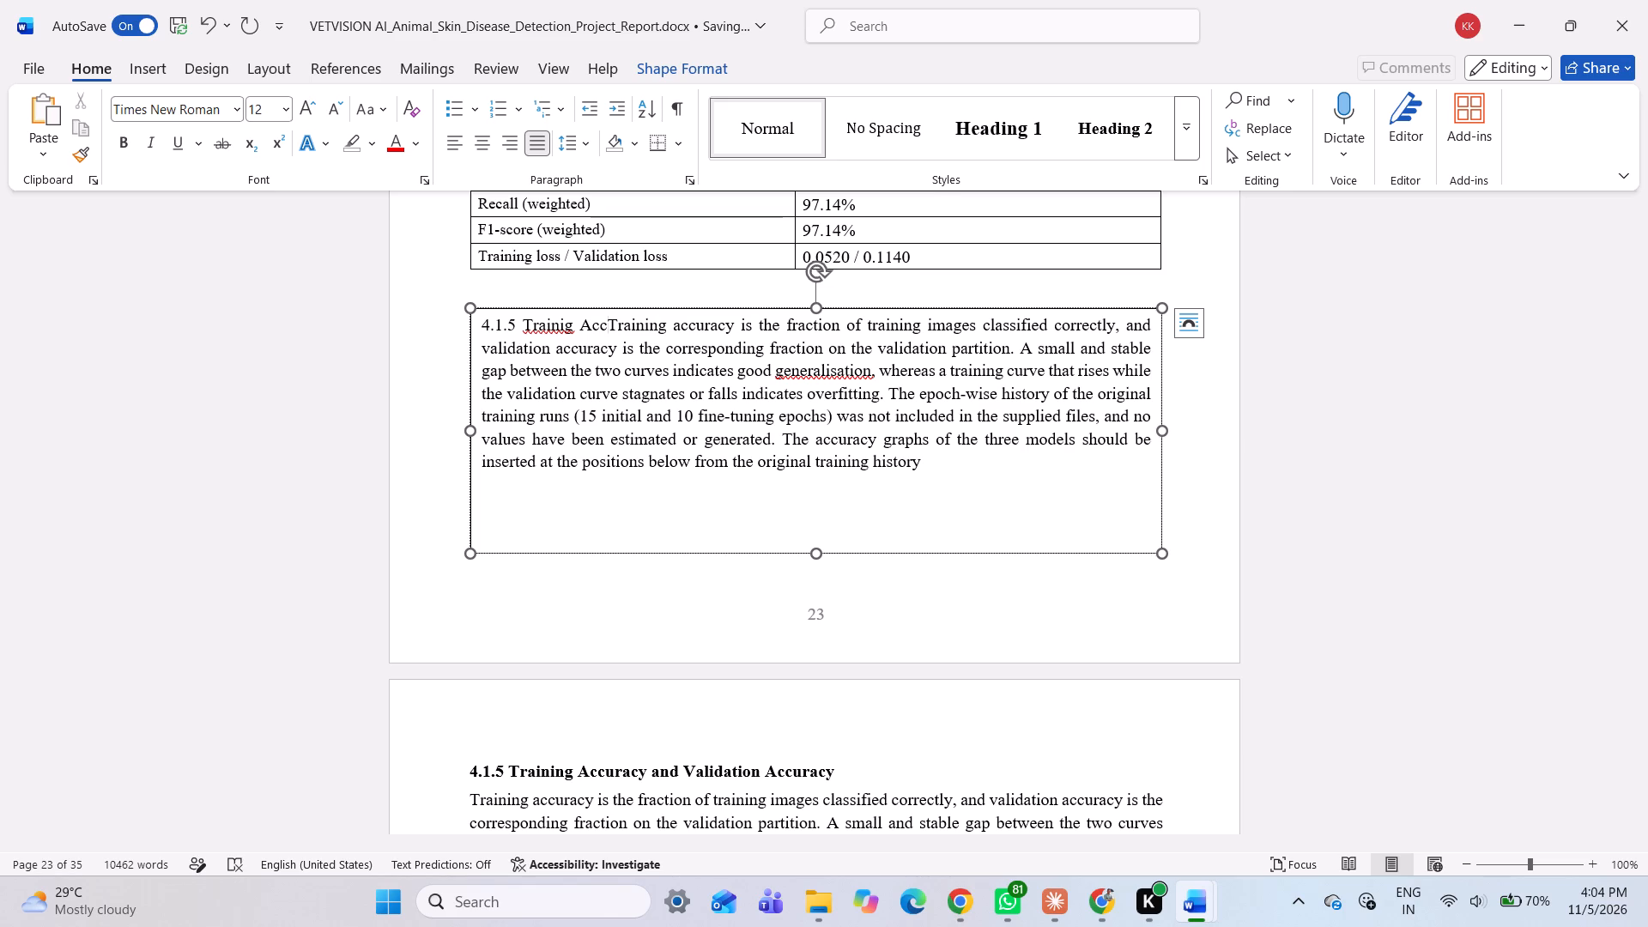
{"action": "type", "text": "uracy"}
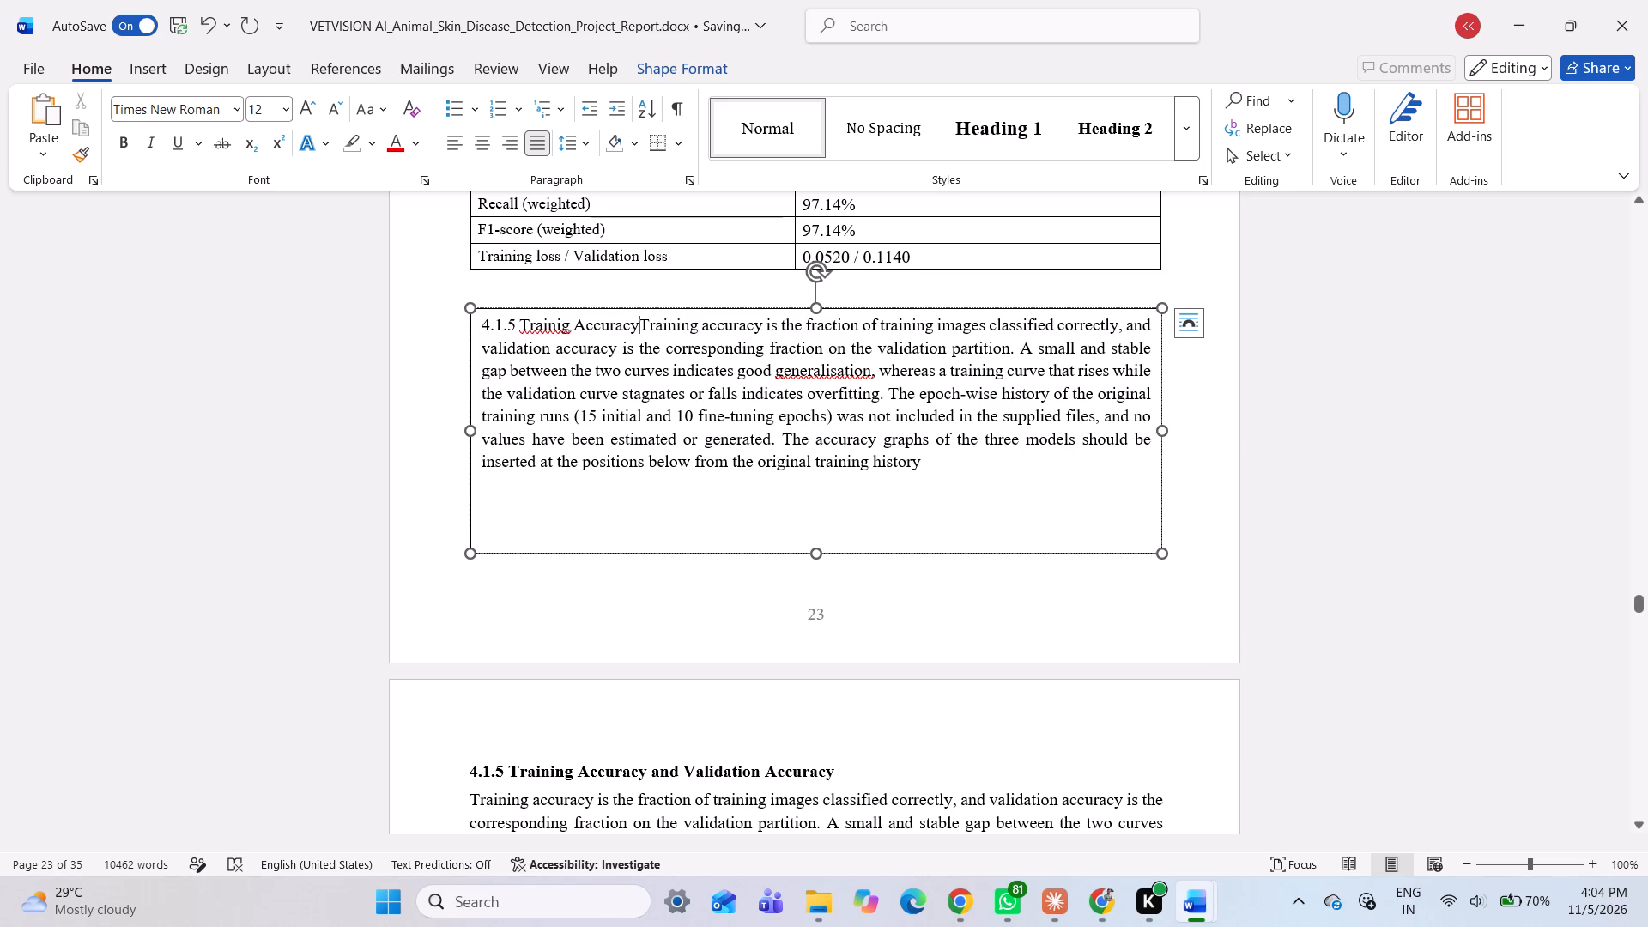
{"action": "key", "text": "space"}
{"action": "type", "text": "and"}
{"action": "key", "text": "space"}
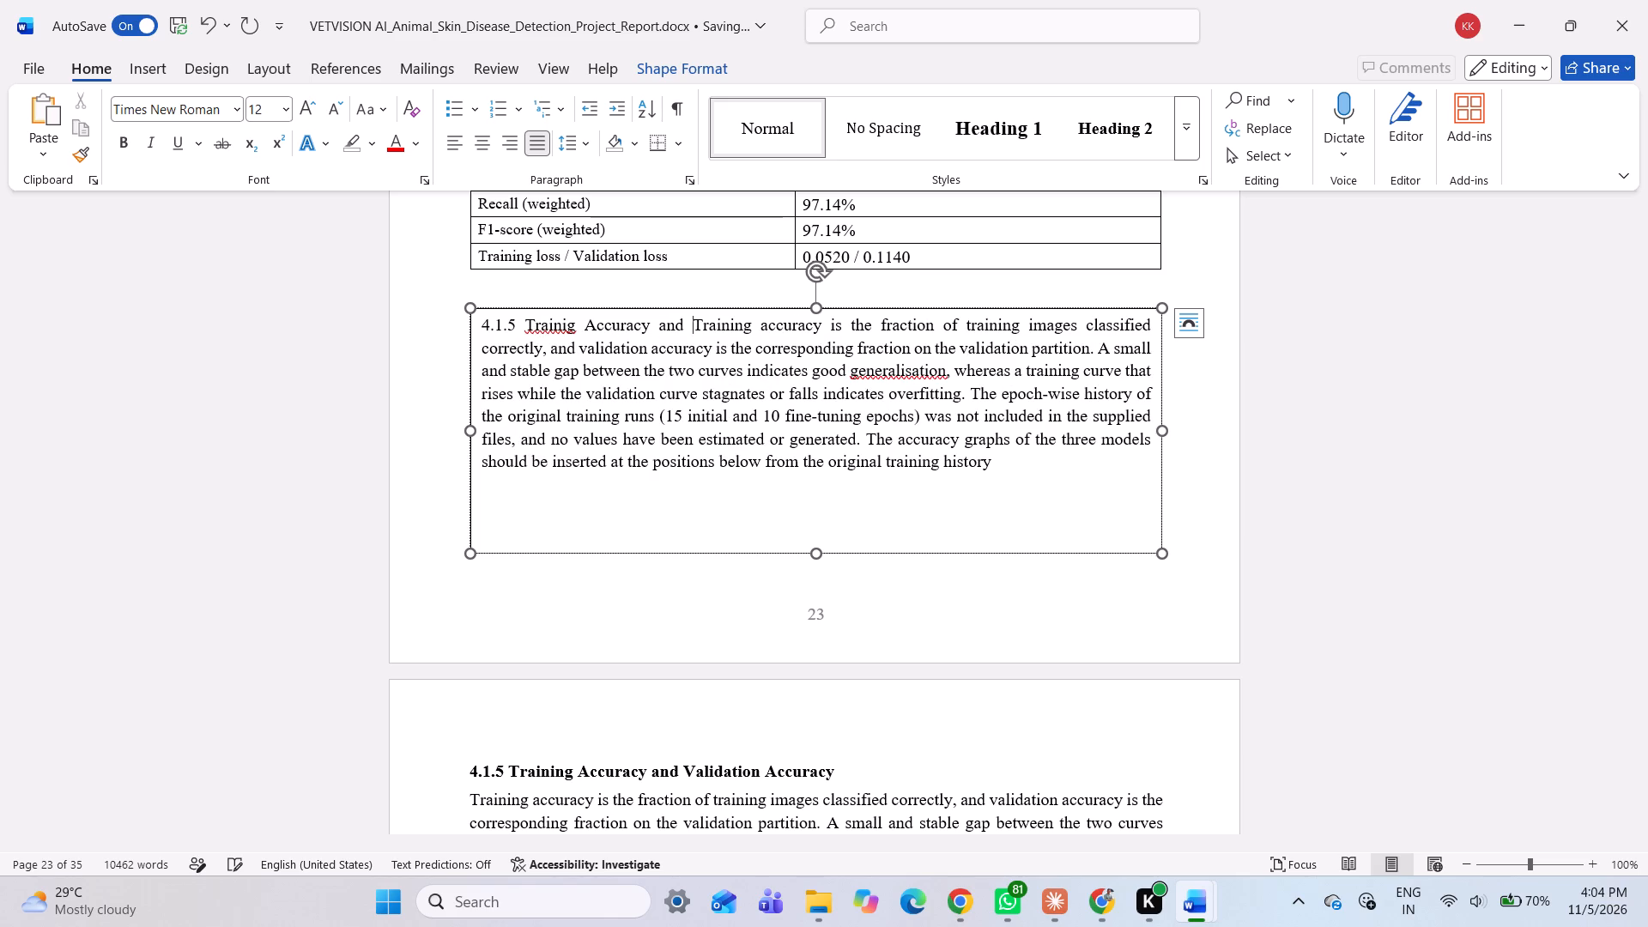
{"action": "key", "text": "BackSpace"}
{"action": "type", "text": "li"}
{"action": "type", "text": "dation"}
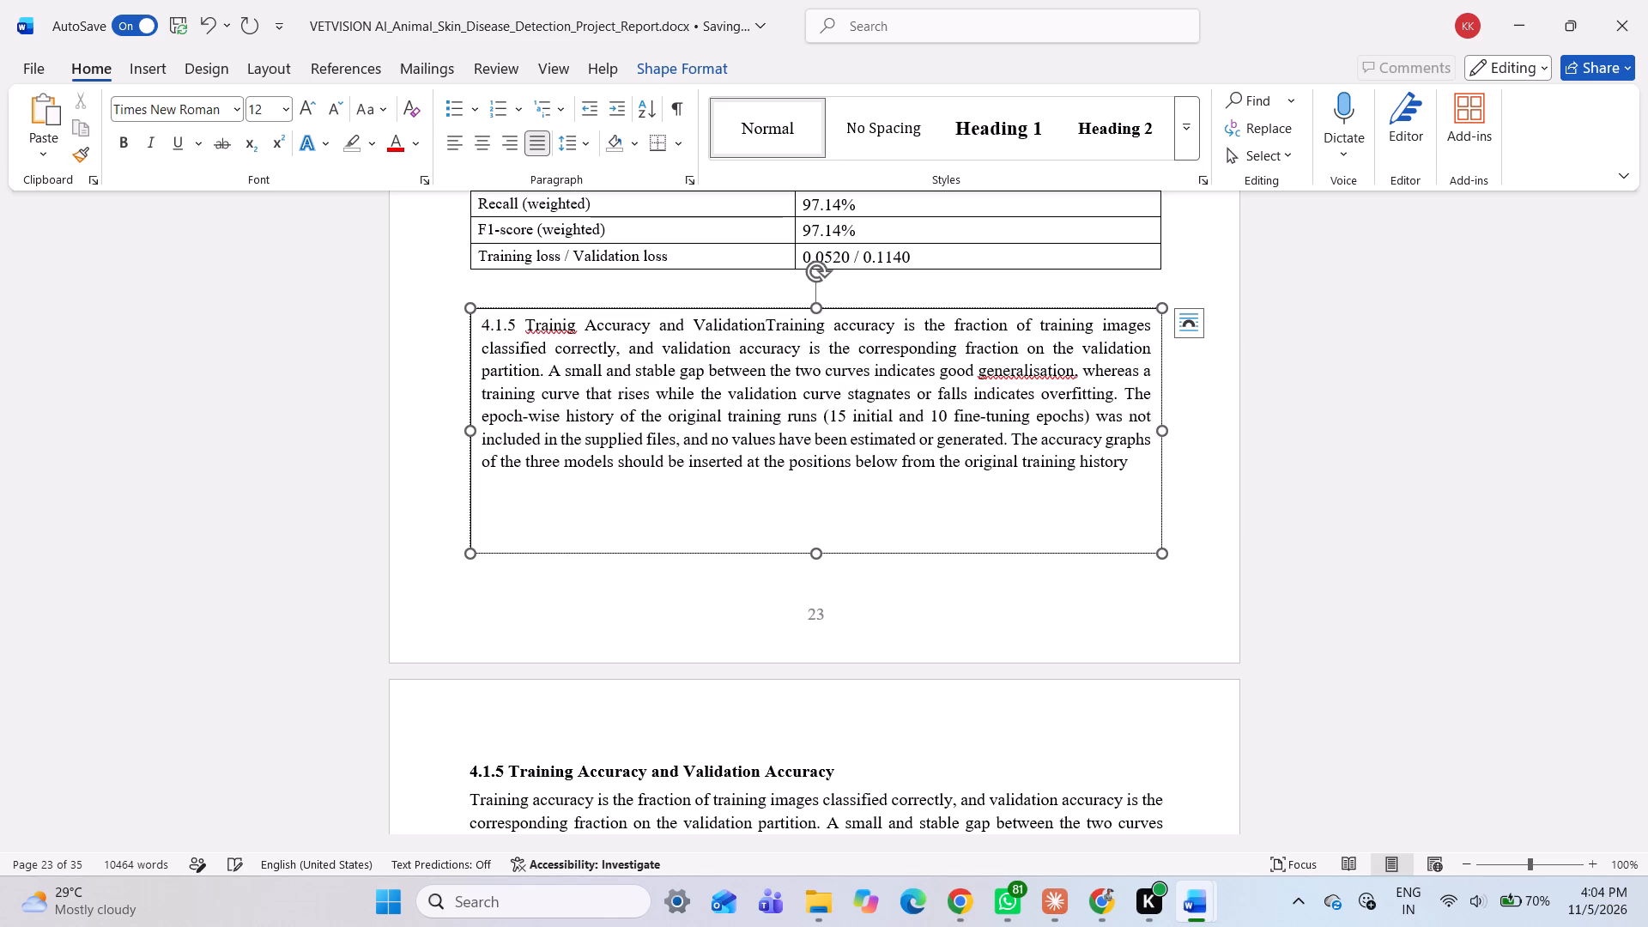
{"action": "key", "text": "space"}
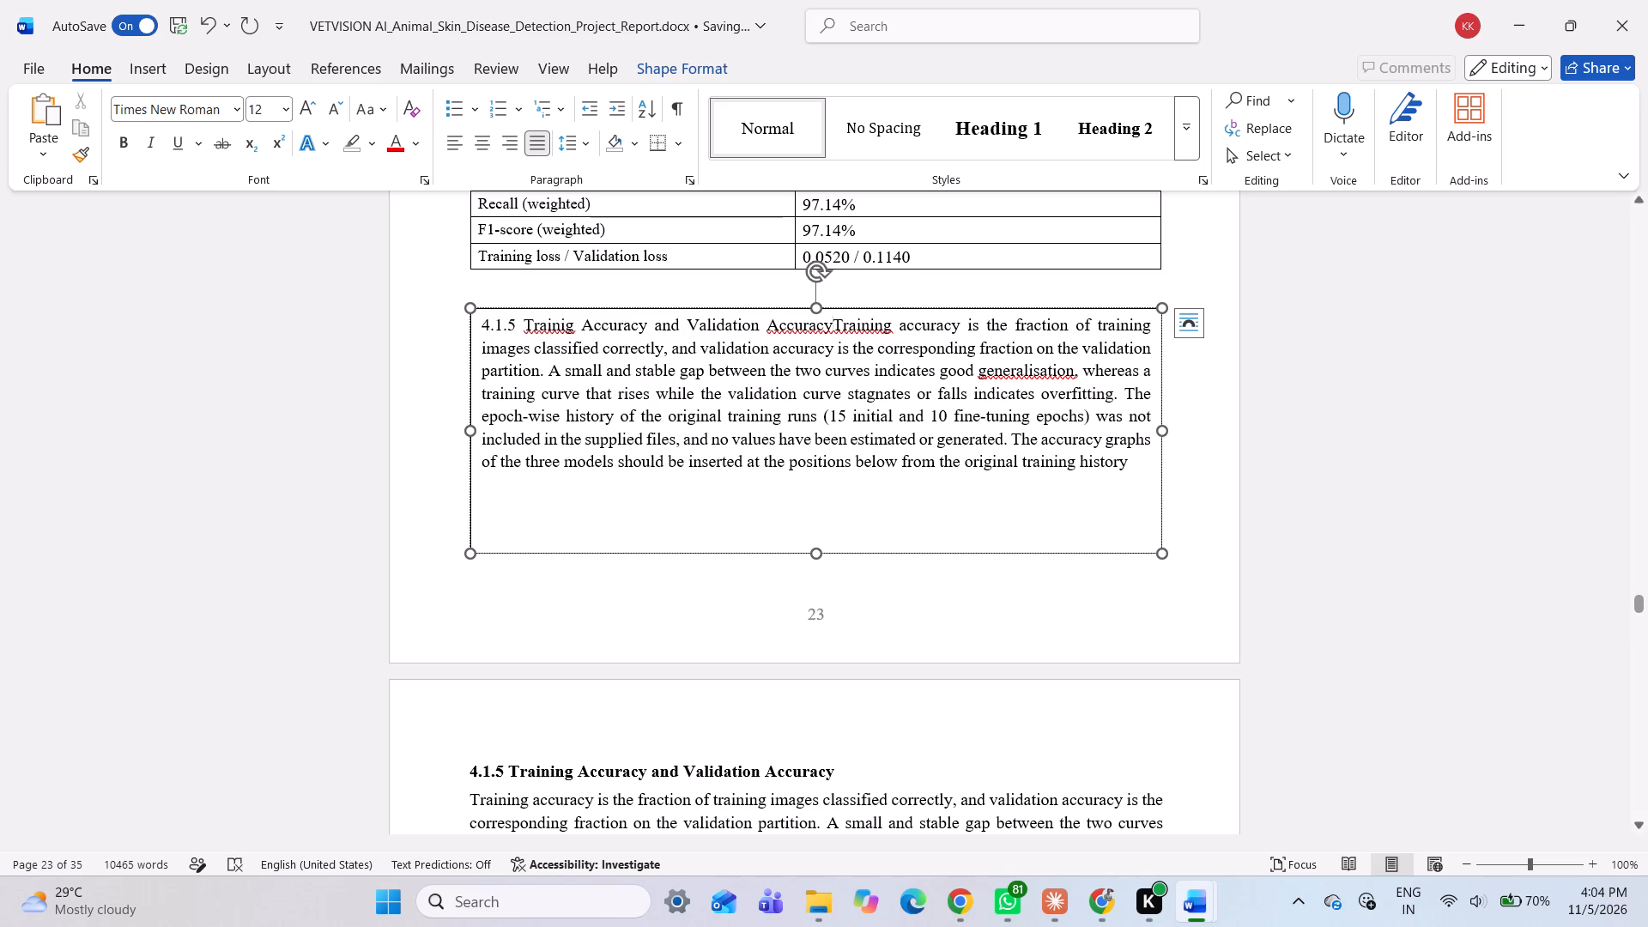
{"action": "key", "text": "Return"}
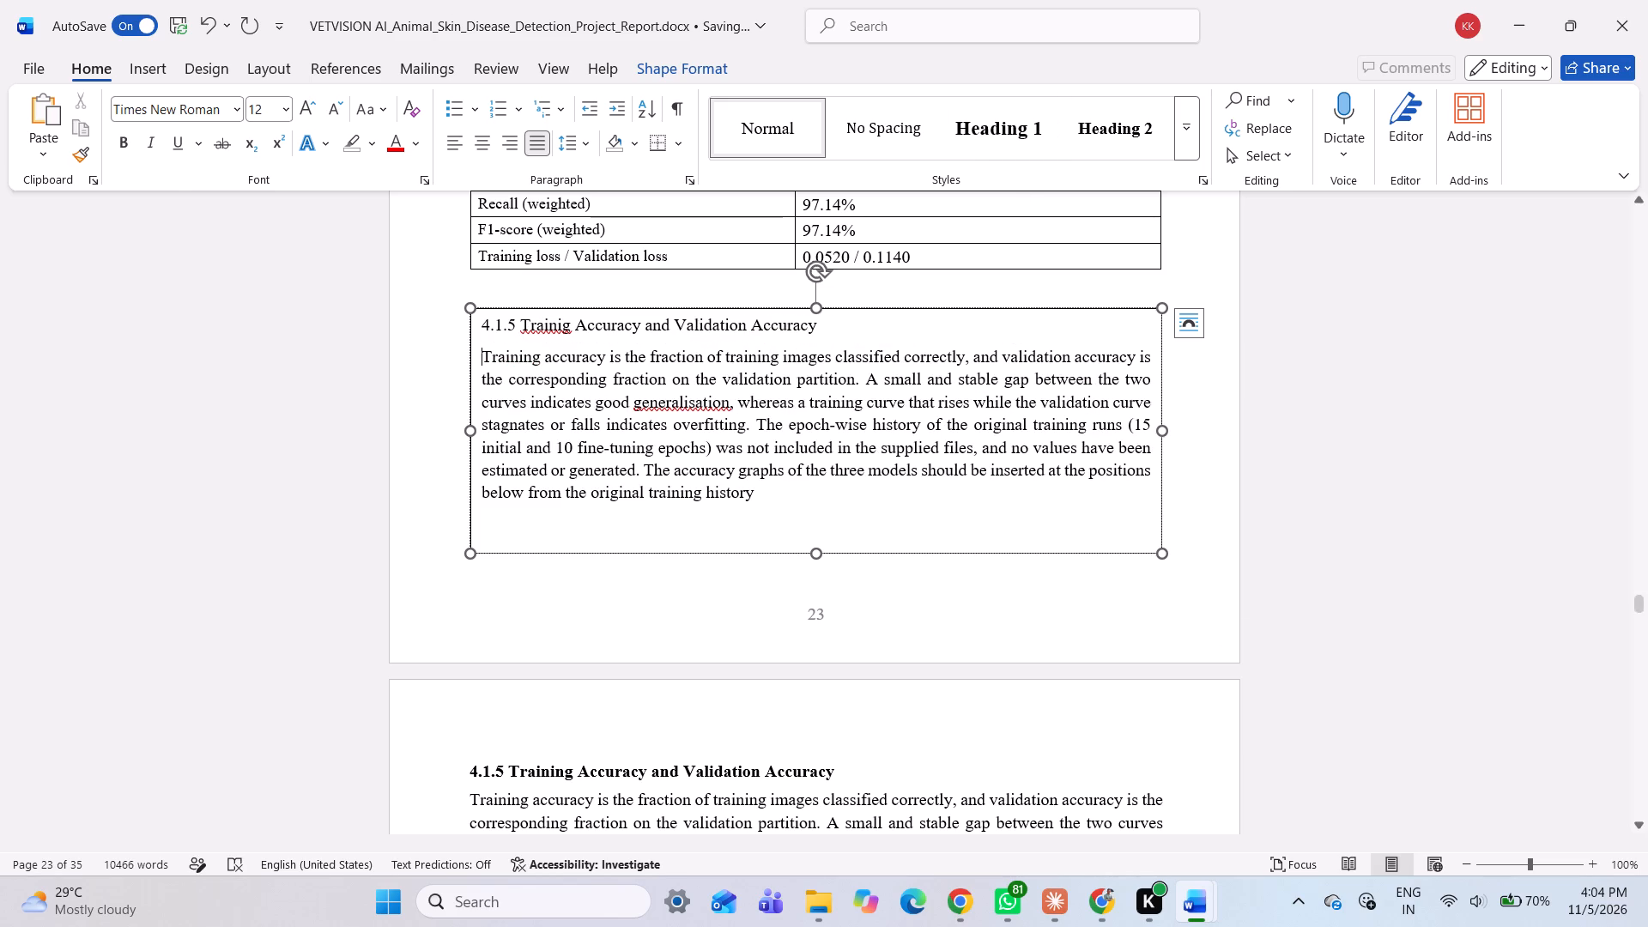
Make the 4.1.5 heading line inside the text box bold.
{"action": "scroll", "coordinate": [615, 65], "scroll_direction": "down", "scroll_amount": 1}
{"action": "scroll", "coordinate": [712, 540], "scroll_direction": "down", "scroll_amount": 1}
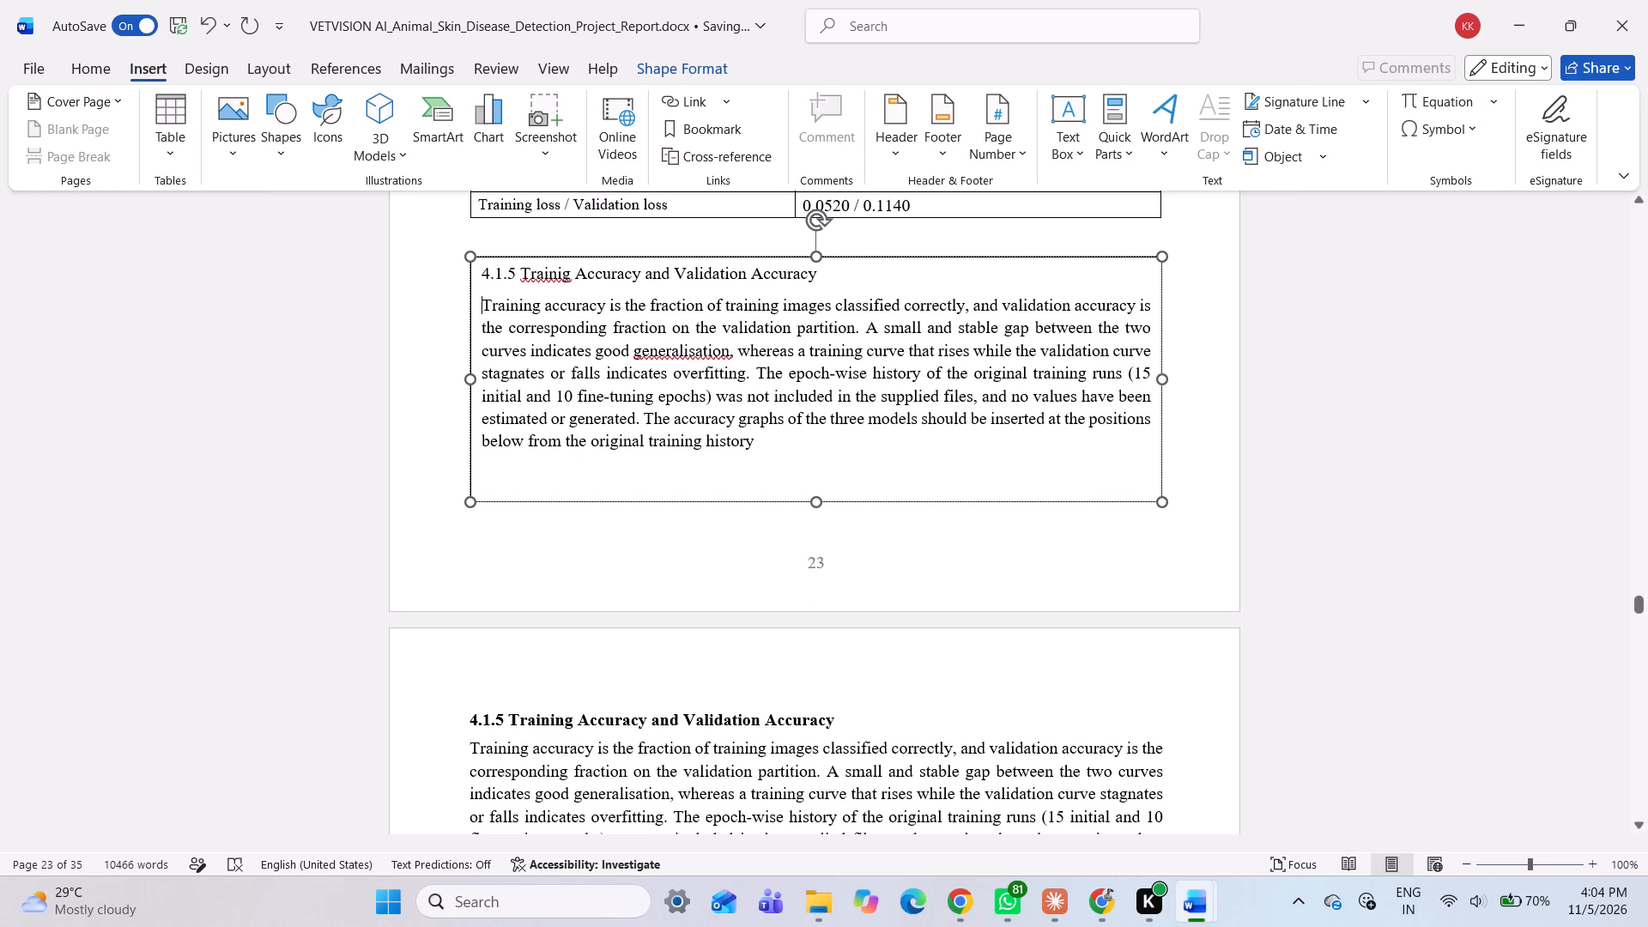
{"action": "double_click", "coordinate": [612, 717]}
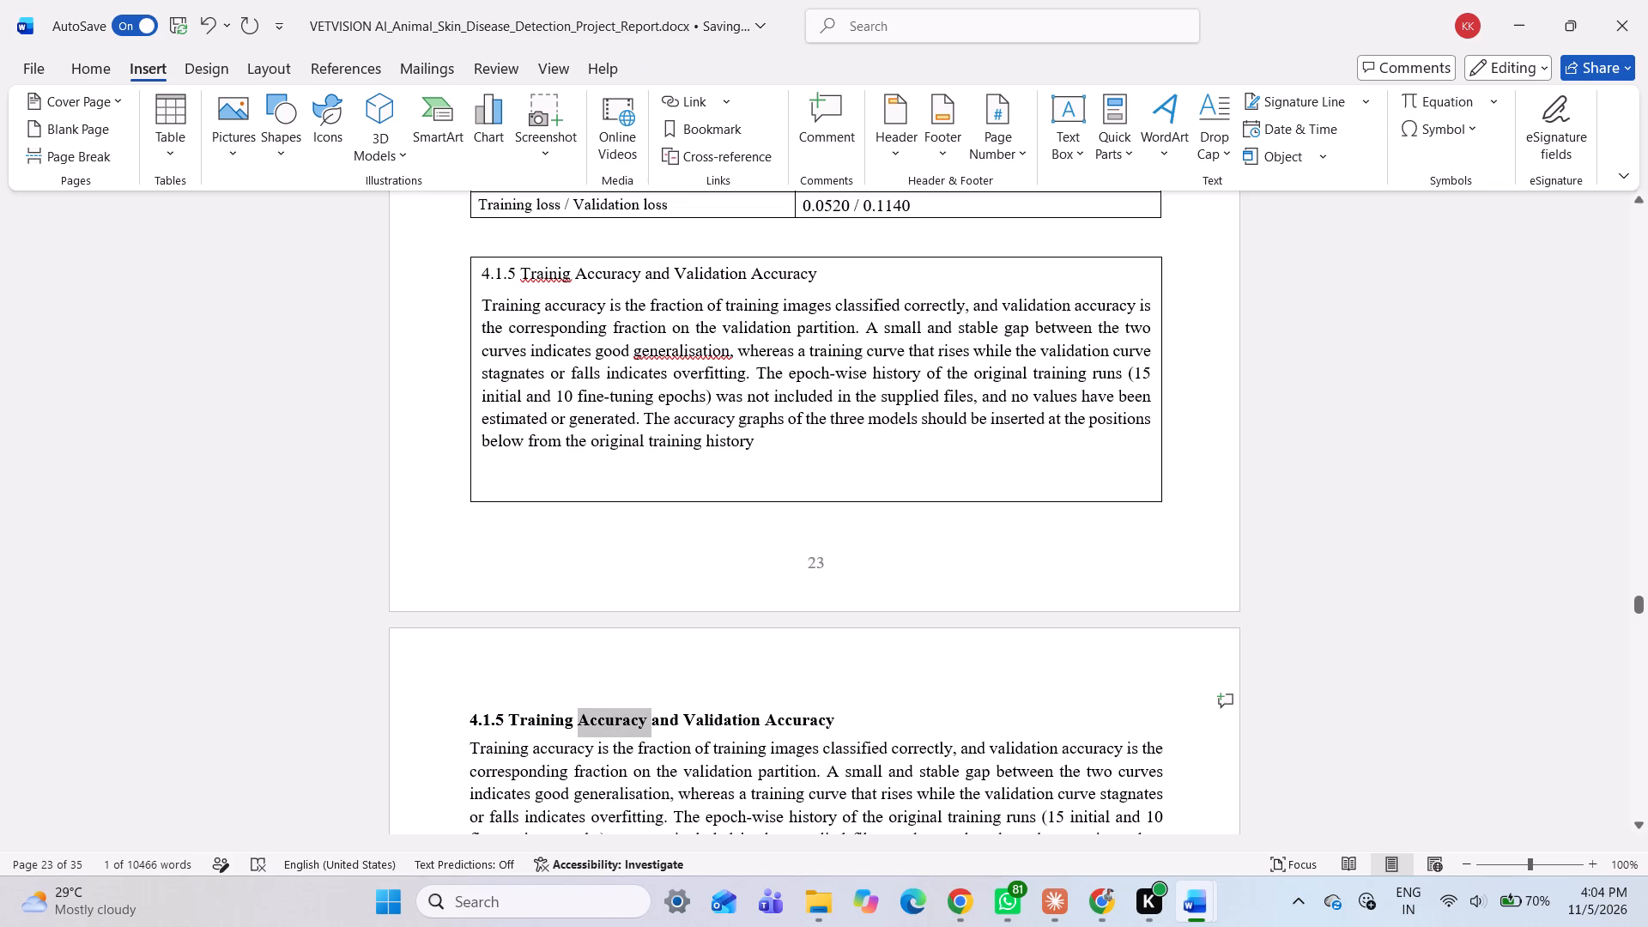
{"action": "left_click", "coordinate": [496, 664]}
{"action": "left_click_drag", "start_coordinate": [834, 269], "coordinate": [804, 273]}
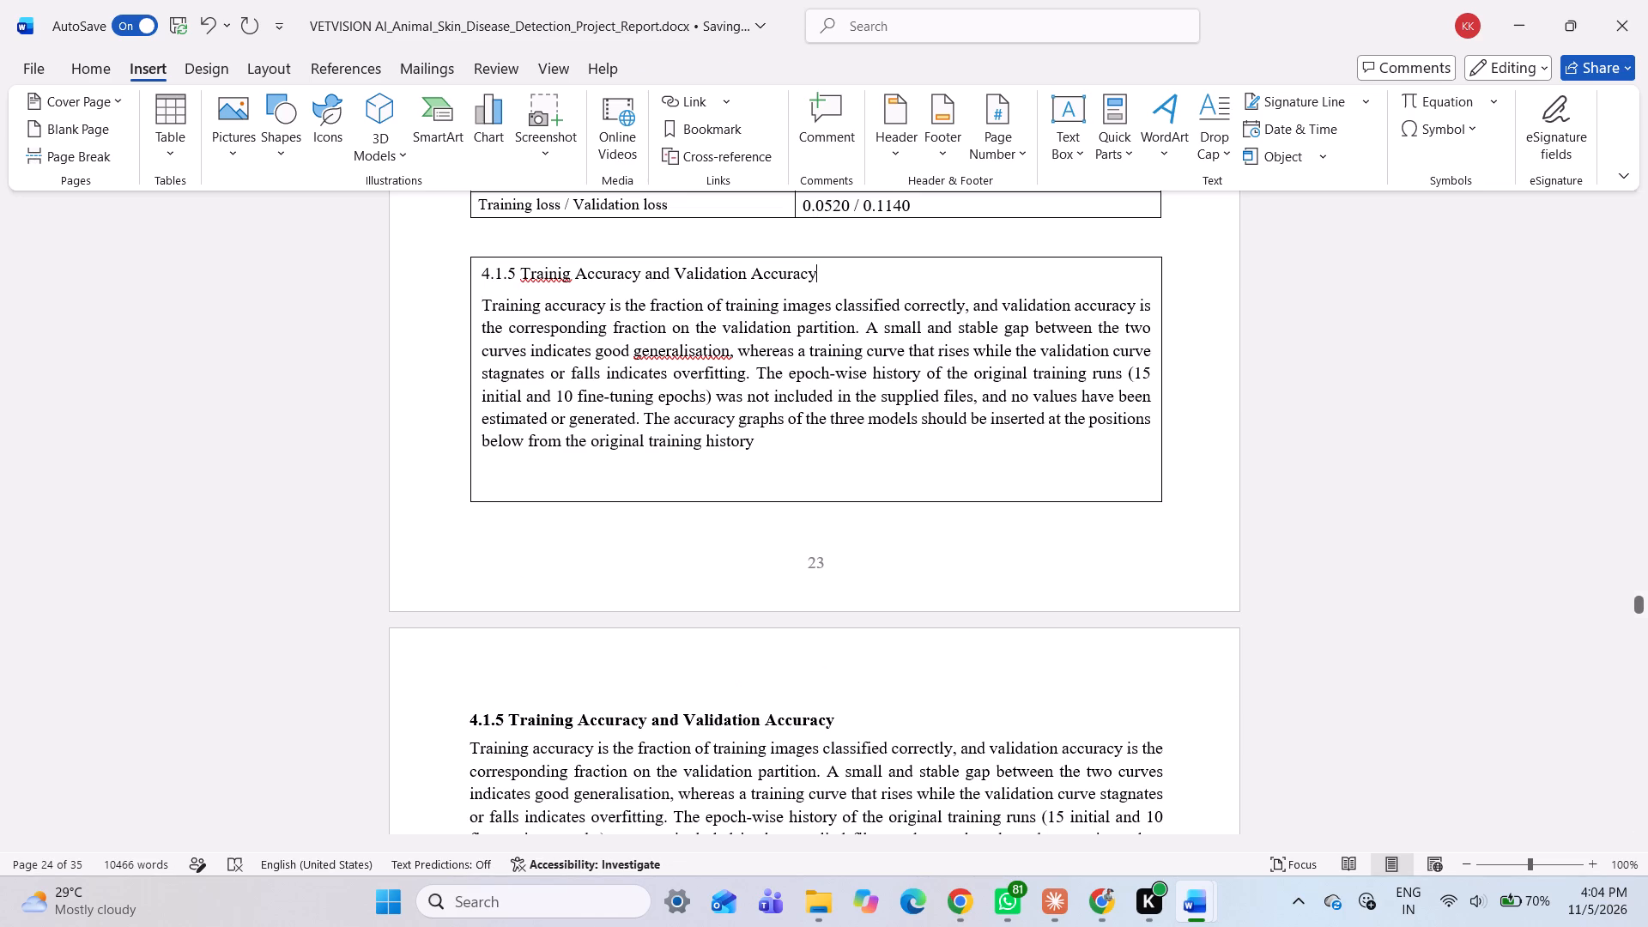
{"action": "left_click_drag", "start_coordinate": [804, 273], "coordinate": [478, 275]}
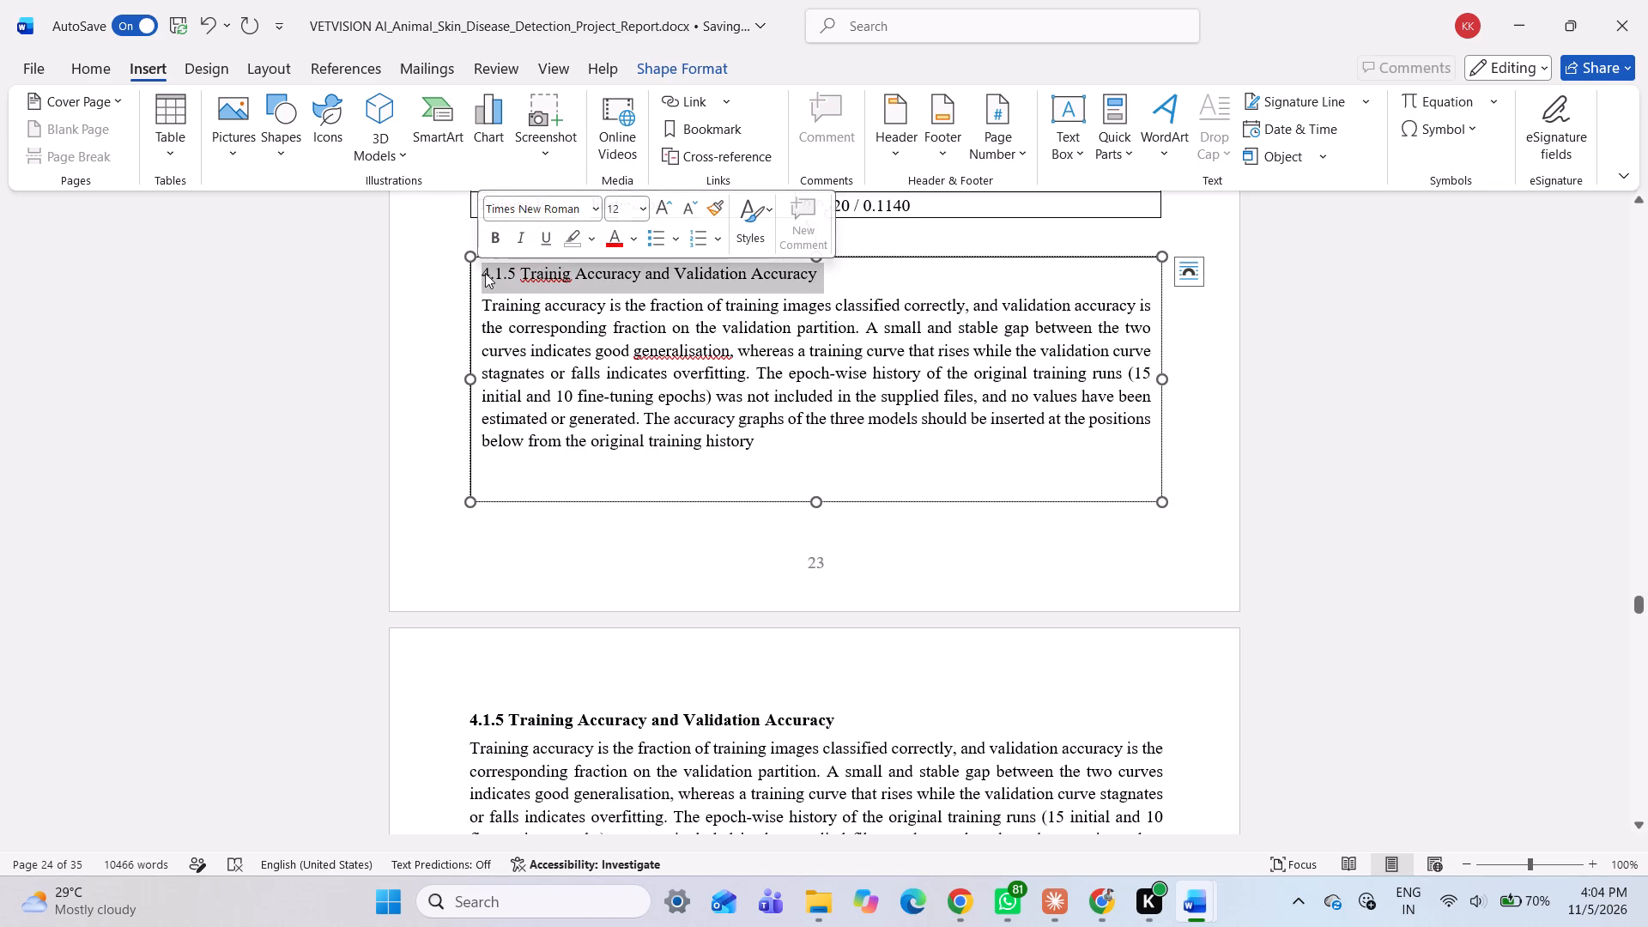
{"action": "left_click", "coordinate": [501, 233]}
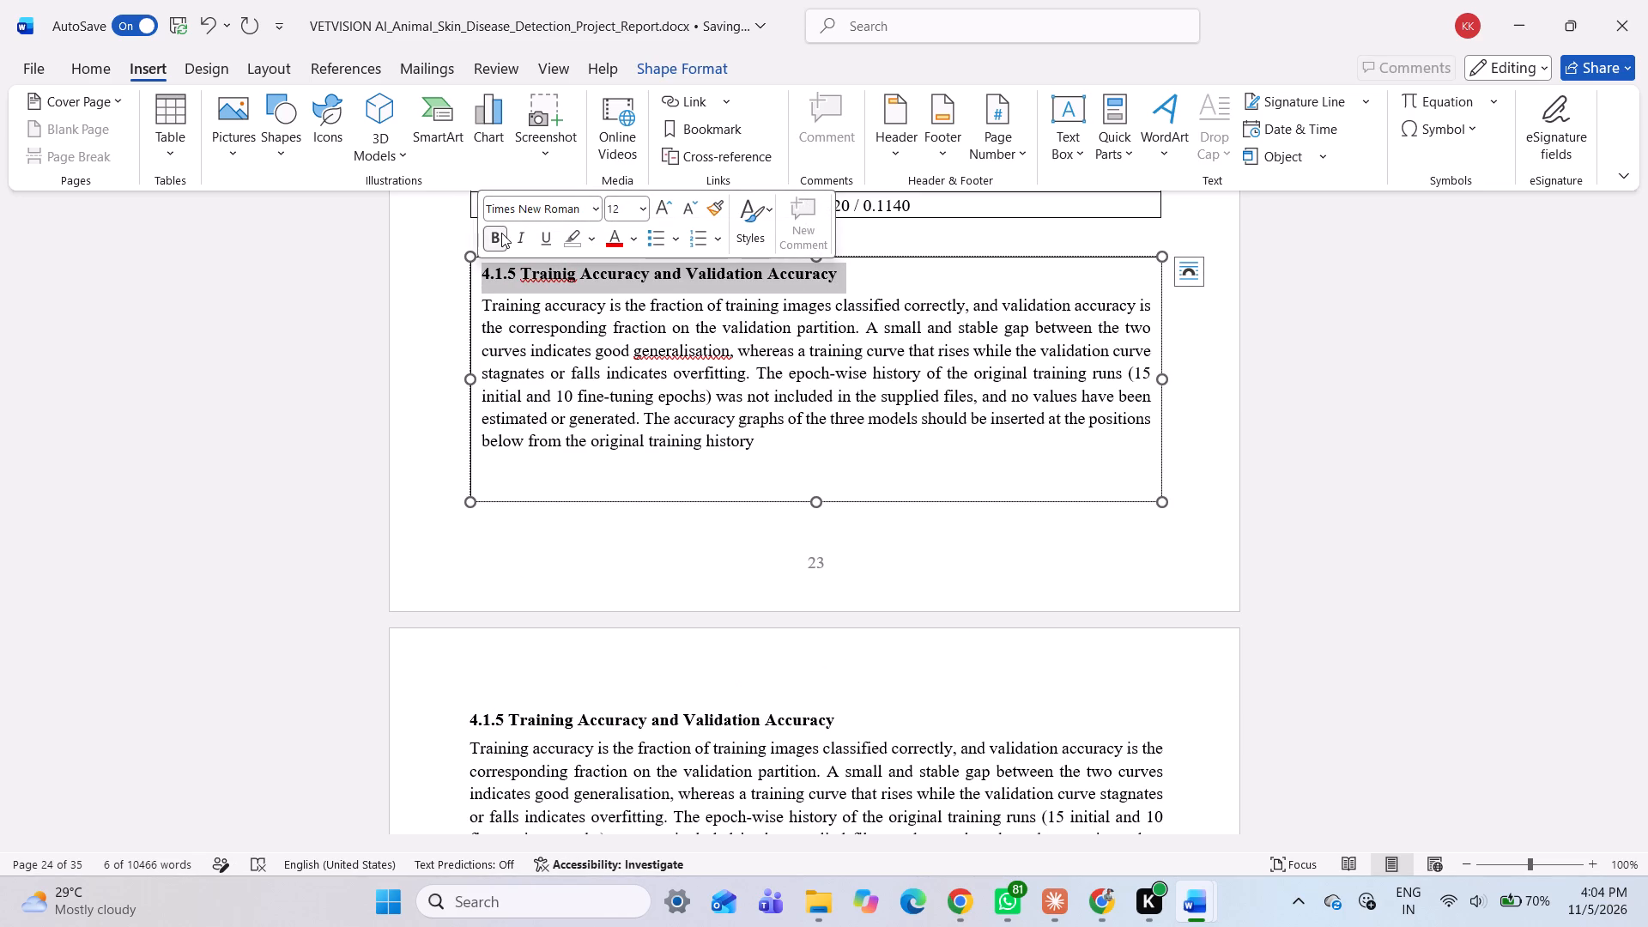
{"action": "left_click", "coordinate": [589, 585]}
{"action": "double_click", "coordinate": [611, 739]}
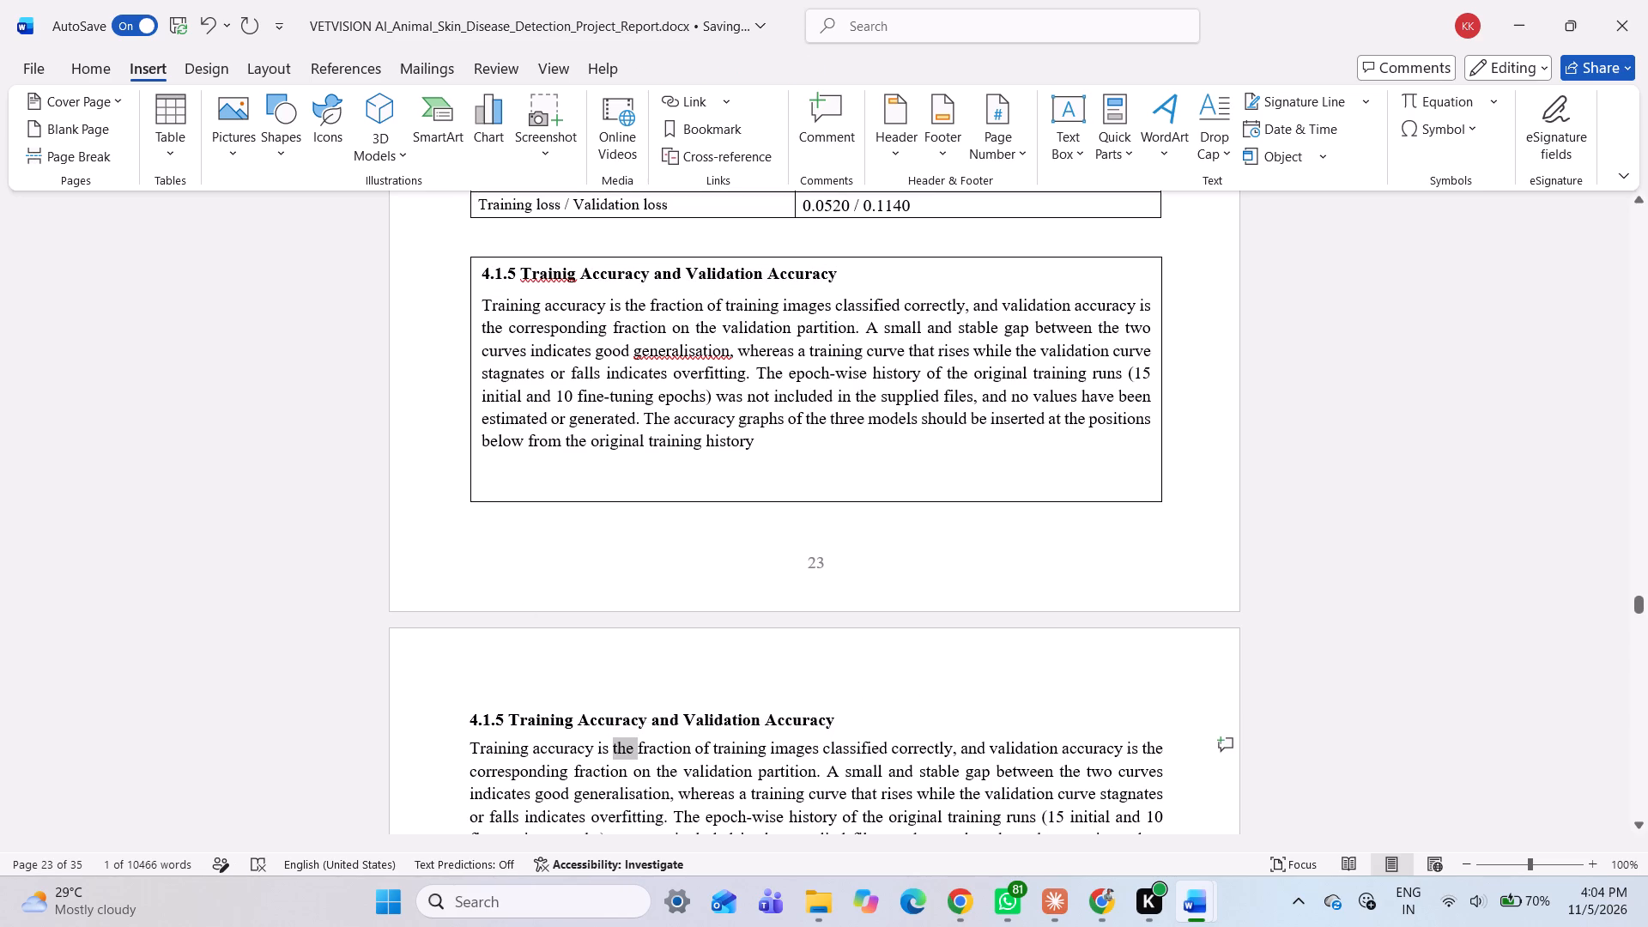
Examine the paragraph formatting of the original 4.1.5 body text and its copy in the text box.
{"action": "left_click_drag", "start_coordinate": [486, 302], "coordinate": [770, 454]}
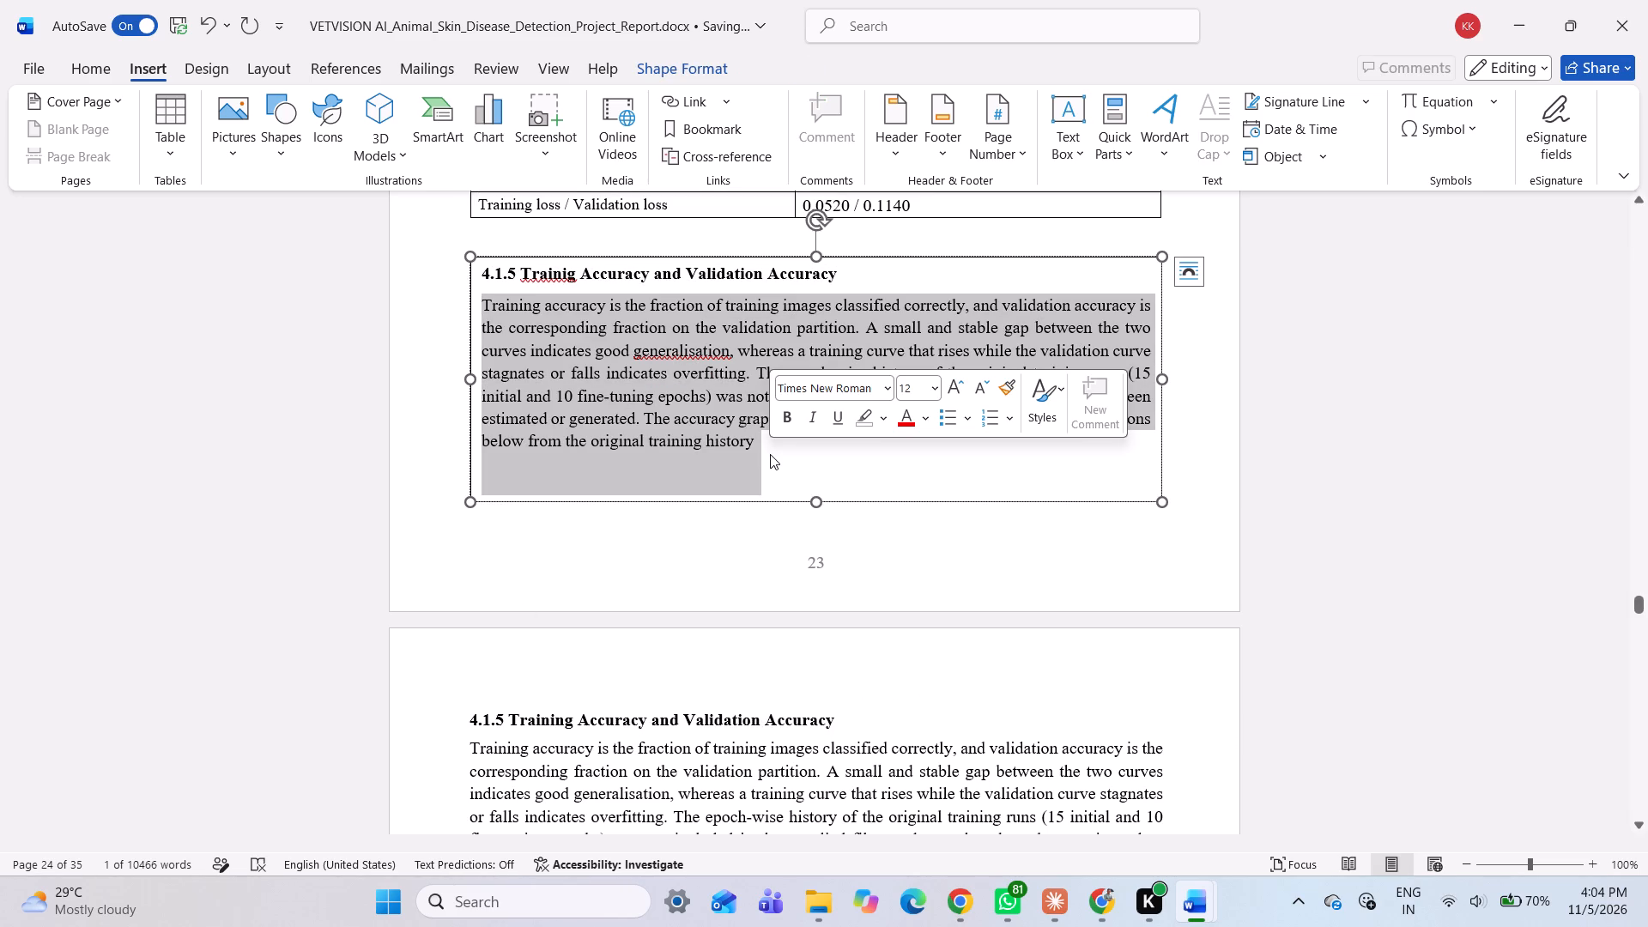
{"action": "left_click", "coordinate": [804, 463]}
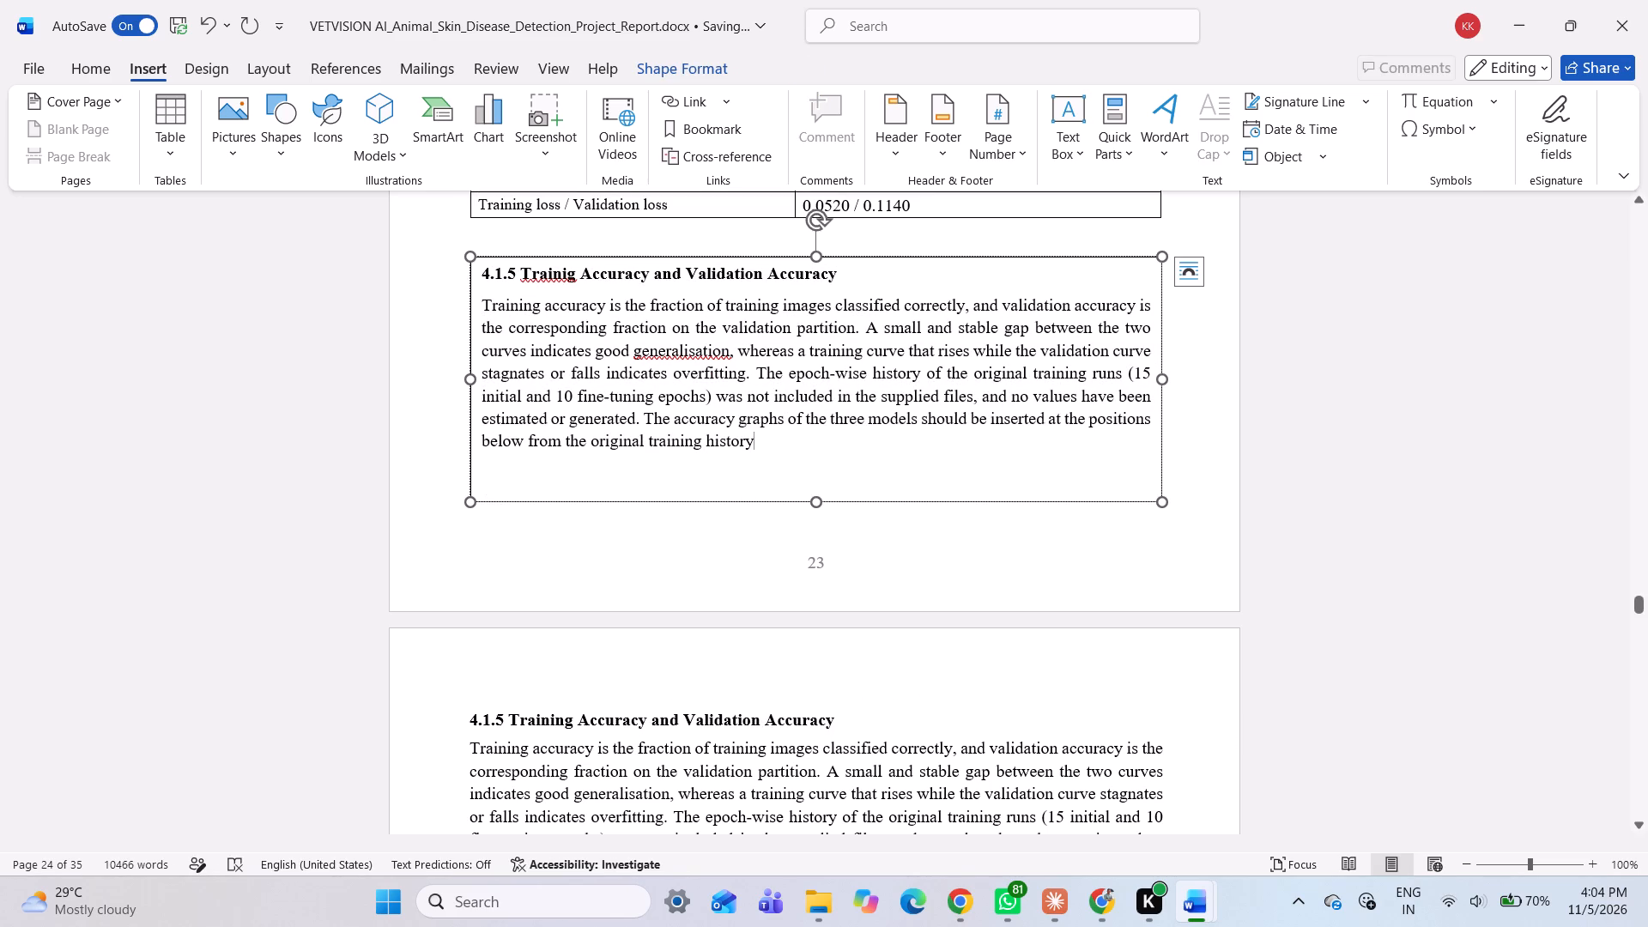
{"action": "scroll", "coordinate": [730, 700], "scroll_direction": "down", "scroll_amount": 2}
{"action": "scroll", "coordinate": [531, 657], "scroll_direction": "down", "scroll_amount": 2}
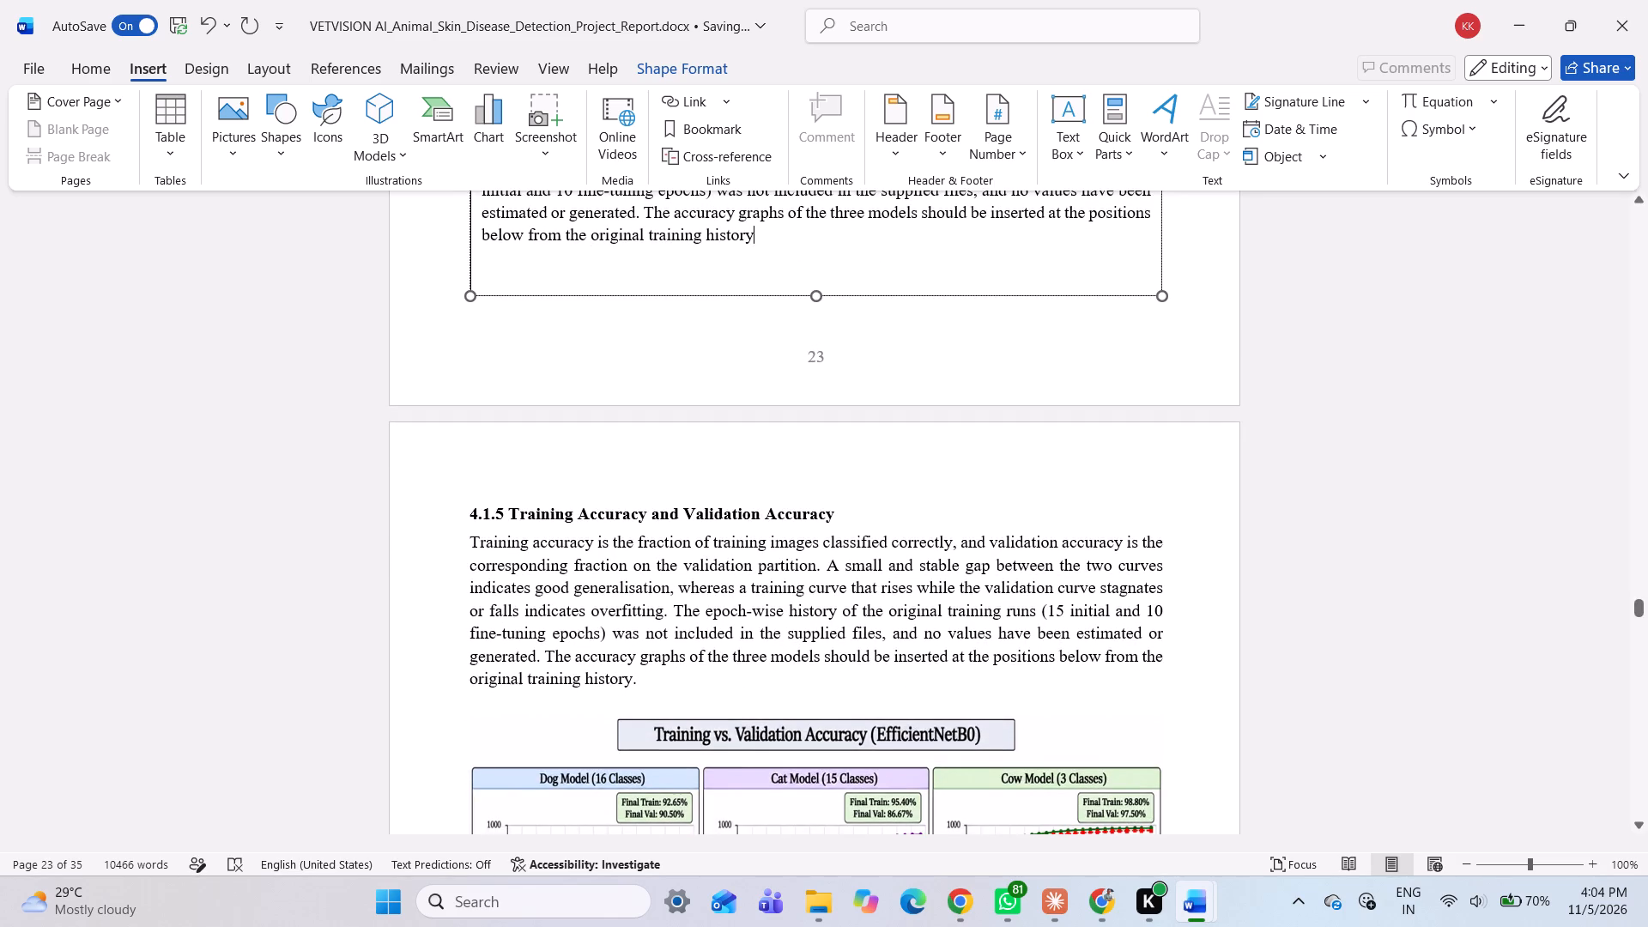
{"action": "left_click_drag", "start_coordinate": [469, 540], "coordinate": [639, 657]}
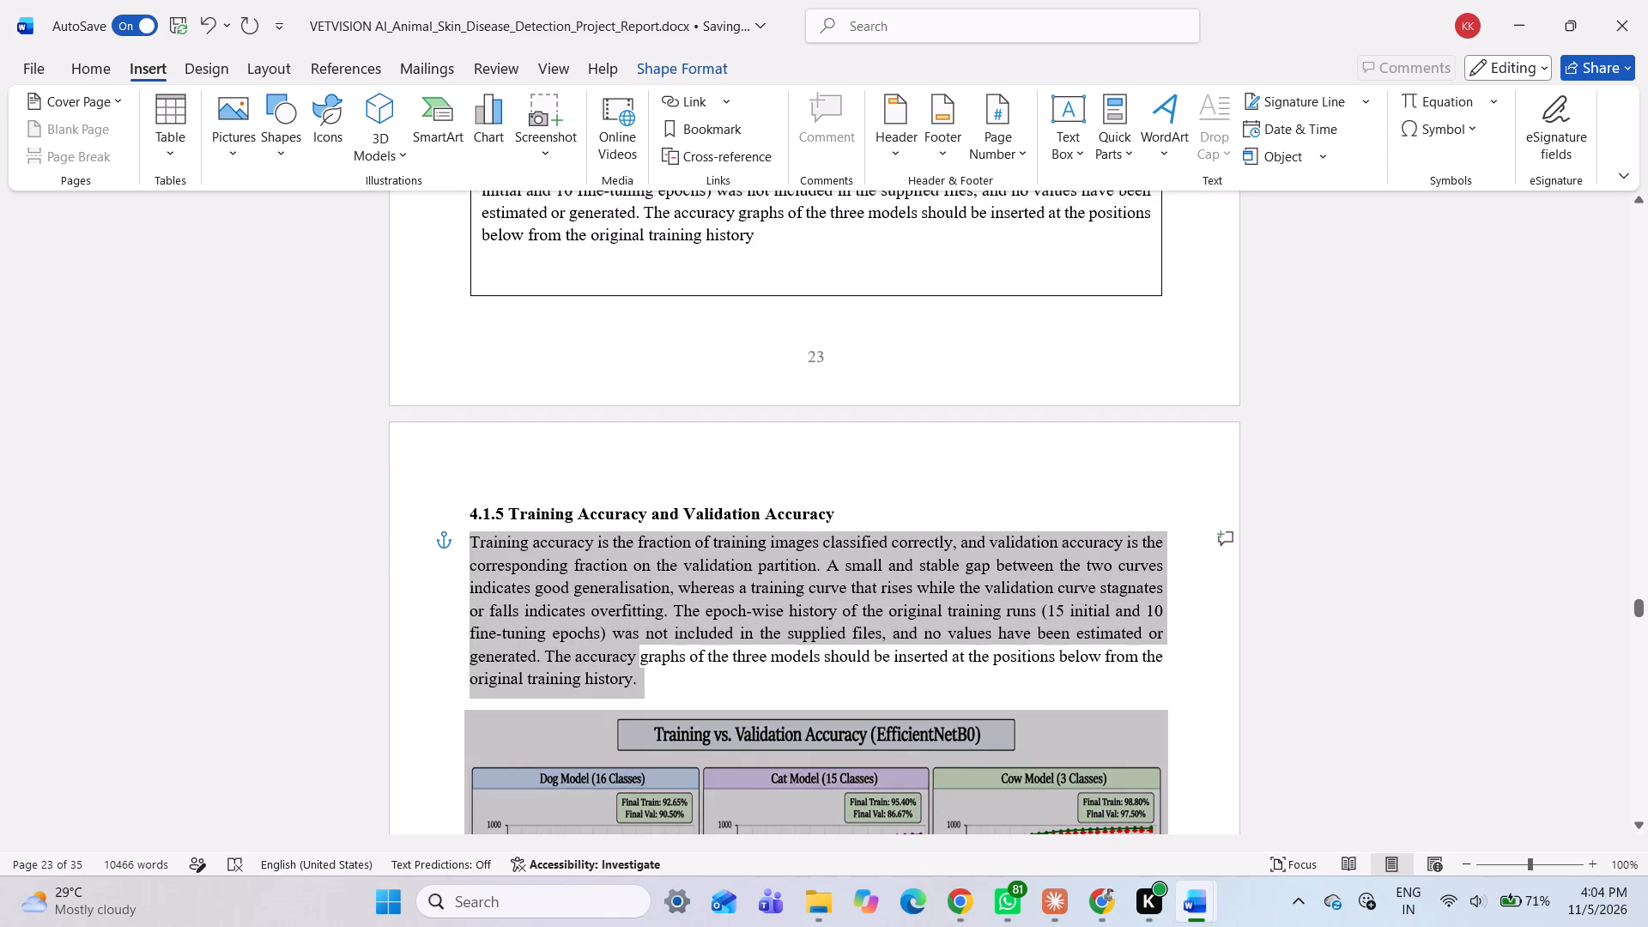
{"action": "left_click_drag", "start_coordinate": [639, 657], "coordinate": [618, 659]}
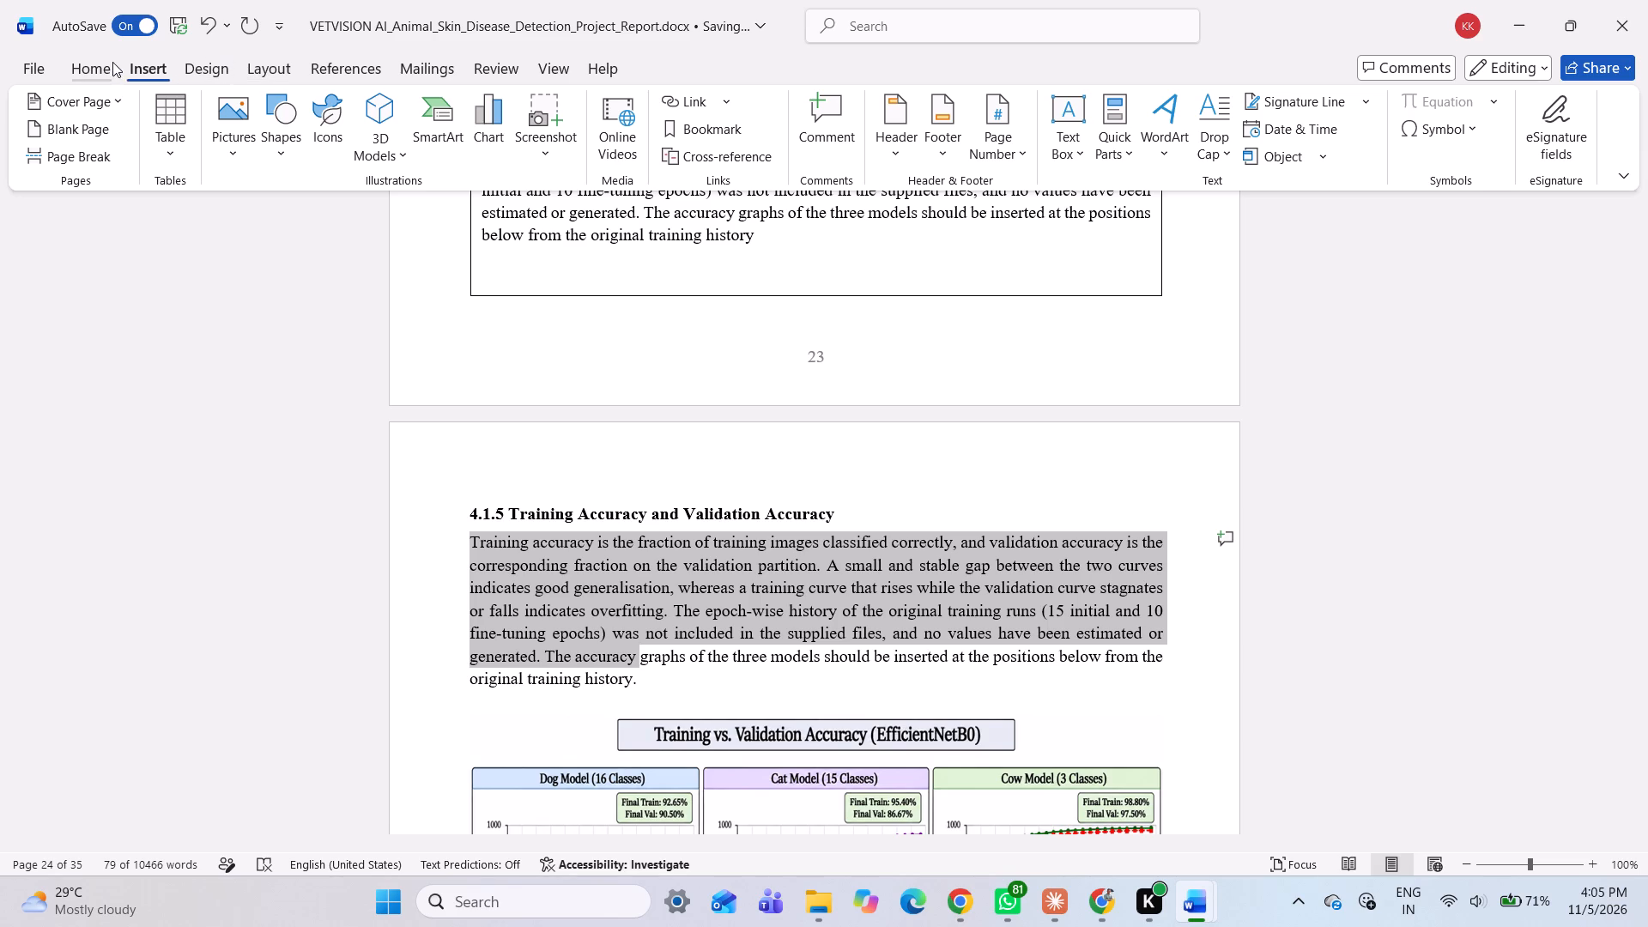
{"action": "left_click", "coordinate": [223, 63]}
{"action": "left_click", "coordinate": [136, 64]}
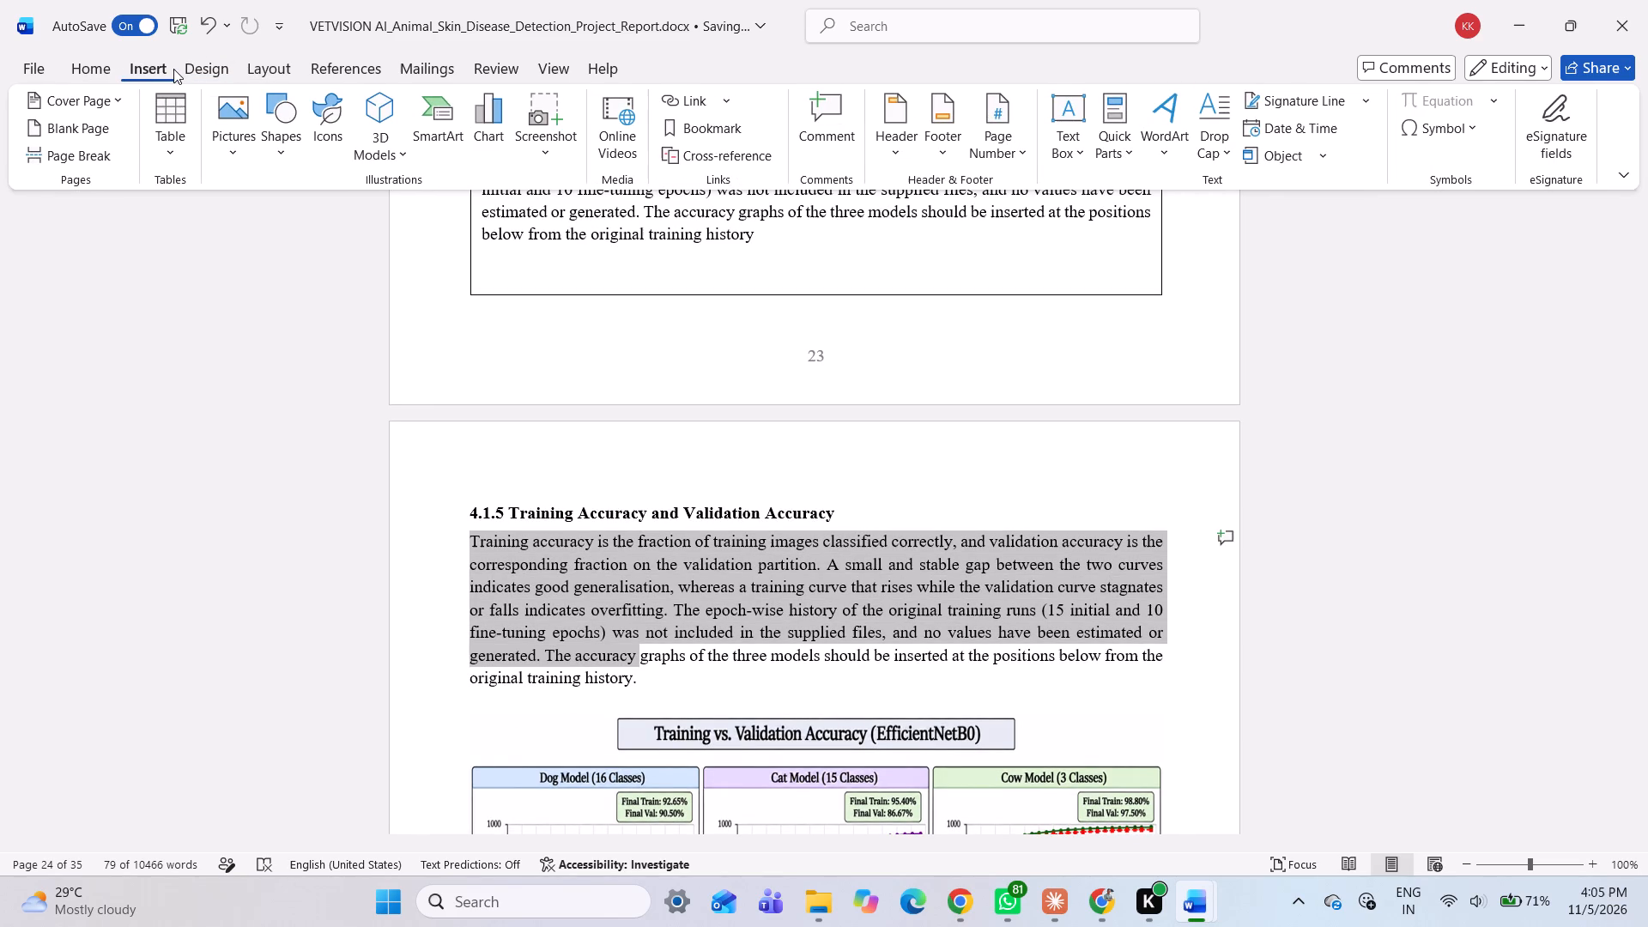
{"action": "left_click", "coordinate": [101, 63]}
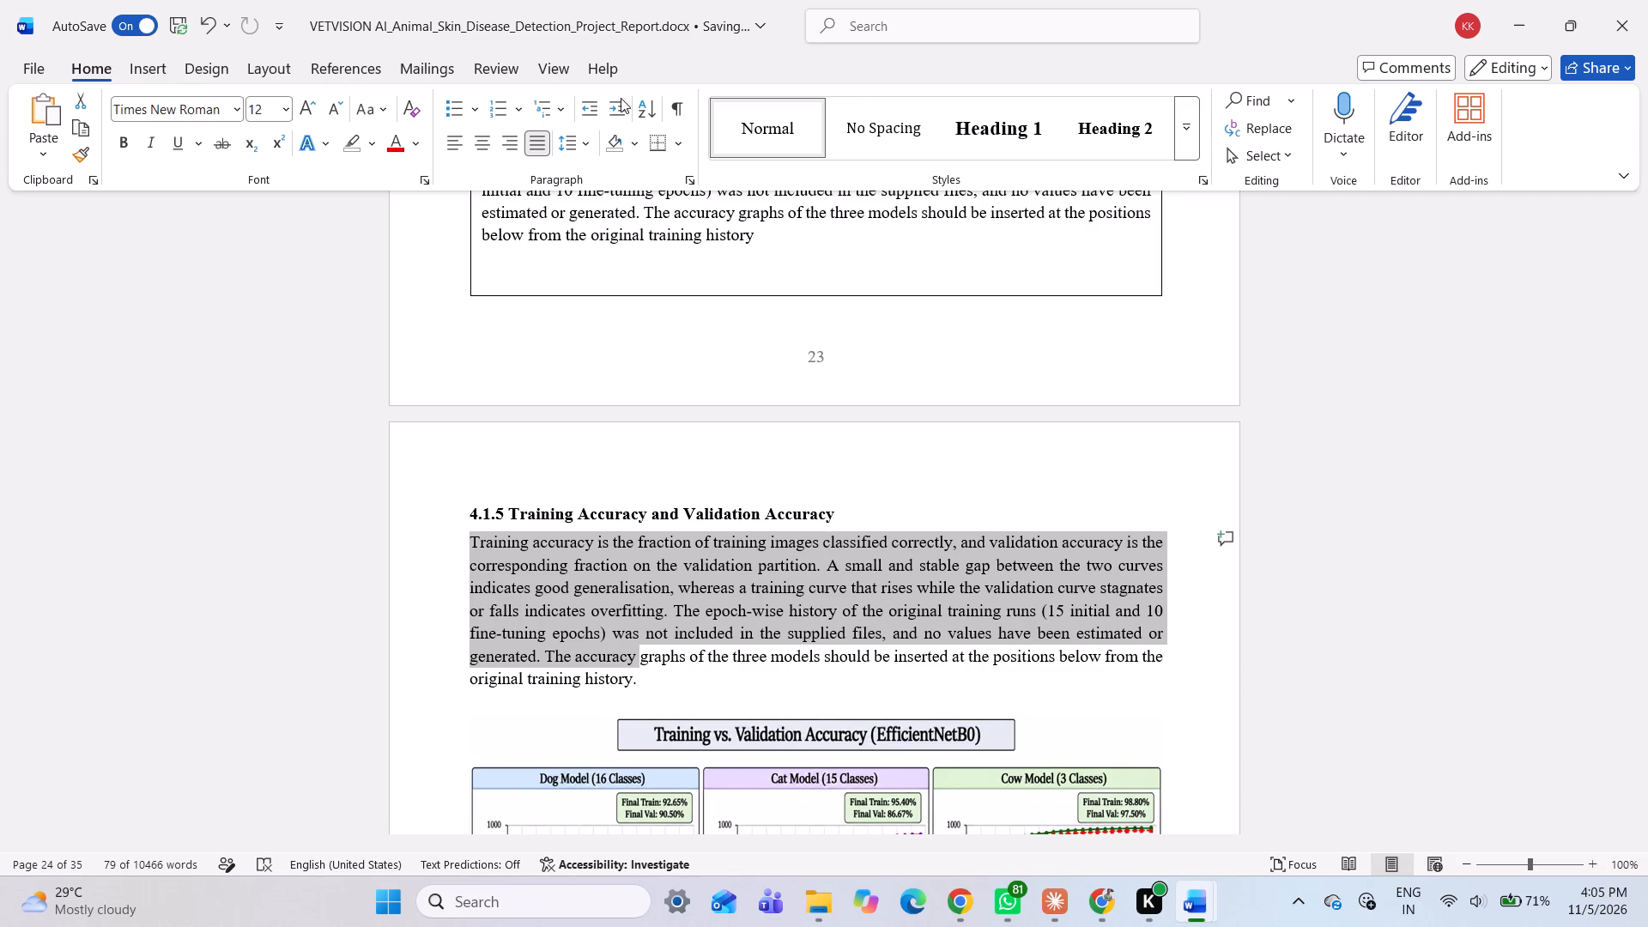
{"action": "left_click", "coordinate": [590, 137]}
{"action": "left_click", "coordinate": [987, 387]}
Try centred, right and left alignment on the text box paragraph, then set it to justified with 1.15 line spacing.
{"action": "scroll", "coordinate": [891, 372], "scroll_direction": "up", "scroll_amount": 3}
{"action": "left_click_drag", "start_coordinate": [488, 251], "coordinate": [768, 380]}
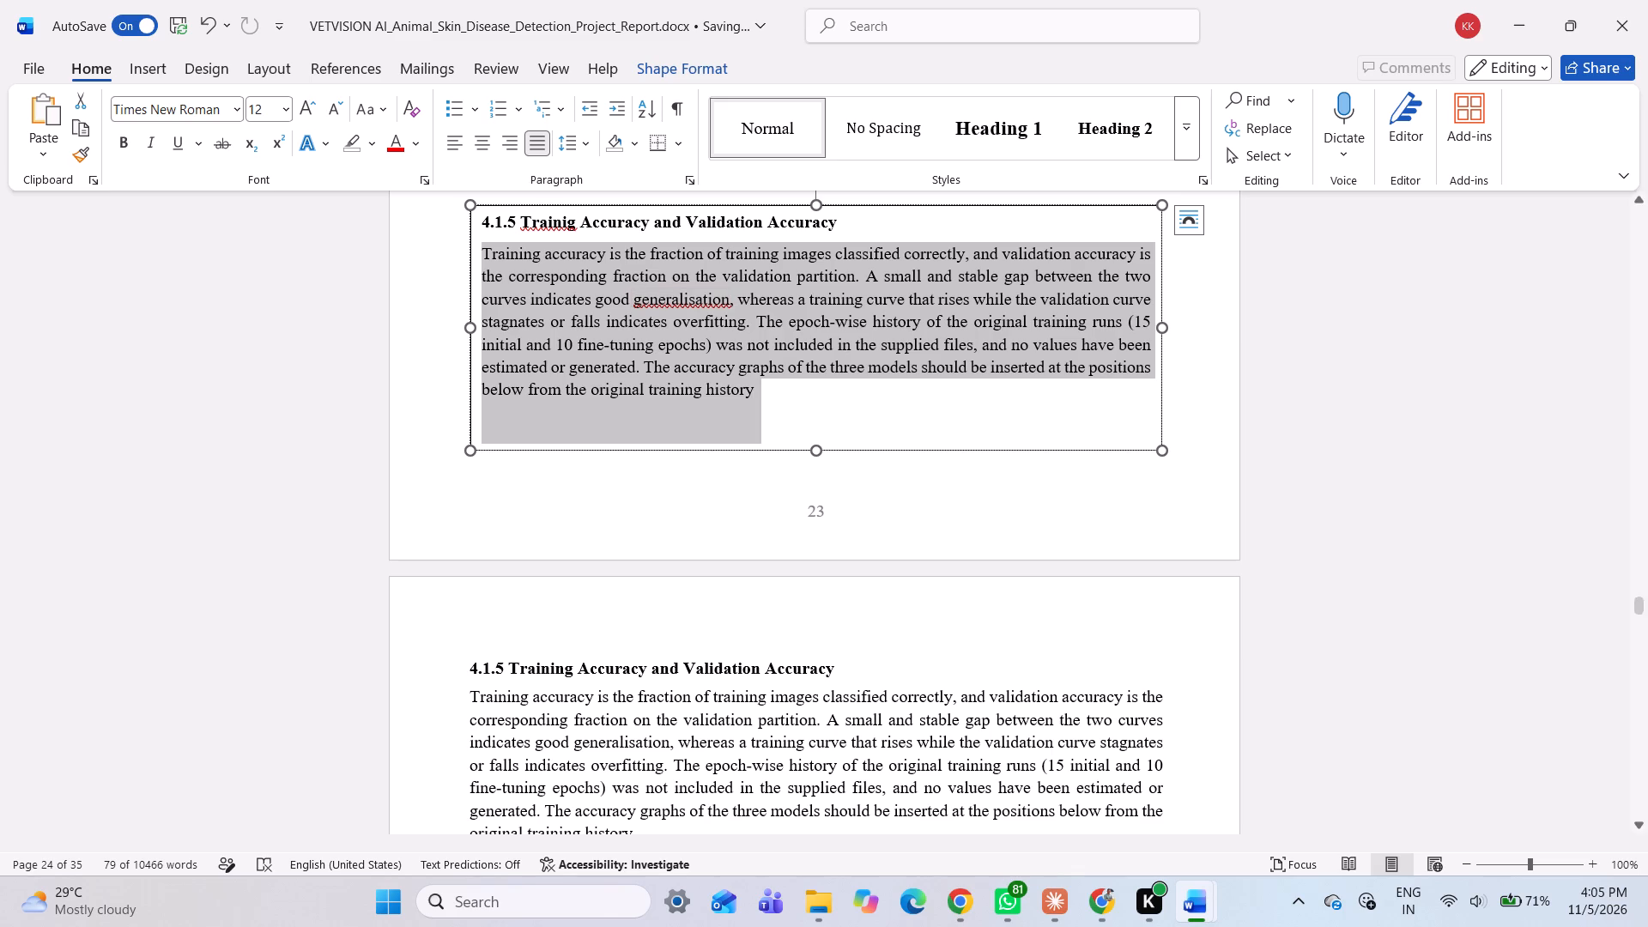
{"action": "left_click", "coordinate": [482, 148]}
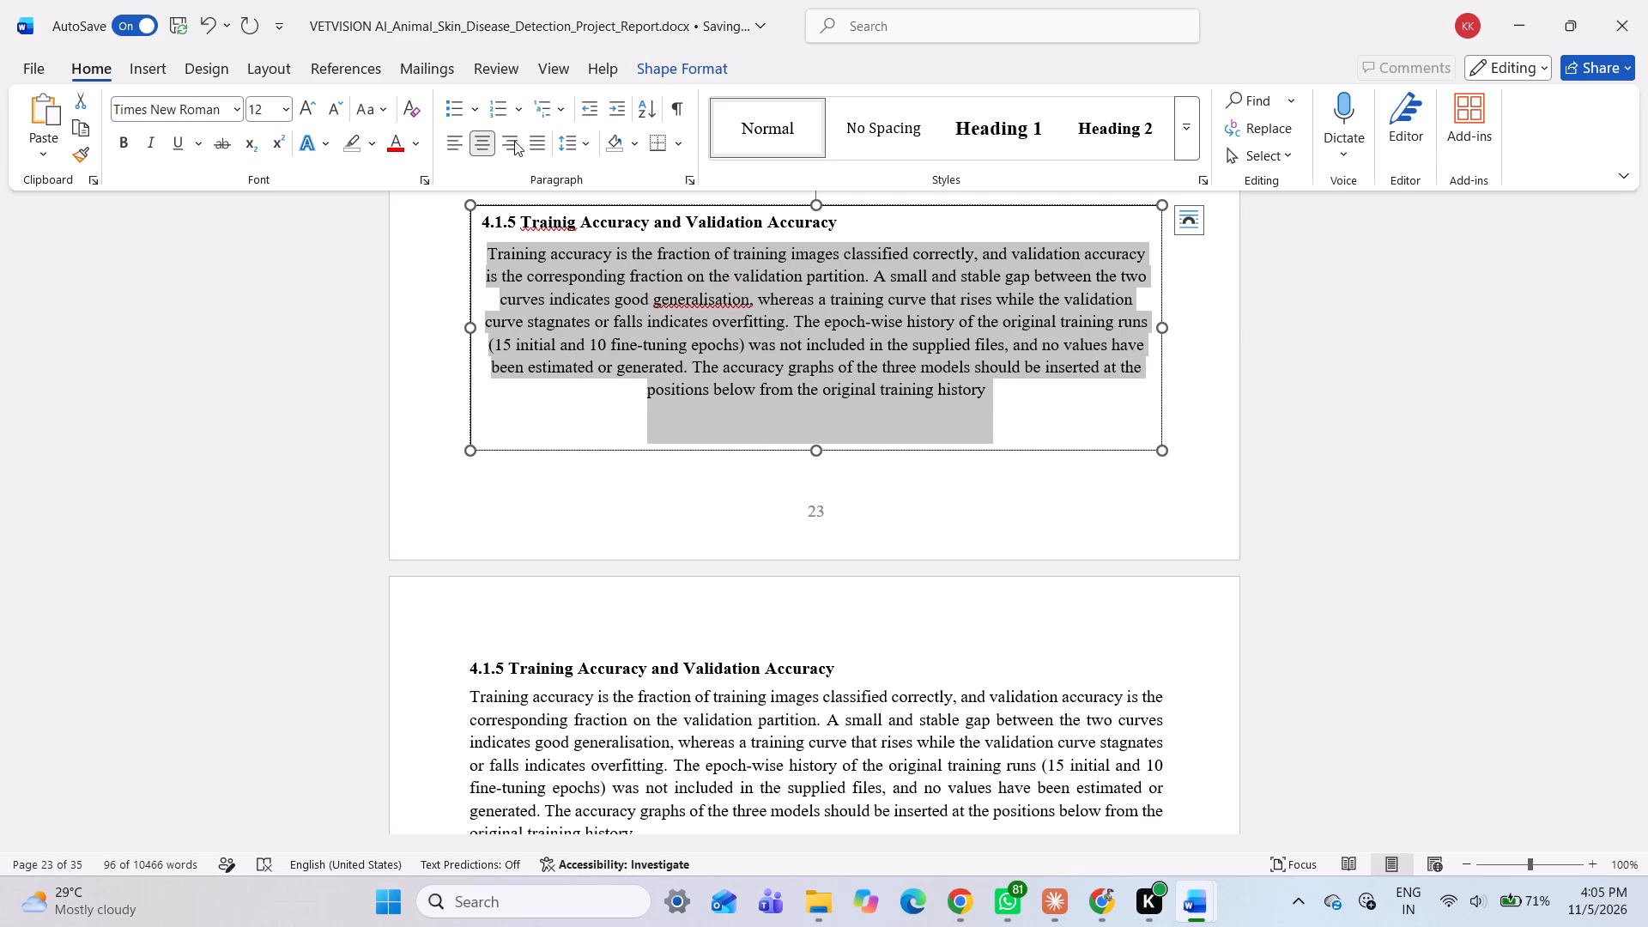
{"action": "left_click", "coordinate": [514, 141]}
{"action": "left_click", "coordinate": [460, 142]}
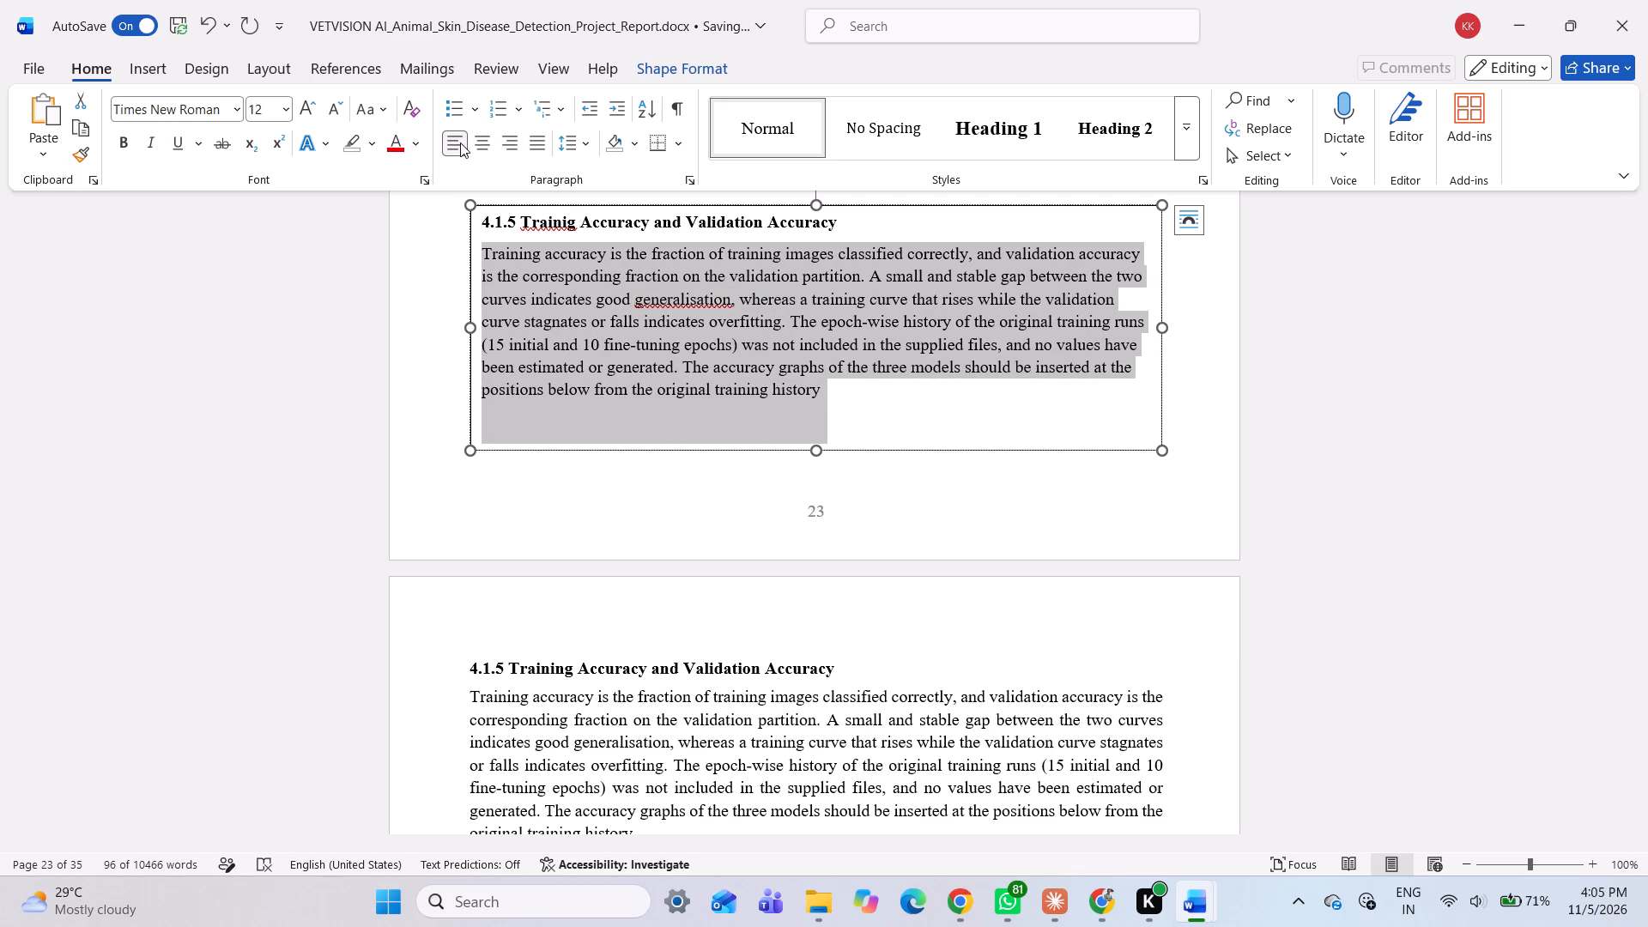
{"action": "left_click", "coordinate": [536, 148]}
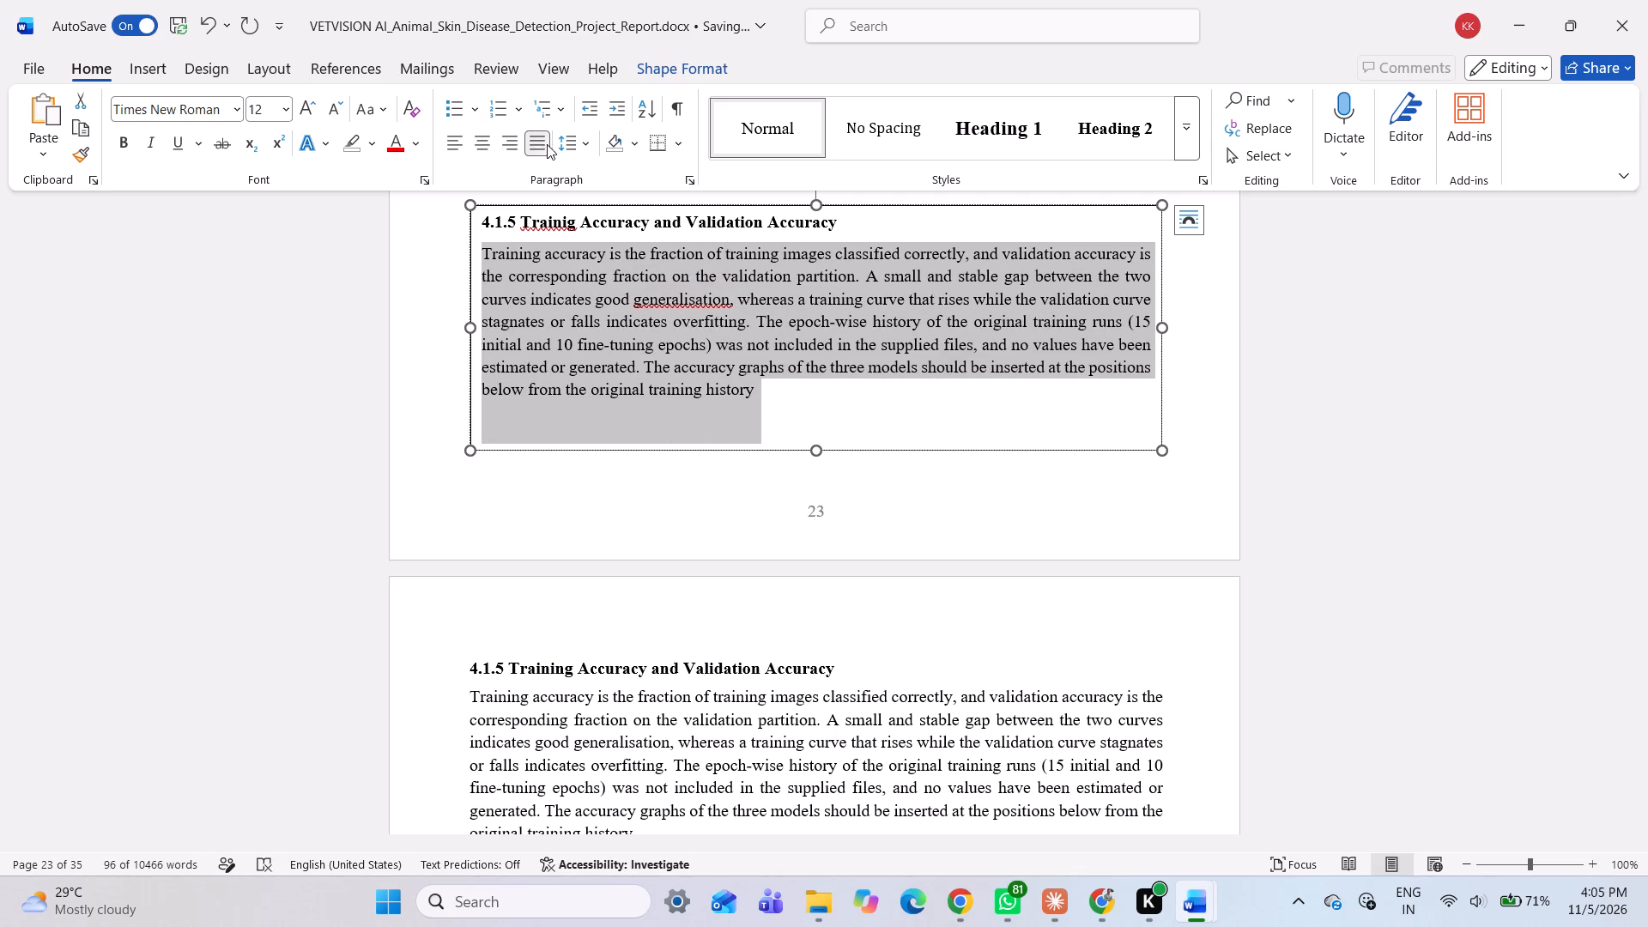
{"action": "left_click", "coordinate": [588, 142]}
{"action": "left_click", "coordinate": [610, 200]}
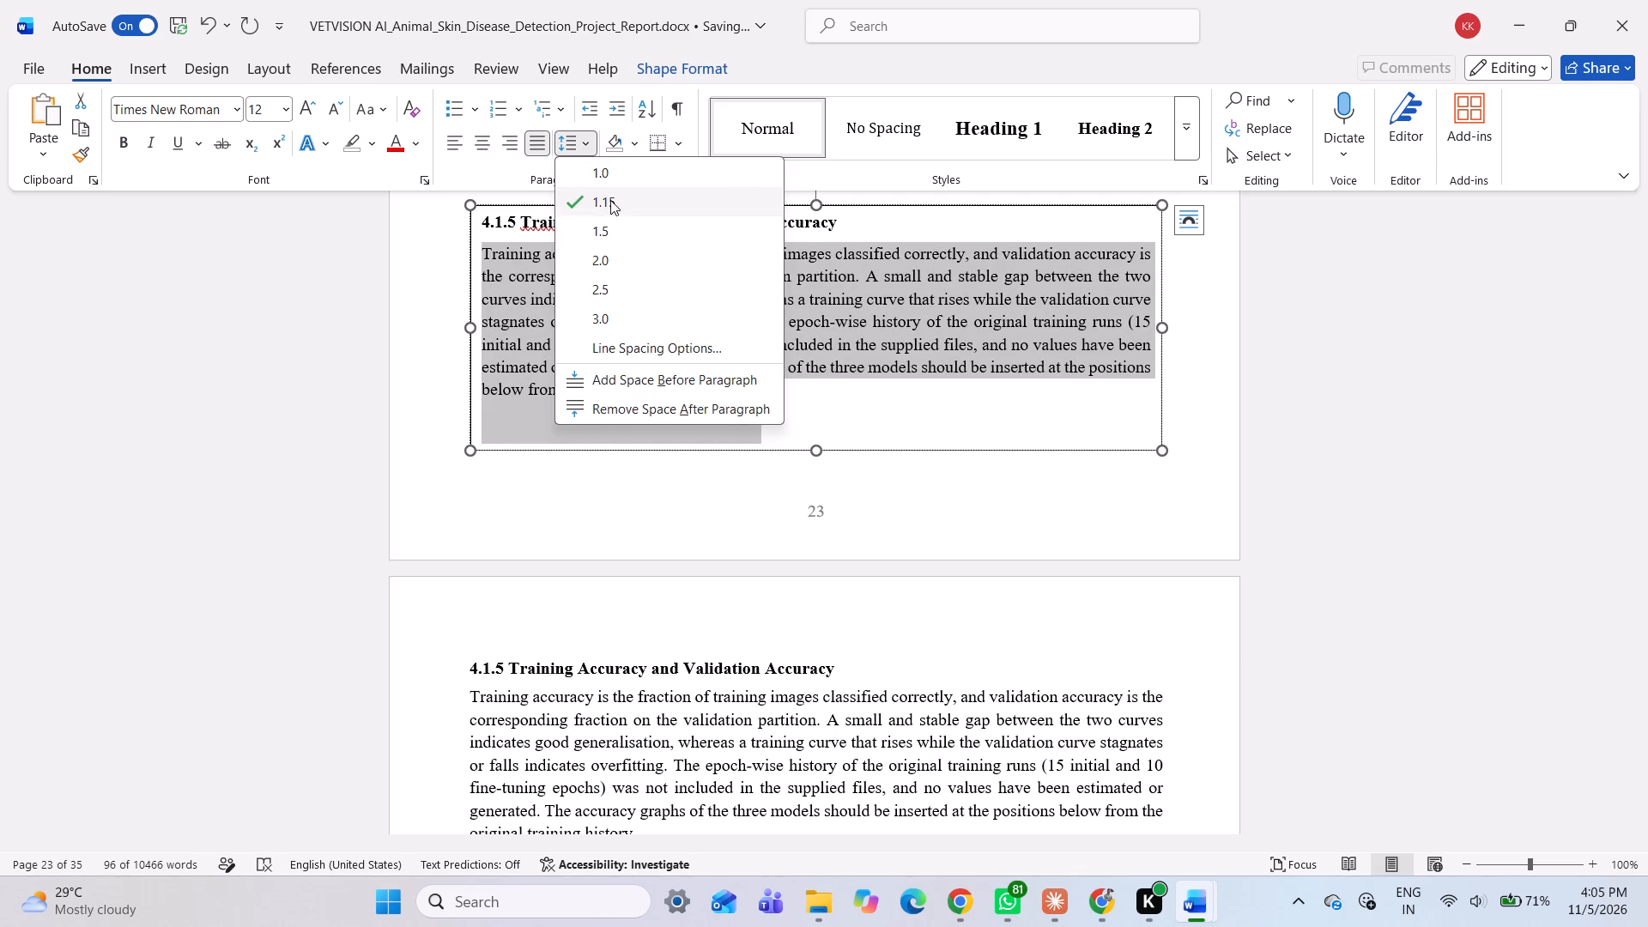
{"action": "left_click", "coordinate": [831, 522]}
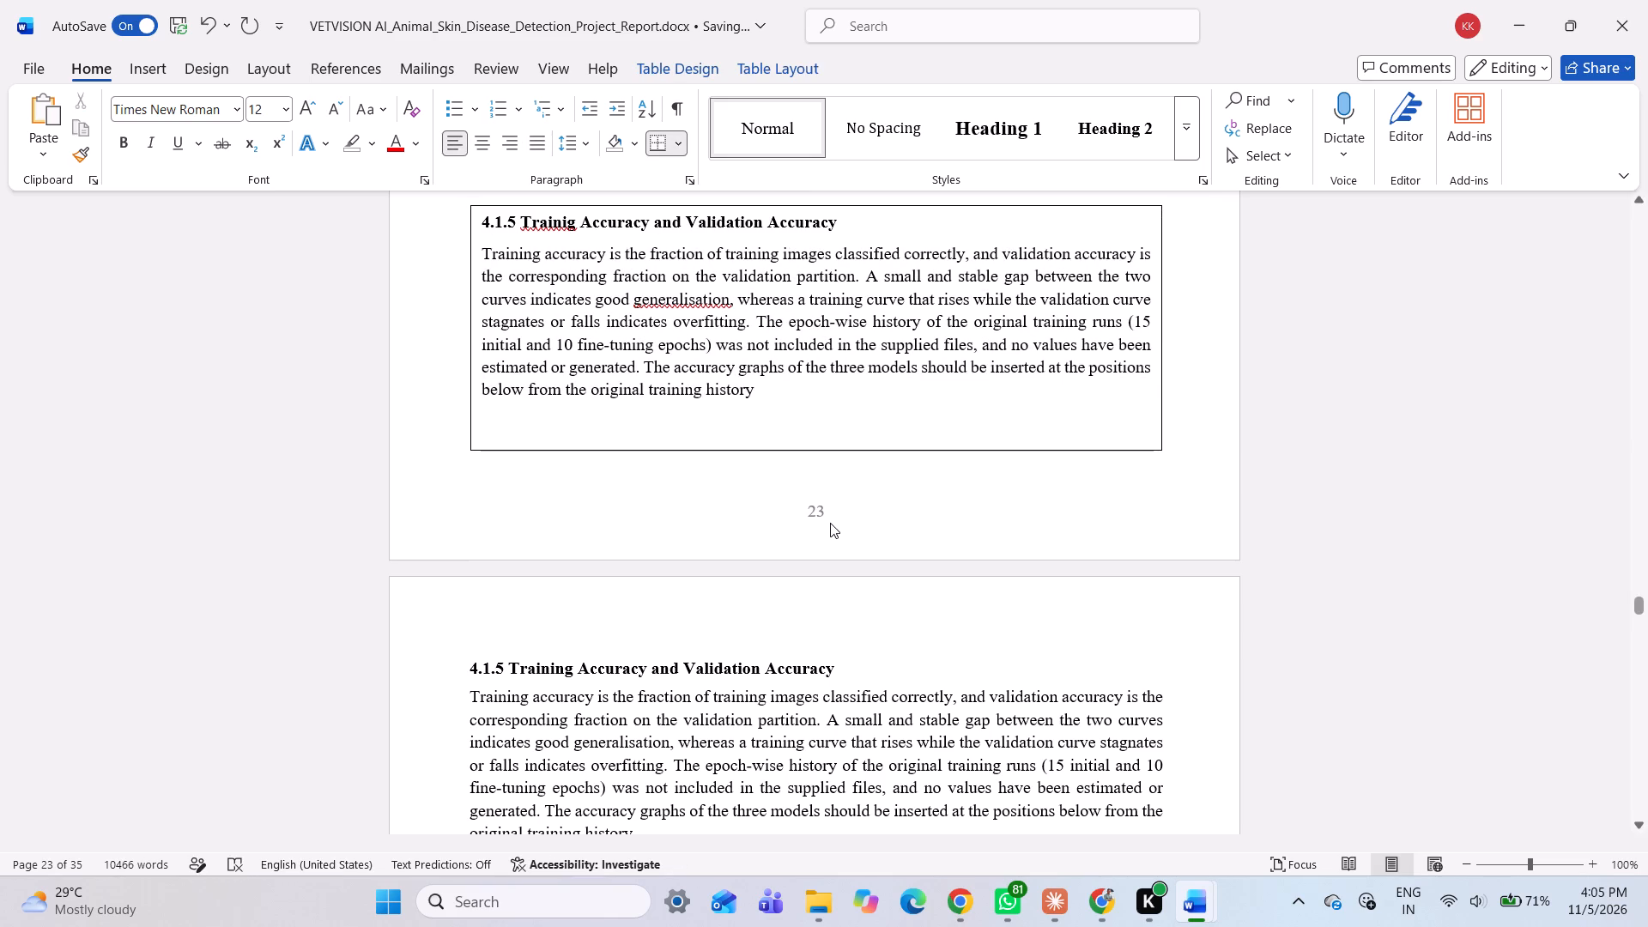
Correct the misspelled word "Trainig" to "Training" in the text box's 4.1.5 heading.
{"action": "scroll", "coordinate": [830, 523], "scroll_direction": "down", "scroll_amount": 1}
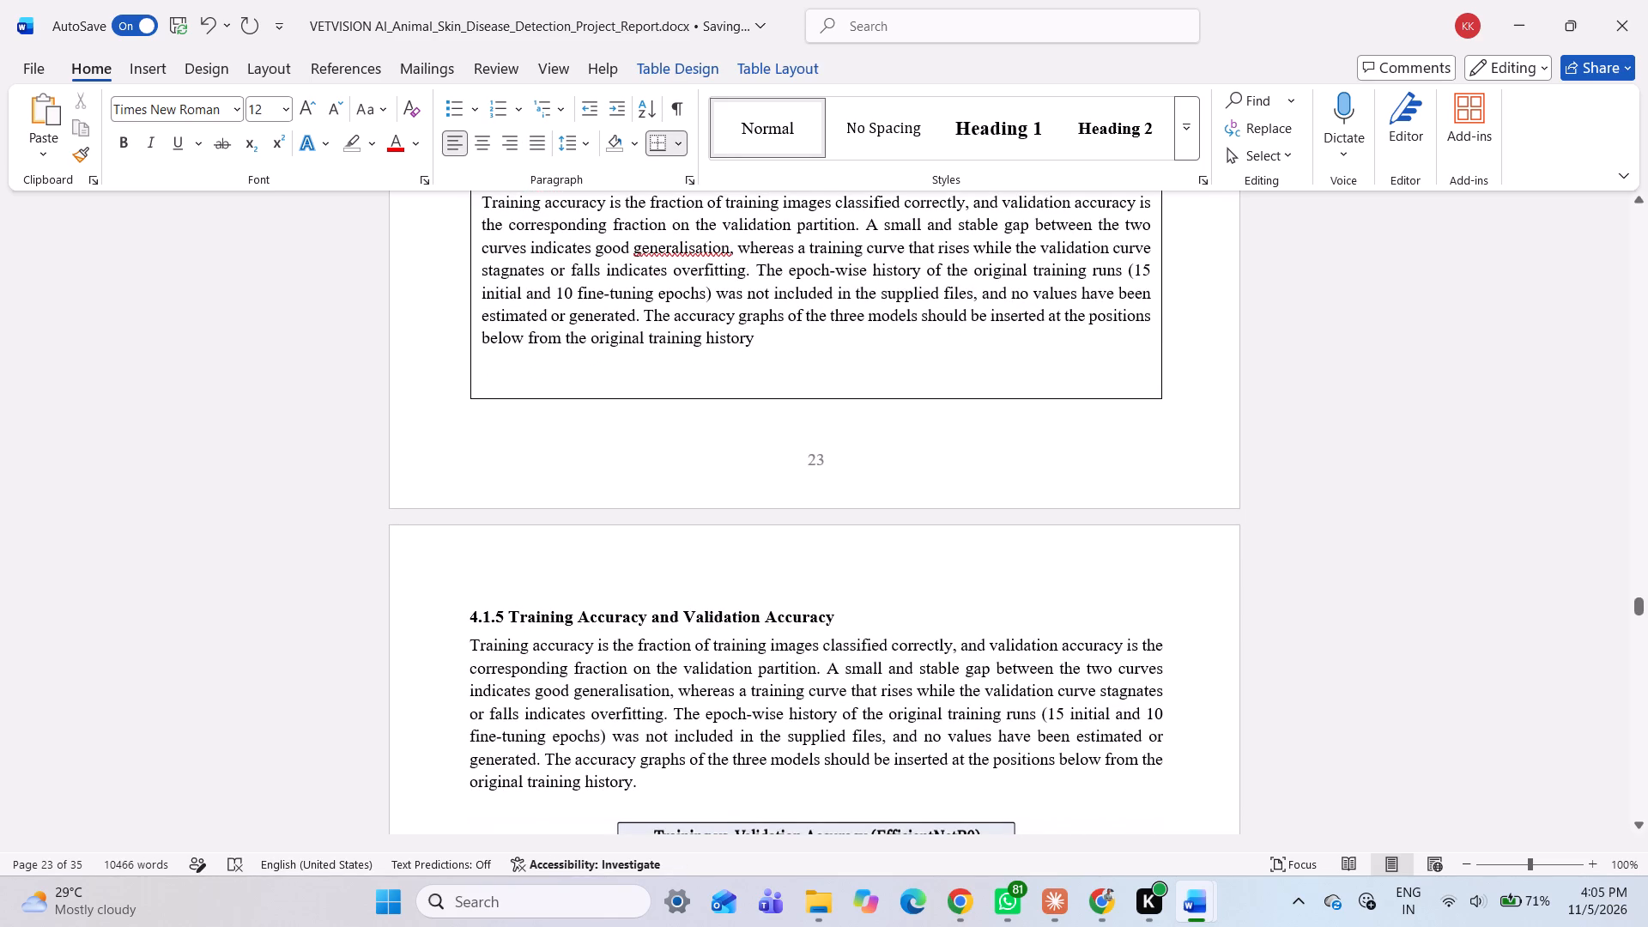
{"action": "scroll", "coordinate": [865, 560], "scroll_direction": "up", "scroll_amount": 1}
{"action": "scroll", "coordinate": [768, 618], "scroll_direction": "up", "scroll_amount": 1}
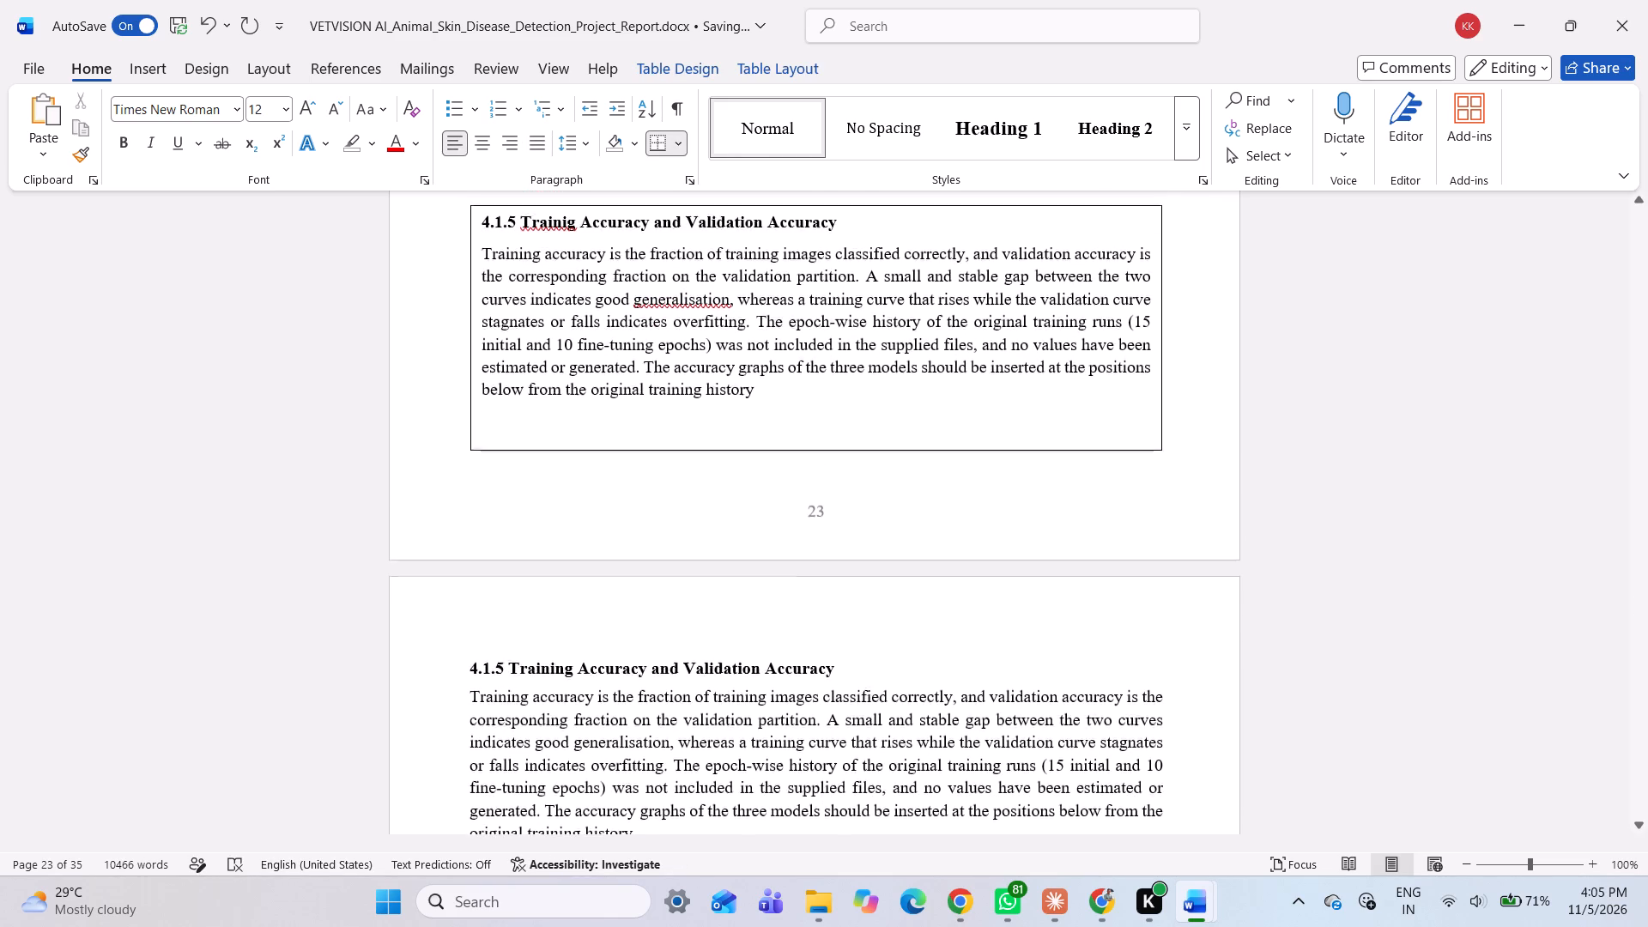
{"action": "scroll", "coordinate": [768, 618], "scroll_direction": "up", "scroll_amount": 2}
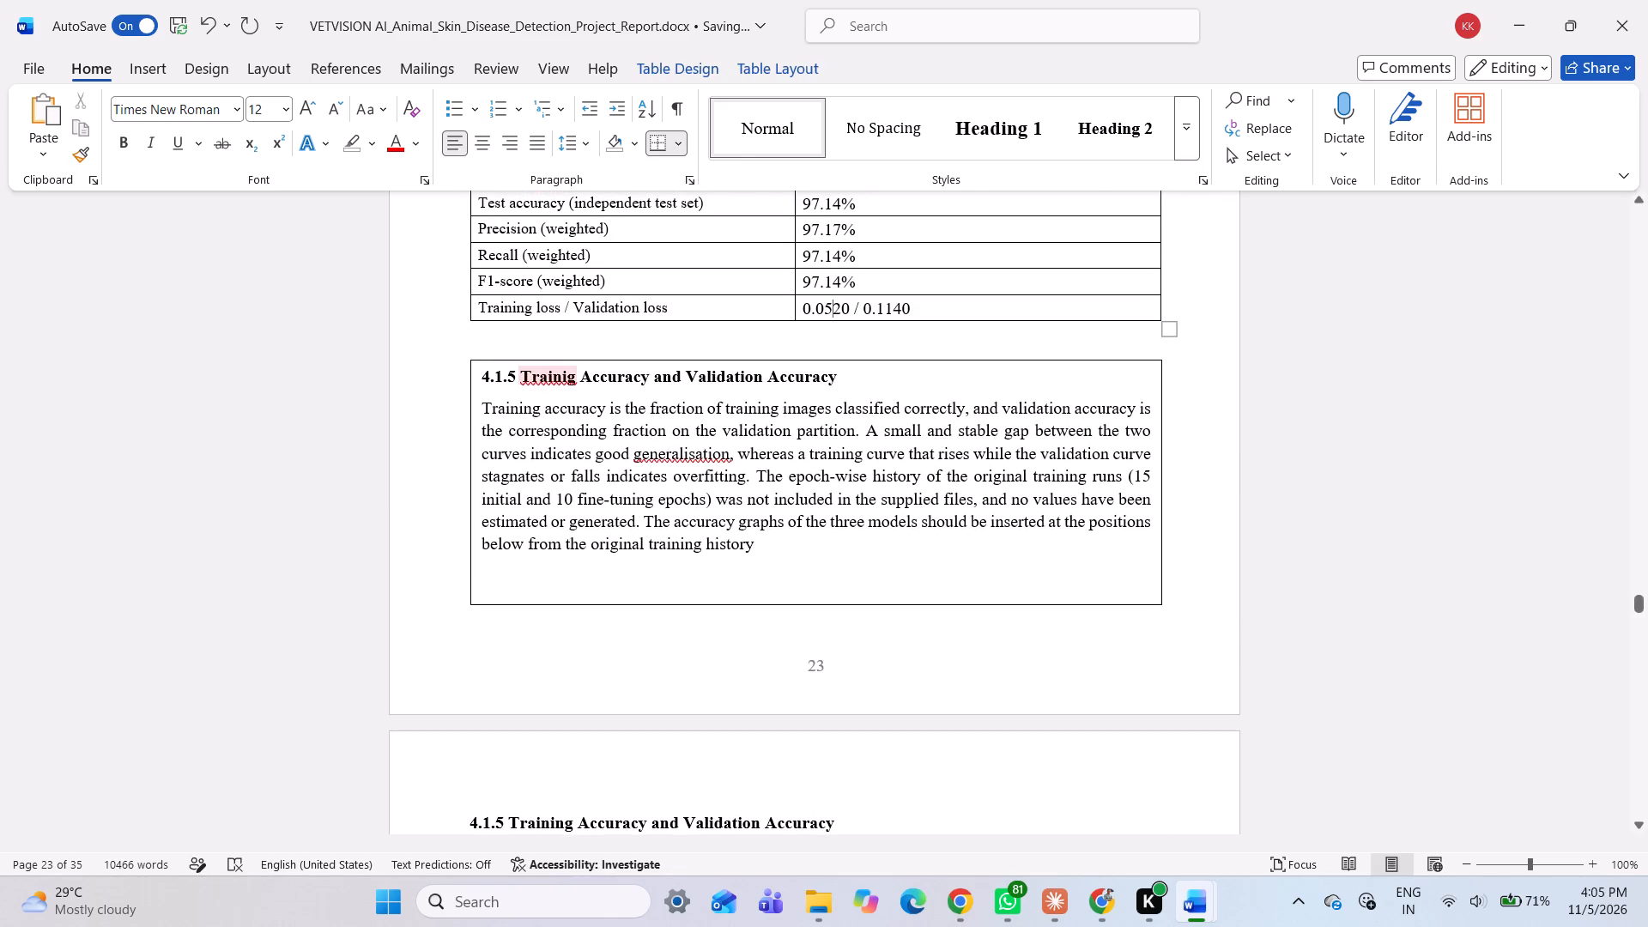
{"action": "left_click", "coordinate": [555, 376]}
{"action": "scroll", "coordinate": [895, 422], "scroll_direction": "down", "scroll_amount": 2}
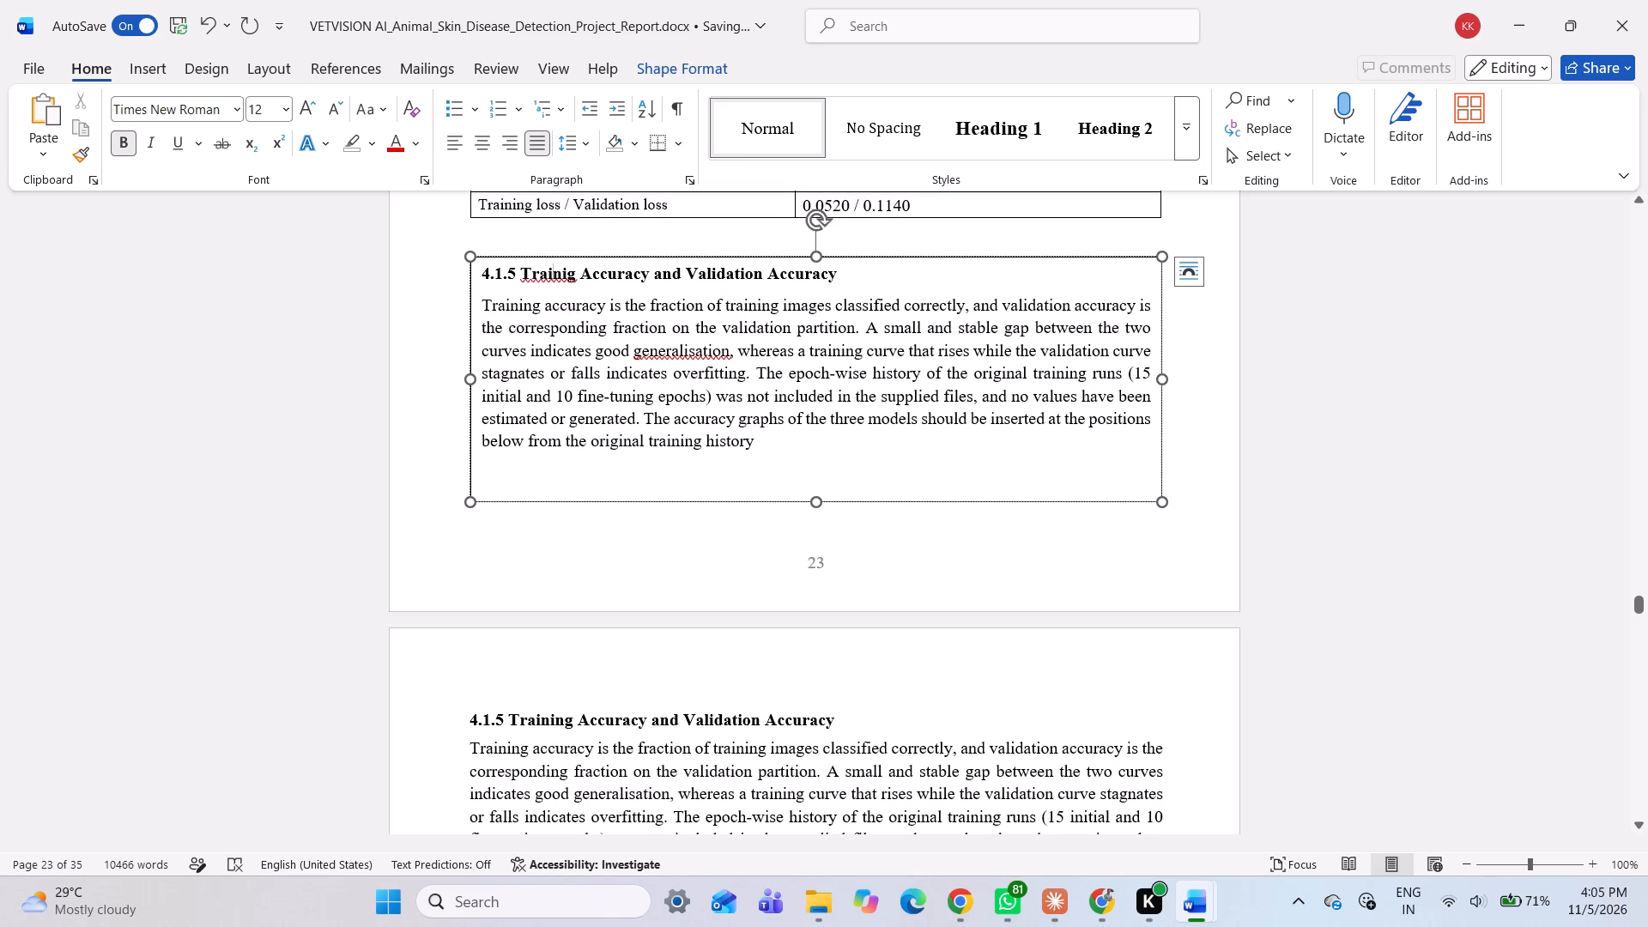
{"action": "left_click", "coordinate": [566, 276]}
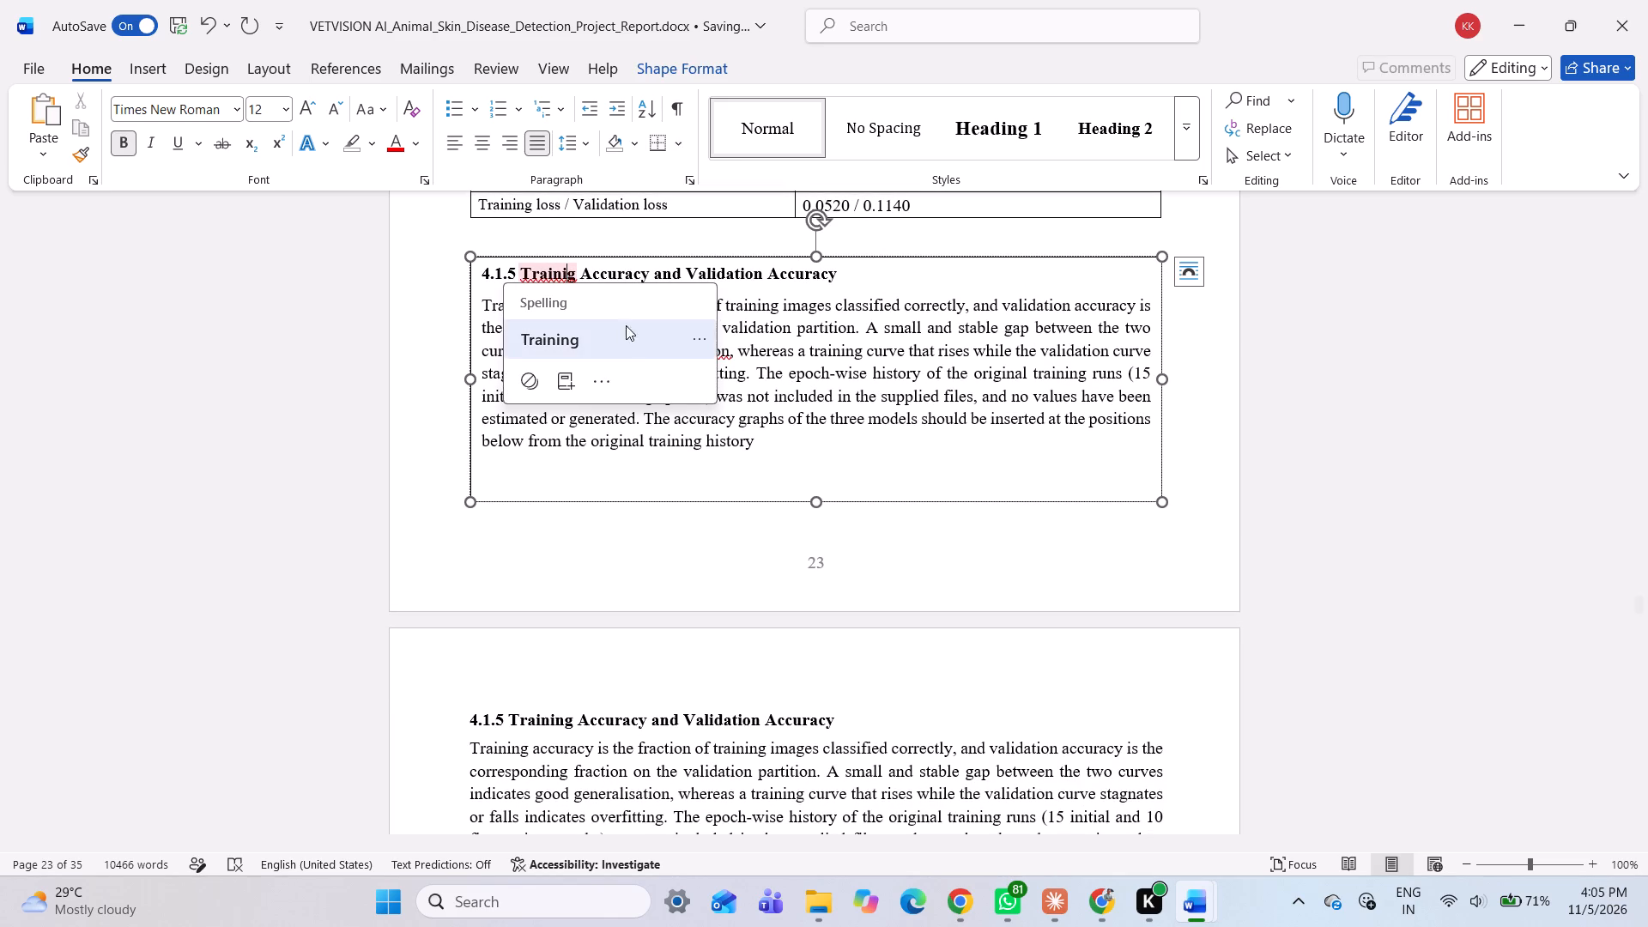
{"action": "left_click", "coordinate": [604, 338]}
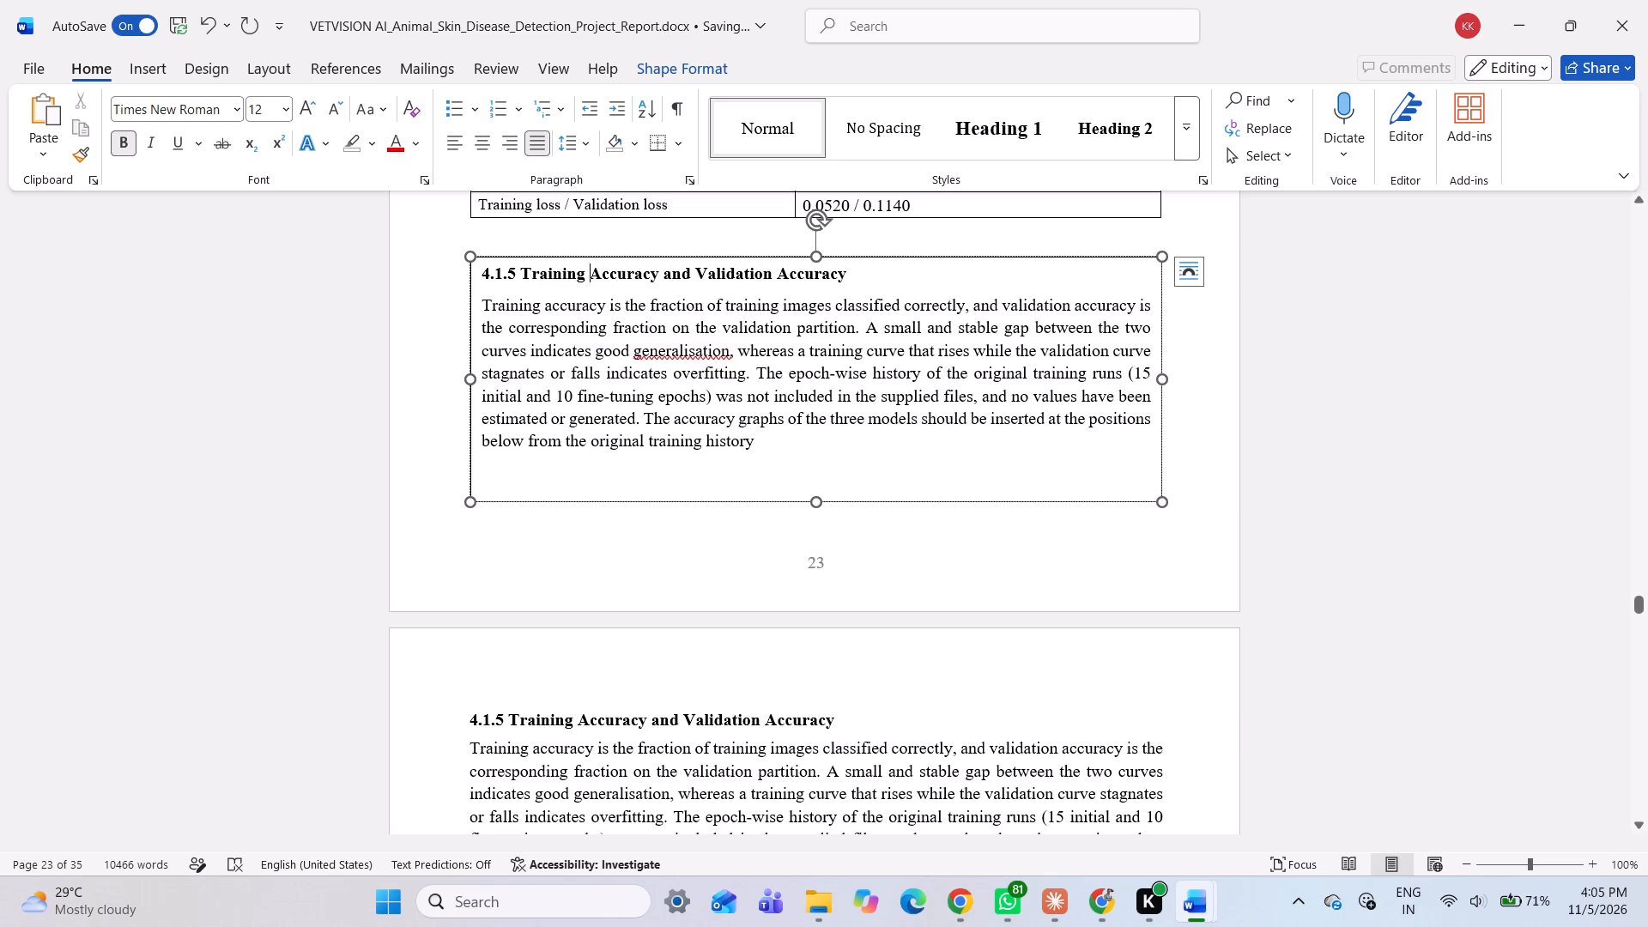
Change "generalisation" to the suggested spelling "generalization" in the text box paragraph.
{"action": "left_click", "coordinate": [693, 352]}
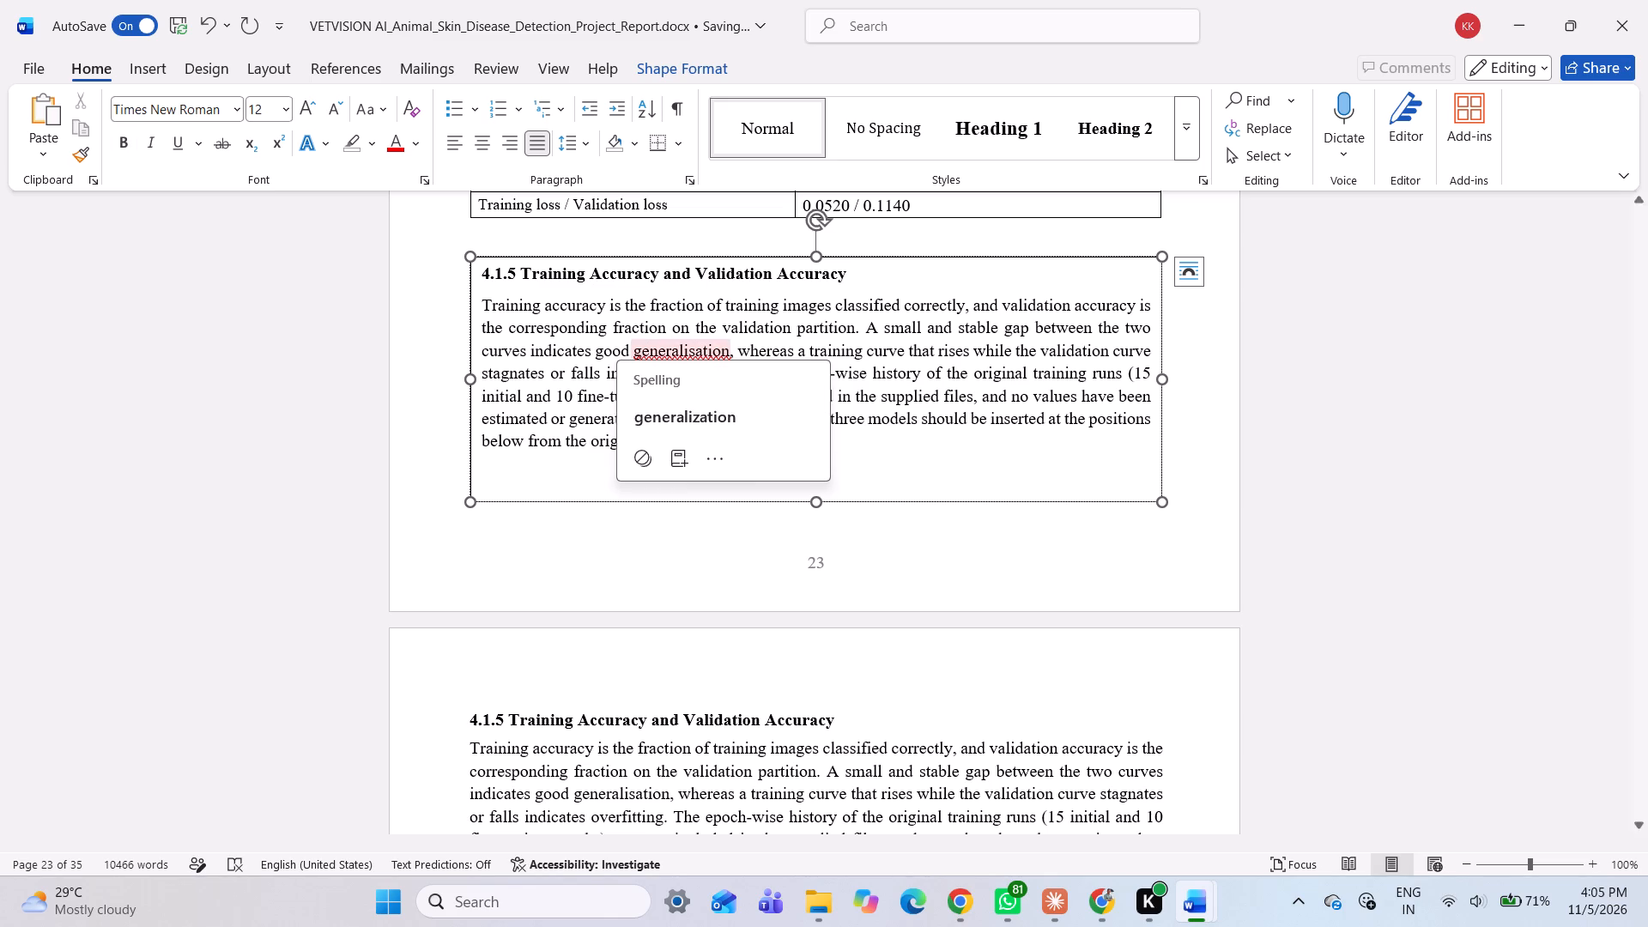
{"action": "left_click", "coordinate": [706, 417]}
Delete the duplicate body paragraph under the original 4.1.5 heading on the page after the text box.
{"action": "scroll", "coordinate": [793, 440], "scroll_direction": "down", "scroll_amount": 2}
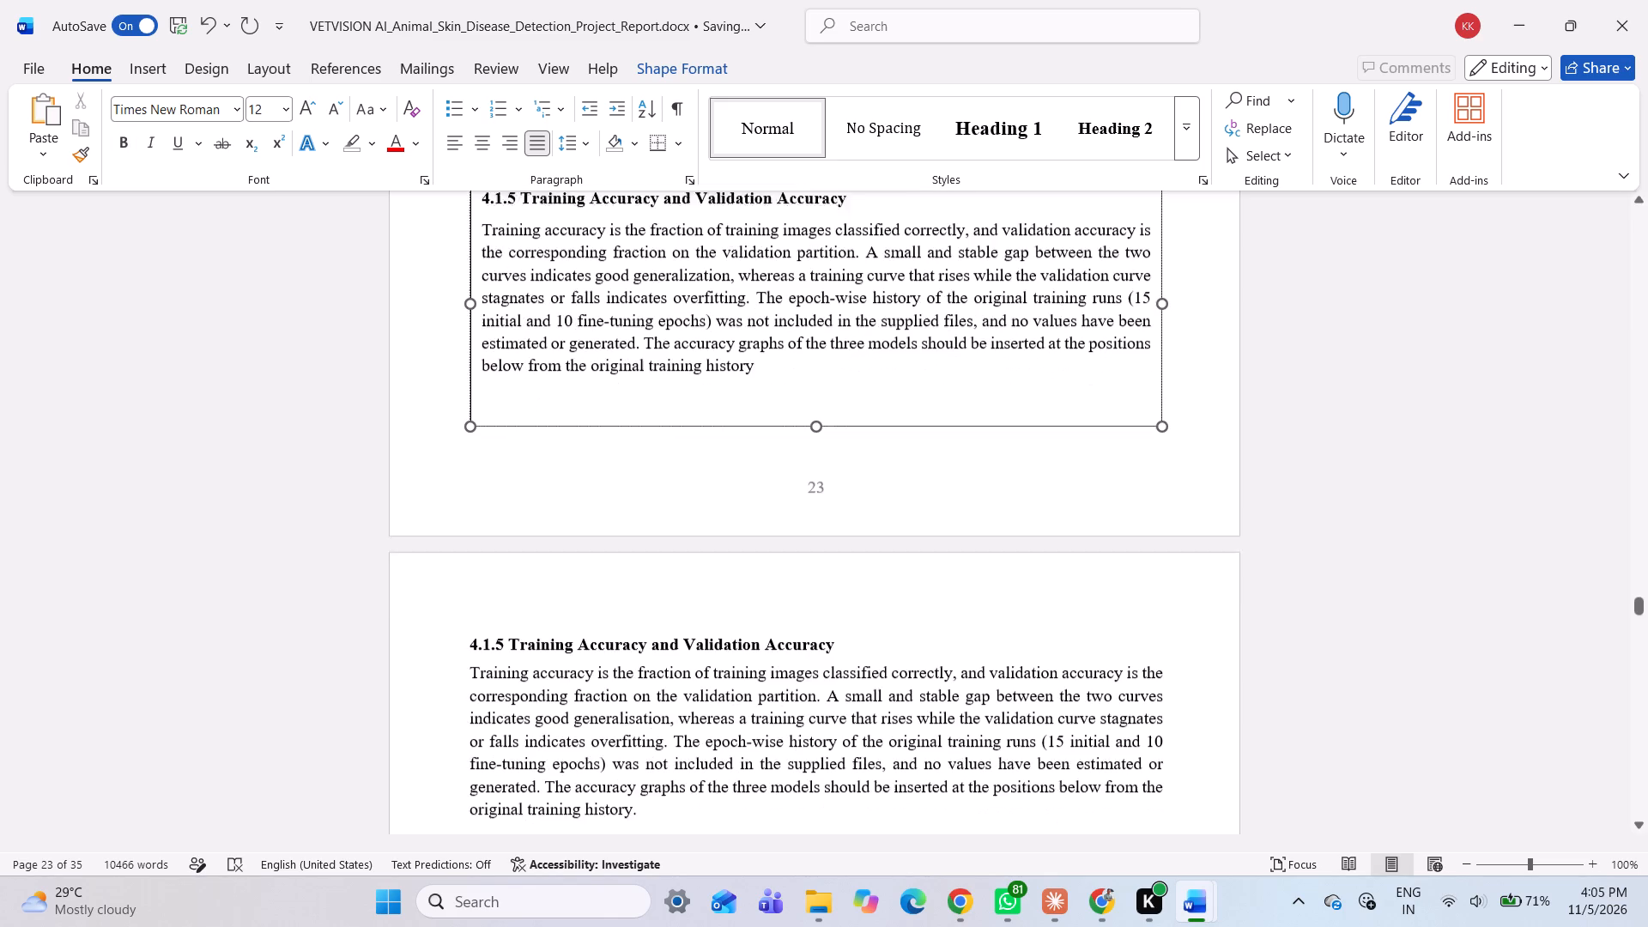
{"action": "scroll", "coordinate": [790, 554], "scroll_direction": "down", "scroll_amount": 2}
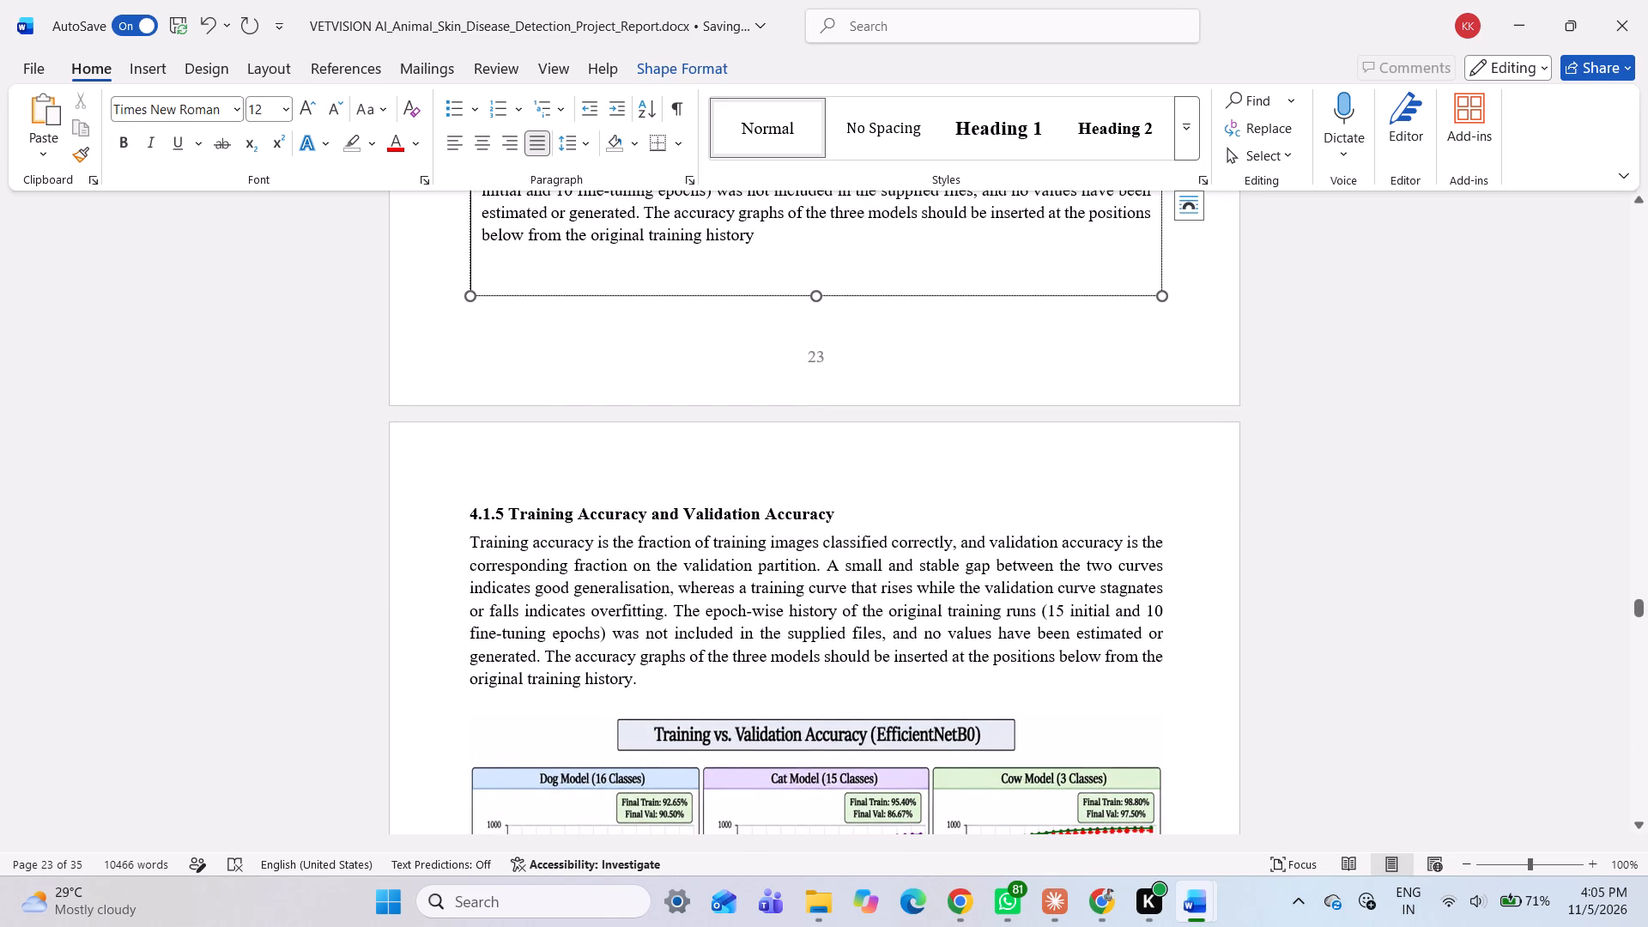
{"action": "left_click_drag", "start_coordinate": [665, 685], "coordinate": [513, 548]}
{"action": "left_click", "coordinate": [853, 619]}
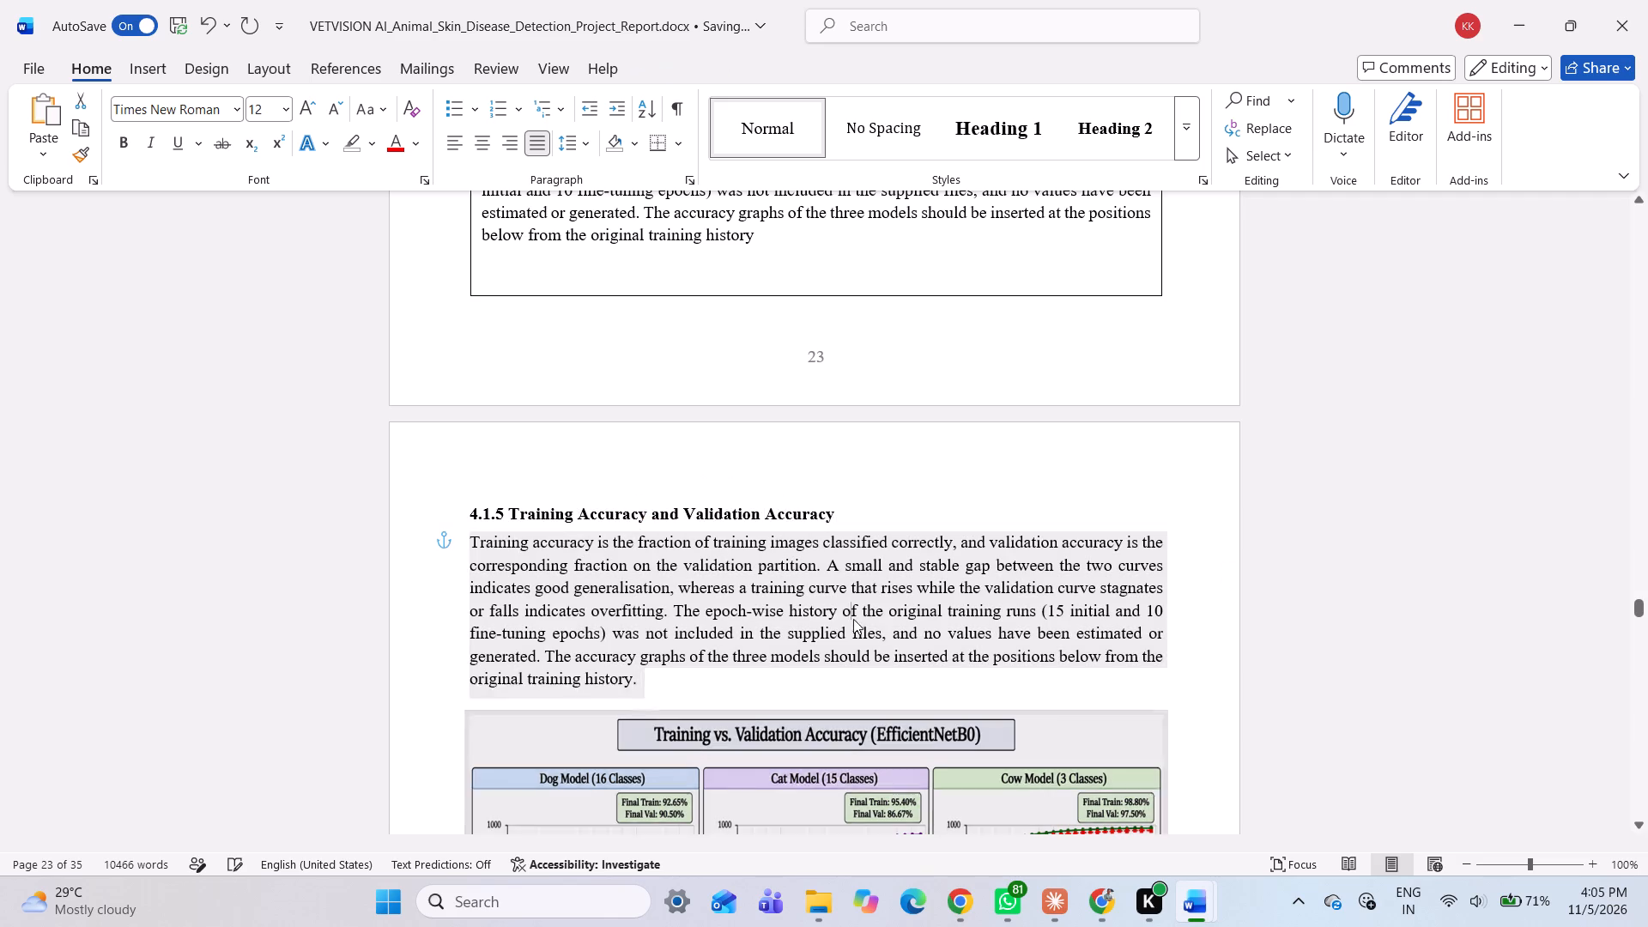
{"action": "left_click", "coordinate": [645, 686]}
{"action": "key", "text": "BackSpace"}
{"action": "key", "text": "BackSpace"}
{"action": "key", "text": "BackSpace"}
{"action": "key", "text": "BackSpace"}
{"action": "key", "text": "BackSpace"}
{"action": "key", "text": "BackSpace"}
{"action": "key", "text": "BackSpace"}
{"action": "key", "text": "BackSpace"}
{"action": "key", "text": "BackSpace"}
{"action": "key", "text": "BackSpace"}
{"action": "key", "text": "BackSpace"}
{"action": "key", "text": "BackSpace"}
{"action": "key", "text": "BackSpace"}
{"action": "key", "text": "BackSpace"}
{"action": "key", "text": "BackSpace"}
{"action": "key", "text": "BackSpace"}
{"action": "key", "text": "BackSpace"}
{"action": "key", "text": "BackSpace"}
{"action": "key", "text": "BackSpace"}
{"action": "key", "text": "BackSpace"}
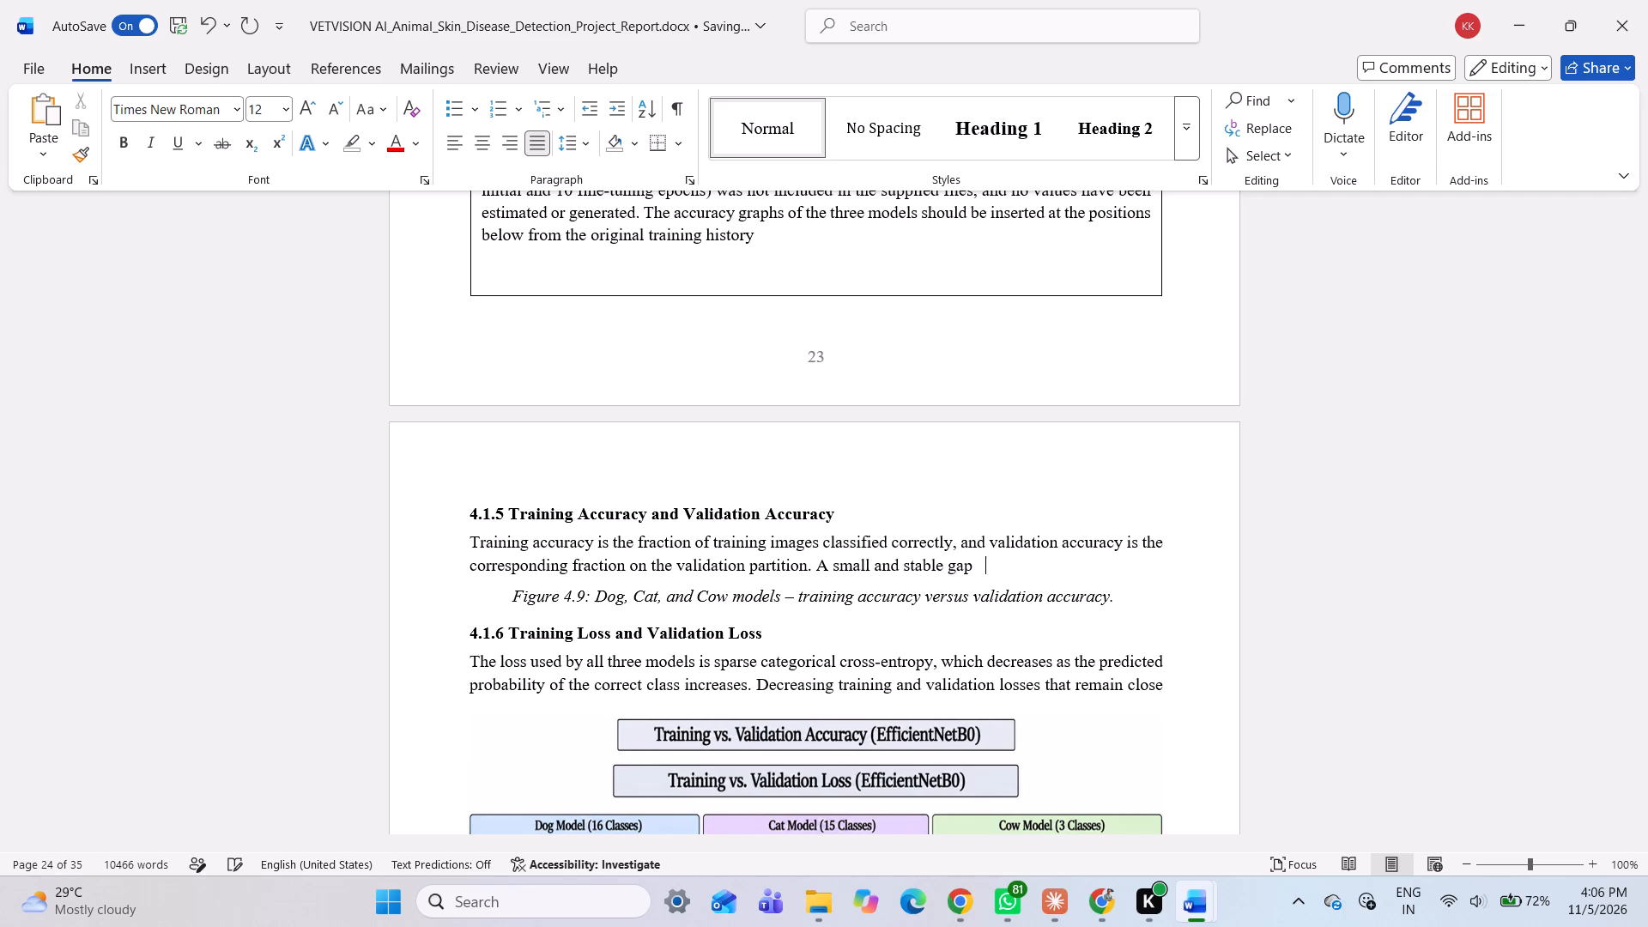
{"action": "key", "text": "BackSpace"}
{"action": "key", "text": "BackSpace"}
{"action": "key", "text": "BackSpace"}
{"action": "key", "text": "BackSpace"}
{"action": "key", "text": "BackSpace"}
{"action": "key", "text": "BackSpace"}
{"action": "key", "text": "BackSpace"}
{"action": "key", "text": "BackSpace"}
{"action": "key", "text": "BackSpace"}
{"action": "key", "text": "BackSpace"}
{"action": "key", "text": "BackSpace"}
{"action": "key", "text": "BackSpace"}
{"action": "key", "text": "BackSpace"}
{"action": "key", "text": "BackSpace"}
{"action": "key", "text": "BackSpace"}
{"action": "key", "text": "BackSpace"}
{"action": "key", "text": "BackSpace"}
{"action": "key", "text": "BackSpace"}
{"action": "key", "text": "BackSpace"}
{"action": "key", "text": "BackSpace"}
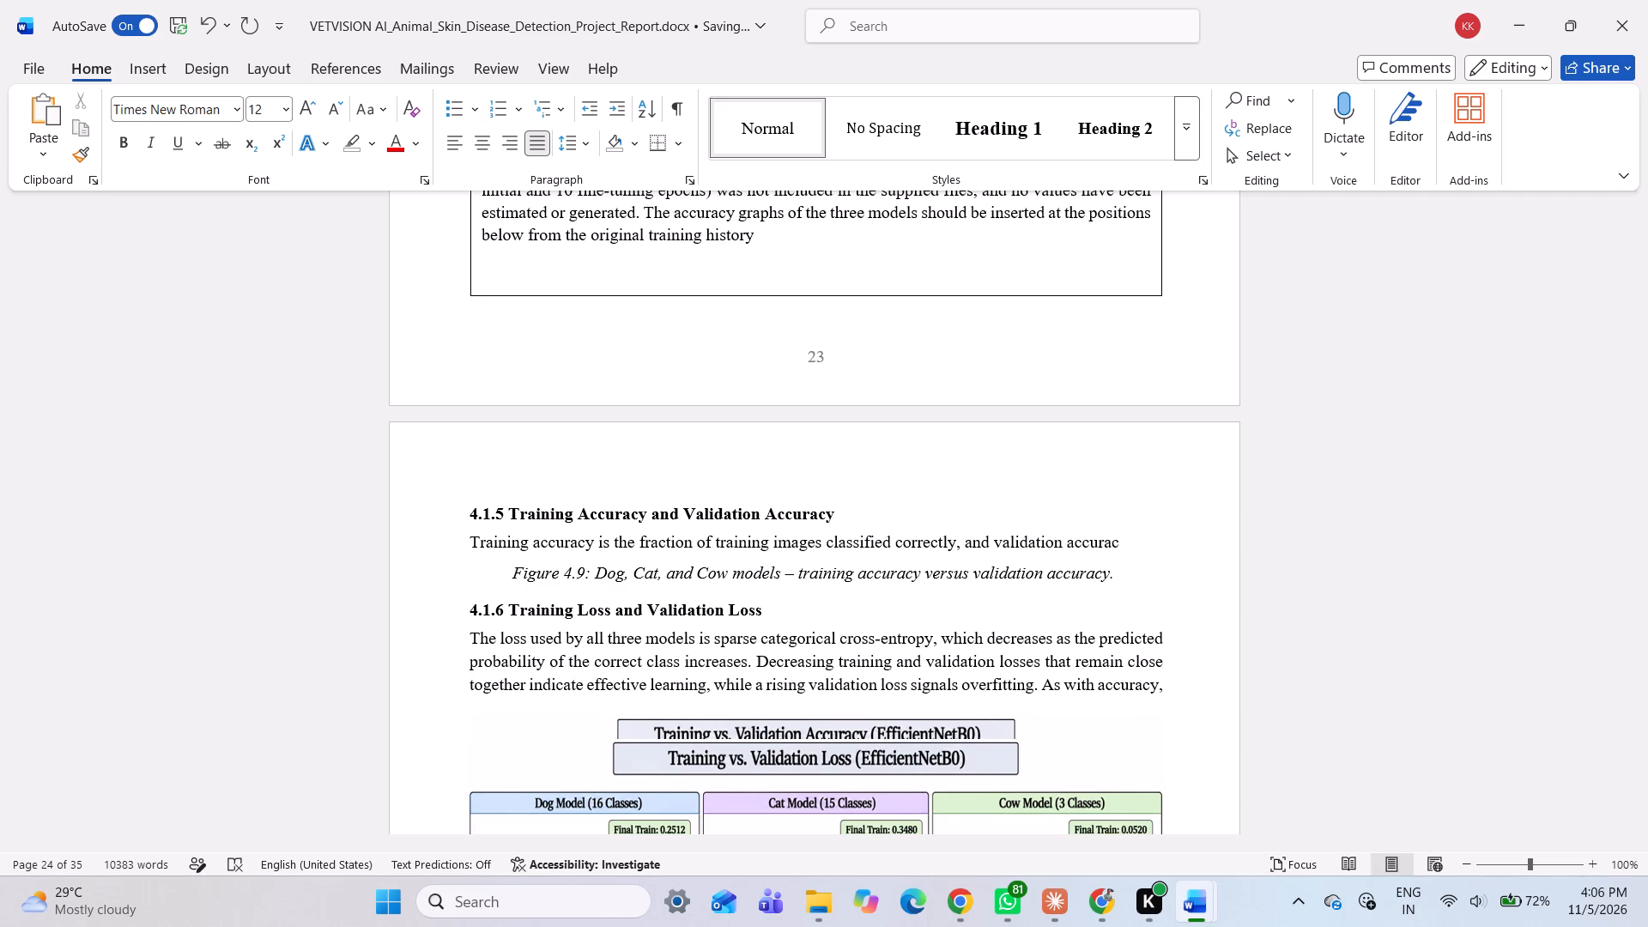
{"action": "scroll", "coordinate": [919, 530], "scroll_direction": "down", "scroll_amount": 6}
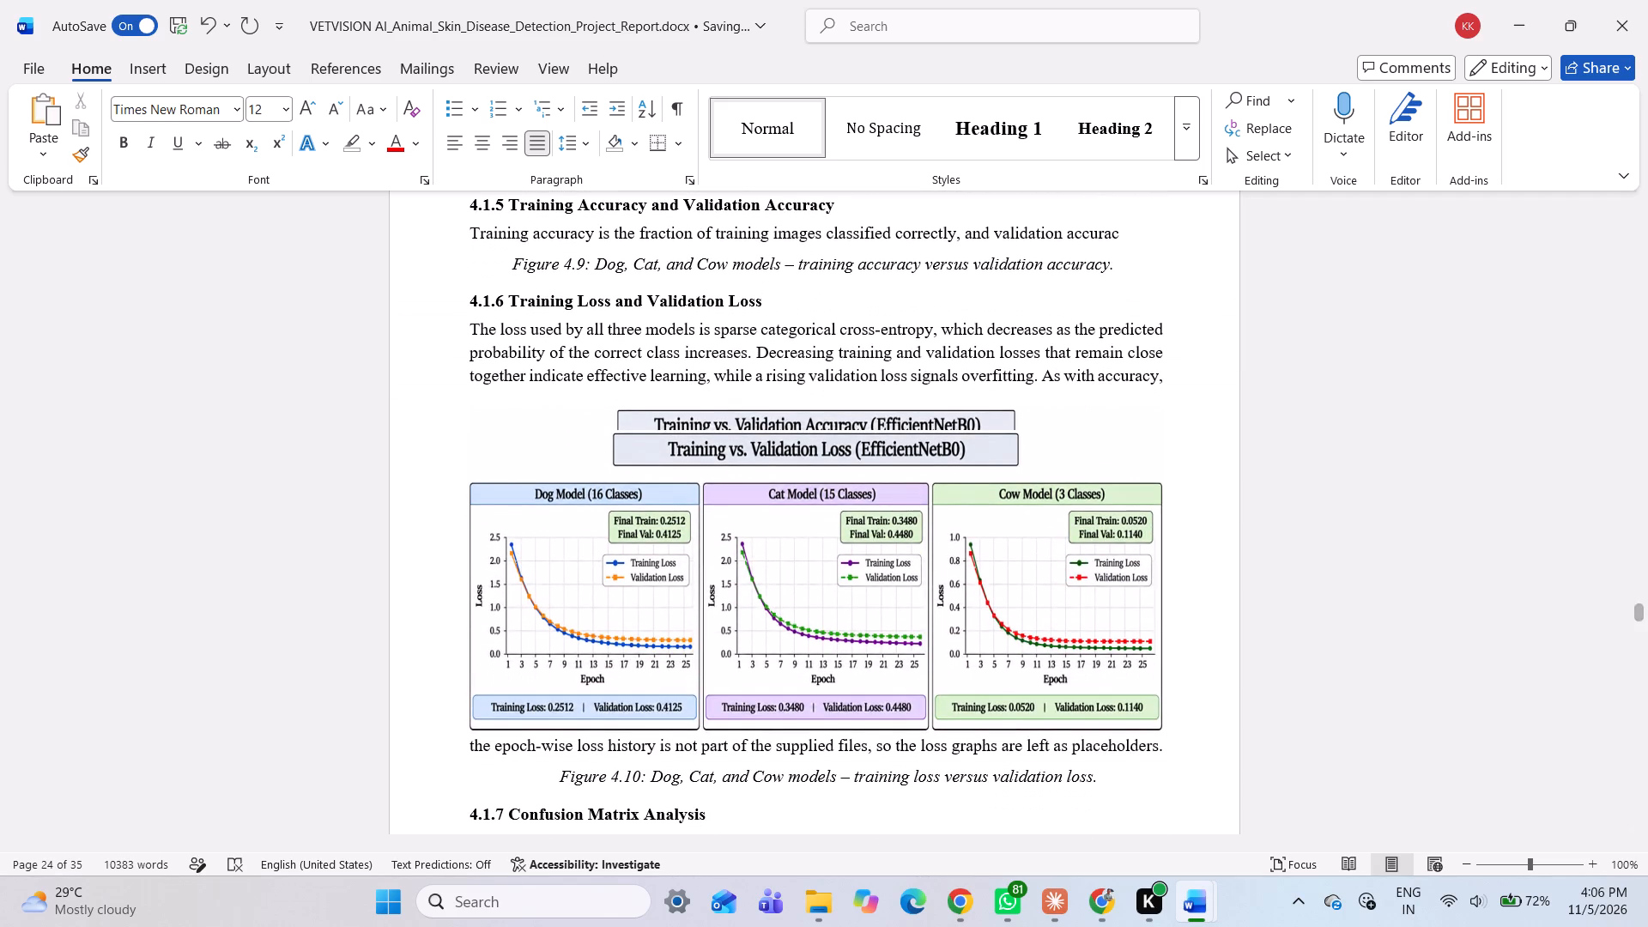
{"action": "scroll", "coordinate": [936, 498], "scroll_direction": "up", "scroll_amount": 3}
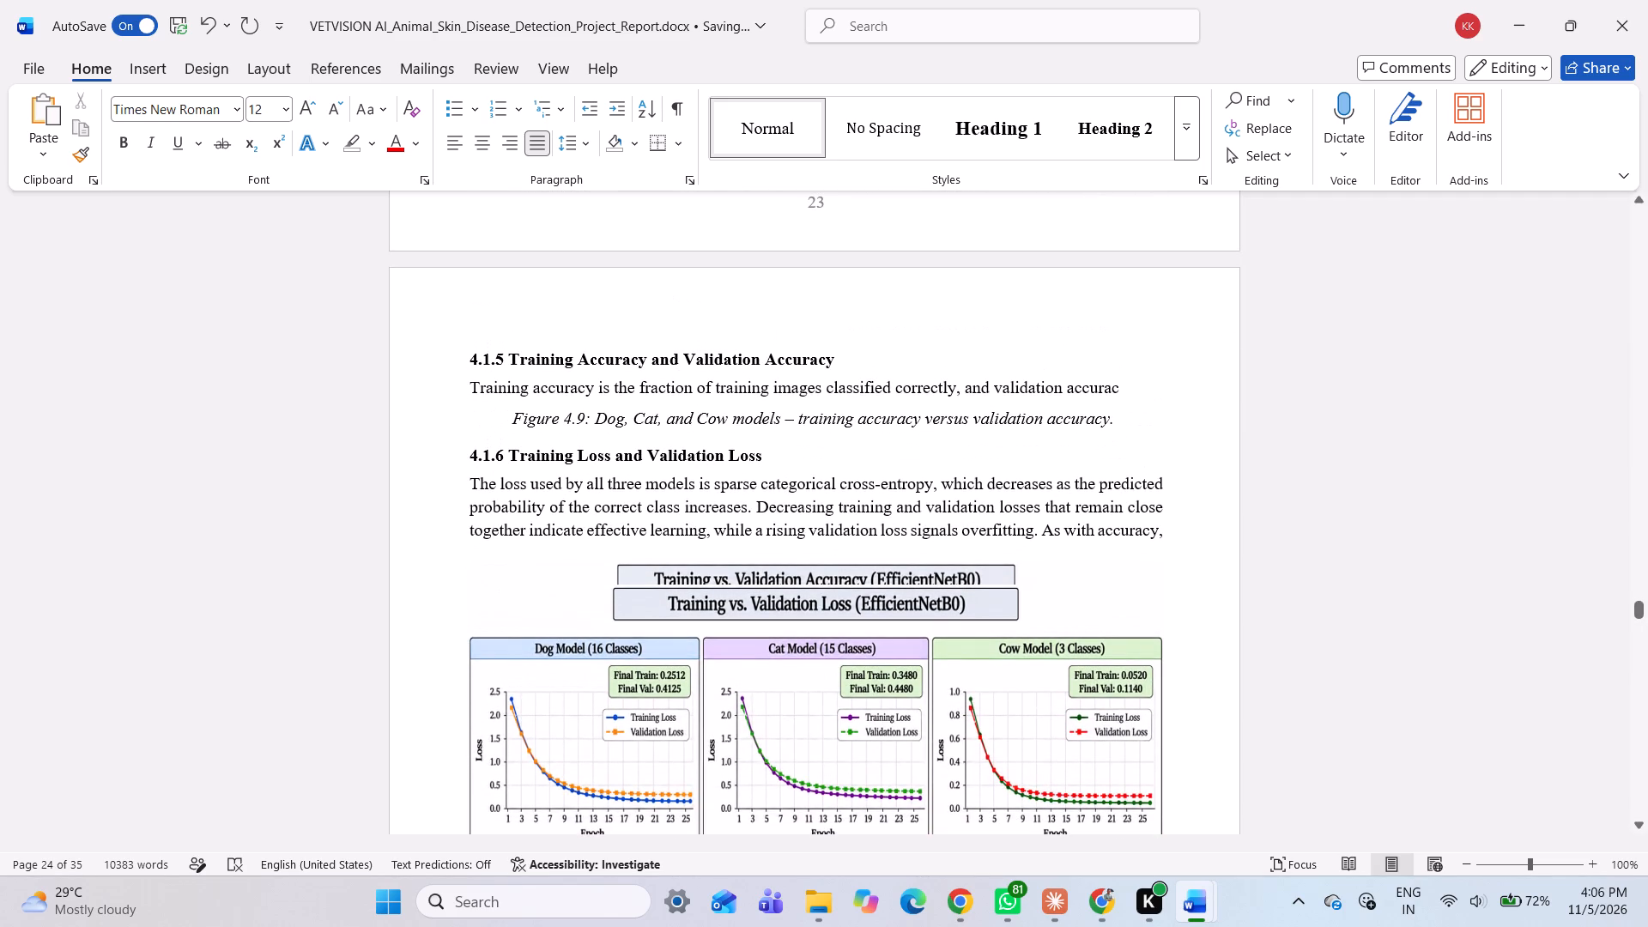
{"action": "left_click_drag", "start_coordinate": [1121, 388], "coordinate": [920, 388]}
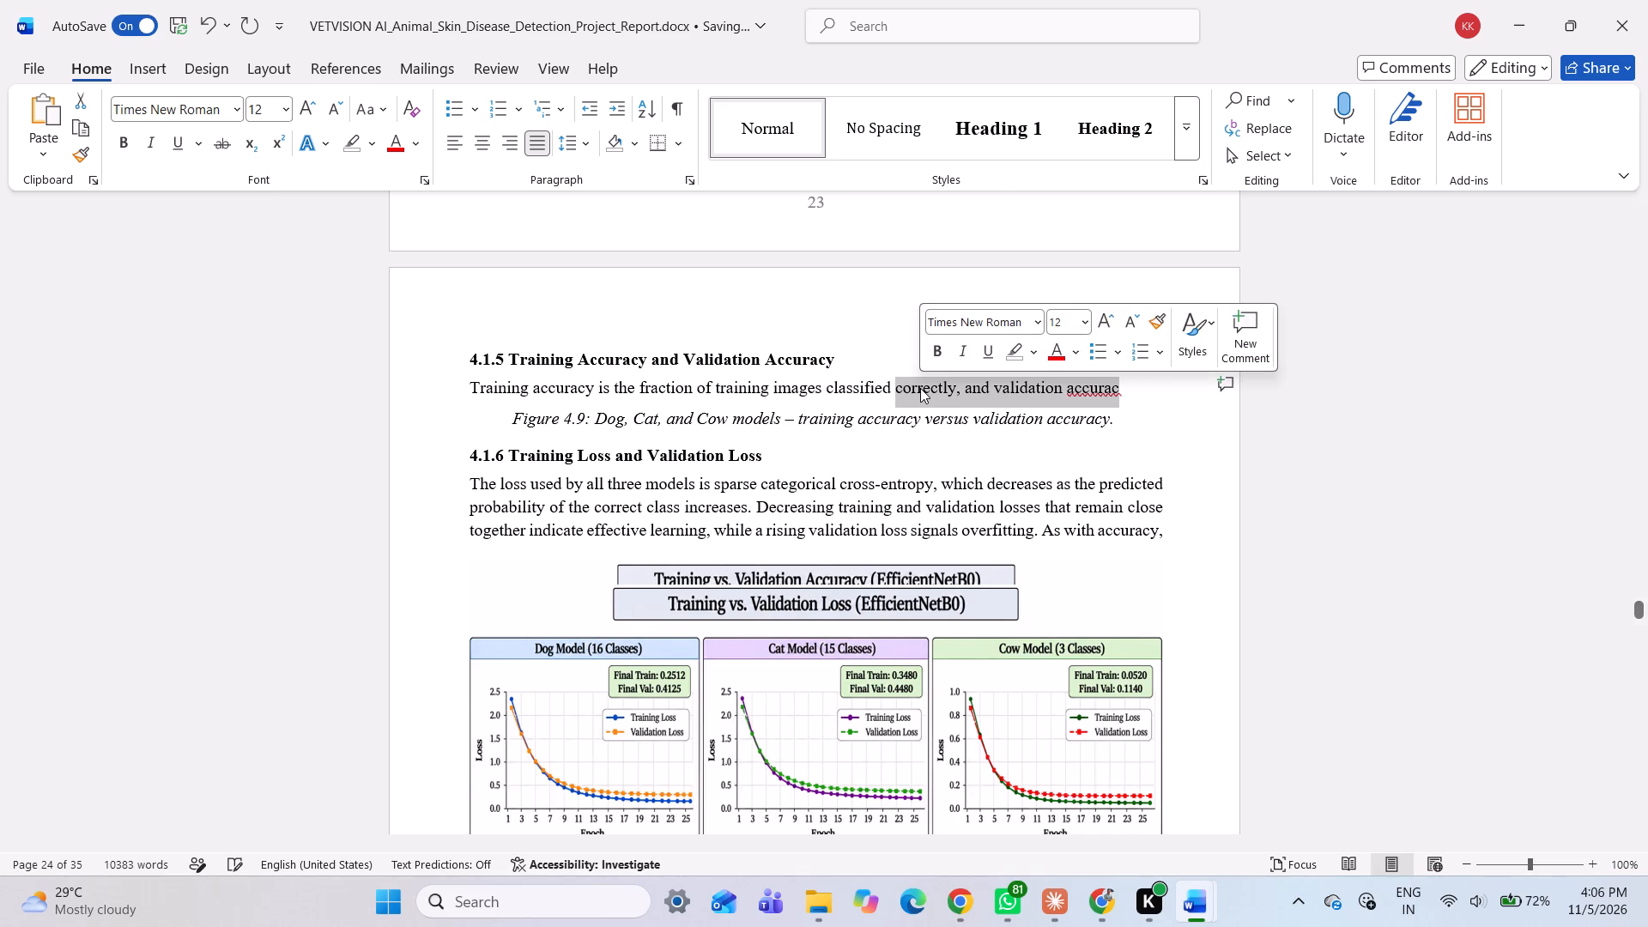
{"action": "key", "text": "BackSpace"}
{"action": "key", "text": "BackSpace"}
{"action": "key", "text": "BackSpace"}
{"action": "key", "text": "BackSpace"}
{"action": "key", "text": "BackSpace"}
{"action": "key", "text": "BackSpace"}
{"action": "key", "text": "BackSpace"}
{"action": "key", "text": "BackSpace"}
{"action": "key", "text": "BackSpace"}
{"action": "key", "text": "BackSpace"}
{"action": "key", "text": "BackSpace"}
{"action": "key", "text": "BackSpace"}
{"action": "key", "text": "BackSpace"}
{"action": "key", "text": "BackSpace"}
{"action": "key", "text": "BackSpace"}
{"action": "key", "text": "BackSpace"}
{"action": "key", "text": "BackSpace"}
{"action": "key", "text": "BackSpace"}
{"action": "key", "text": "BackSpace"}
{"action": "key", "text": "BackSpace"}
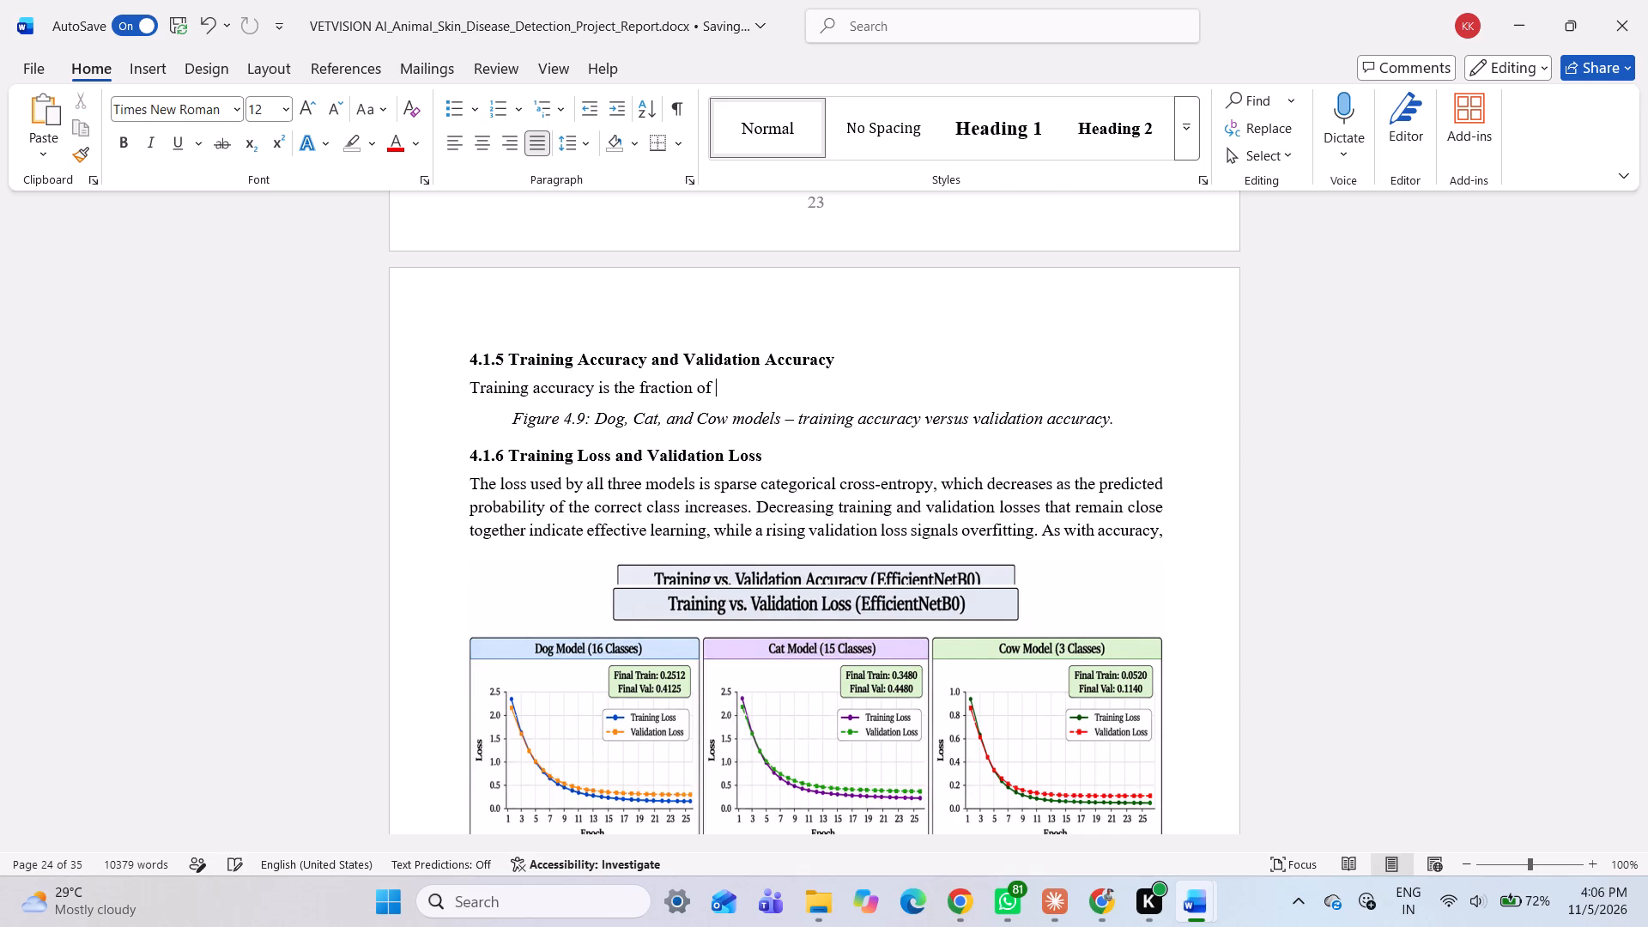
{"action": "key", "text": "BackSpace"}
{"action": "key", "text": "BackSpace"}
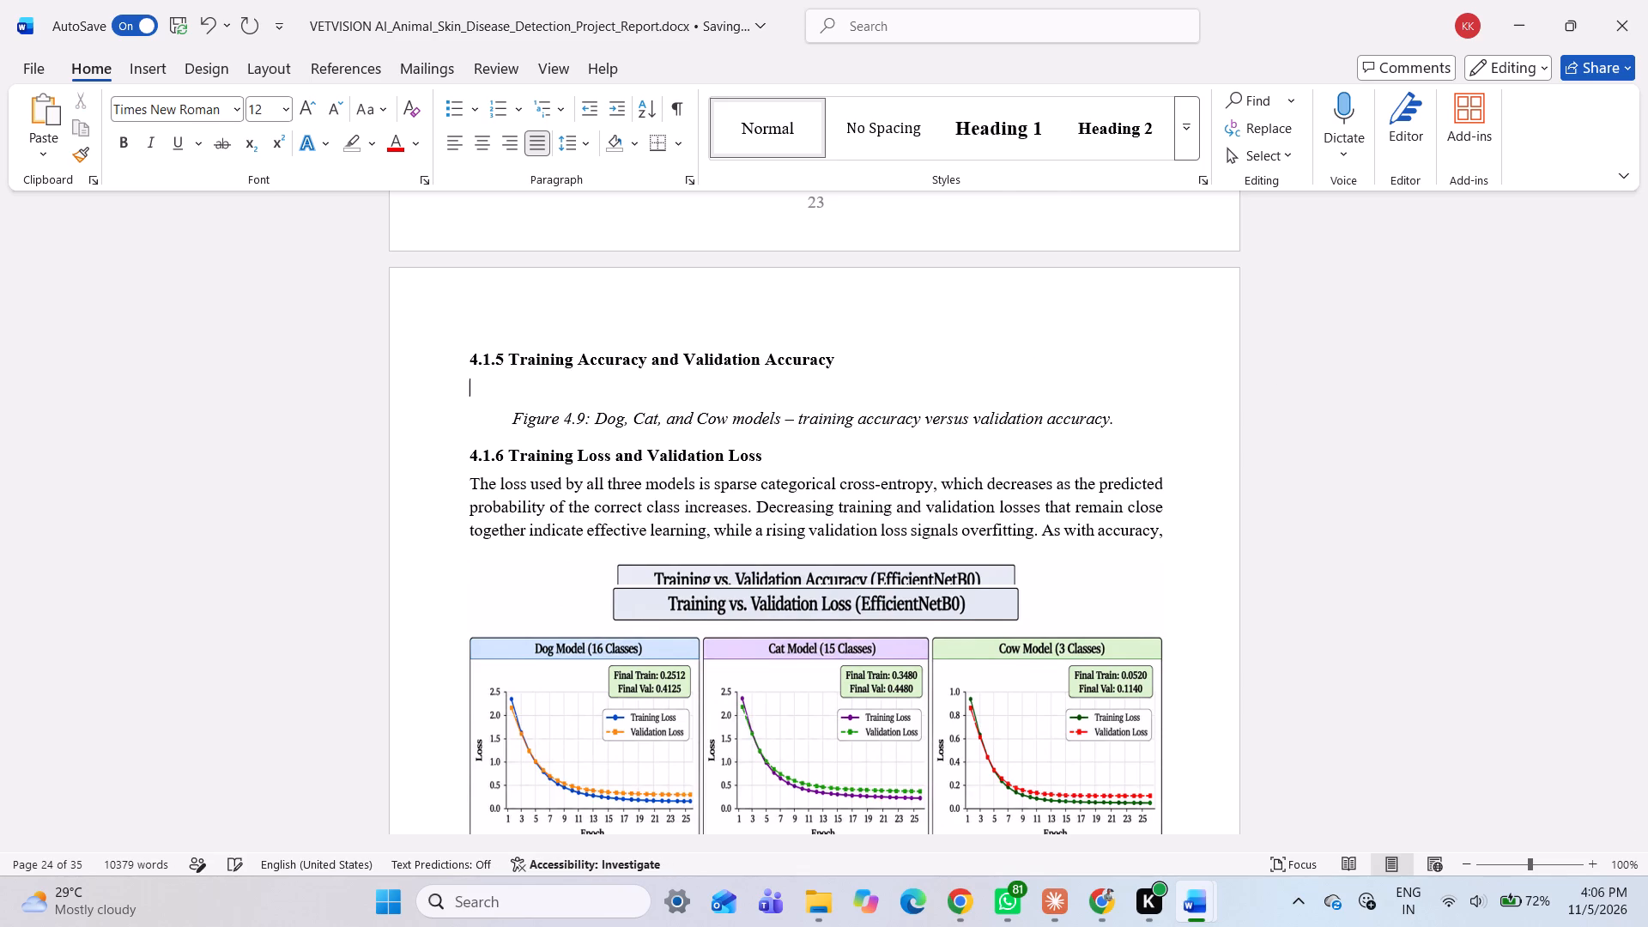
Delete the original heading "4.1.5 Training Accuracy and Validation Accuracy" and the empty line beneath it, above the Figure 4.9 caption.
{"action": "key", "text": "BackSpace"}
{"action": "key", "text": "BackSpace"}
{"action": "key", "text": "BackSpace"}
{"action": "key", "text": "BackSpace"}
{"action": "key", "text": "BackSpace"}
{"action": "key", "text": "BackSpace"}
{"action": "key", "text": "BackSpace"}
{"action": "key", "text": "BackSpace"}
{"action": "key", "text": "BackSpace"}
{"action": "key", "text": "BackSpace"}
{"action": "key", "text": "BackSpace"}
{"action": "key", "text": "BackSpace"}
{"action": "key", "text": "BackSpace"}
{"action": "key", "text": "BackSpace"}
{"action": "key", "text": "BackSpace"}
{"action": "key", "text": "BackSpace"}
{"action": "key", "text": "BackSpace"}
{"action": "key", "text": "BackSpace"}
{"action": "key", "text": "BackSpace"}
{"action": "key", "text": "BackSpace"}
{"action": "key", "text": "BackSpace"}
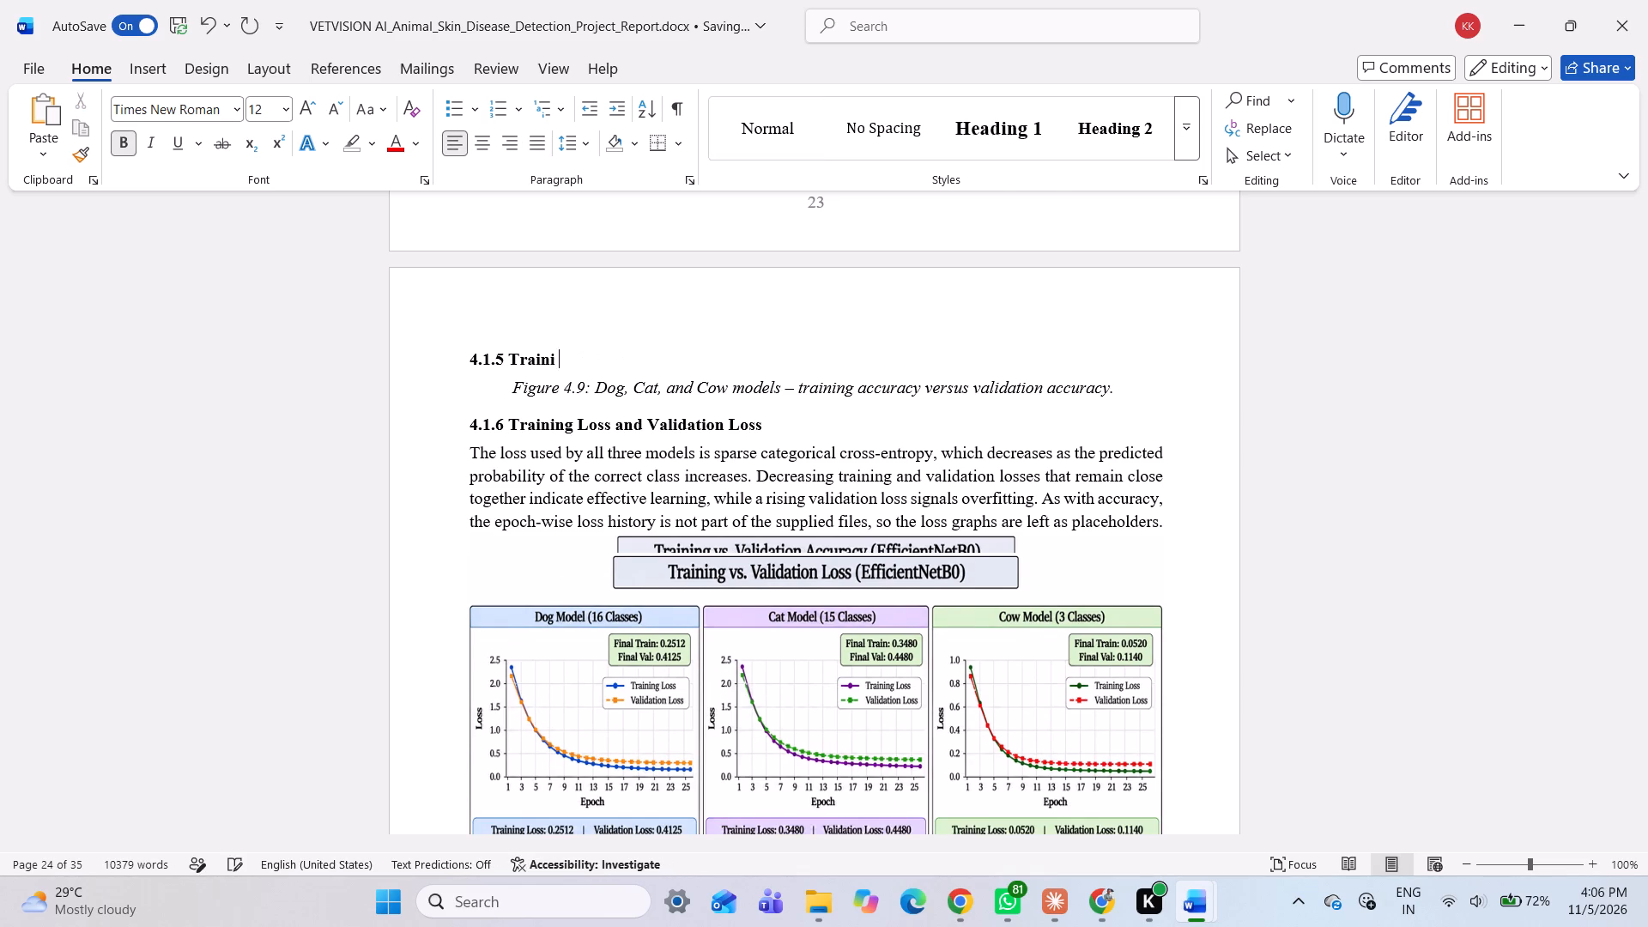
{"action": "key", "text": "BackSpace"}
{"action": "key", "text": "BackSpace"}
{"action": "key", "text": "BackSpace"}
{"action": "key", "text": "BackSpace"}
{"action": "key", "text": "BackSpace"}
{"action": "key", "text": "BackSpace"}
{"action": "key", "text": "BackSpace"}
{"action": "key", "text": "BackSpace"}
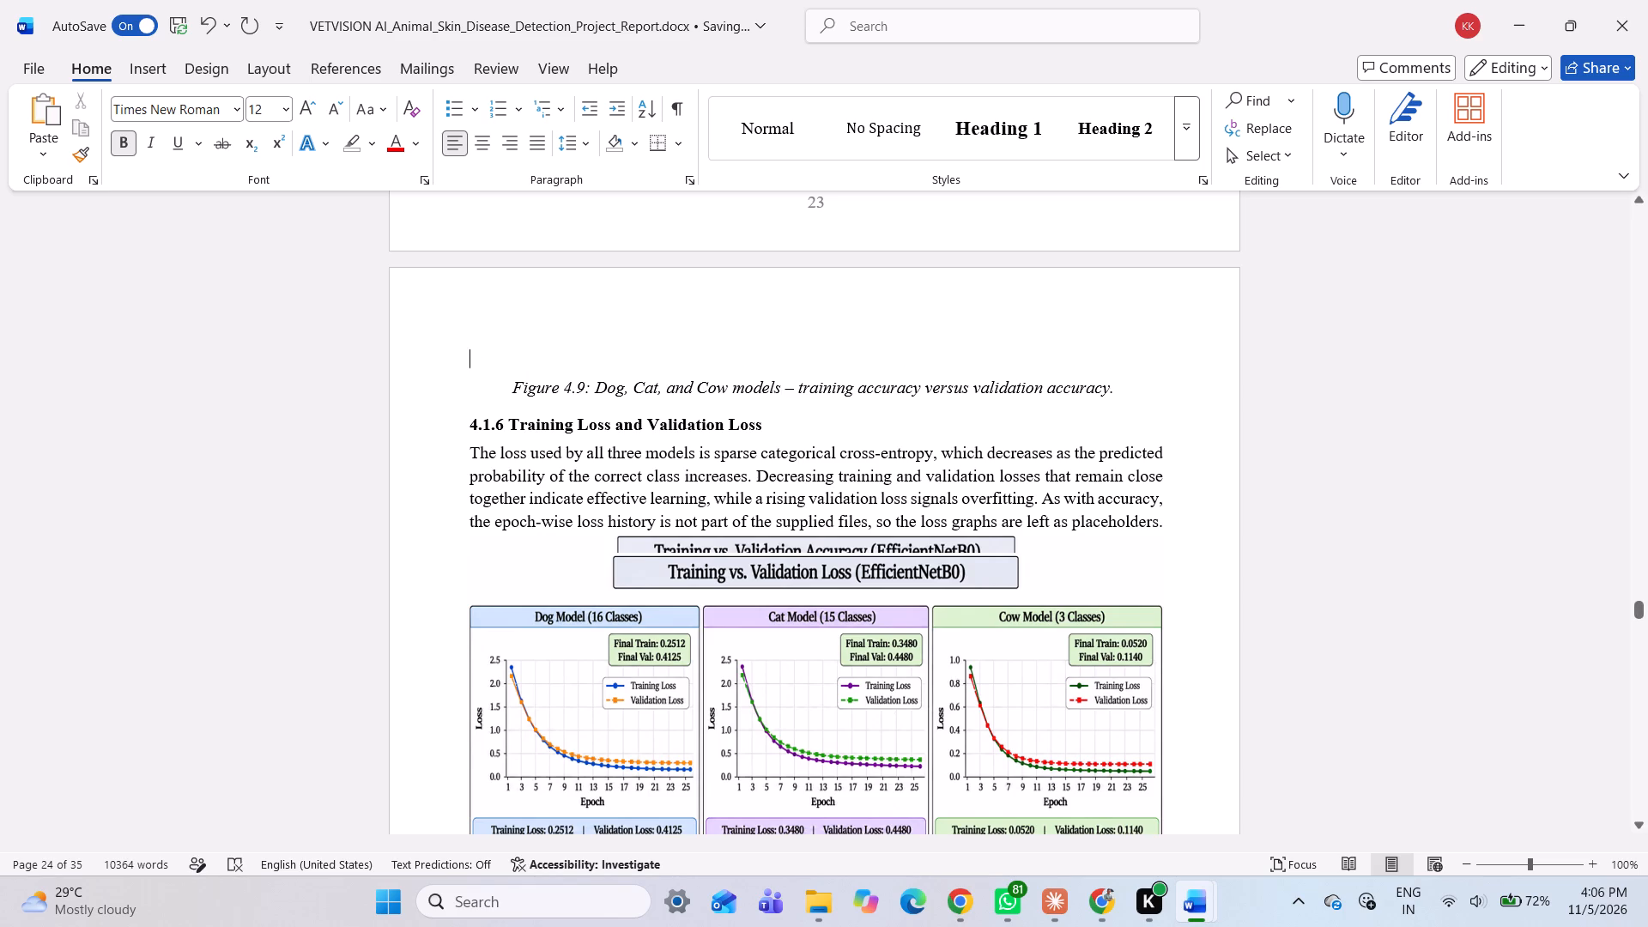
Move the "Training vs. Validation Accuracy (EfficientNetB0)" chart image up to sit directly above the Figure 4.9 caption.
{"action": "left_click_drag", "start_coordinate": [1006, 539], "coordinate": [982, 370]}
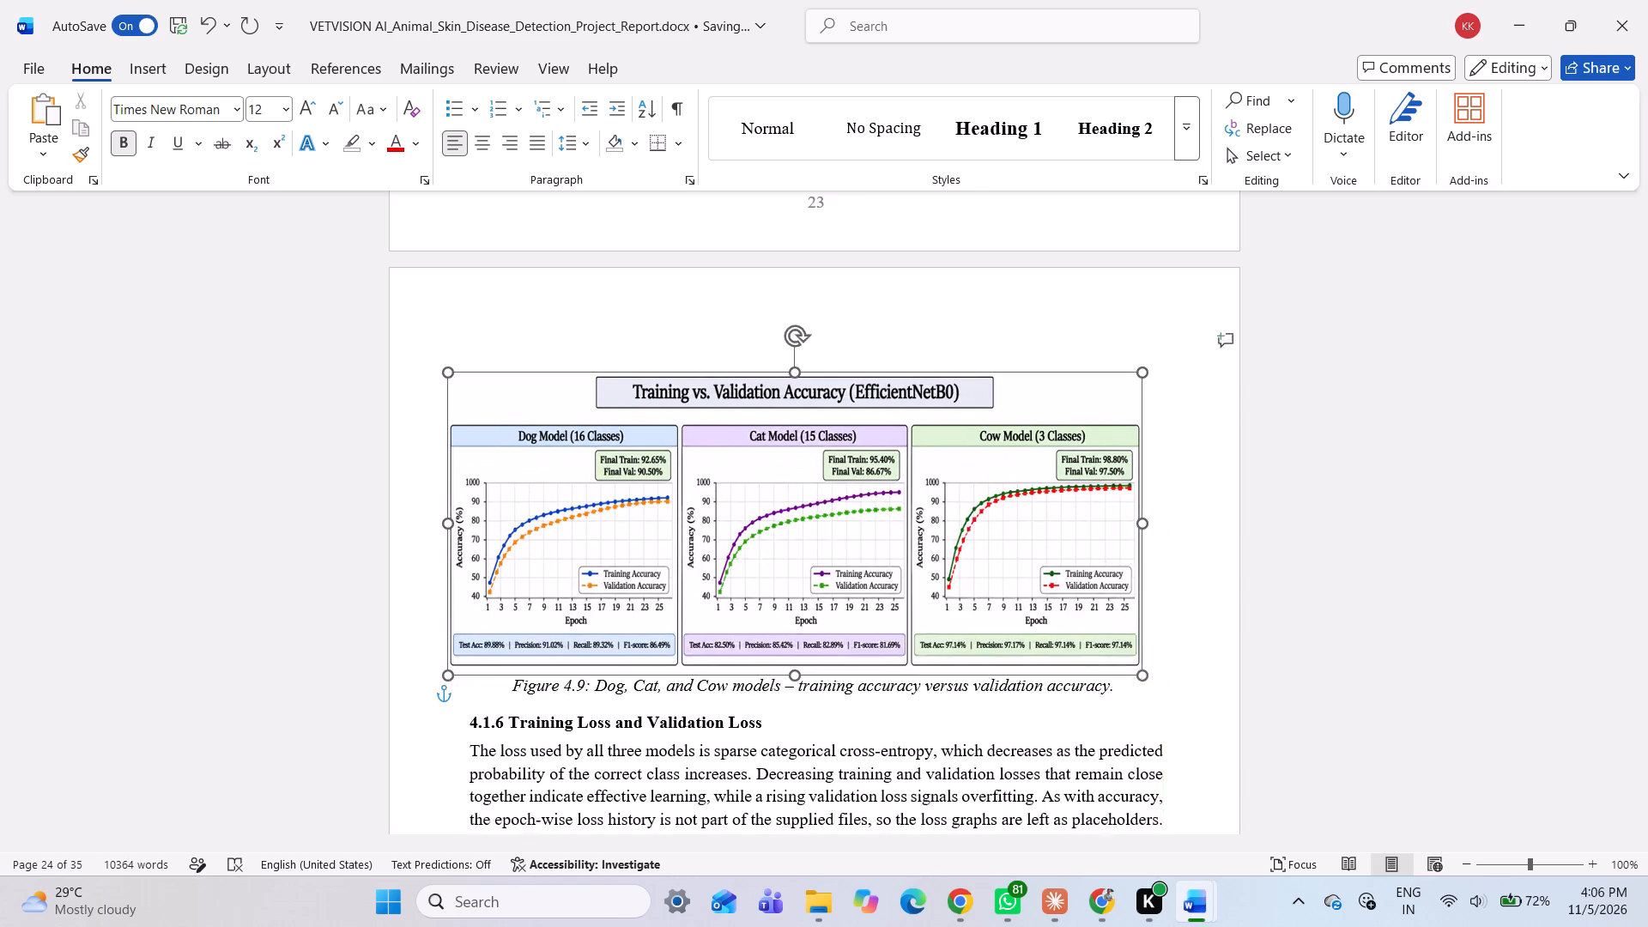
Move the "Training vs. Validation Accuracy (EfficientNetB0)" chart up to the page's top margin, above the Figure 4.9 caption.
{"action": "left_click_drag", "start_coordinate": [982, 370], "coordinate": [984, 382]}
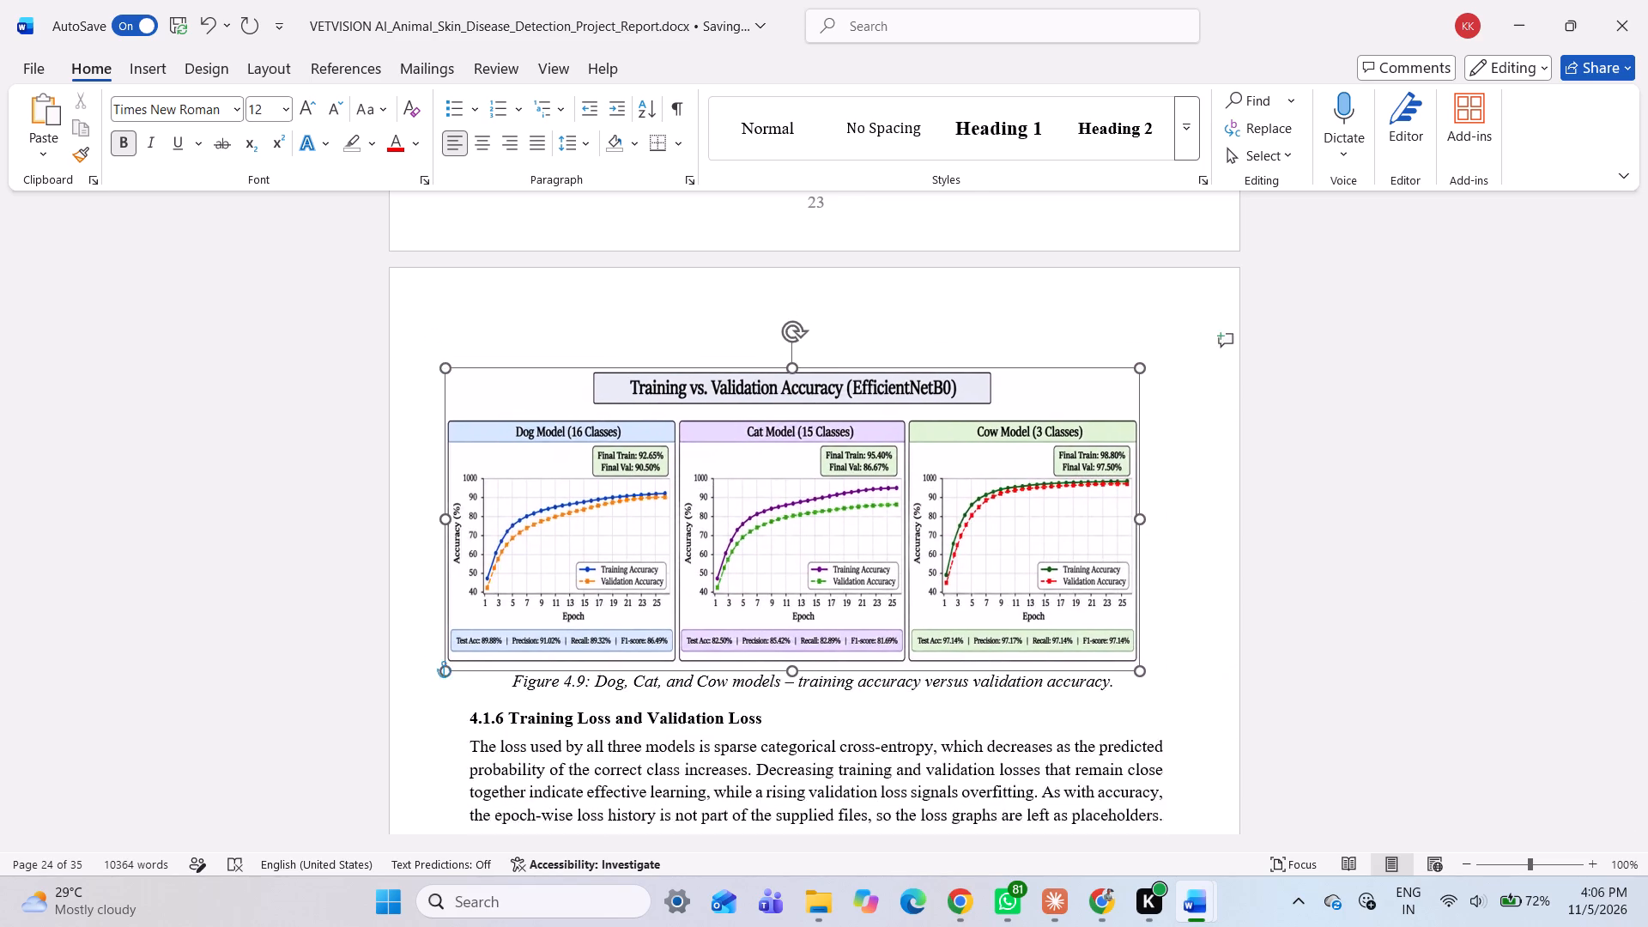
{"action": "left_click_drag", "start_coordinate": [984, 382], "coordinate": [994, 560]}
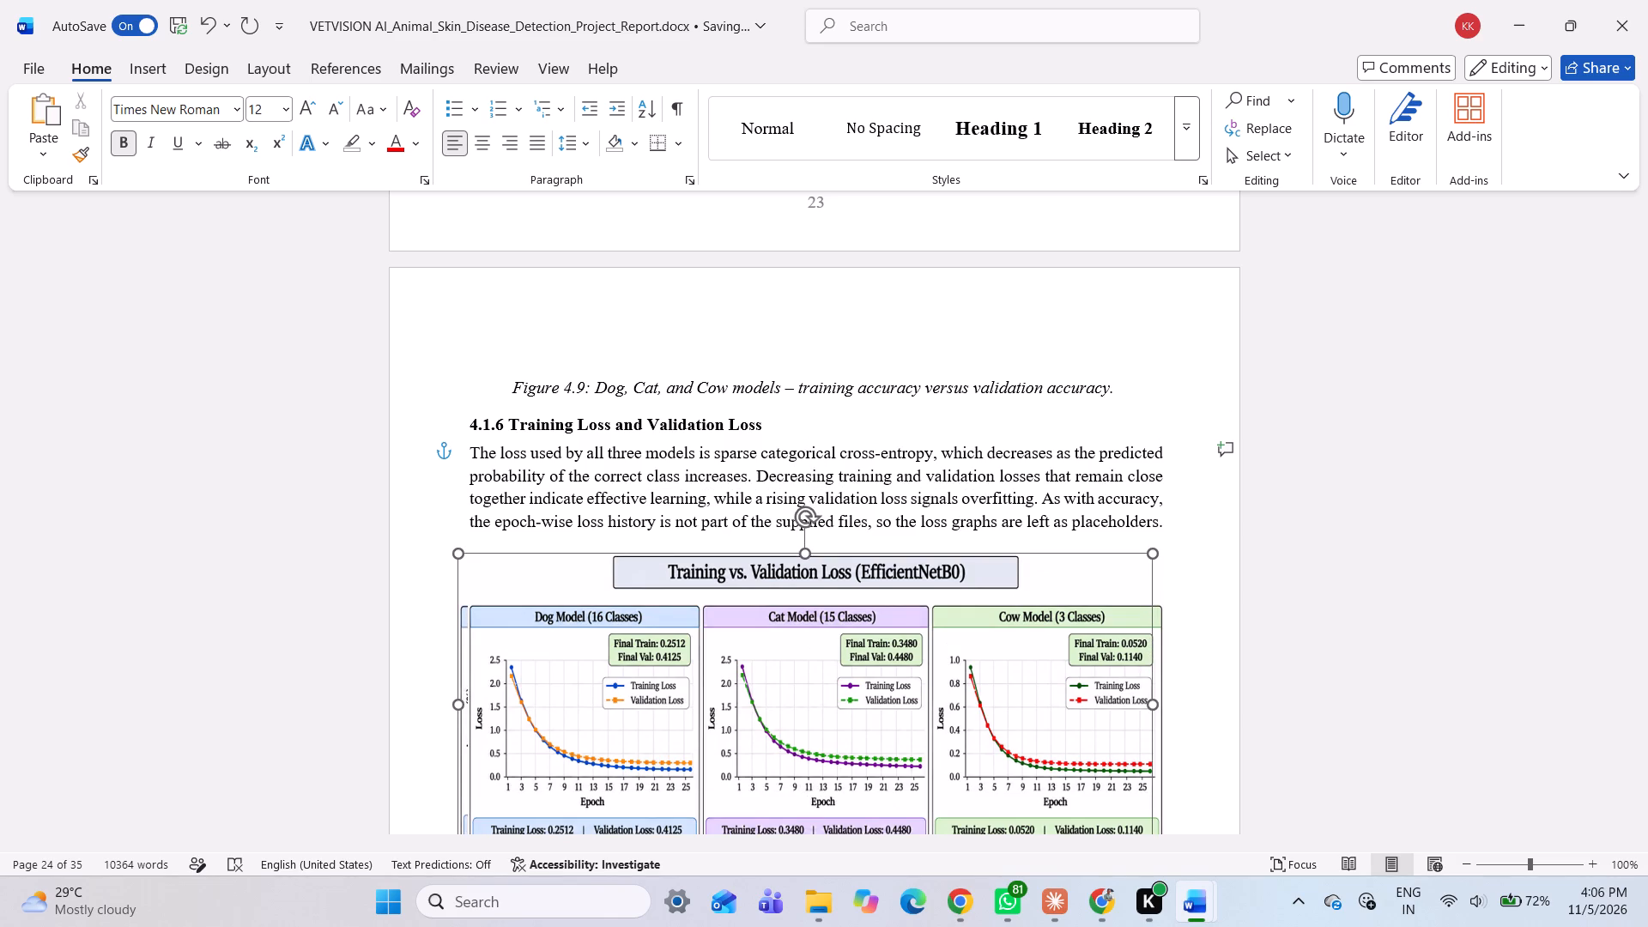
{"action": "left_click_drag", "start_coordinate": [994, 560], "coordinate": [1004, 514]}
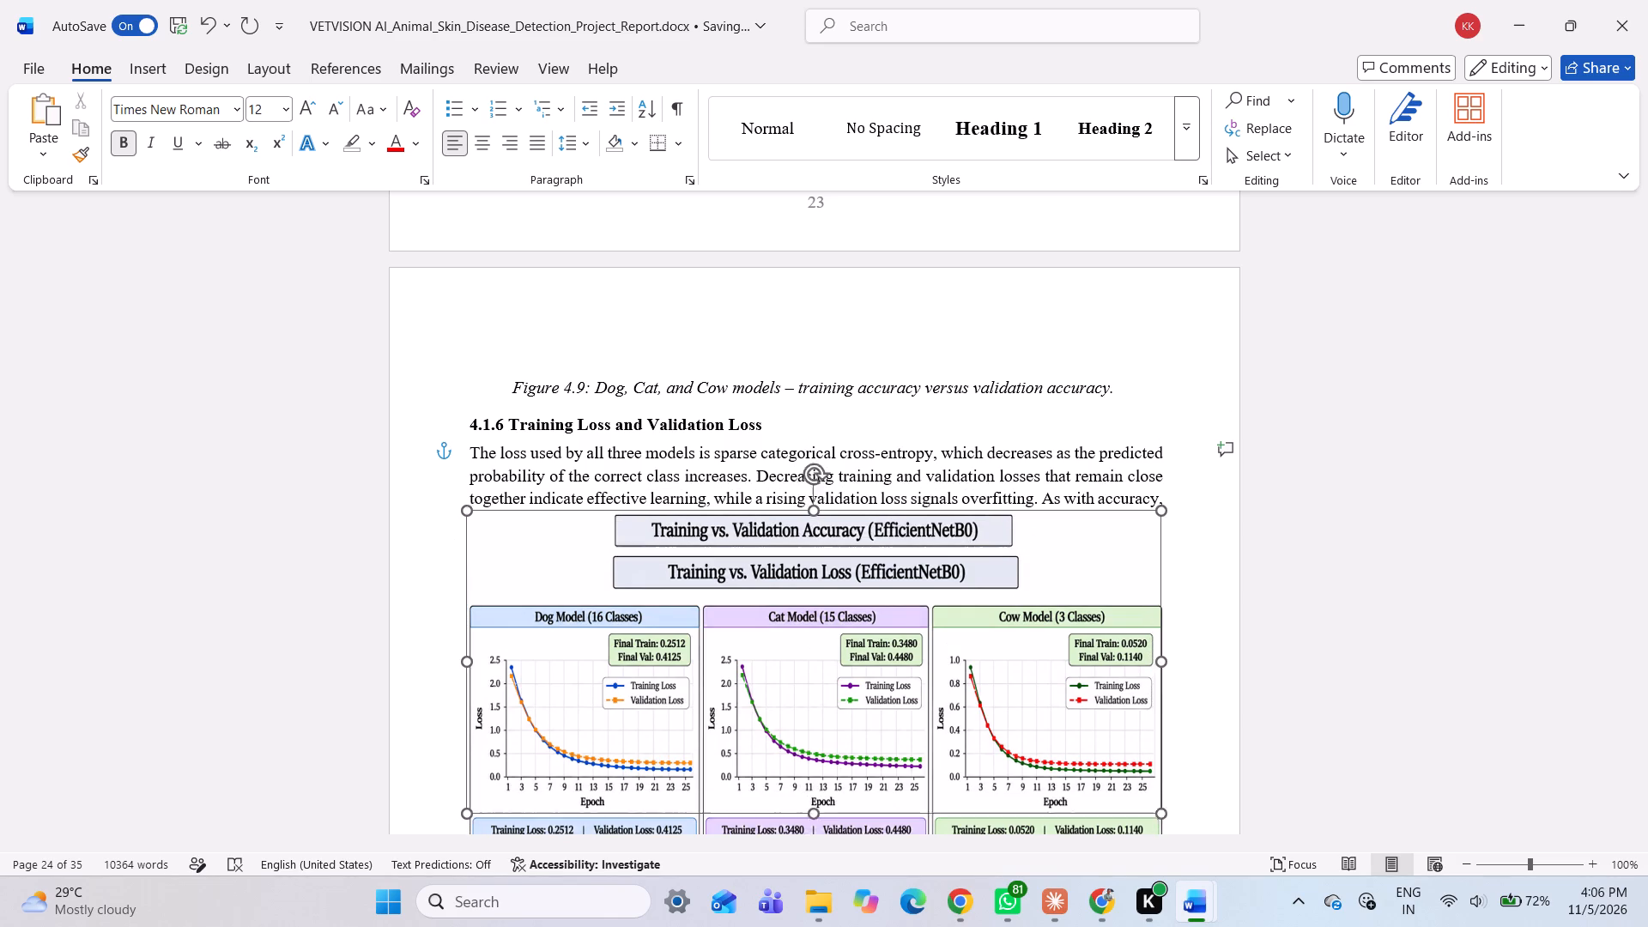
{"action": "left_click_drag", "start_coordinate": [1004, 514], "coordinate": [1004, 512]}
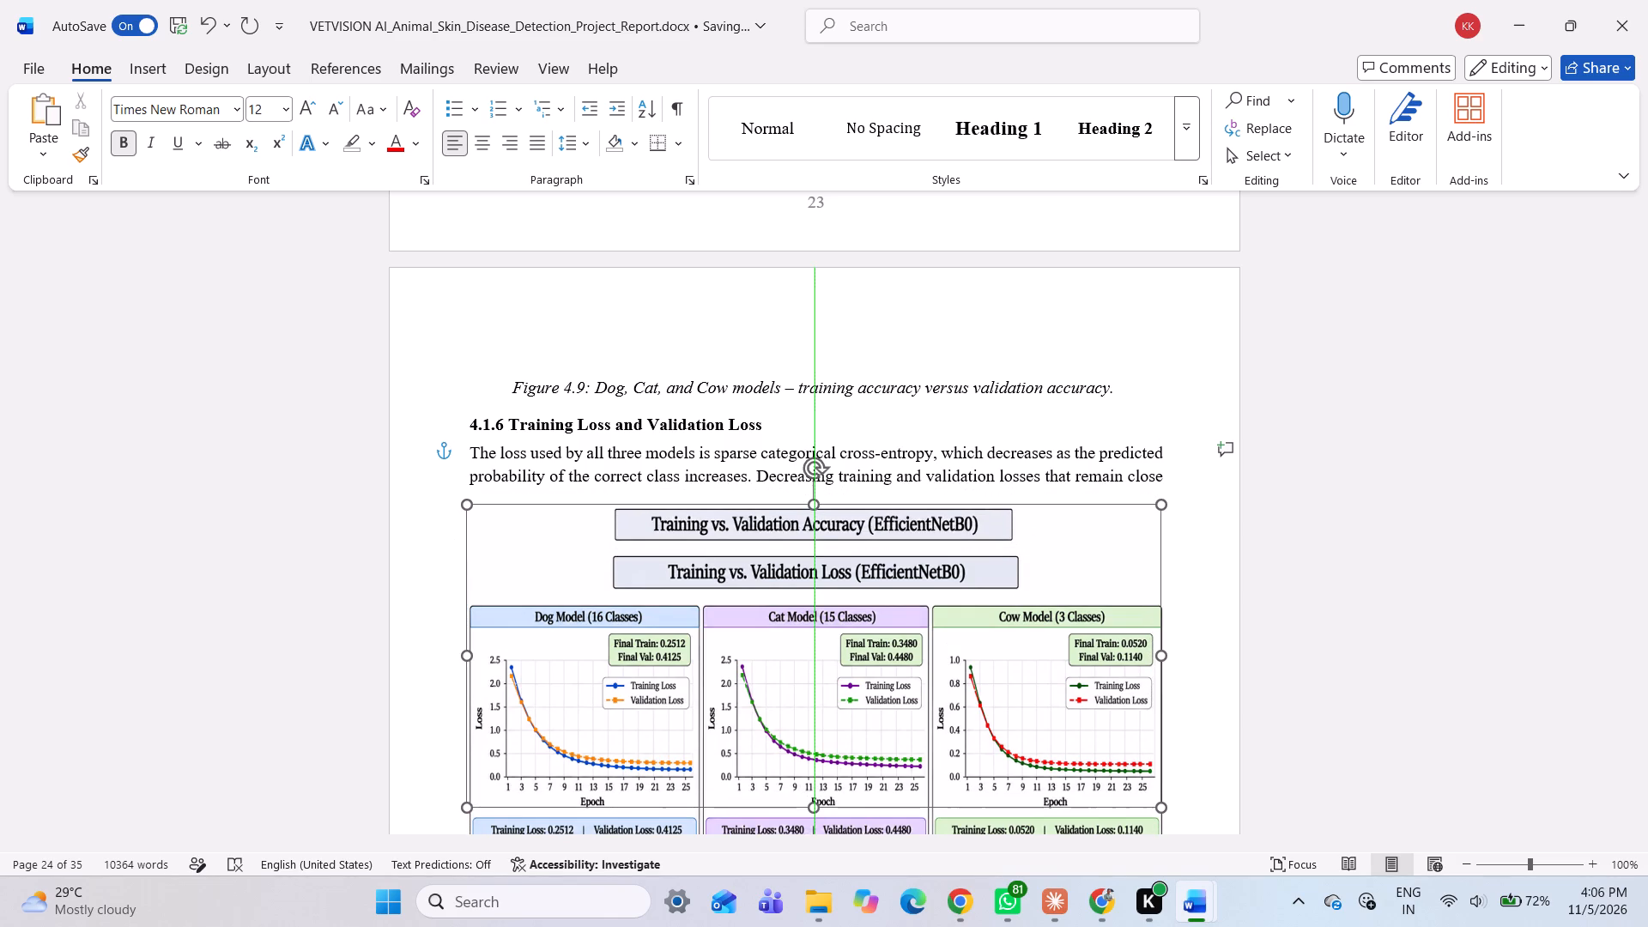
{"action": "left_click_drag", "start_coordinate": [1004, 512], "coordinate": [1004, 333]}
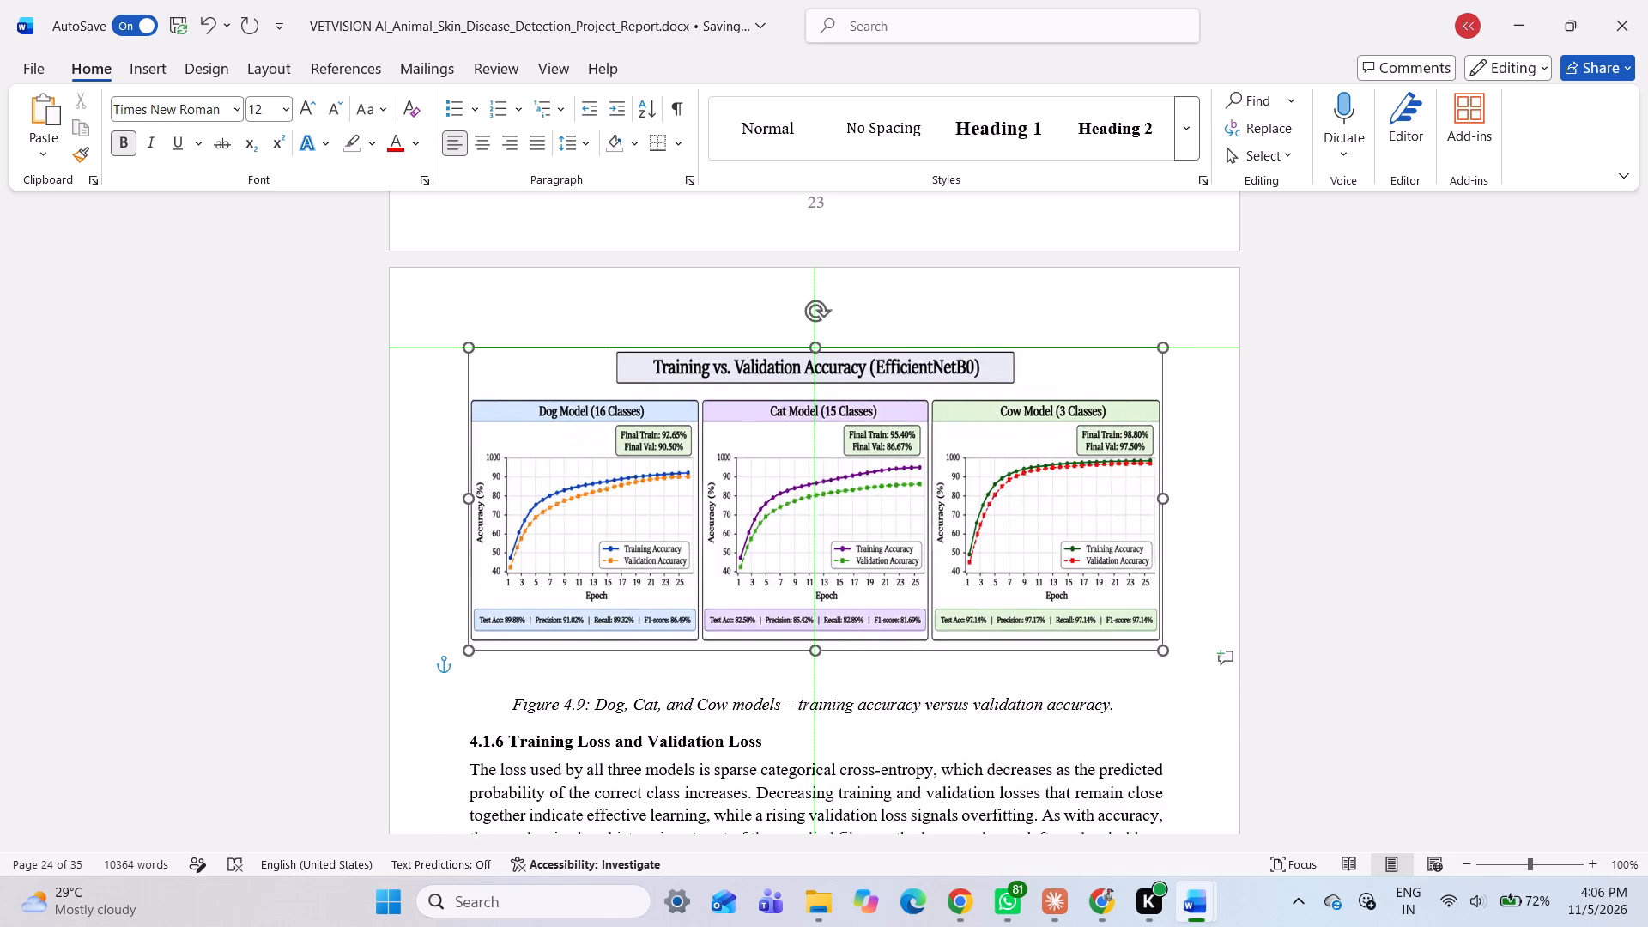
{"action": "left_click_drag", "start_coordinate": [1004, 333], "coordinate": [976, 370]}
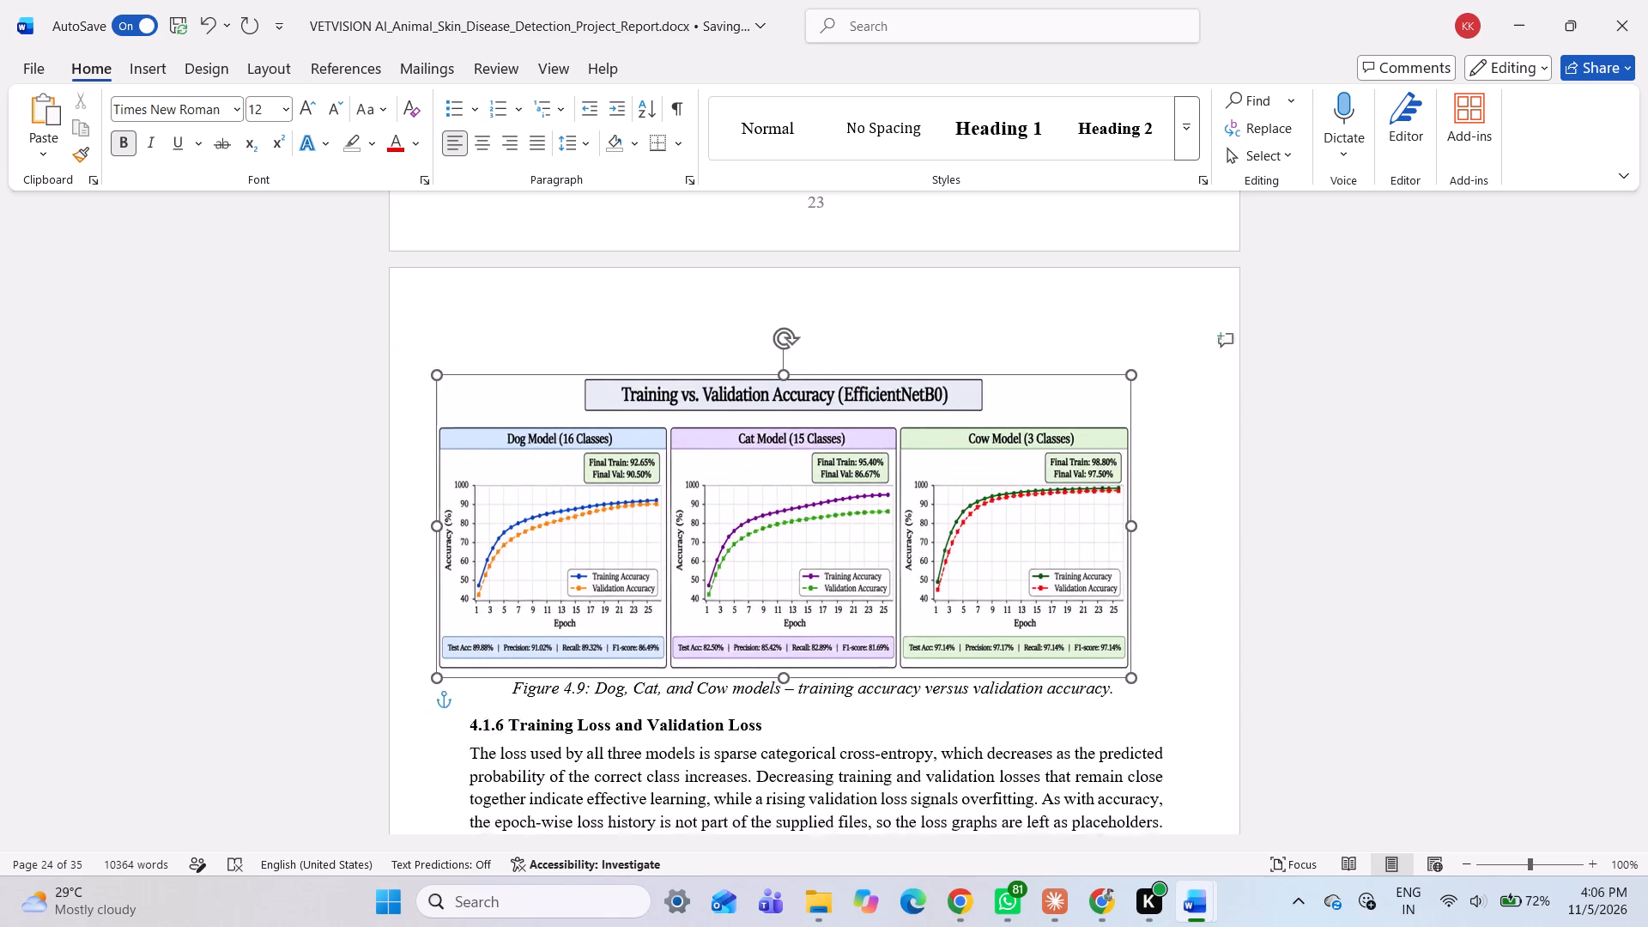
{"action": "left_click_drag", "start_coordinate": [976, 370], "coordinate": [985, 287]}
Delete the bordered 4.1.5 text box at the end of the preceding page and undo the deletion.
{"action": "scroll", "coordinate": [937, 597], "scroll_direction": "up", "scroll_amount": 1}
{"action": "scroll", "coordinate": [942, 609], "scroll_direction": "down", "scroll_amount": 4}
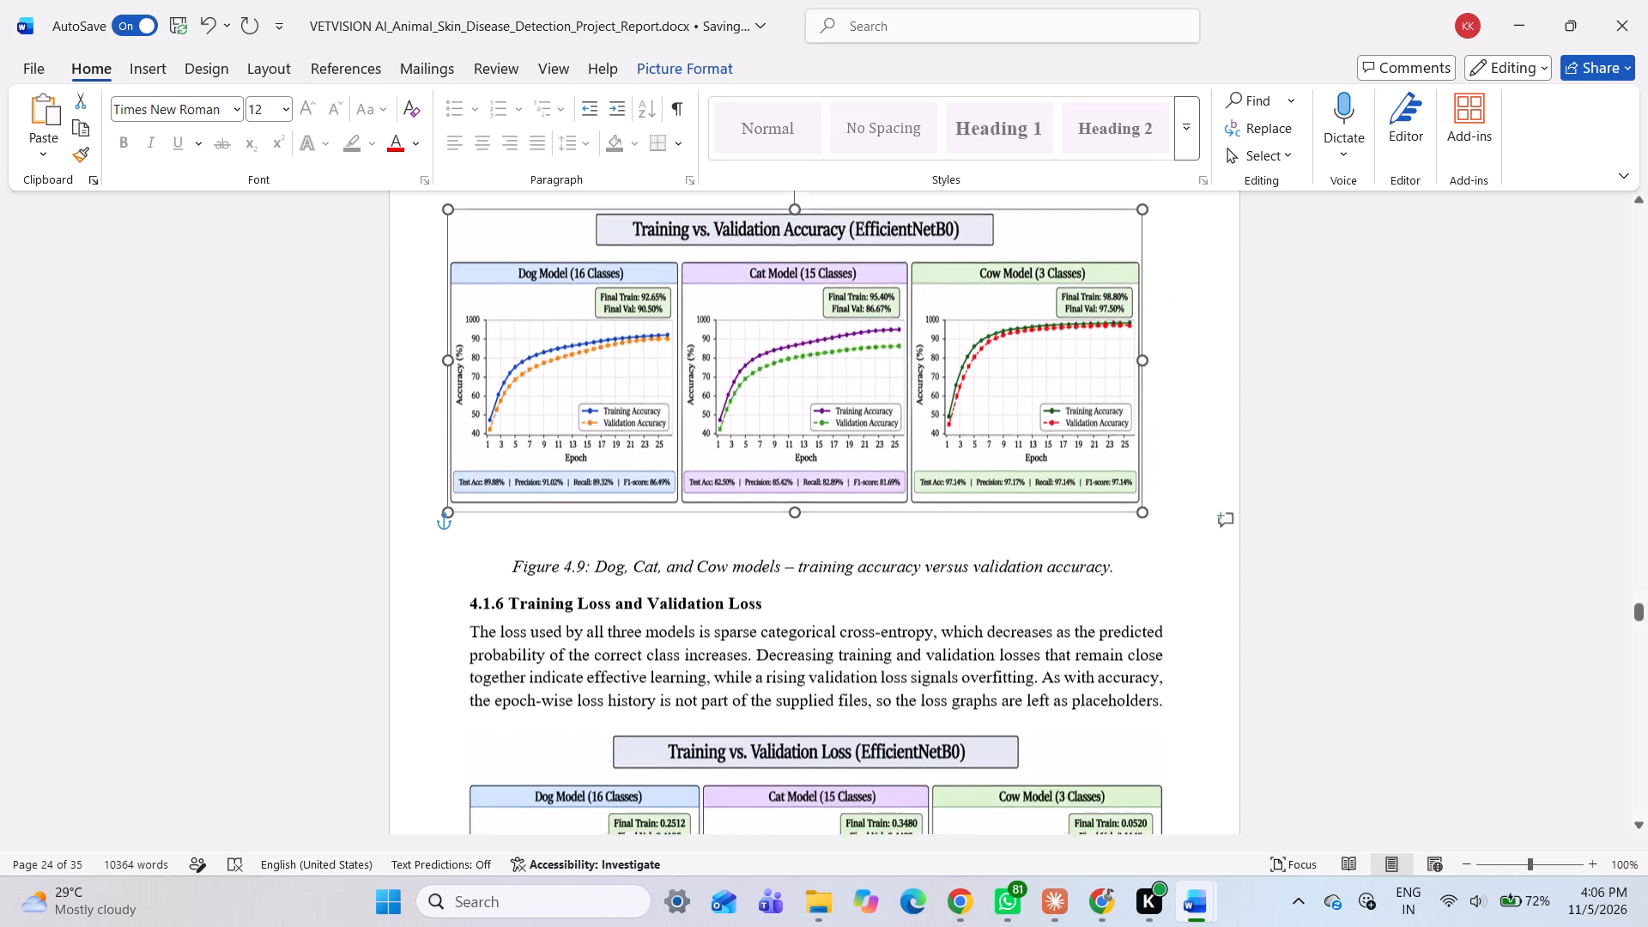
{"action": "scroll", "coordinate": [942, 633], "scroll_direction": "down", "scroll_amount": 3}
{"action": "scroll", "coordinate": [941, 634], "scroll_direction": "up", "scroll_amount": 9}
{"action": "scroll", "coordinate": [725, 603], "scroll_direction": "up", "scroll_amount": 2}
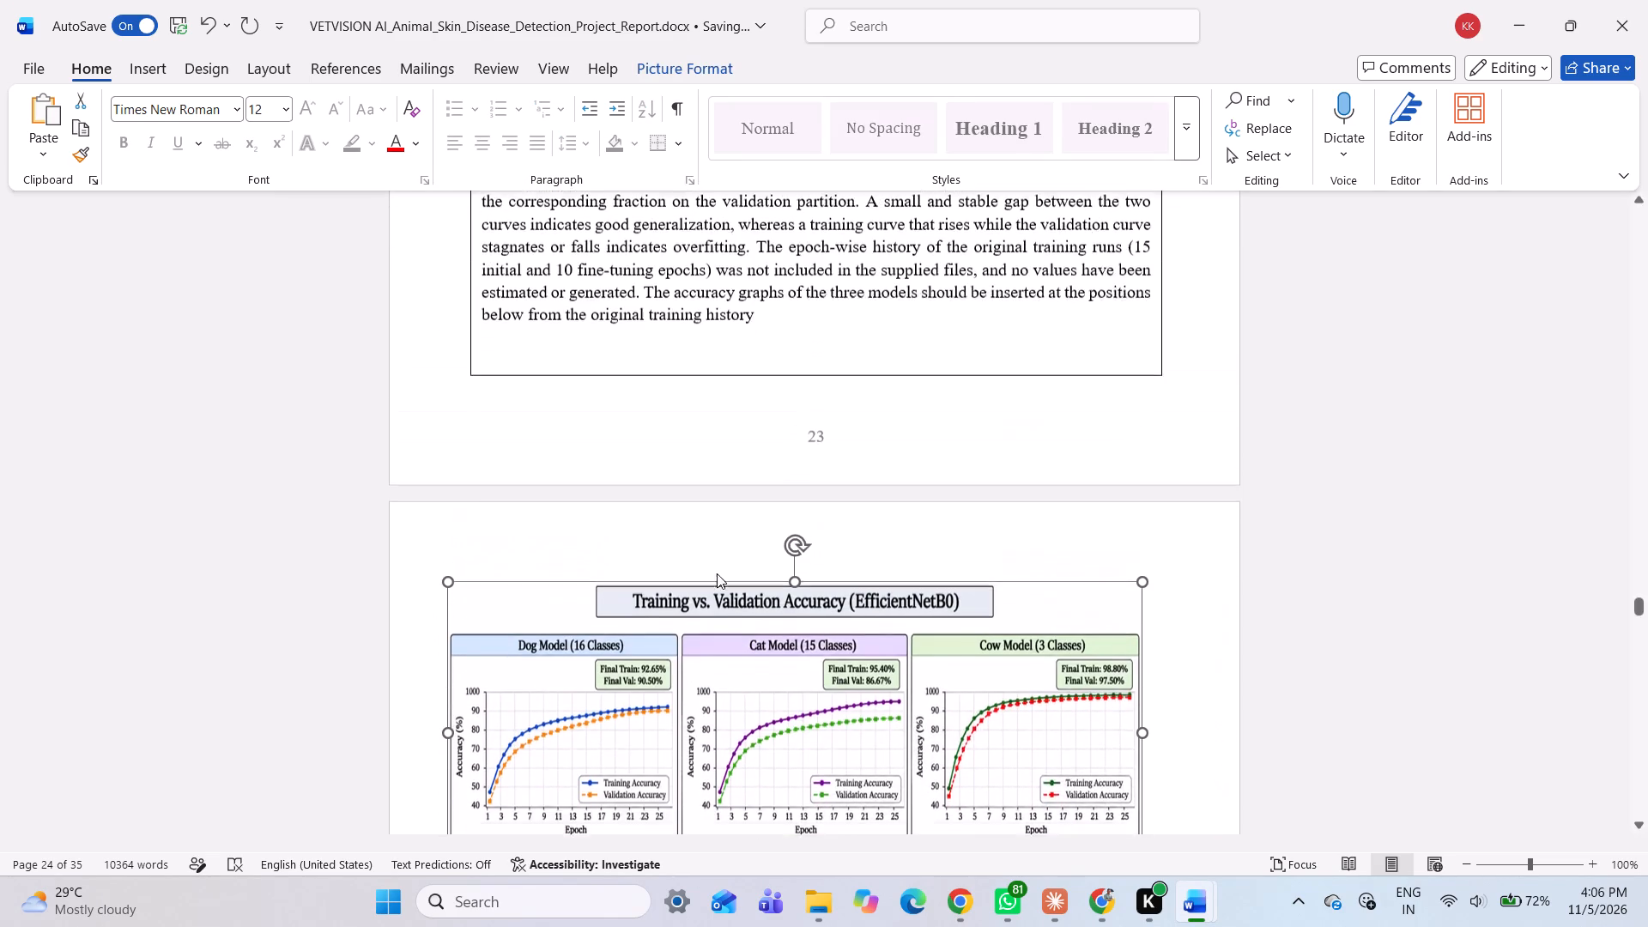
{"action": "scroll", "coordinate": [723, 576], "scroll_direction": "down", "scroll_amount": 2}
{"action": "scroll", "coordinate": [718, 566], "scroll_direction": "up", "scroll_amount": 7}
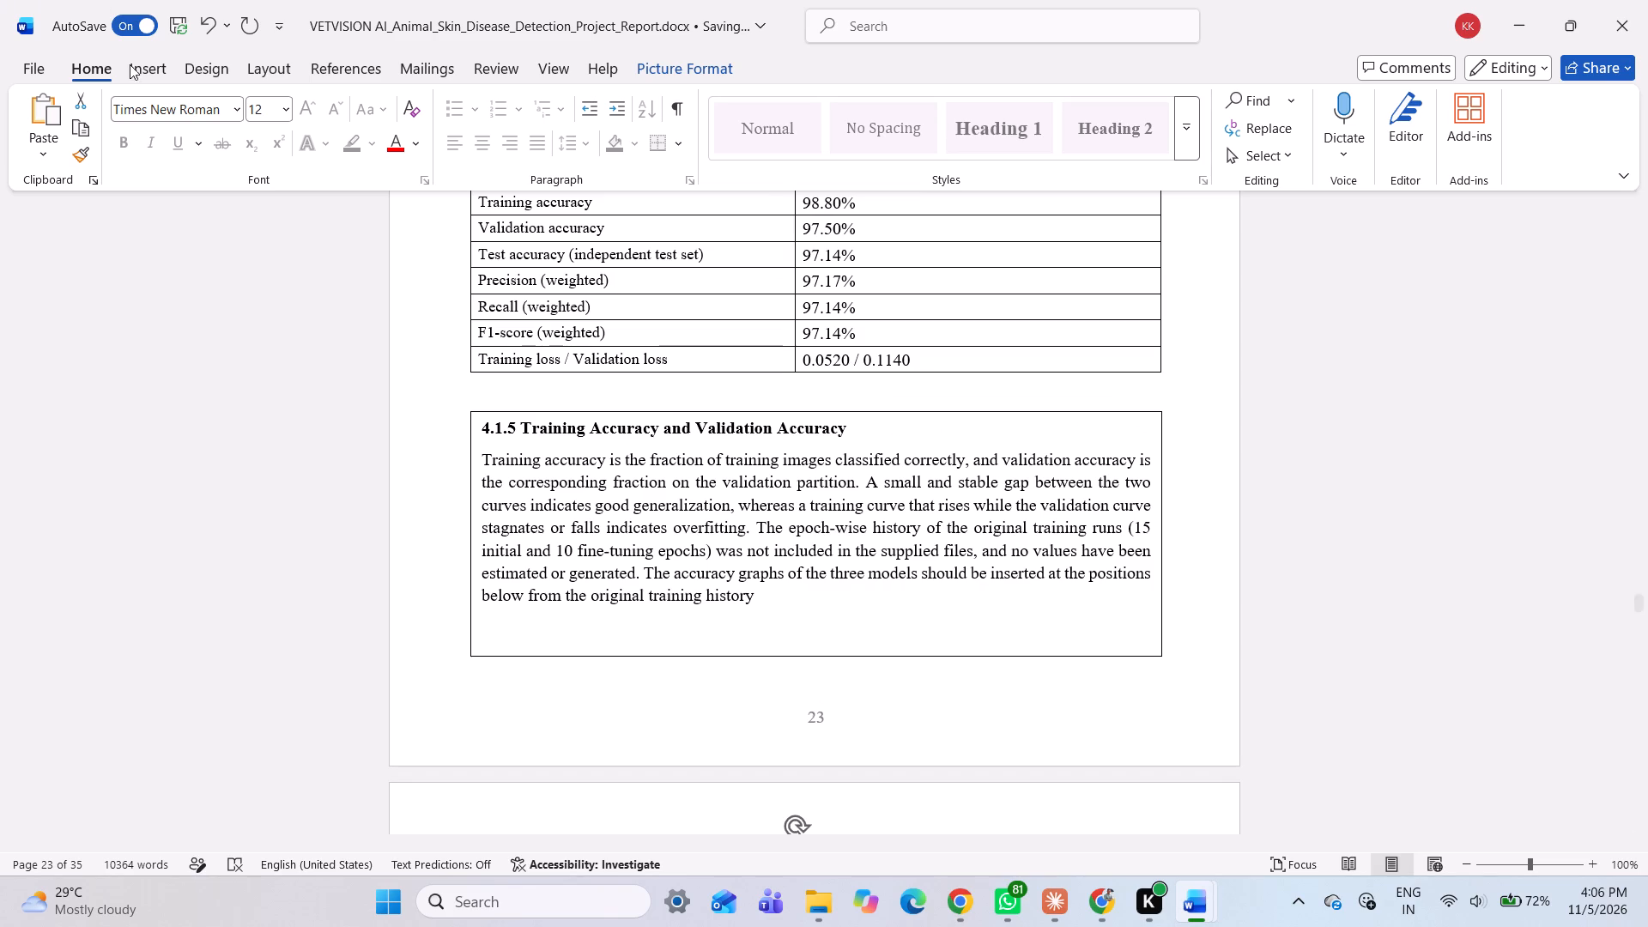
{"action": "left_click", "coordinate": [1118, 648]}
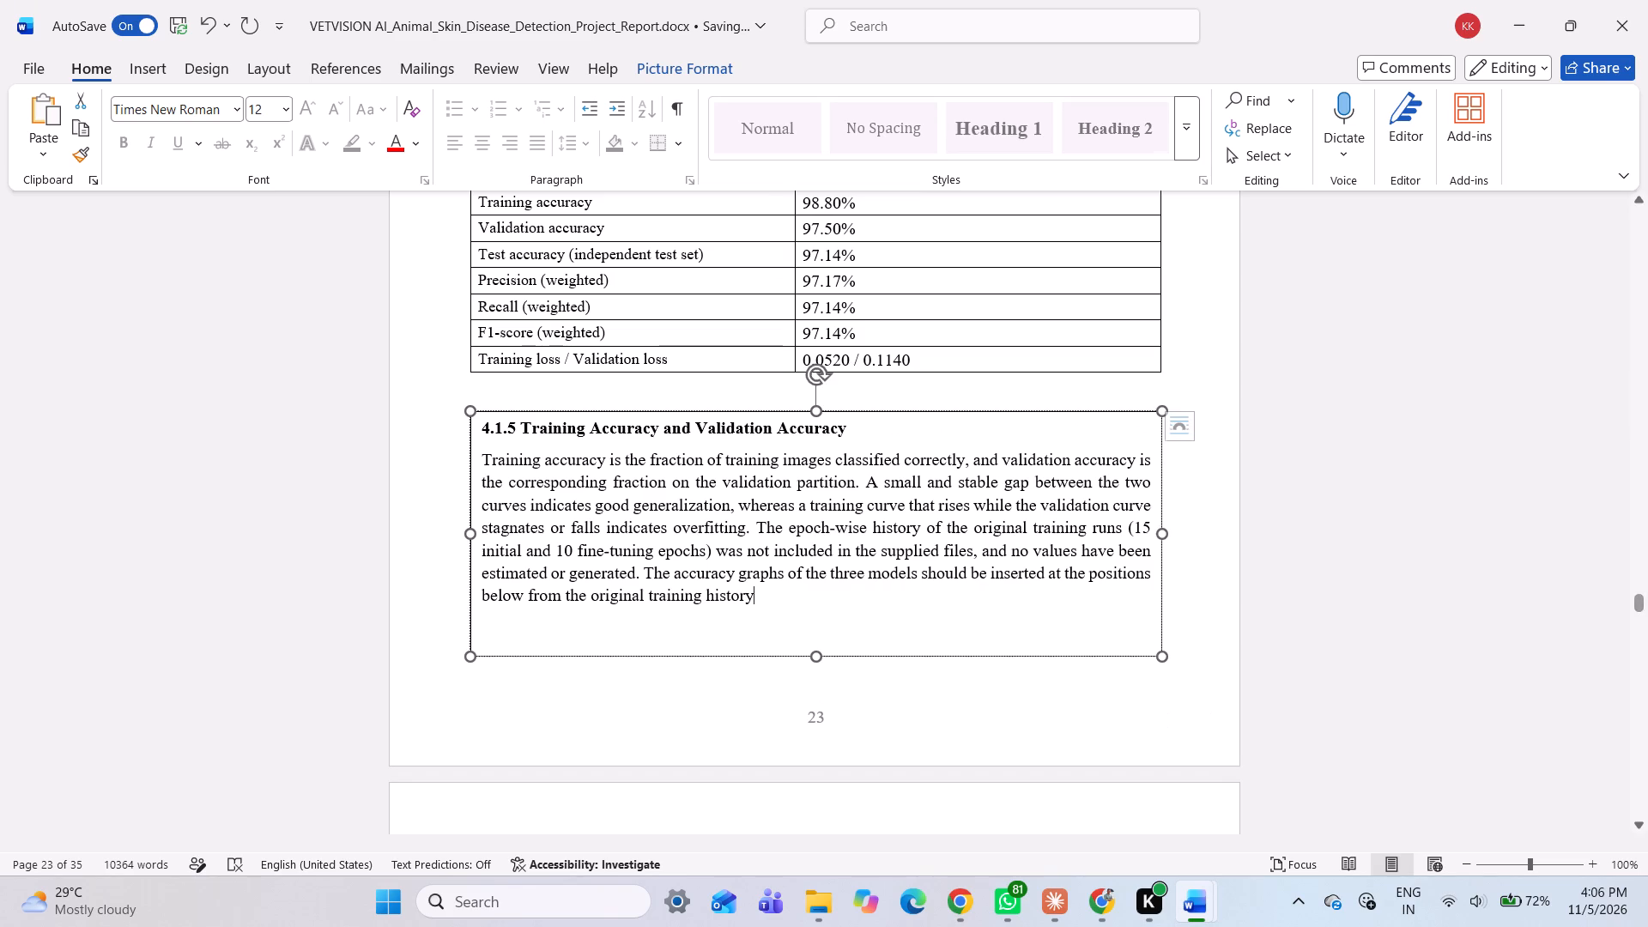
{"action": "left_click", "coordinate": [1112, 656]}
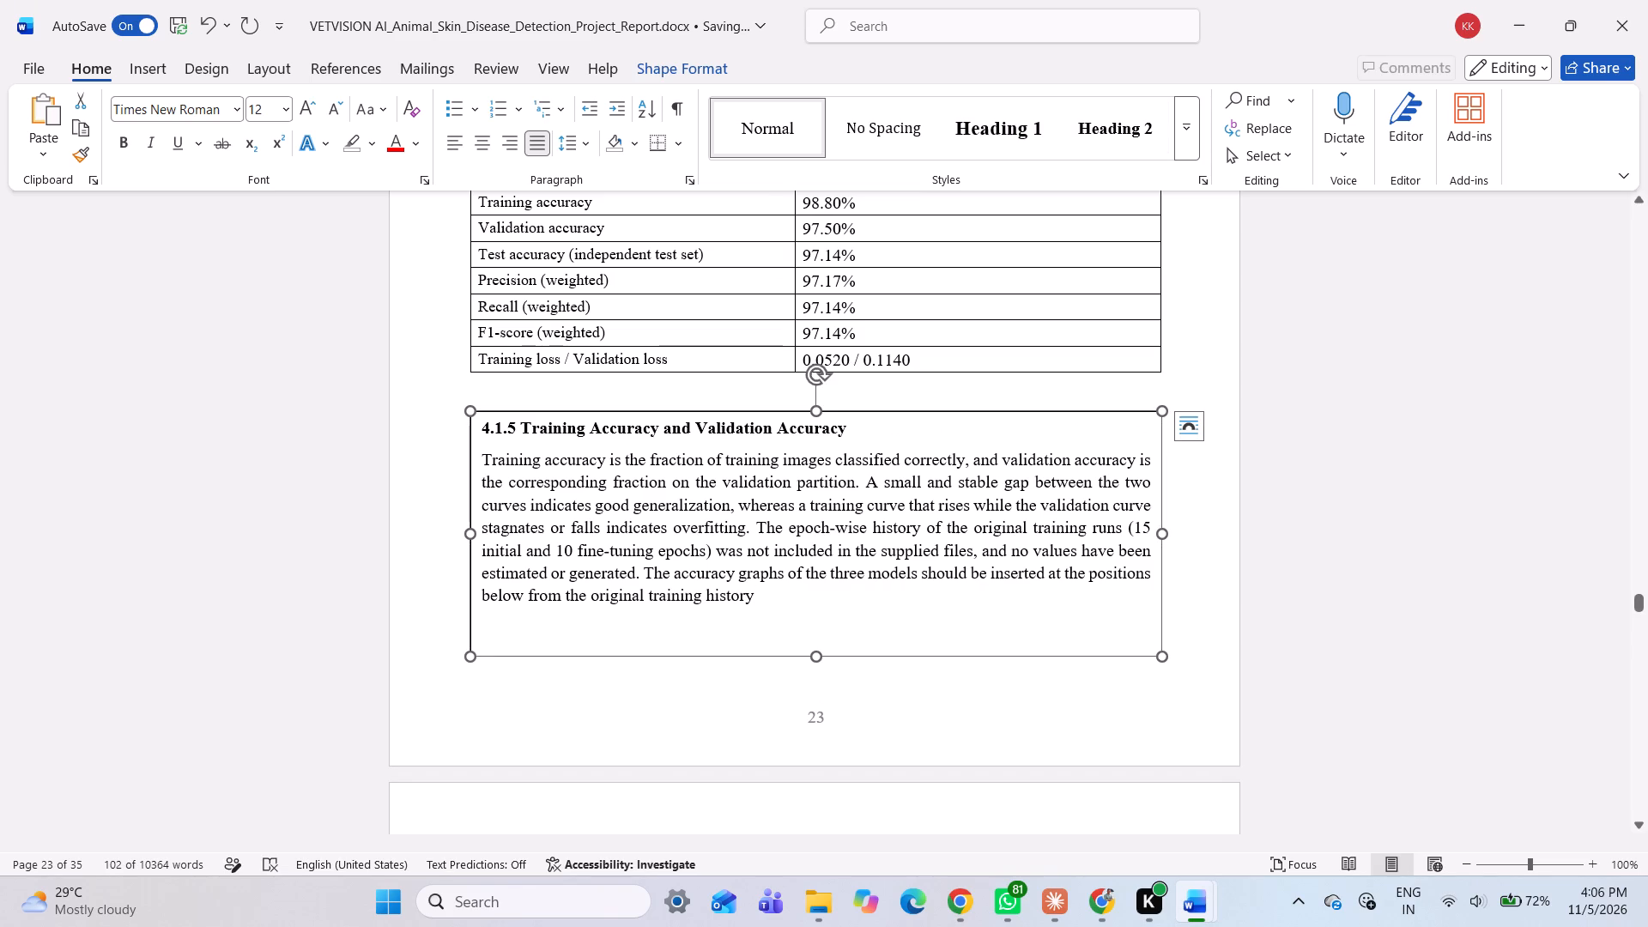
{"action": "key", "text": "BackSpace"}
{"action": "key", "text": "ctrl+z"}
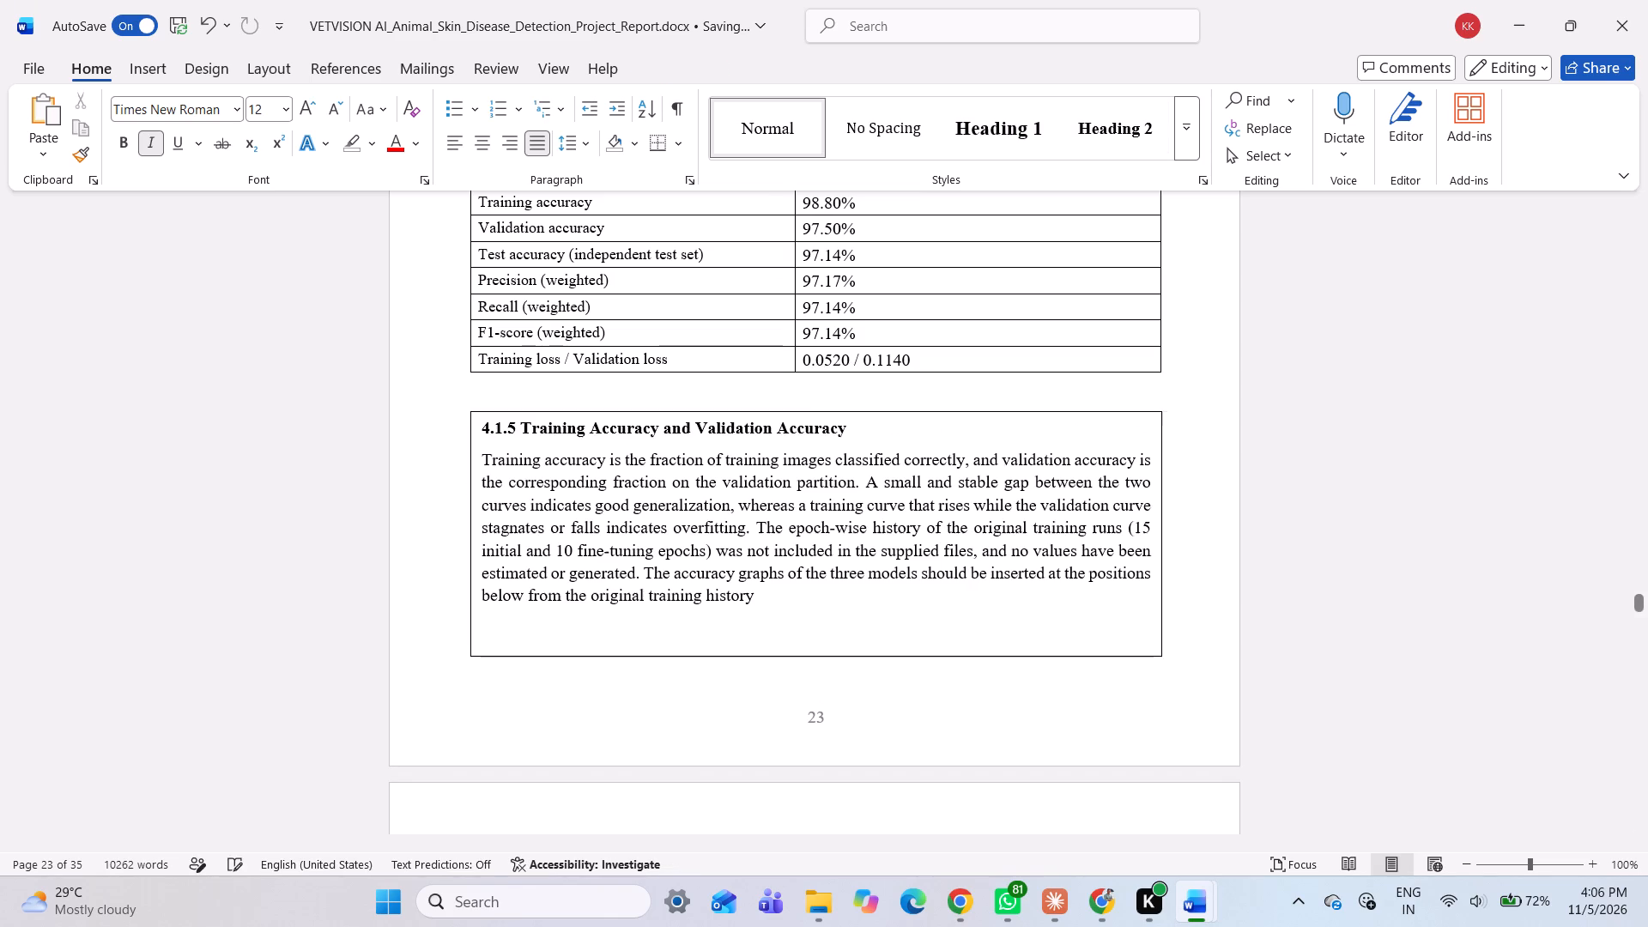
Align the "Training vs. Validation Accuracy" chart horizontally between the page's text margins, keeping it above the Figure 4.9 caption.
{"action": "scroll", "coordinate": [1339, 647], "scroll_direction": "down", "scroll_amount": 4}
{"action": "scroll", "coordinate": [988, 516], "scroll_direction": "down", "scroll_amount": 4}
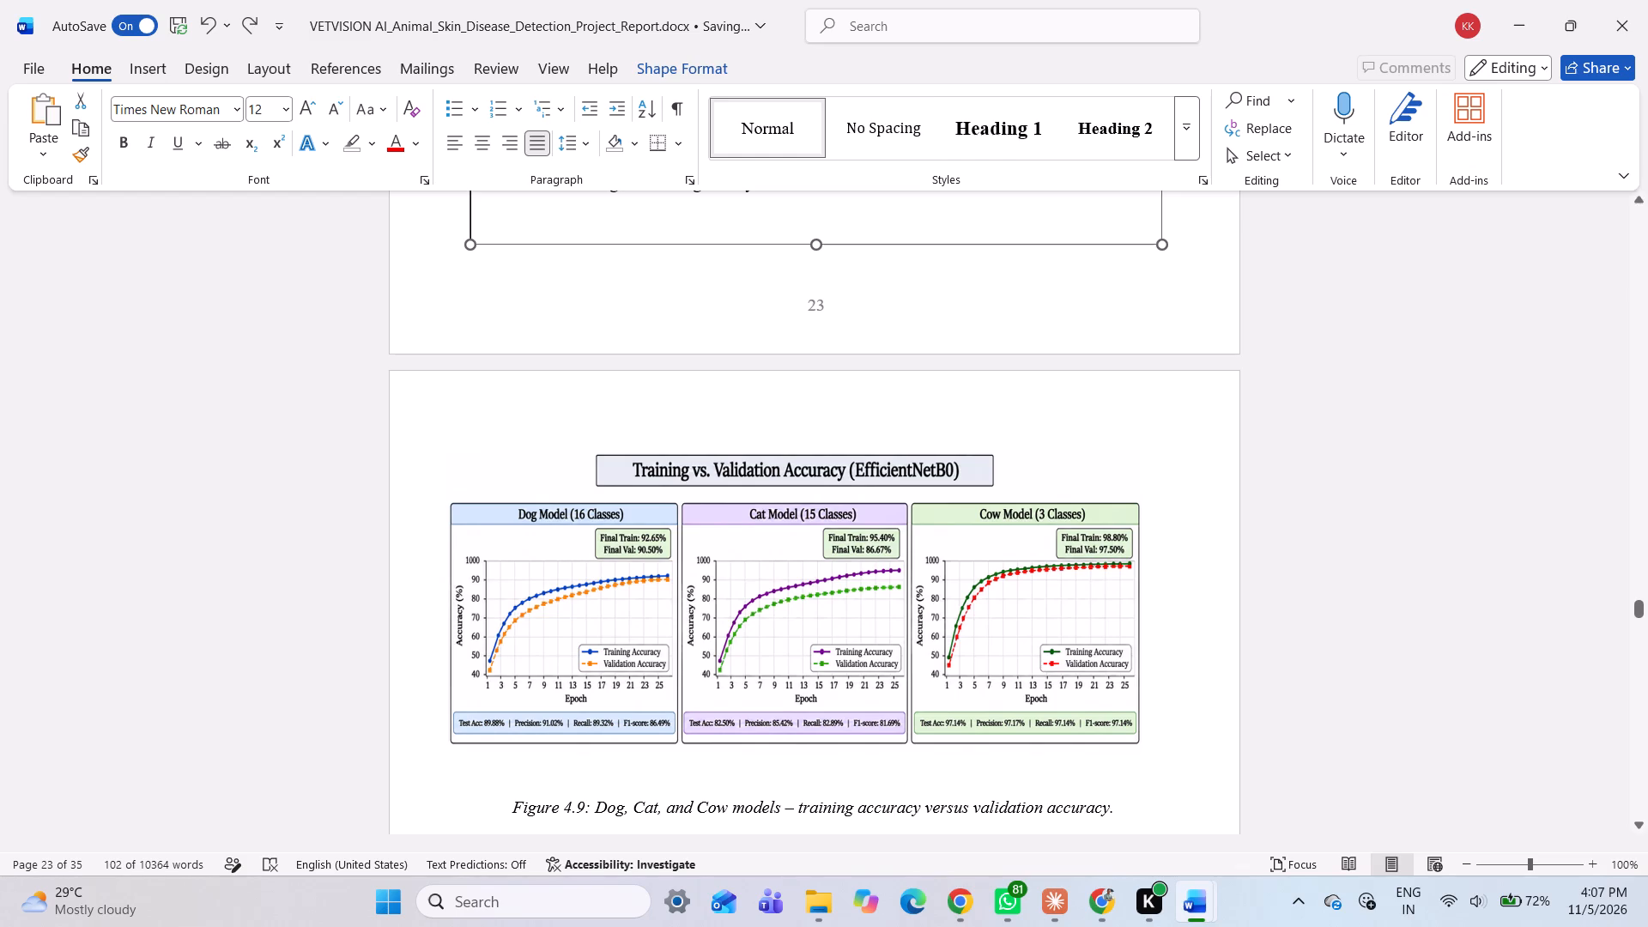
{"action": "left_click", "coordinate": [906, 531]}
{"action": "left_click_drag", "start_coordinate": [903, 454], "coordinate": [906, 434]}
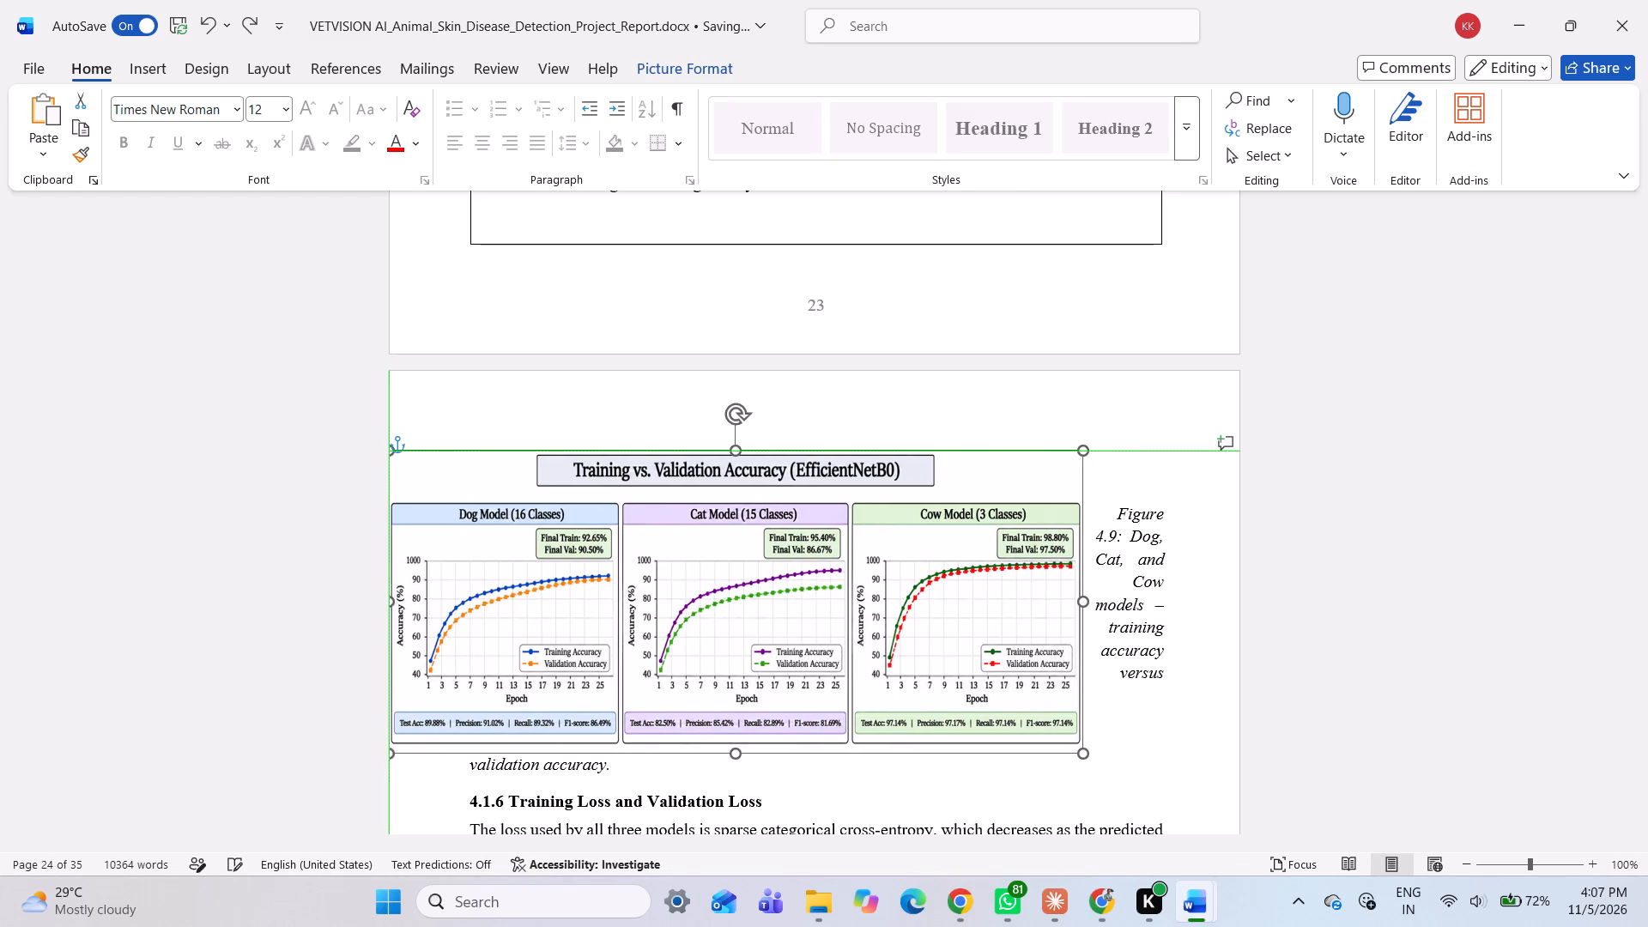
{"action": "left_click_drag", "start_coordinate": [906, 434], "coordinate": [984, 433]}
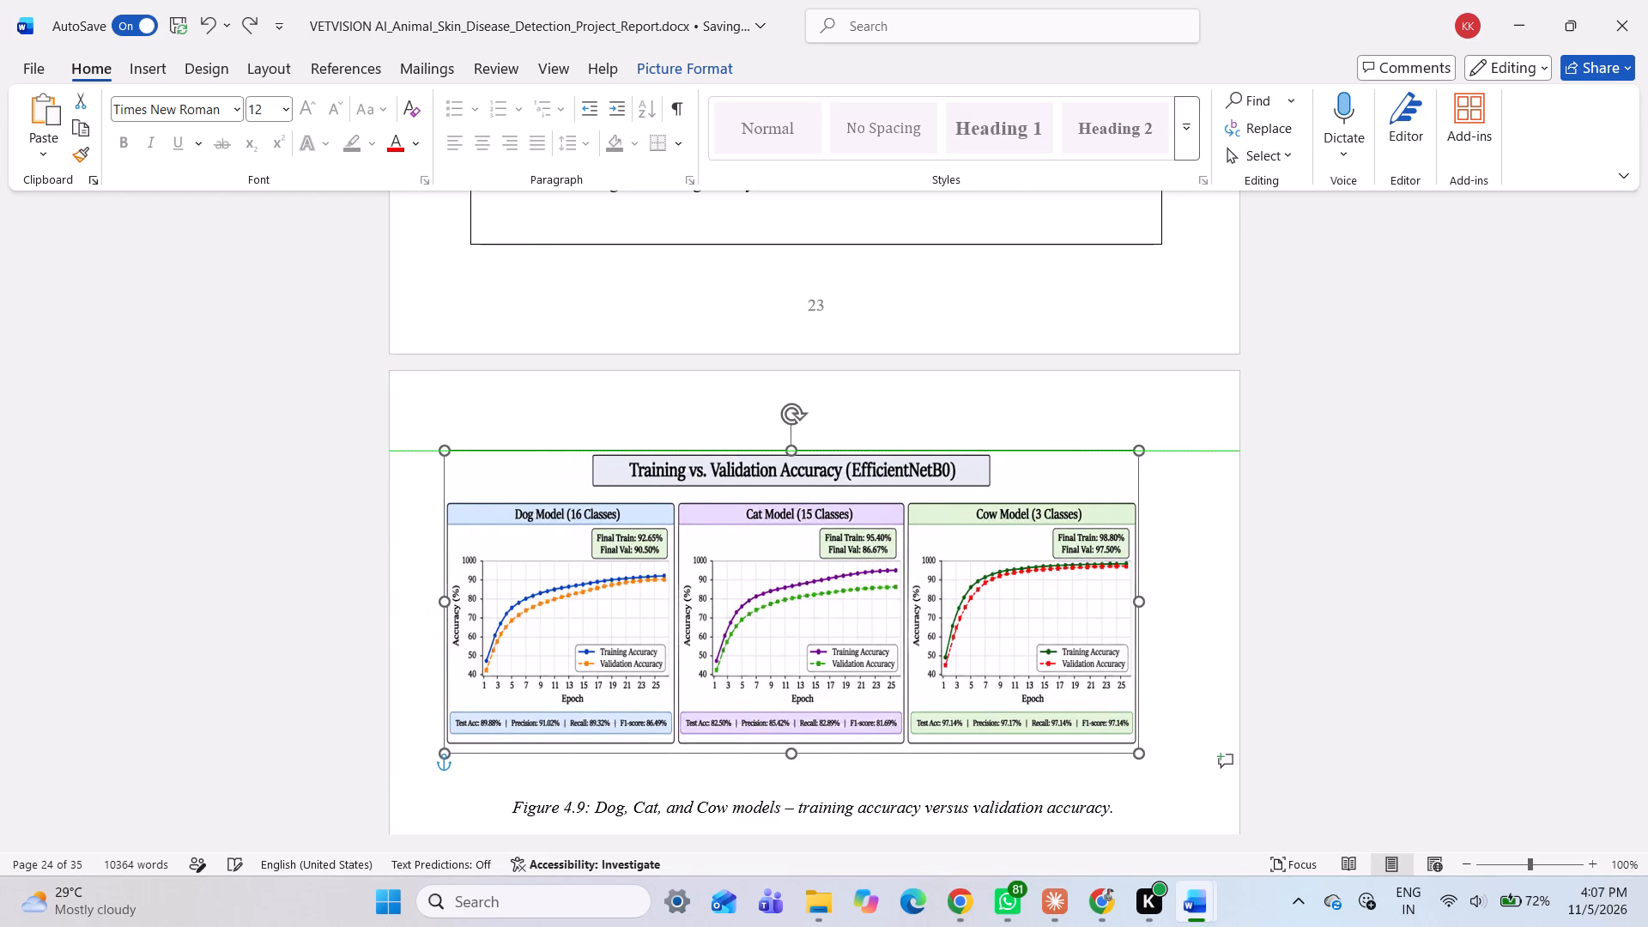
{"action": "left_click_drag", "start_coordinate": [984, 433], "coordinate": [992, 431]}
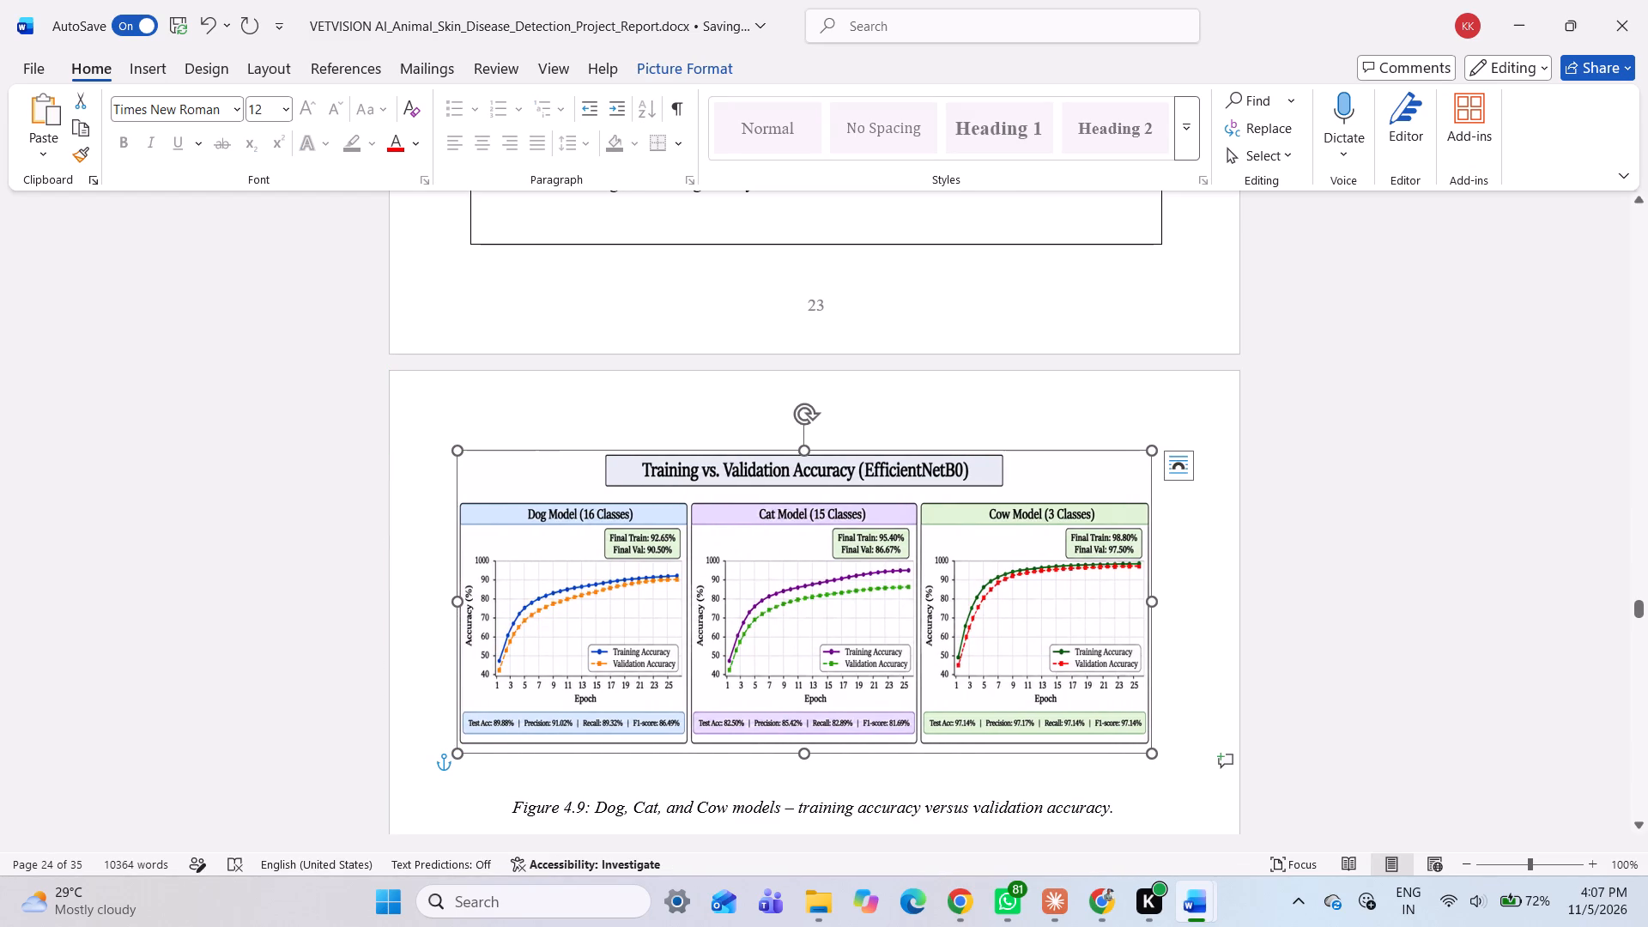
{"action": "left_click_drag", "start_coordinate": [1149, 639], "coordinate": [1157, 639]}
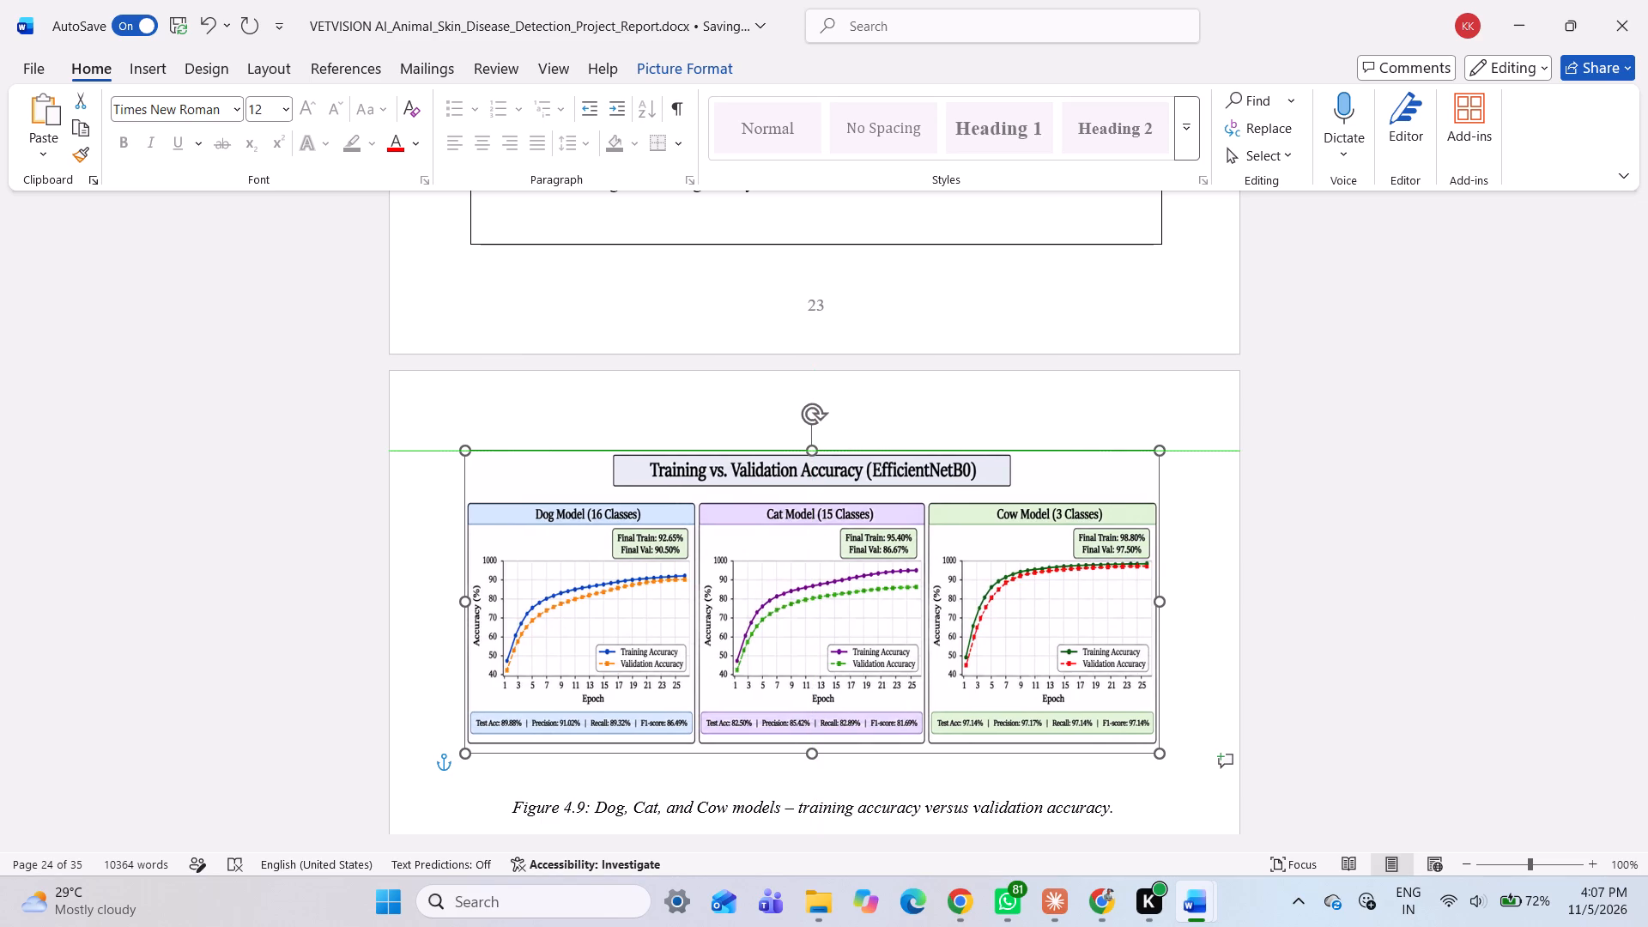
{"action": "left_click_drag", "start_coordinate": [865, 665], "coordinate": [865, 657]}
{"action": "left_click_drag", "start_coordinate": [825, 633], "coordinate": [832, 602]}
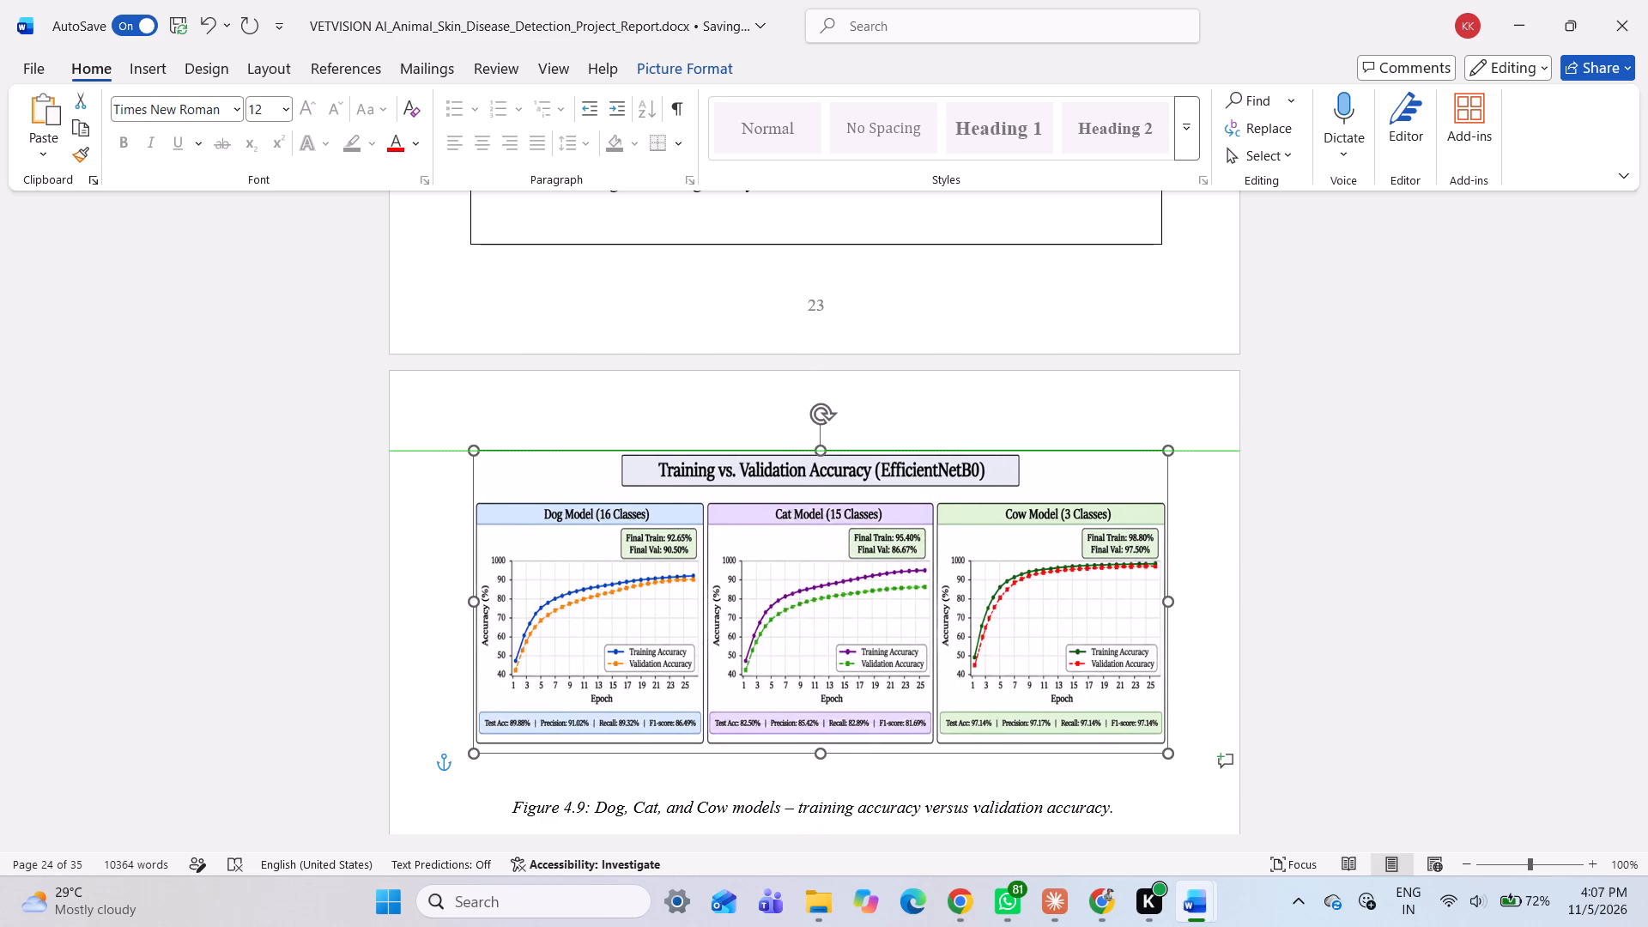
{"action": "left_click_drag", "start_coordinate": [832, 602], "coordinate": [828, 602]}
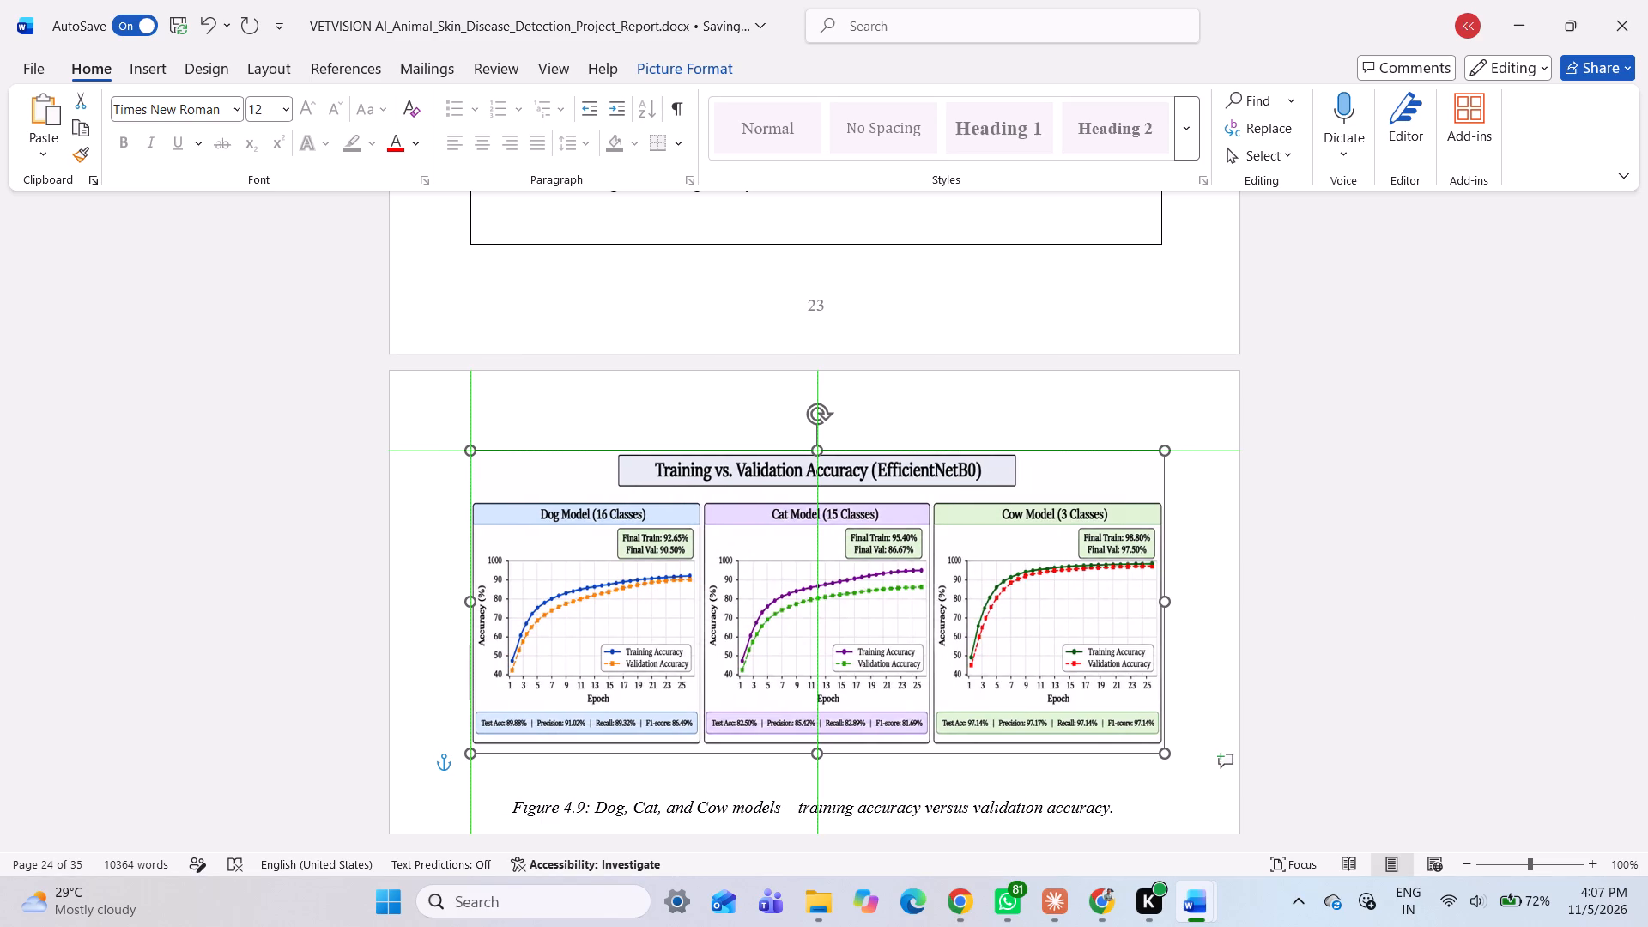
{"action": "left_click_drag", "start_coordinate": [828, 602], "coordinate": [851, 600]}
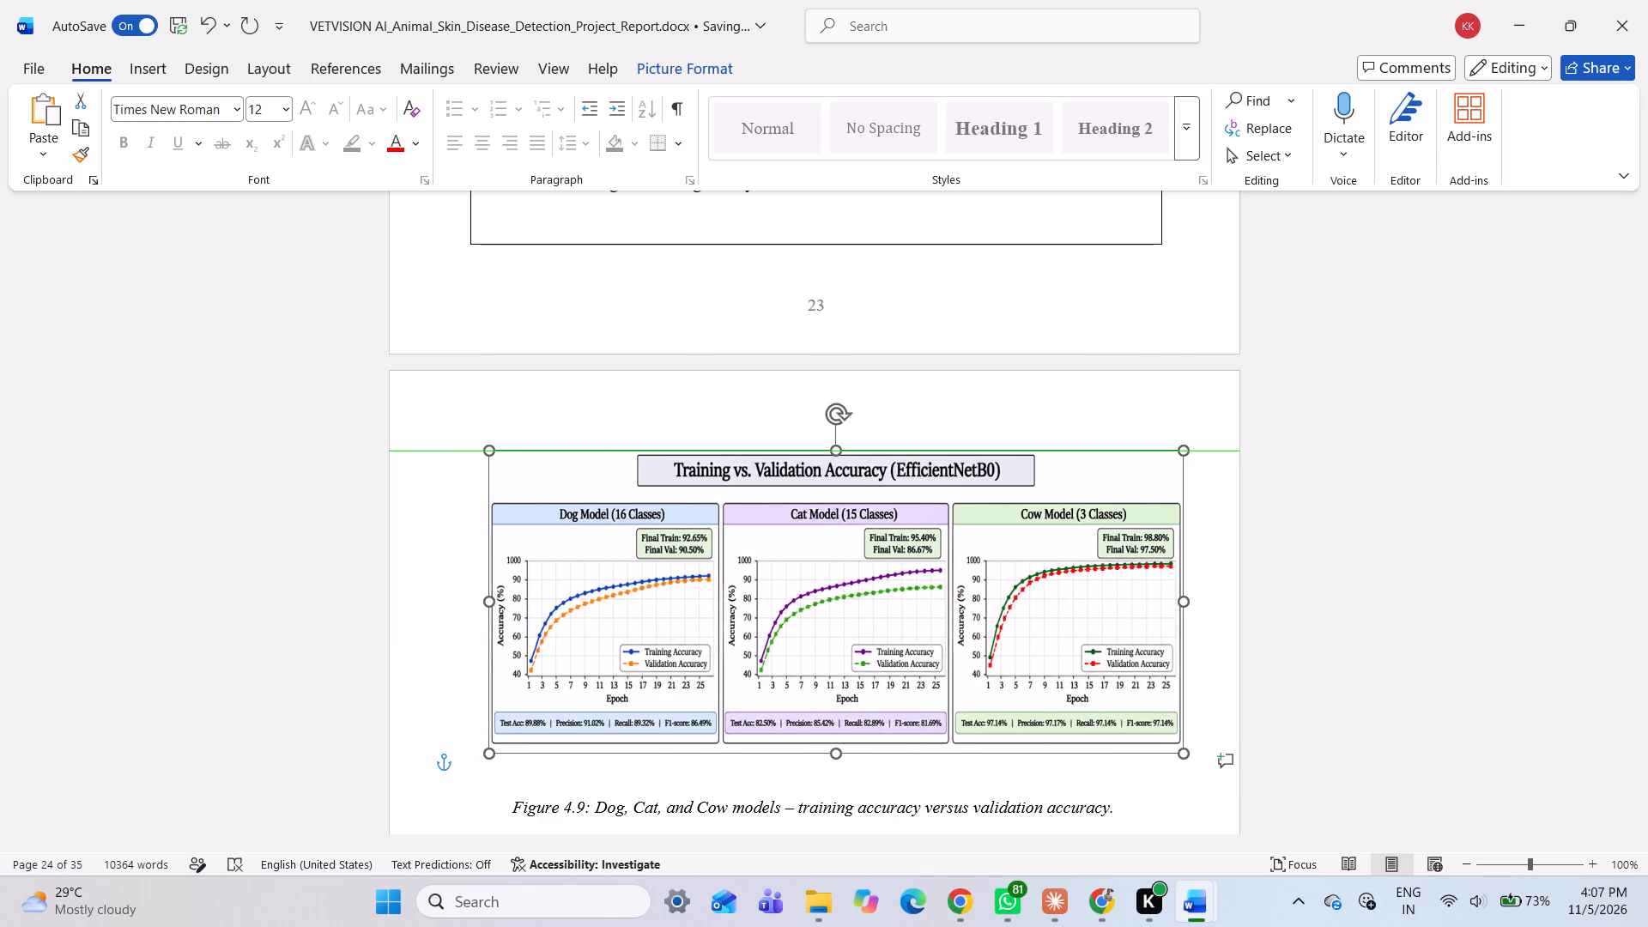
{"action": "left_click_drag", "start_coordinate": [851, 600], "coordinate": [830, 591]}
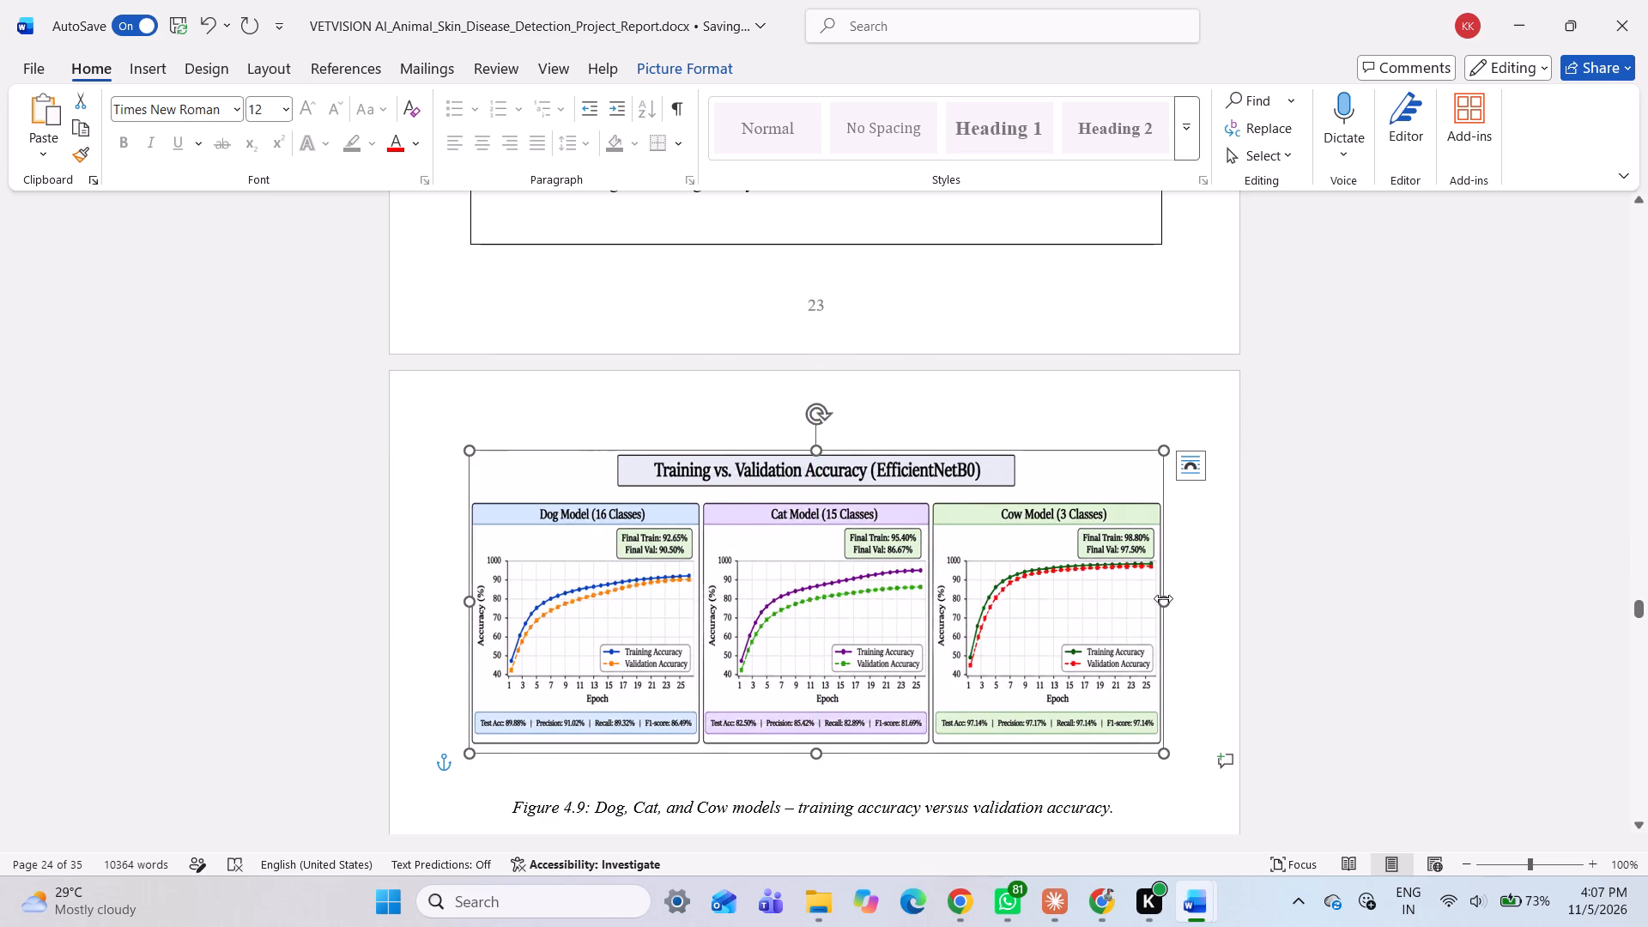
{"action": "left_click", "coordinate": [1163, 598]}
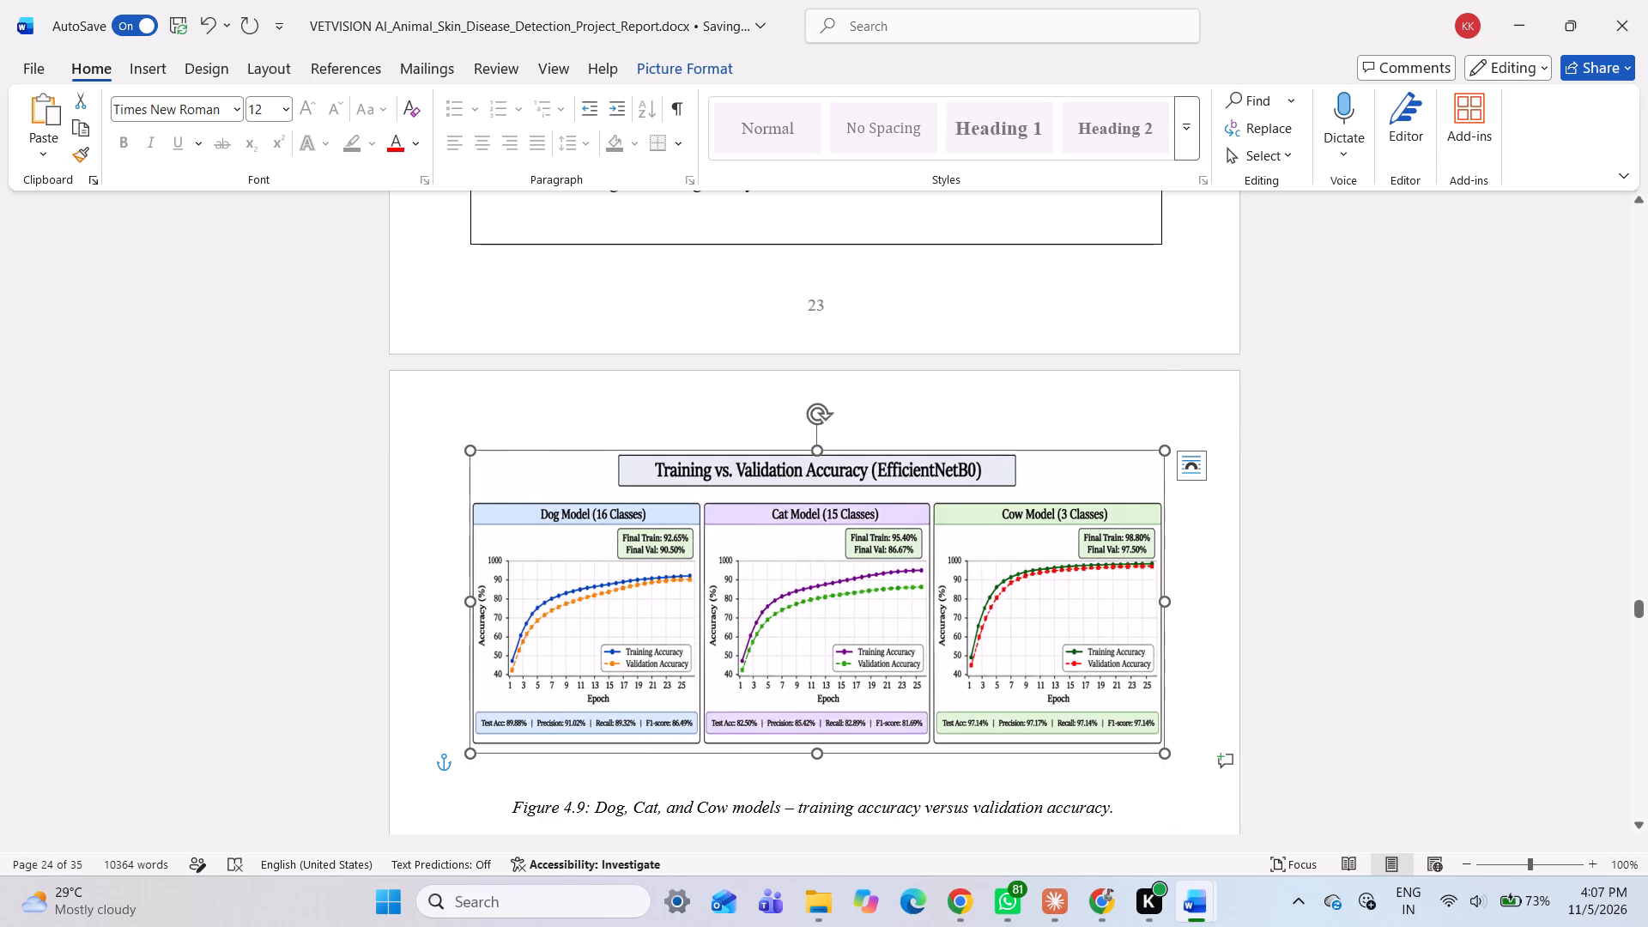
{"action": "left_click", "coordinate": [1003, 369]}
Remove the leading spaces and the empty line before the Figure 4.9 caption so it starts at the left margin closer to the chart.
{"action": "scroll", "coordinate": [1007, 512], "scroll_direction": "down", "scroll_amount": 5}
{"action": "scroll", "coordinate": [974, 589], "scroll_direction": "down", "scroll_amount": 3}
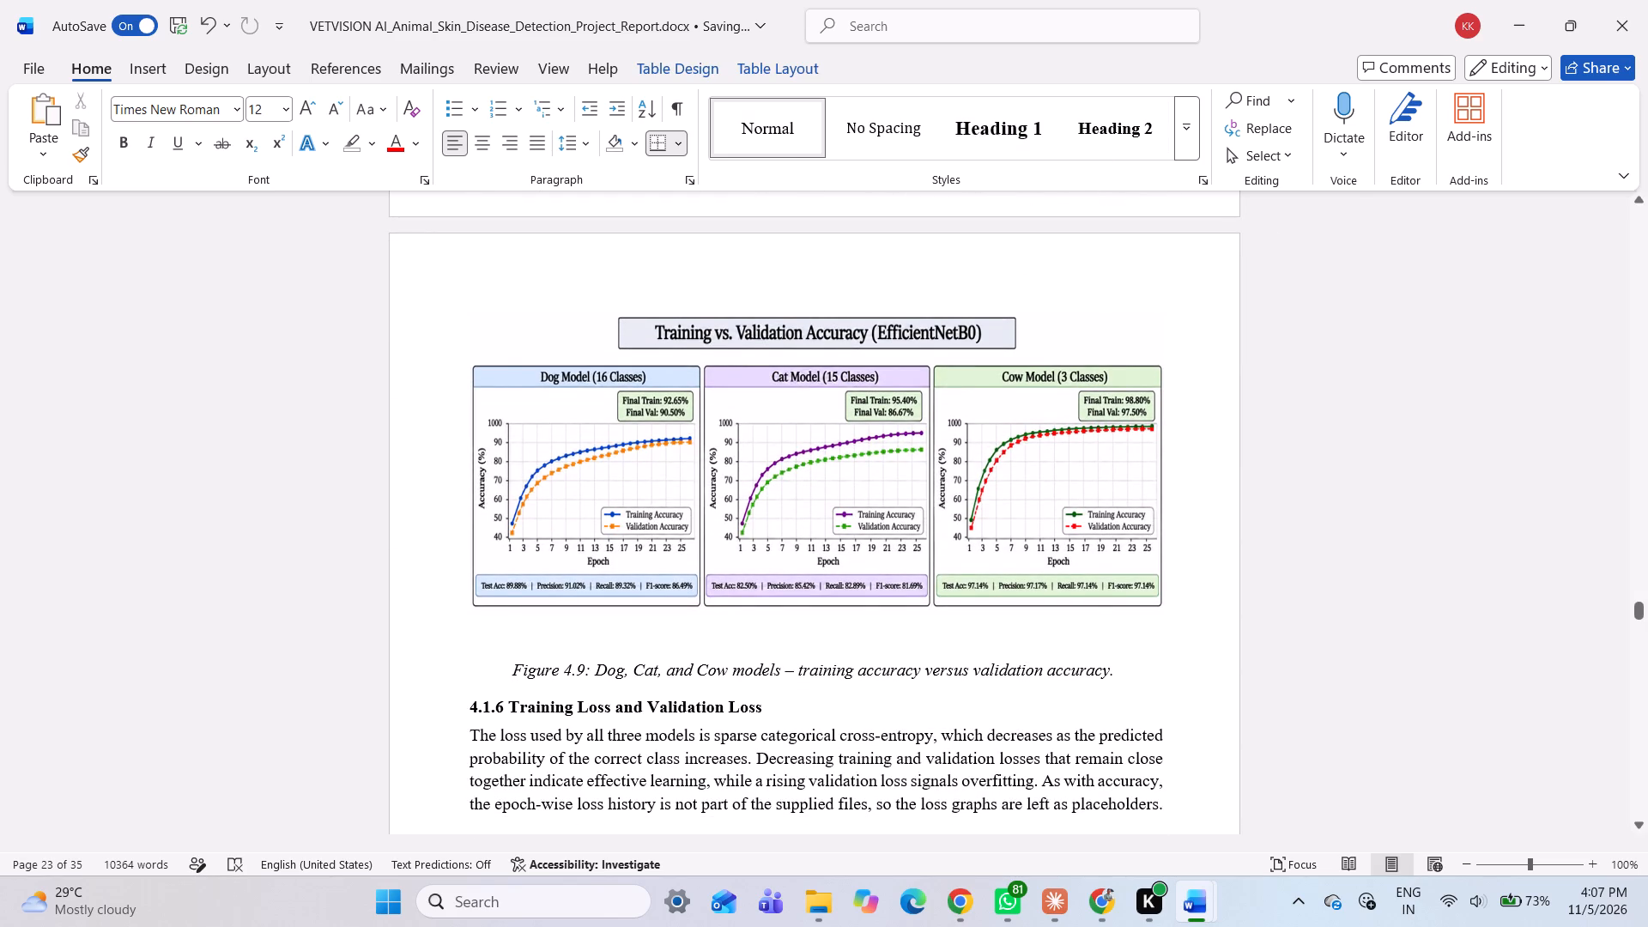
{"action": "left_click", "coordinate": [513, 671]}
{"action": "key", "text": "BackSpace"}
{"action": "key", "text": "BackSpace"}
{"action": "key", "text": "BackSpace"}
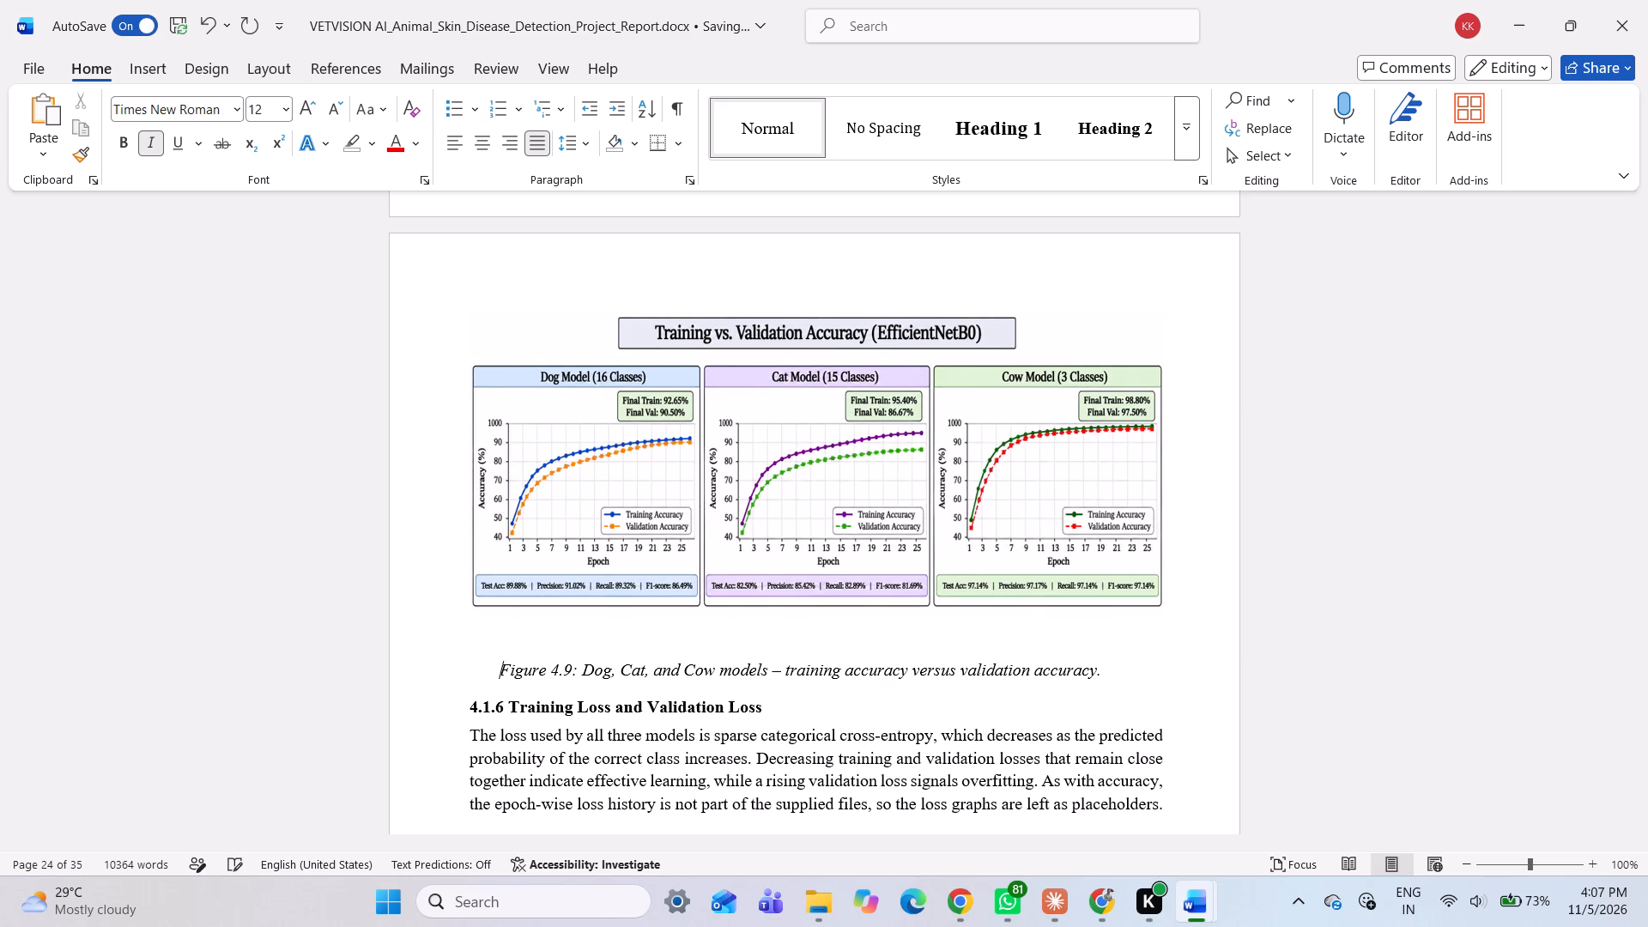
{"action": "key", "text": "BackSpace"}
{"action": "key", "text": "BackSpace"}
{"action": "key", "text": "BackSpace"}
{"action": "key", "text": "BackSpace"}
{"action": "key", "text": "BackSpace"}
{"action": "key", "text": "BackSpace"}
{"action": "key", "text": "BackSpace"}
{"action": "key", "text": "BackSpace"}
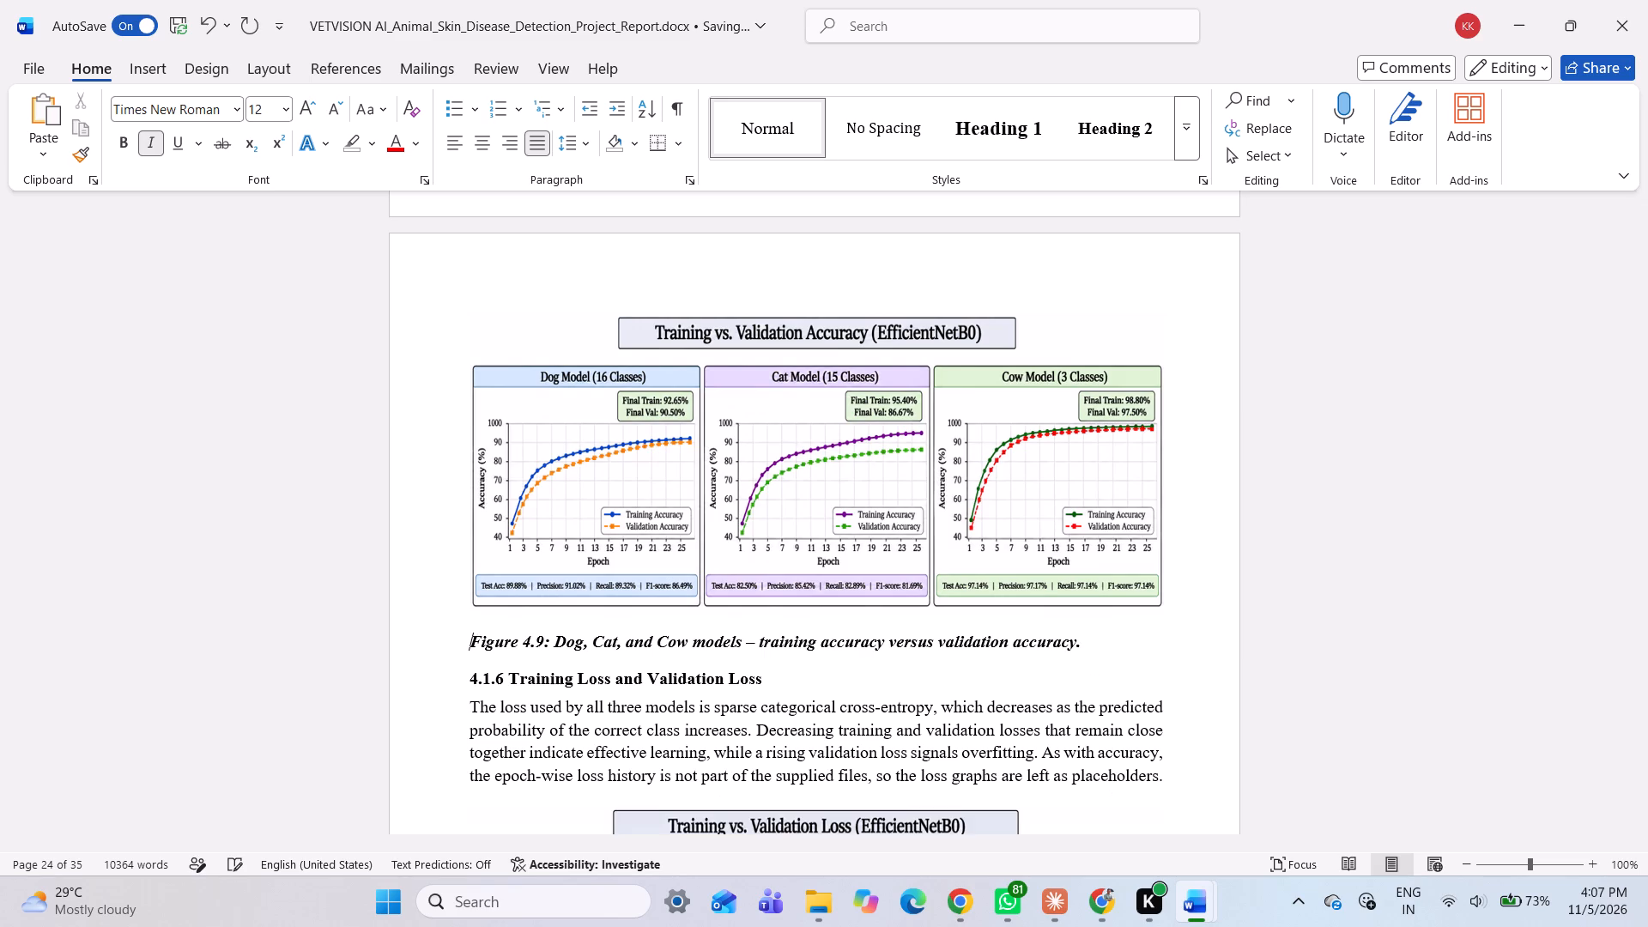
Remove the bold formatting from the whole Figure 4.9 caption, keeping it italic.
{"action": "scroll", "coordinate": [1130, 590], "scroll_direction": "down", "scroll_amount": 7}
{"action": "scroll", "coordinate": [1114, 680], "scroll_direction": "down", "scroll_amount": 6}
{"action": "scroll", "coordinate": [1081, 676], "scroll_direction": "up", "scroll_amount": 9}
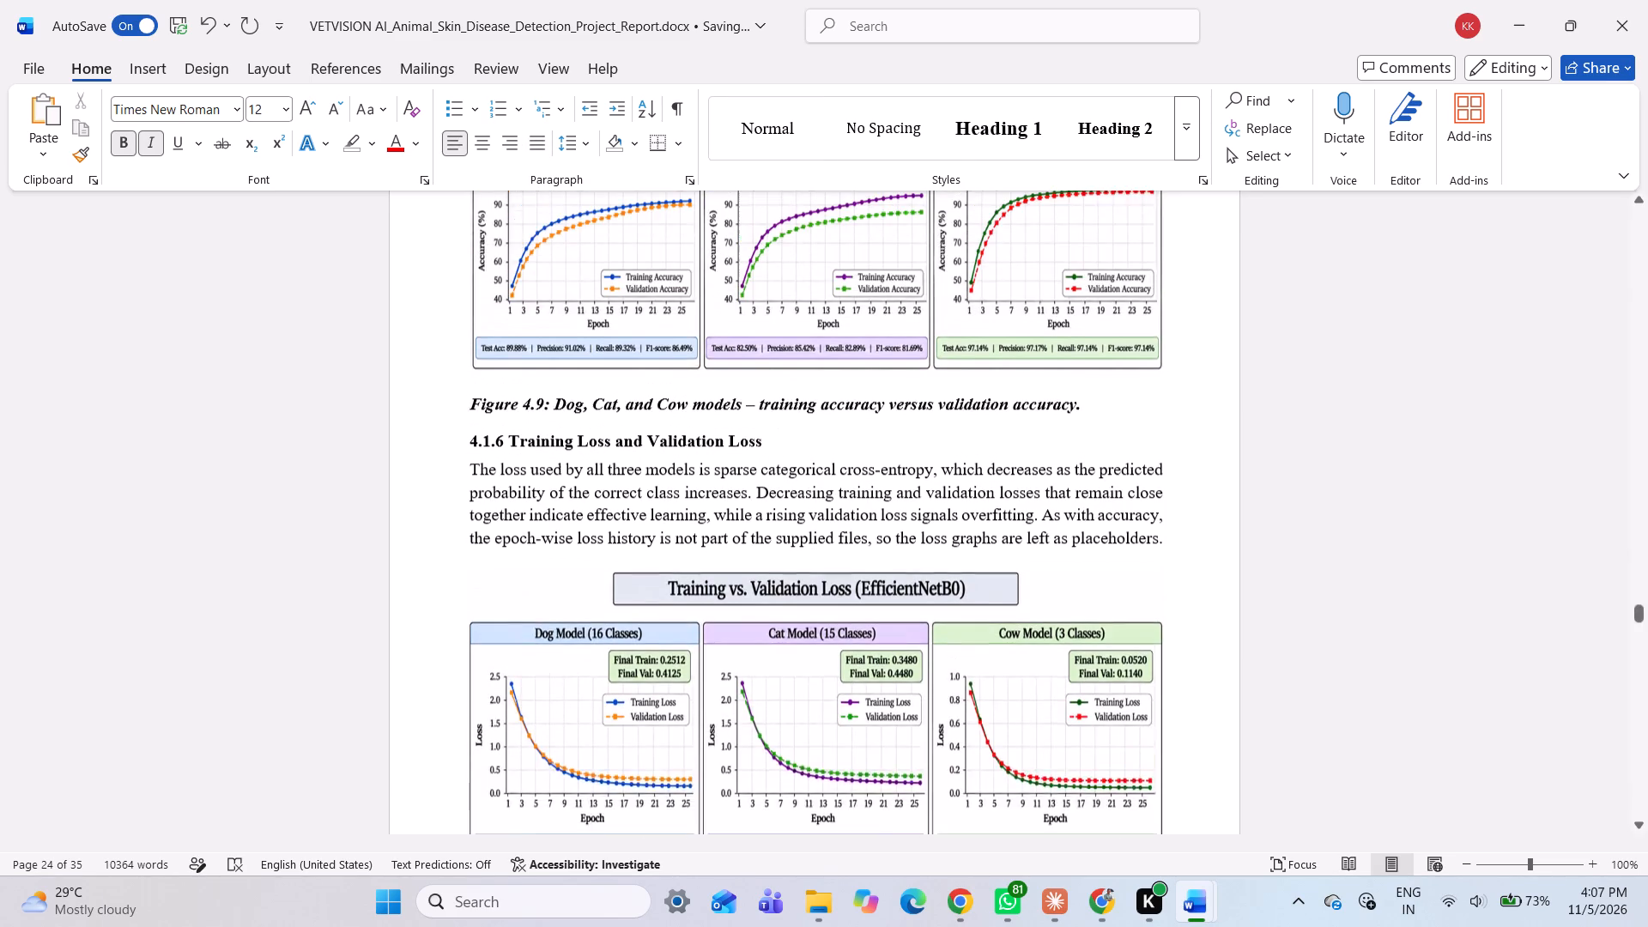
{"action": "left_click_drag", "start_coordinate": [487, 440], "coordinate": [656, 427]}
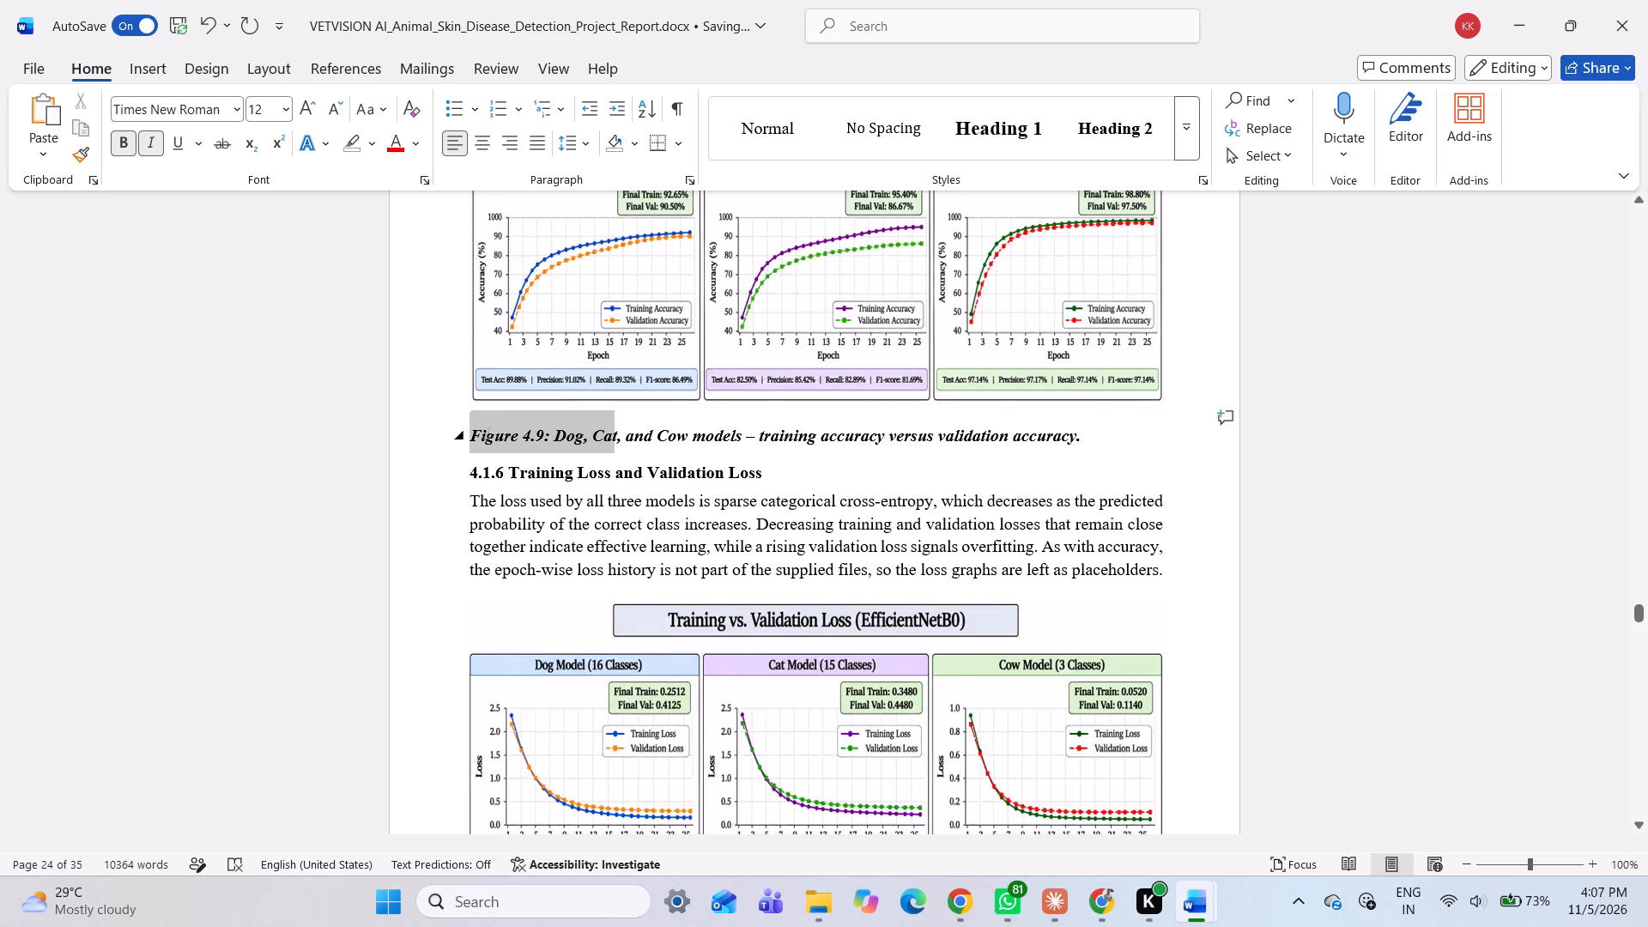
{"action": "left_click_drag", "start_coordinate": [656, 427], "coordinate": [1152, 409]}
{"action": "left_click", "coordinate": [1145, 440]}
{"action": "left_click_drag", "start_coordinate": [1088, 440], "coordinate": [470, 457]}
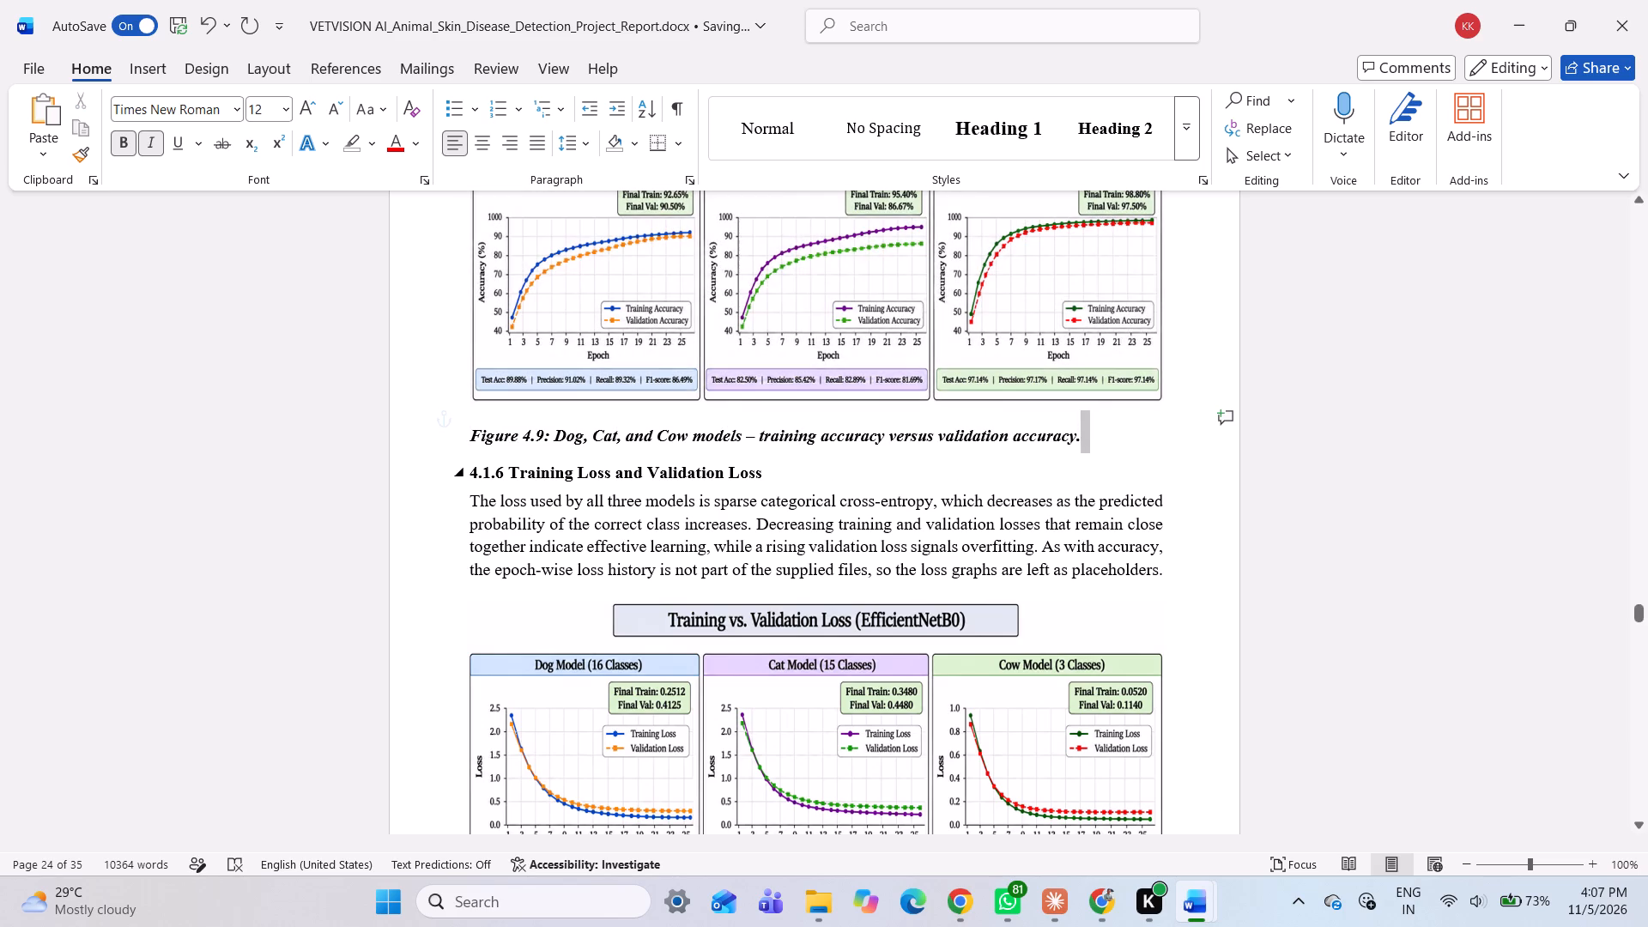
{"action": "left_click_drag", "start_coordinate": [470, 457], "coordinate": [470, 439]}
{"action": "left_click", "coordinate": [482, 402]}
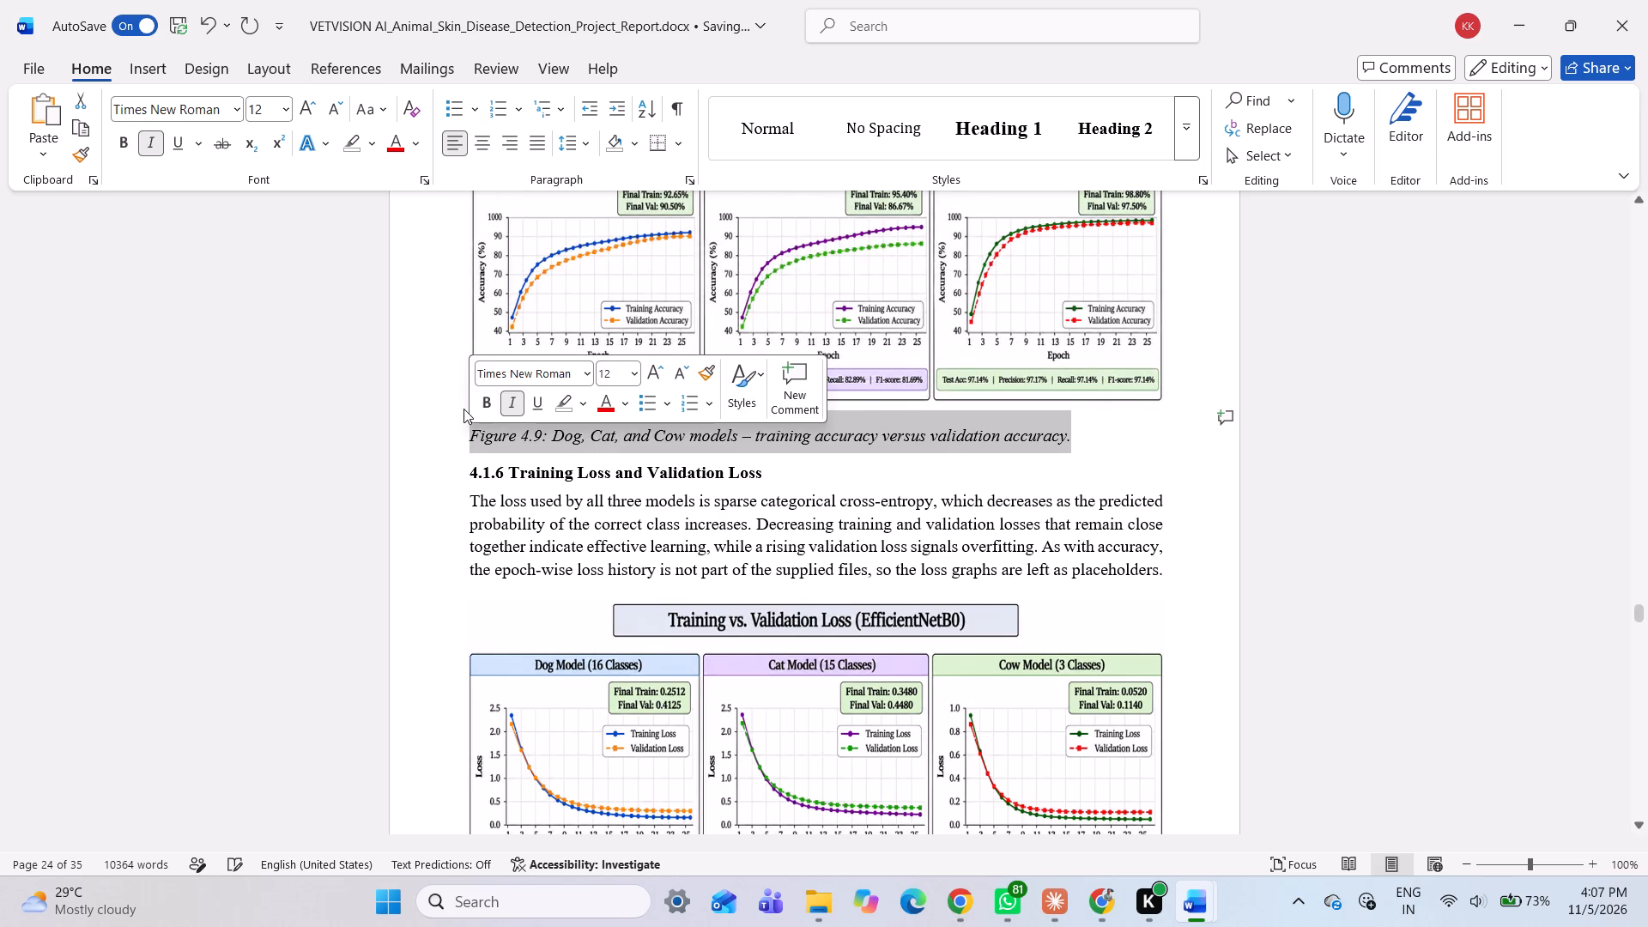
{"action": "left_click", "coordinate": [1186, 454]}
Delete leading spaces before the Figure 4.10 caption, and undo the deletions that extend into the loss chart and the 4.1.6 heading.
{"action": "scroll", "coordinate": [1085, 525], "scroll_direction": "down", "scroll_amount": 4}
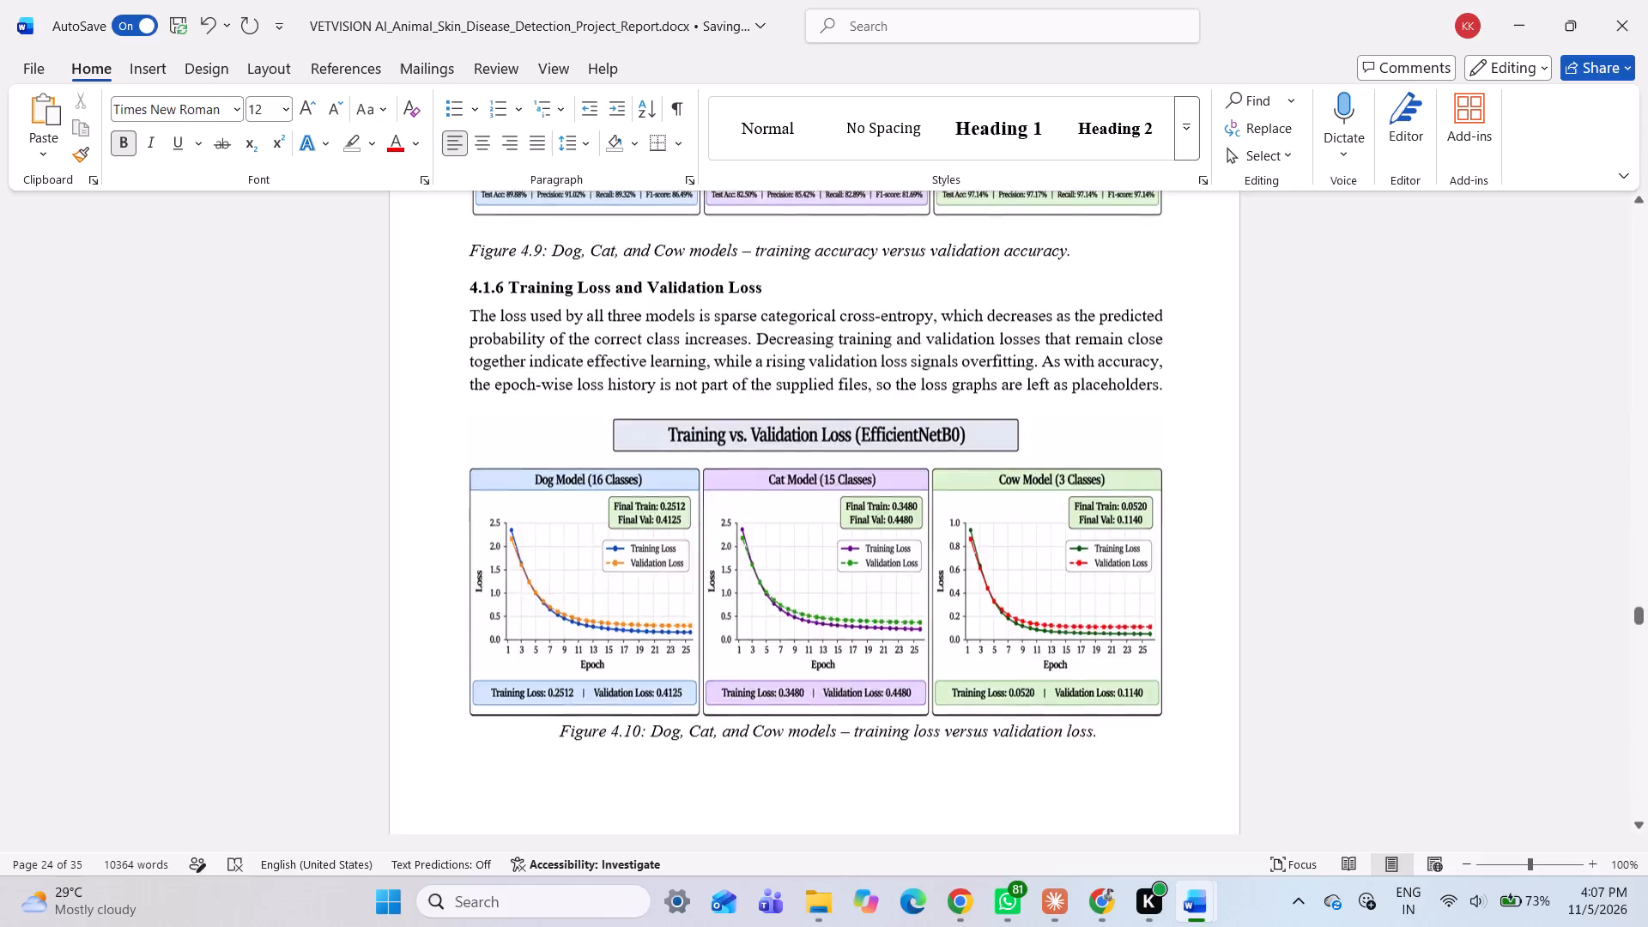
{"action": "scroll", "coordinate": [1068, 517], "scroll_direction": "down", "scroll_amount": 8}
{"action": "scroll", "coordinate": [1035, 530], "scroll_direction": "up", "scroll_amount": 5}
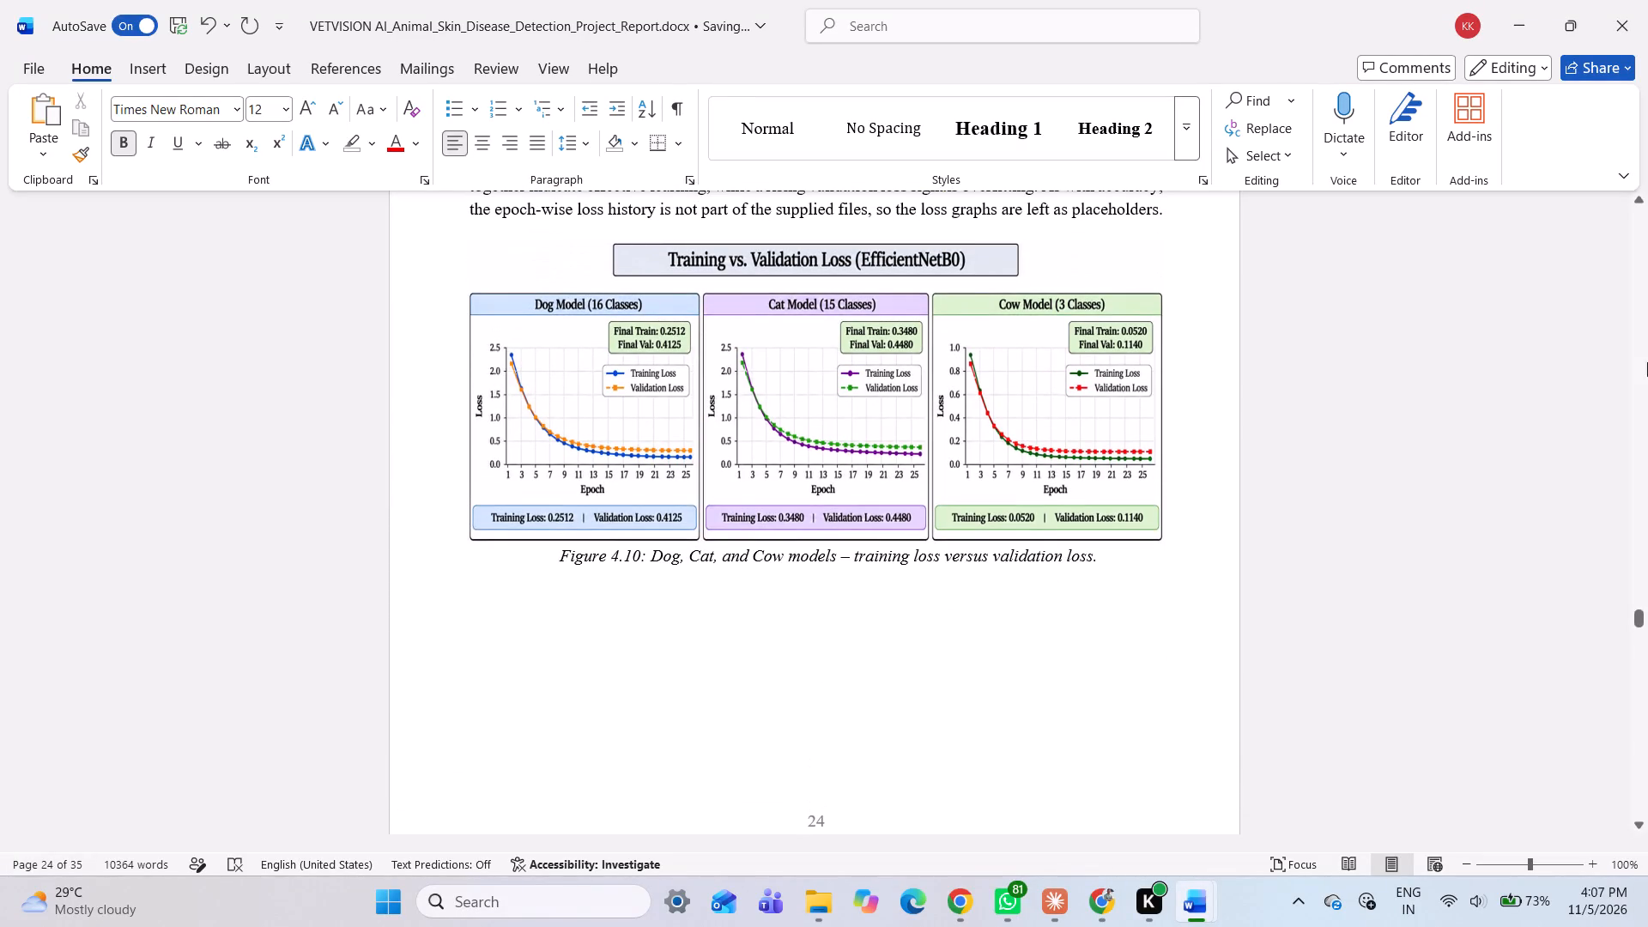
{"action": "scroll", "coordinate": [1368, 831], "scroll_direction": "up", "scroll_amount": 6}
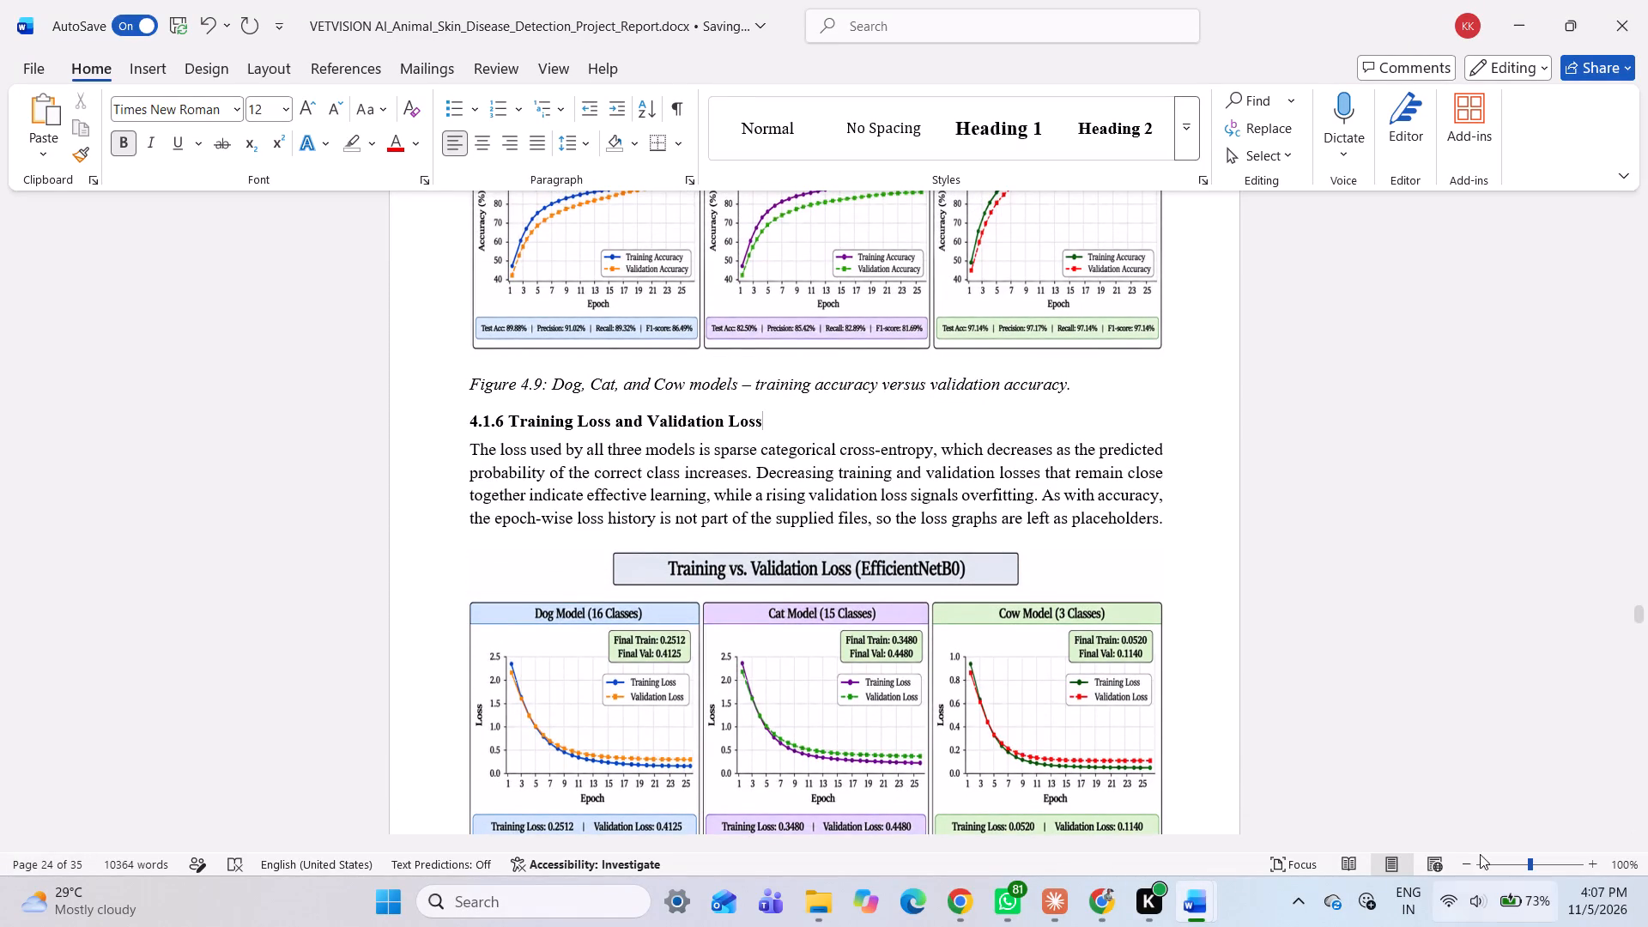
{"action": "scroll", "coordinate": [746, 621], "scroll_direction": "down", "scroll_amount": 3}
{"action": "scroll", "coordinate": [602, 600], "scroll_direction": "down", "scroll_amount": 1}
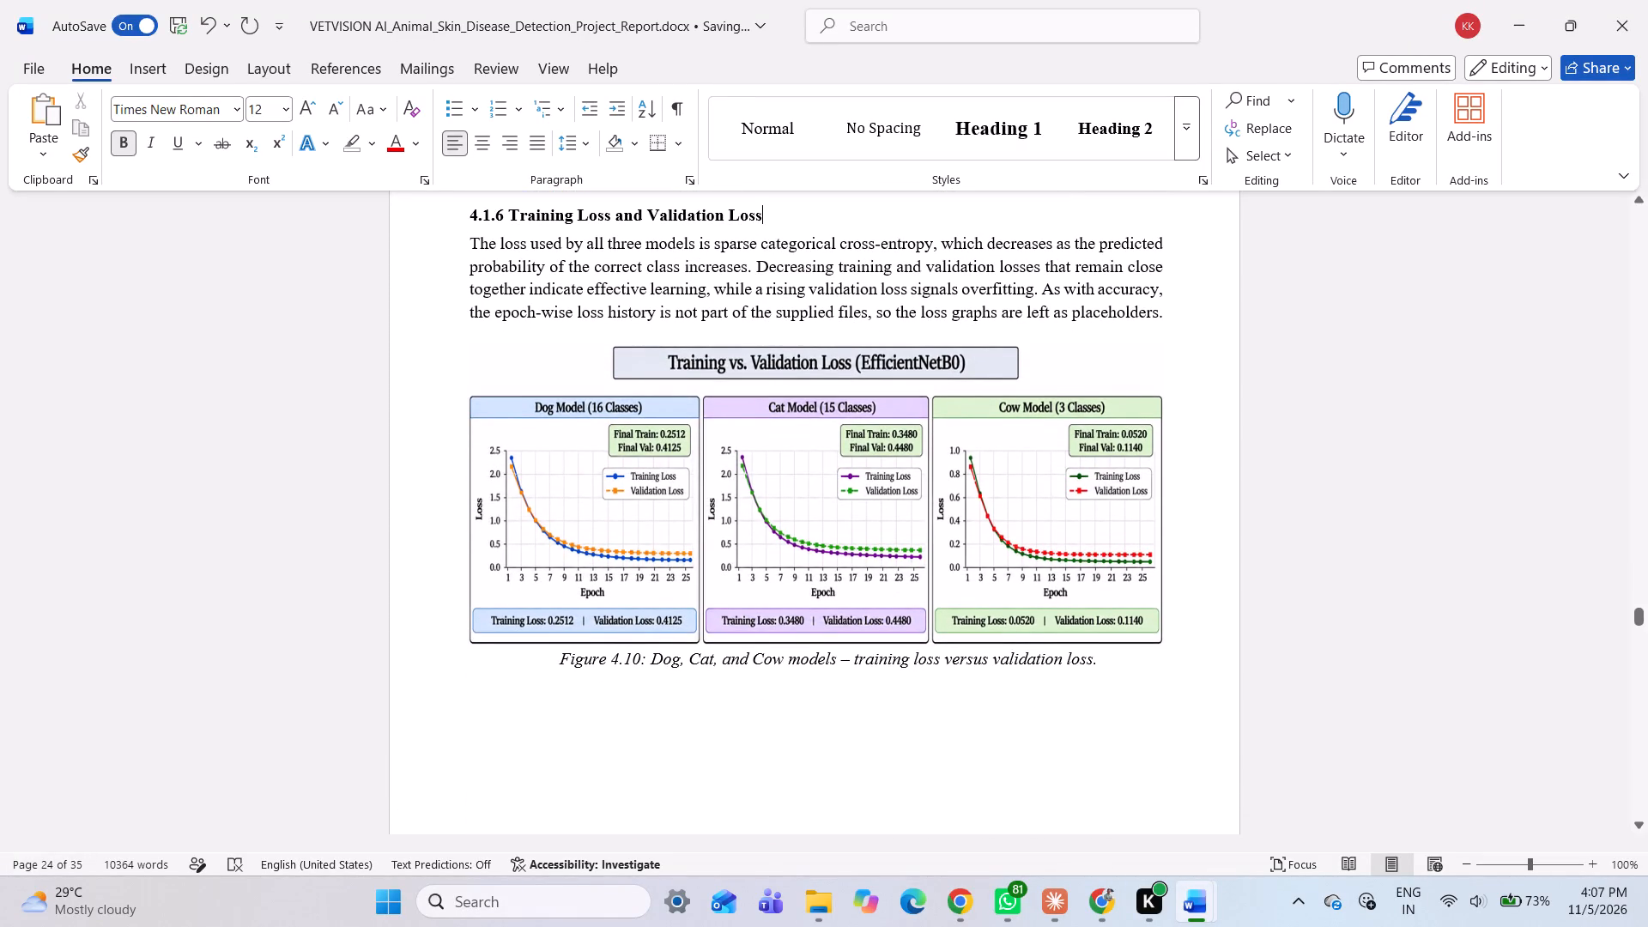
{"action": "left_click", "coordinate": [557, 665]}
{"action": "key", "text": "Right"}
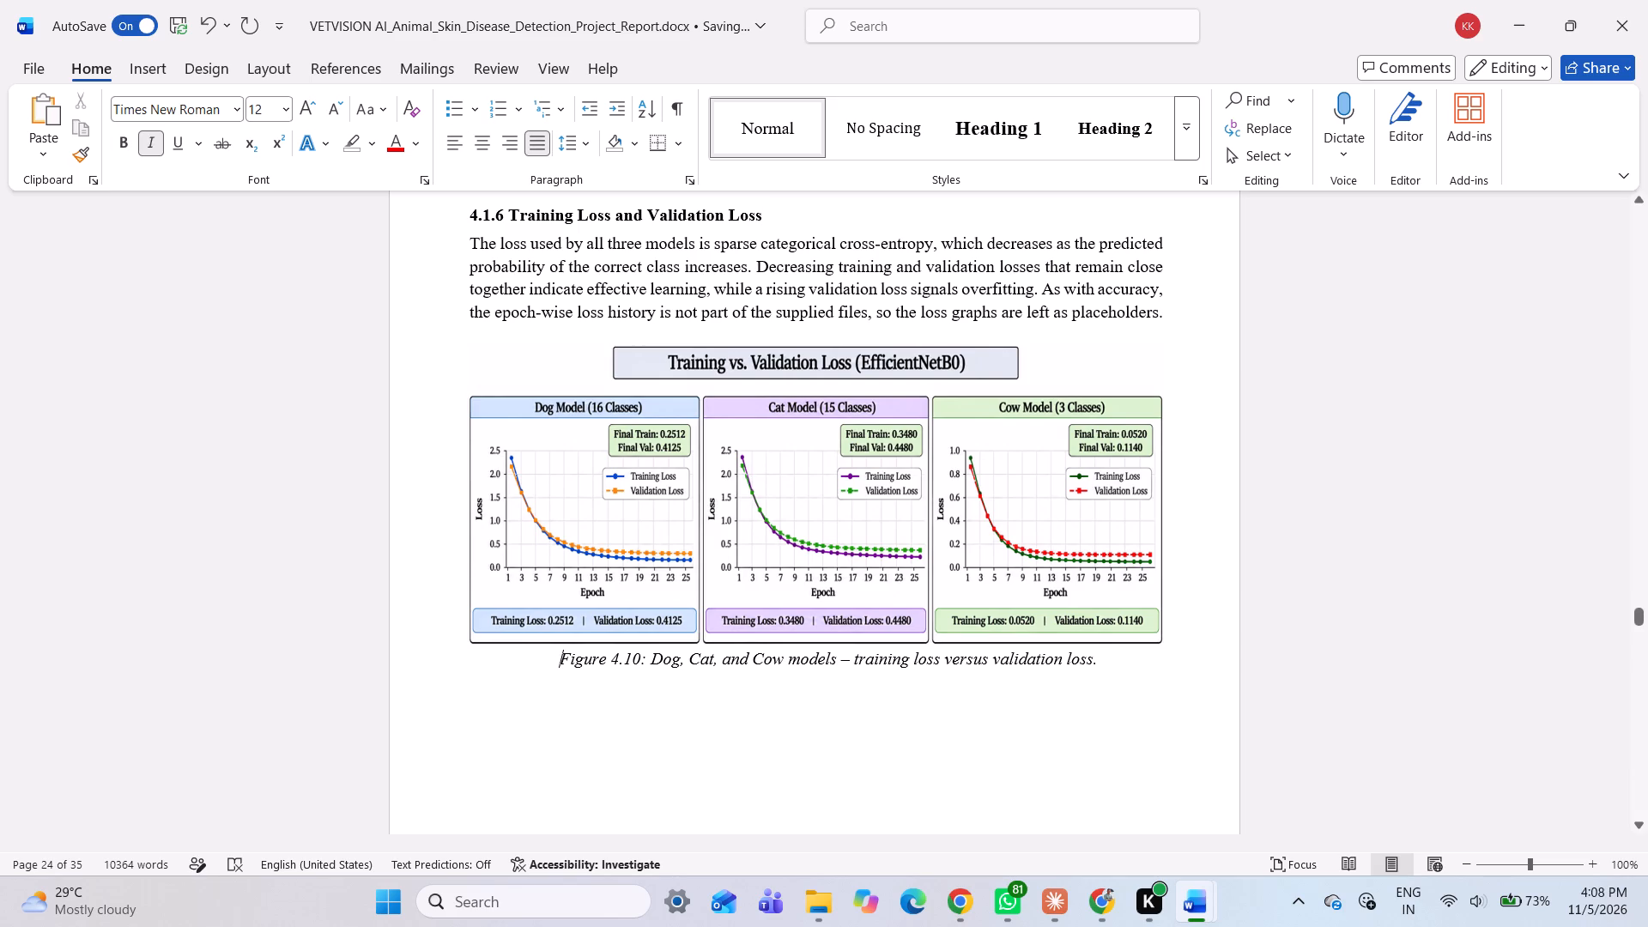
{"action": "key", "text": "BackSpace"}
{"action": "key", "text": "BackSpace"}
{"action": "key", "text": "BackSpace"}
{"action": "key", "text": "BackSpace"}
{"action": "key", "text": "BackSpace"}
{"action": "key", "text": "BackSpace"}
{"action": "key", "text": "BackSpace"}
{"action": "key", "text": "BackSpace"}
{"action": "key", "text": "BackSpace"}
{"action": "key", "text": "BackSpace"}
{"action": "key", "text": "BackSpace"}
{"action": "key", "text": "BackSpace"}
{"action": "key", "text": "BackSpace"}
{"action": "key", "text": "BackSpace"}
{"action": "key", "text": "BackSpace"}
{"action": "left_click", "coordinate": [936, 640]}
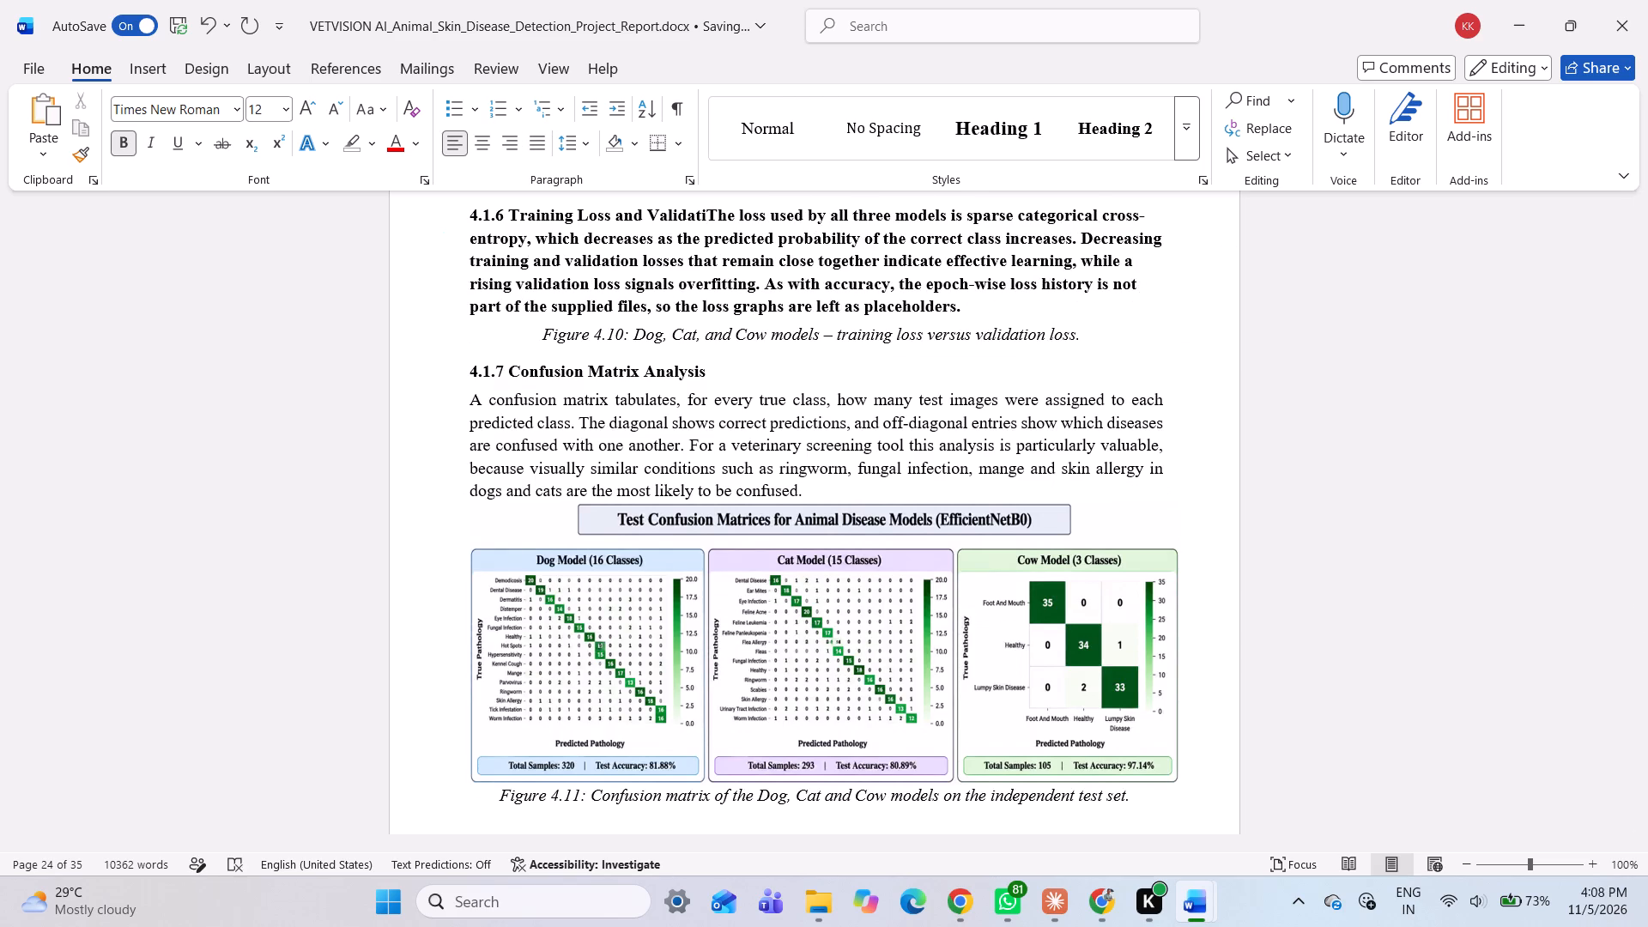
{"action": "key", "text": "ctrl+z"}
{"action": "key", "text": "ctrl+z"}
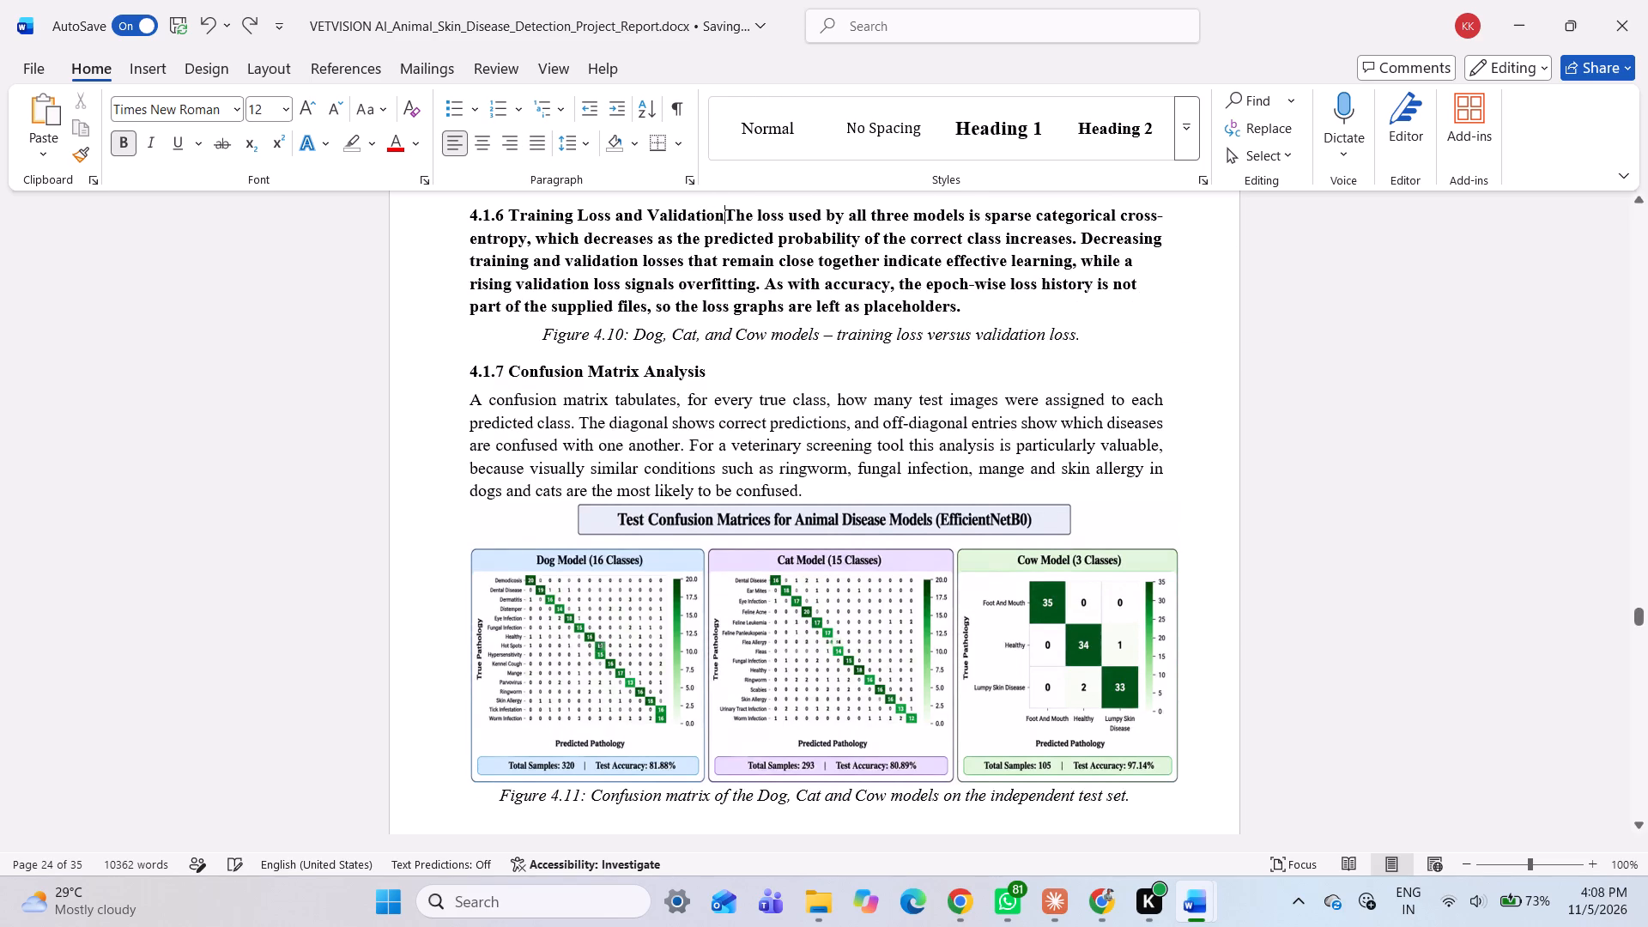
{"action": "key", "text": "ctrl+z"}
{"action": "key", "text": "ctrl+z"}
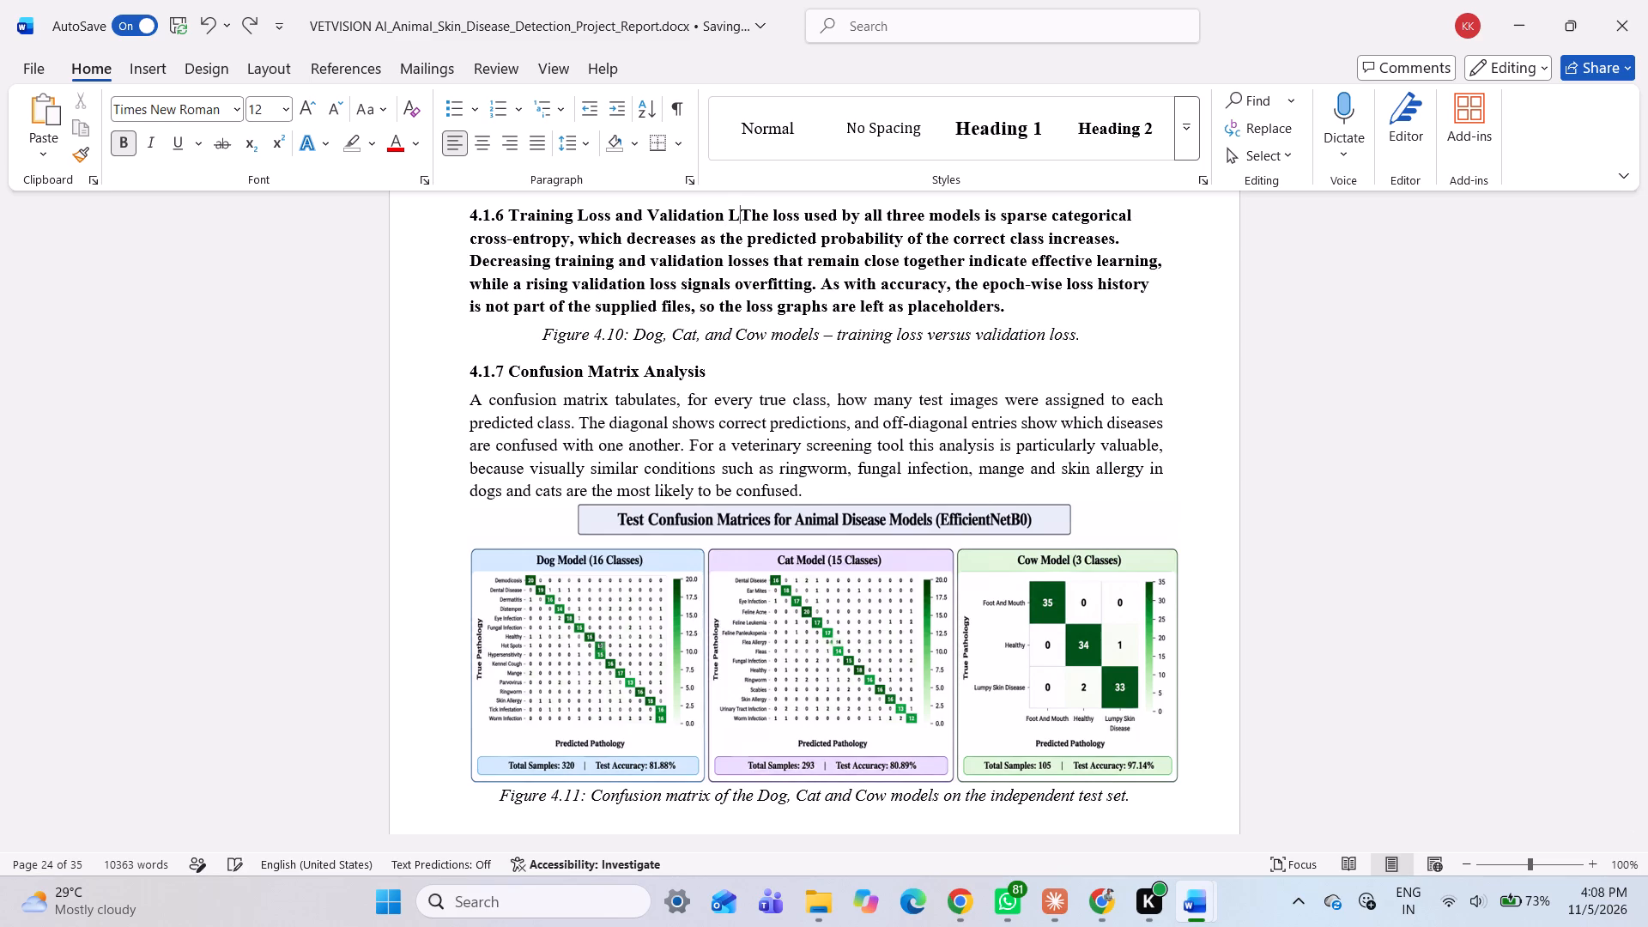
{"action": "key", "text": "ctrl+z"}
{"action": "key", "text": "ctrl+z"}
{"action": "key", "text": "ctrl+z"}
{"action": "key", "text": "ctrl+z"}
{"action": "key", "text": "ctrl+z"}
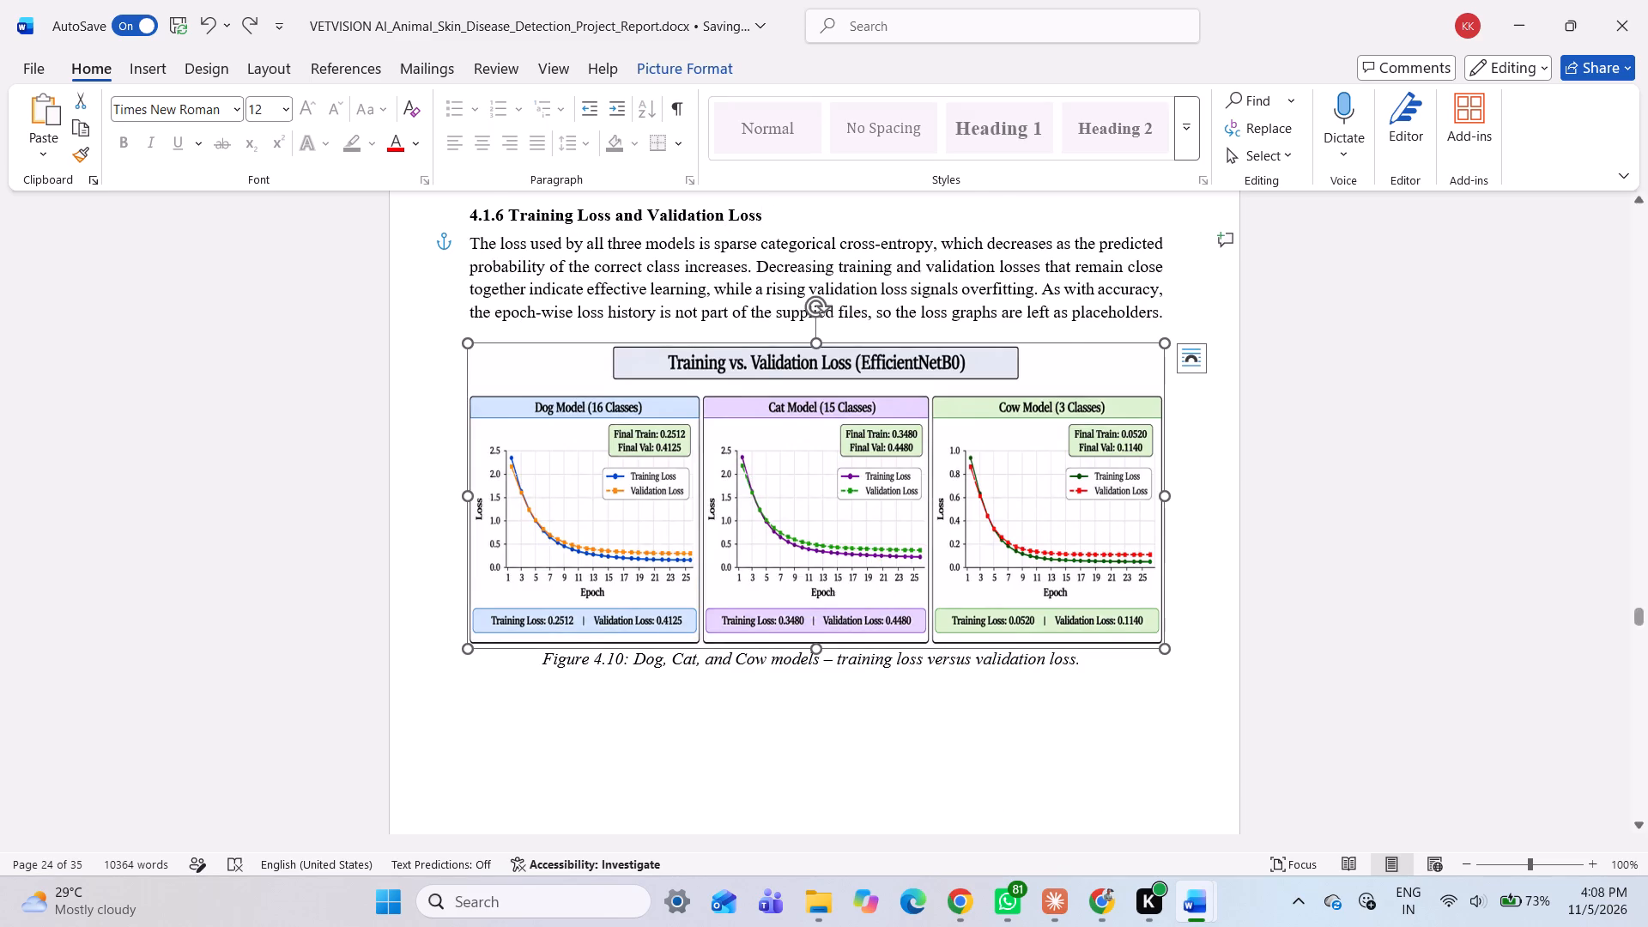
Remove the remaining leading spaces so the Figure 4.10 caption starts at the left margin, and insert an empty line above it.
{"action": "scroll", "coordinate": [896, 601], "scroll_direction": "down", "scroll_amount": 5}
{"action": "scroll", "coordinate": [893, 615], "scroll_direction": "up", "scroll_amount": 2}
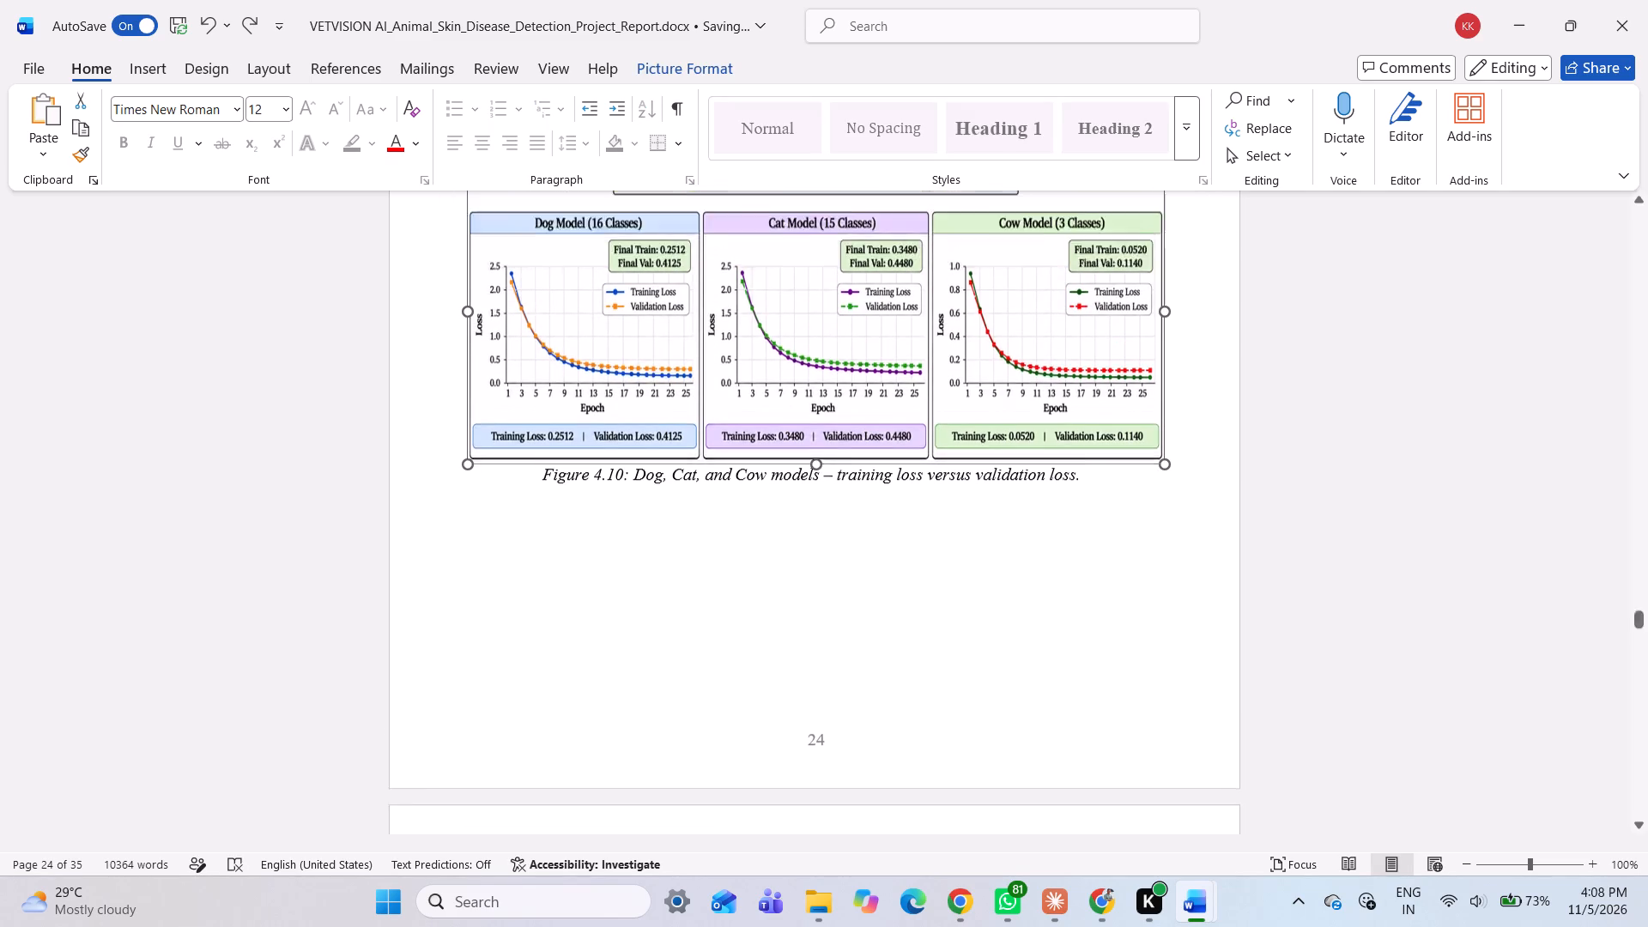
{"action": "scroll", "coordinate": [893, 615], "scroll_direction": "up", "scroll_amount": 9}
{"action": "scroll", "coordinate": [893, 615], "scroll_direction": "down", "scroll_amount": 5}
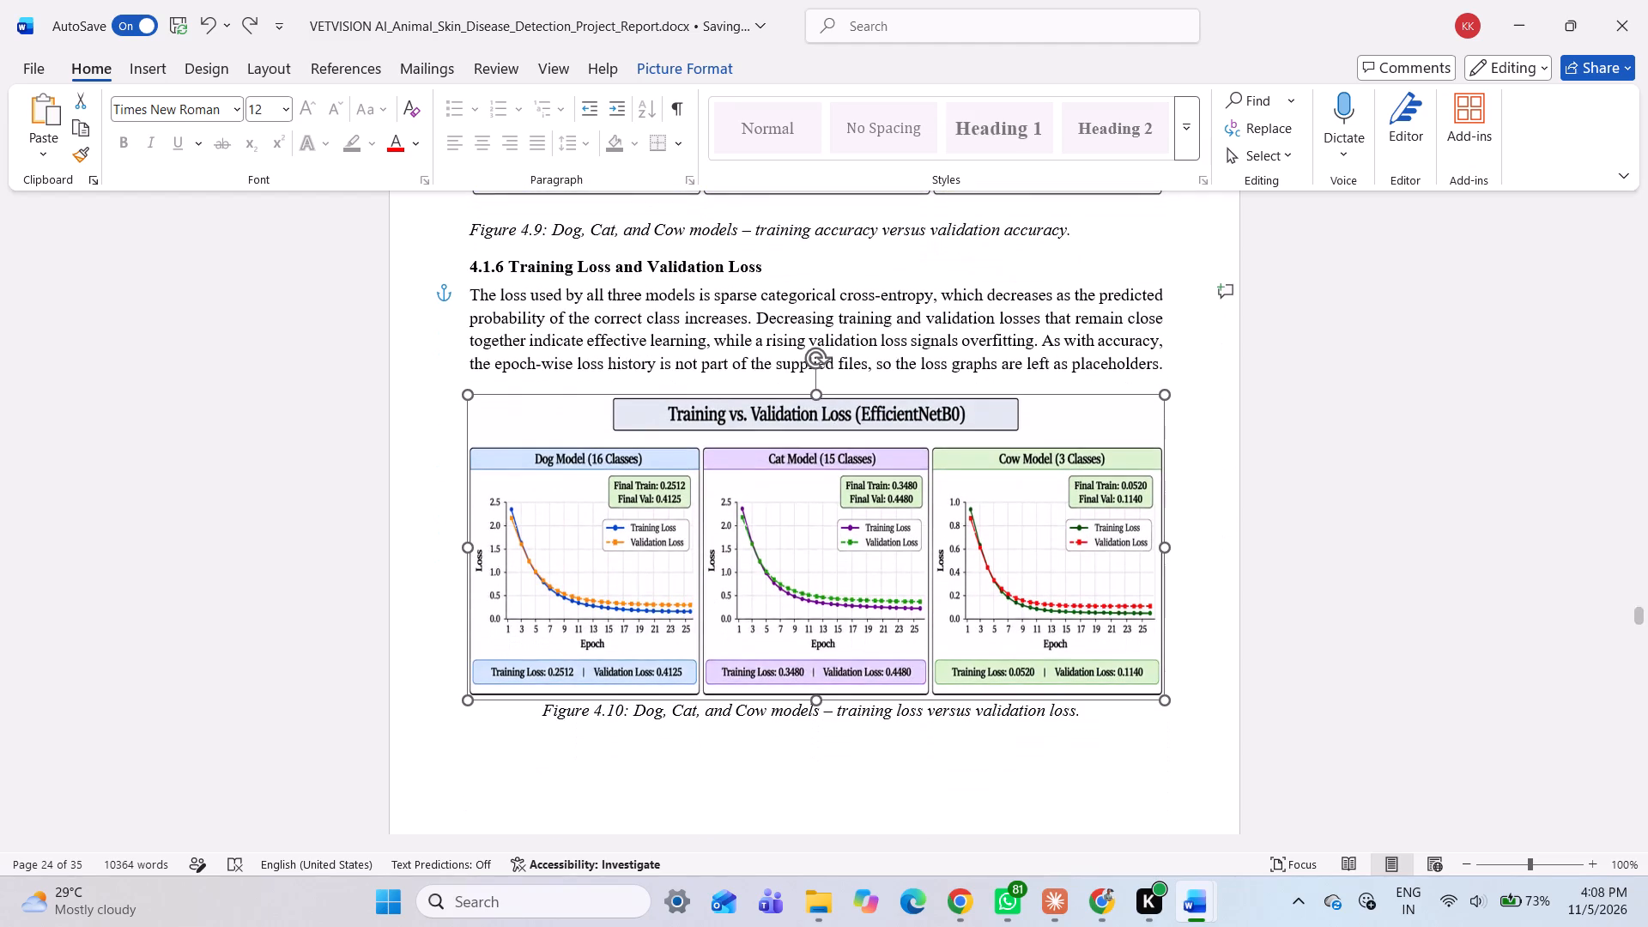
{"action": "left_click", "coordinate": [770, 736]}
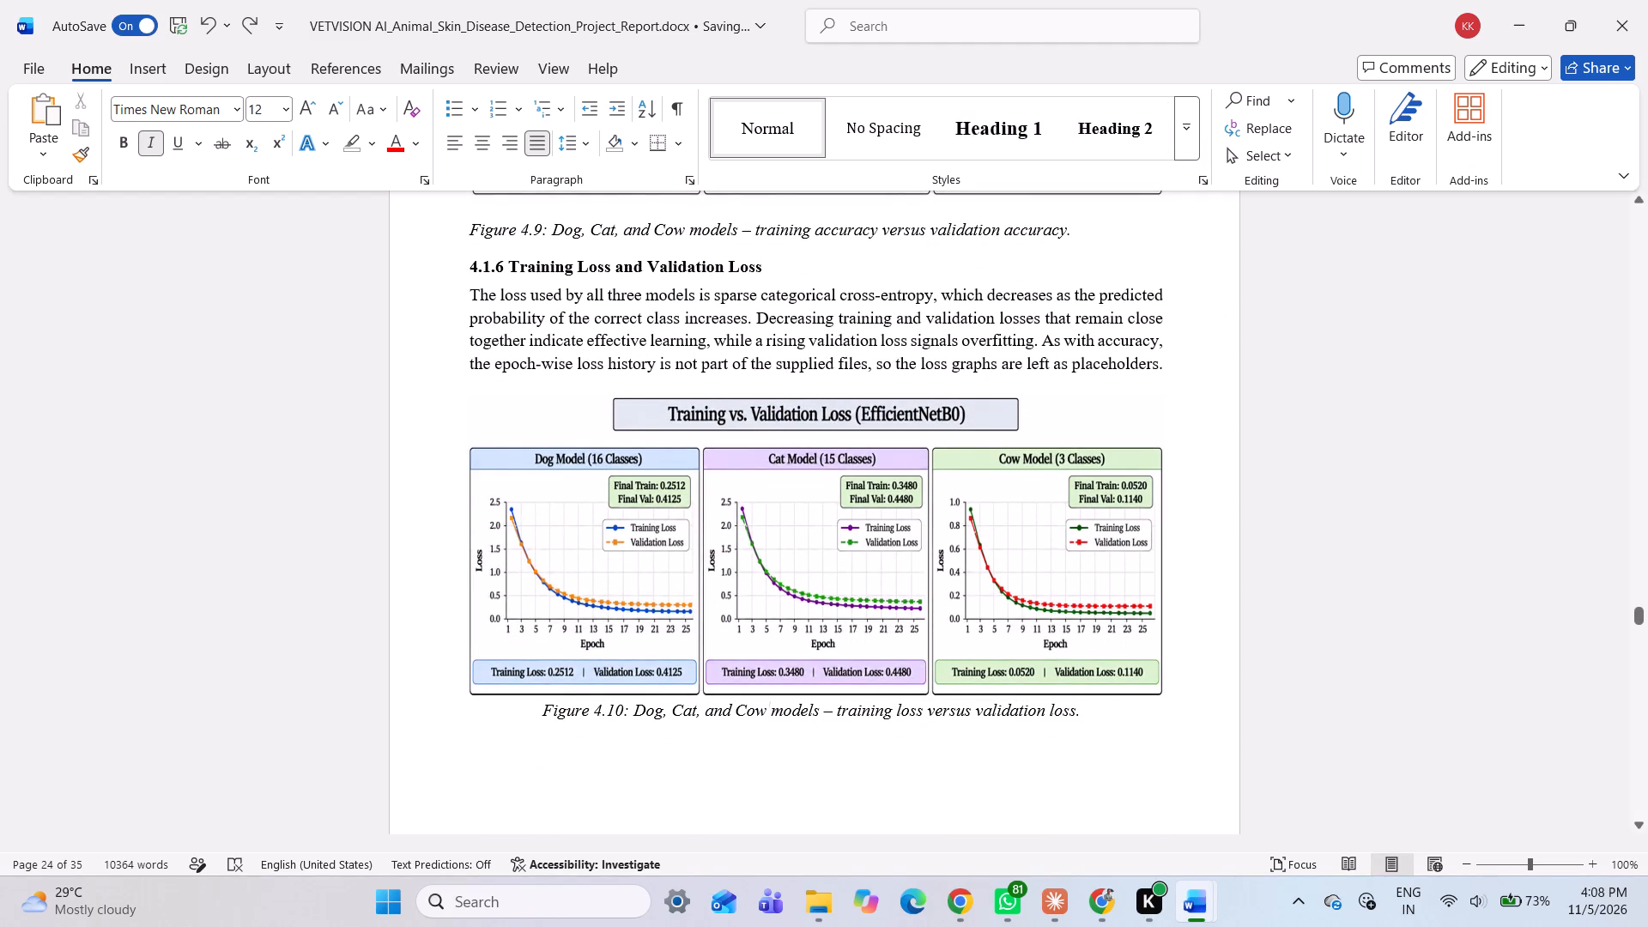
{"action": "left_click", "coordinate": [543, 712]}
{"action": "key", "text": "BackSpace"}
{"action": "key", "text": "BackSpace"}
{"action": "key", "text": "BackSpace"}
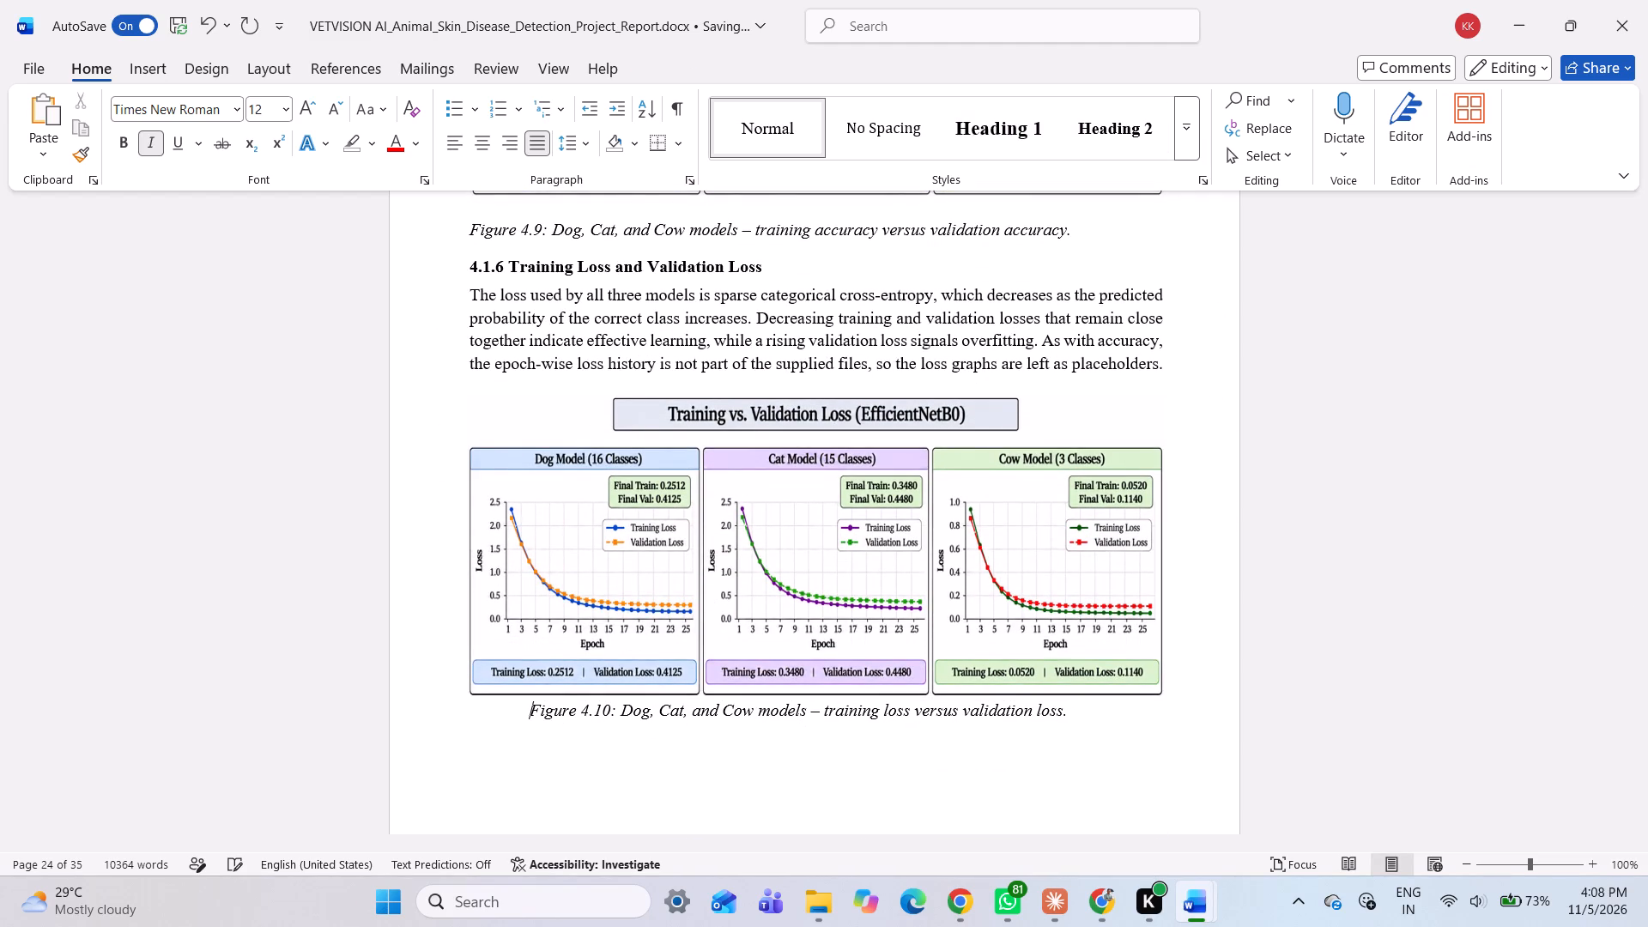
{"action": "key", "text": "BackSpace"}
{"action": "key", "text": "BackSpace"}
{"action": "key", "text": "BackSpace"}
{"action": "key", "text": "BackSpace"}
{"action": "key", "text": "BackSpace"}
{"action": "key", "text": "BackSpace"}
{"action": "key", "text": "BackSpace"}
{"action": "key", "text": "BackSpace"}
{"action": "key", "text": "BackSpace"}
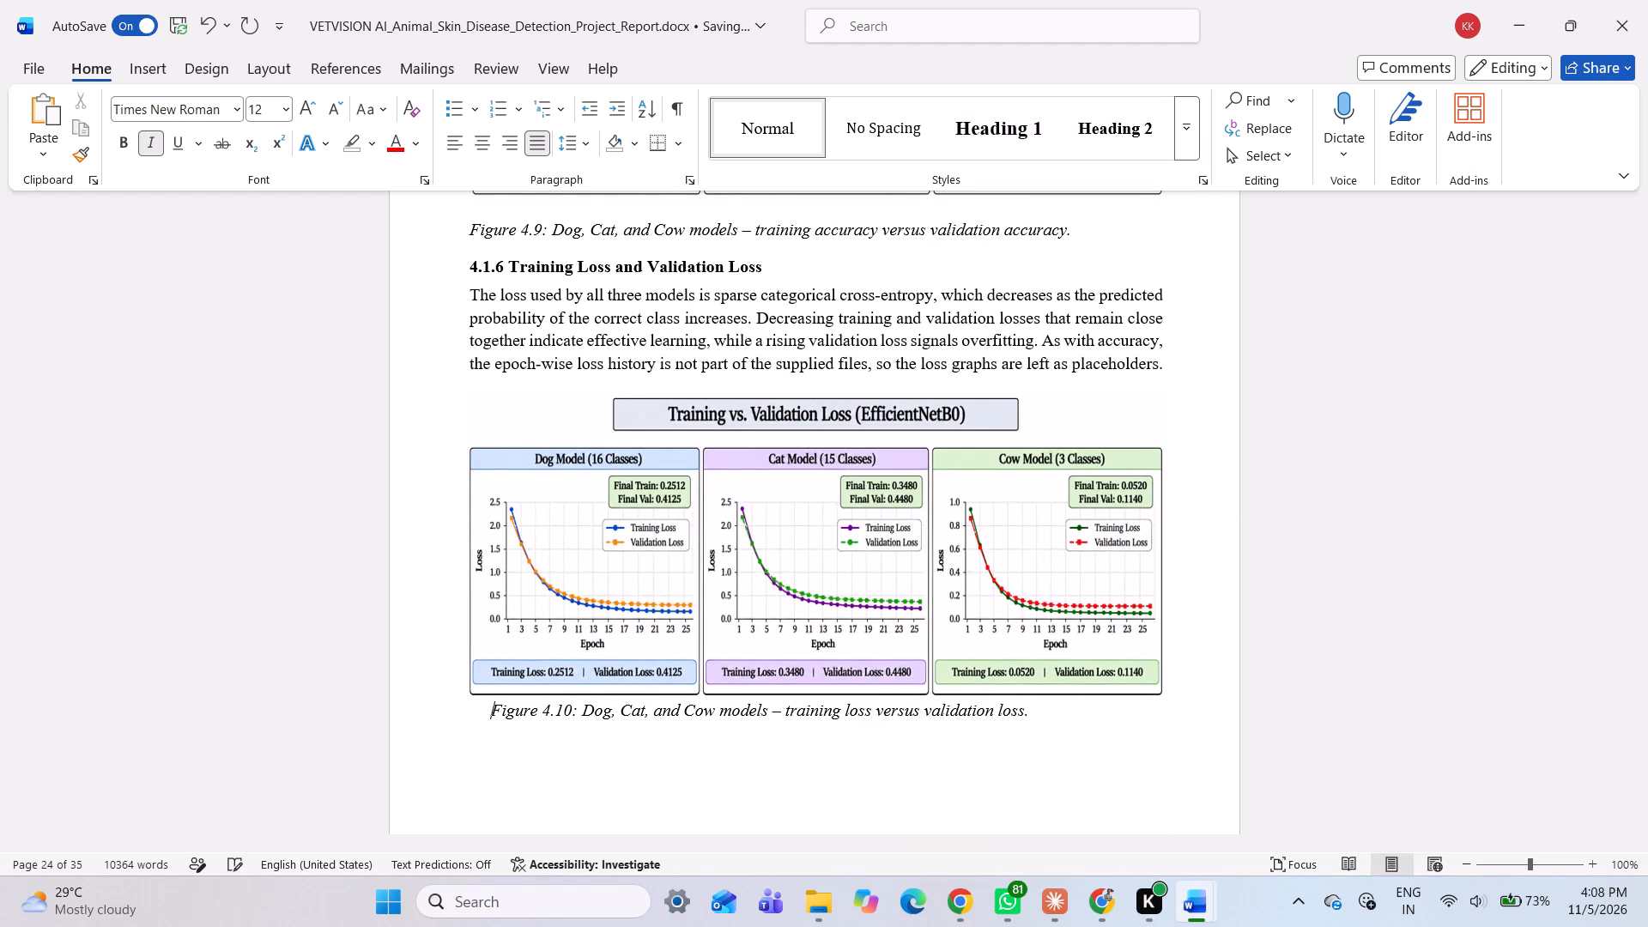
{"action": "key", "text": "BackSpace"}
{"action": "key", "text": "BackSpace"}
{"action": "key", "text": "BackSpace"}
{"action": "key", "text": "BackSpace"}
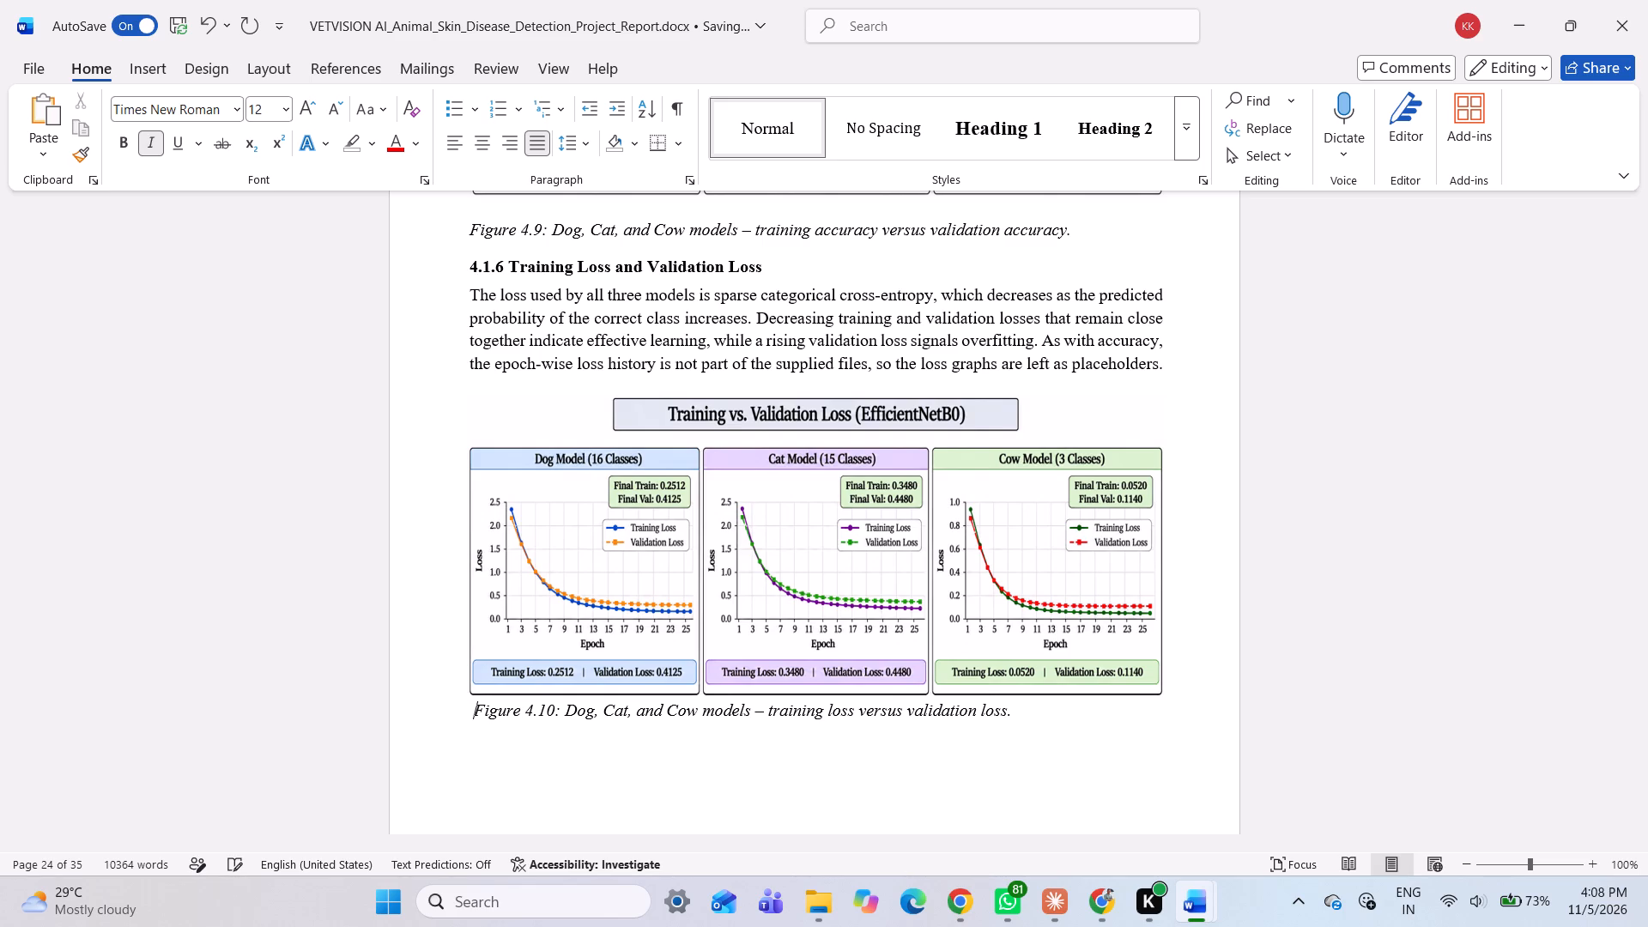
{"action": "key", "text": "BackSpace"}
{"action": "key", "text": "Return"}
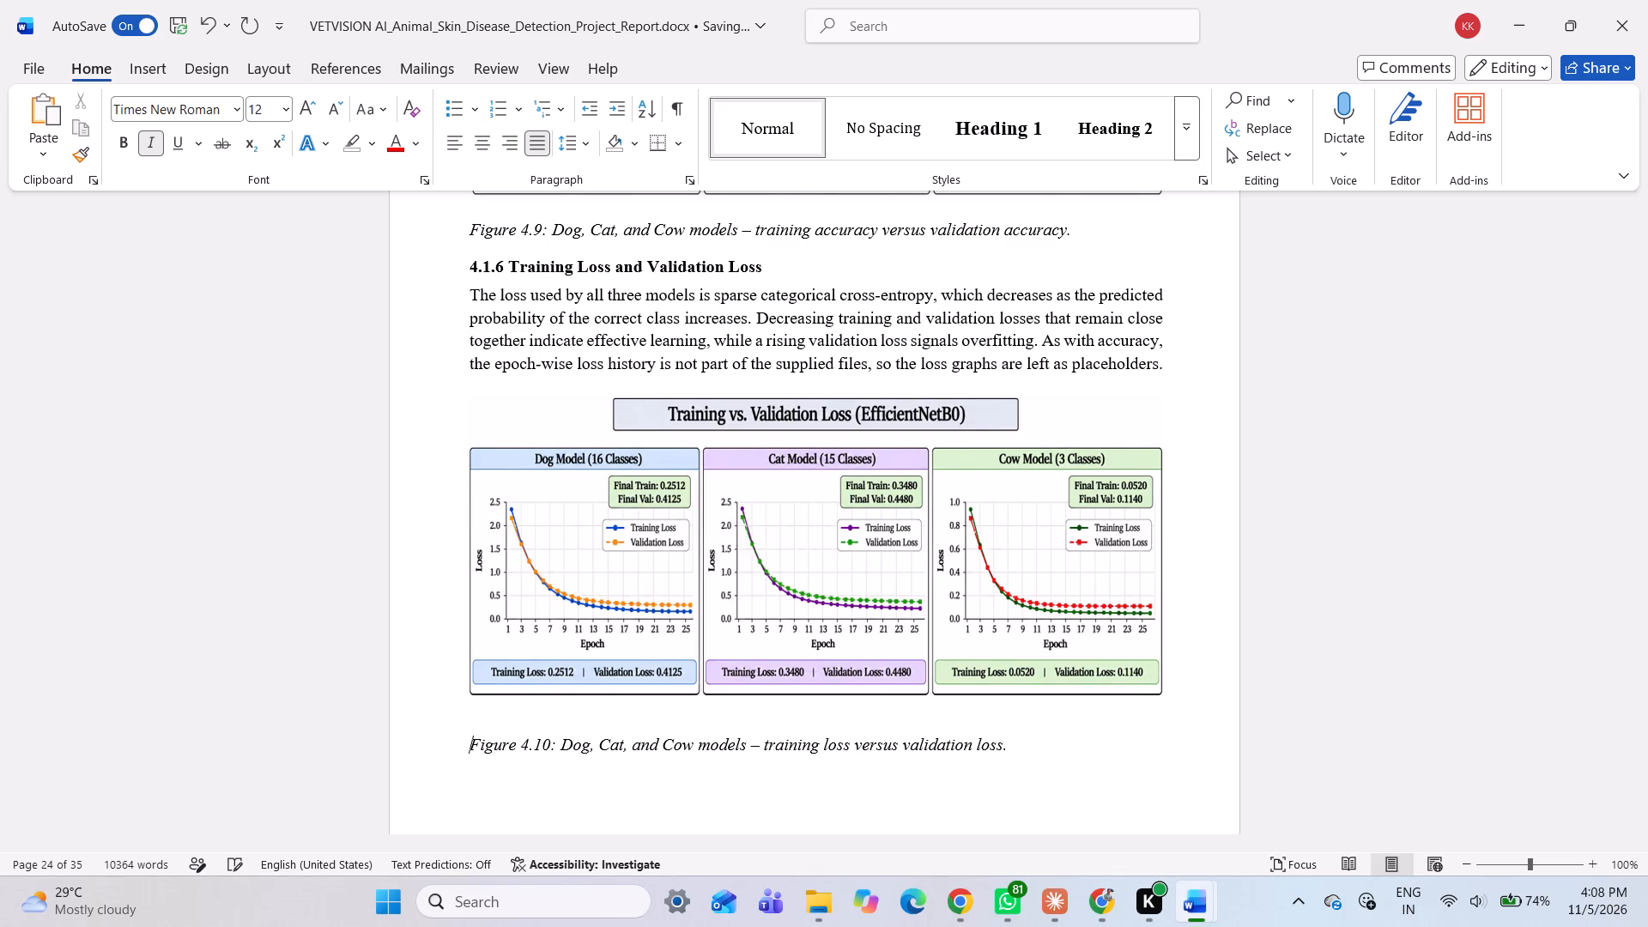
Slightly reduce the height of the "Training vs. Validation Loss" chart from its bottom edge, keeping its width.
{"action": "left_click", "coordinate": [928, 574]}
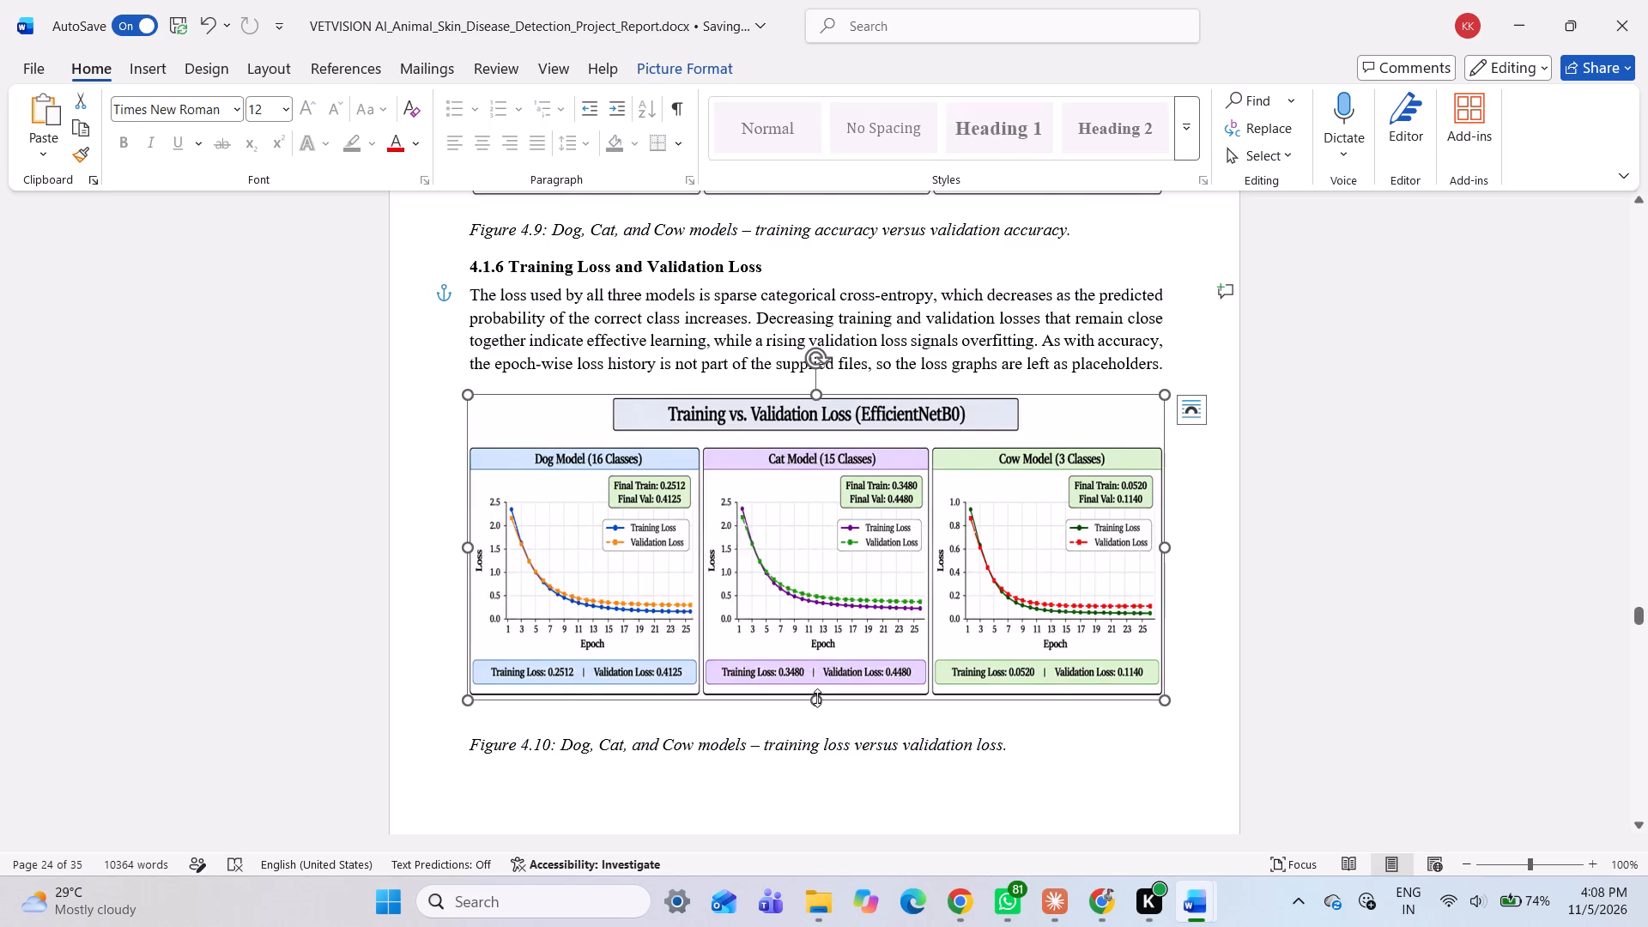
{"action": "left_click_drag", "start_coordinate": [818, 698], "coordinate": [820, 684]}
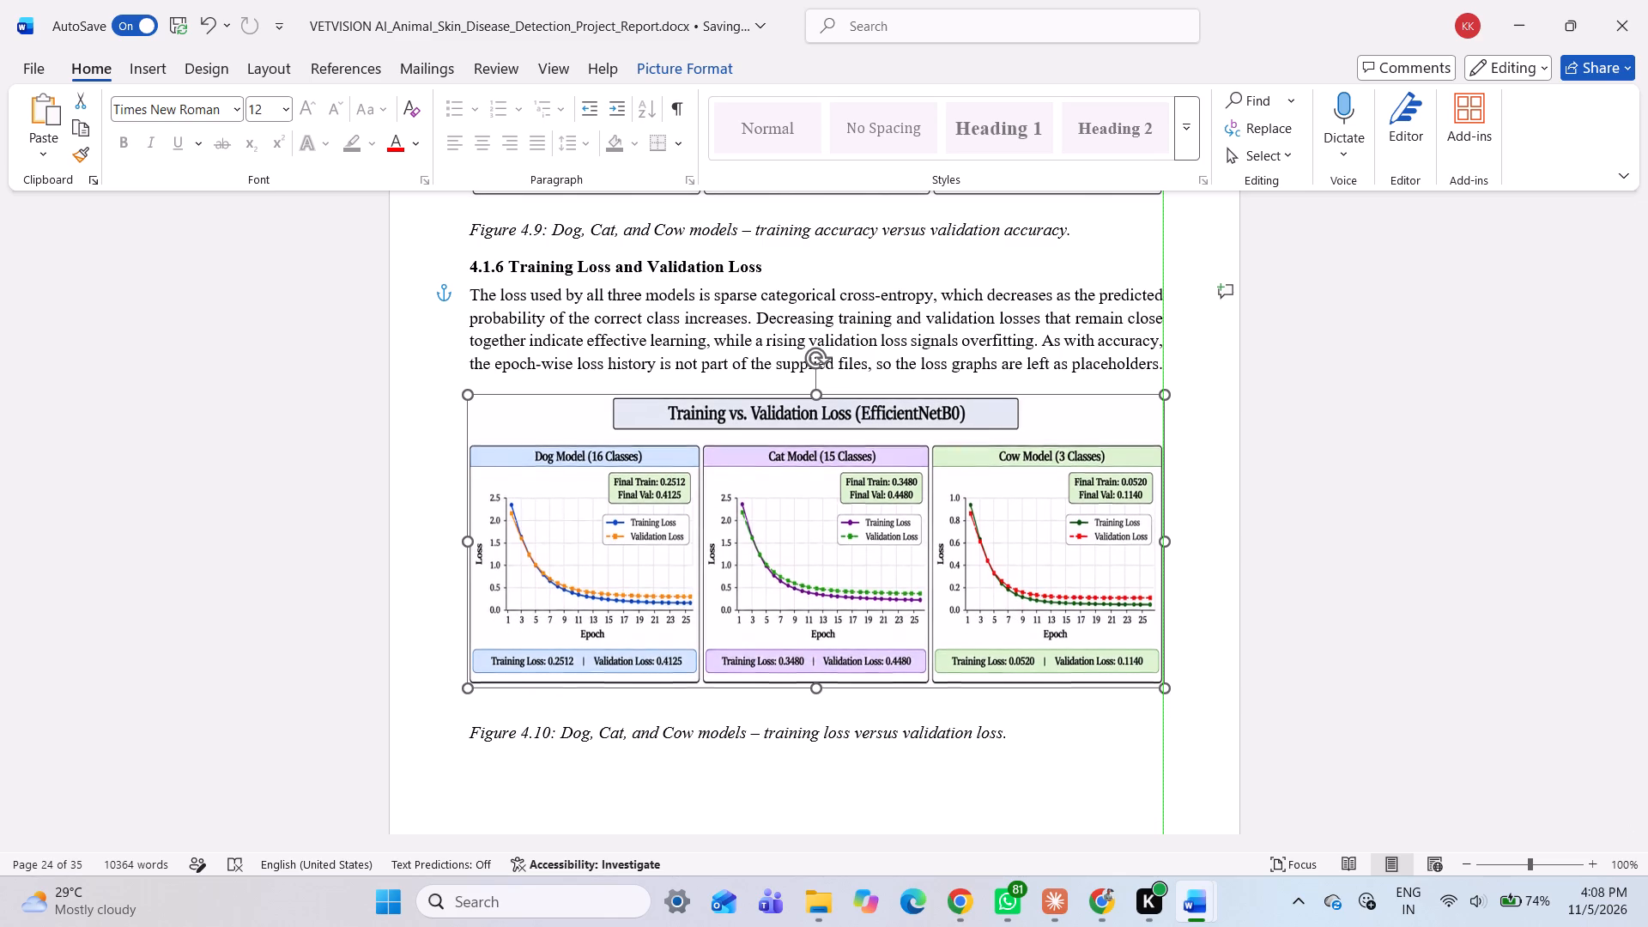
{"action": "left_click_drag", "start_coordinate": [820, 684], "coordinate": [820, 682]}
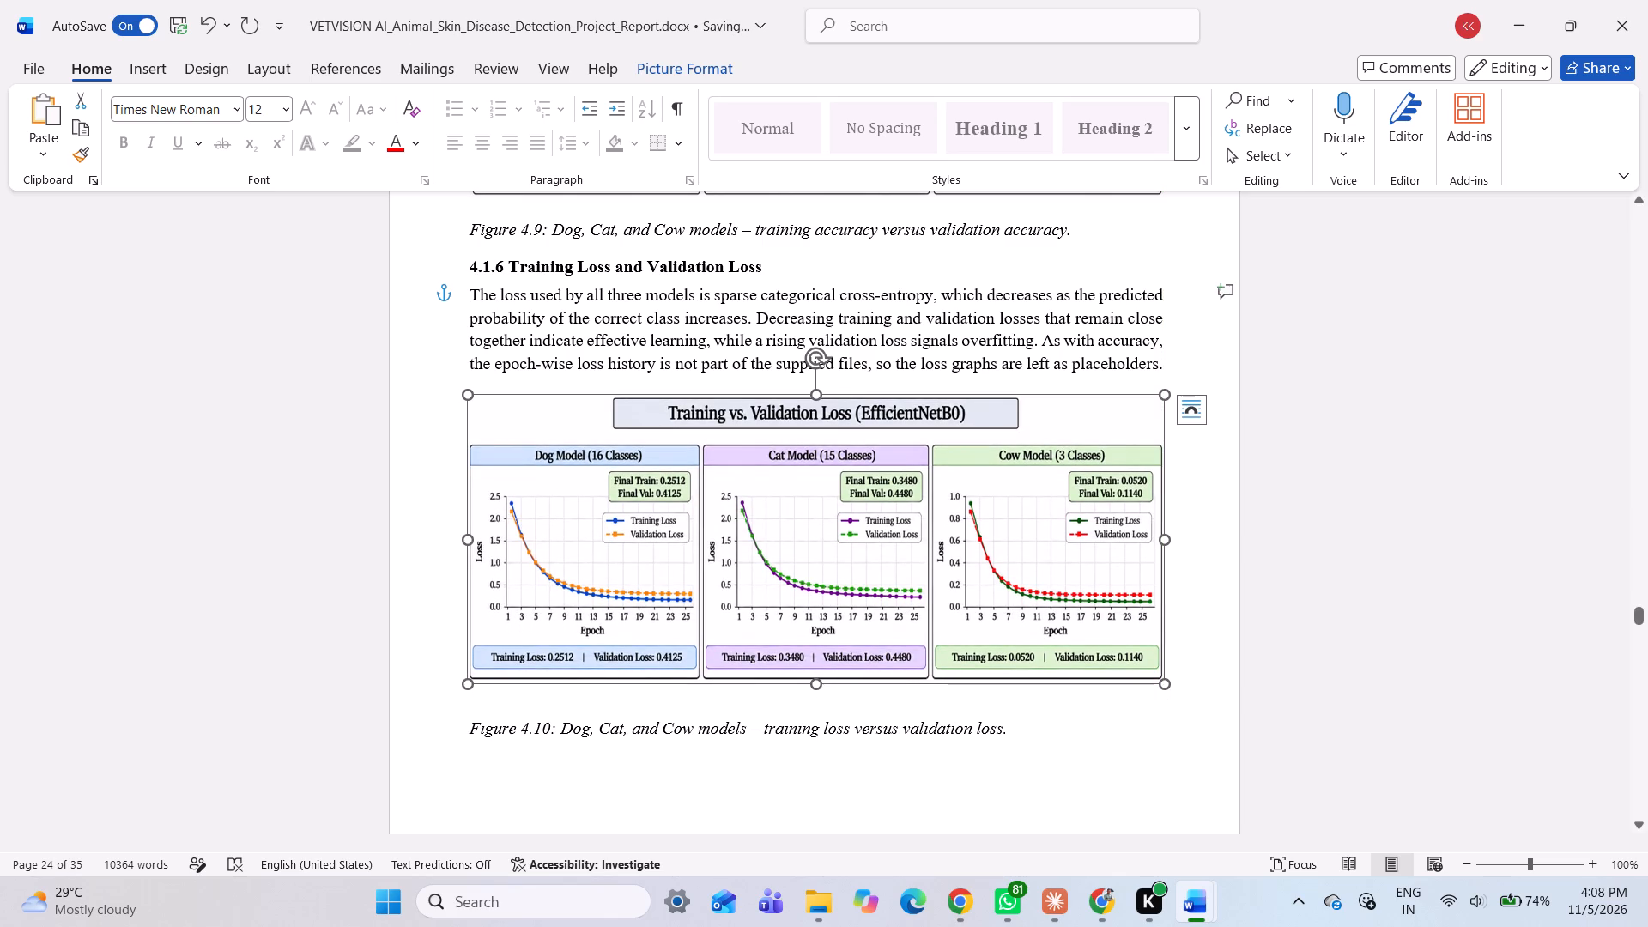
{"action": "left_click", "coordinate": [1103, 724]}
{"action": "scroll", "coordinate": [809, 675], "scroll_direction": "up", "scroll_amount": 3}
{"action": "scroll", "coordinate": [809, 675], "scroll_direction": "down", "scroll_amount": 4}
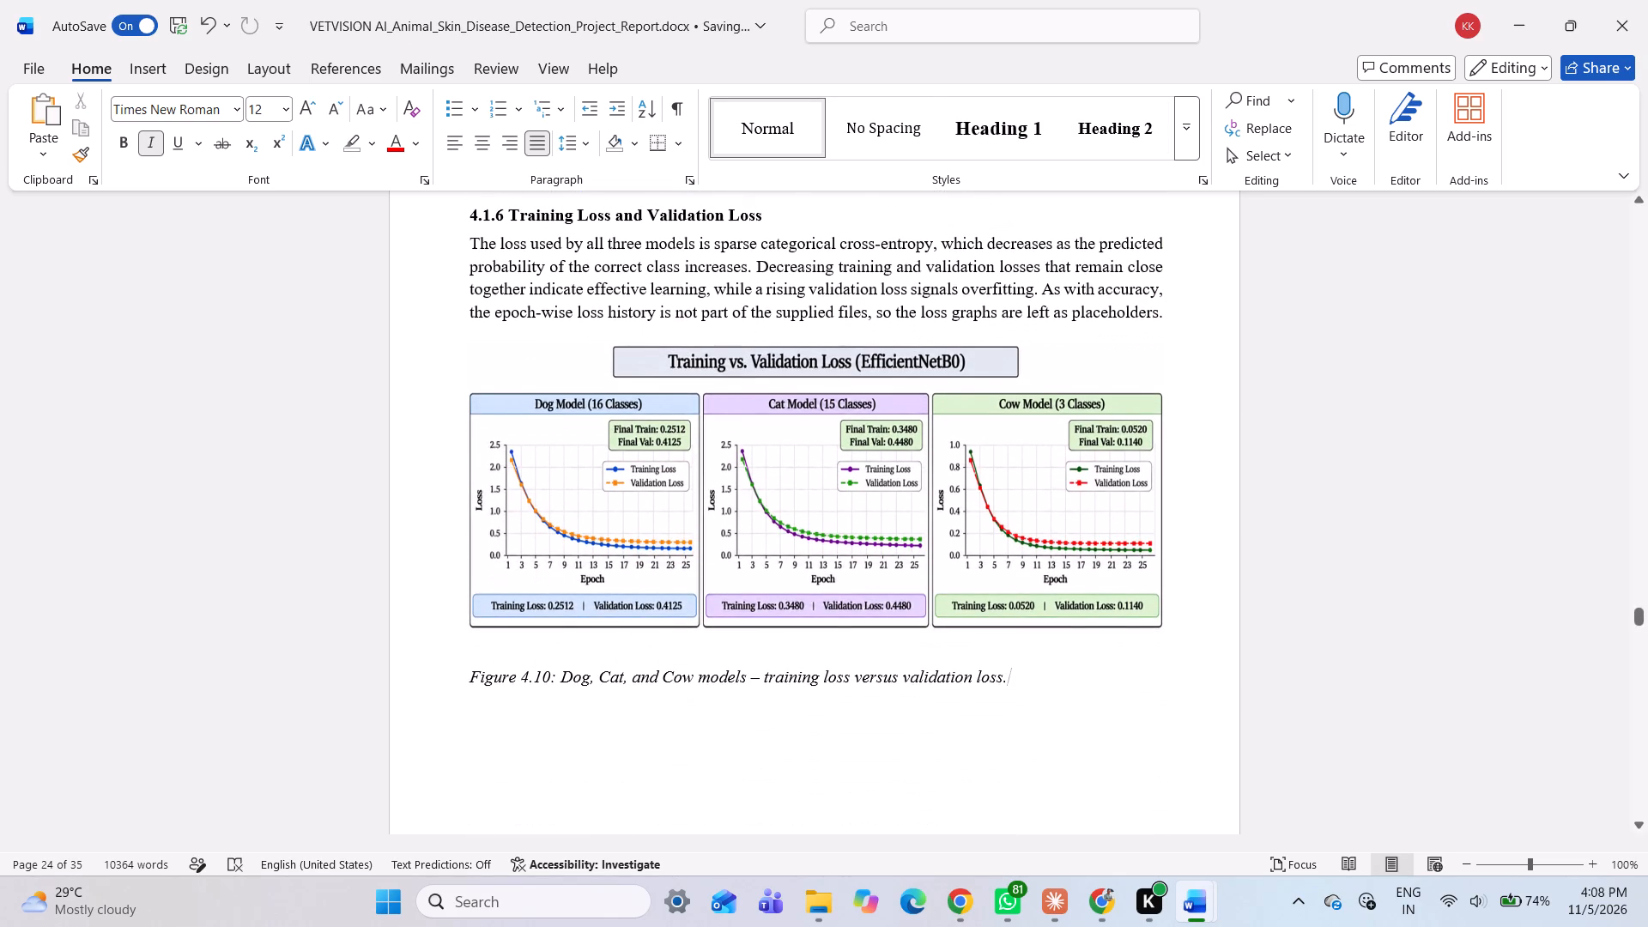
Move the "Training vs. Validation Loss" chart slightly down from the 4.1.6 paragraph, keeping it between the text margins.
{"action": "left_click", "coordinate": [784, 544]}
{"action": "scroll", "coordinate": [945, 560], "scroll_direction": "up", "scroll_amount": 4}
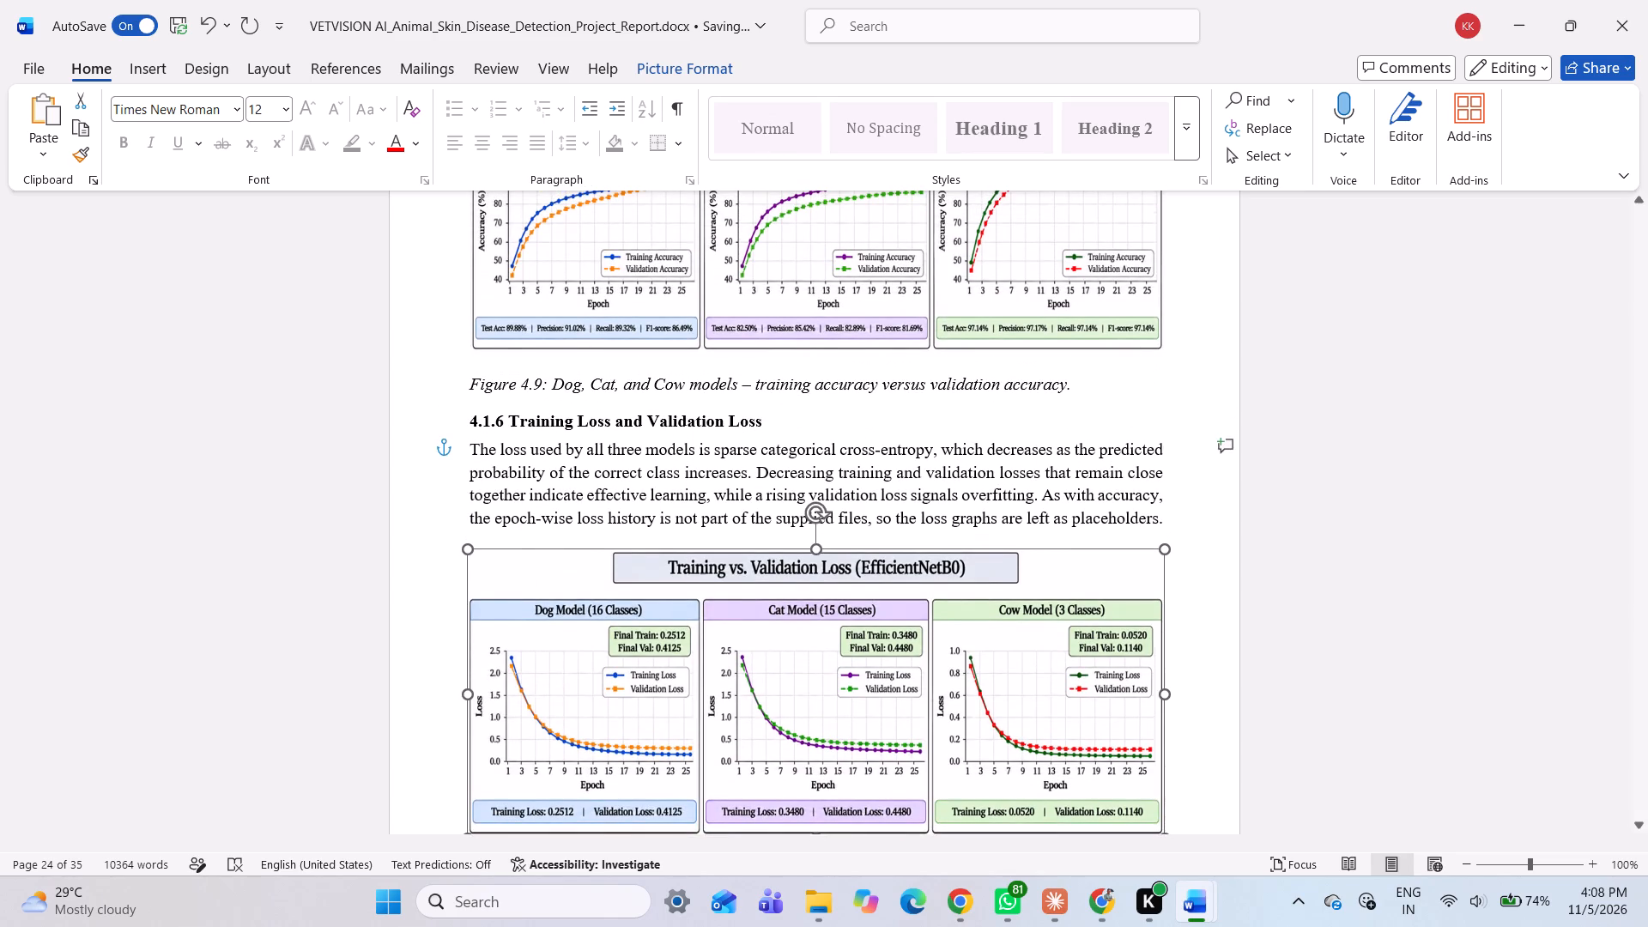
{"action": "left_click", "coordinate": [855, 305]}
{"action": "left_click", "coordinate": [930, 636]}
{"action": "left_click_drag", "start_coordinate": [897, 550], "coordinate": [896, 556]}
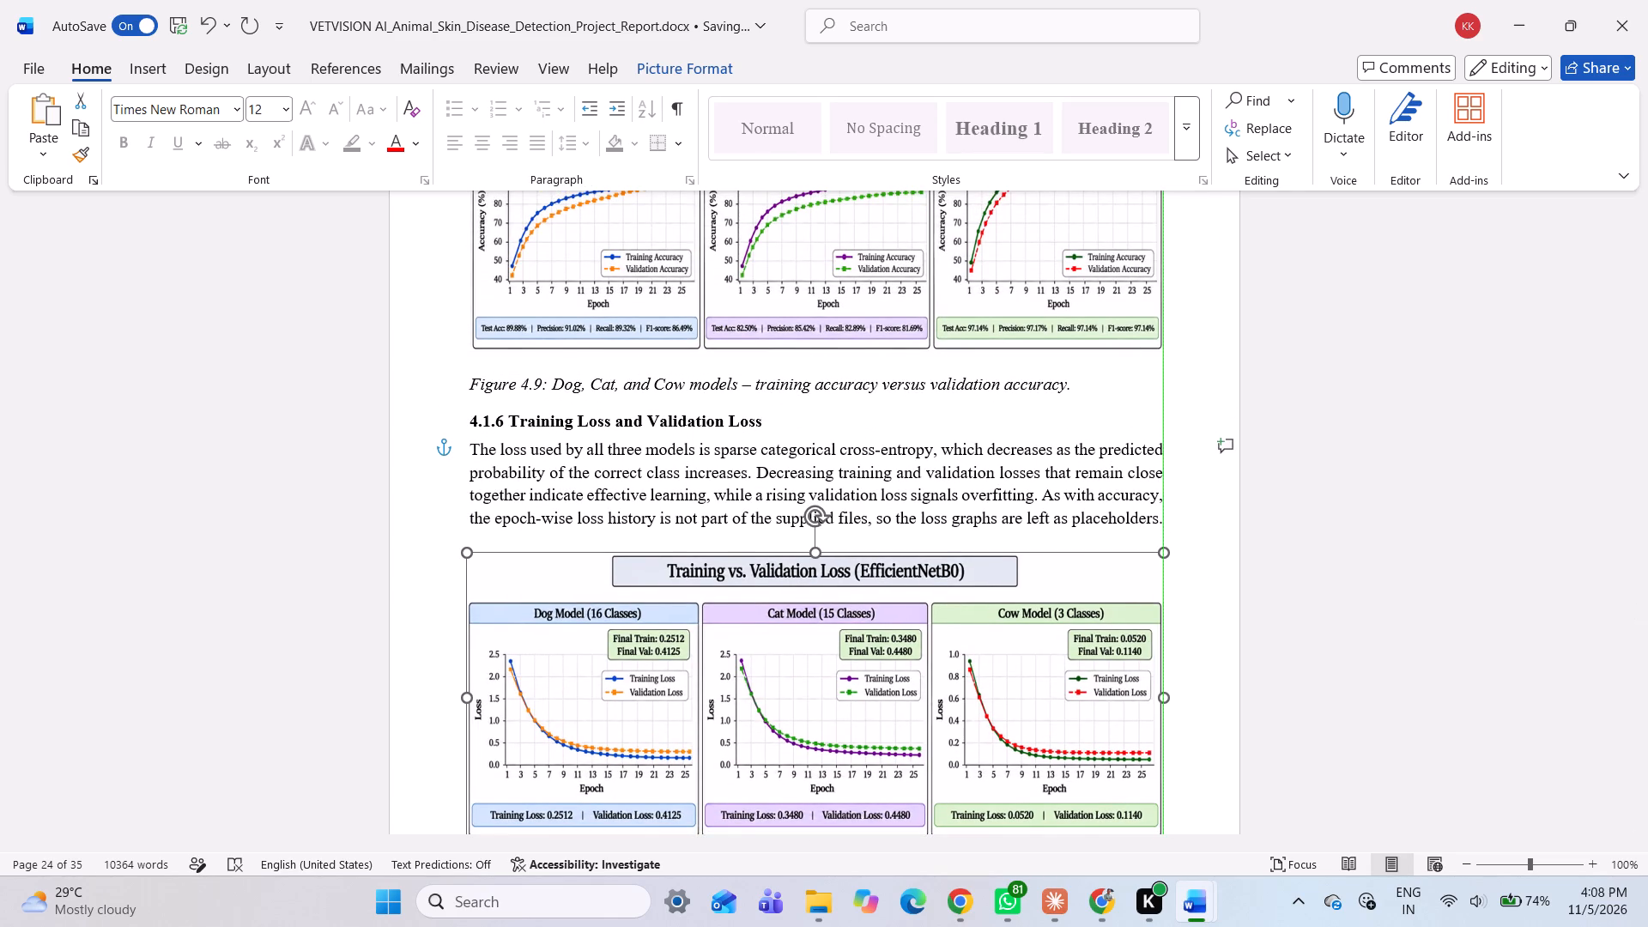
{"action": "left_click_drag", "start_coordinate": [896, 556], "coordinate": [896, 560]}
{"action": "scroll", "coordinate": [1306, 490], "scroll_direction": "down", "scroll_amount": 2}
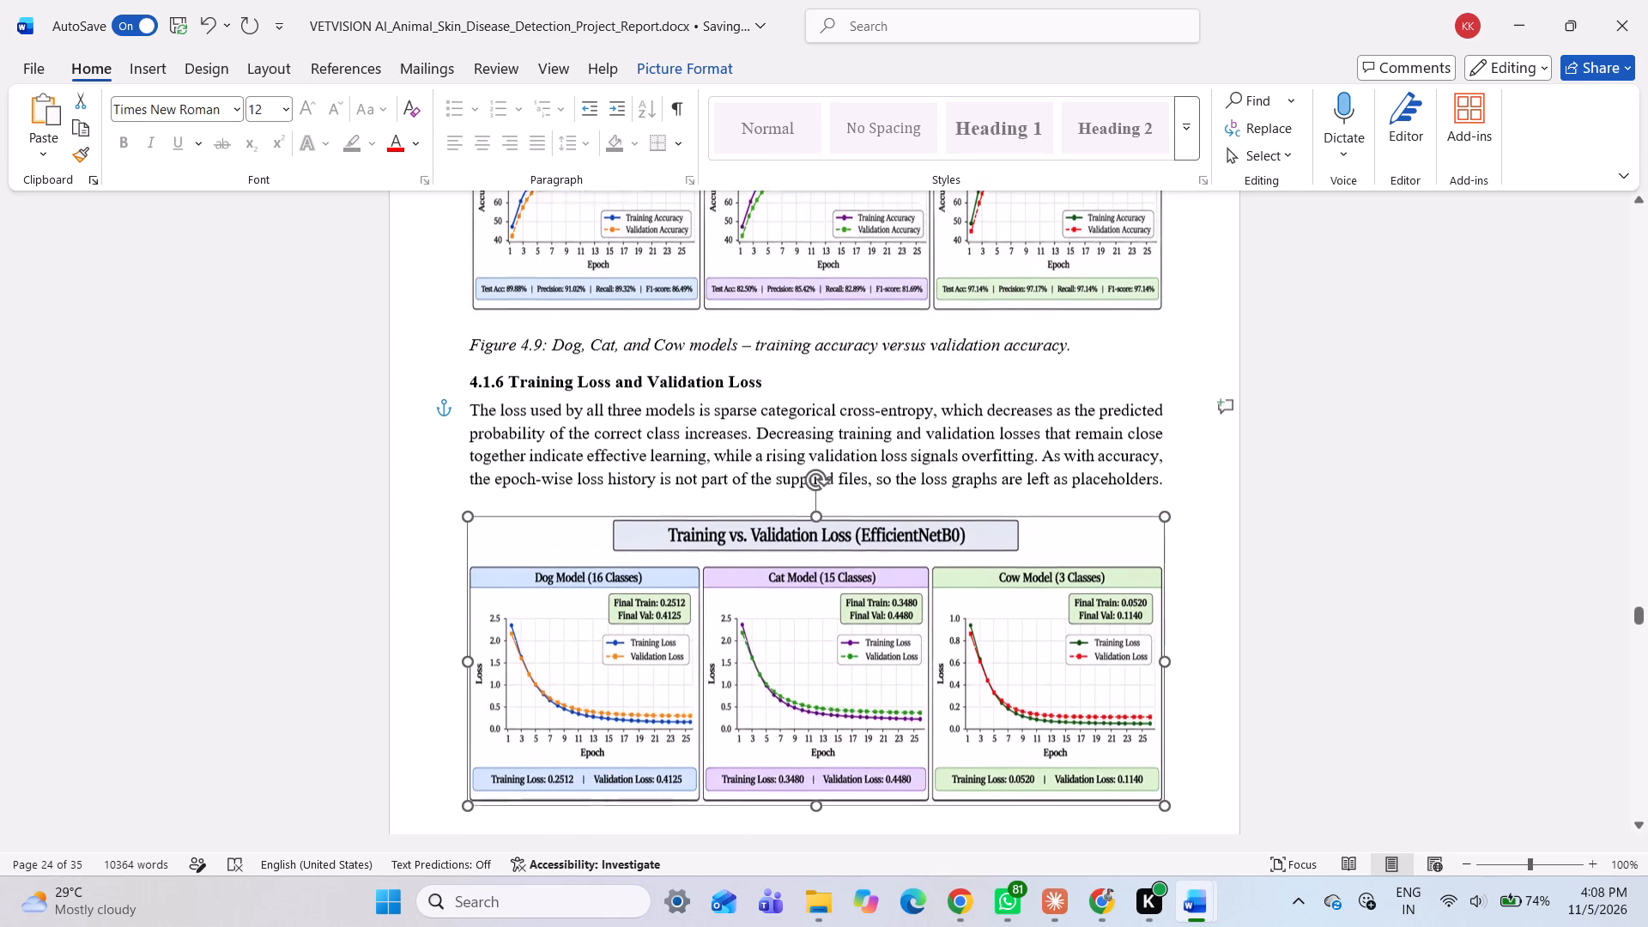
Review the layout of the pages after Figure 4.10, from section 4.1.7 Confusion Matrix Analysis past Table 4.7.
{"action": "scroll", "coordinate": [889, 601], "scroll_direction": "down", "scroll_amount": 14}
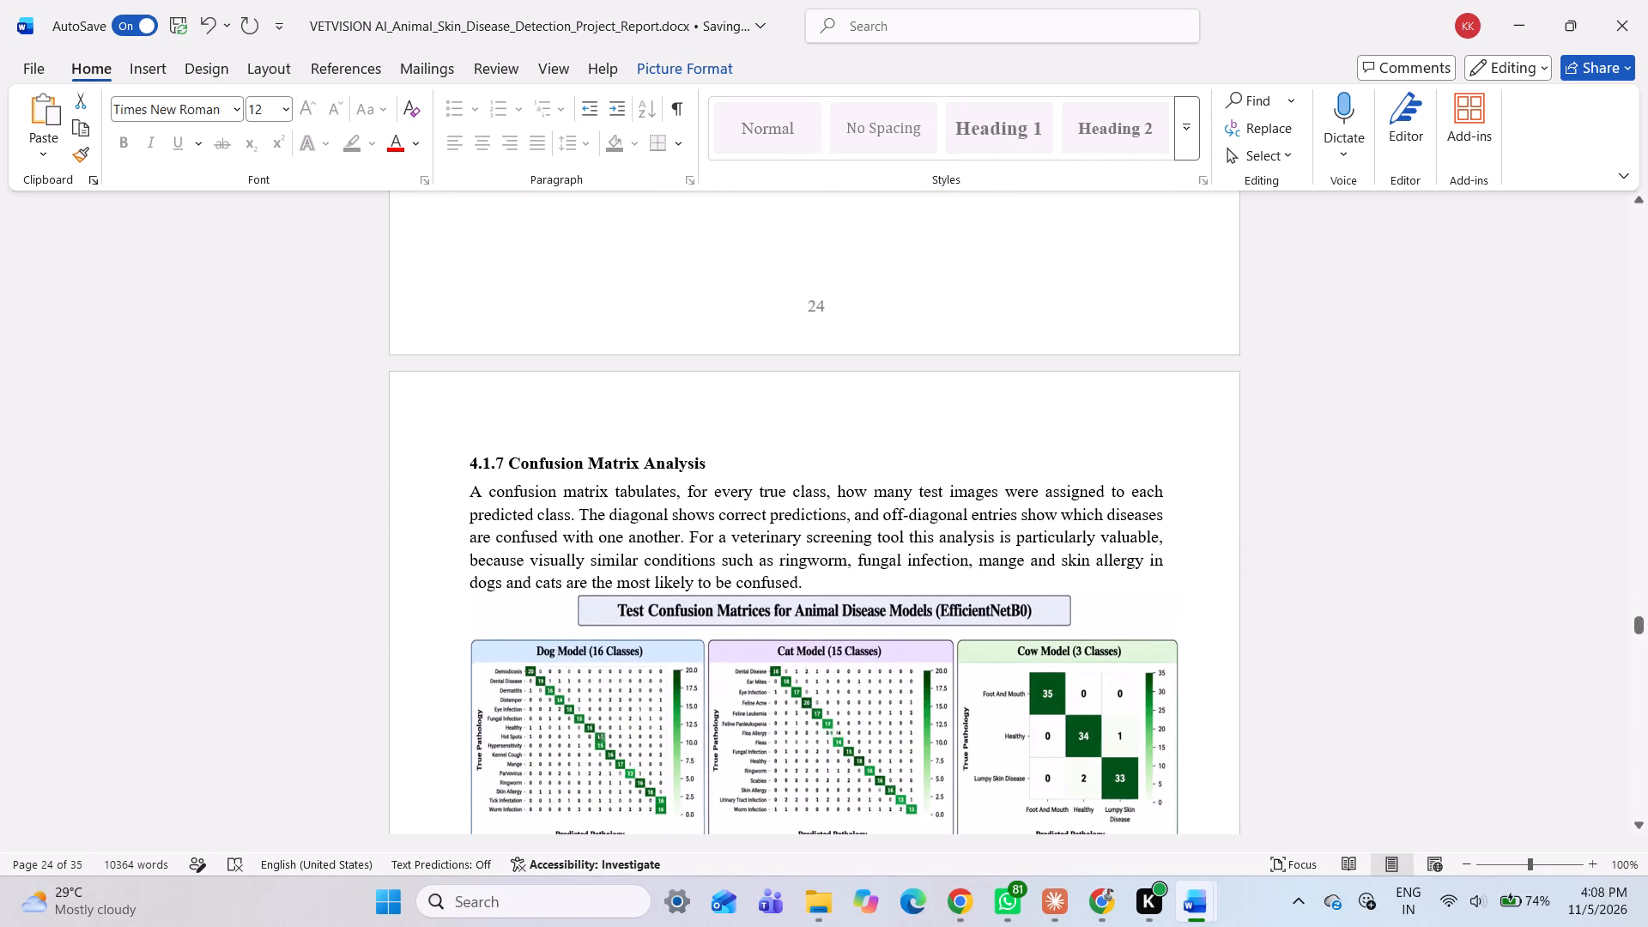
{"action": "scroll", "coordinate": [889, 590], "scroll_direction": "down", "scroll_amount": 18}
{"action": "scroll", "coordinate": [887, 595], "scroll_direction": "up", "scroll_amount": 2}
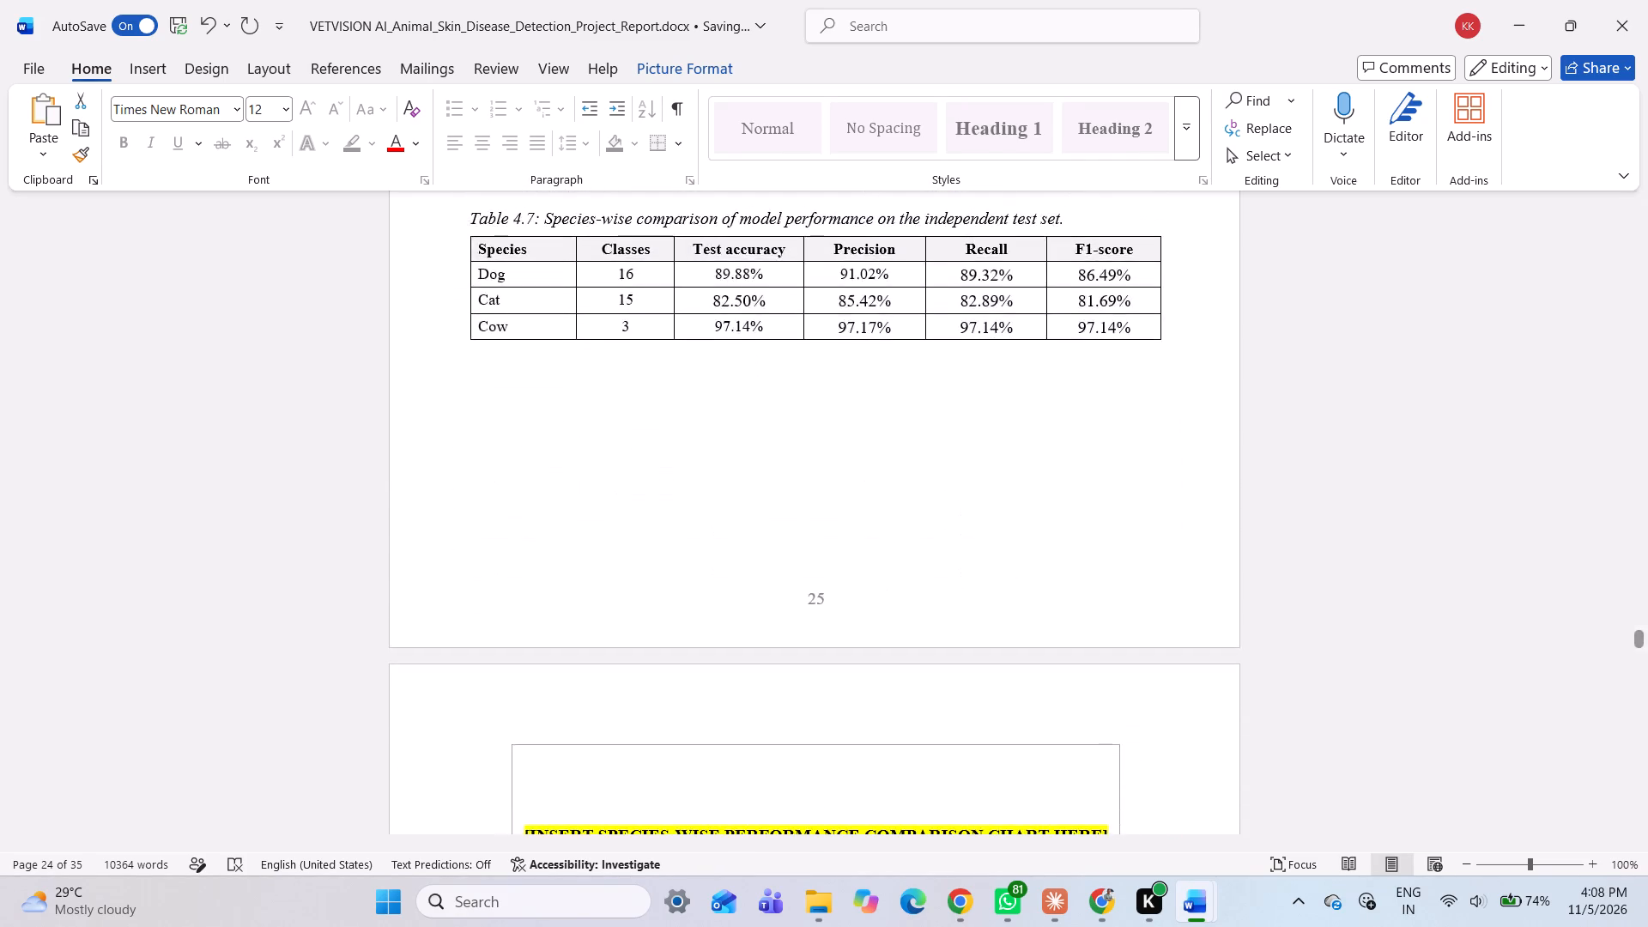
{"action": "scroll", "coordinate": [887, 595], "scroll_direction": "up", "scroll_amount": 16}
{"action": "scroll", "coordinate": [863, 580], "scroll_direction": "up", "scroll_amount": 6}
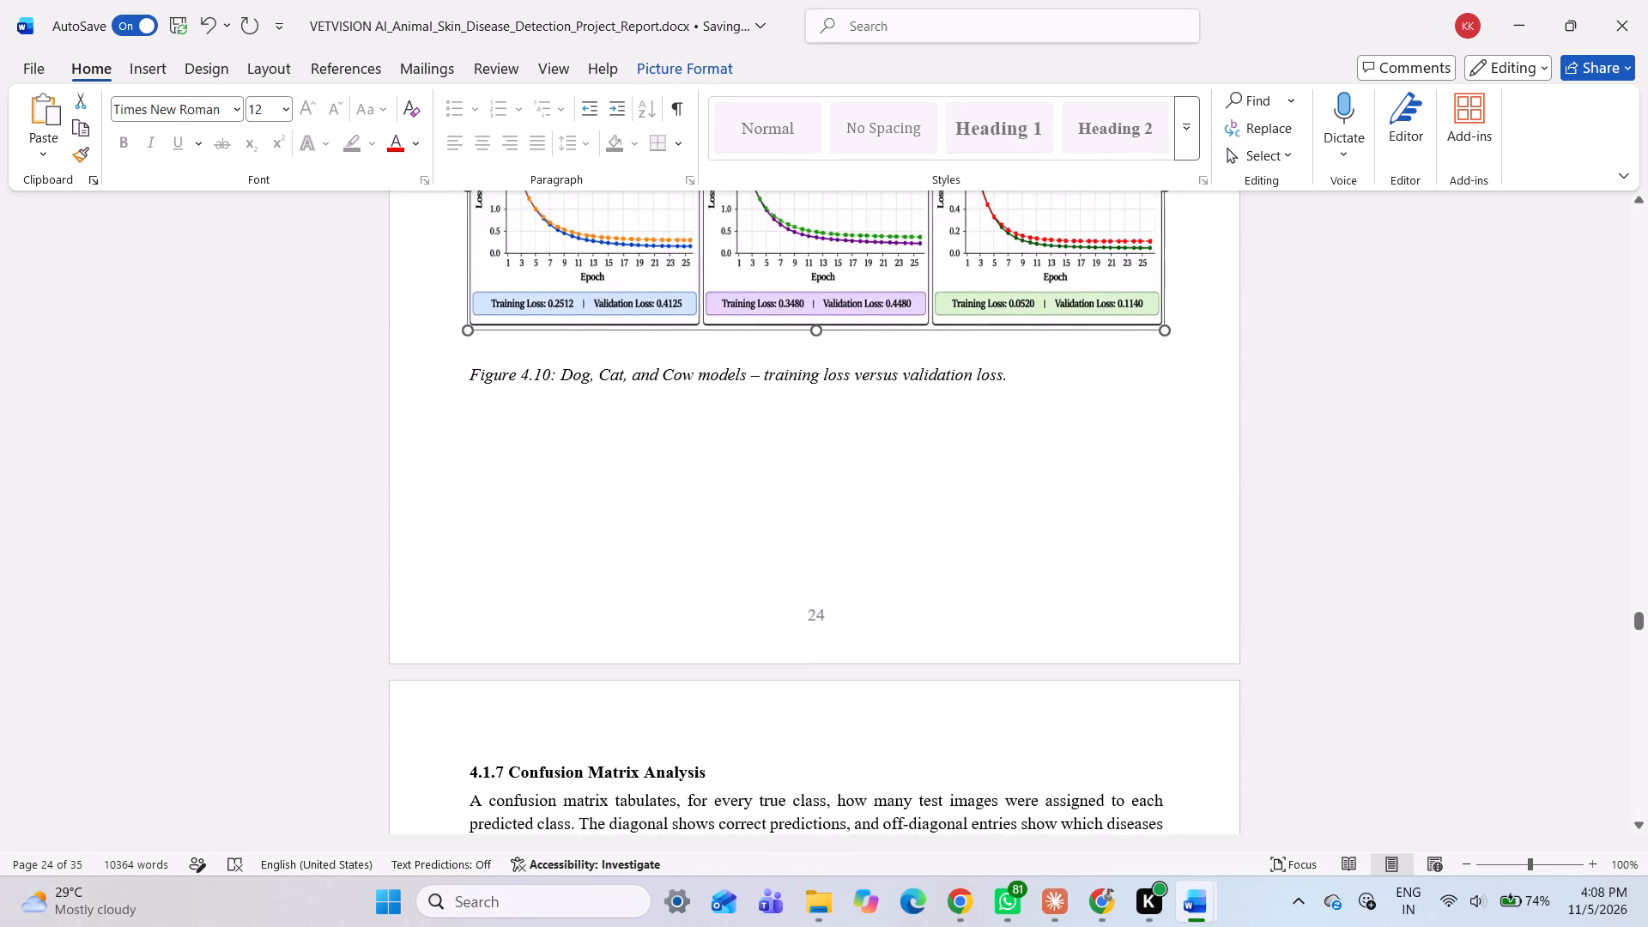
{"action": "scroll", "coordinate": [809, 560], "scroll_direction": "up", "scroll_amount": 6}
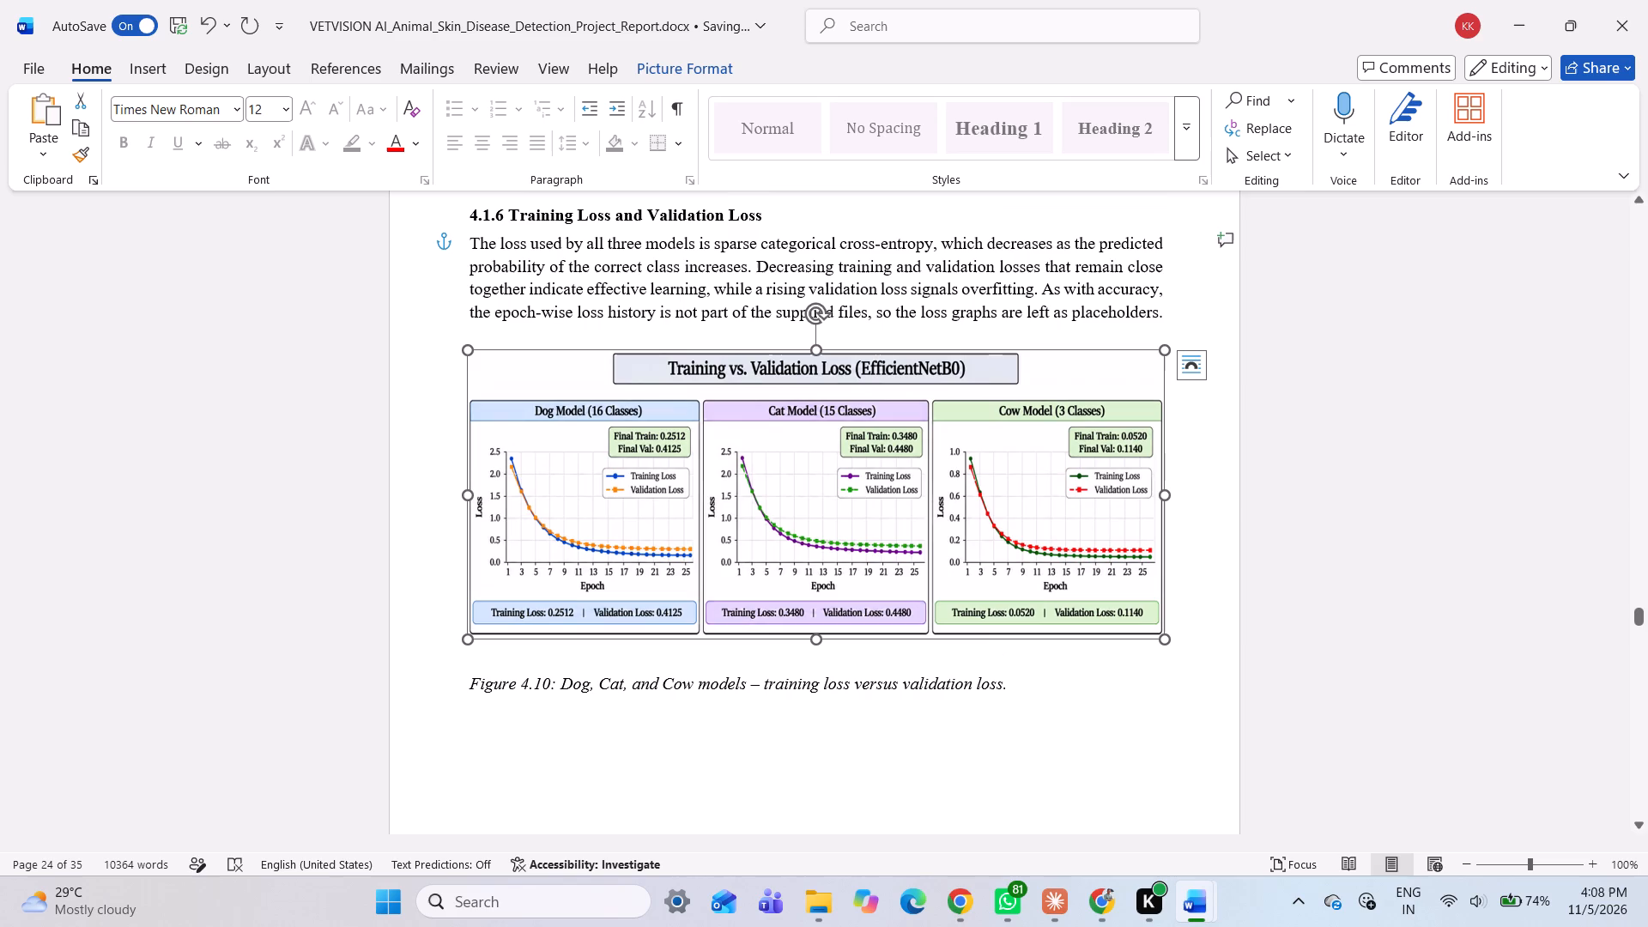
Remove the empty line above the Figure 4.10 caption so it sits directly below the loss chart.
{"action": "left_click", "coordinate": [471, 686]}
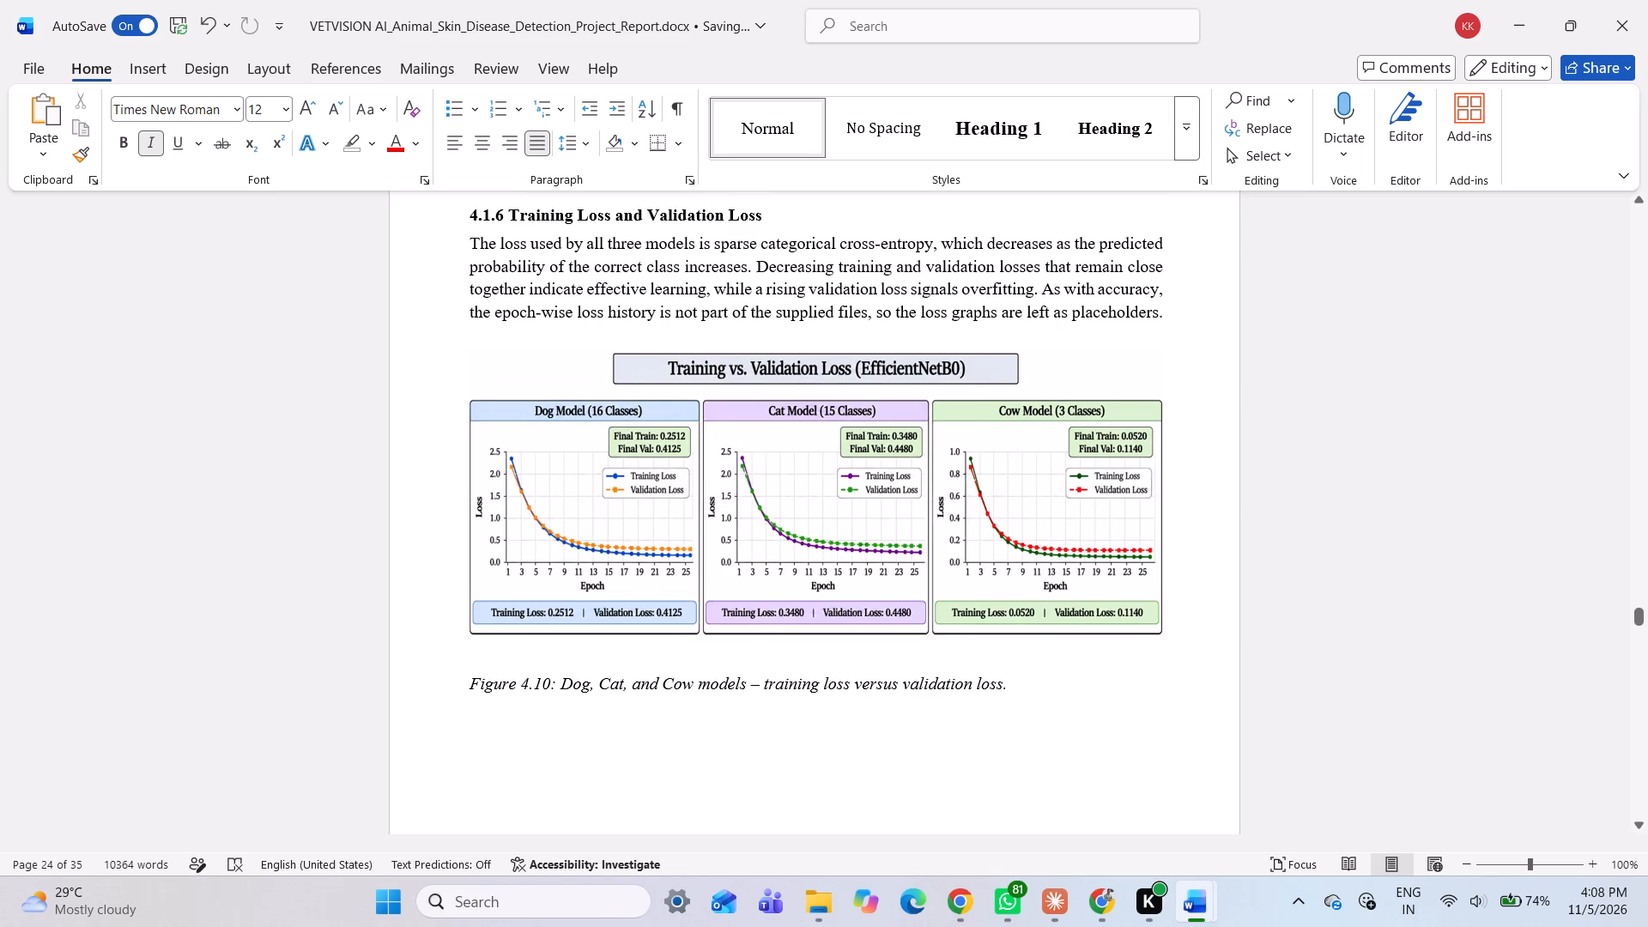
{"action": "key", "text": "BackSpace"}
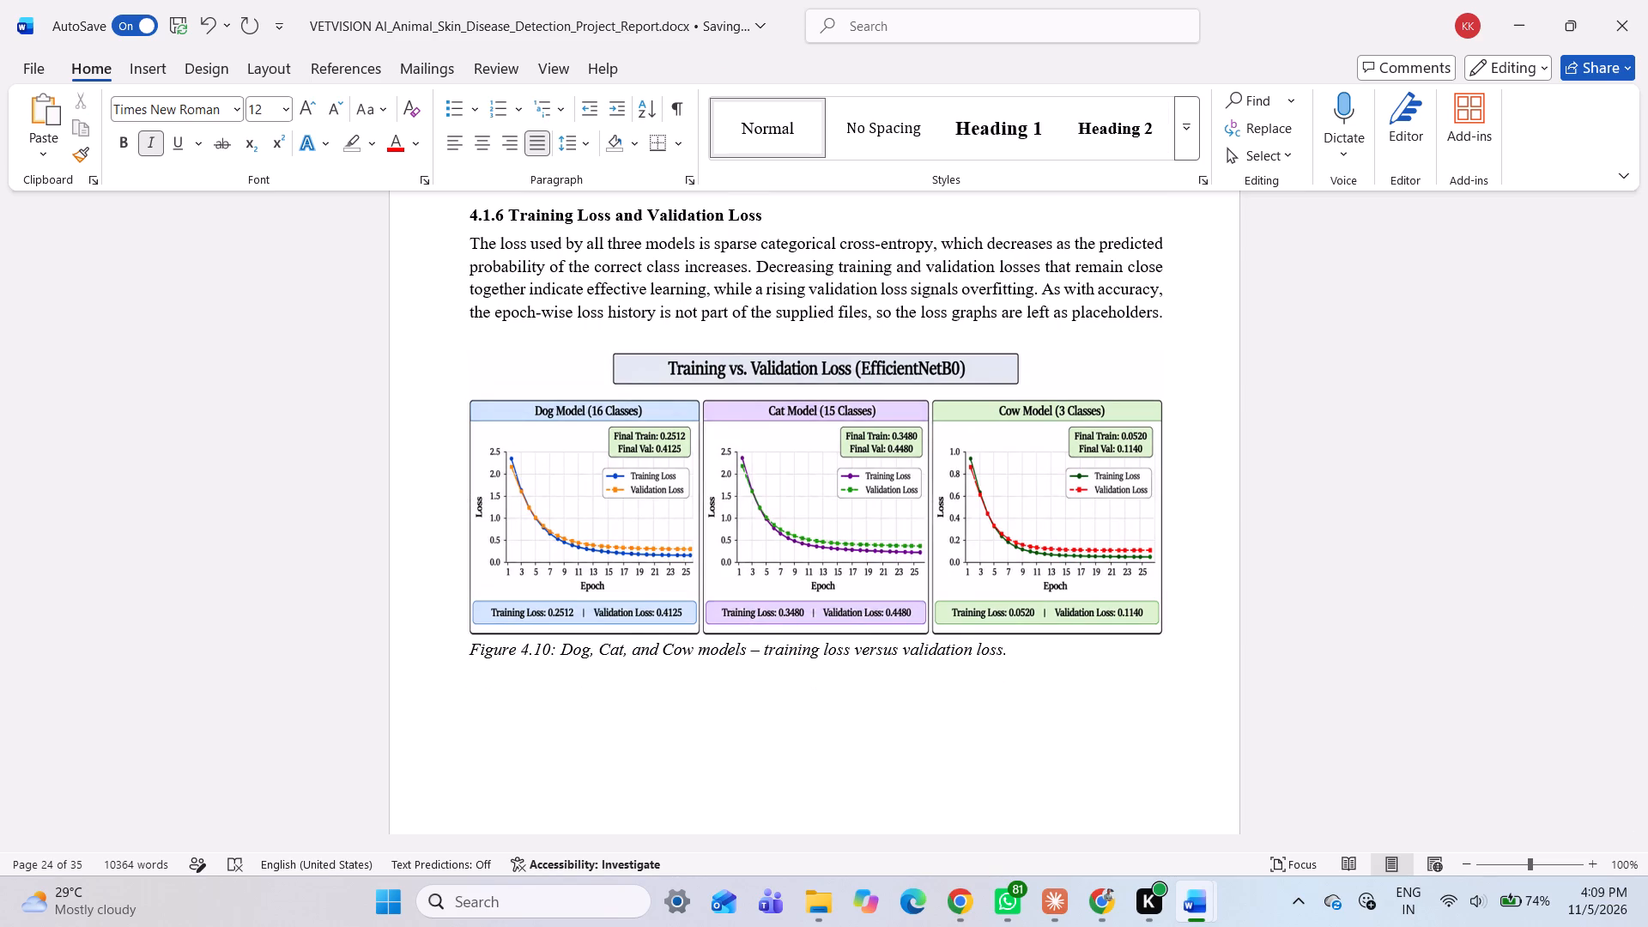
Adjust the vertical position of the "Training vs. Validation Accuracy" chart, keeping it between the text margins just above the Figure 4.9 caption.
{"action": "scroll", "coordinate": [1129, 676], "scroll_direction": "up", "scroll_amount": 9}
{"action": "scroll", "coordinate": [1094, 687], "scroll_direction": "down", "scroll_amount": 5}
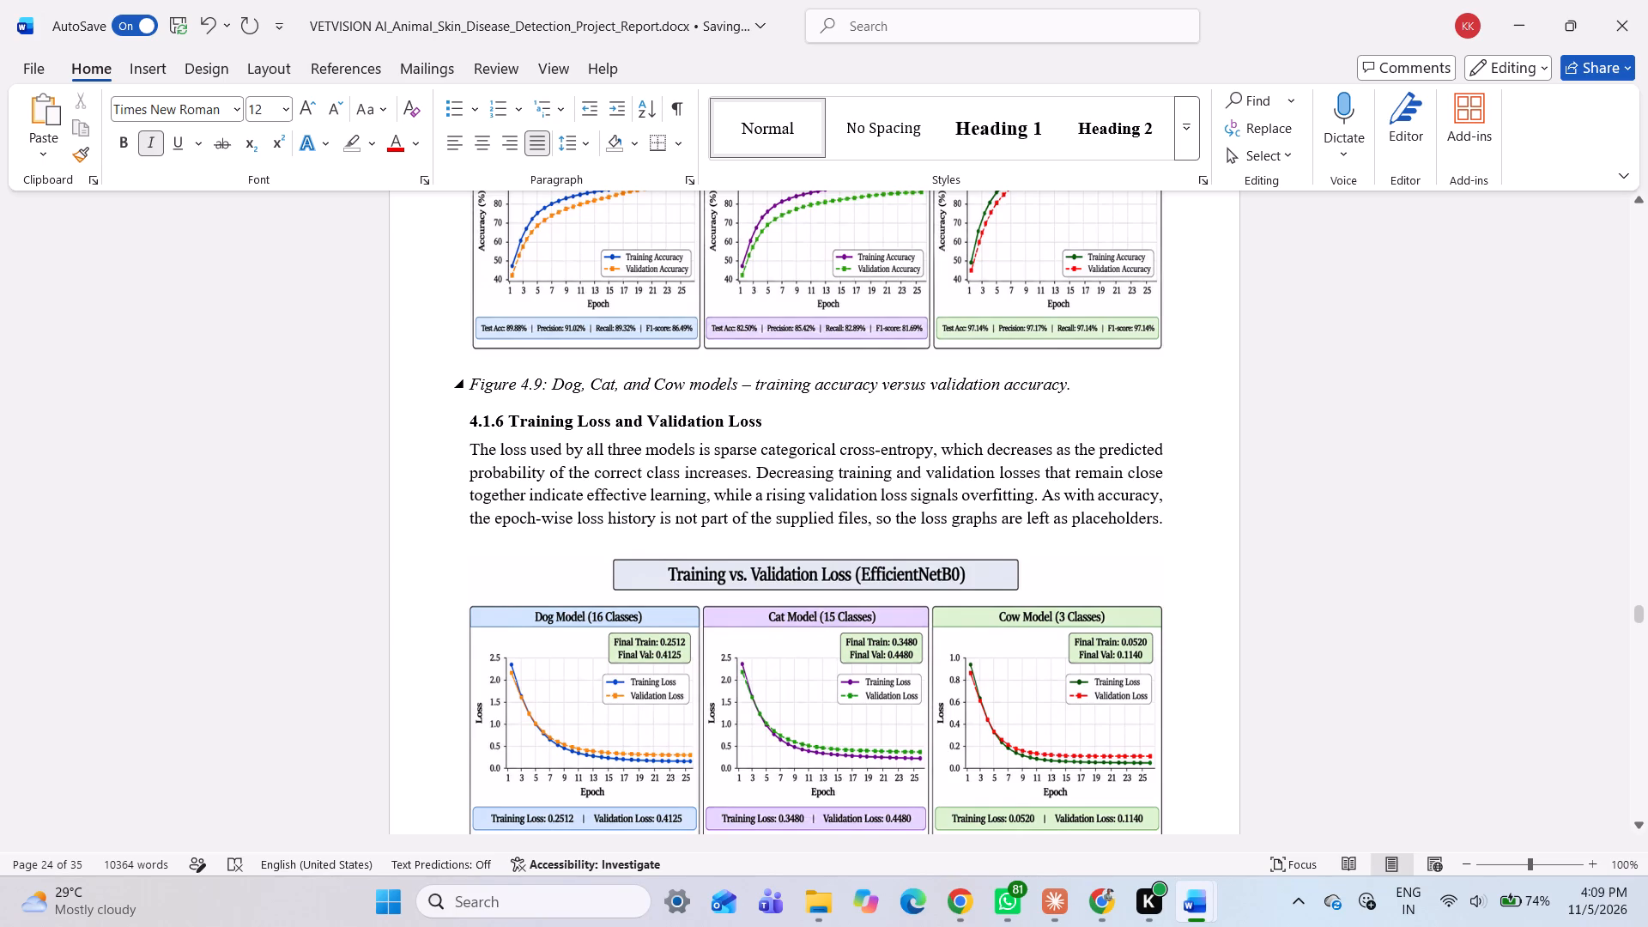
{"action": "left_click_drag", "start_coordinate": [725, 342], "coordinate": [725, 356]}
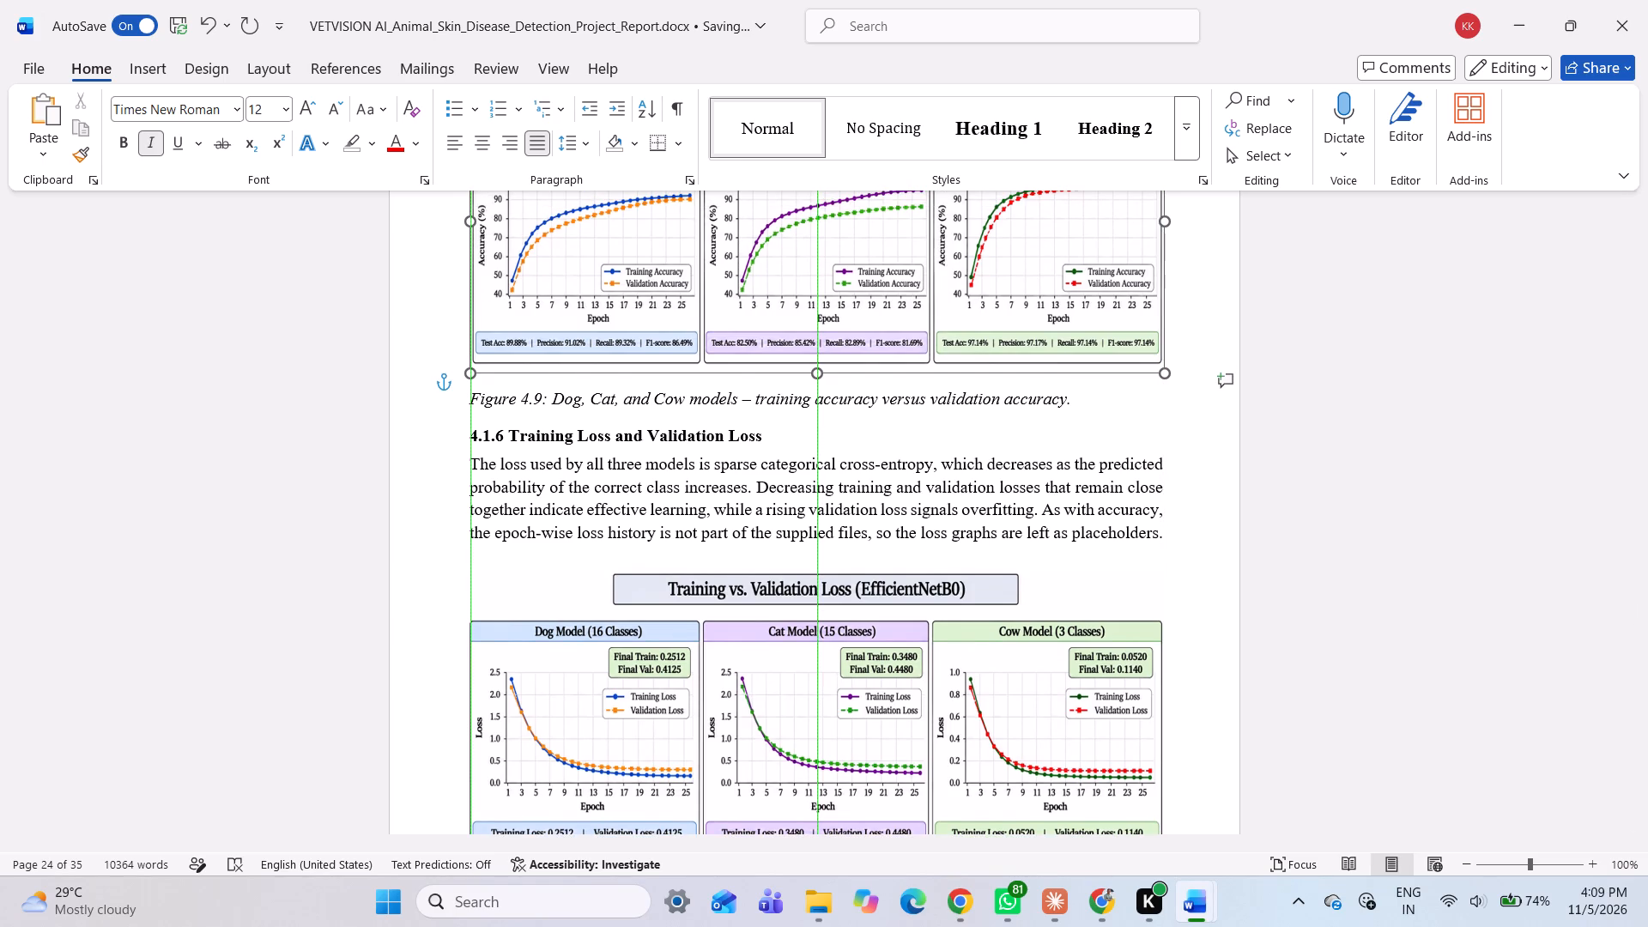
{"action": "left_click_drag", "start_coordinate": [725, 356], "coordinate": [718, 386]}
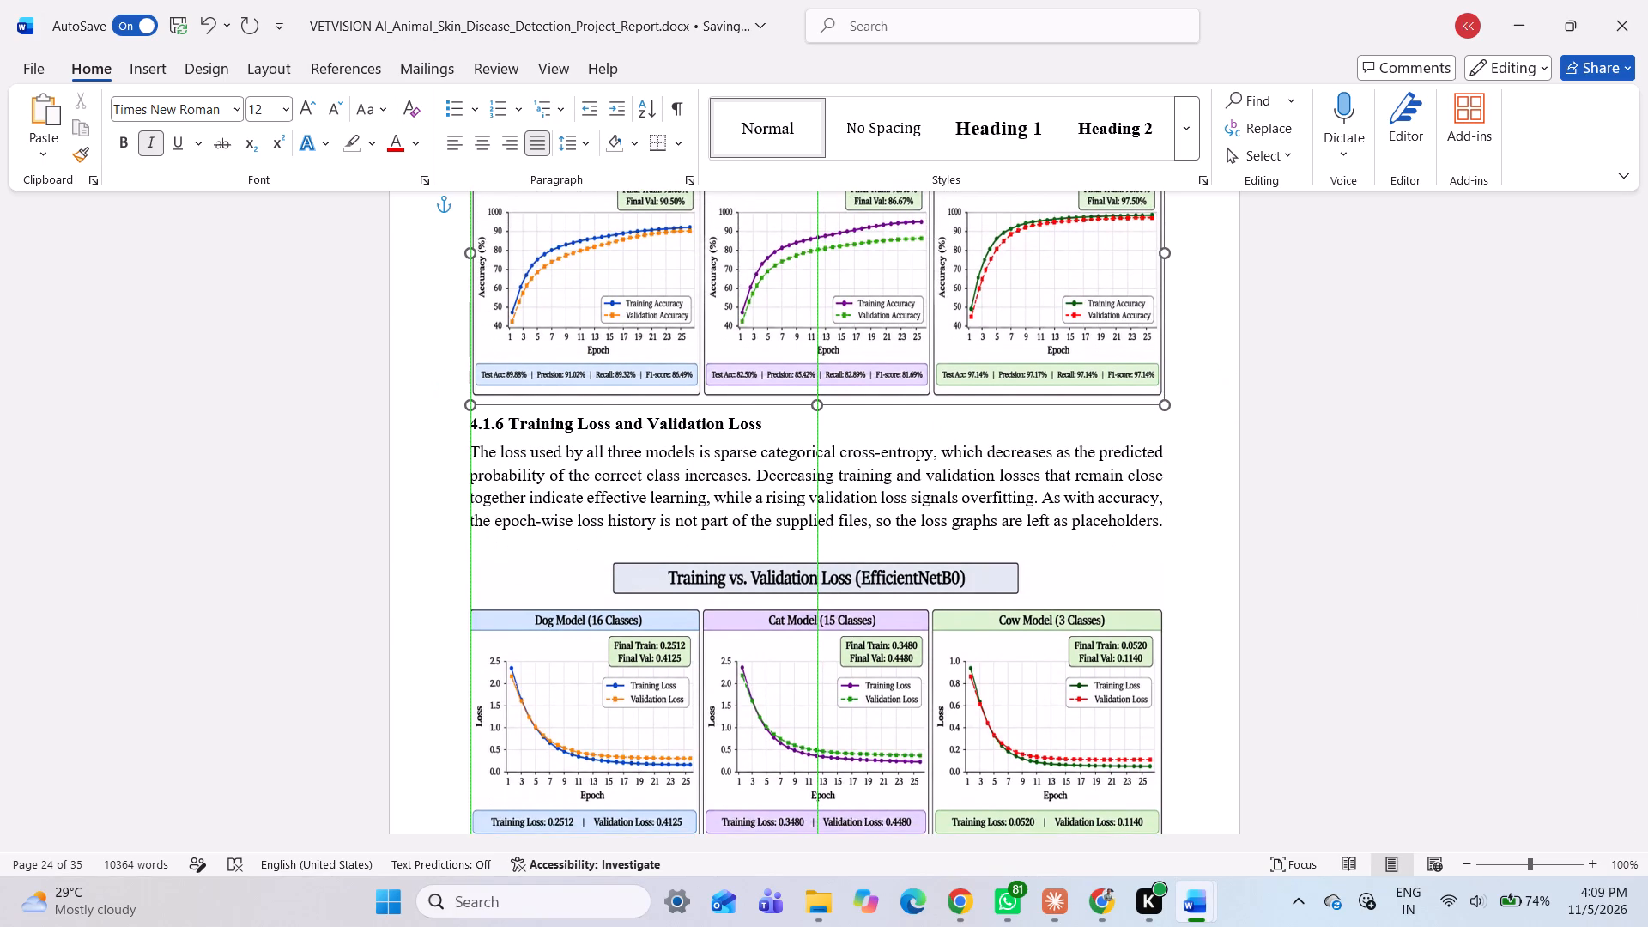
{"action": "left_click_drag", "start_coordinate": [718, 386], "coordinate": [724, 352]}
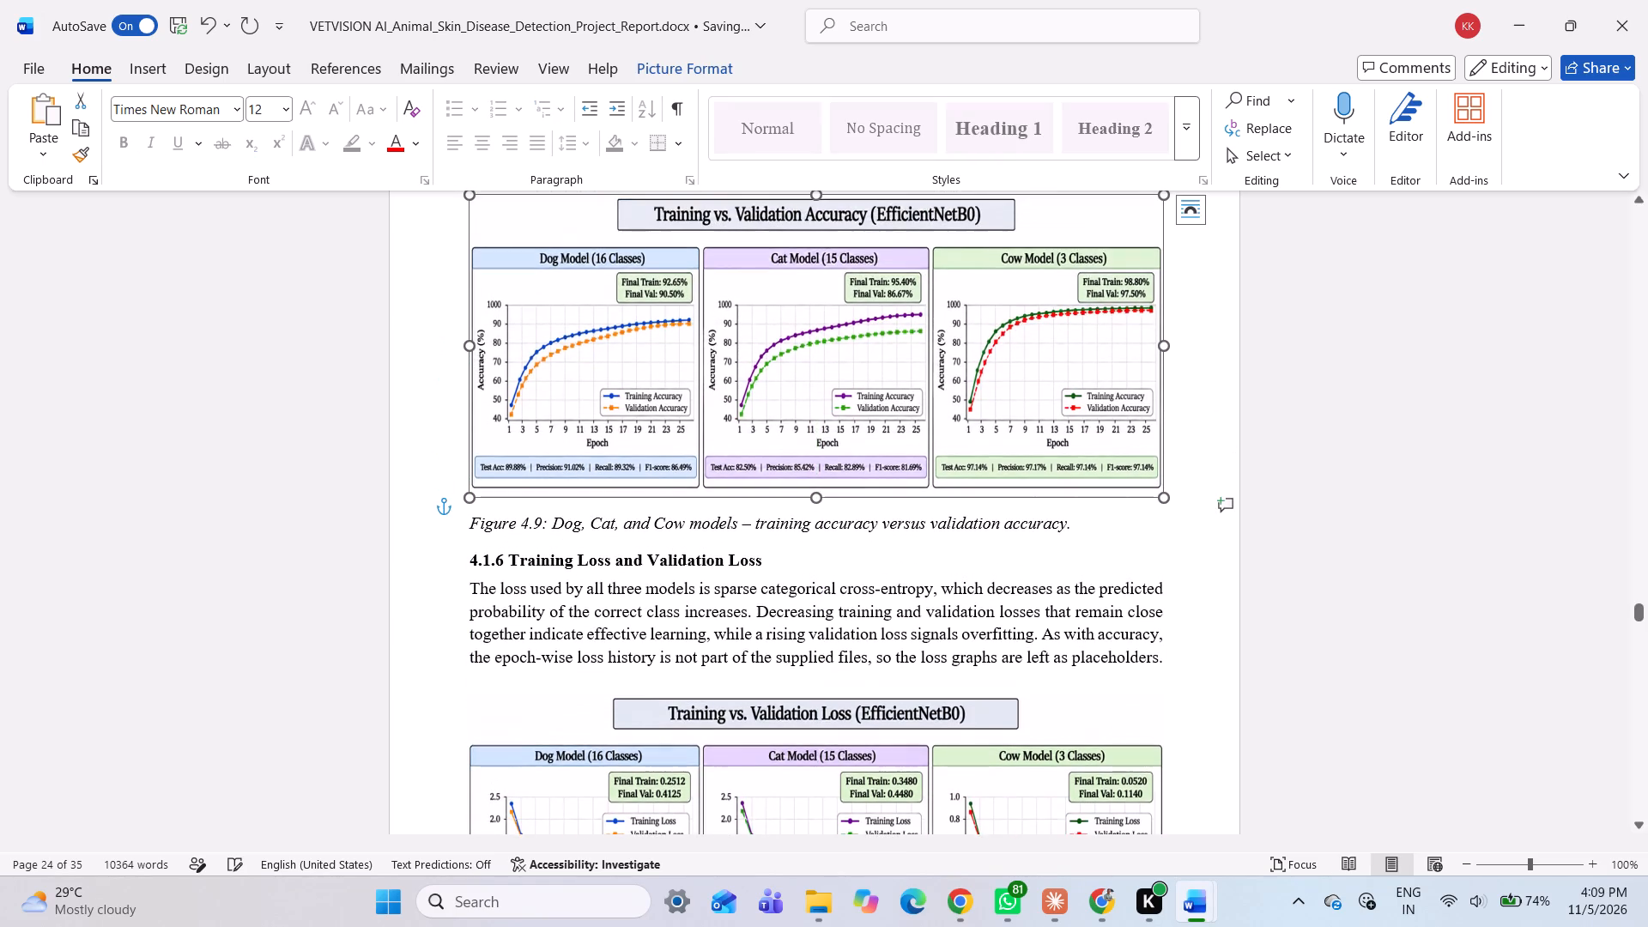
{"action": "scroll", "coordinate": [1158, 433], "scroll_direction": "up", "scroll_amount": 3}
{"action": "left_click_drag", "start_coordinate": [913, 348], "coordinate": [911, 314]}
{"action": "left_click_drag", "start_coordinate": [1003, 336], "coordinate": [991, 330]}
{"action": "scroll", "coordinate": [1218, 420], "scroll_direction": "down", "scroll_amount": 3}
{"action": "scroll", "coordinate": [1024, 529], "scroll_direction": "down", "scroll_amount": 4}
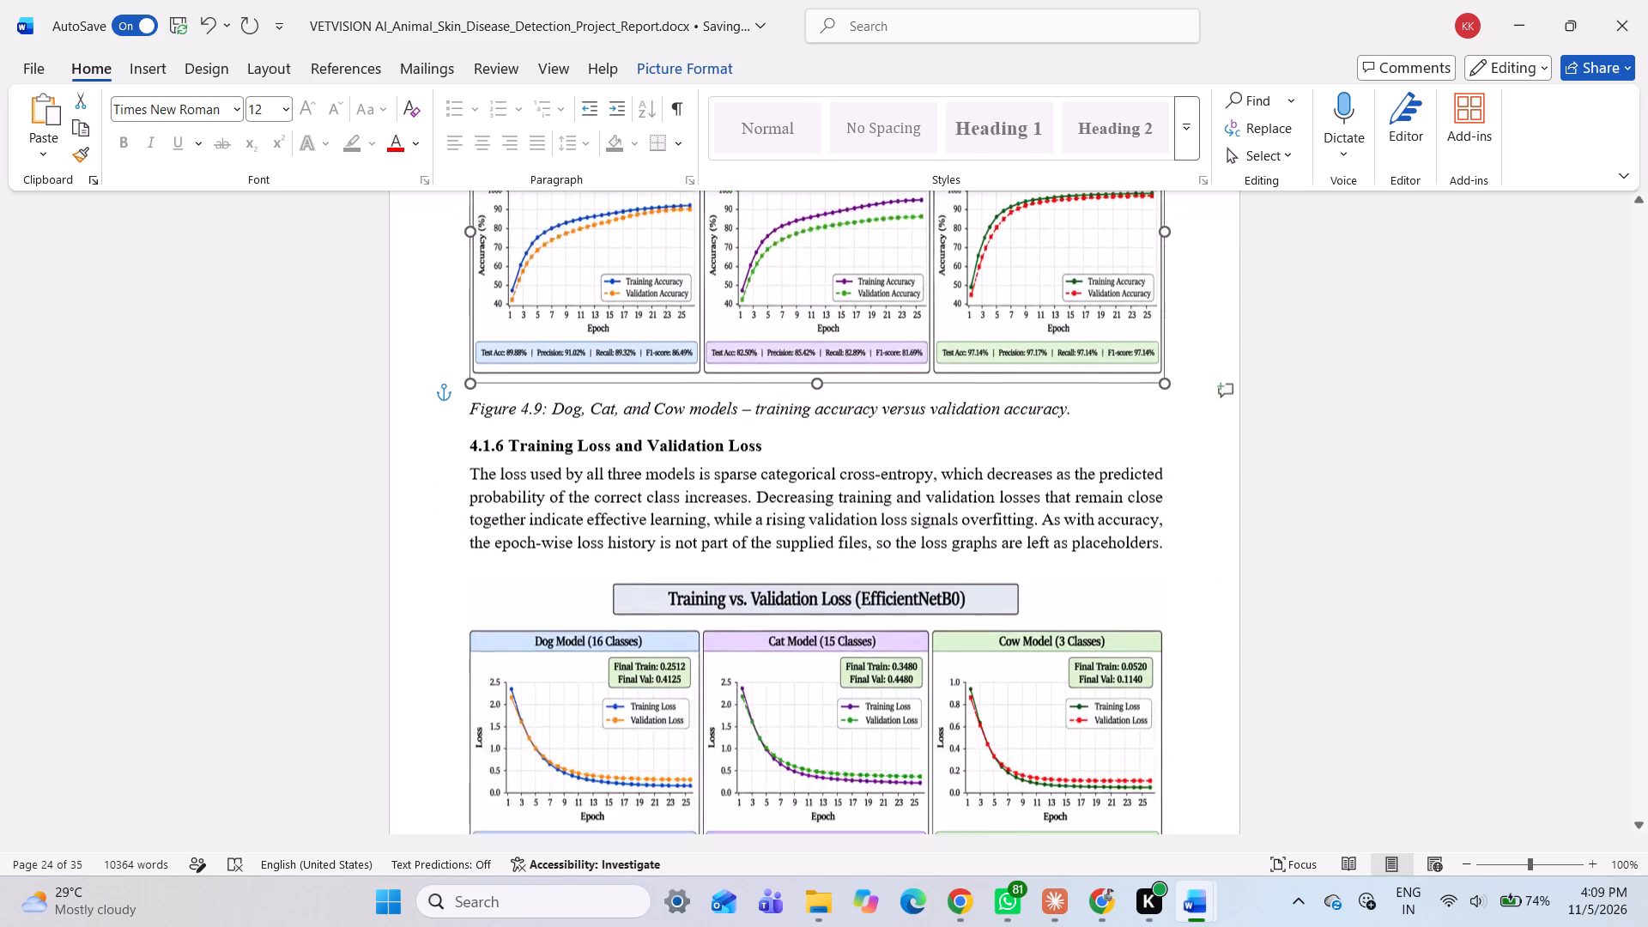
Insert an empty line between the loss chart and the Figure 4.10 caption.
{"action": "scroll", "coordinate": [995, 536], "scroll_direction": "down", "scroll_amount": 2}
{"action": "scroll", "coordinate": [995, 536], "scroll_direction": "up", "scroll_amount": 2}
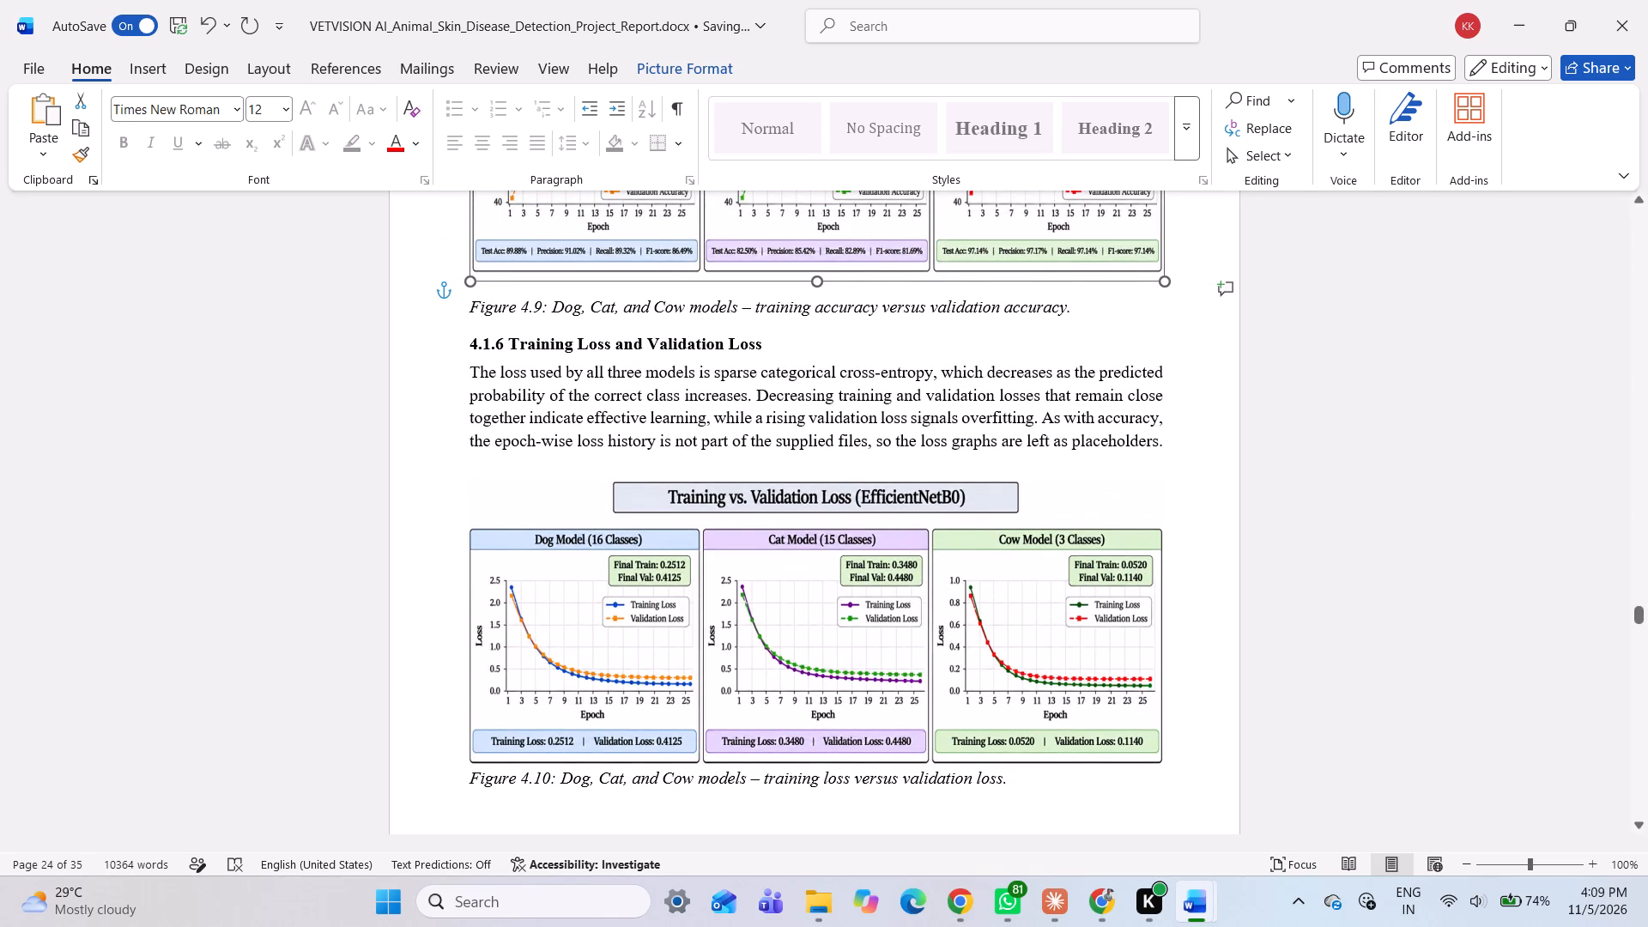
{"action": "left_click", "coordinate": [478, 776]}
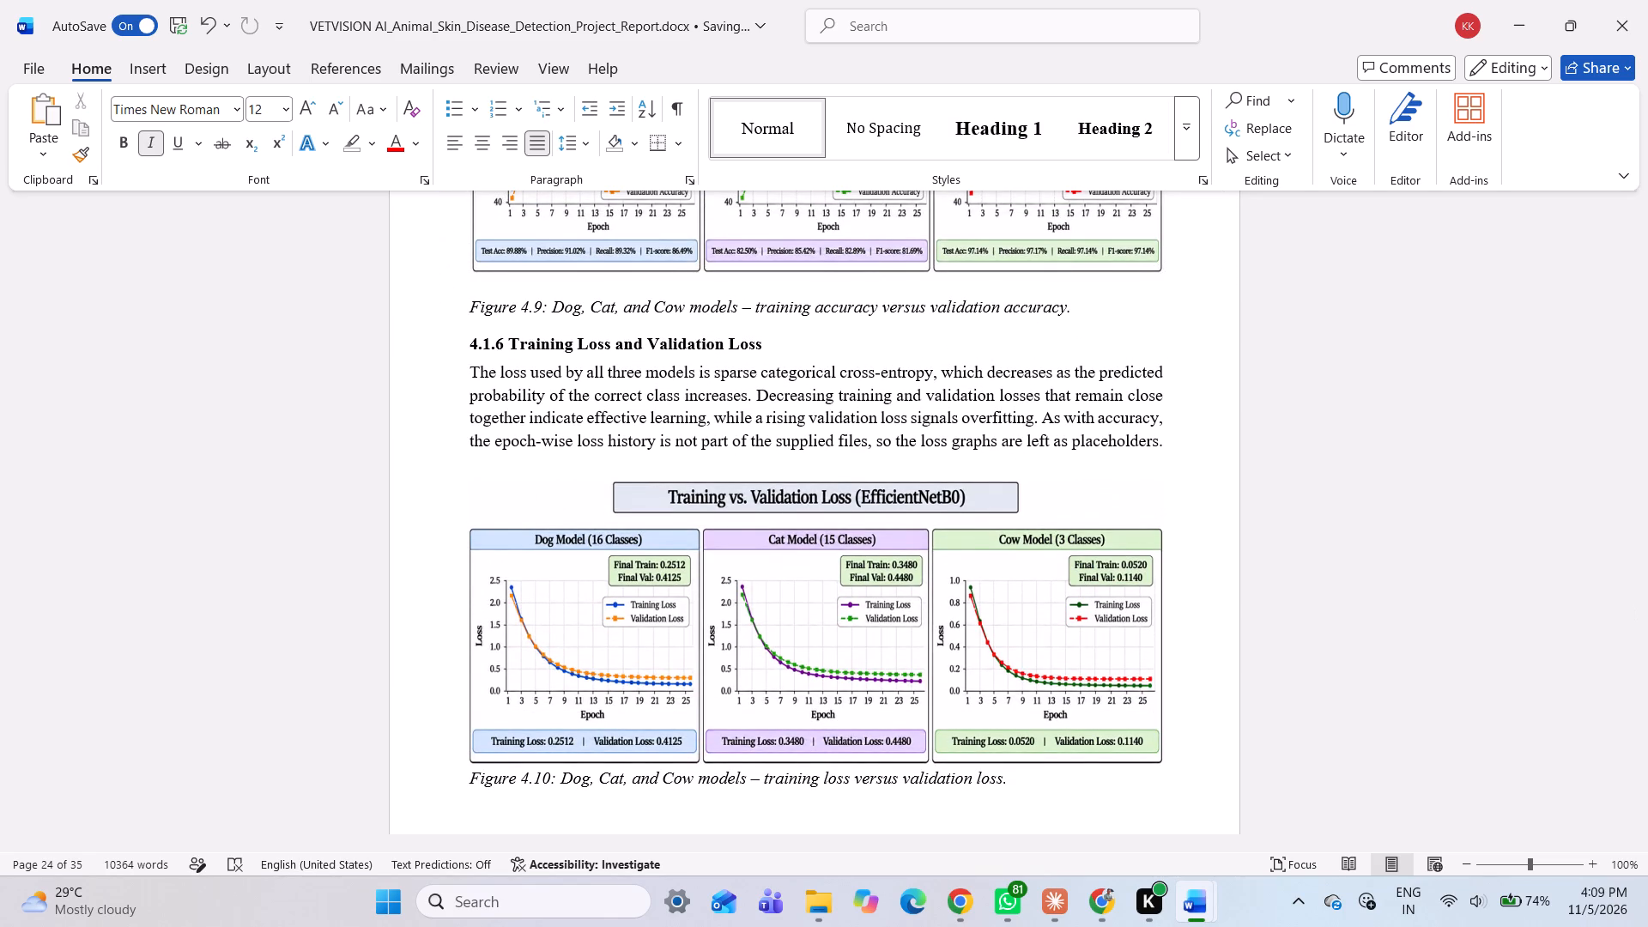
{"action": "key", "text": "Left"}
{"action": "key", "text": "Return"}
Review the layout from the 4.1.5 text box on page 23 through section 4.1.7 Confusion Matrix Analysis on page 25.
{"action": "scroll", "coordinate": [1463, 560], "scroll_direction": "down", "scroll_amount": 3}
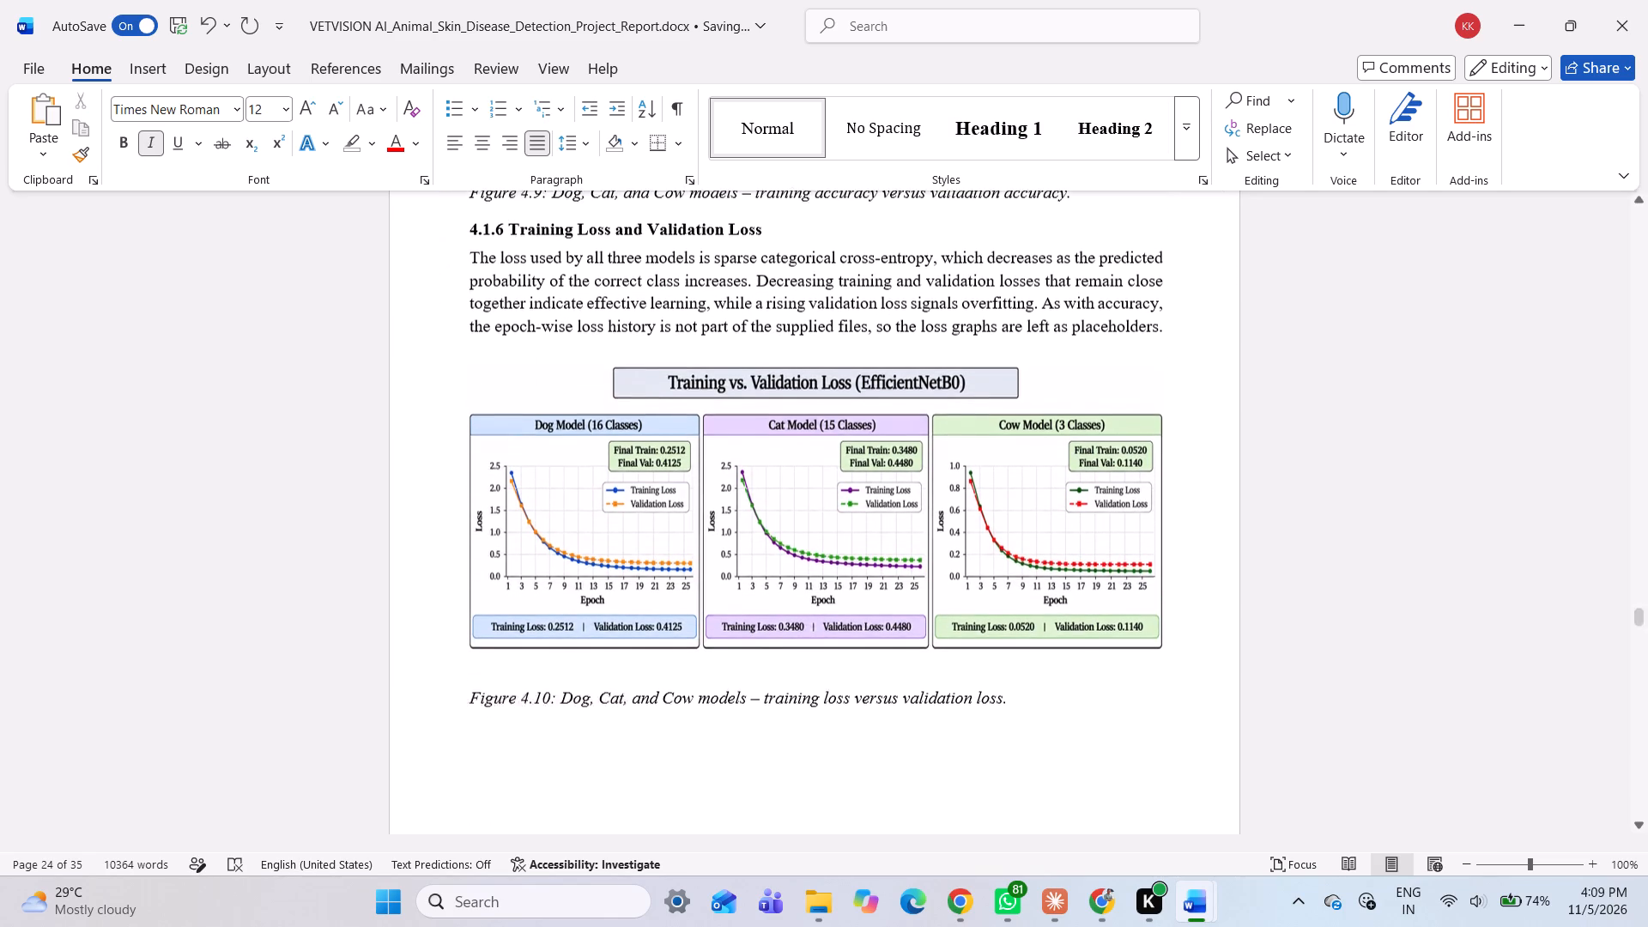
{"action": "scroll", "coordinate": [1454, 554], "scroll_direction": "down", "scroll_amount": 7}
{"action": "scroll", "coordinate": [901, 478], "scroll_direction": "down", "scroll_amount": 2}
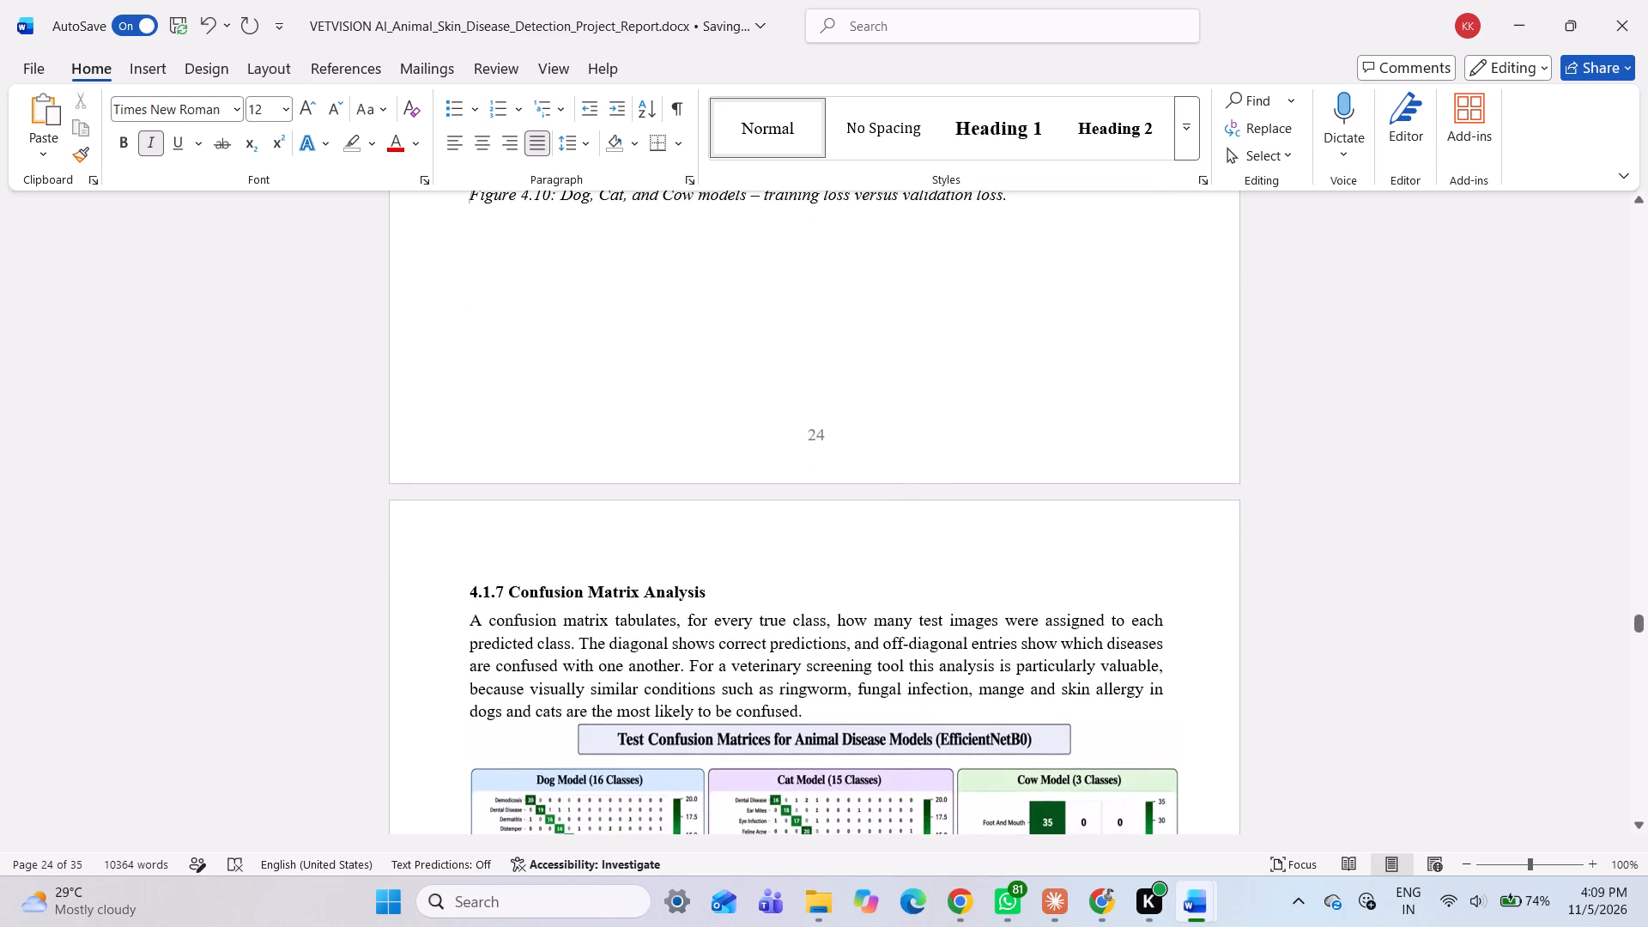
{"action": "scroll", "coordinate": [936, 591], "scroll_direction": "down", "scroll_amount": 3}
{"action": "scroll", "coordinate": [1030, 585], "scroll_direction": "up", "scroll_amount": 6}
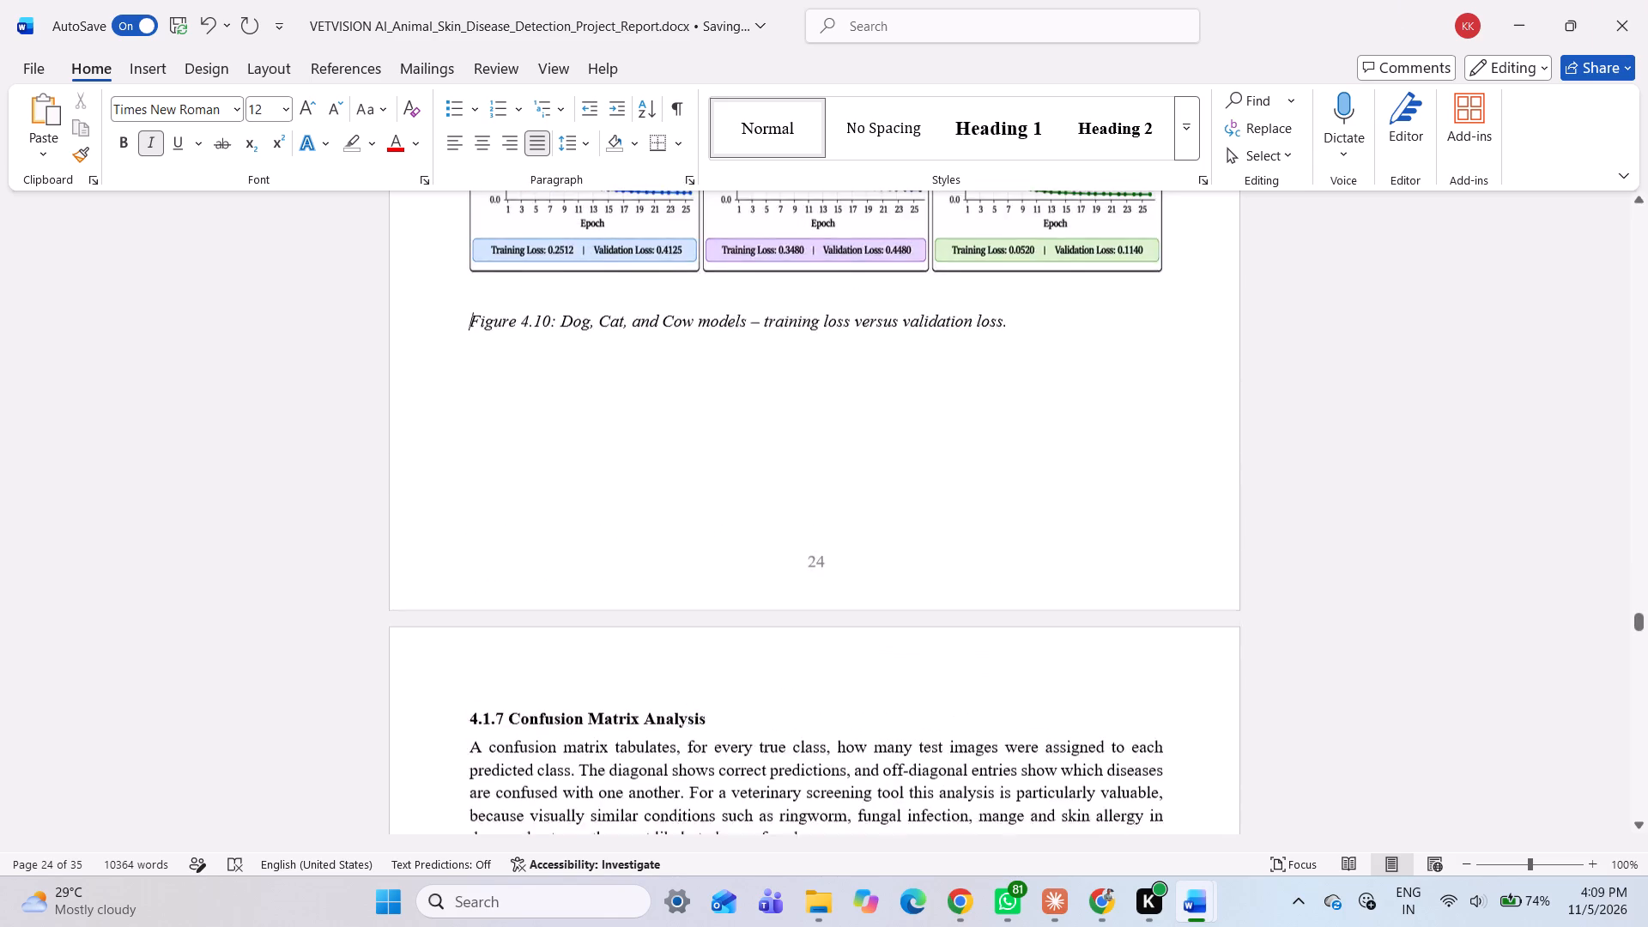
{"action": "scroll", "coordinate": [1615, 300], "scroll_direction": "up", "scroll_amount": 5}
{"action": "scroll", "coordinate": [1628, 164], "scroll_direction": "up", "scroll_amount": 6}
{"action": "scroll", "coordinate": [983, 412], "scroll_direction": "up", "scroll_amount": 15}
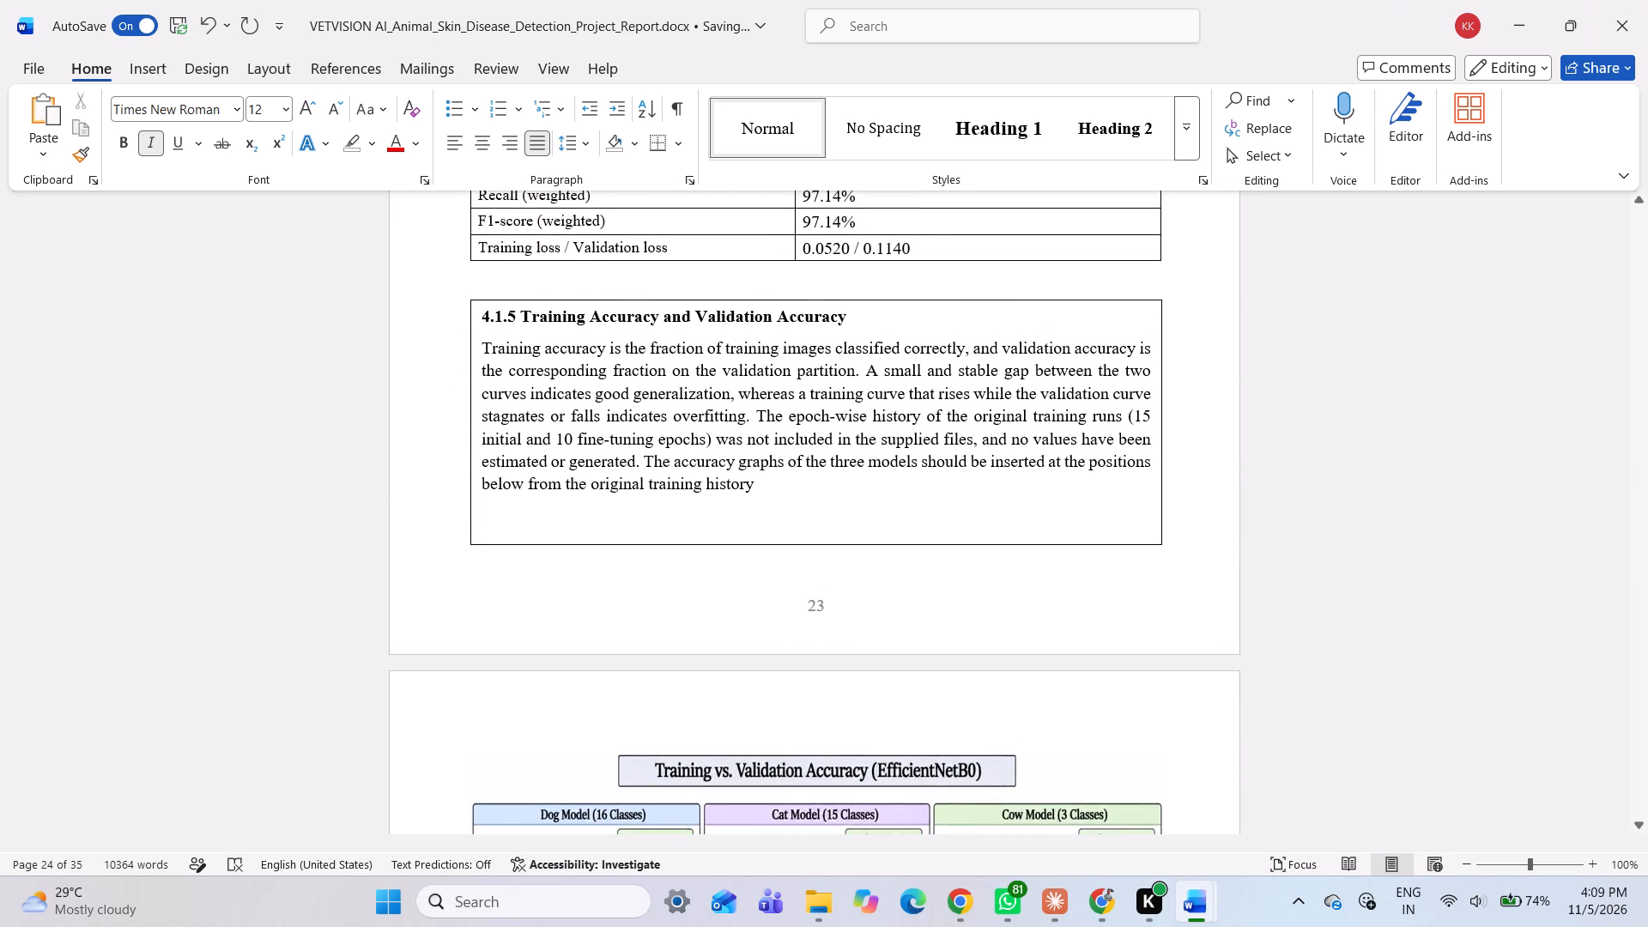
{"action": "scroll", "coordinate": [947, 414], "scroll_direction": "down", "scroll_amount": 7}
{"action": "scroll", "coordinate": [944, 510], "scroll_direction": "down", "scroll_amount": 8}
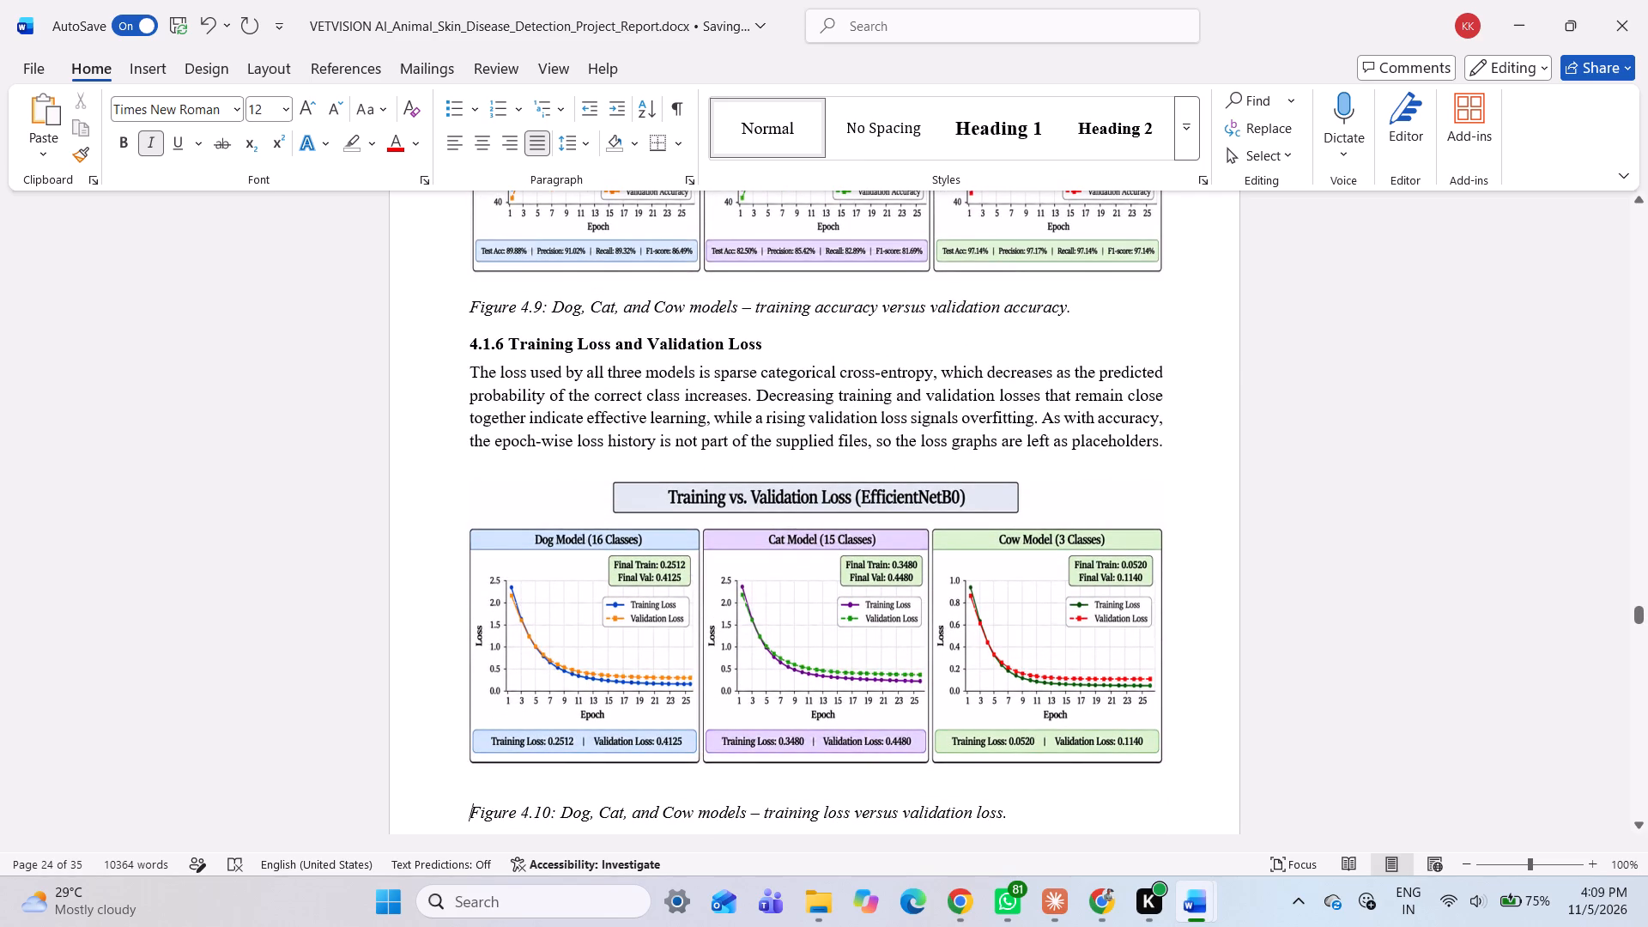
{"action": "scroll", "coordinate": [851, 688], "scroll_direction": "down", "scroll_amount": 9}
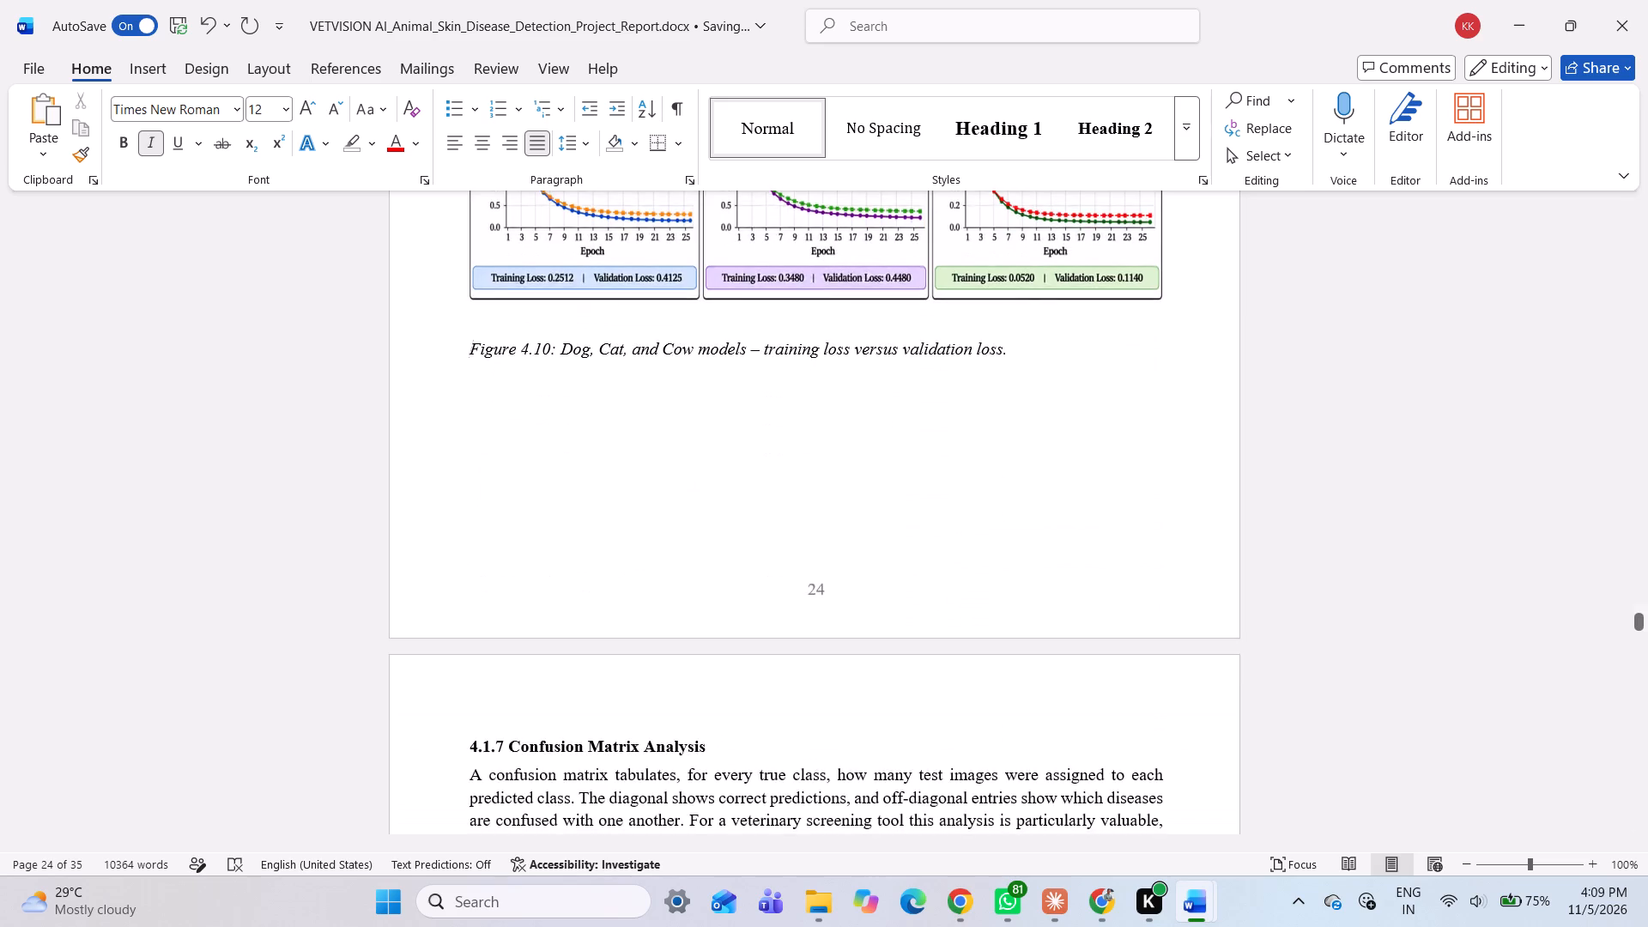
{"action": "scroll", "coordinate": [887, 664], "scroll_direction": "down", "scroll_amount": 5}
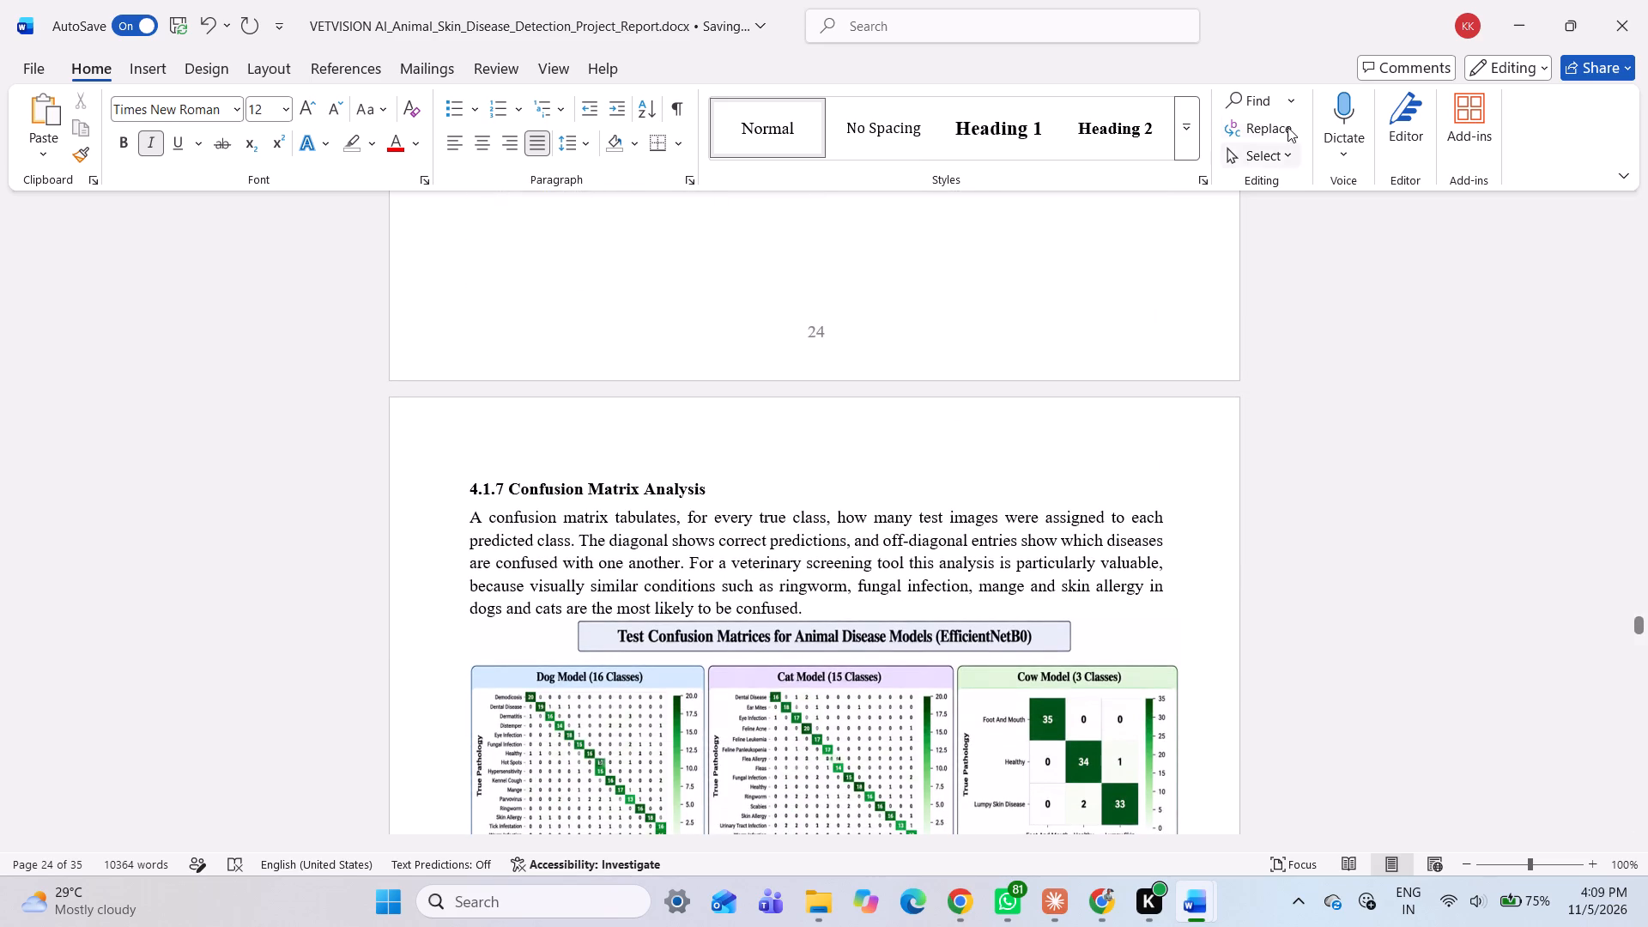
Insert a Simple Text Box on page 24 and place it below the Figure 4.10 caption, against the left text margin.
{"action": "left_click", "coordinate": [156, 68]}
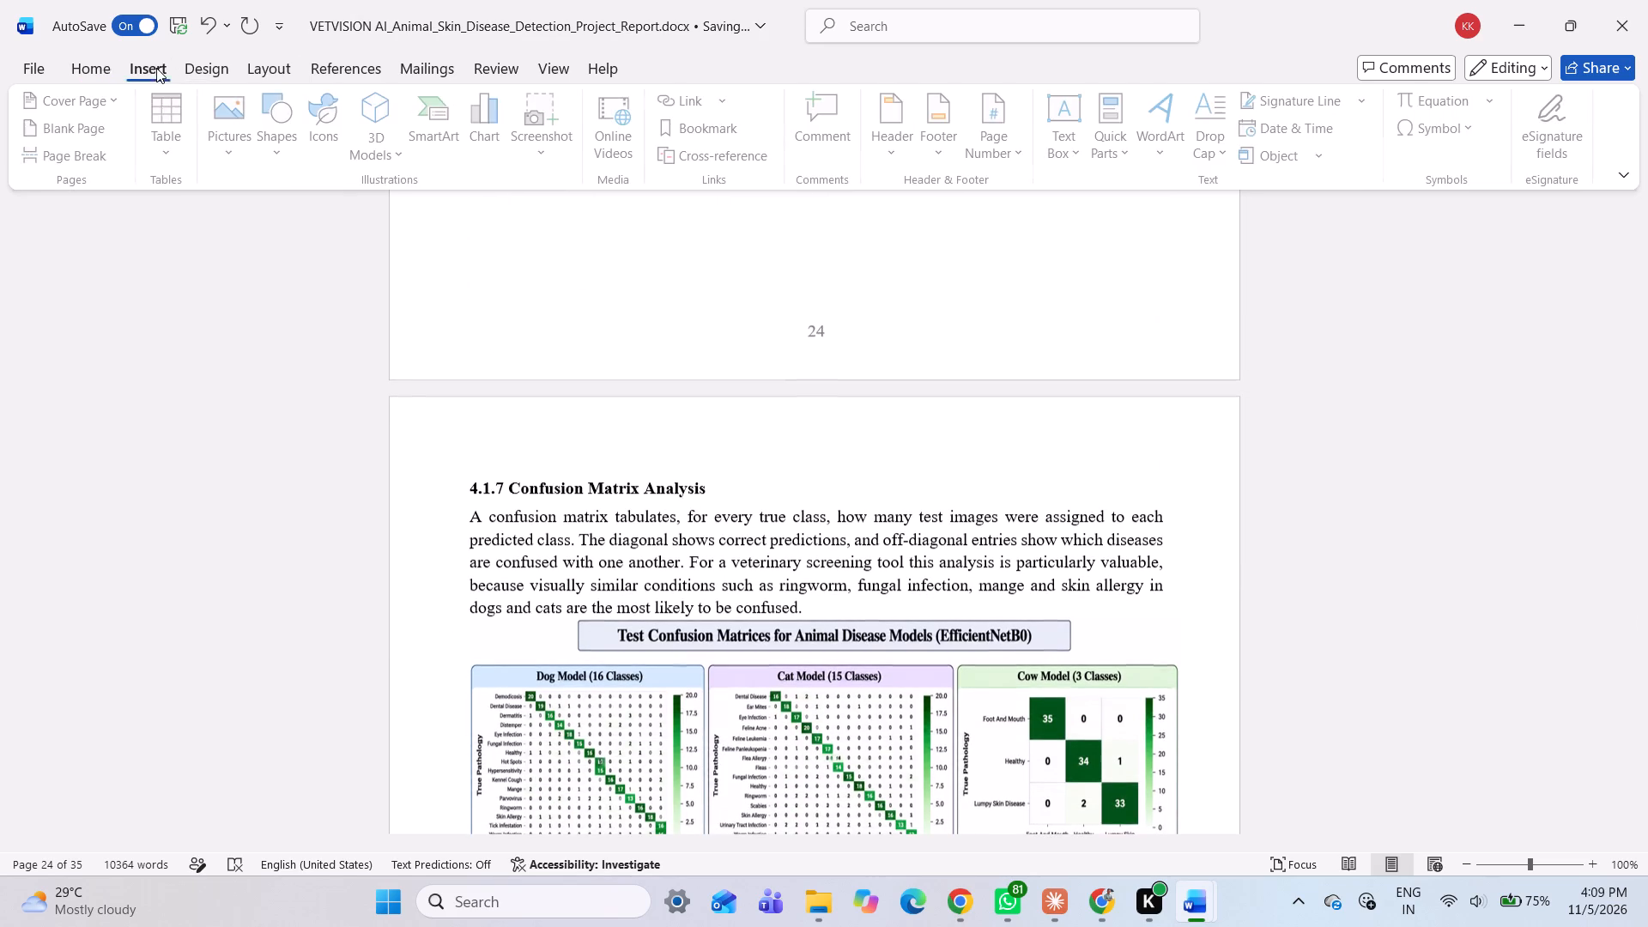
{"action": "left_click", "coordinate": [1065, 112]}
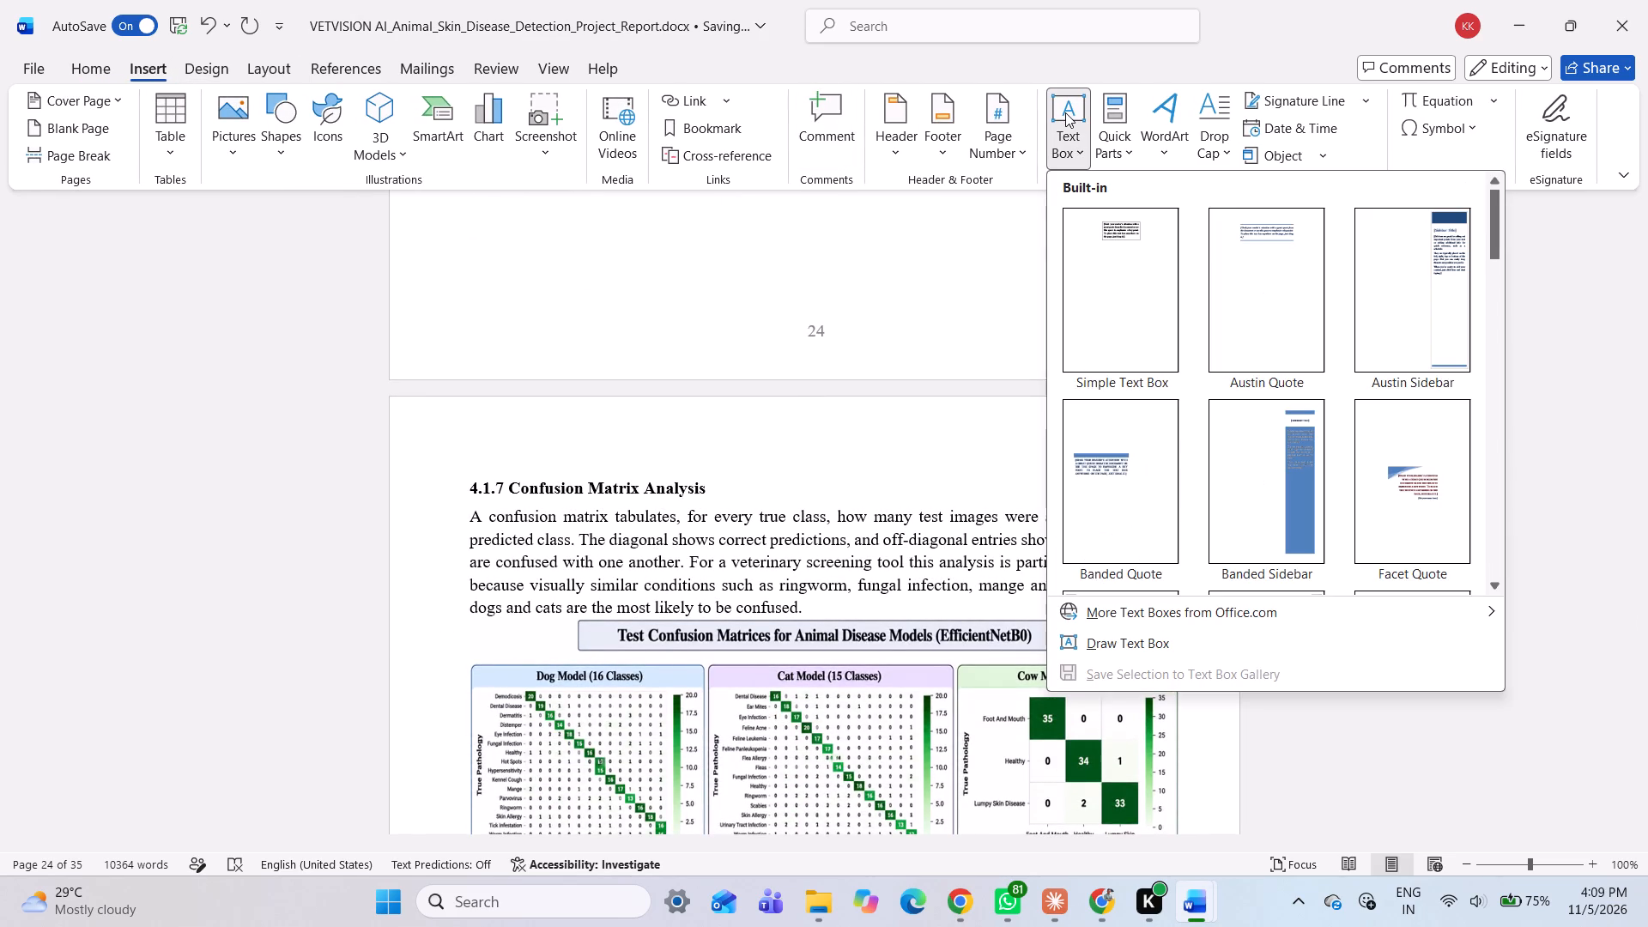
{"action": "left_click", "coordinate": [1107, 243]}
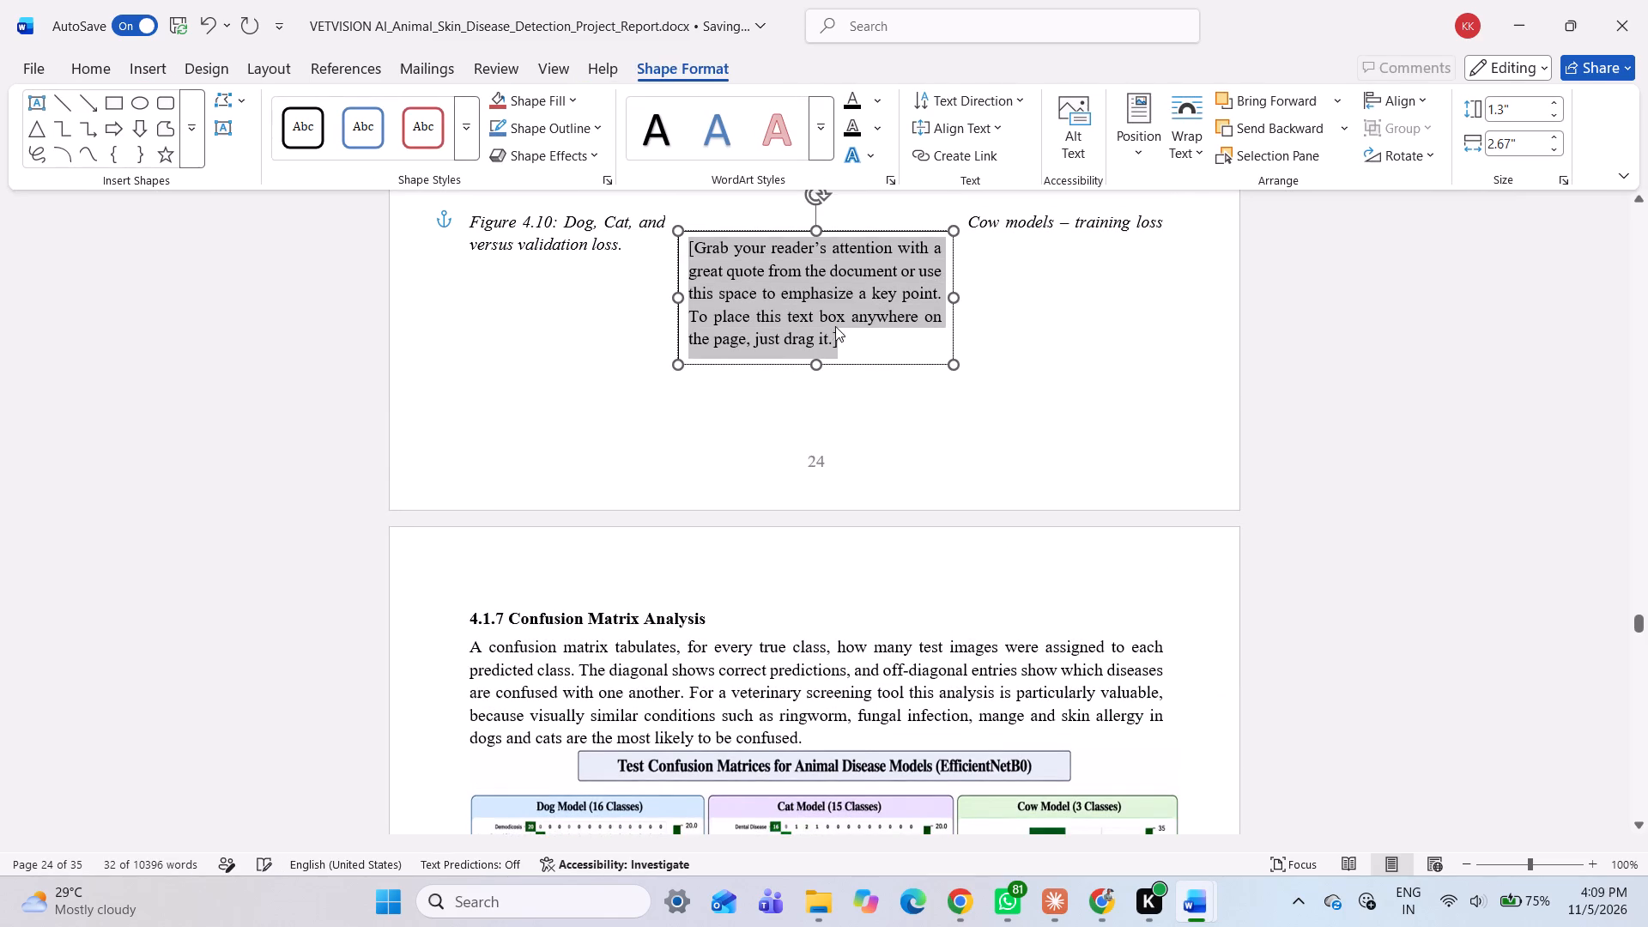
{"action": "left_click_drag", "start_coordinate": [832, 362], "coordinate": [618, 389]}
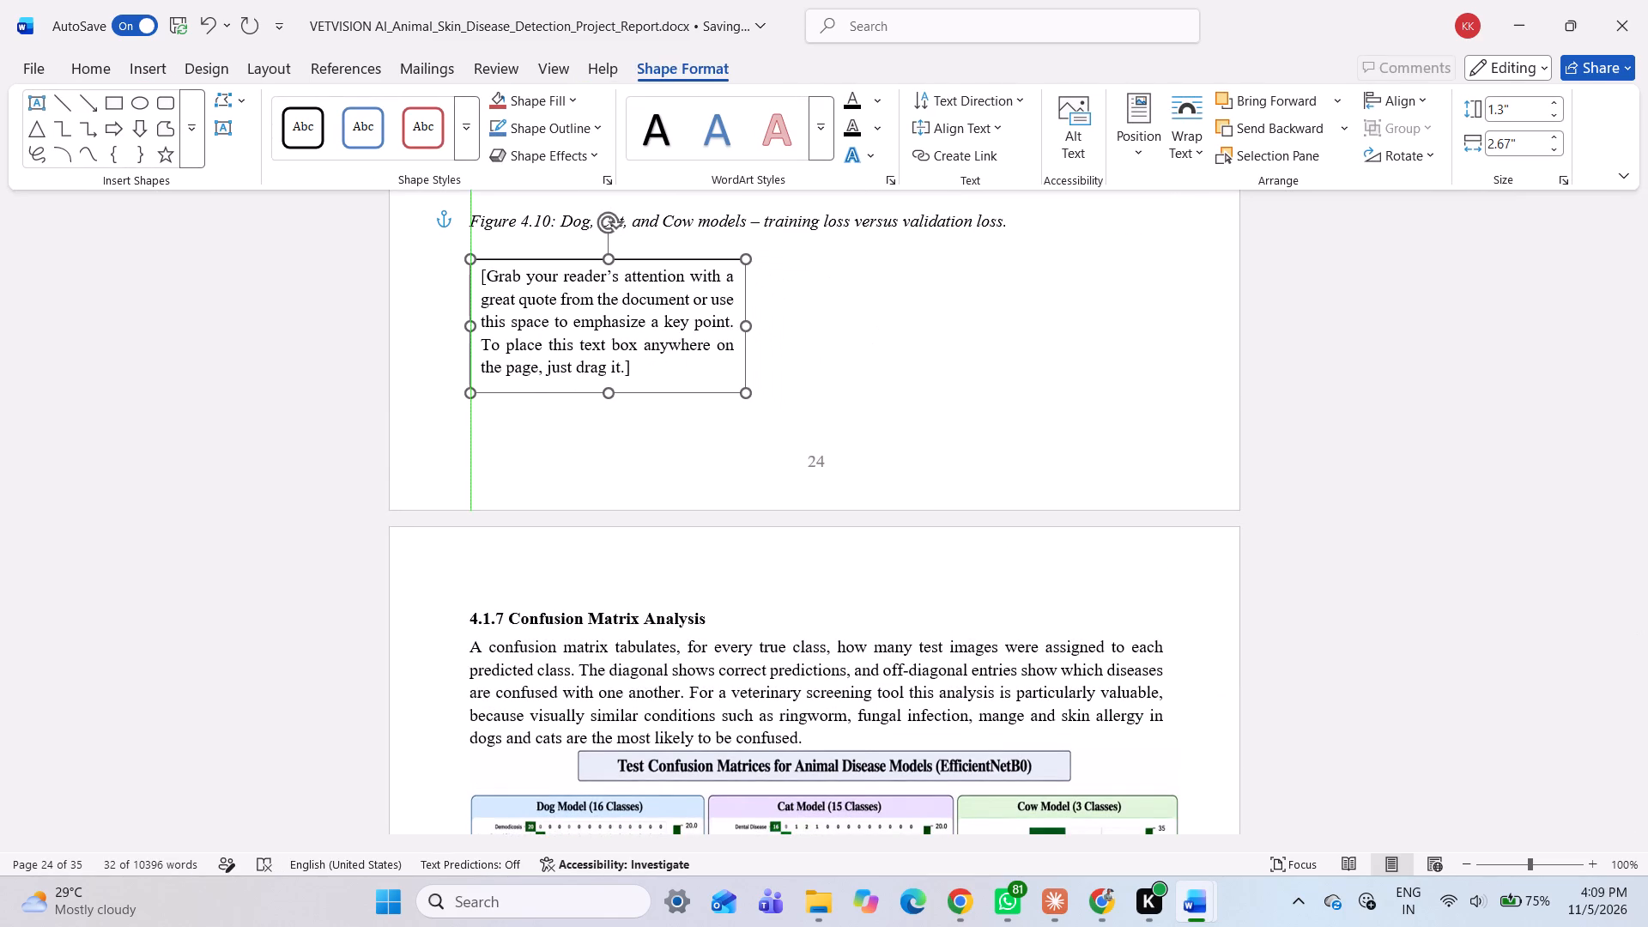
{"action": "left_click_drag", "start_coordinate": [618, 389], "coordinate": [627, 388]}
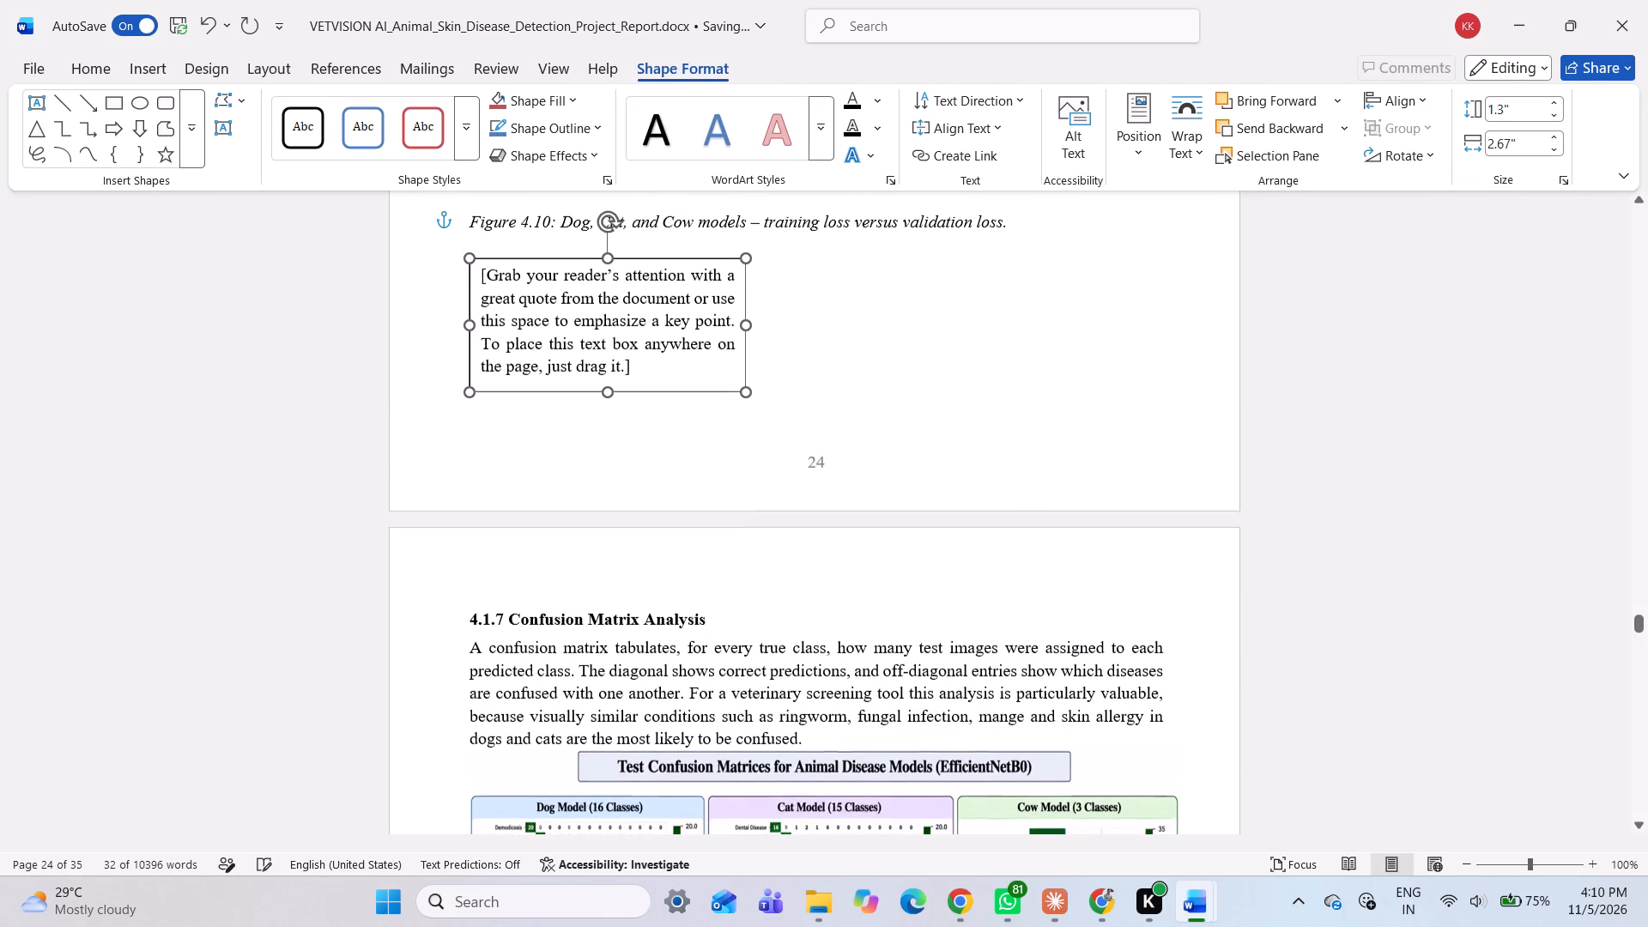
Resize the text box to about 6.71" wide and 1.73" high, spanning the text margins between the Figure 4.10 caption and the page number.
{"action": "left_click_drag", "start_coordinate": [743, 393], "coordinate": [1196, 485]}
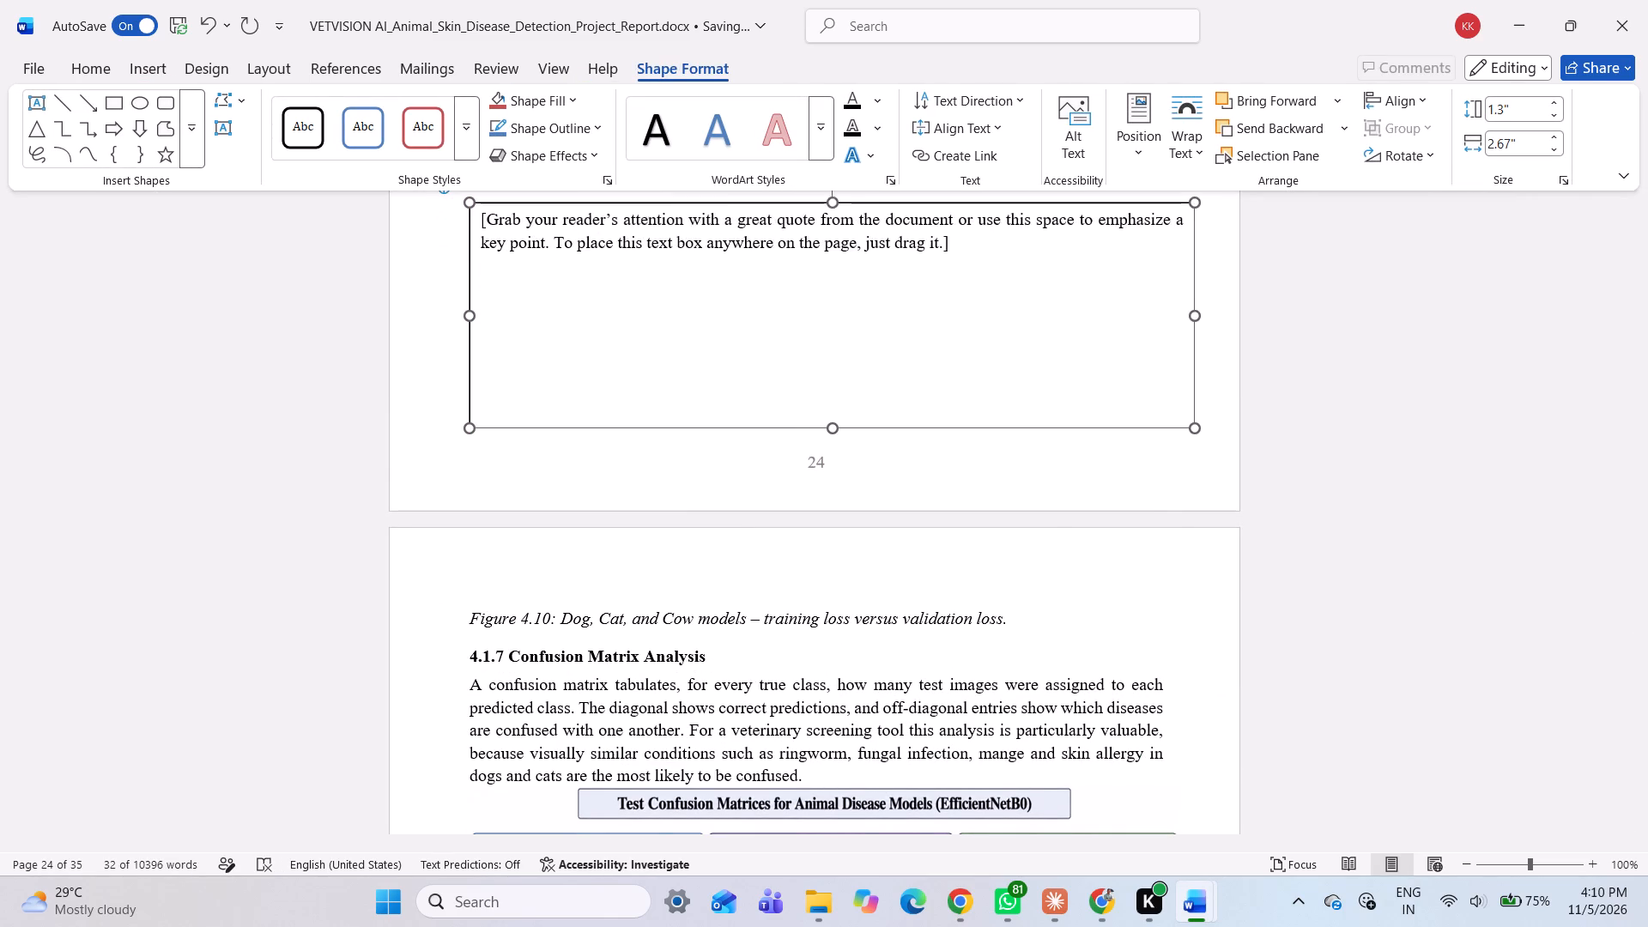
{"action": "left_click_drag", "start_coordinate": [1196, 485], "coordinate": [1150, 365]}
{"action": "scroll", "coordinate": [1083, 476], "scroll_direction": "up", "scroll_amount": 4}
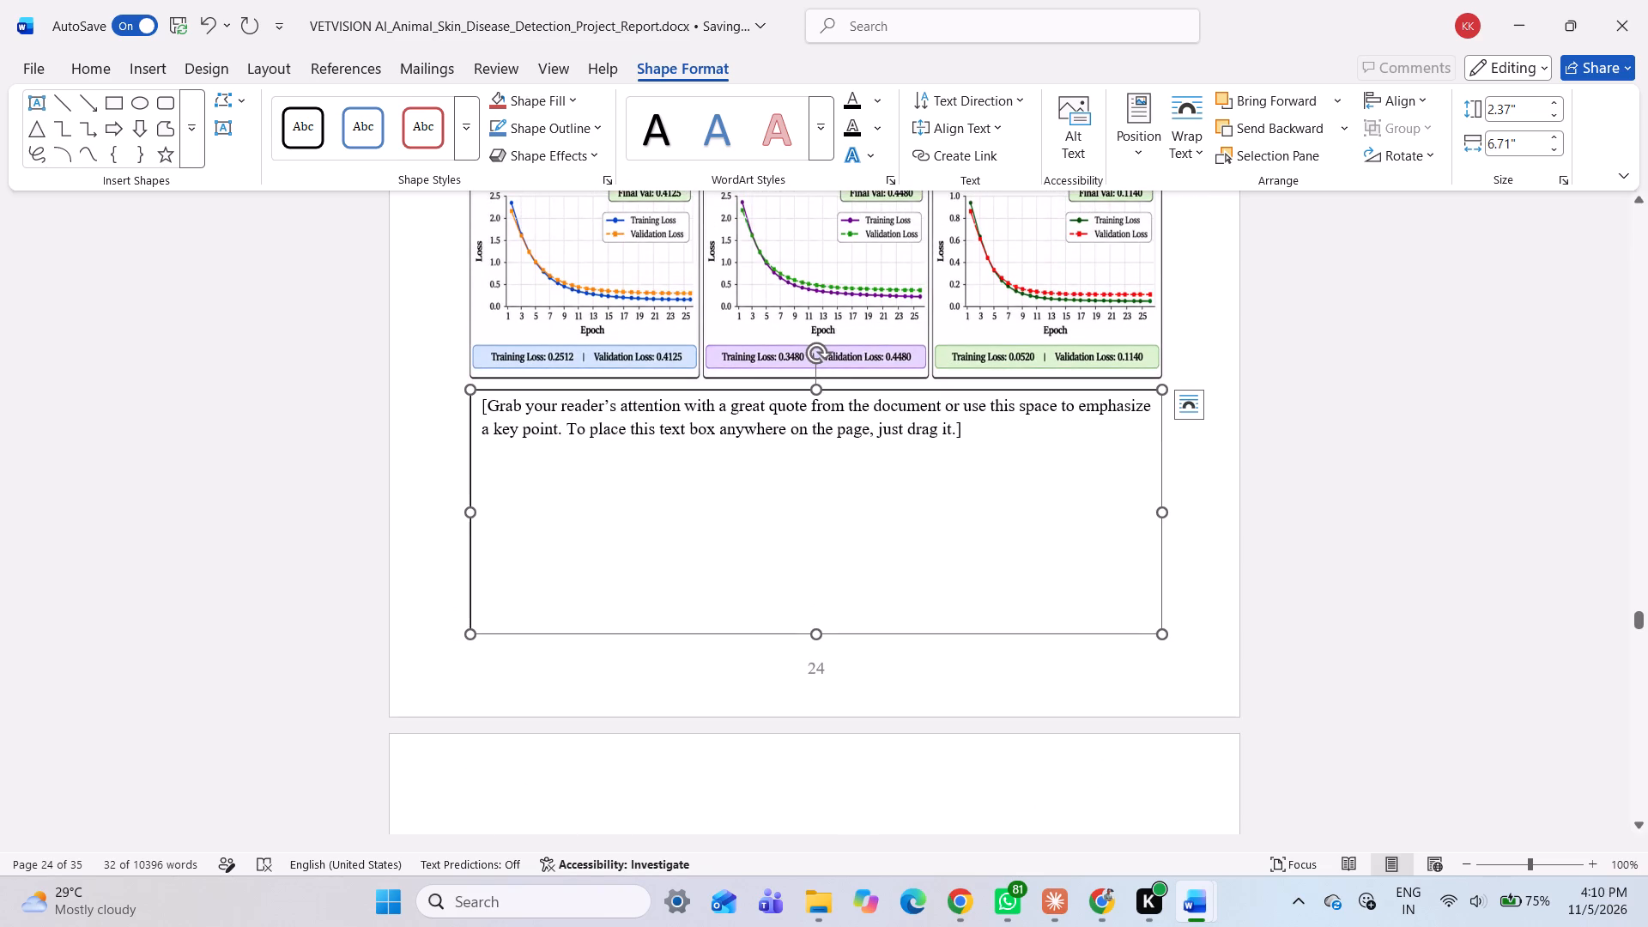
{"action": "left_click_drag", "start_coordinate": [821, 385], "coordinate": [819, 416]}
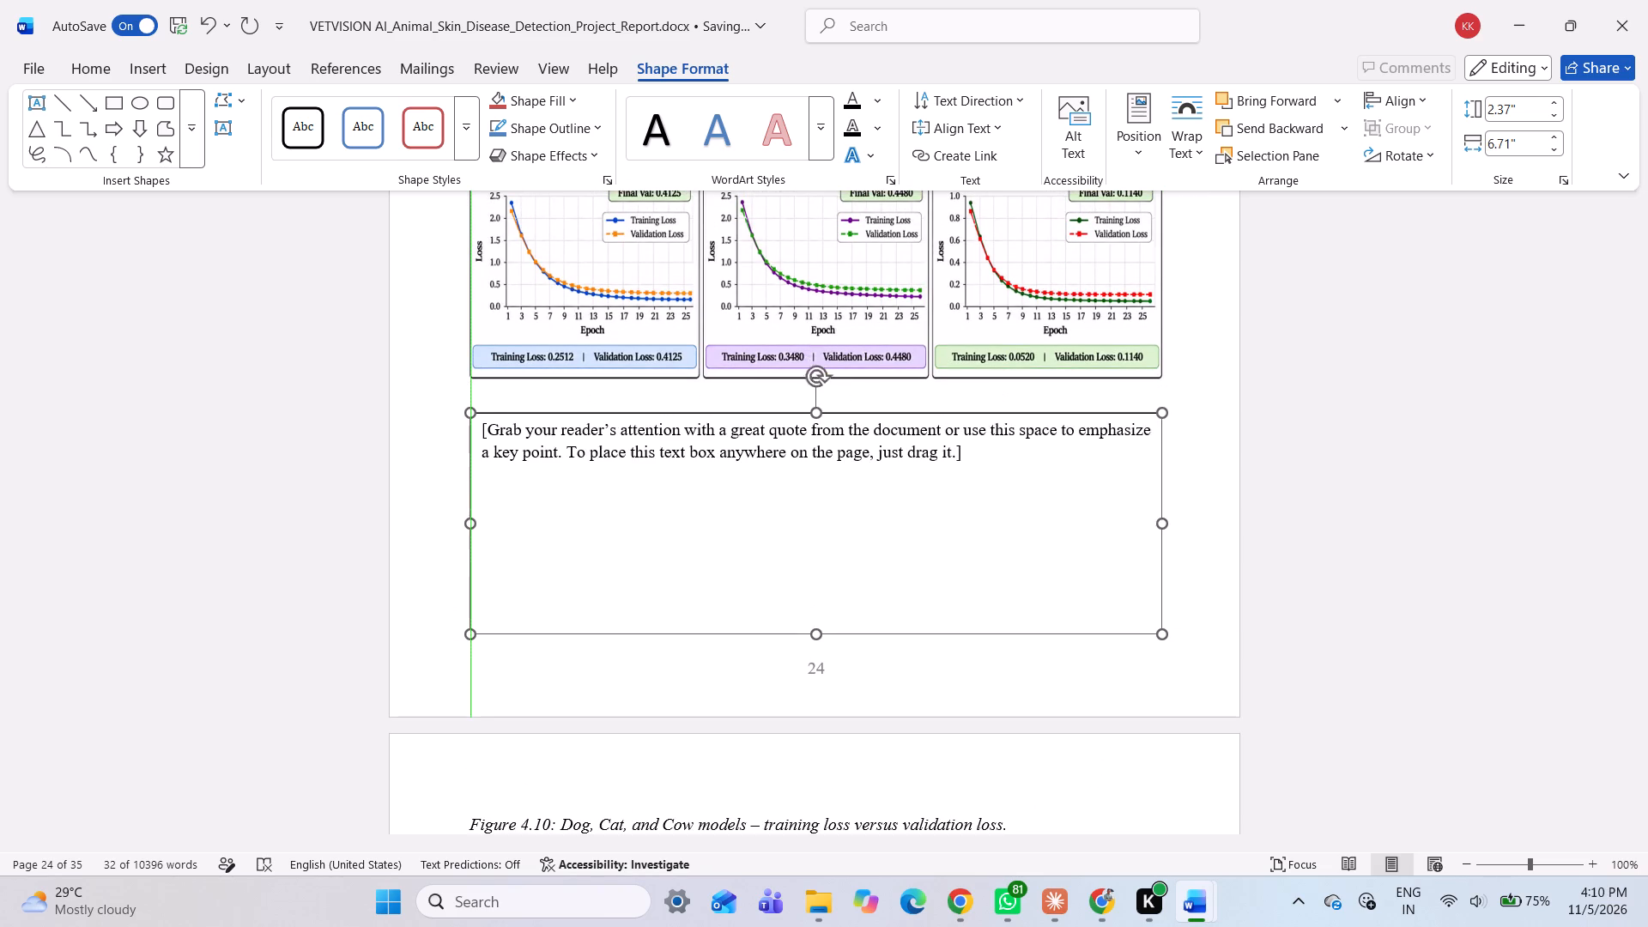
{"action": "left_click_drag", "start_coordinate": [819, 416], "coordinate": [811, 456]}
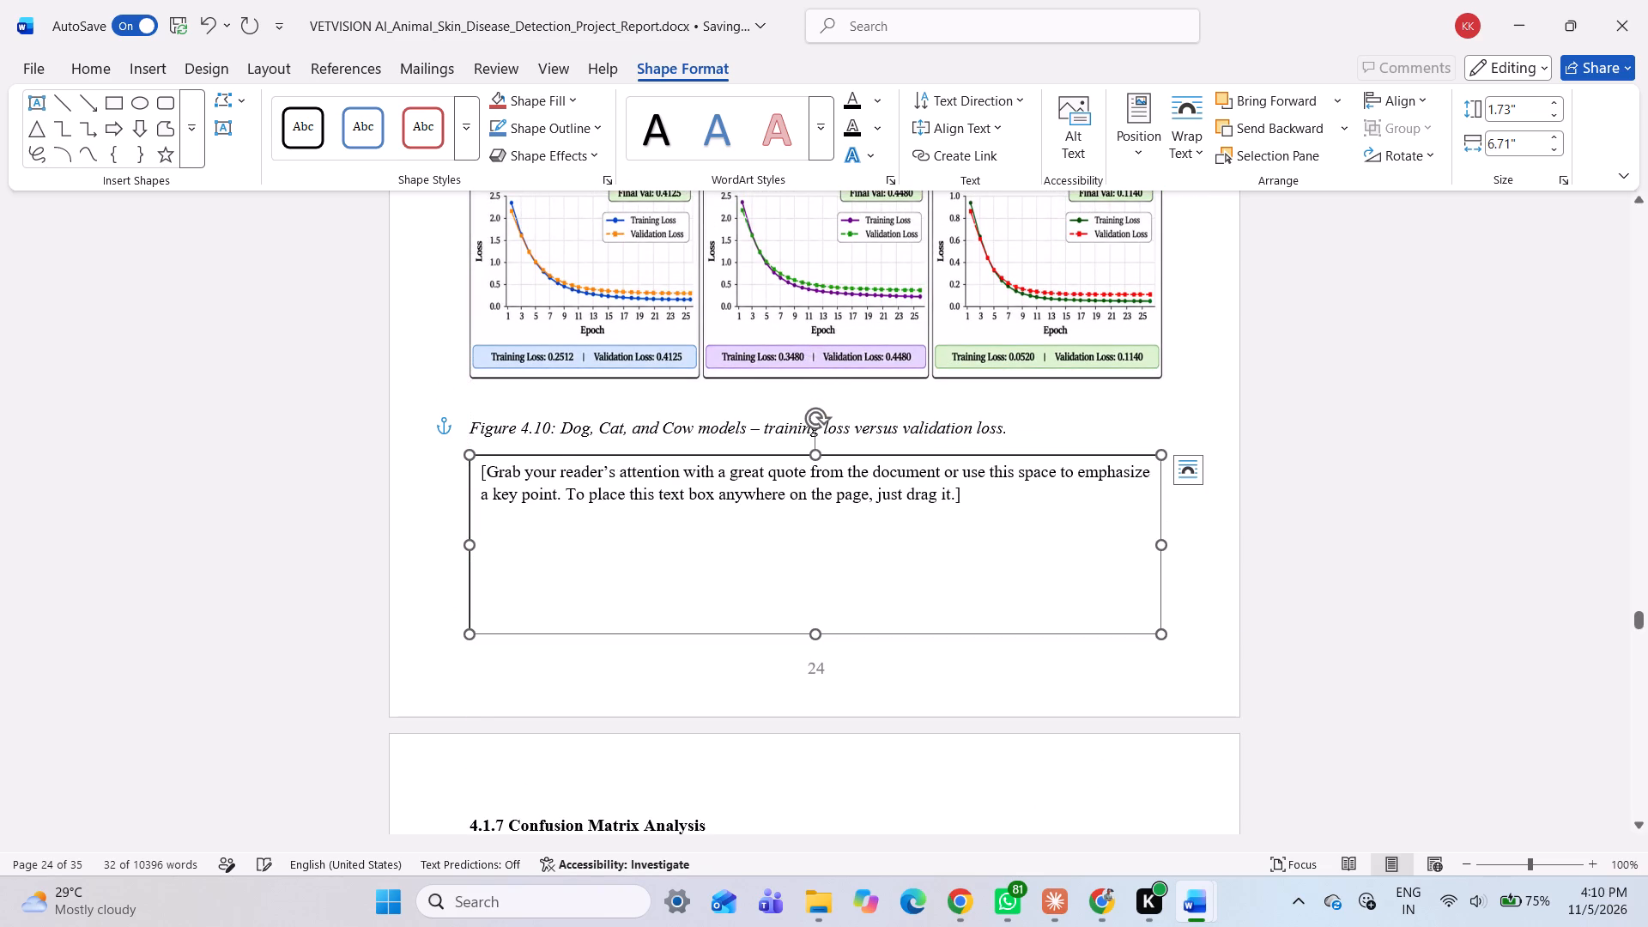
Replace the text box's placeholder text with a copy of the "4.1.7 Confusion Matrix Analysis" heading from page 25.
{"action": "scroll", "coordinate": [865, 548], "scroll_direction": "down", "scroll_amount": 2}
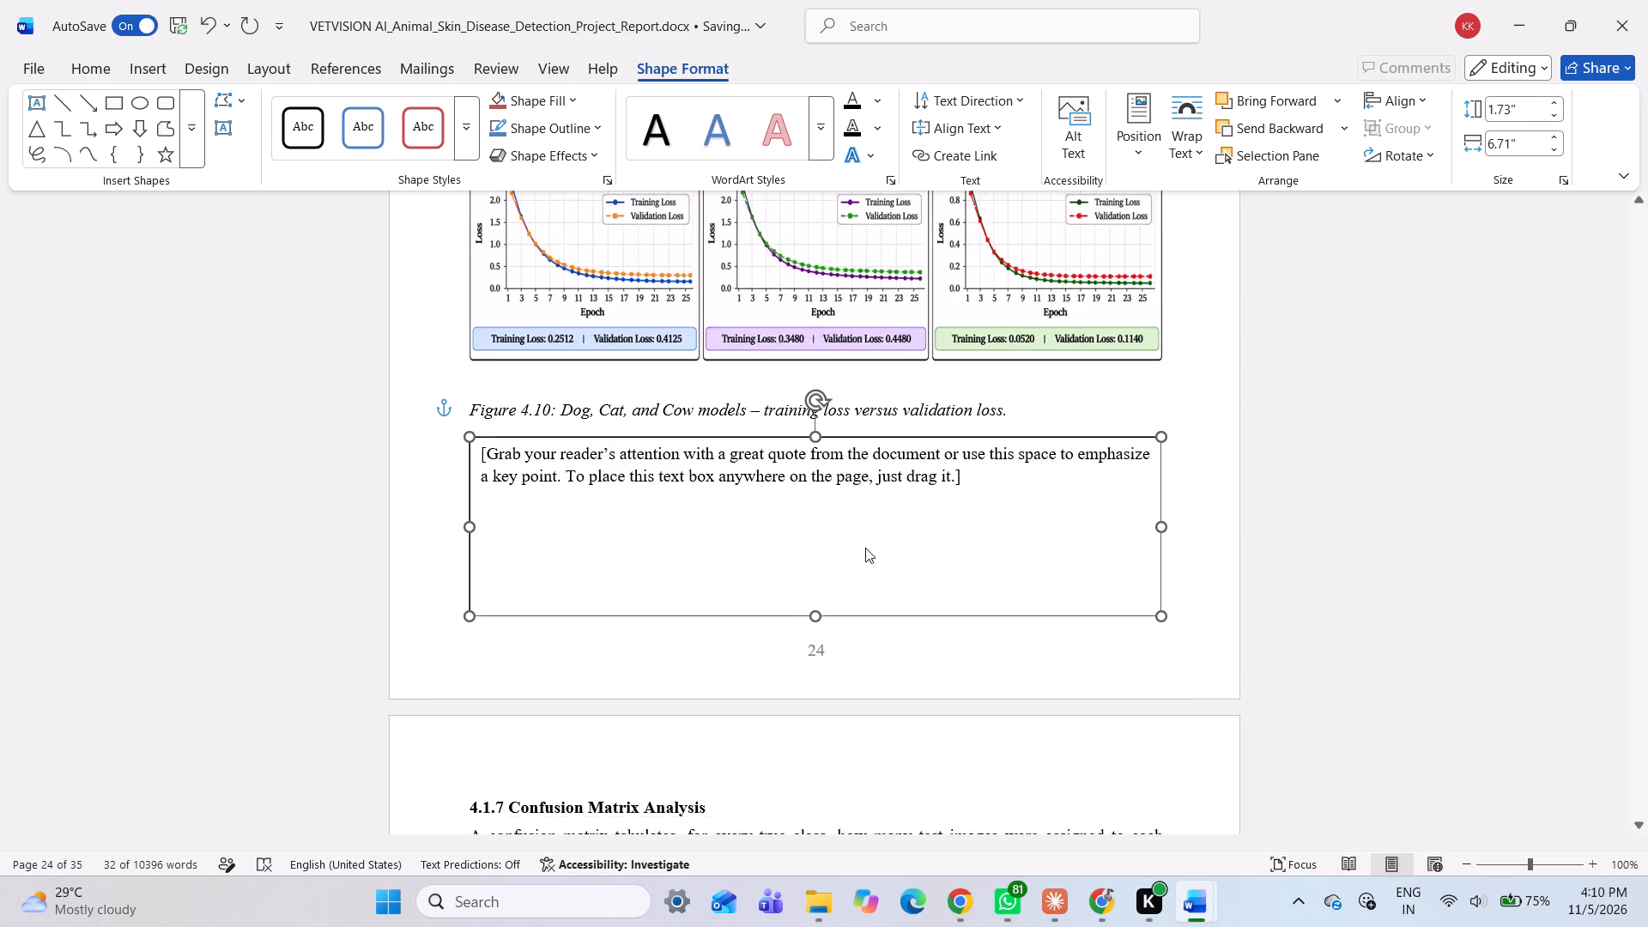
{"action": "scroll", "coordinate": [865, 548], "scroll_direction": "down", "scroll_amount": 3}
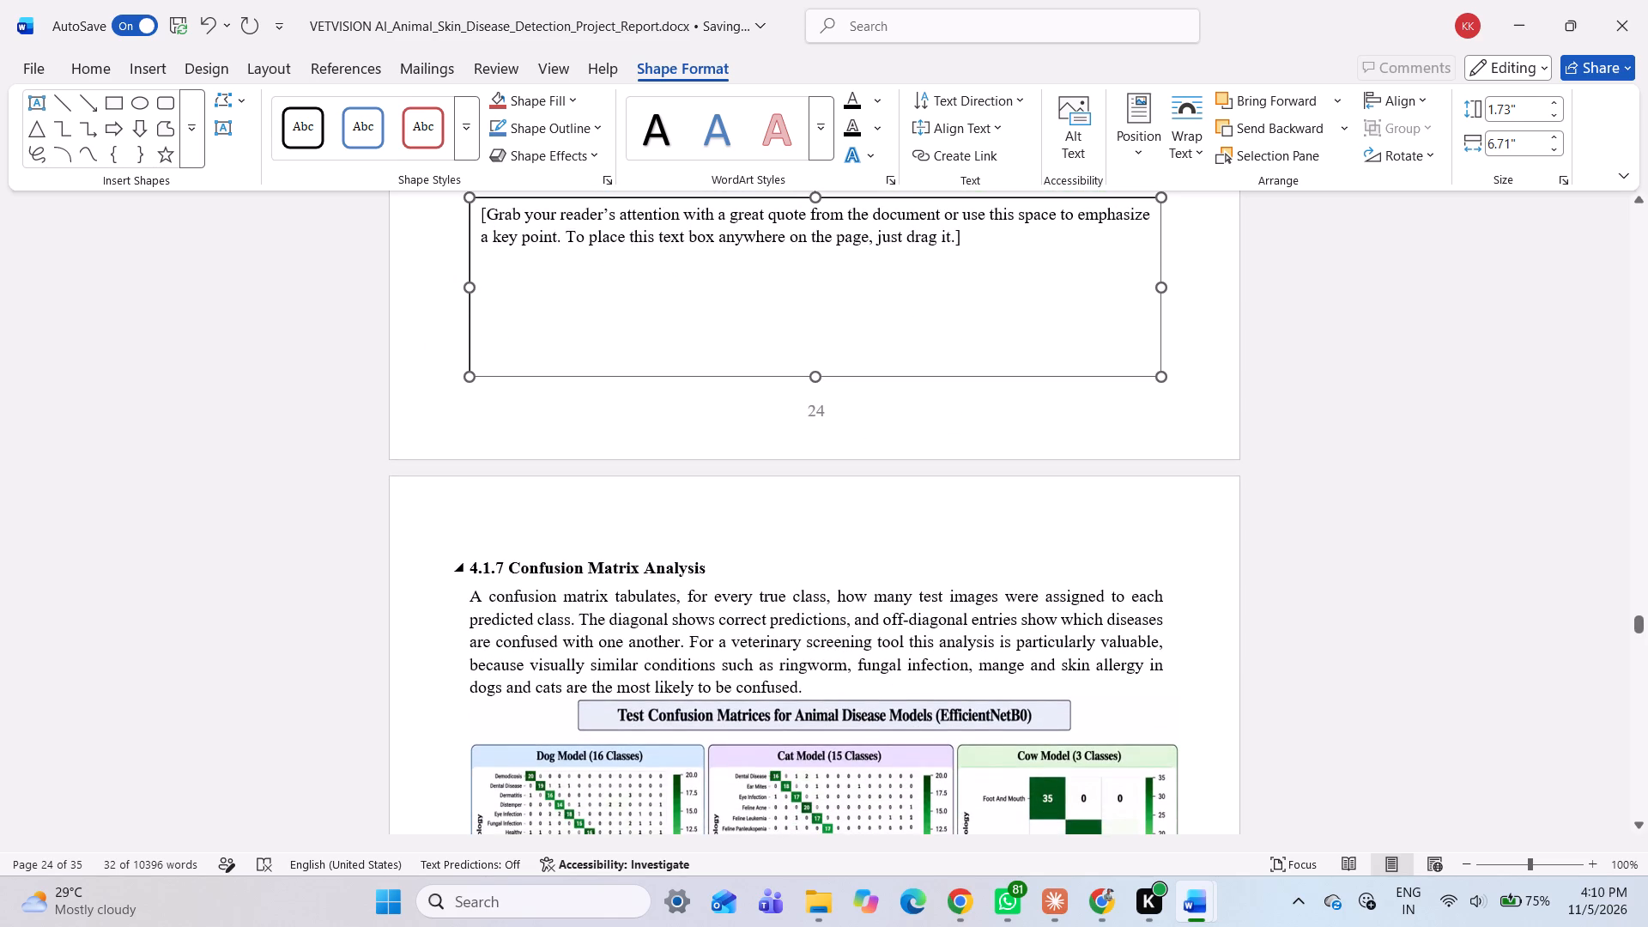
{"action": "left_click_drag", "start_coordinate": [470, 570], "coordinate": [598, 572]}
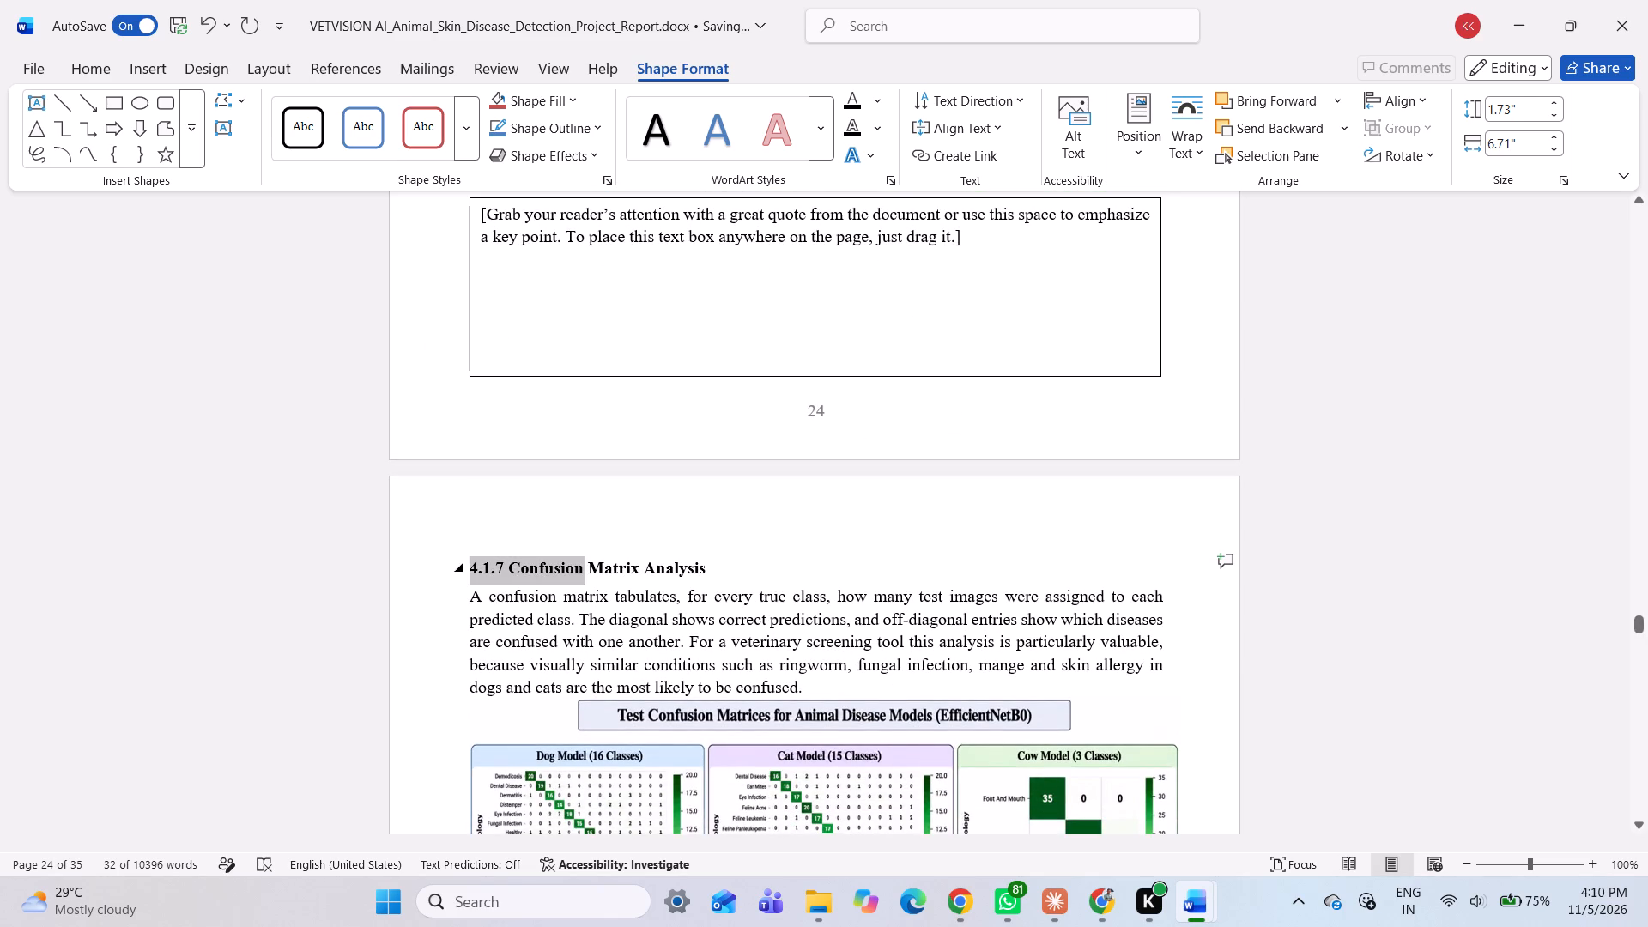
{"action": "left_click_drag", "start_coordinate": [598, 572], "coordinate": [705, 574]}
{"action": "key", "text": "ctrl+c"}
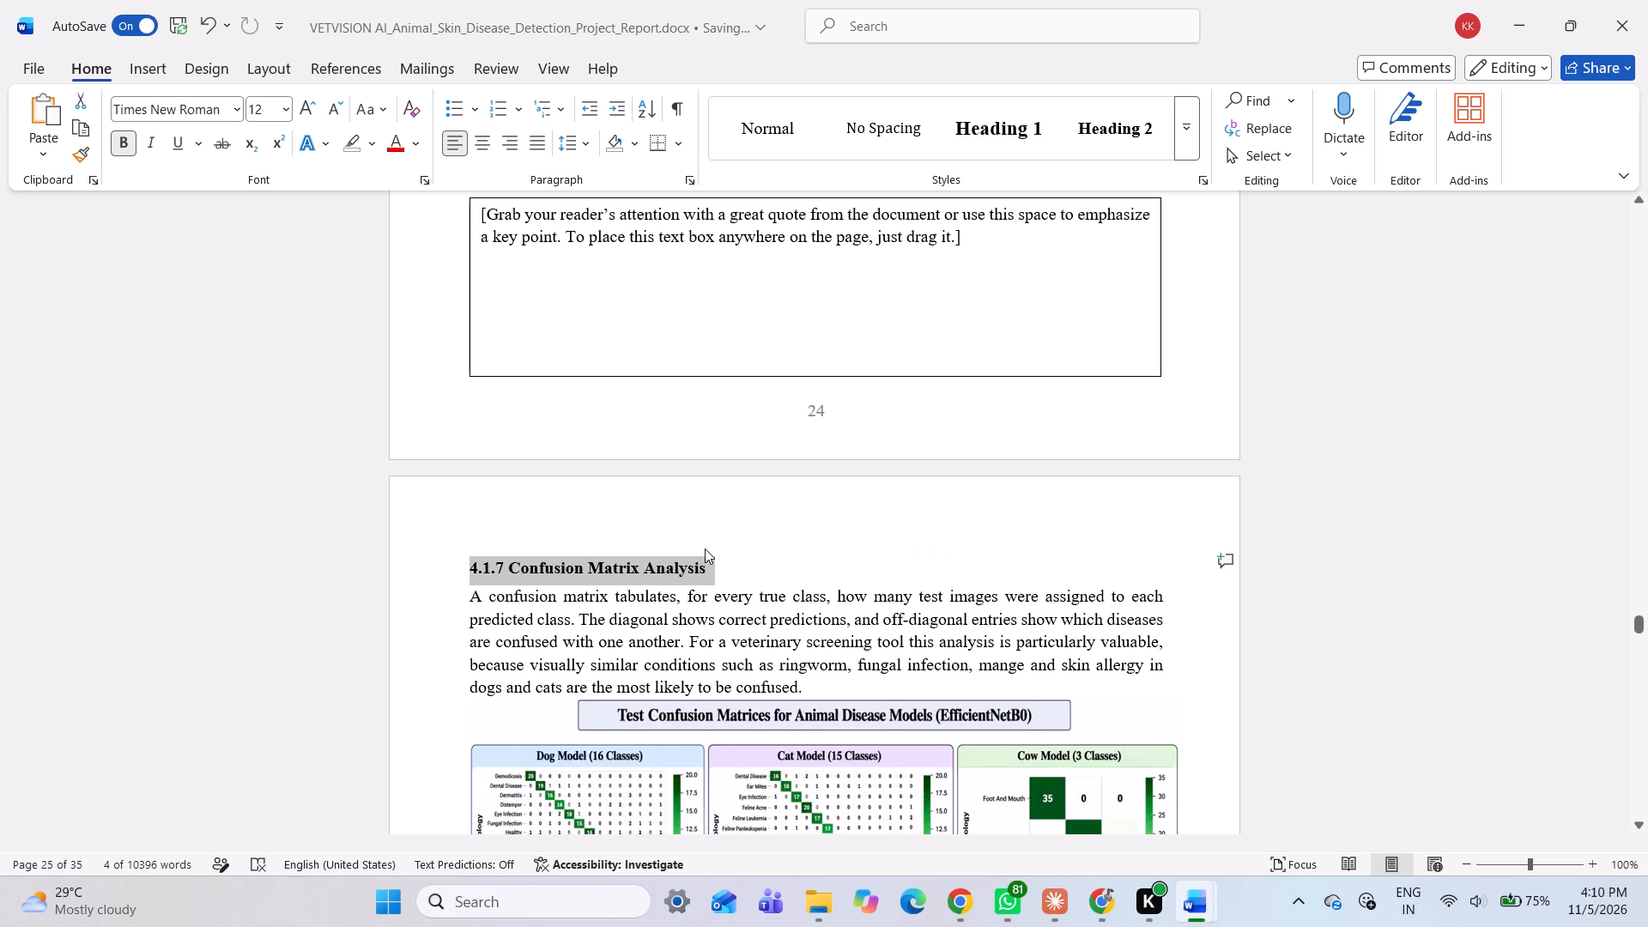
{"action": "scroll", "coordinate": [514, 440], "scroll_direction": "up", "scroll_amount": 2}
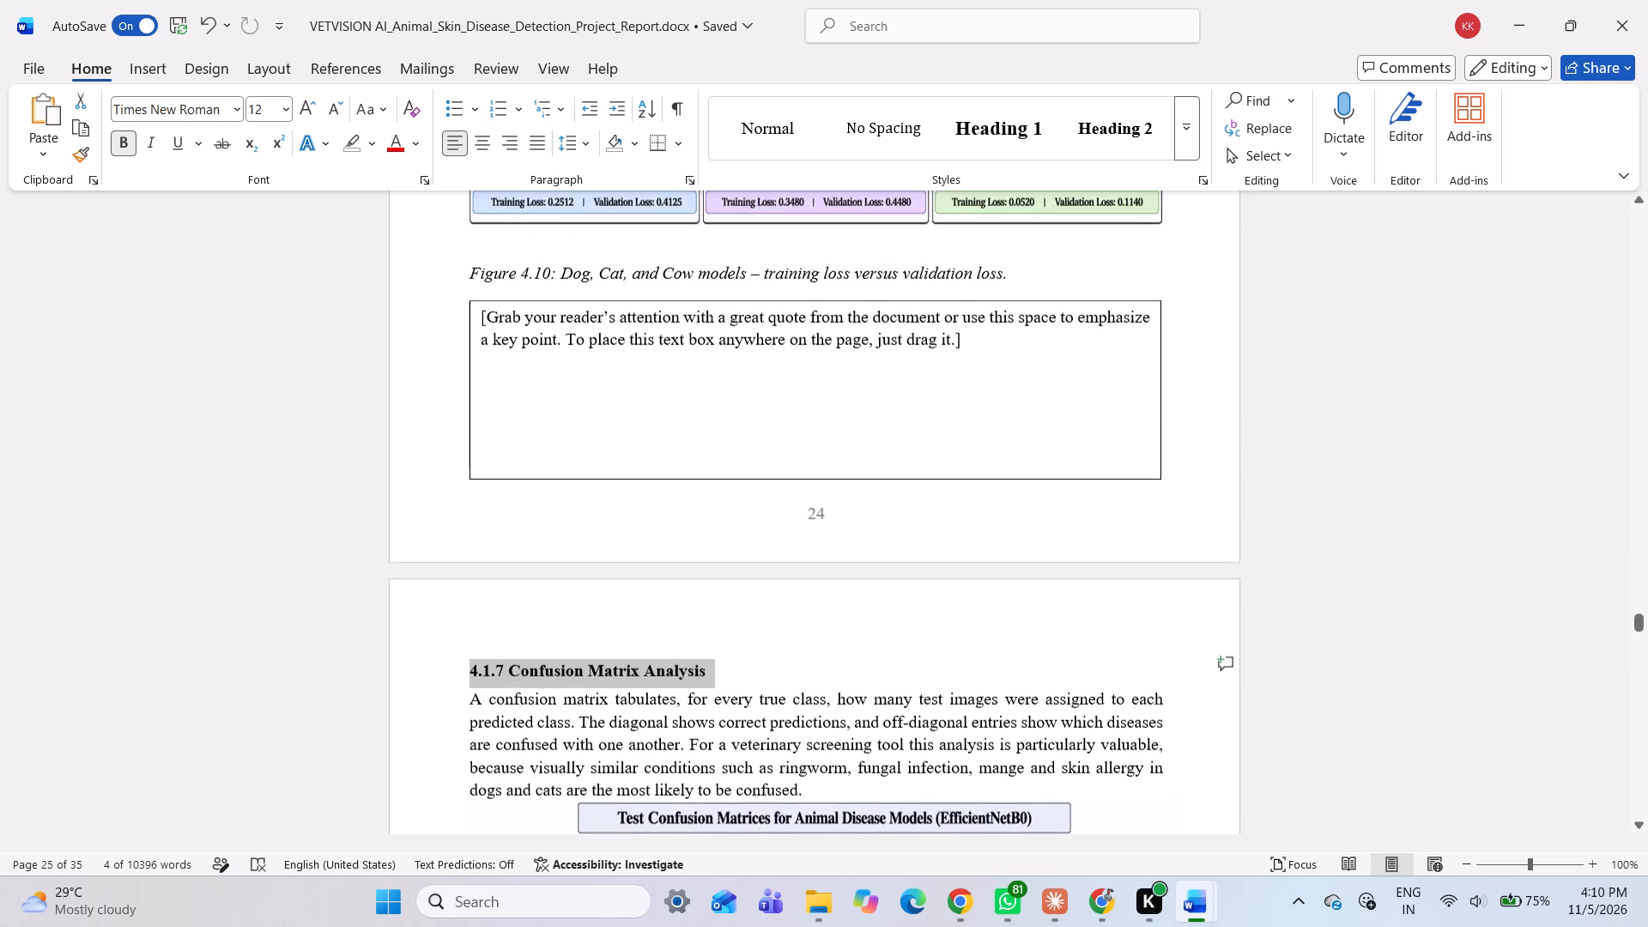
{"action": "left_click_drag", "start_coordinate": [482, 317], "coordinate": [643, 338]}
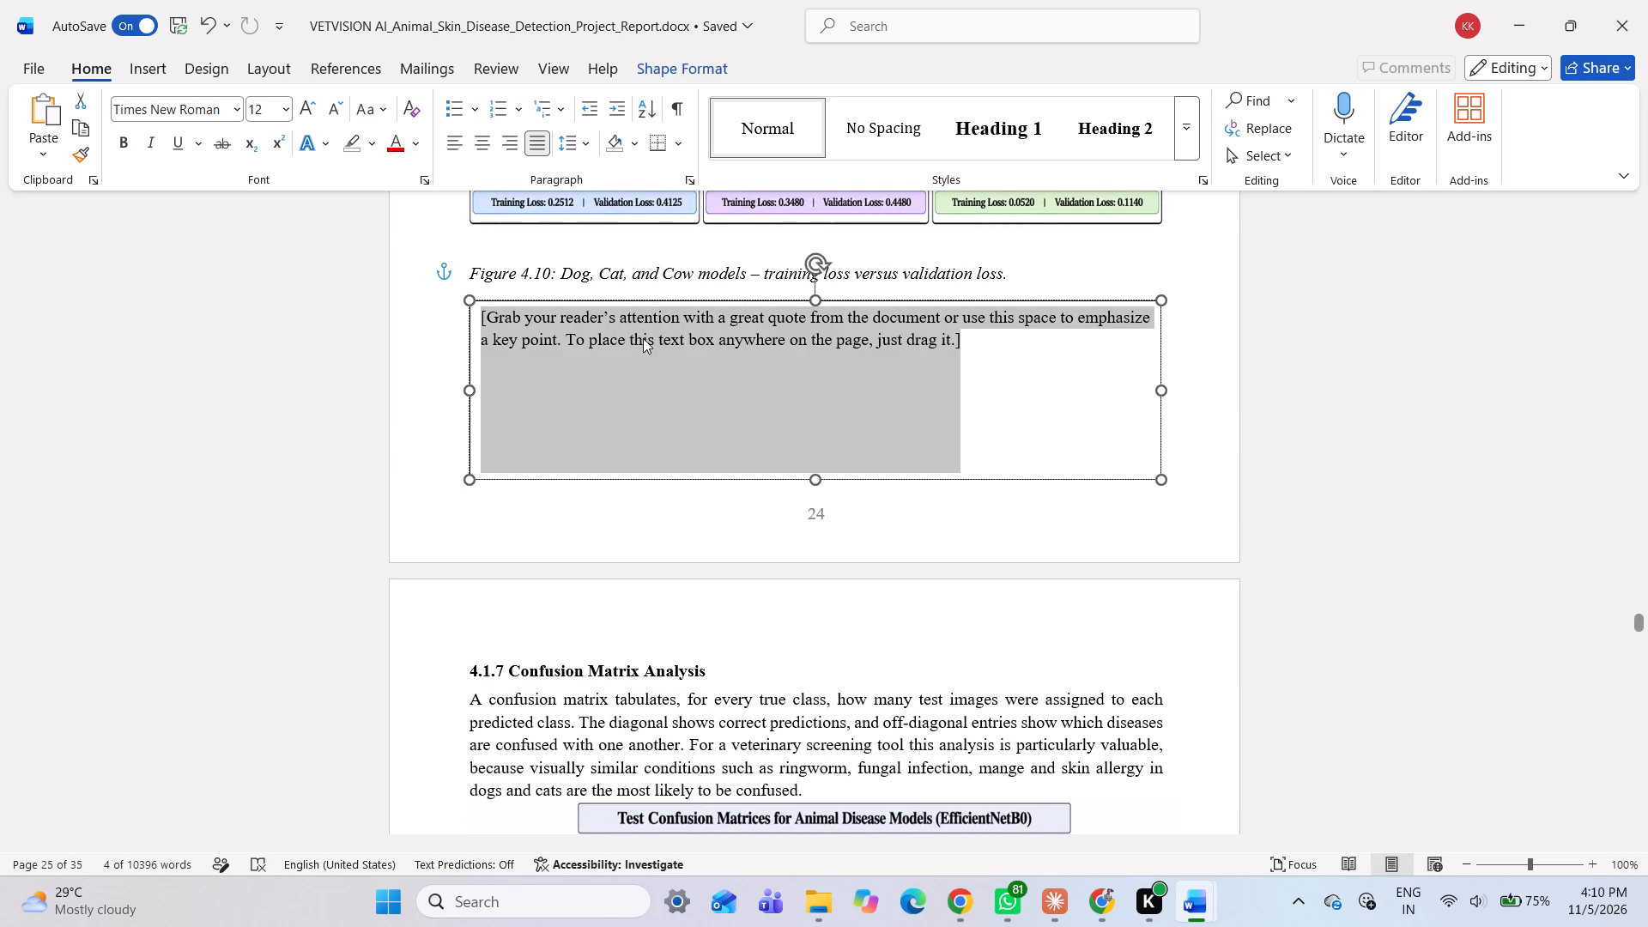
{"action": "key", "text": "ctrl+v"}
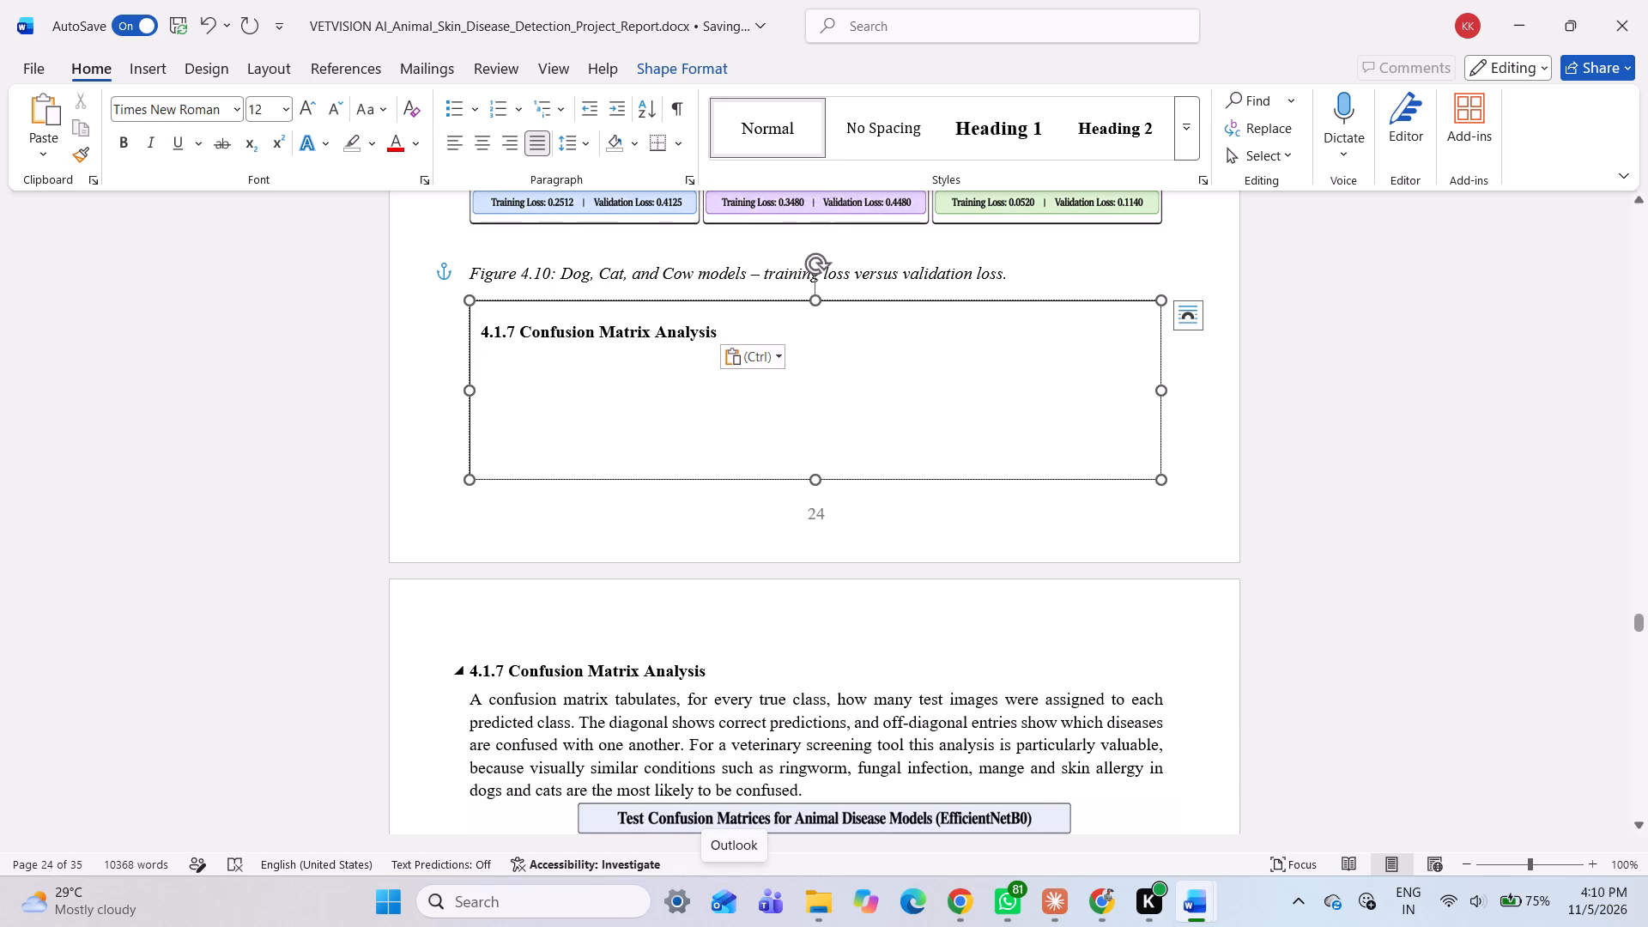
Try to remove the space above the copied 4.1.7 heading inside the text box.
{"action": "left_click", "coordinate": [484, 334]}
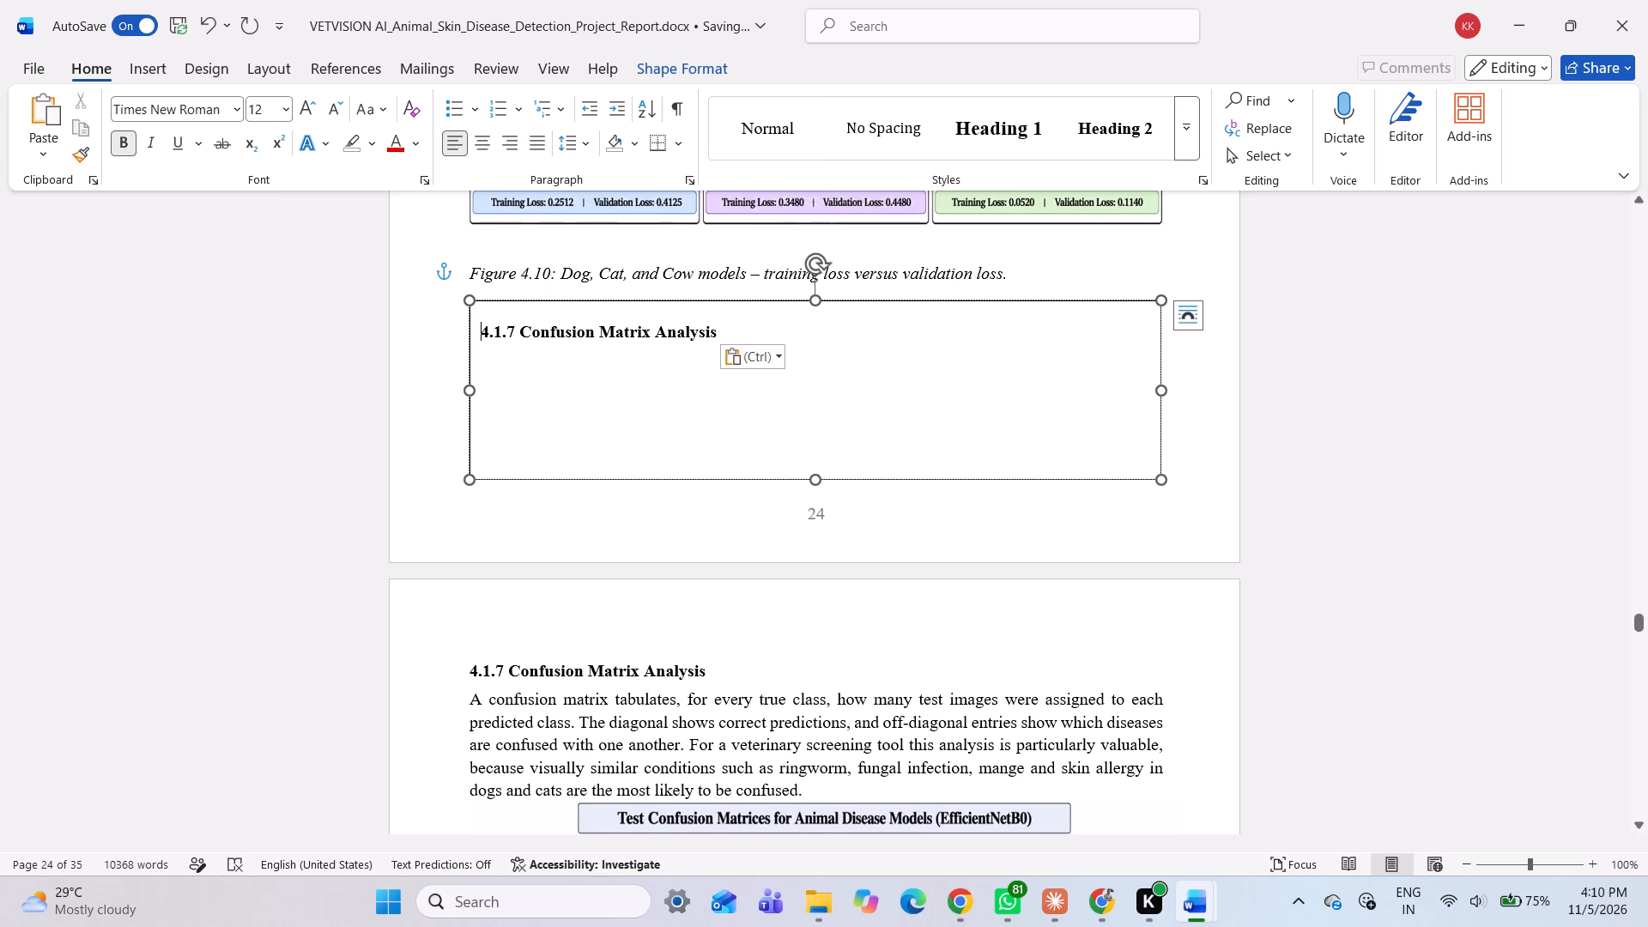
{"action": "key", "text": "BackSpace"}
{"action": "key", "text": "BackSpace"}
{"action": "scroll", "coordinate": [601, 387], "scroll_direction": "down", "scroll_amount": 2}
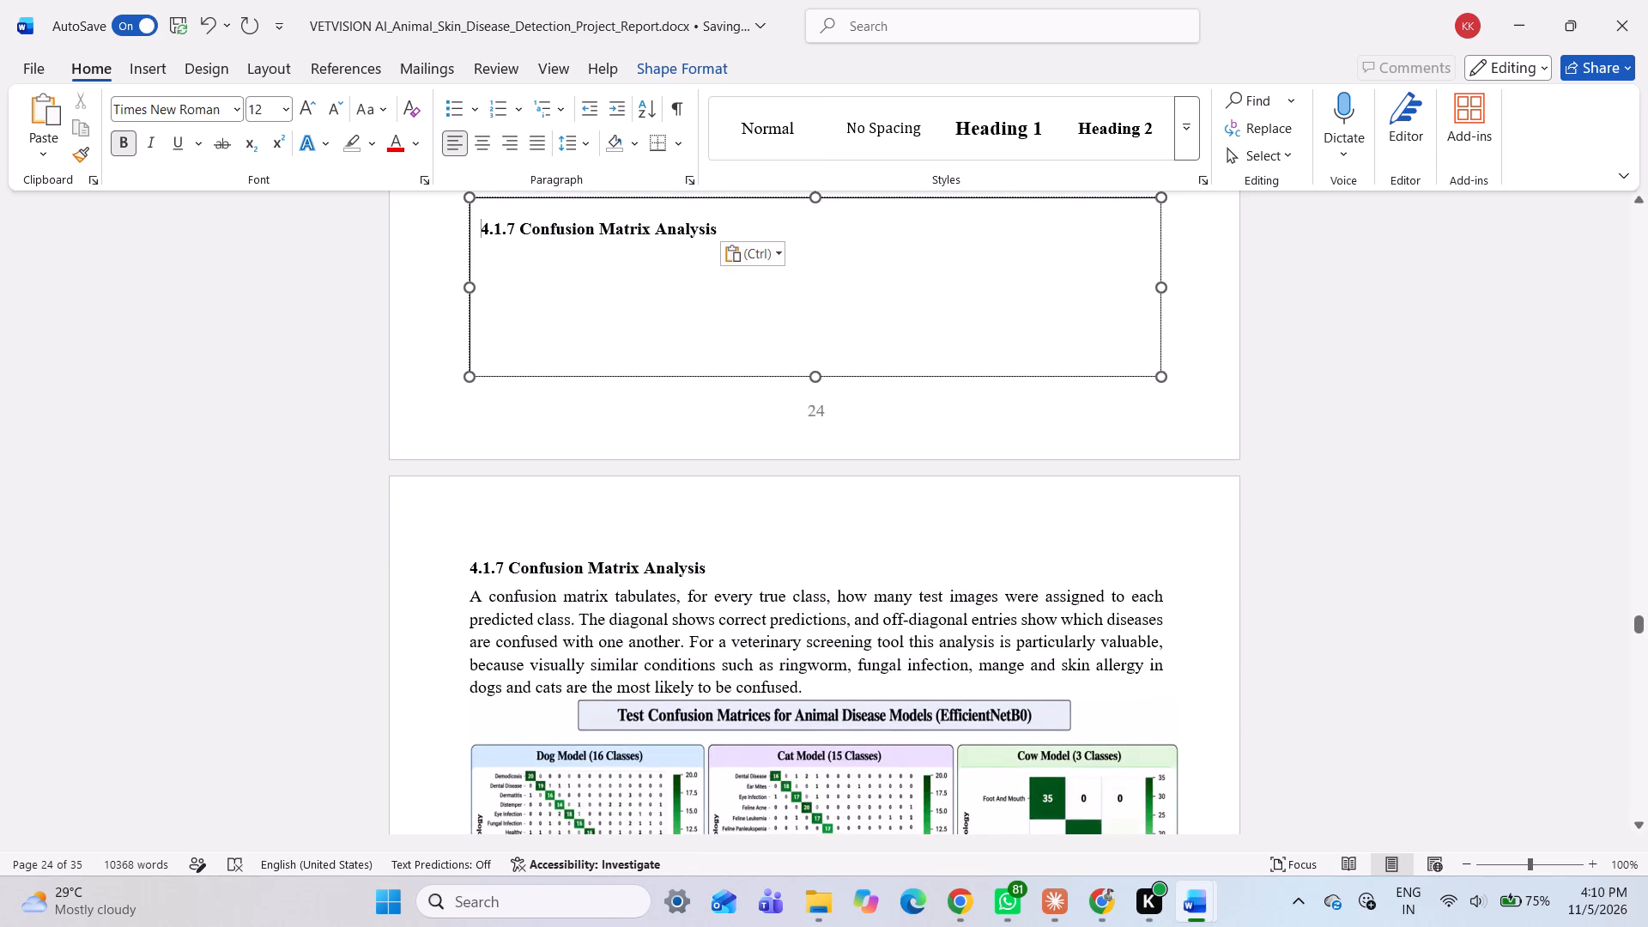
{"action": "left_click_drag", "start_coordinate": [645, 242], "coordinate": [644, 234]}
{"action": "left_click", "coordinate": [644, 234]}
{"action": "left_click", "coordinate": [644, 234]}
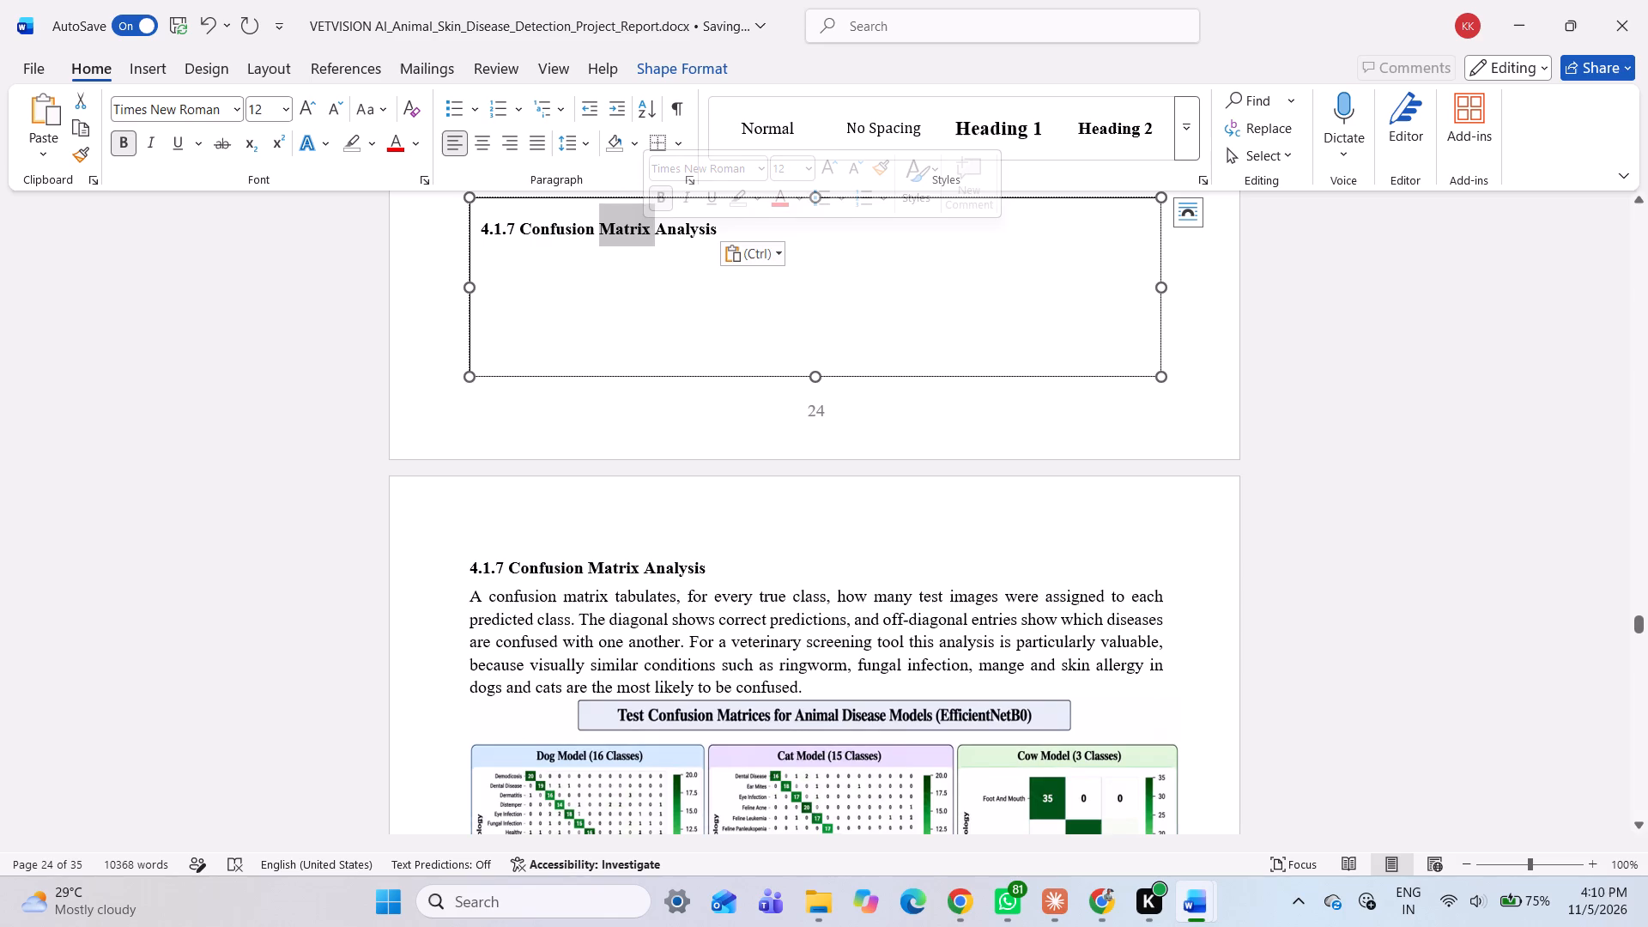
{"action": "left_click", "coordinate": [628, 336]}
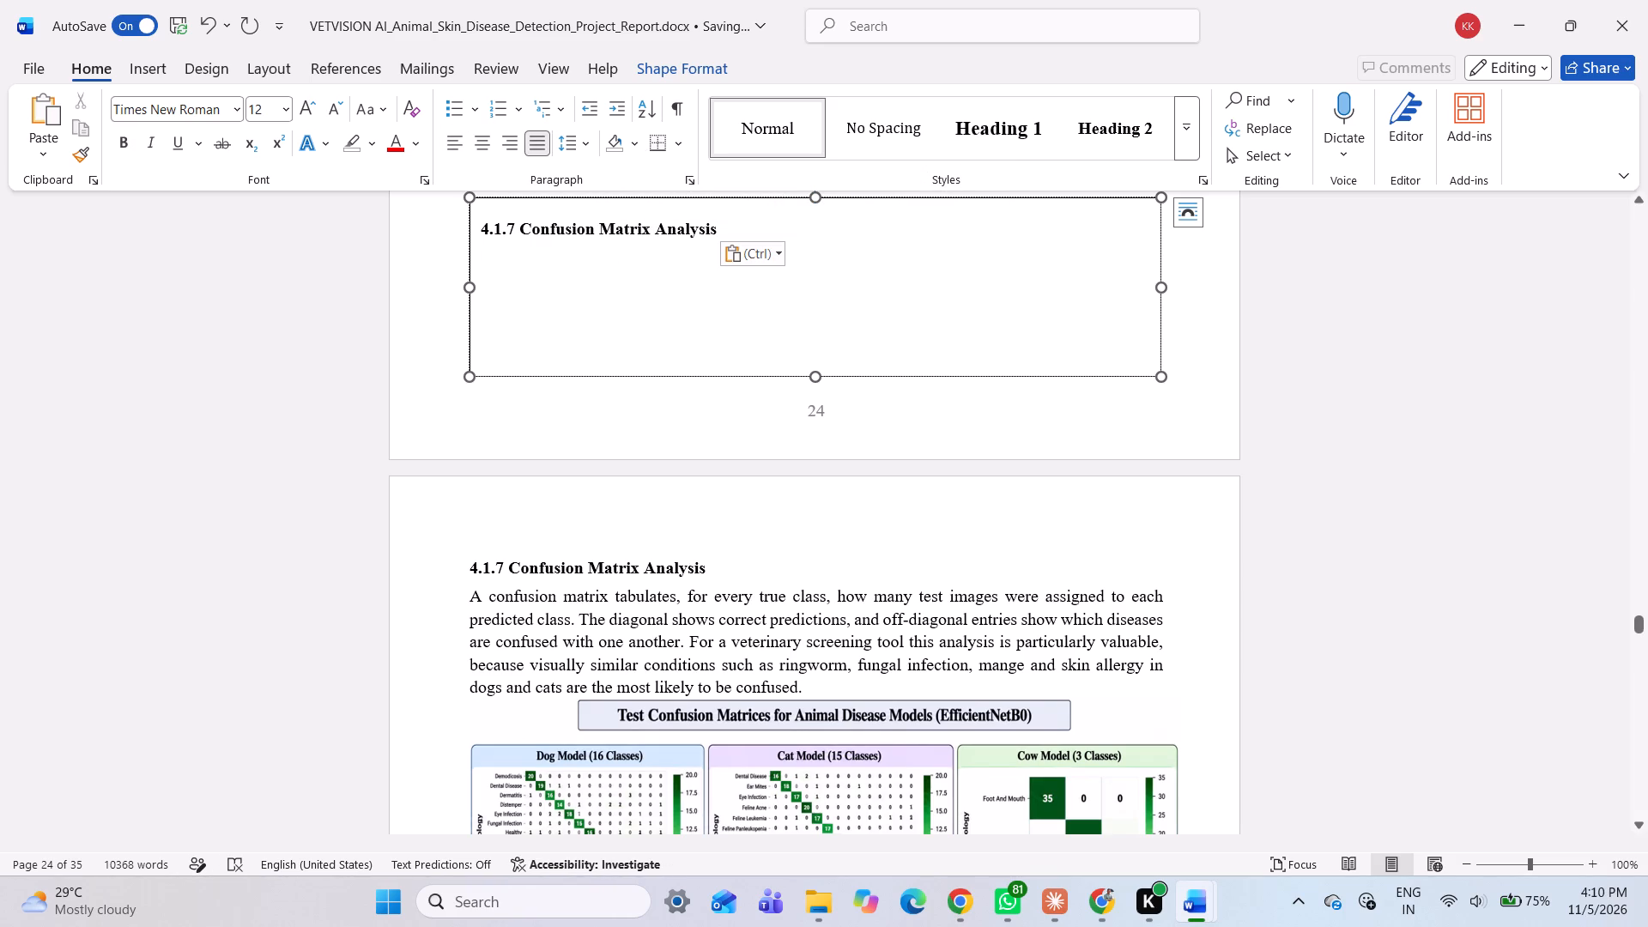
Copy the confusion matrix paragraph from page 25 onto a new line below the 4.1.7 heading in page 24's text box.
{"action": "left_click_drag", "start_coordinate": [471, 596], "coordinate": [810, 678]}
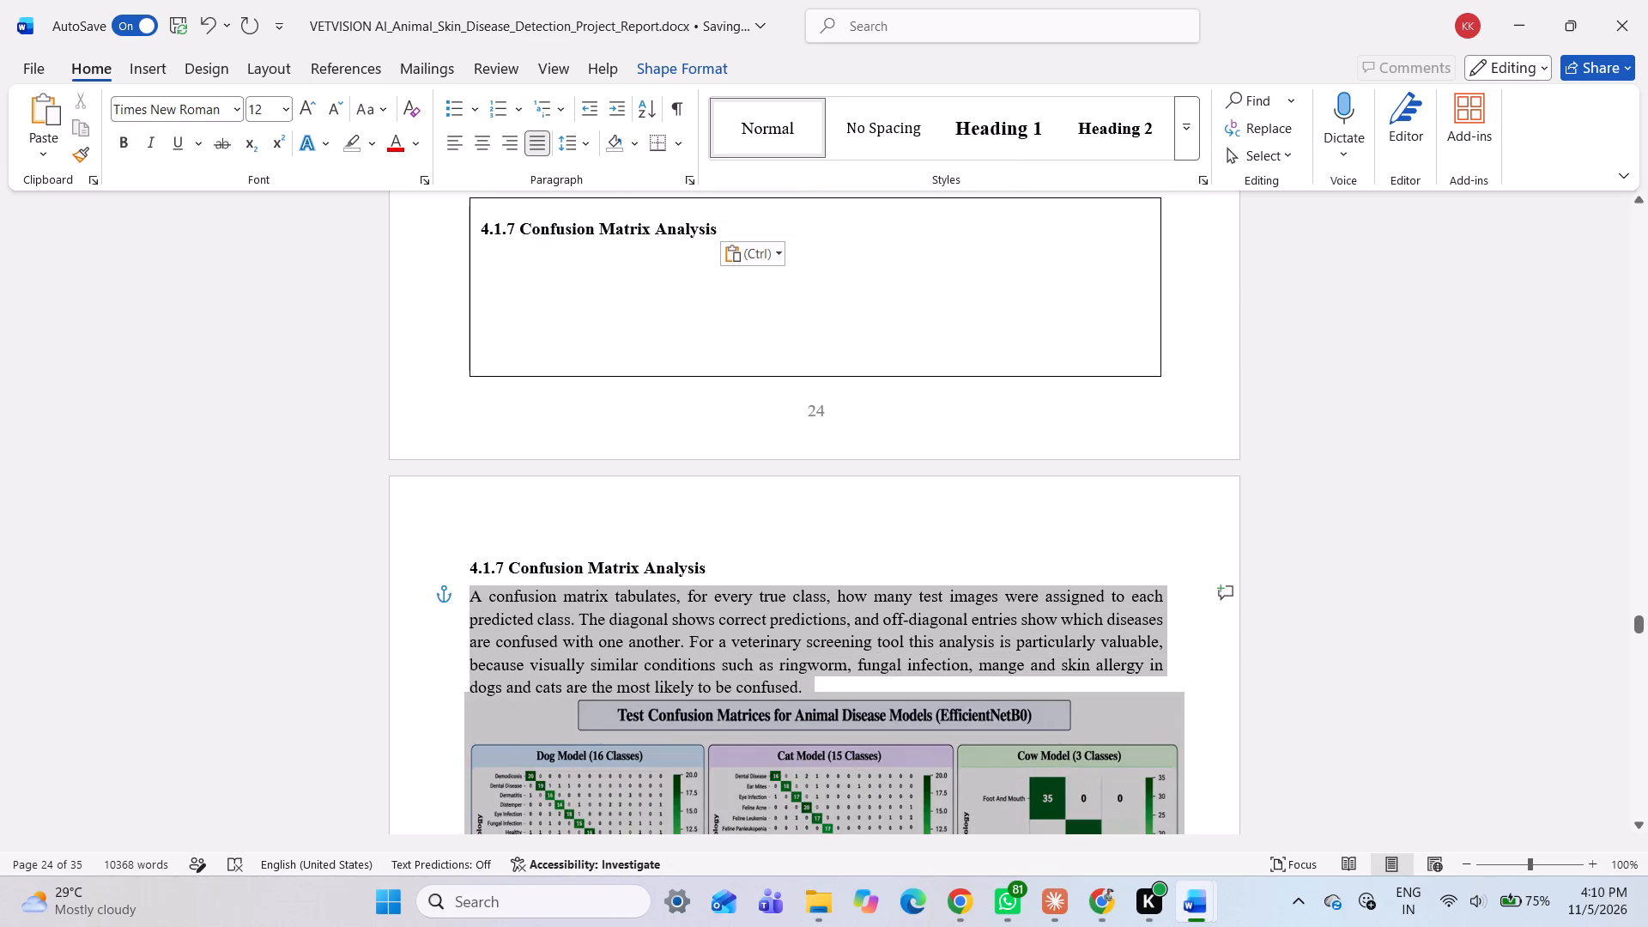
{"action": "left_click_drag", "start_coordinate": [810, 678], "coordinate": [785, 682]}
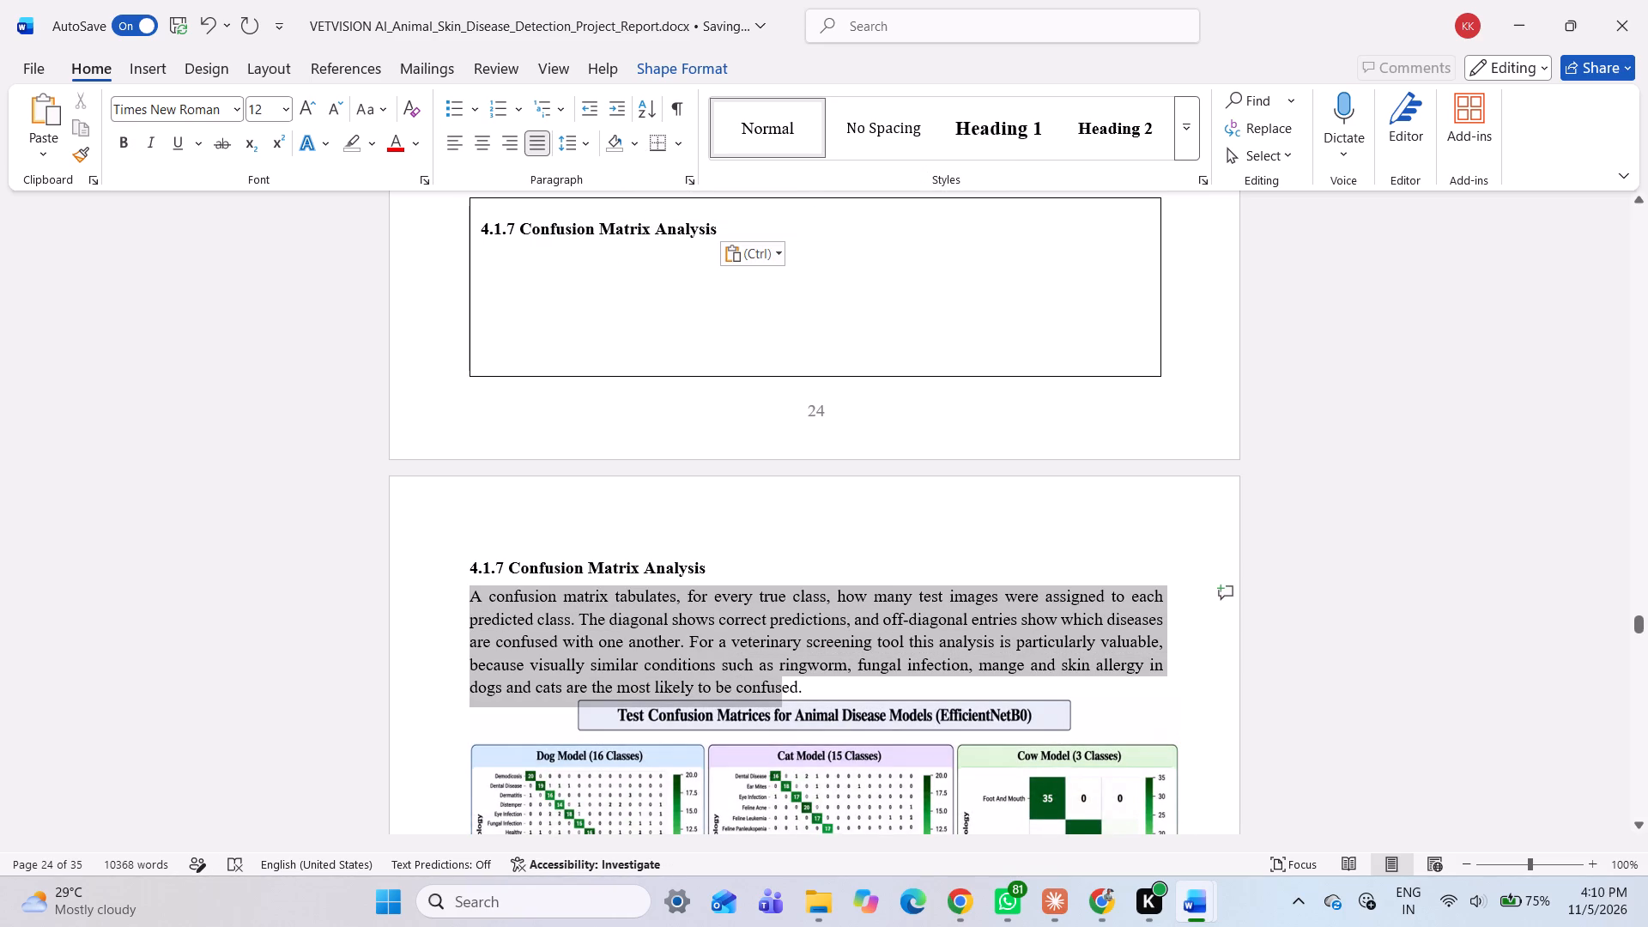
{"action": "left_click_drag", "start_coordinate": [785, 682], "coordinate": [794, 680]}
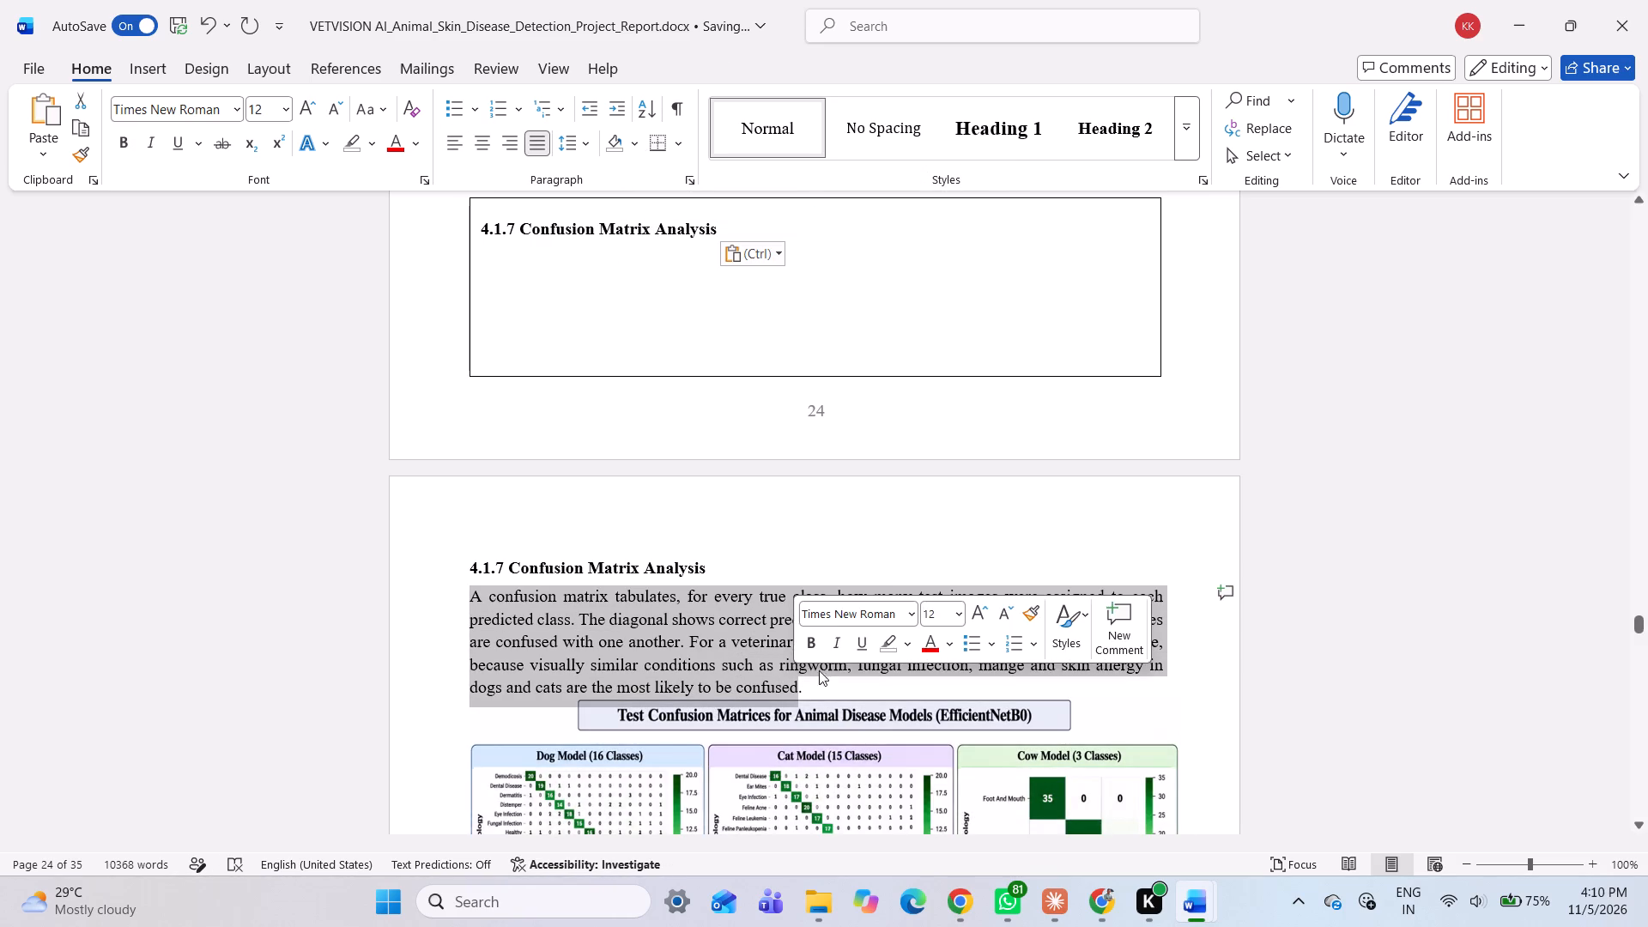
{"action": "key", "text": "ctrl+c"}
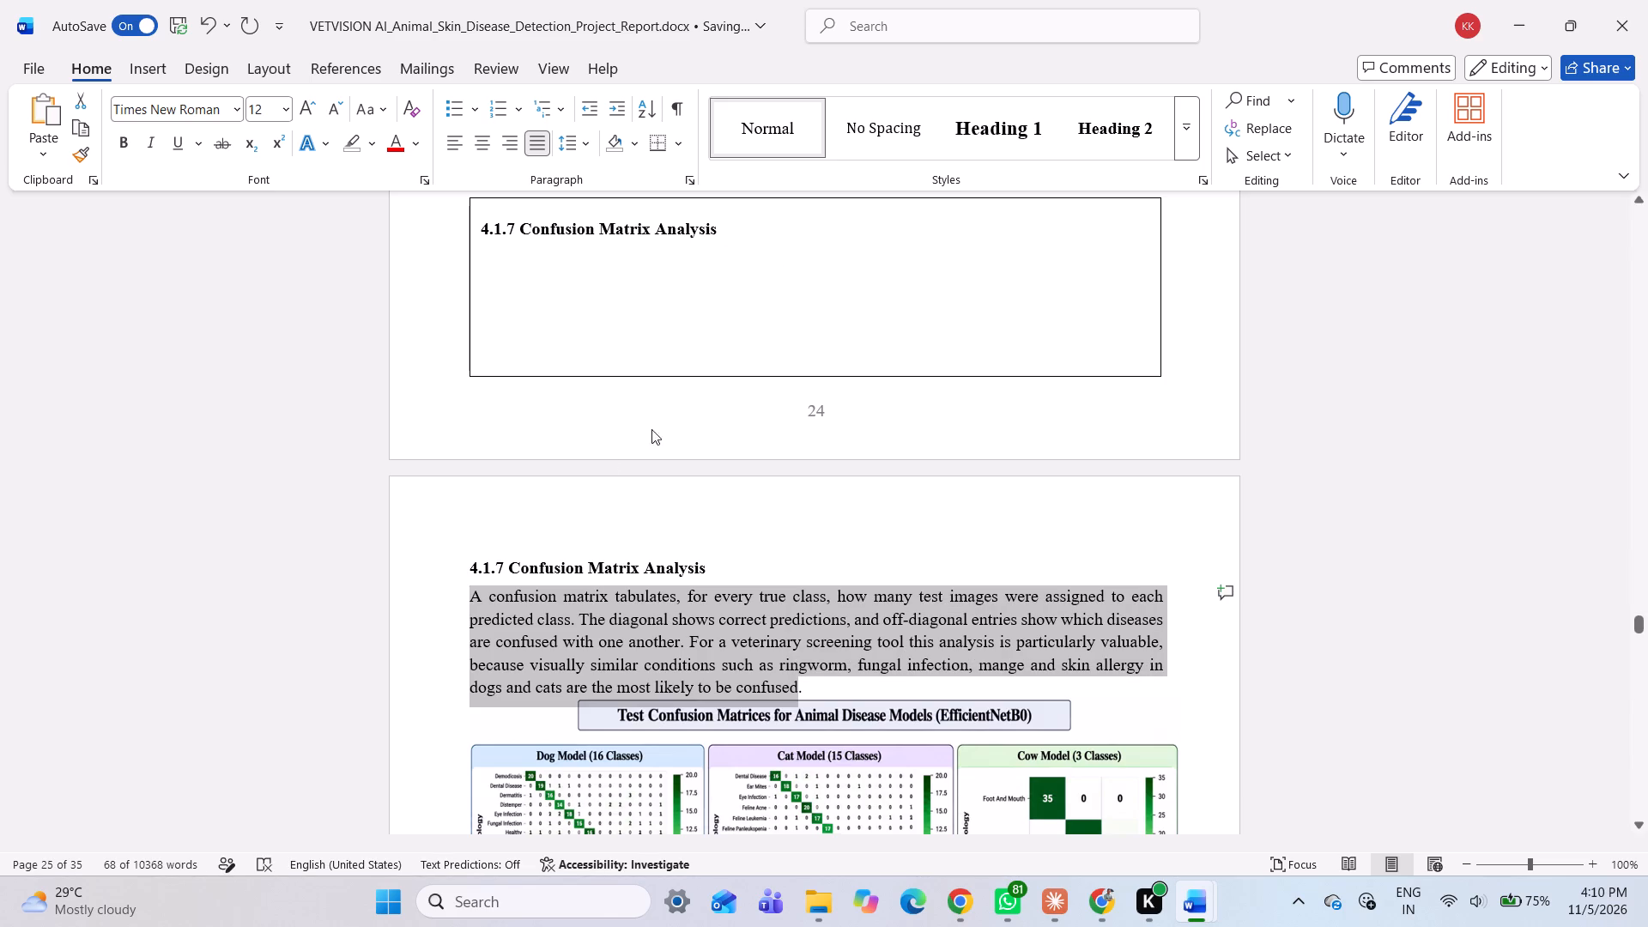
{"action": "left_click", "coordinate": [725, 240]}
{"action": "key", "text": "Return"}
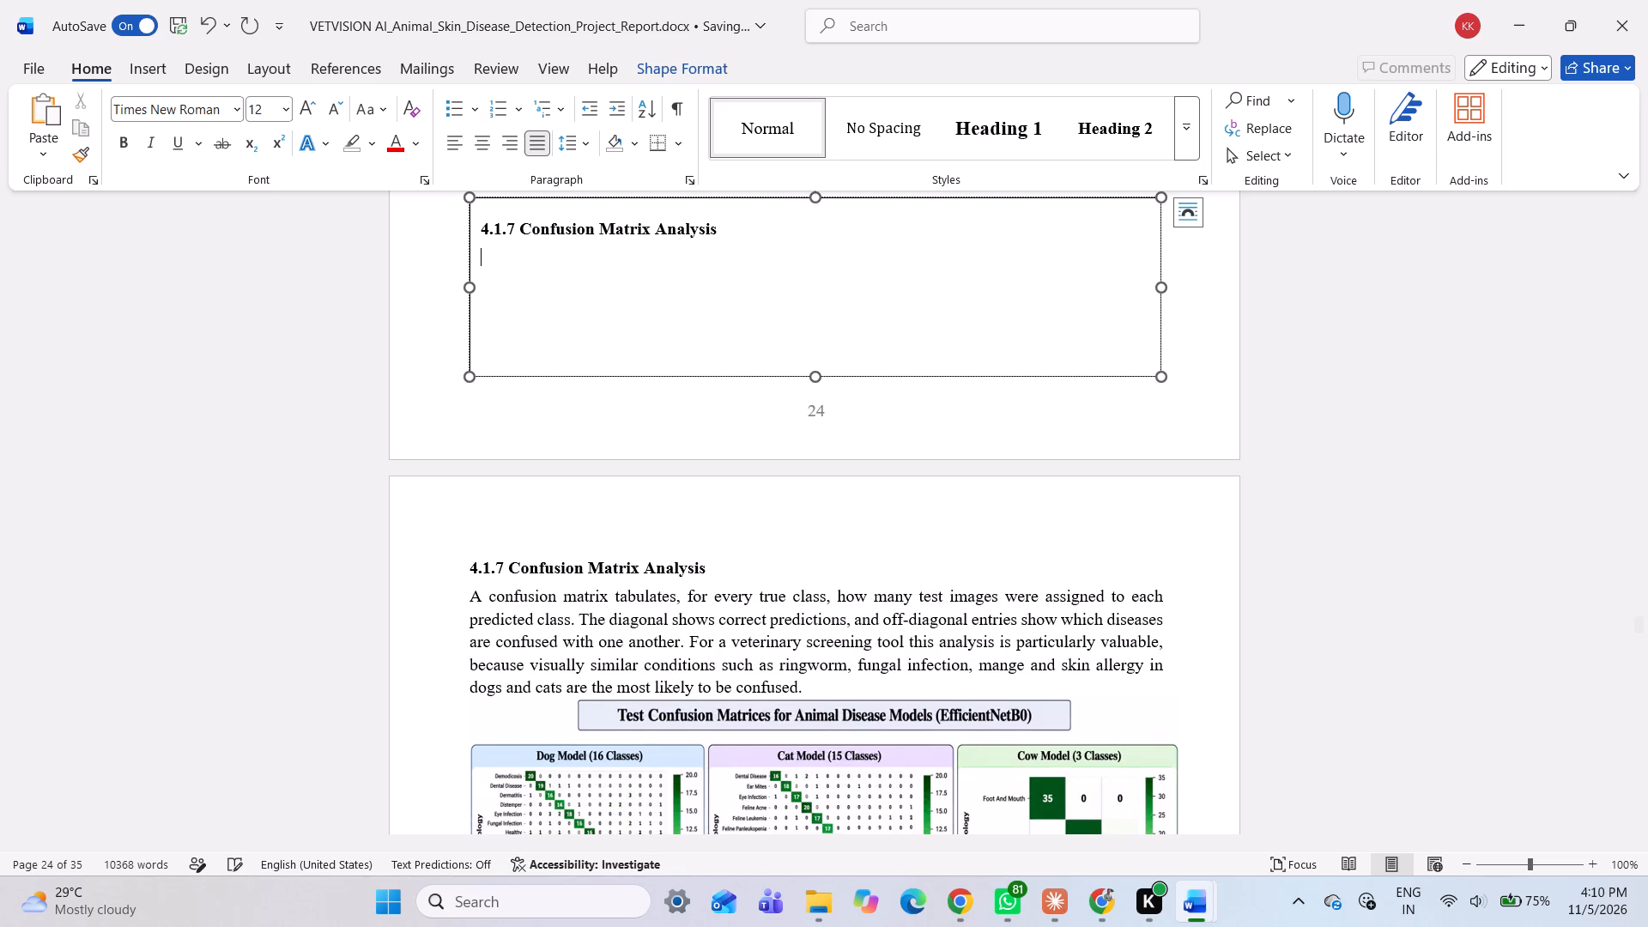
{"action": "key", "text": "ctrl+v"}
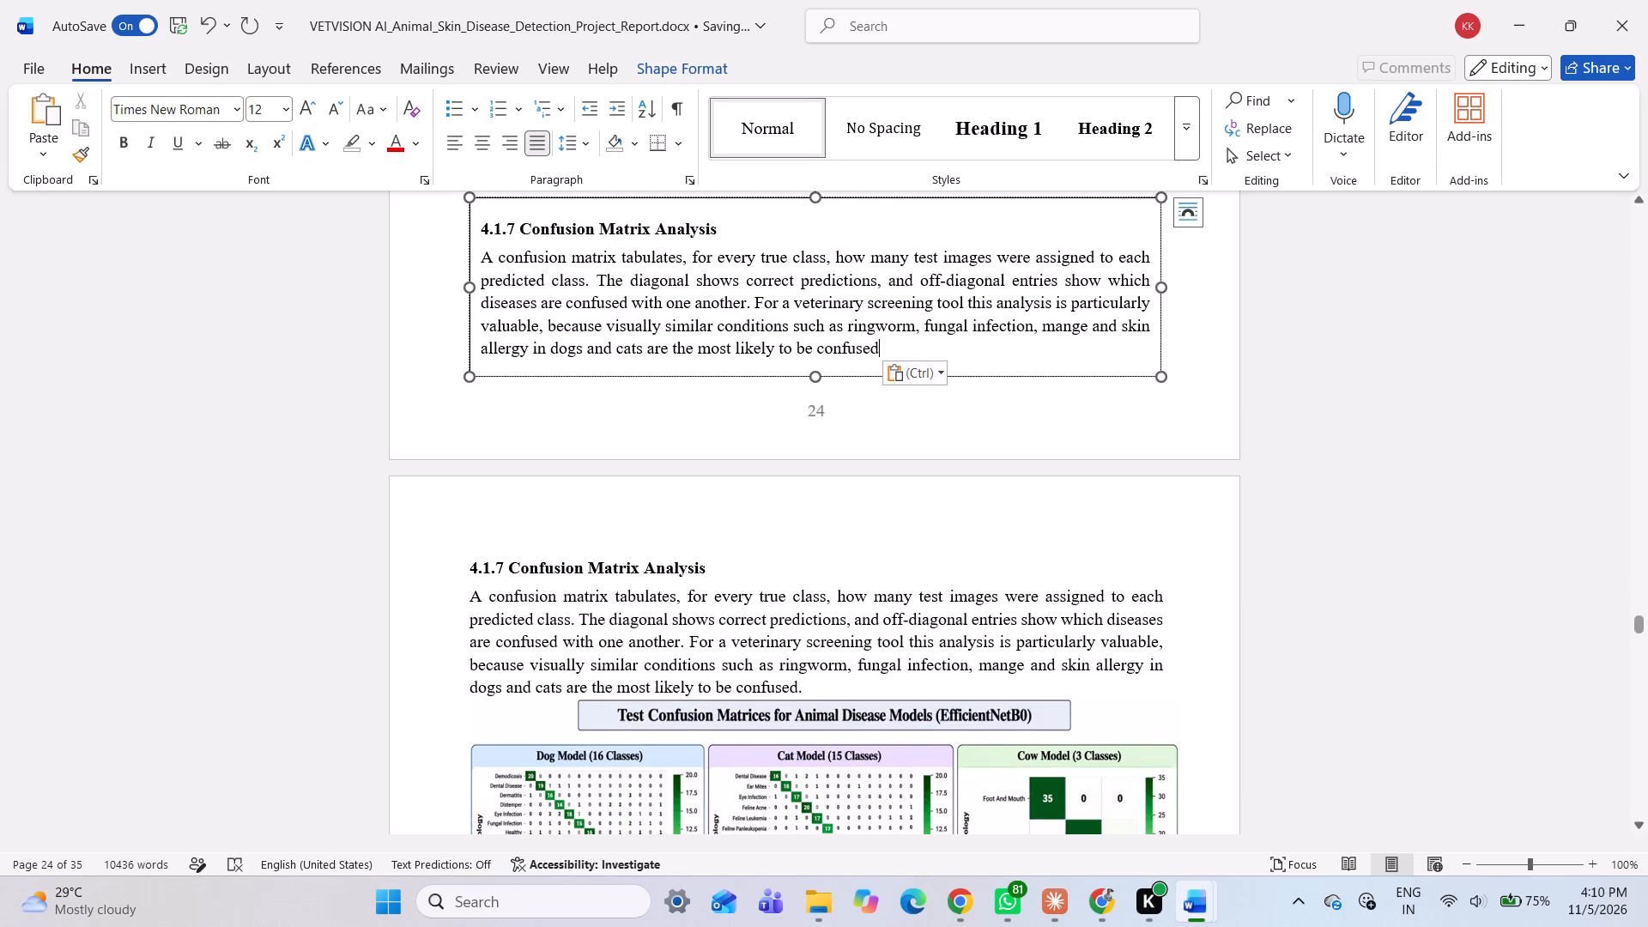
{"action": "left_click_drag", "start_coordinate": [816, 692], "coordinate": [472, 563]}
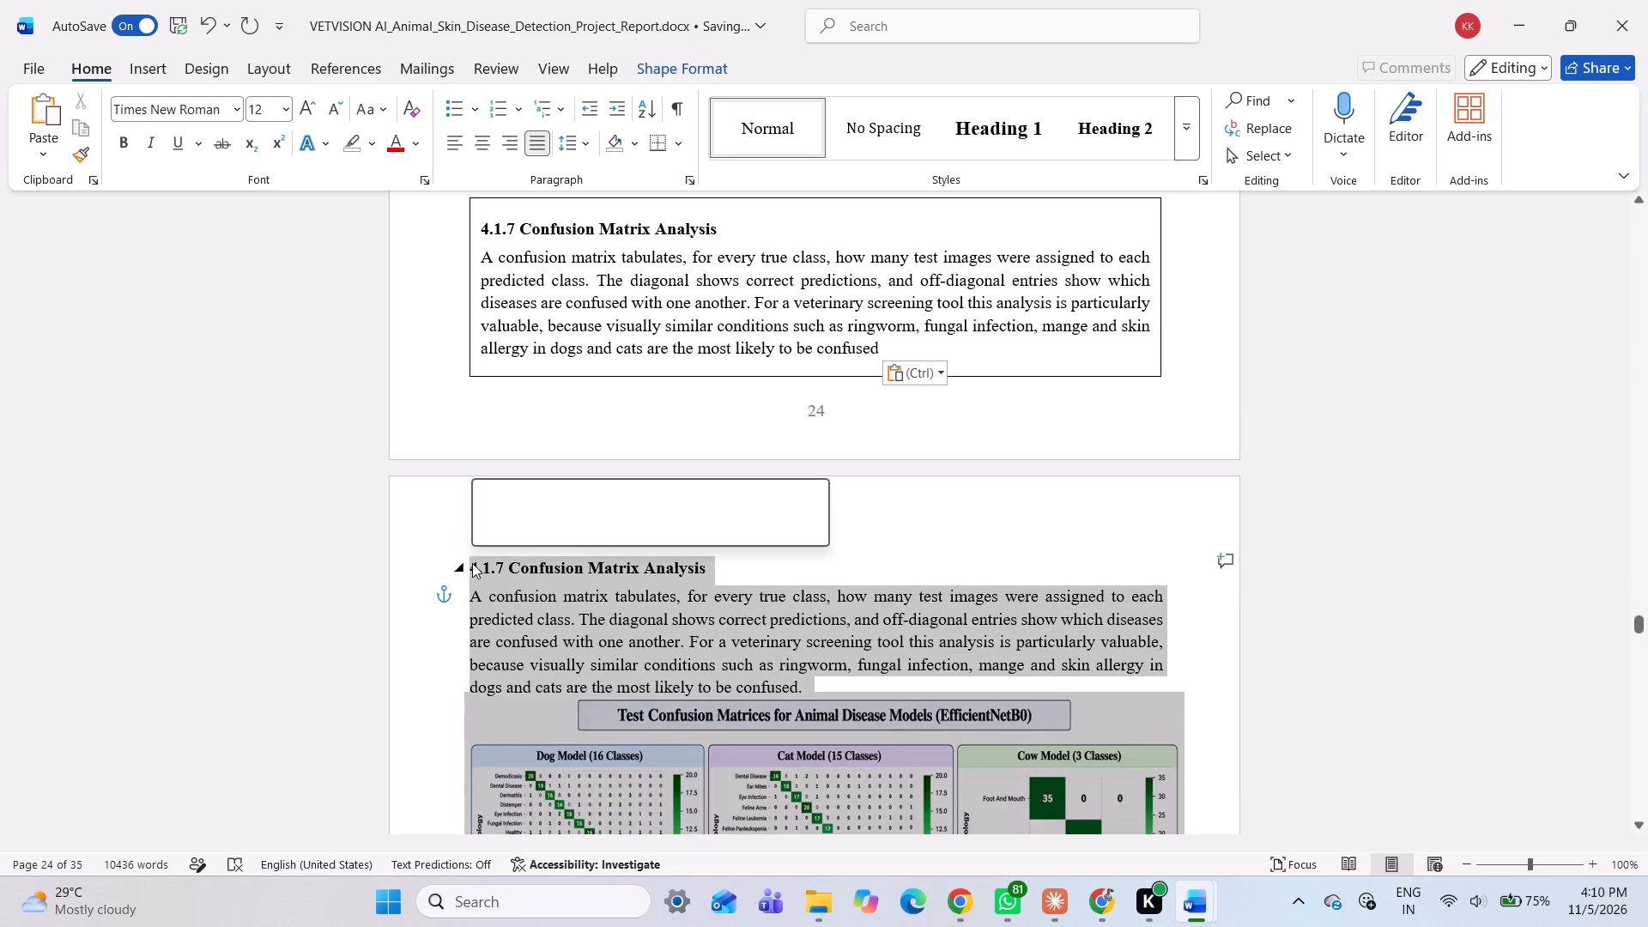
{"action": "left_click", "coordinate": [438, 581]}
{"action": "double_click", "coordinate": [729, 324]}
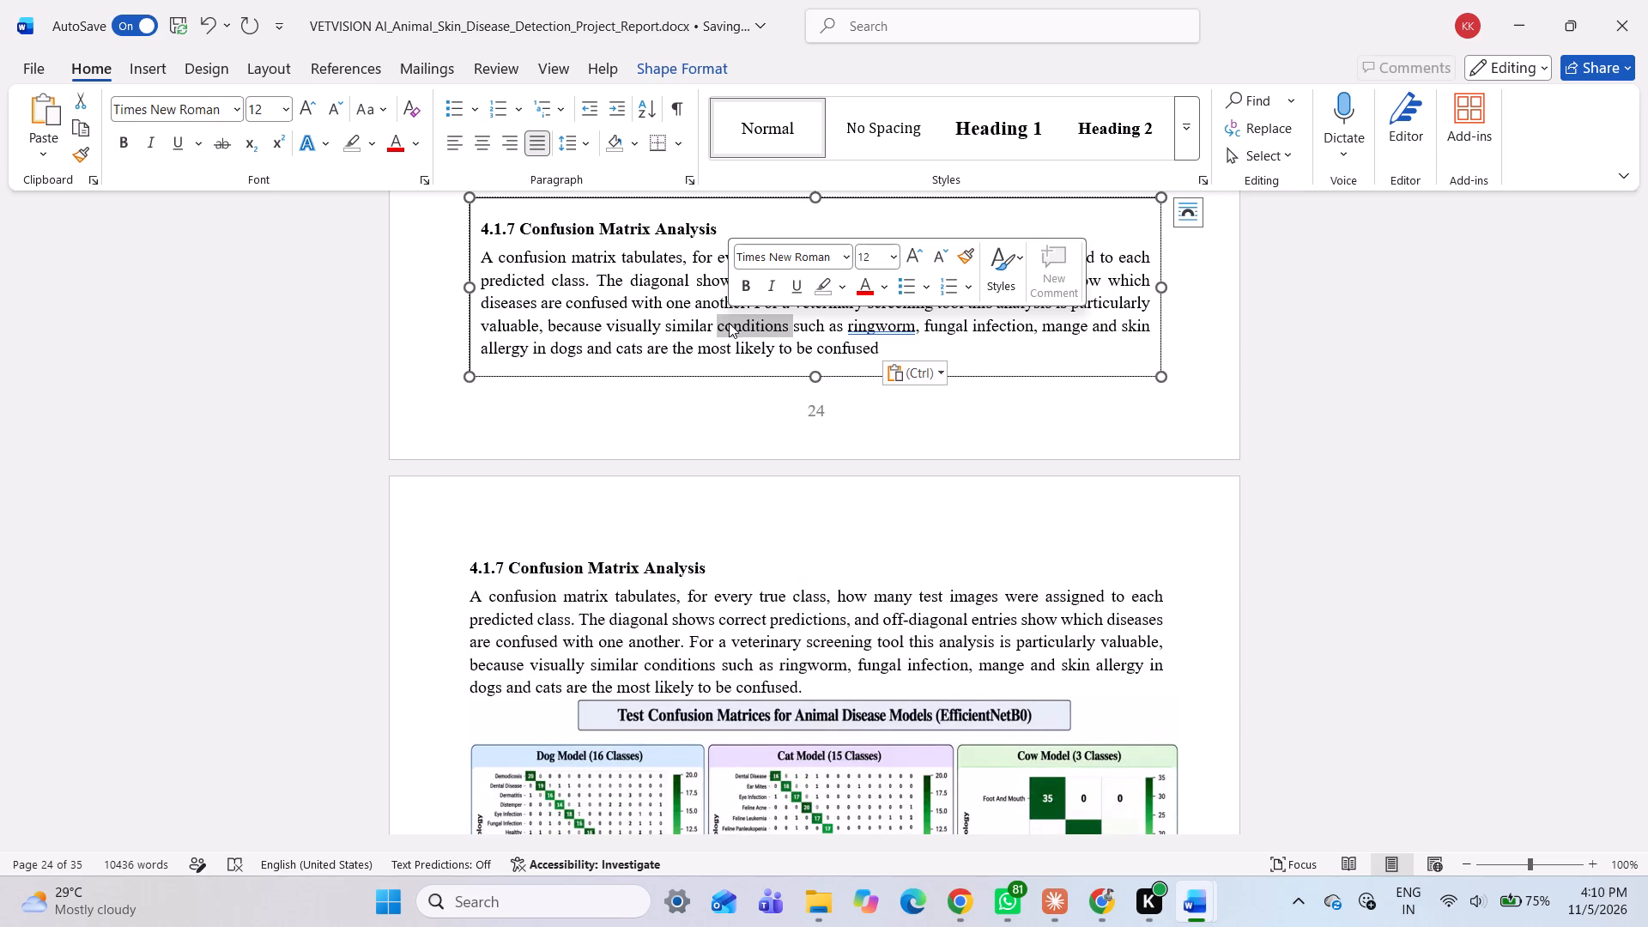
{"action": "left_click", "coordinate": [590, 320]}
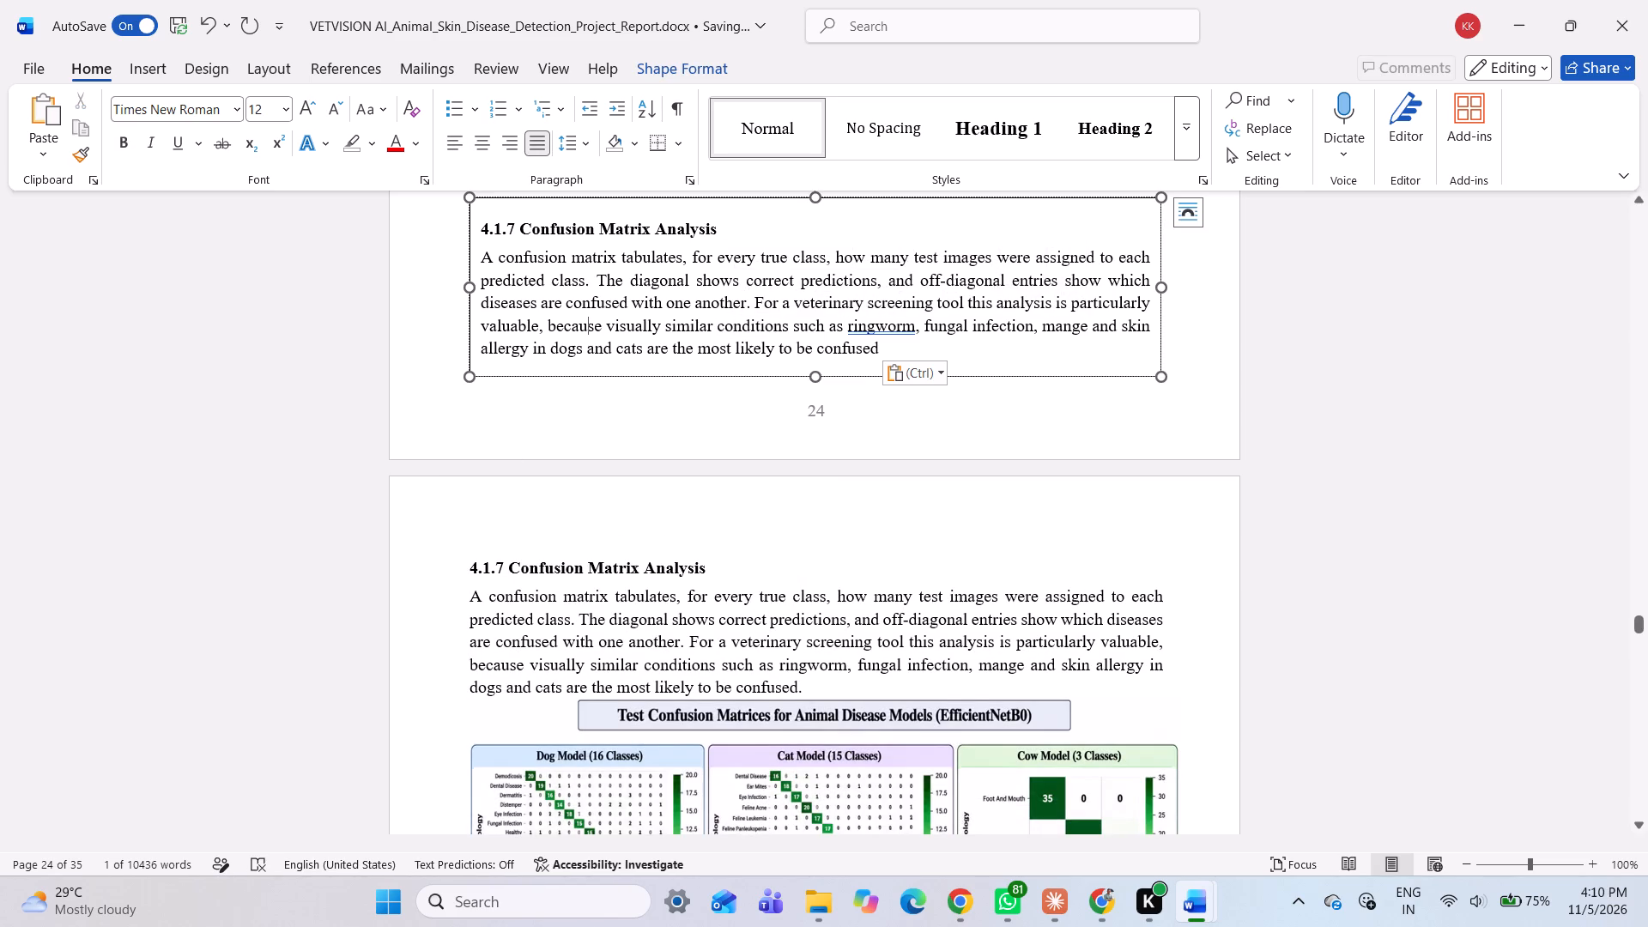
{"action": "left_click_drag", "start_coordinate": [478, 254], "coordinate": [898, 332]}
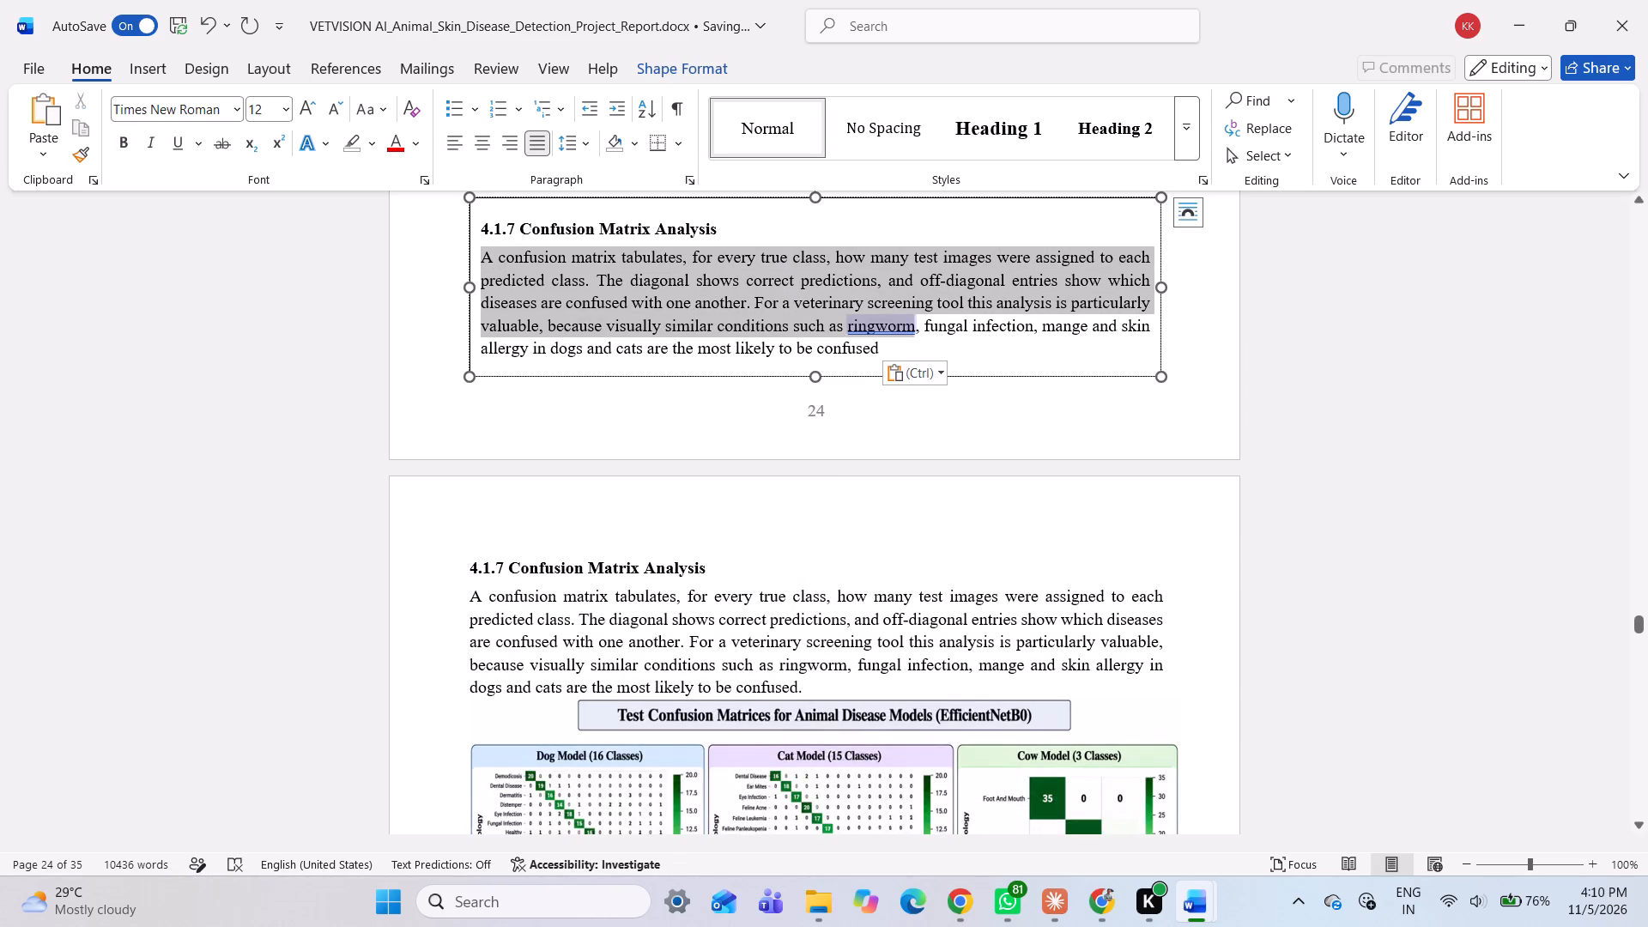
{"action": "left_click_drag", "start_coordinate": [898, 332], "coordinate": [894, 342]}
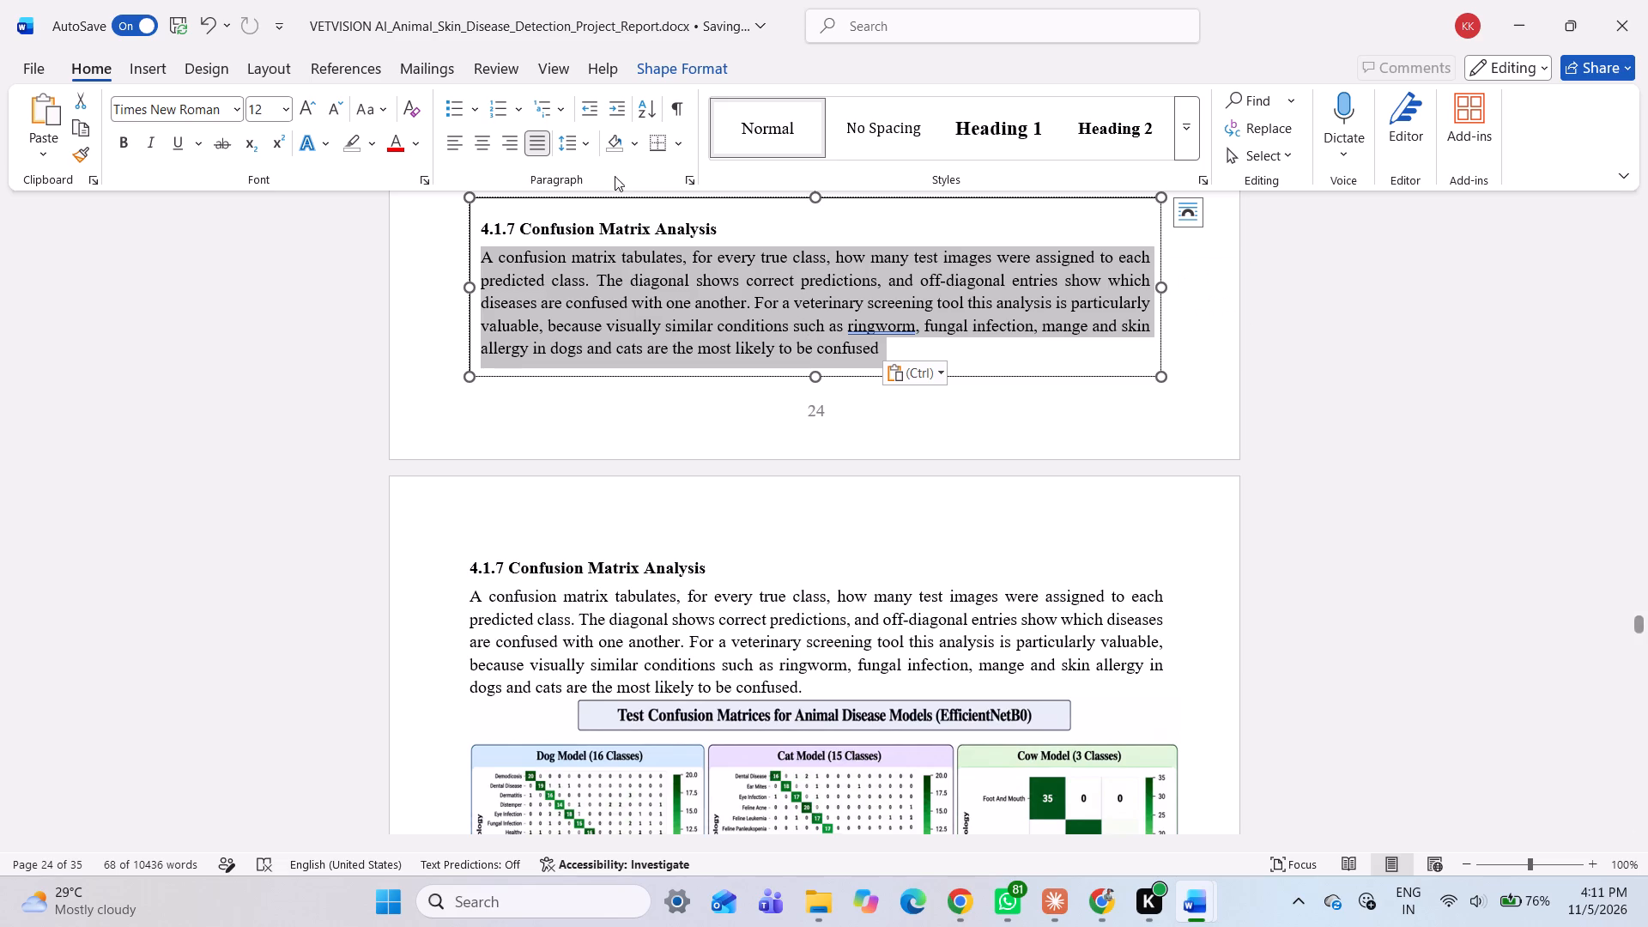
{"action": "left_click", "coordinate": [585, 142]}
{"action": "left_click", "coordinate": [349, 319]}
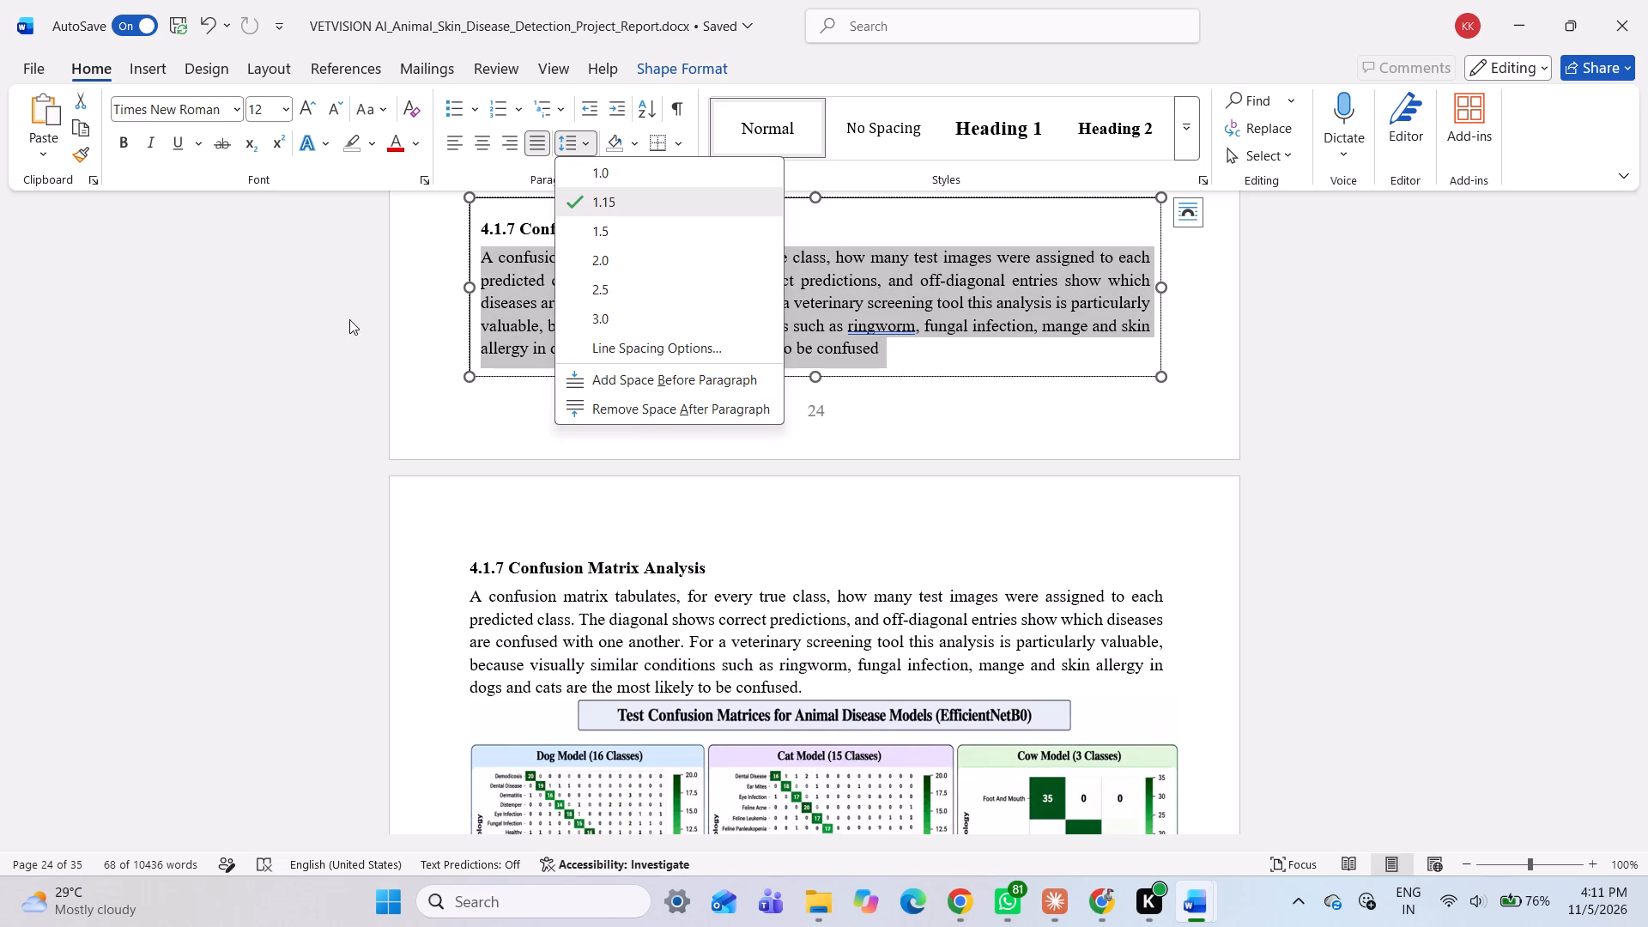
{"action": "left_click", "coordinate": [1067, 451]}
Delete the original confusion matrix paragraph under the 4.1.7 heading on page 25.
{"action": "left_click", "coordinate": [822, 690]}
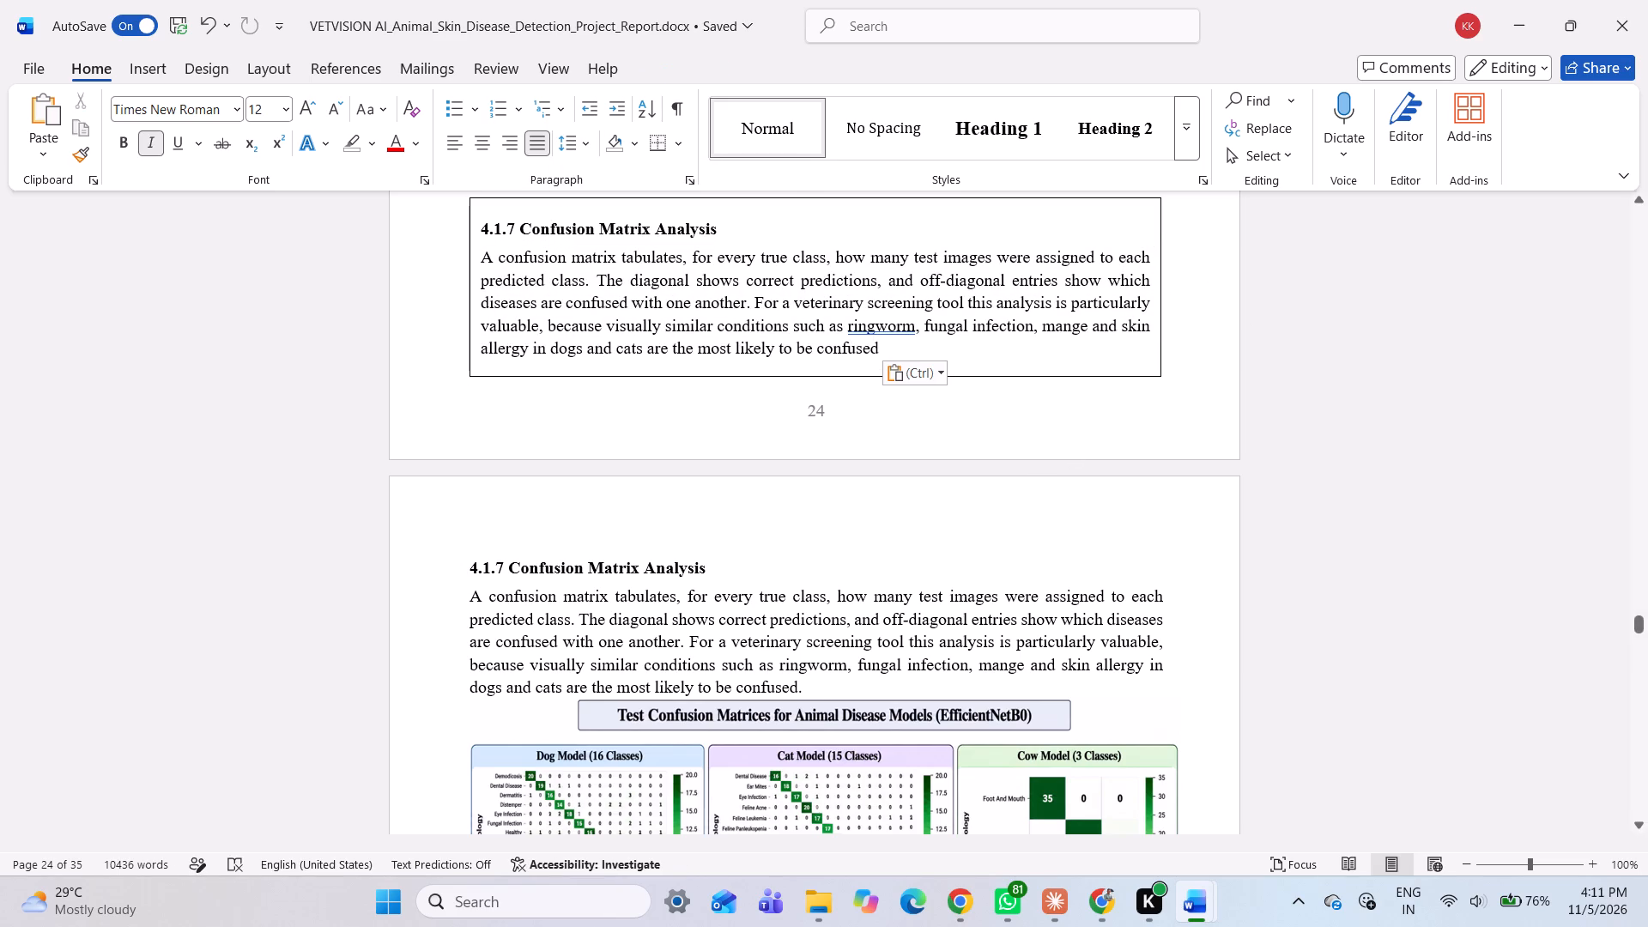
{"action": "key", "text": "BackSpace"}
{"action": "key", "text": "BackSpace"}
{"action": "key", "text": "BackSpace"}
{"action": "key", "text": "BackSpace"}
{"action": "key", "text": "BackSpace"}
{"action": "key", "text": "BackSpace"}
{"action": "key", "text": "BackSpace"}
{"action": "key", "text": "BackSpace"}
{"action": "key", "text": "BackSpace"}
{"action": "key", "text": "BackSpace"}
{"action": "key", "text": "BackSpace"}
{"action": "key", "text": "BackSpace"}
{"action": "key", "text": "BackSpace"}
{"action": "key", "text": "BackSpace"}
{"action": "key", "text": "BackSpace"}
{"action": "key", "text": "BackSpace"}
{"action": "key", "text": "BackSpace"}
{"action": "key", "text": "BackSpace"}
{"action": "key", "text": "BackSpace"}
{"action": "key", "text": "BackSpace"}
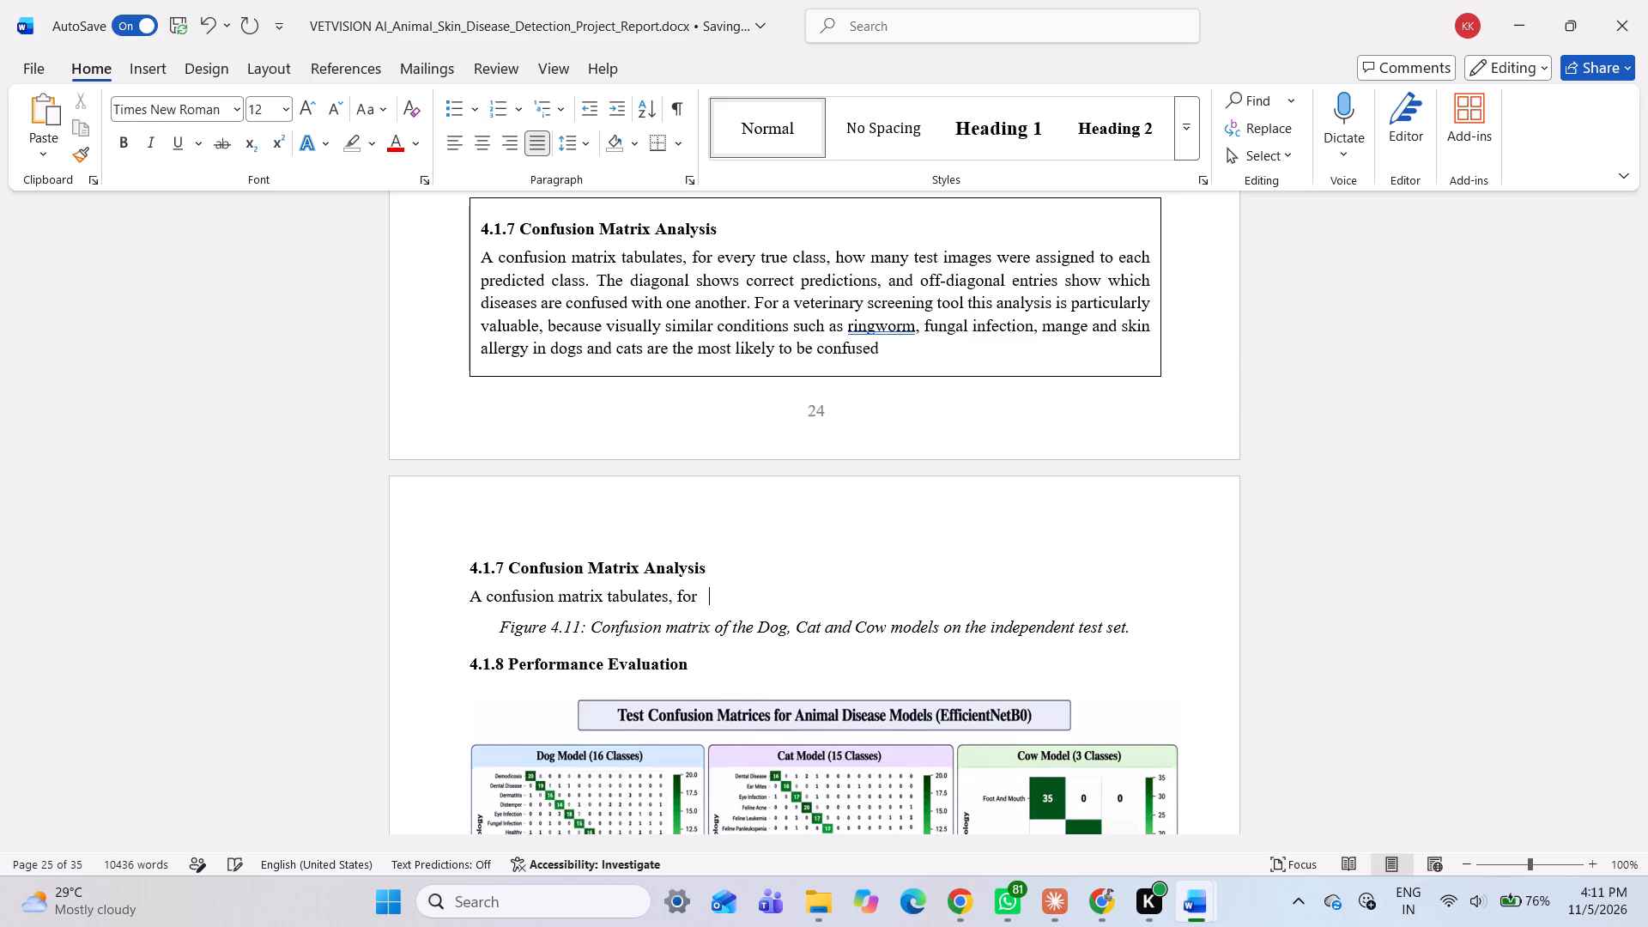
{"action": "key", "text": "BackSpace"}
{"action": "key", "text": "BackSpace"}
{"action": "key", "text": "BackSpace"}
{"action": "key", "text": "BackSpace"}
{"action": "key", "text": "BackSpace"}
{"action": "key", "text": "BackSpace"}
{"action": "key", "text": "BackSpace"}
{"action": "key", "text": "BackSpace"}
{"action": "key", "text": "BackSpace"}
{"action": "key", "text": "BackSpace"}
{"action": "key", "text": "BackSpace"}
{"action": "key", "text": "BackSpace"}
{"action": "key", "text": "BackSpace"}
{"action": "key", "text": "BackSpace"}
{"action": "key", "text": "BackSpace"}
{"action": "key", "text": "BackSpace"}
{"action": "key", "text": "BackSpace"}
{"action": "key", "text": "BackSpace"}
{"action": "key", "text": "BackSpace"}
{"action": "key", "text": "BackSpace"}
{"action": "key", "text": "BackSpace"}
{"action": "key", "text": "BackSpace"}
{"action": "key", "text": "BackSpace"}
{"action": "key", "text": "BackSpace"}
{"action": "key", "text": "BackSpace"}
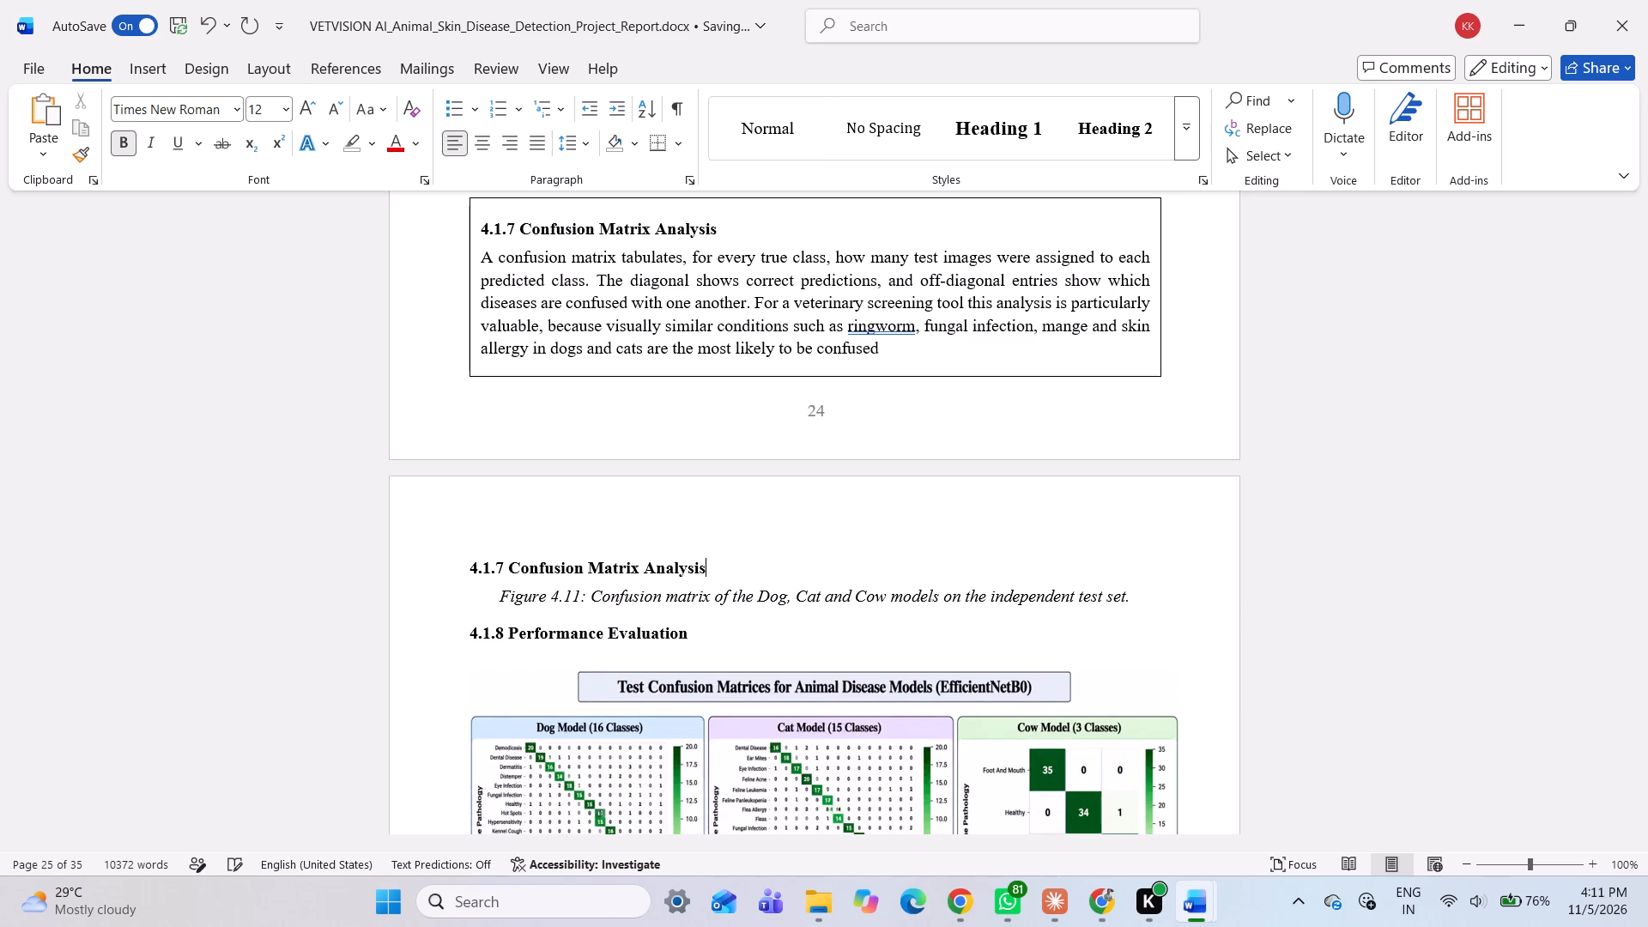
Delete the original "4.1.7 Confusion Matrix Analysis" heading text at the top of page 25.
{"action": "key", "text": "BackSpace"}
{"action": "key", "text": "BackSpace"}
{"action": "key", "text": "BackSpace"}
{"action": "key", "text": "BackSpace"}
{"action": "key", "text": "BackSpace"}
{"action": "key", "text": "BackSpace"}
{"action": "key", "text": "BackSpace"}
{"action": "key", "text": "BackSpace"}
{"action": "key", "text": "BackSpace"}
{"action": "key", "text": "BackSpace"}
{"action": "key", "text": "BackSpace"}
{"action": "key", "text": "BackSpace"}
{"action": "key", "text": "BackSpace"}
{"action": "key", "text": "BackSpace"}
{"action": "key", "text": "BackSpace"}
{"action": "key", "text": "BackSpace"}
{"action": "key", "text": "BackSpace"}
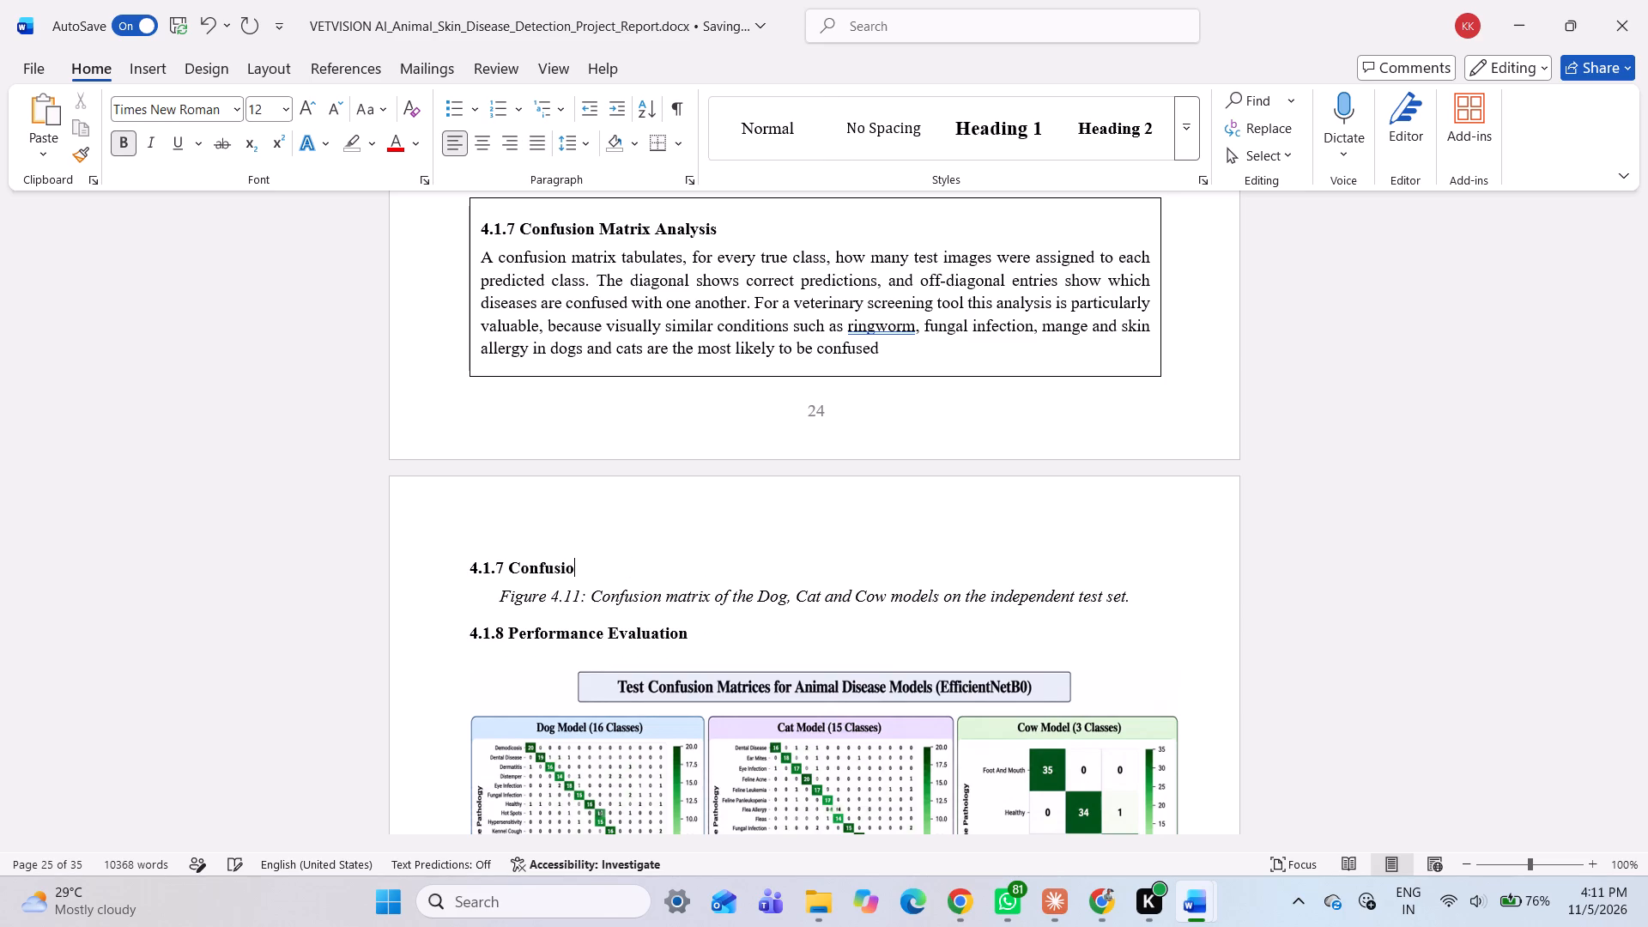
{"action": "key", "text": "BackSpace"}
{"action": "key", "text": "BackSpace"}
{"action": "key", "text": "BackSpace"}
{"action": "key", "text": "BackSpace"}
{"action": "key", "text": "BackSpace"}
{"action": "key", "text": "BackSpace"}
{"action": "key", "text": "BackSpace"}
{"action": "key", "text": "BackSpace"}
{"action": "key", "text": "BackSpace"}
{"action": "key", "text": "BackSpace"}
{"action": "key", "text": "BackSpace"}
{"action": "key", "text": "BackSpace"}
{"action": "key", "text": "BackSpace"}
{"action": "key", "text": "BackSpace"}
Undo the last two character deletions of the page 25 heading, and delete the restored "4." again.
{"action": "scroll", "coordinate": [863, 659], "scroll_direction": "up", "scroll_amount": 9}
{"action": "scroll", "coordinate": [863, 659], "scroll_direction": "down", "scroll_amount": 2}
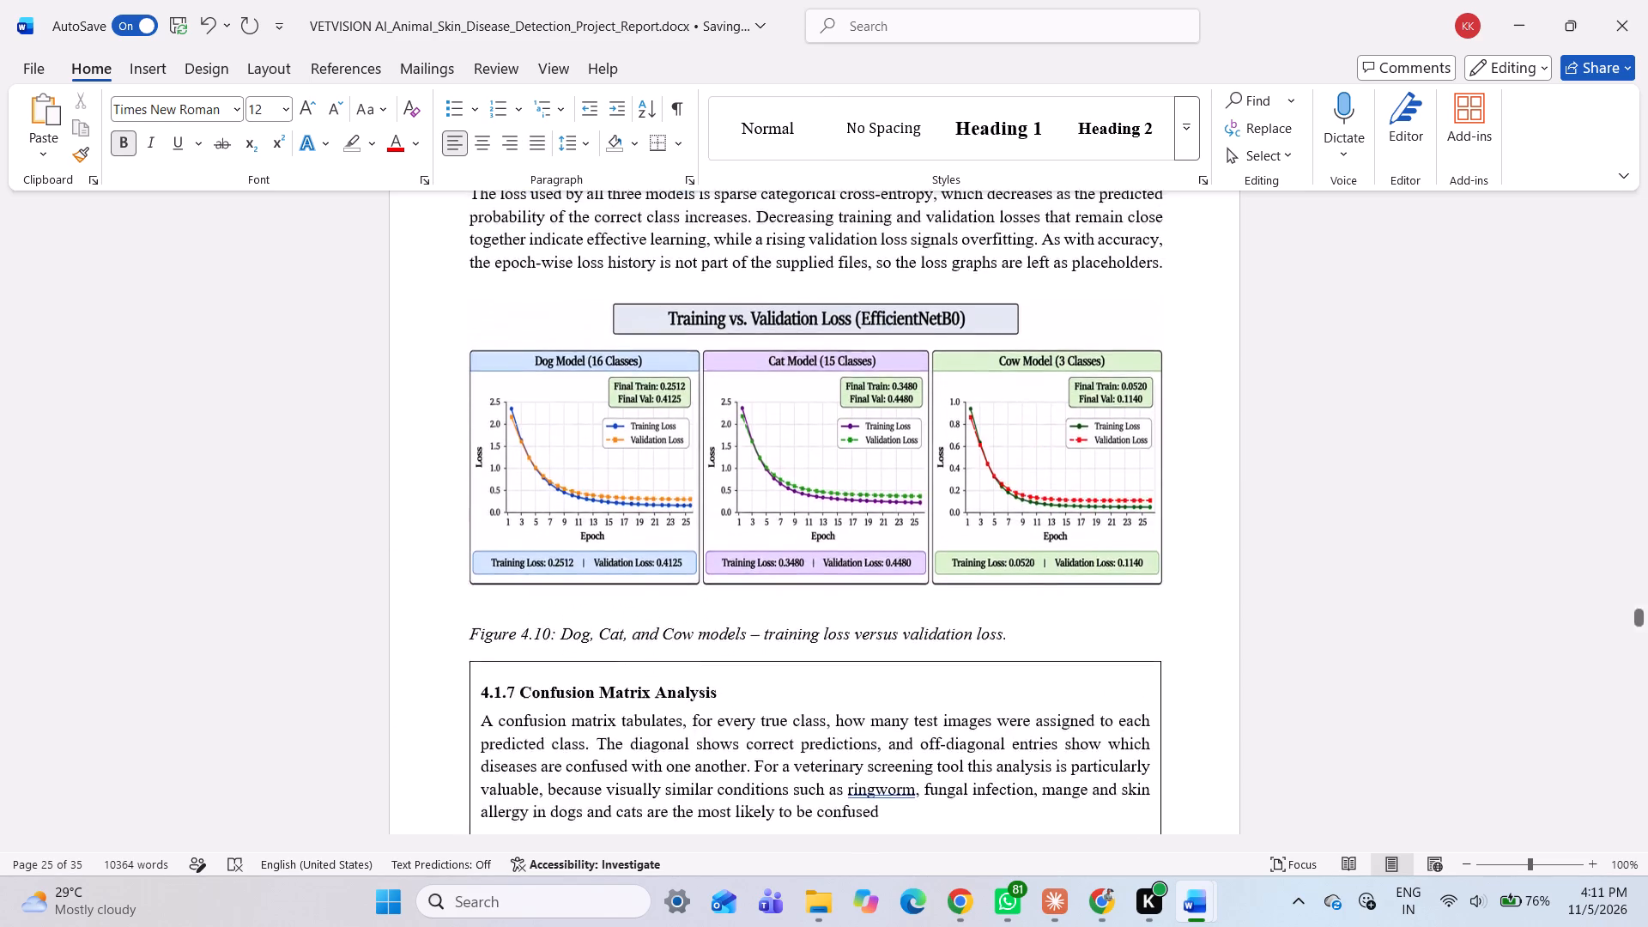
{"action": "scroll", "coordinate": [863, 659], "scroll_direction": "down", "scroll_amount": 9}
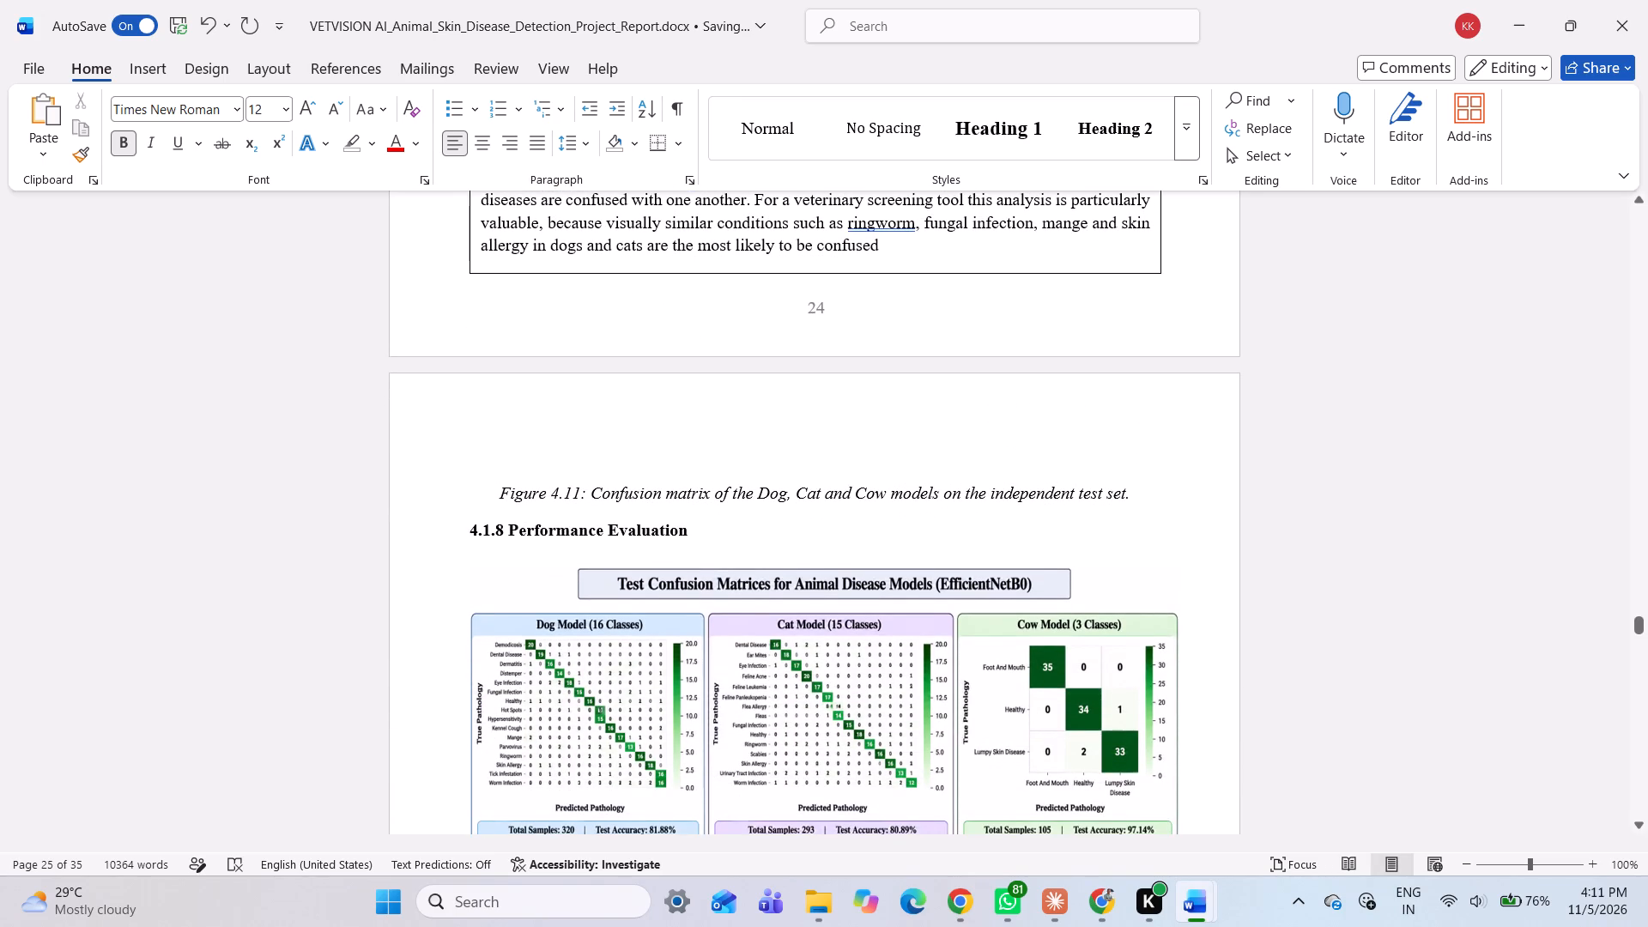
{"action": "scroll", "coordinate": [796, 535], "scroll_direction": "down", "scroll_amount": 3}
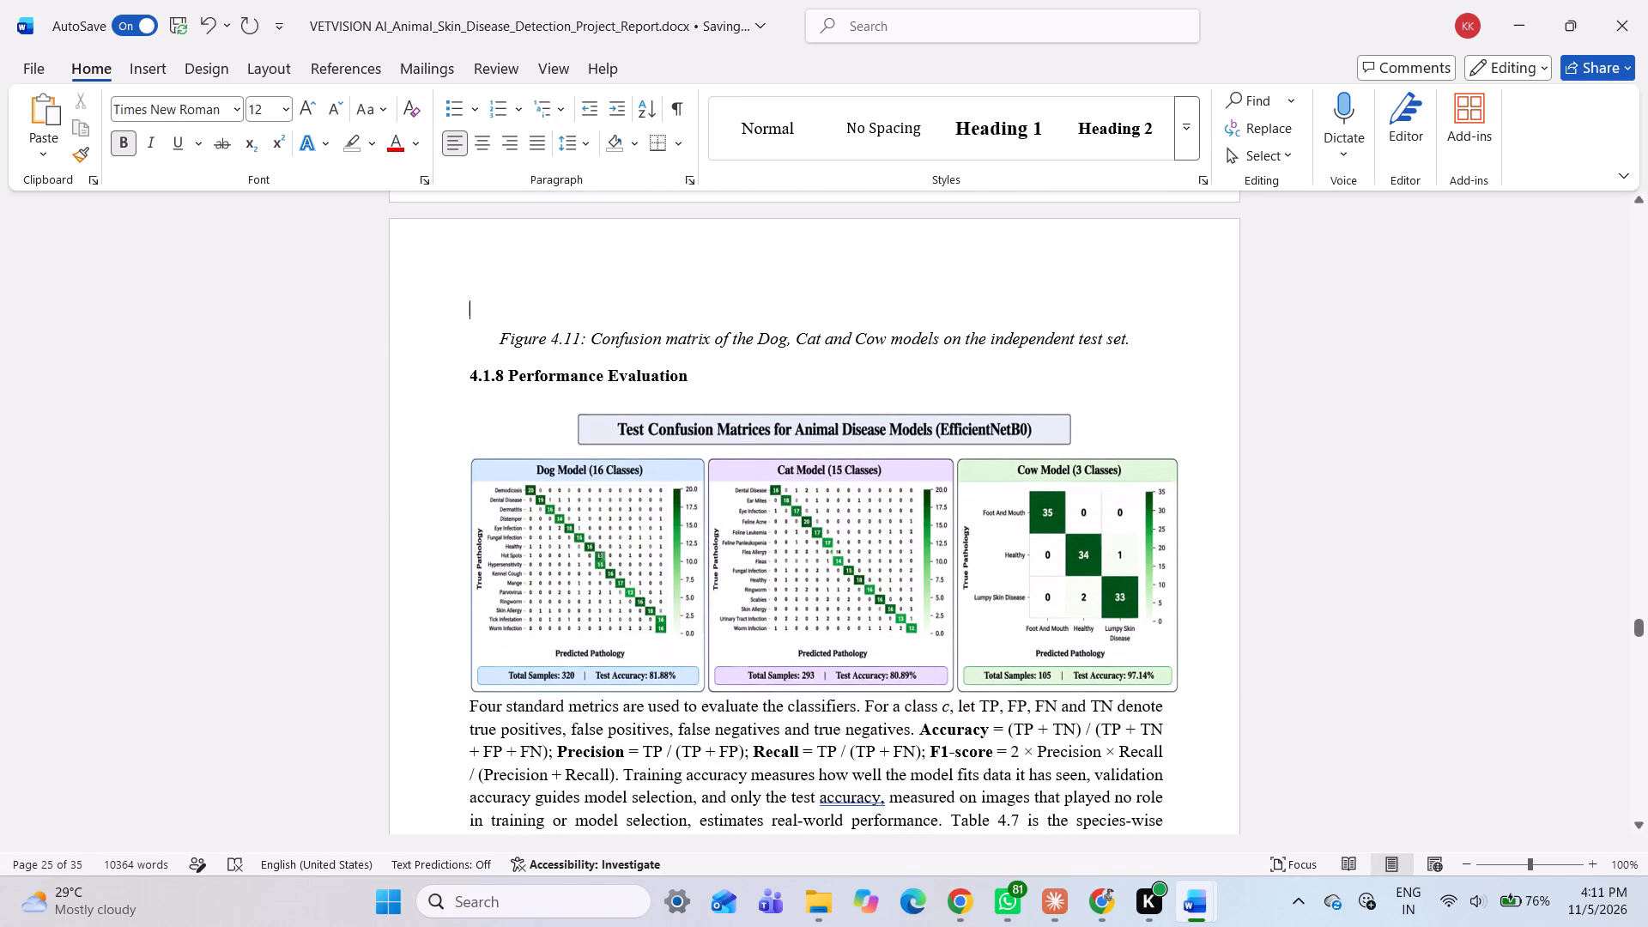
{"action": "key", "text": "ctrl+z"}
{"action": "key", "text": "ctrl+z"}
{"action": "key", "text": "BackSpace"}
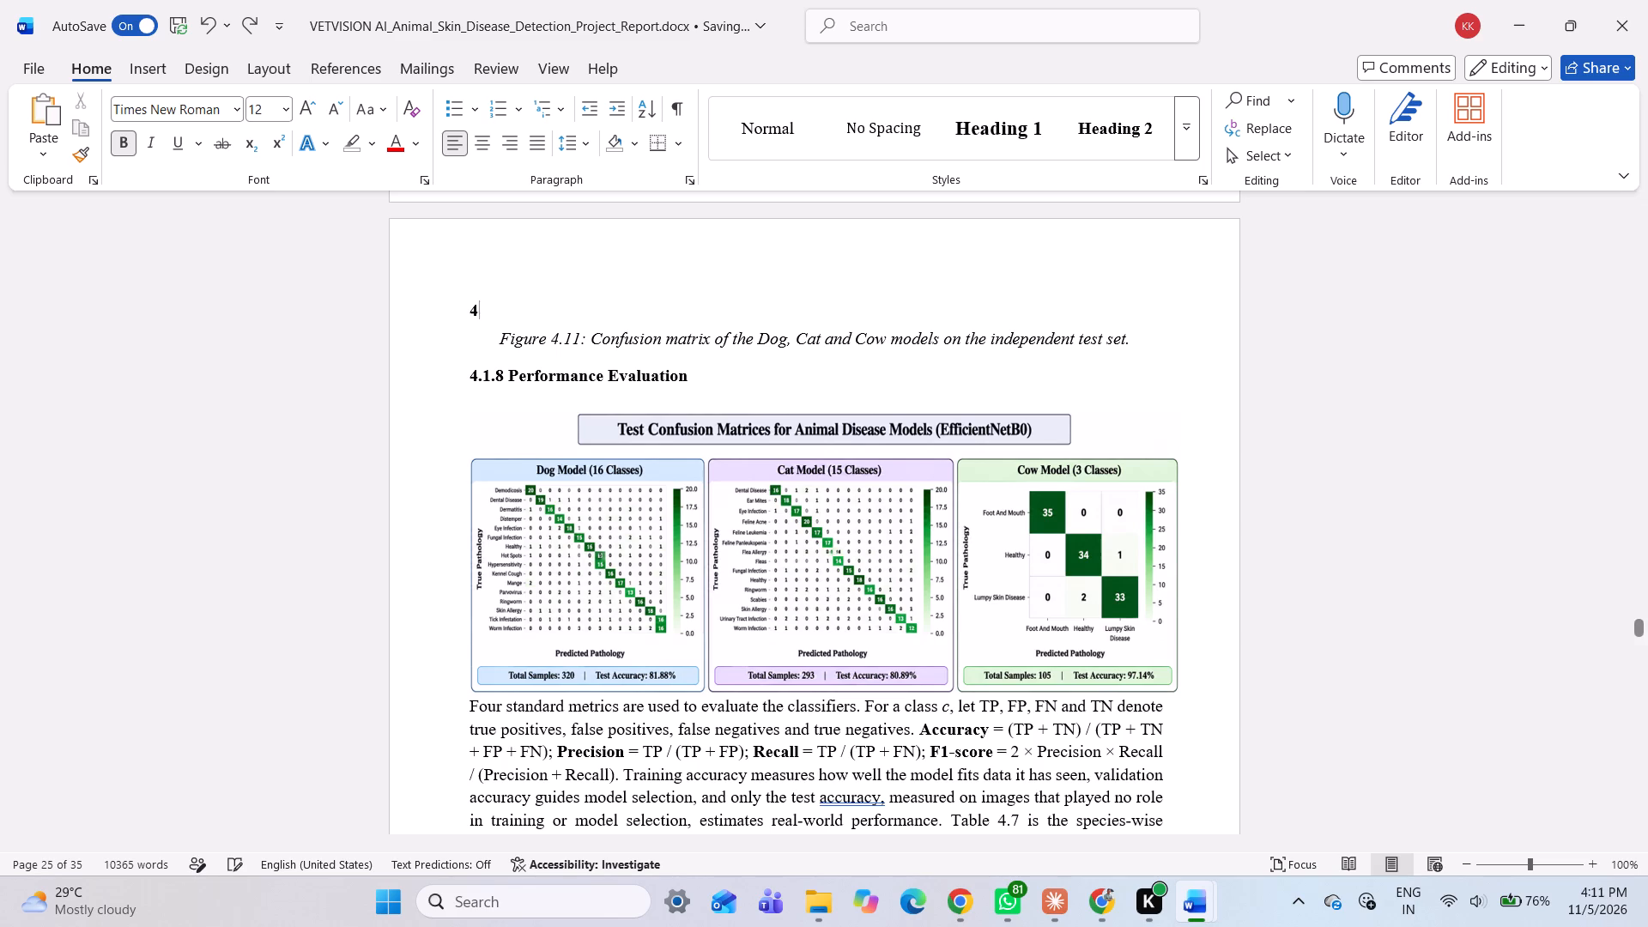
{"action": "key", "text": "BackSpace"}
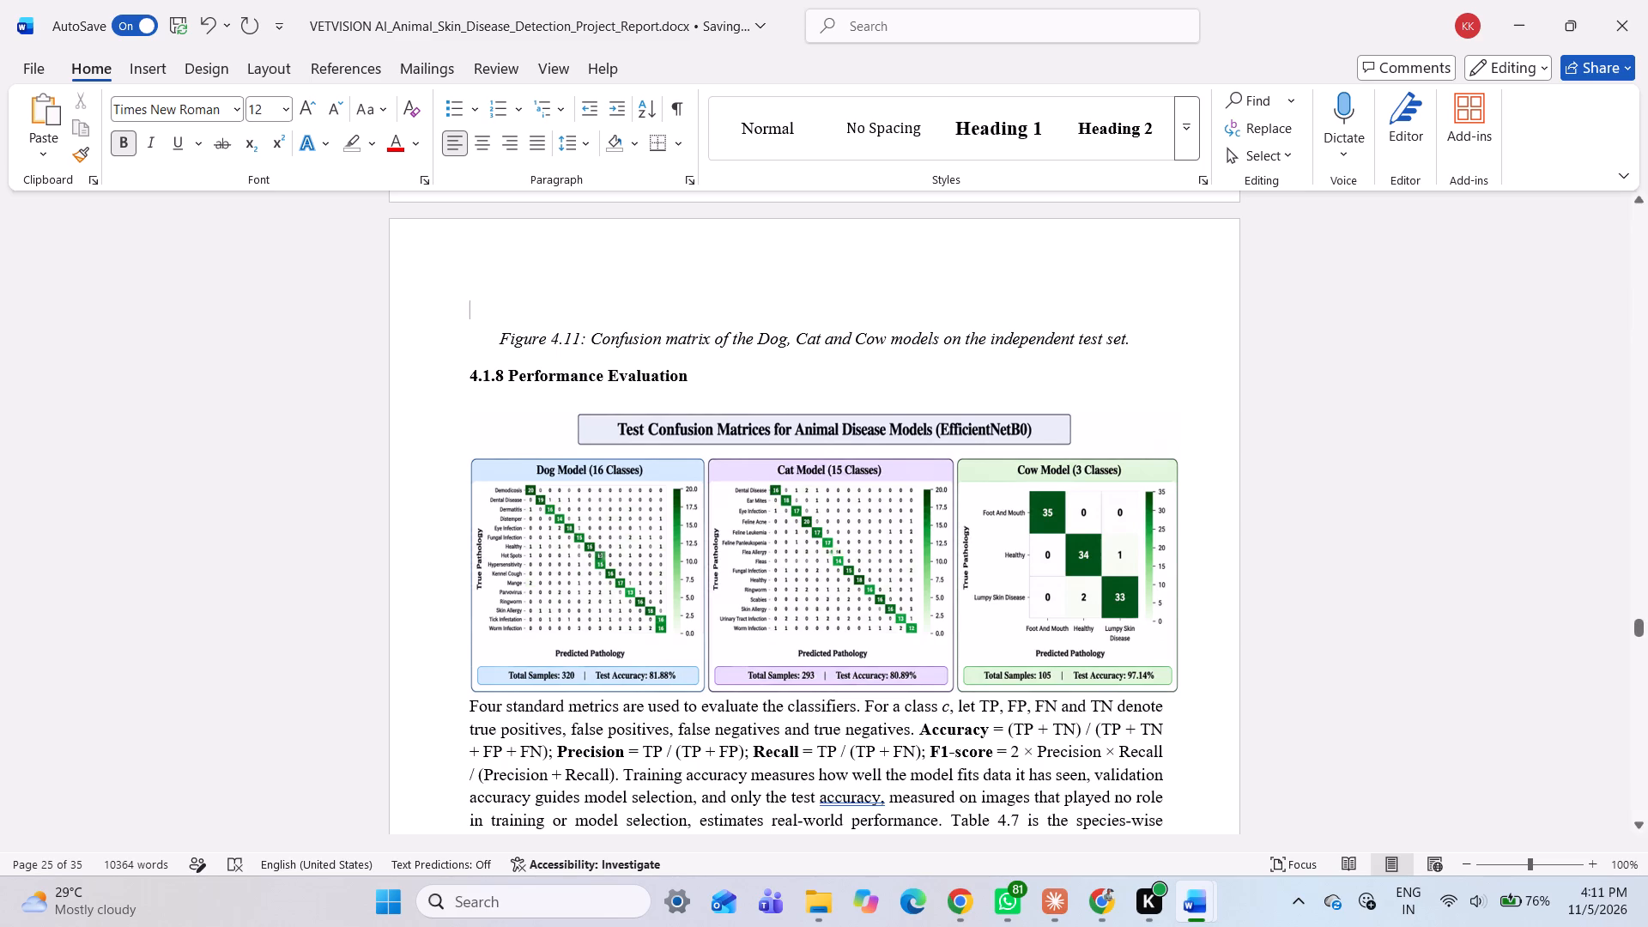
Move the Test Confusion Matrices figure to the top margin of page 25, above the Figure 4.11 caption.
{"action": "left_click", "coordinate": [736, 431]}
{"action": "left_click_drag", "start_coordinate": [754, 418], "coordinate": [777, 280]}
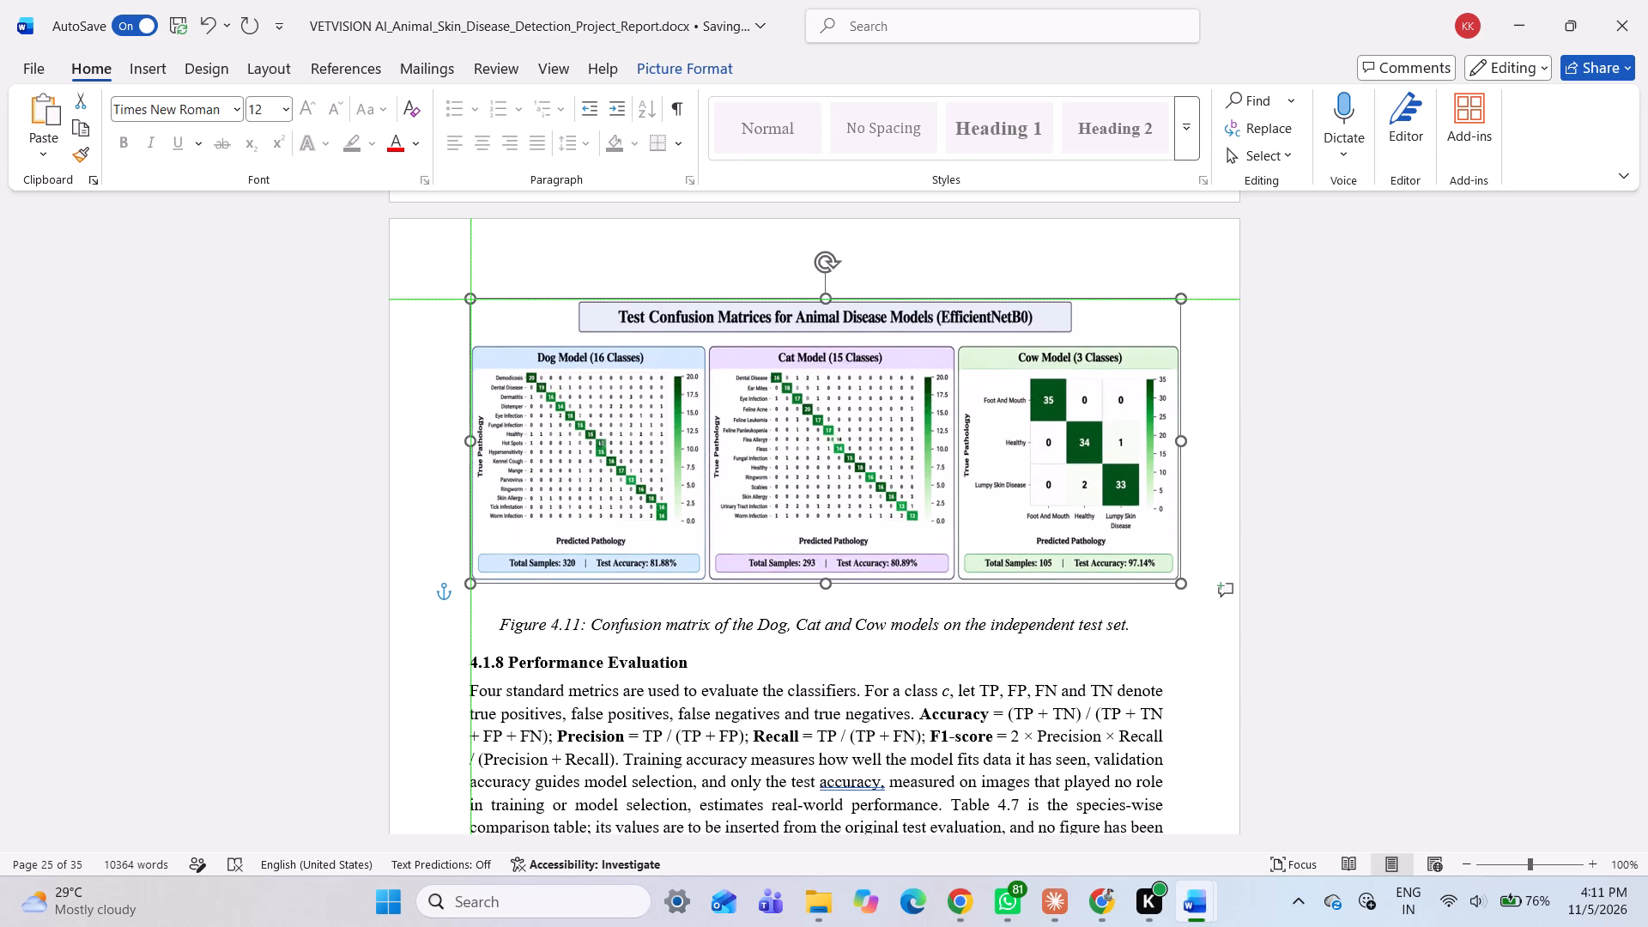
{"action": "left_click_drag", "start_coordinate": [777, 280], "coordinate": [778, 228]}
{"action": "left_click", "coordinate": [1363, 412]}
{"action": "scroll", "coordinate": [1254, 449], "scroll_direction": "down", "scroll_amount": 3}
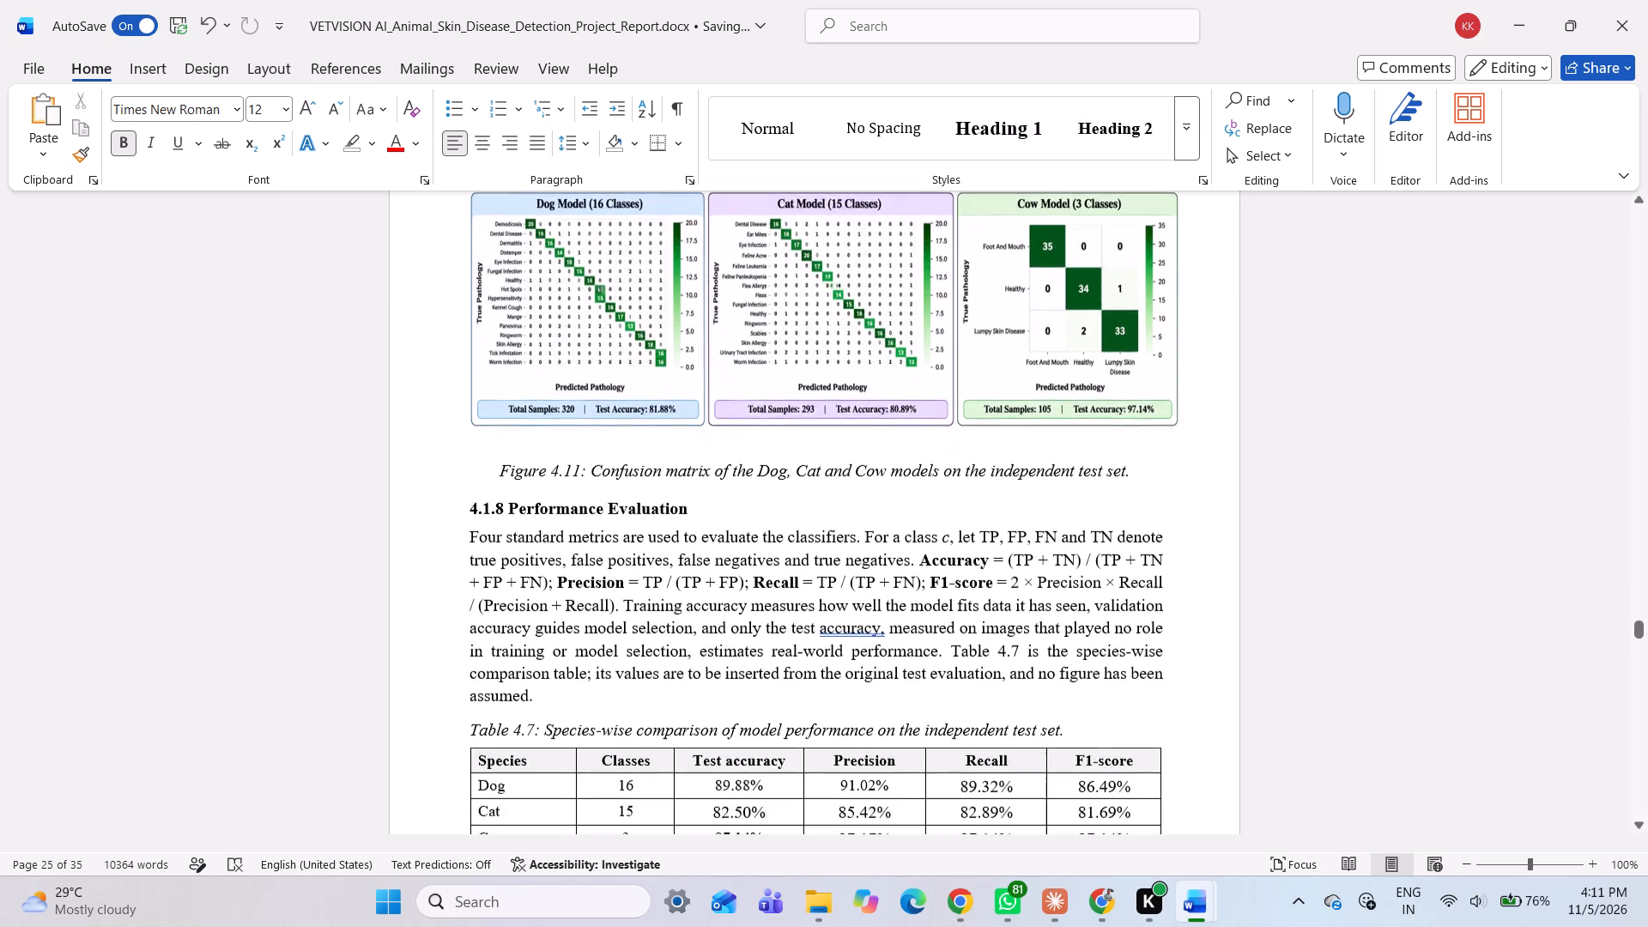
{"action": "scroll", "coordinate": [1129, 477], "scroll_direction": "up", "scroll_amount": 10}
{"action": "scroll", "coordinate": [1101, 475], "scroll_direction": "down", "scroll_amount": 5}
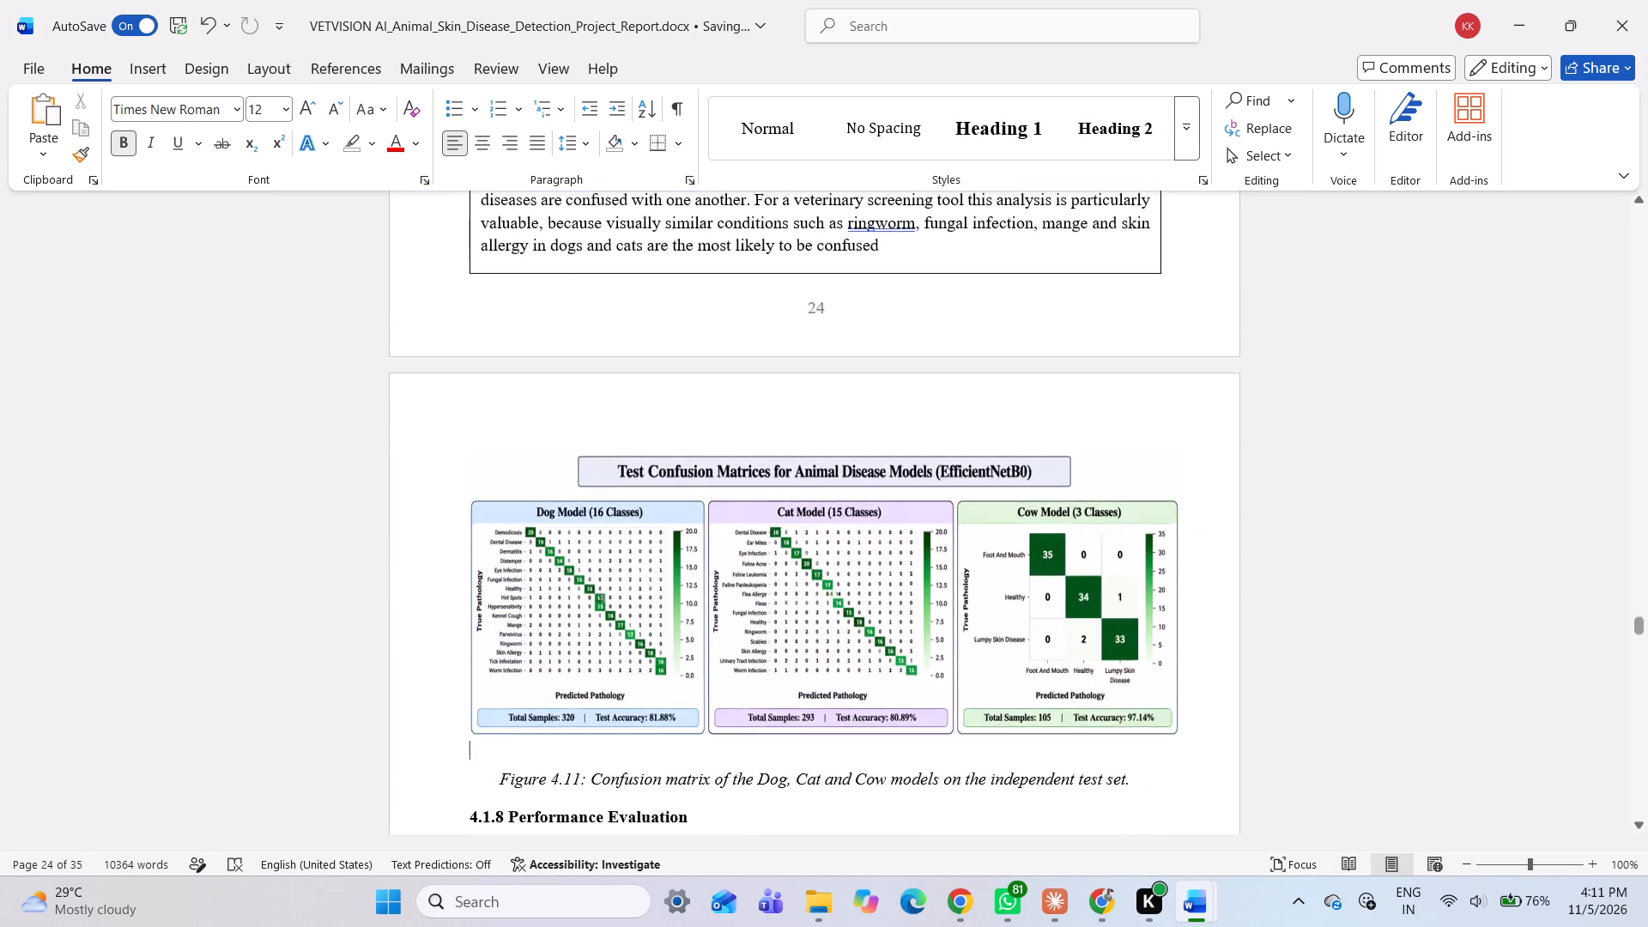
{"action": "scroll", "coordinate": [1101, 475], "scroll_direction": "down", "scroll_amount": 3}
{"action": "left_click", "coordinate": [1000, 436]}
{"action": "scroll", "coordinate": [989, 482], "scroll_direction": "up", "scroll_amount": 3}
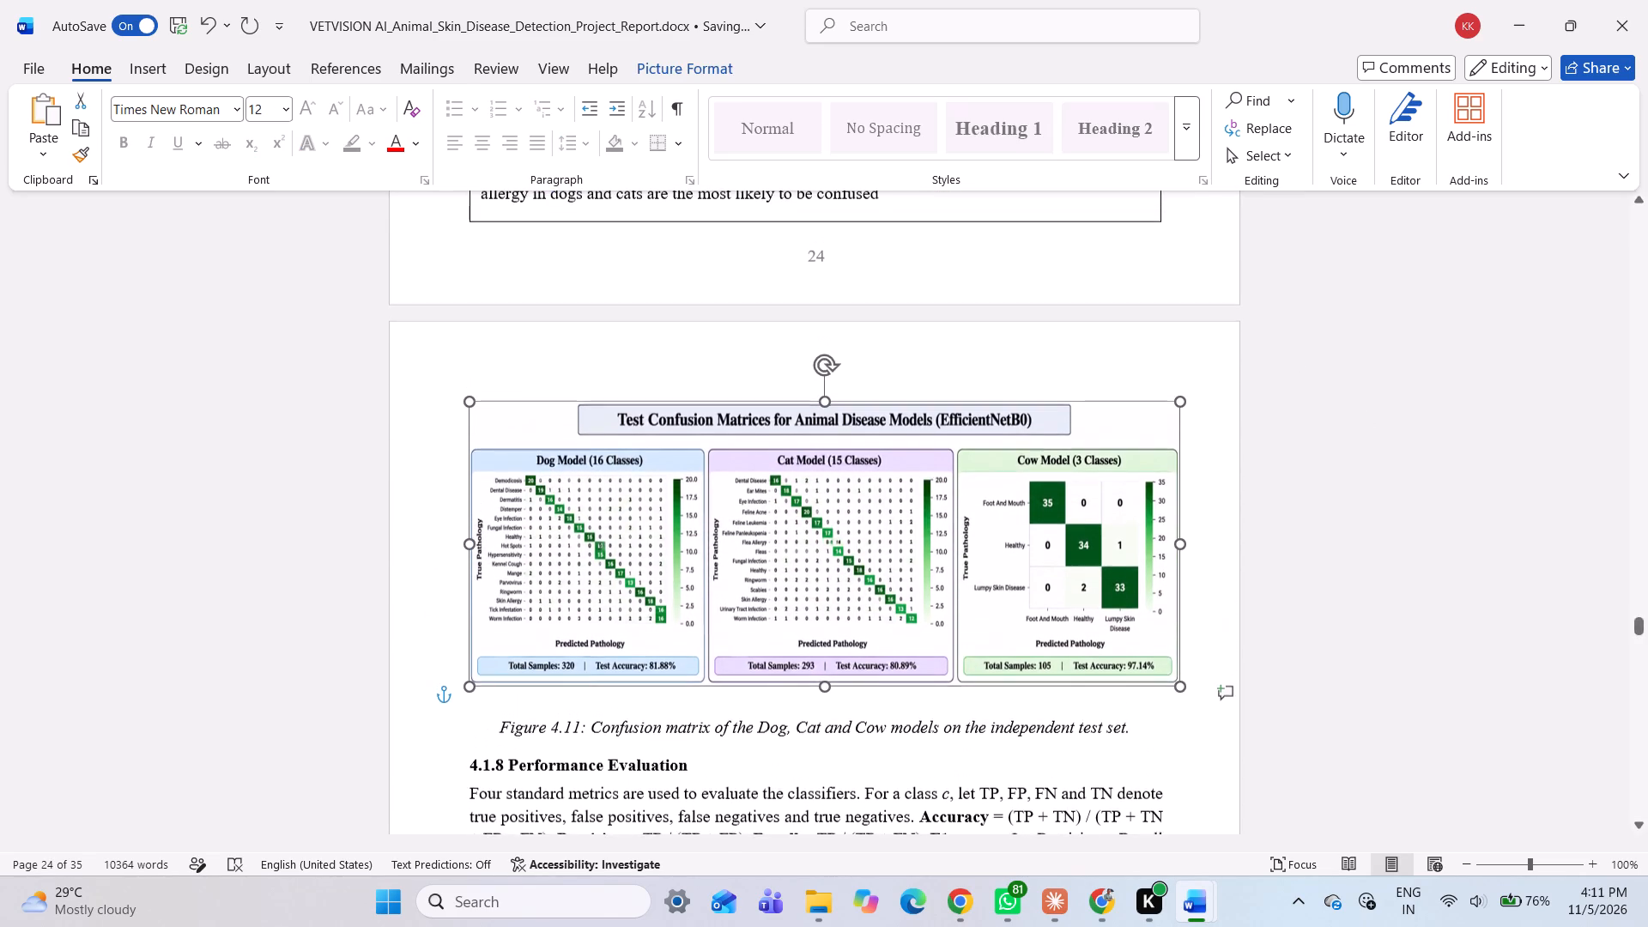
{"action": "left_click_drag", "start_coordinate": [969, 403], "coordinate": [968, 391]}
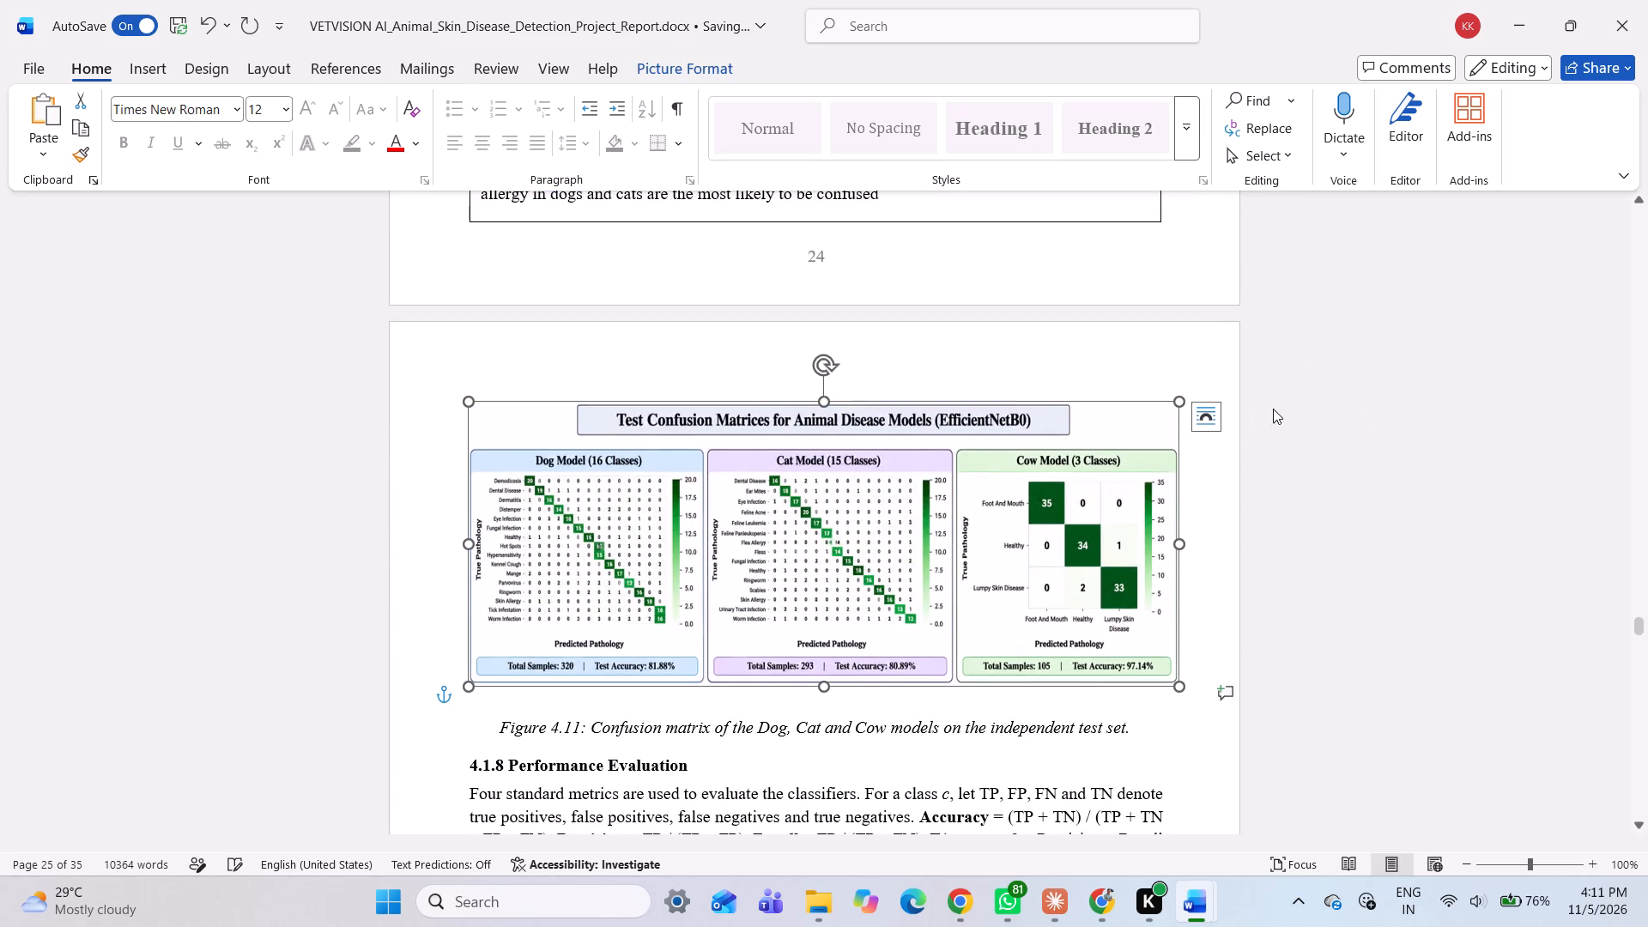
{"action": "left_click", "coordinate": [1348, 446]}
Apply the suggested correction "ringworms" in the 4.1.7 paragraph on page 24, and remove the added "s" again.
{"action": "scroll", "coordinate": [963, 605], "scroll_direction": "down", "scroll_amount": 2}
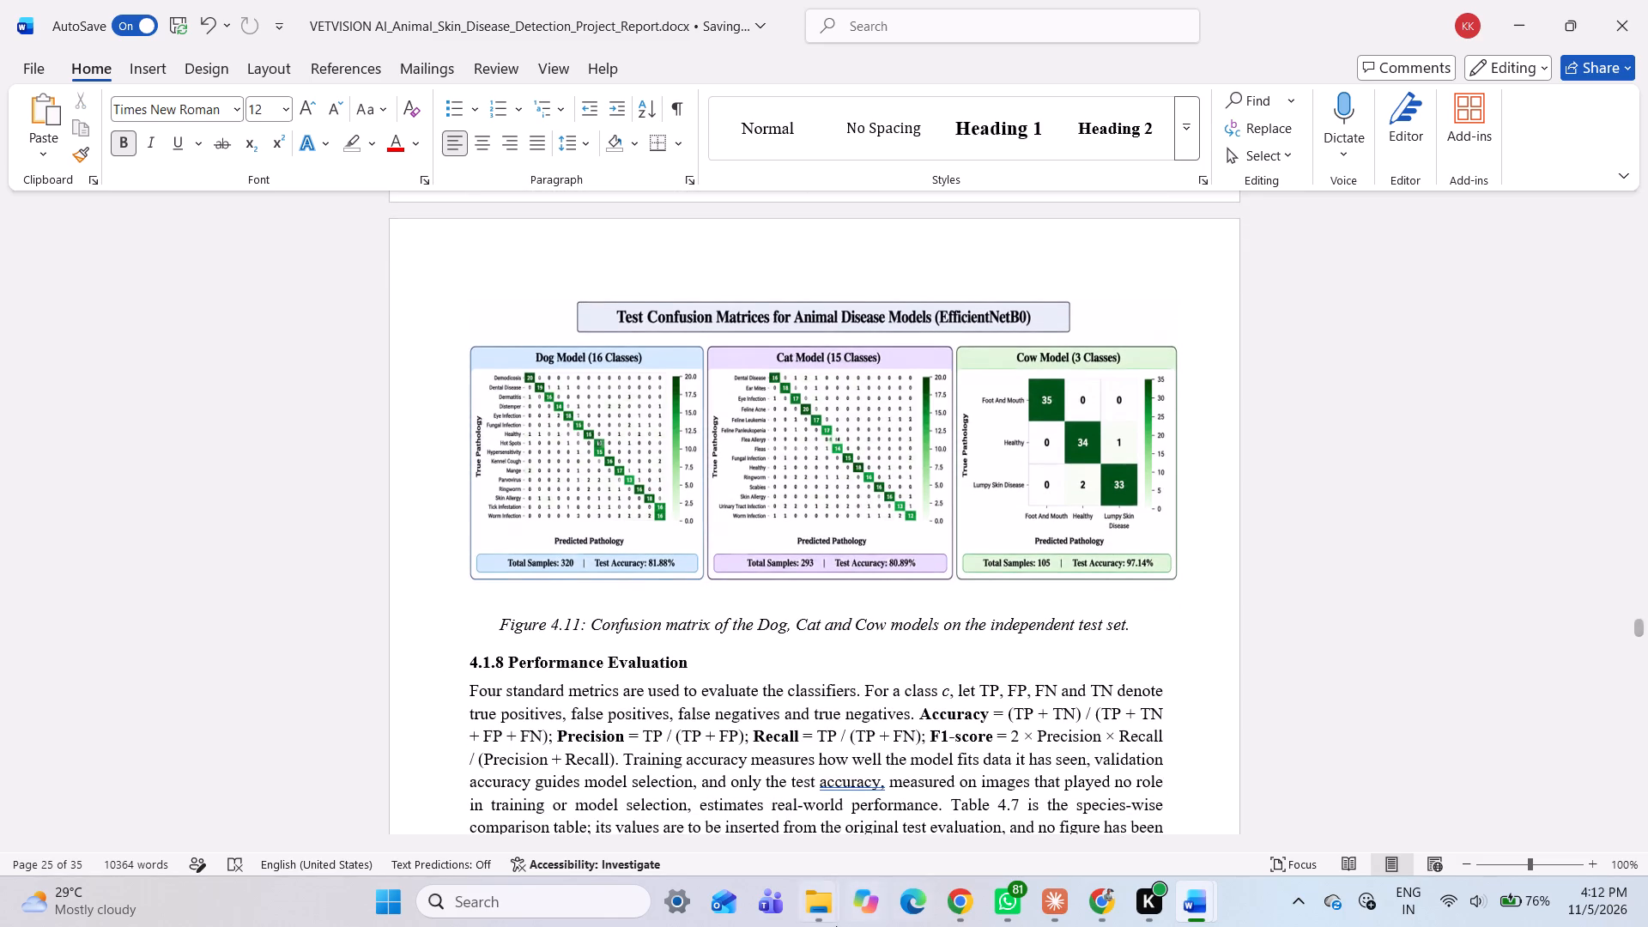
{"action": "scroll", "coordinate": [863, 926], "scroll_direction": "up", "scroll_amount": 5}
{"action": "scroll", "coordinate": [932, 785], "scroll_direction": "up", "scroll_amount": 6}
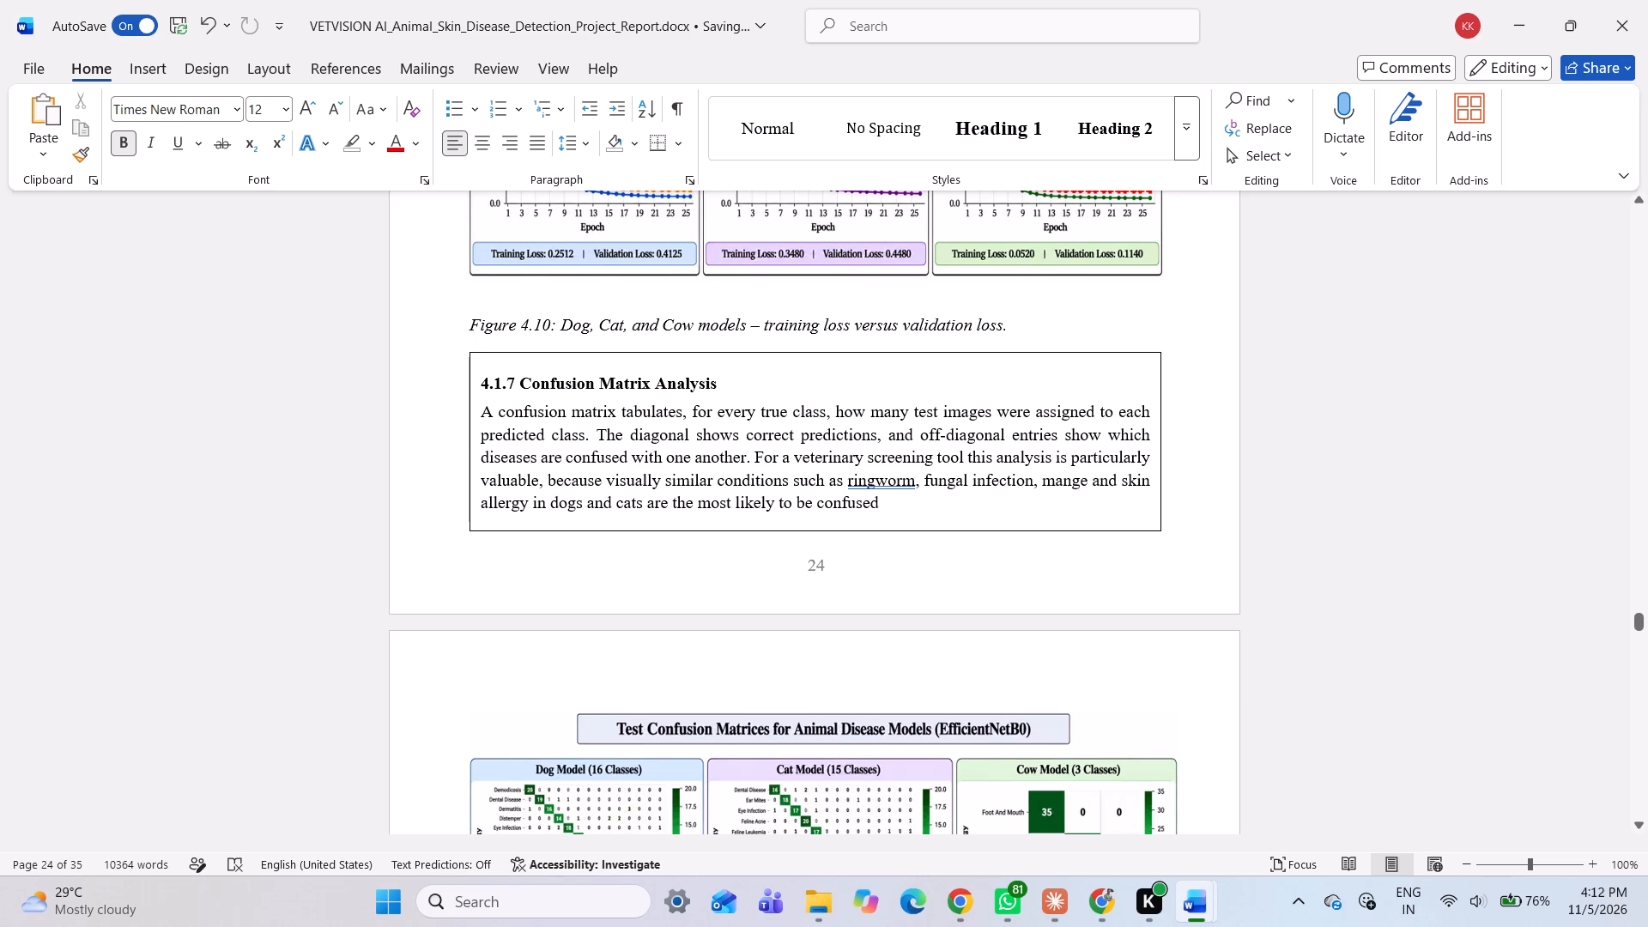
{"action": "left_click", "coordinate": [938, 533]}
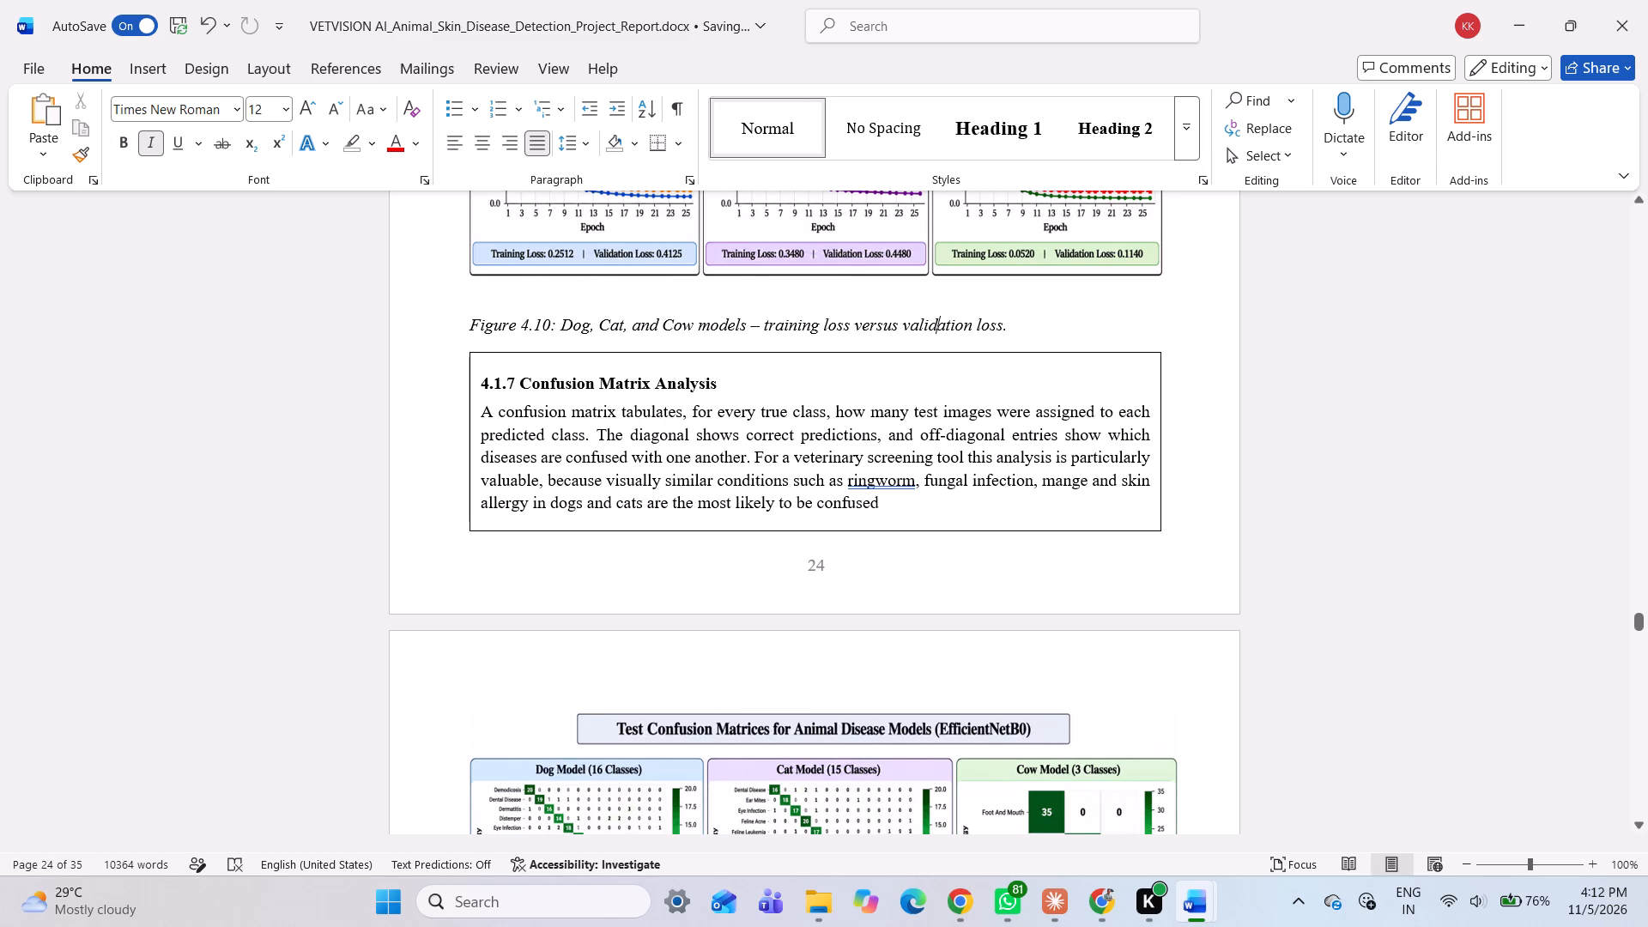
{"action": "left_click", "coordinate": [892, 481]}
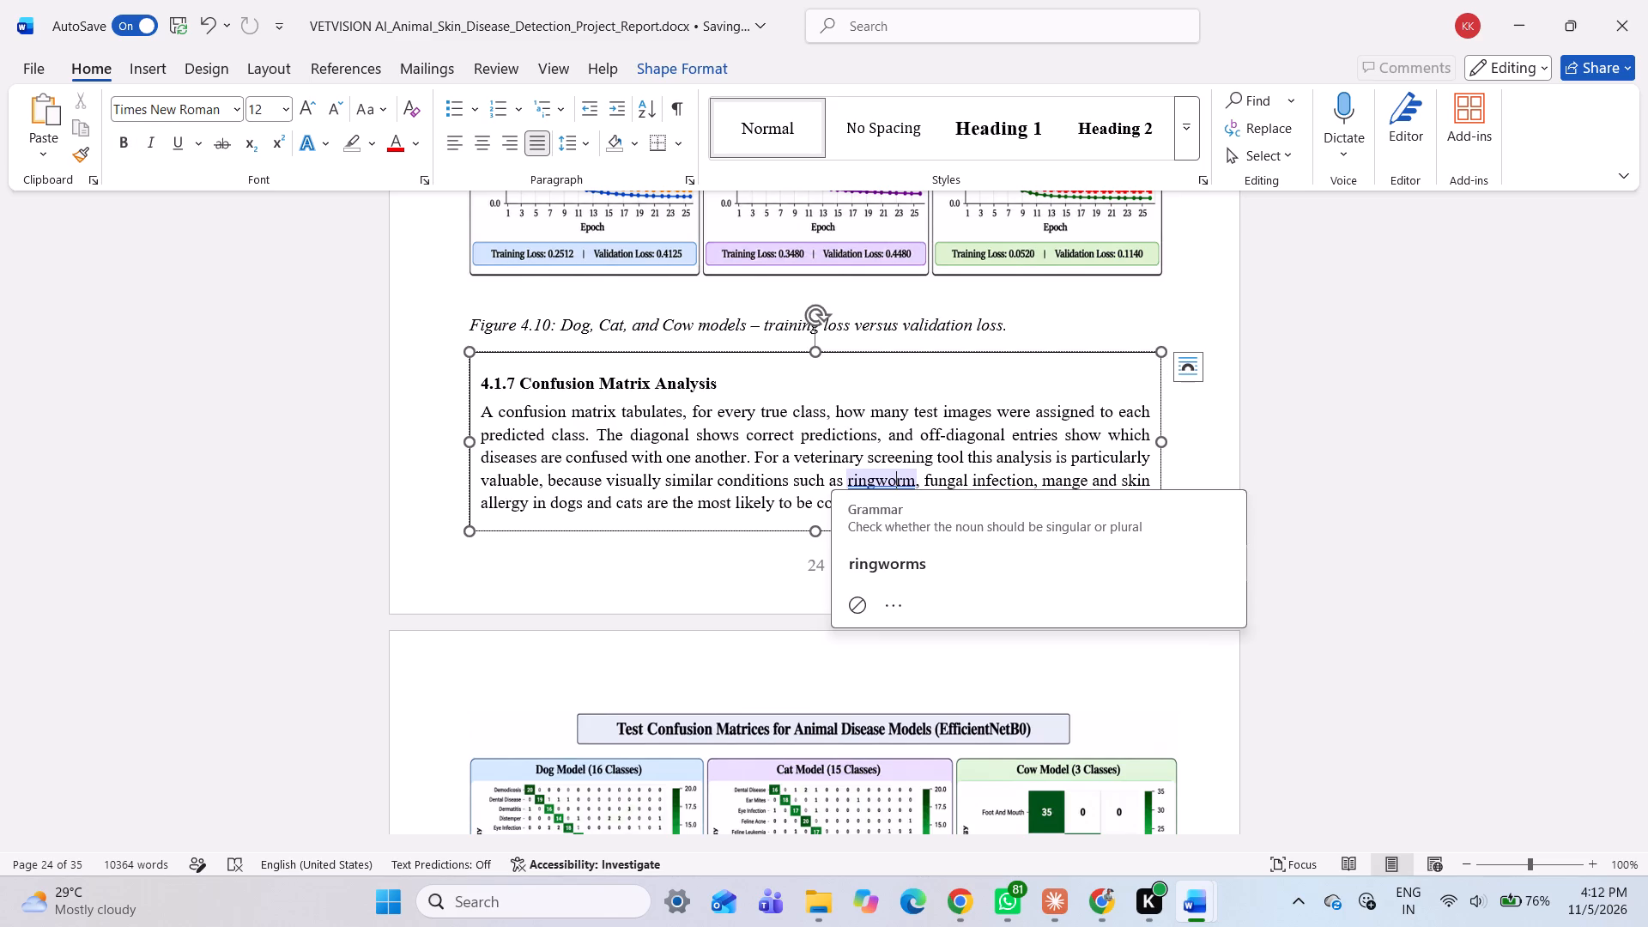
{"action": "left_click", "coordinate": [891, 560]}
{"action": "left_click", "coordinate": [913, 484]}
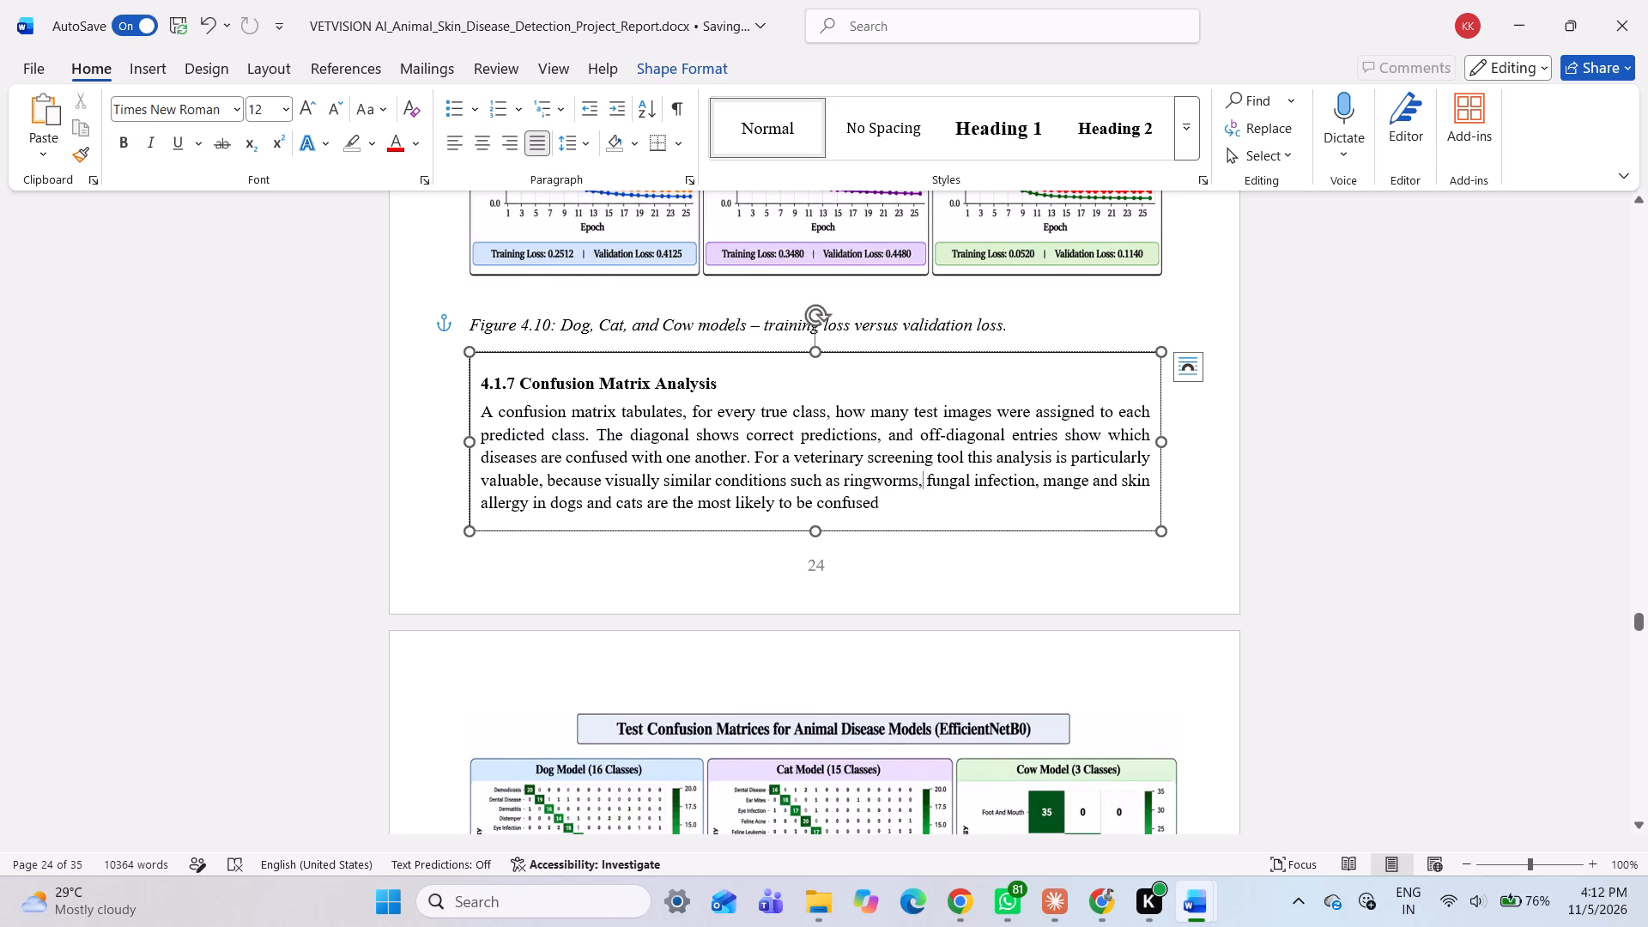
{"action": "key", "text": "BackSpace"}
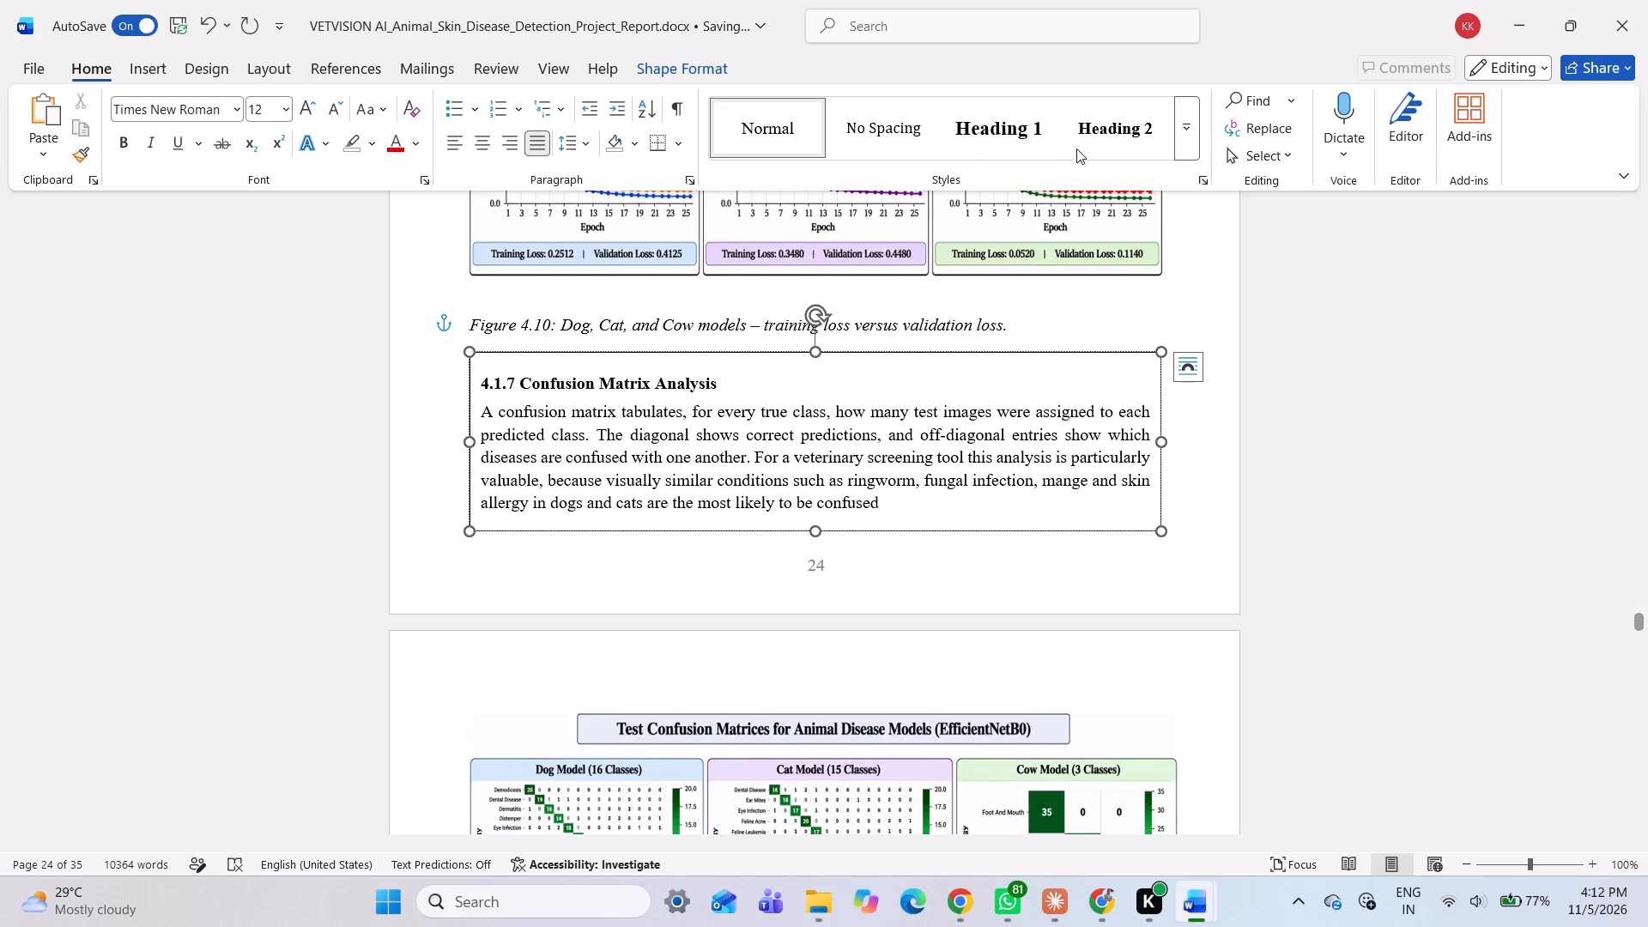
Set the text box around section 4.1.7 Confusion Matrix Analysis on page 24 to No Outline.
{"action": "right_click", "coordinate": [1138, 350]}
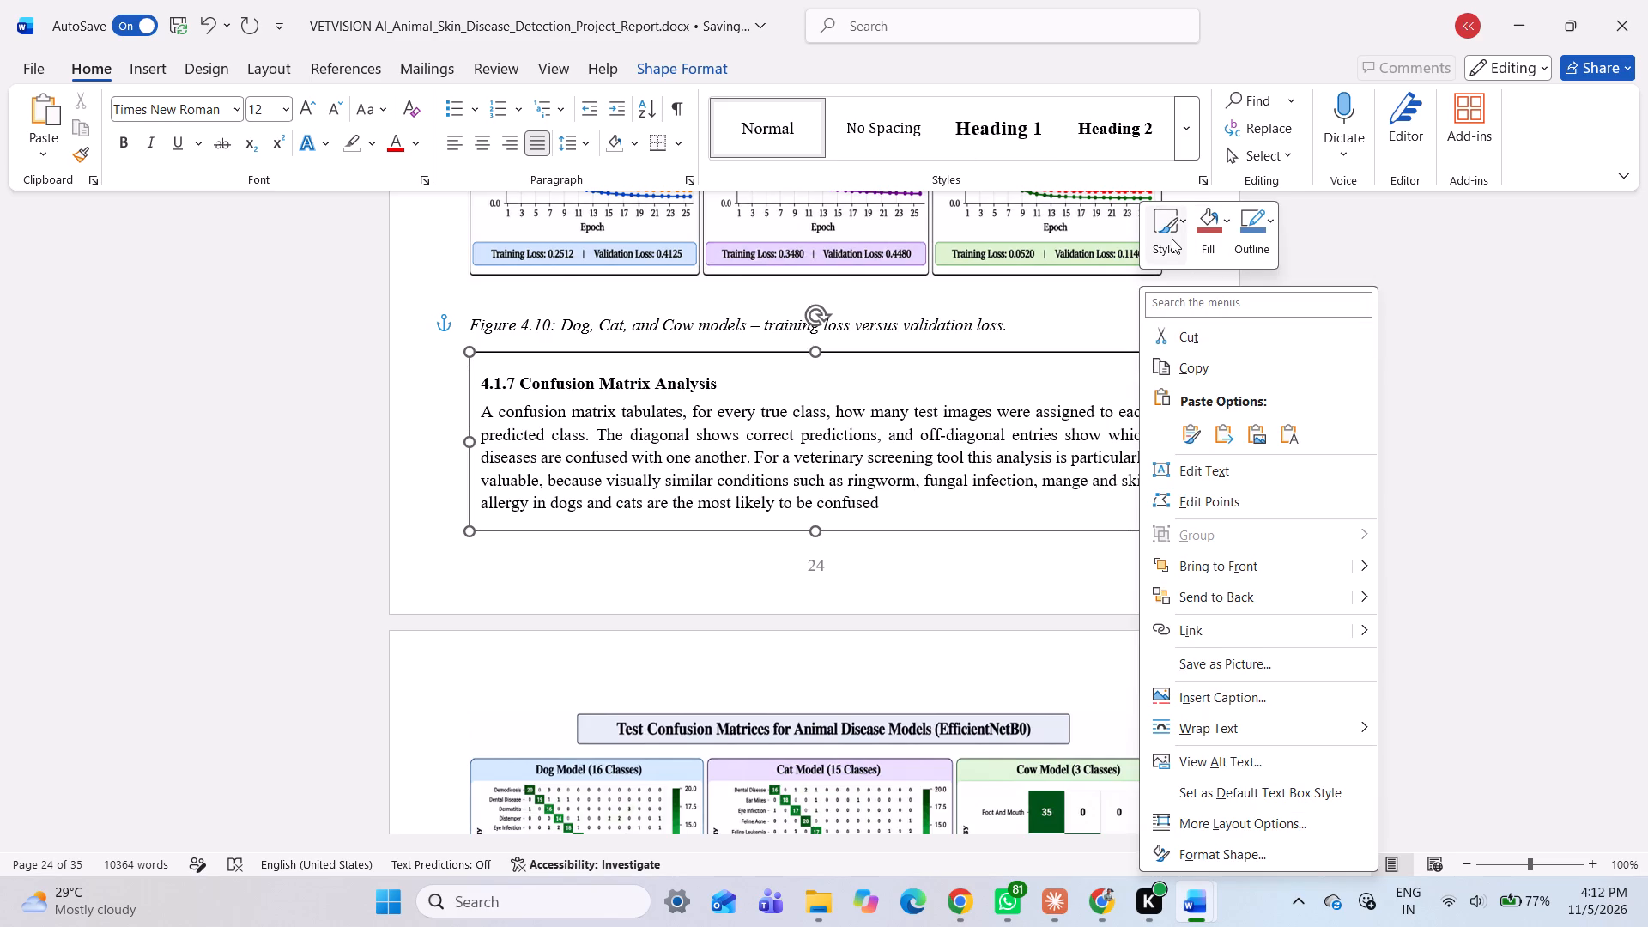
{"action": "left_click", "coordinate": [1168, 238]}
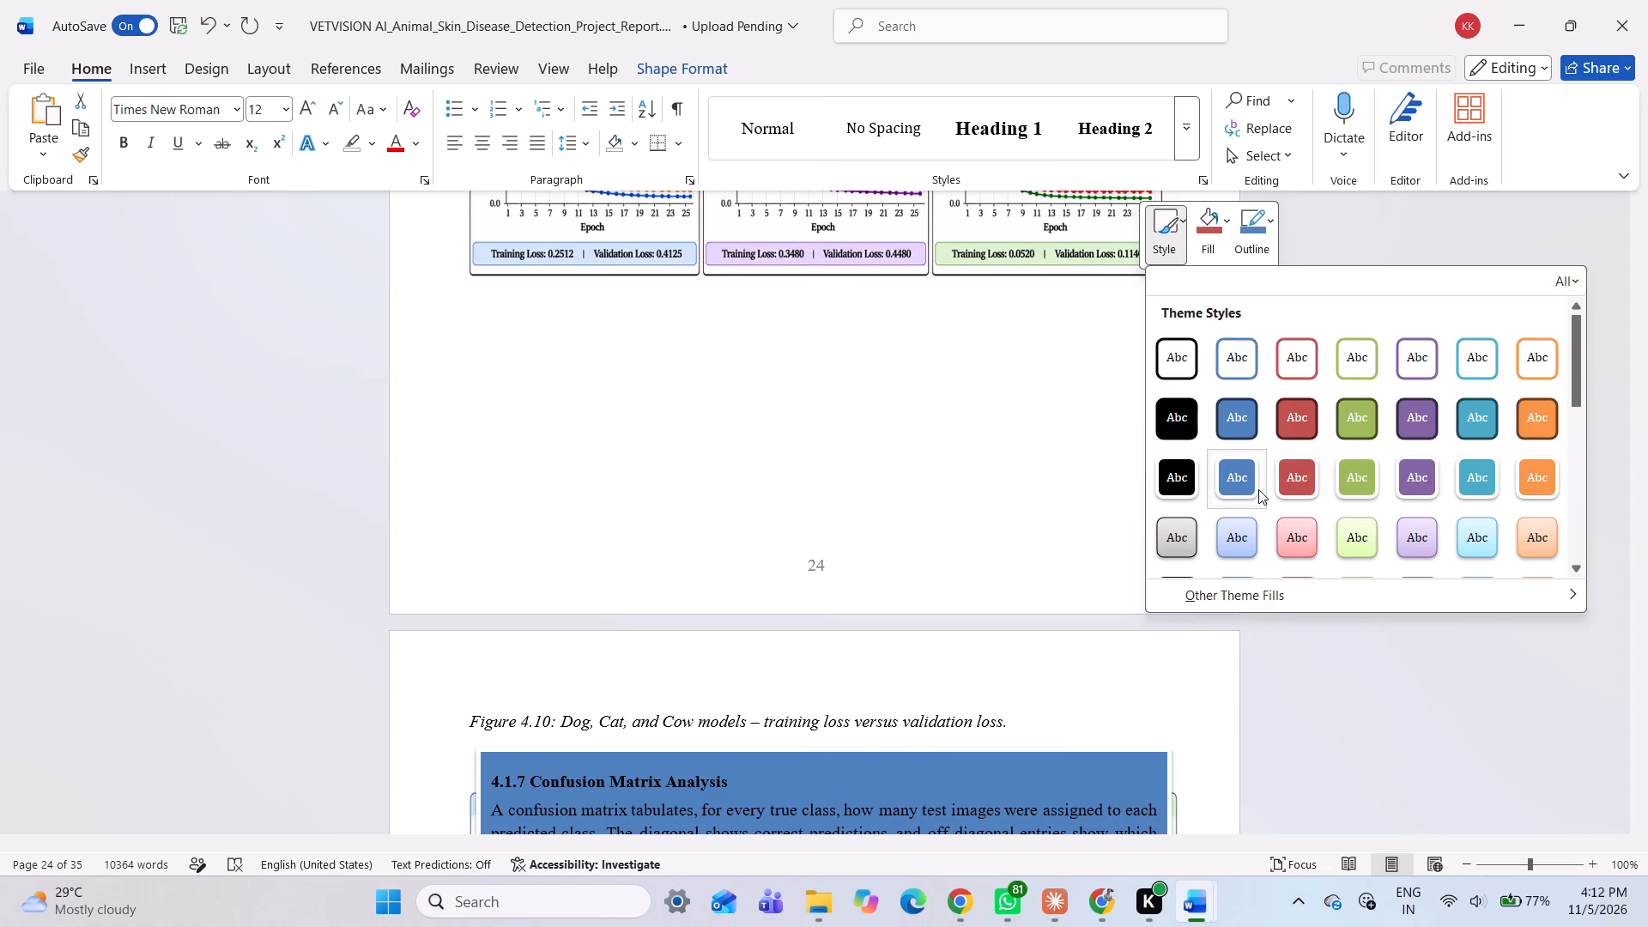
{"action": "scroll", "coordinate": [1258, 489], "scroll_direction": "down", "scroll_amount": 10}
{"action": "scroll", "coordinate": [1251, 463], "scroll_direction": "up", "scroll_amount": 14}
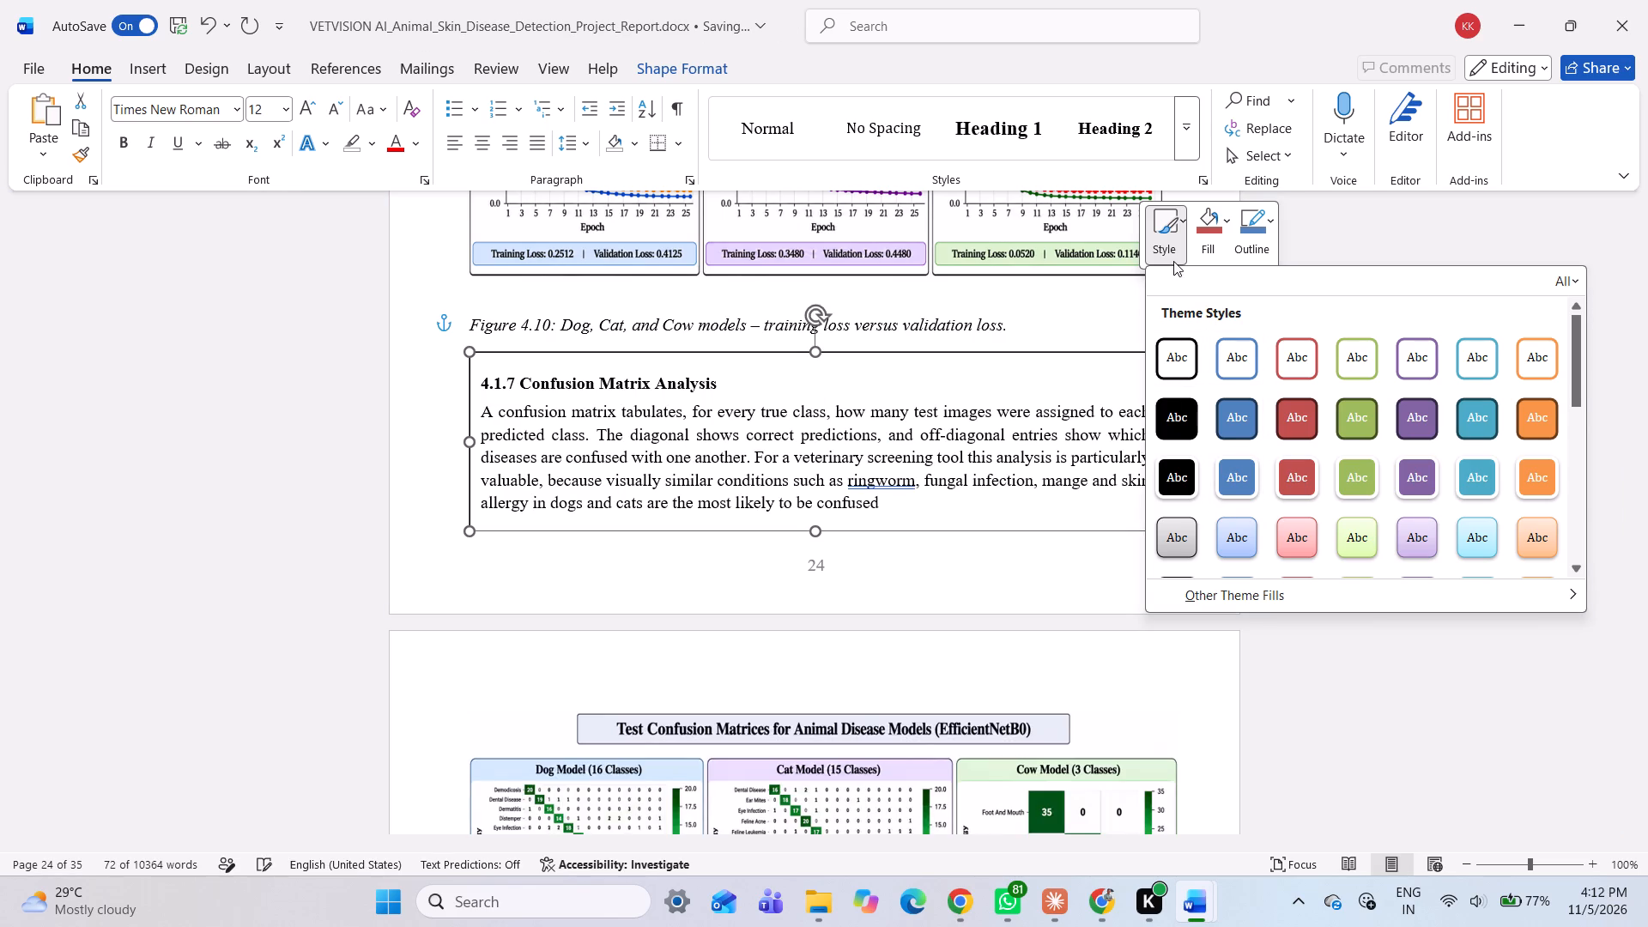
{"action": "left_click", "coordinate": [1268, 228]}
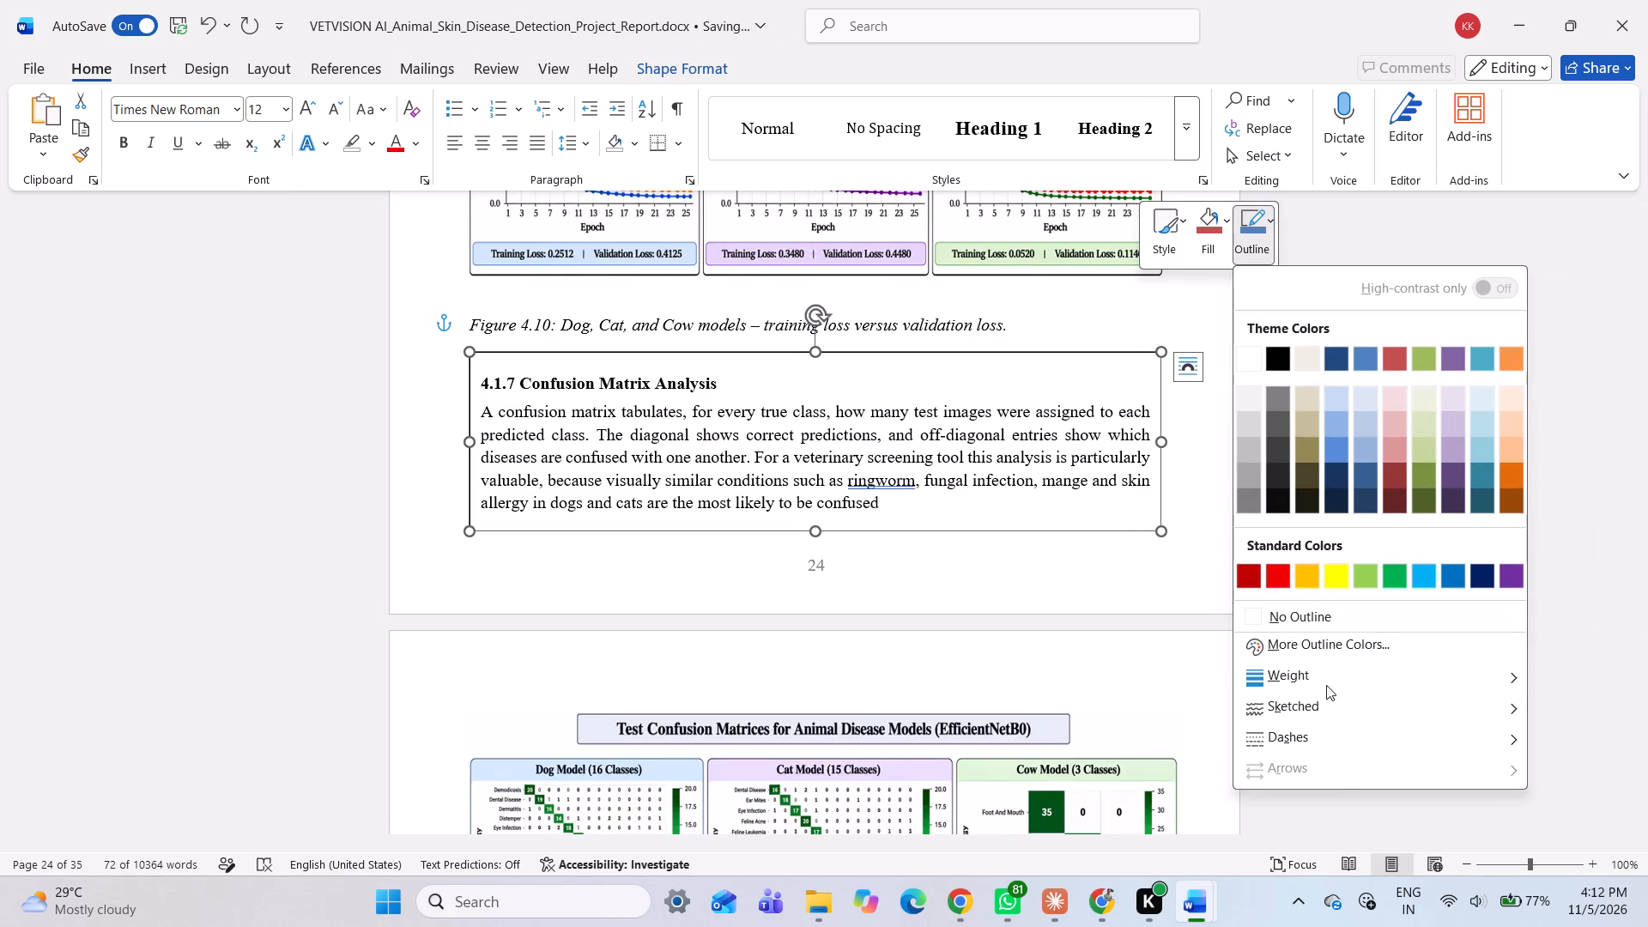
{"action": "left_click", "coordinate": [1285, 618]}
{"action": "left_click", "coordinate": [1306, 533]}
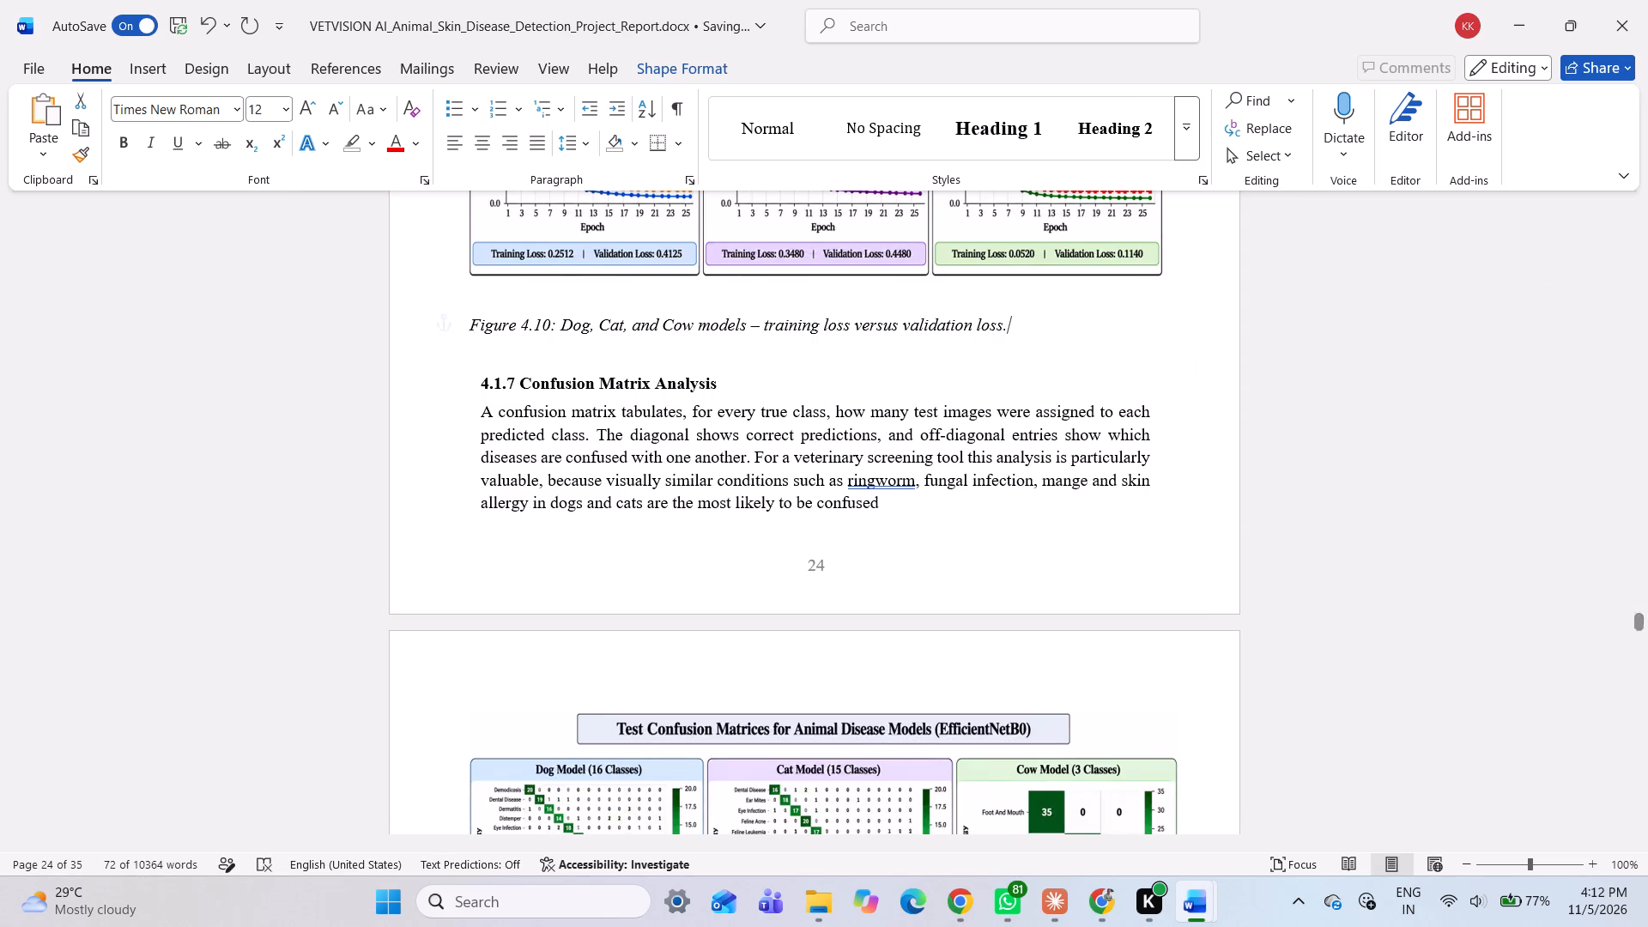
Set the text box around section 4.1.5 Training Accuracy and Validation Accuracy on page 23 to No Outline.
{"action": "scroll", "coordinate": [1310, 522], "scroll_direction": "up", "scroll_amount": 6}
{"action": "scroll", "coordinate": [1123, 330], "scroll_direction": "up", "scroll_amount": 9}
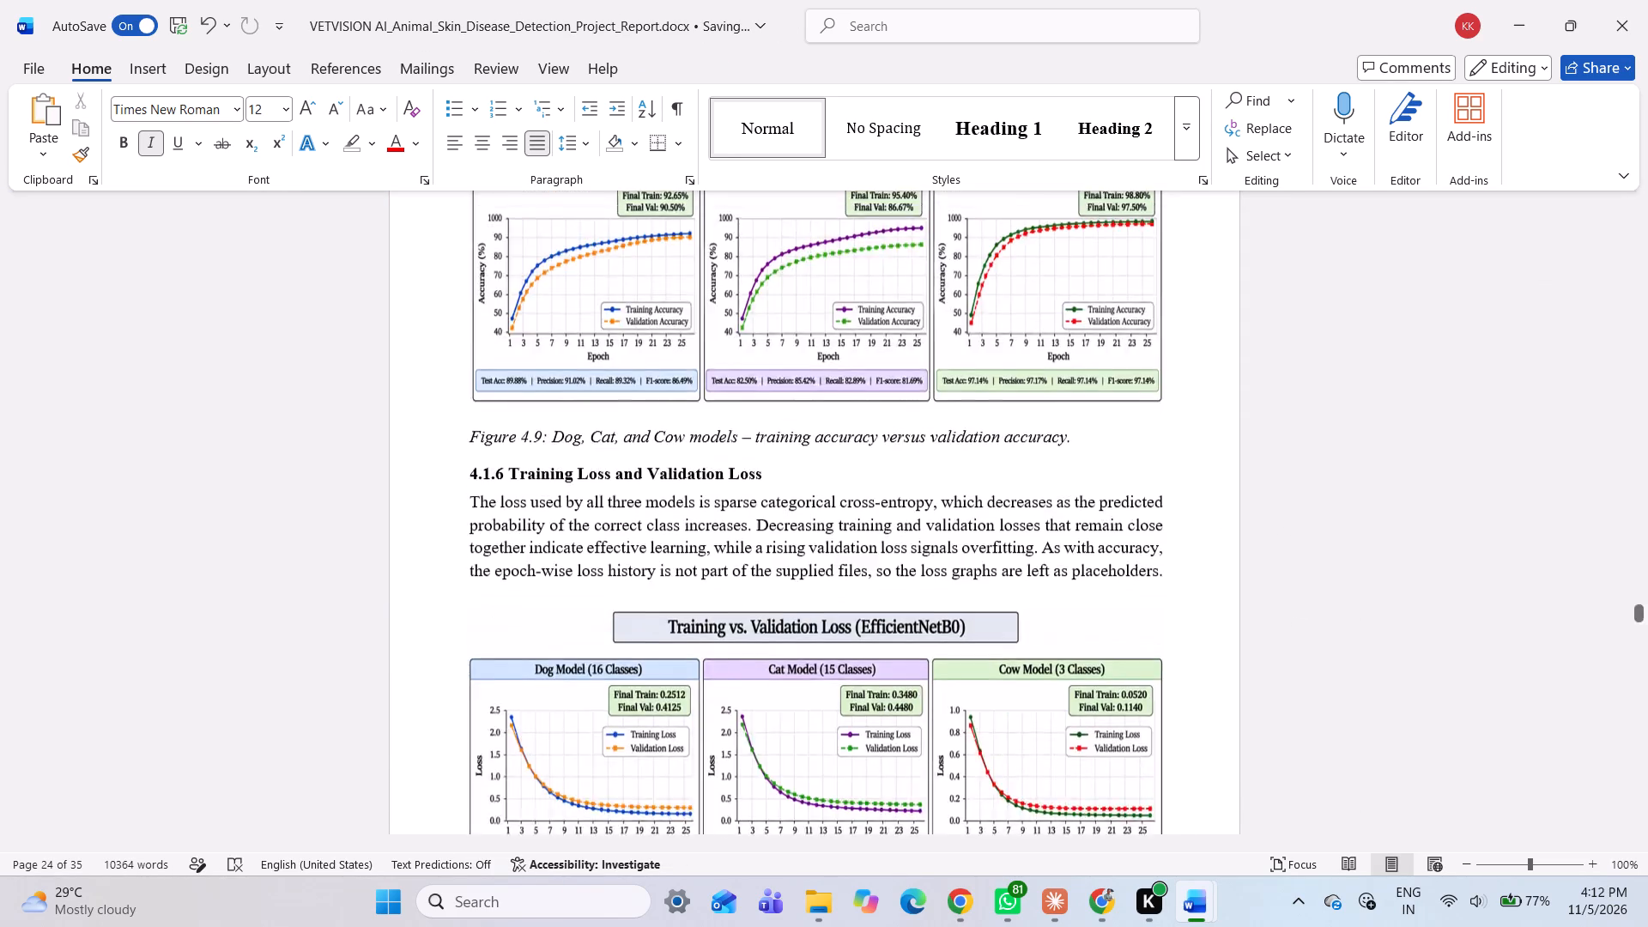
{"action": "scroll", "coordinate": [1051, 406], "scroll_direction": "up", "scroll_amount": 9}
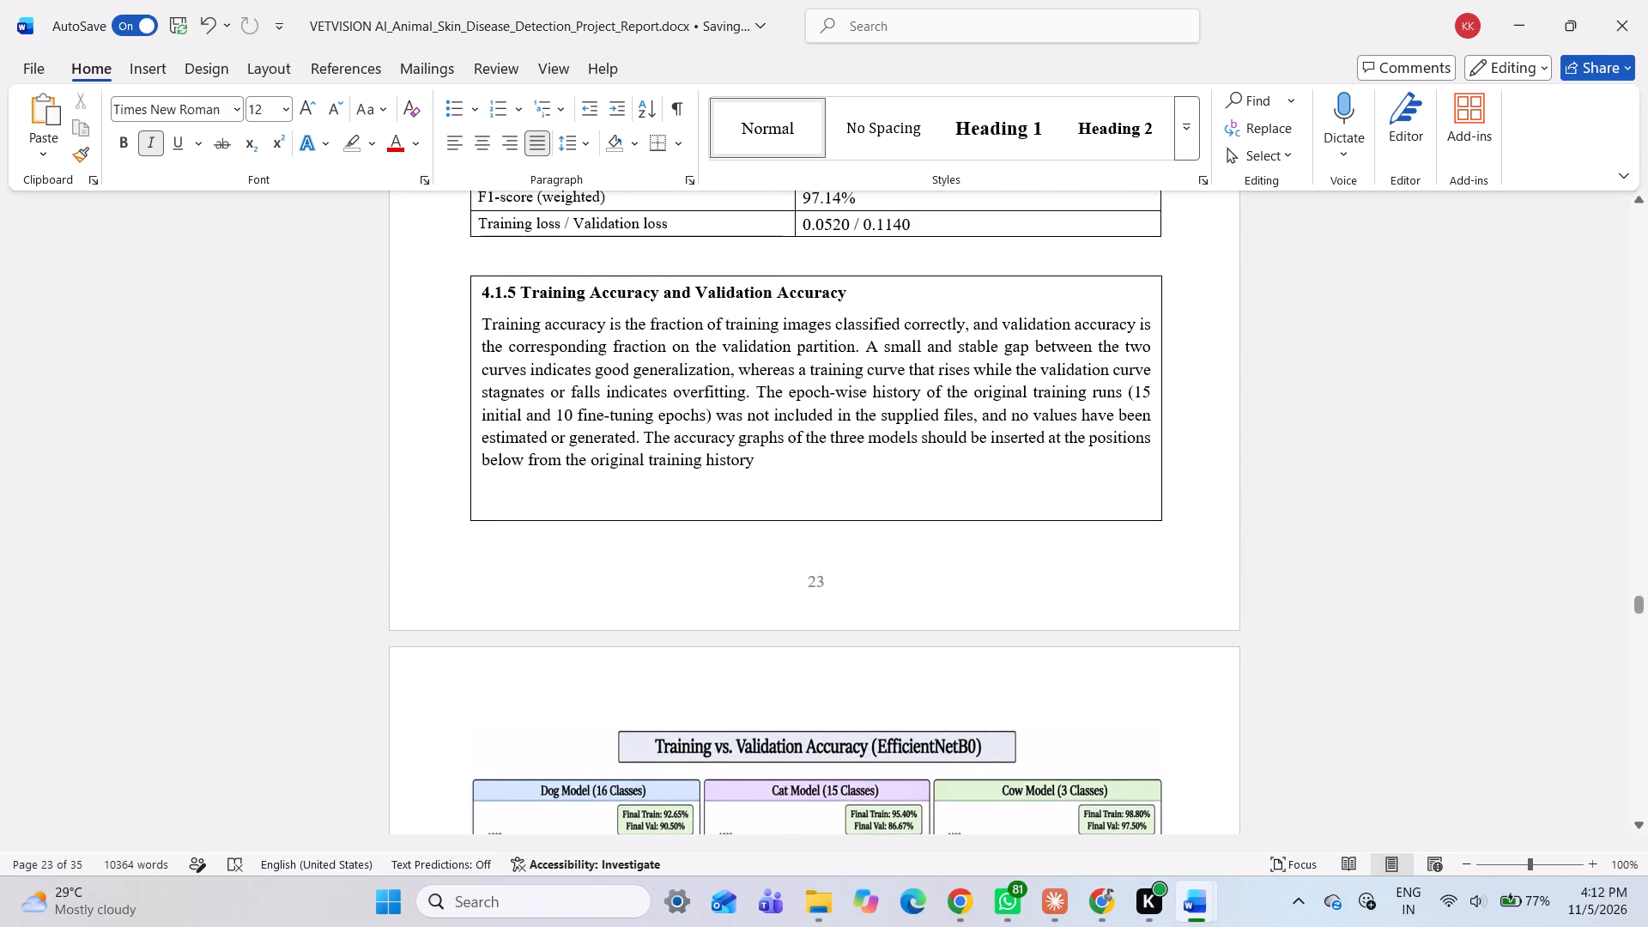
{"action": "right_click", "coordinate": [1164, 281]}
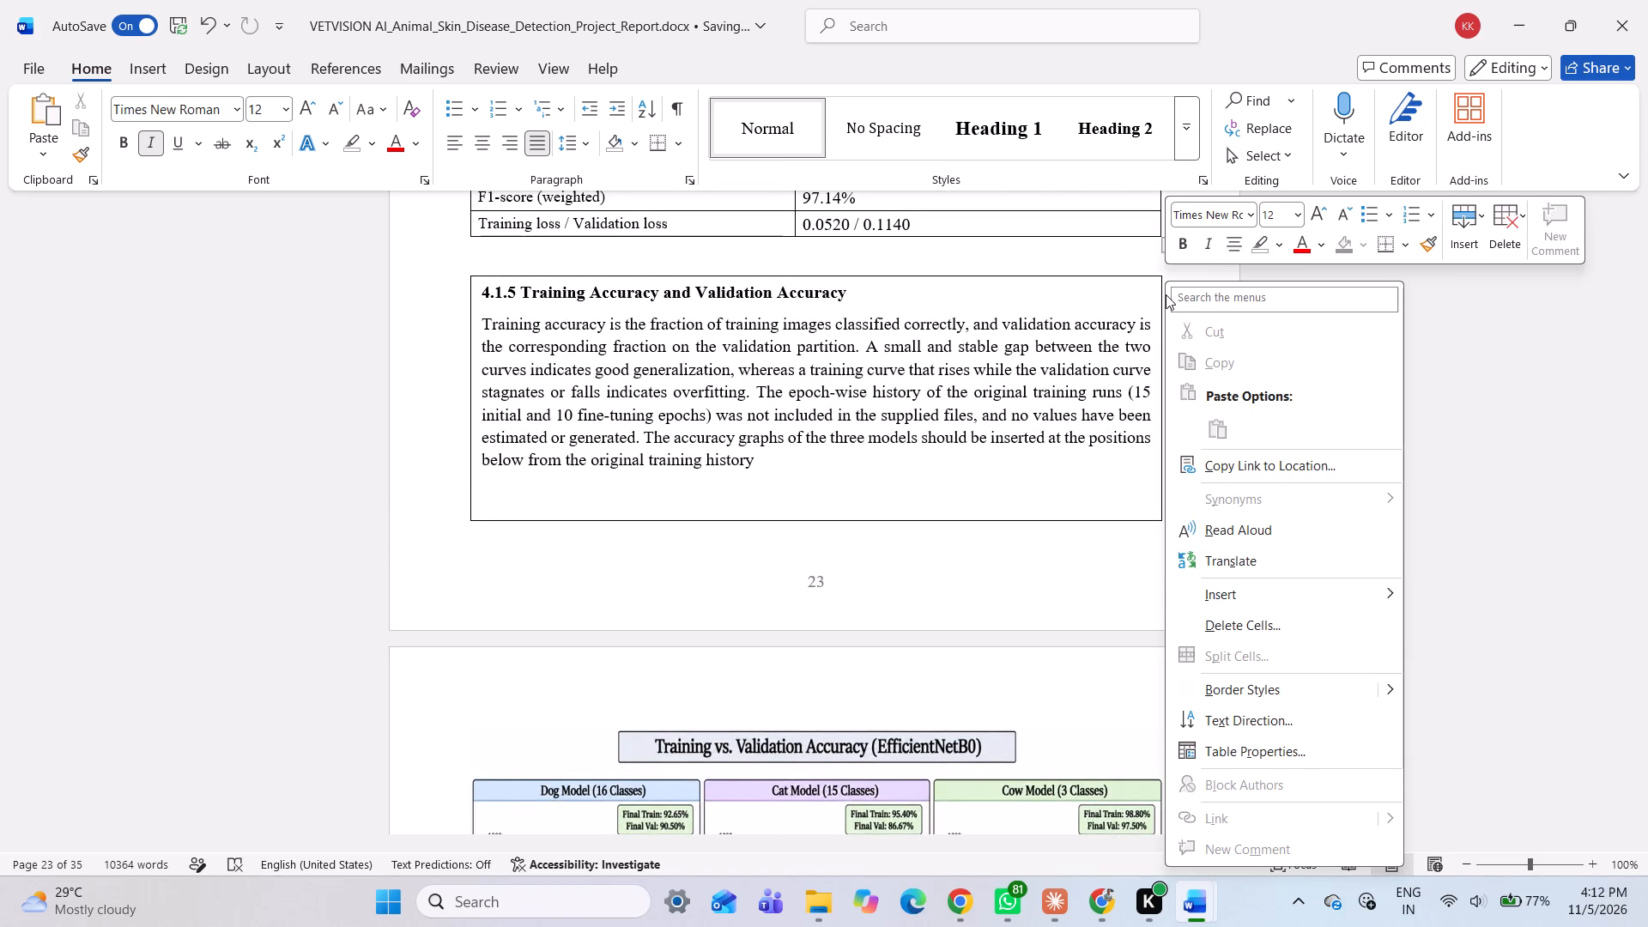
{"action": "right_click", "coordinate": [1113, 273]}
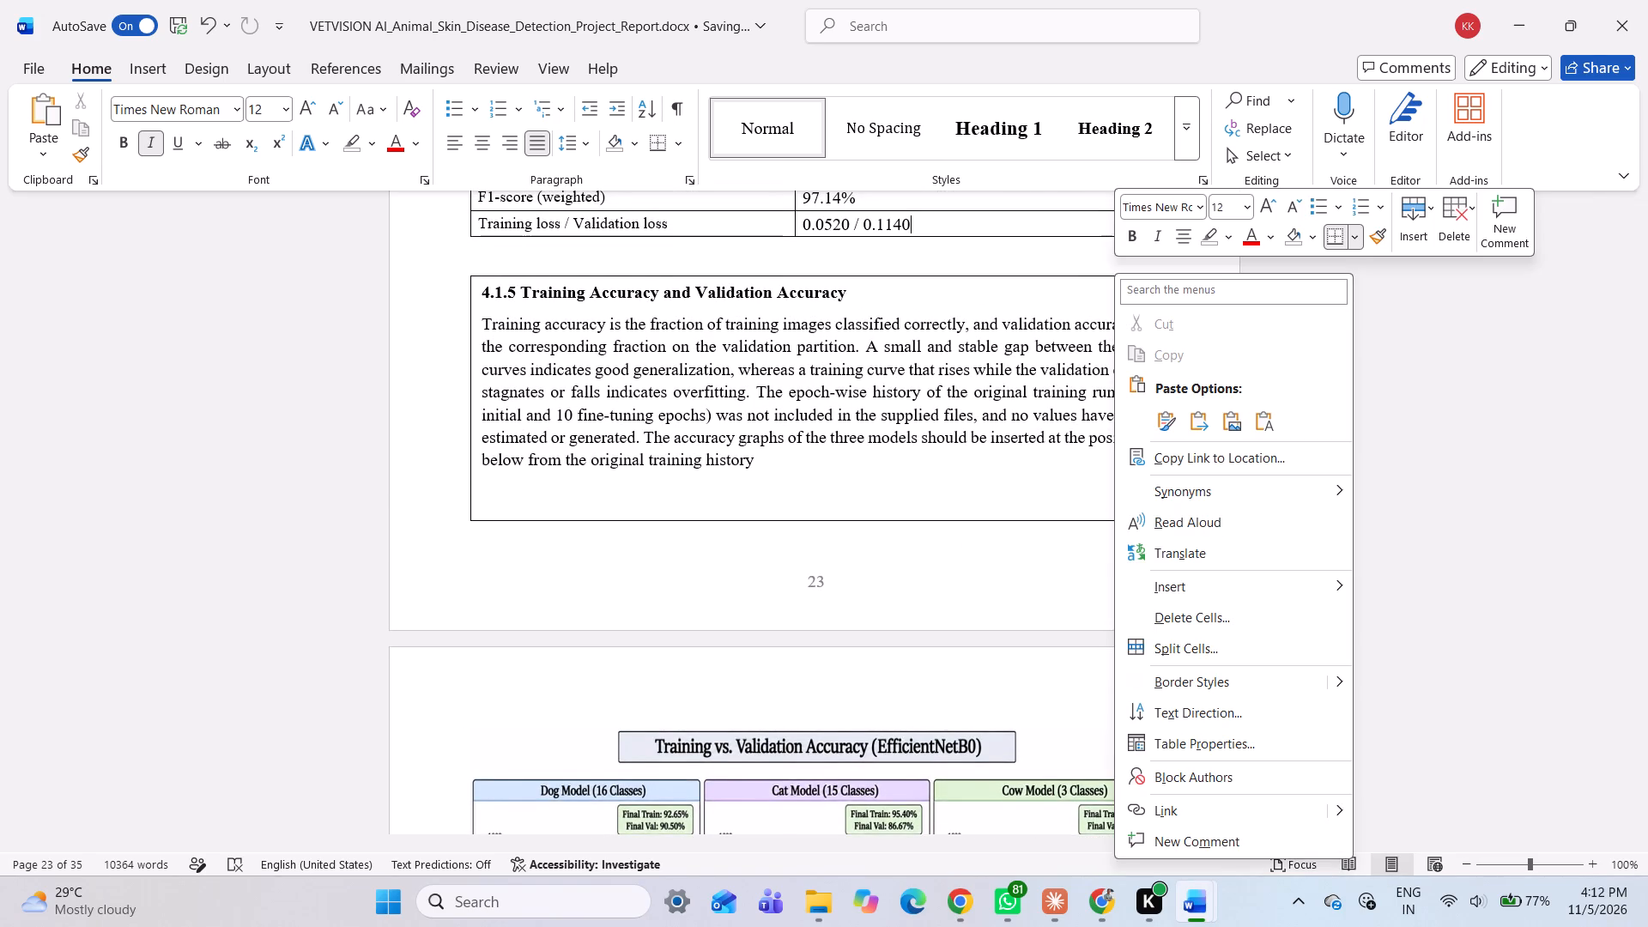
{"action": "right_click", "coordinate": [1113, 273]}
{"action": "right_click", "coordinate": [1113, 273]}
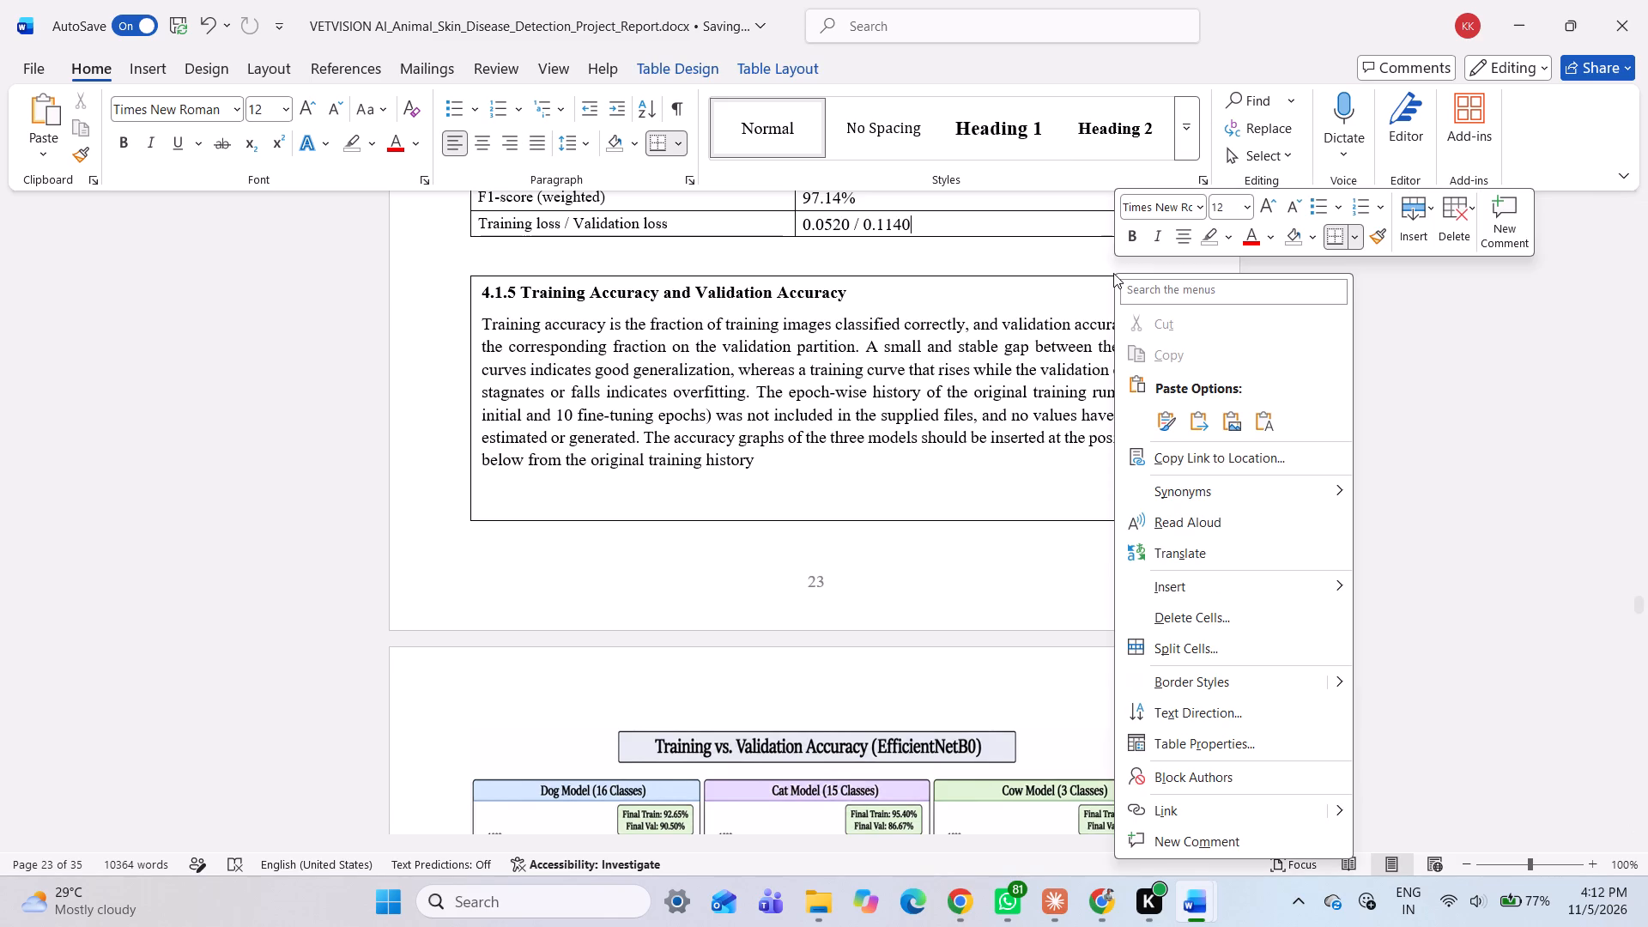
{"action": "left_click", "coordinate": [1094, 254]}
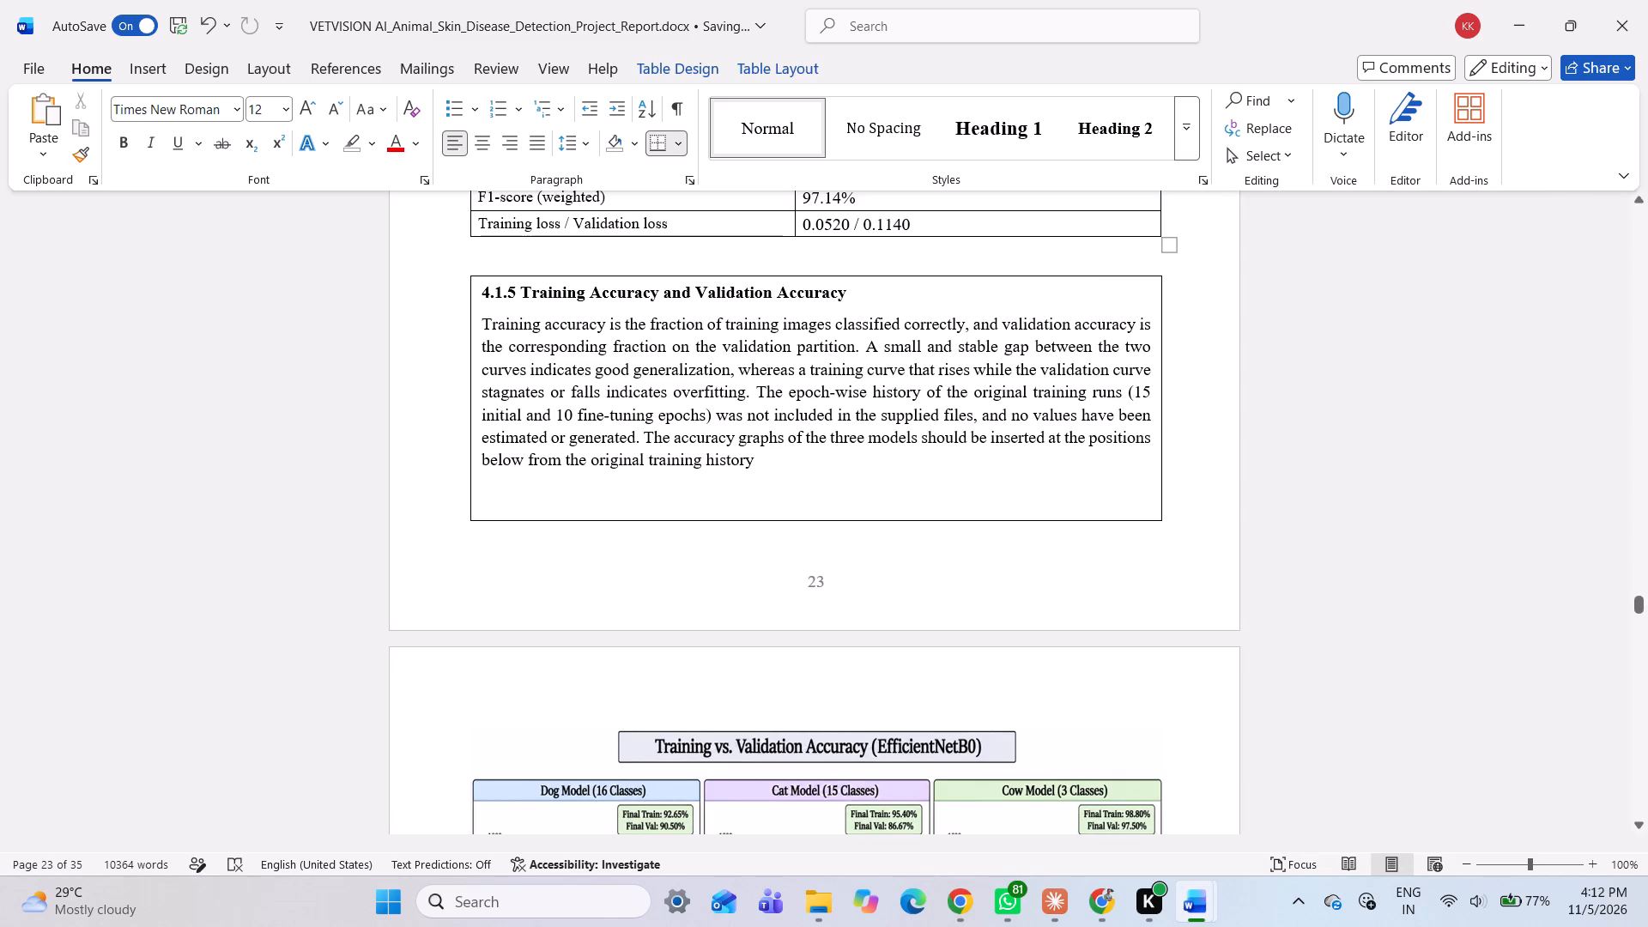
{"action": "right_click", "coordinate": [976, 476]}
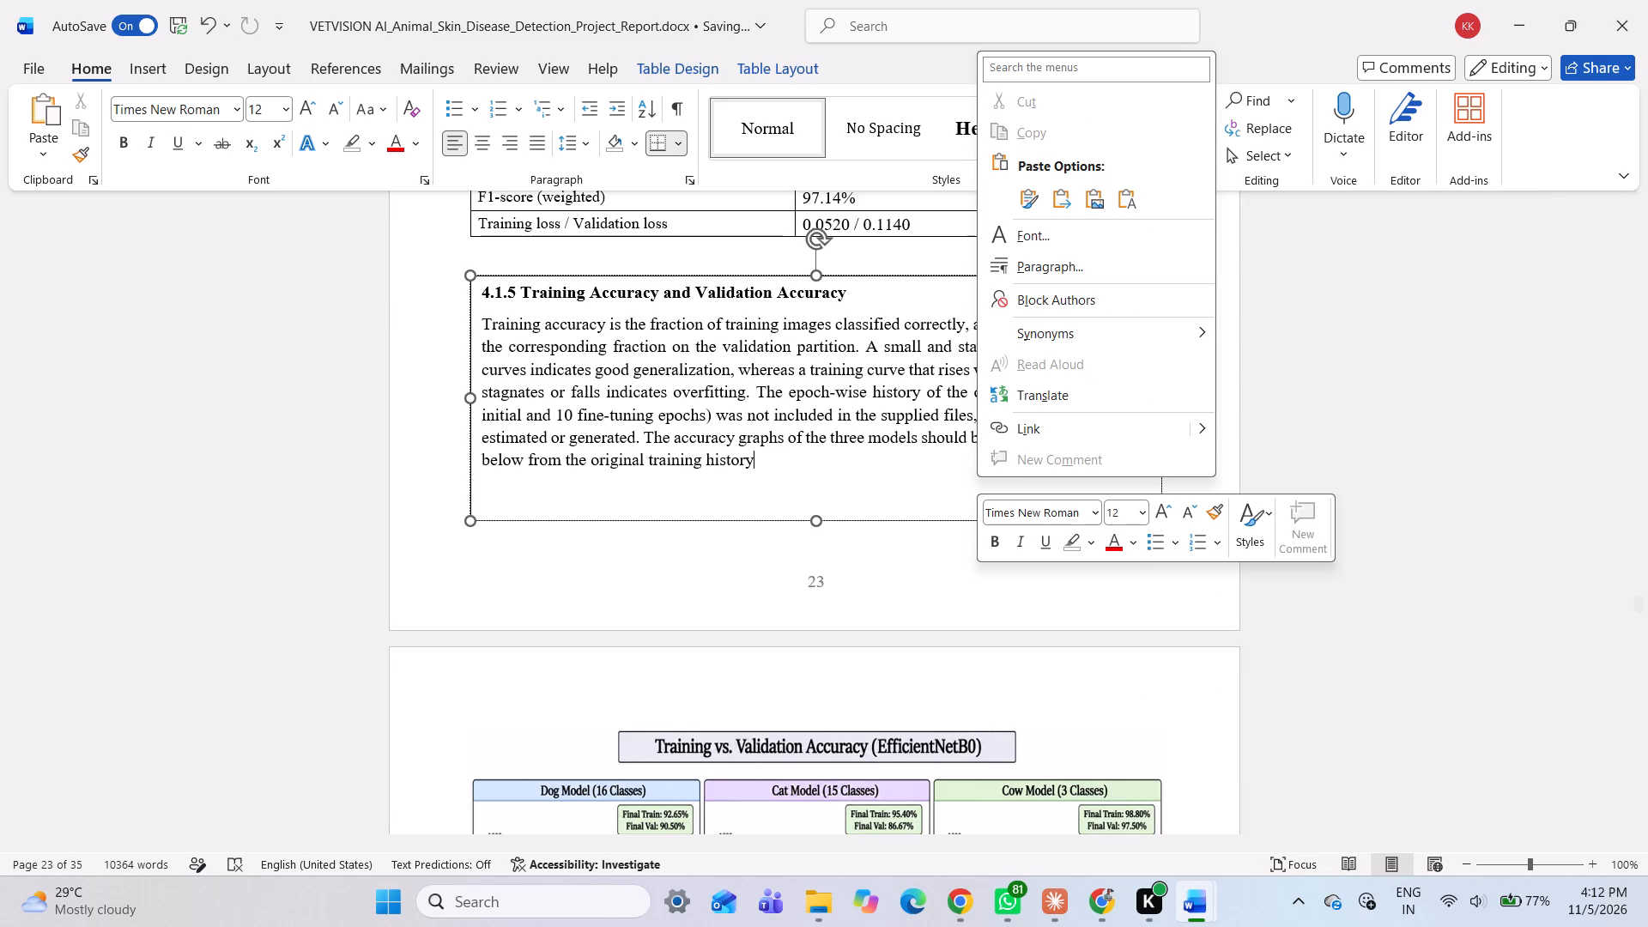
{"action": "right_click", "coordinate": [808, 519]}
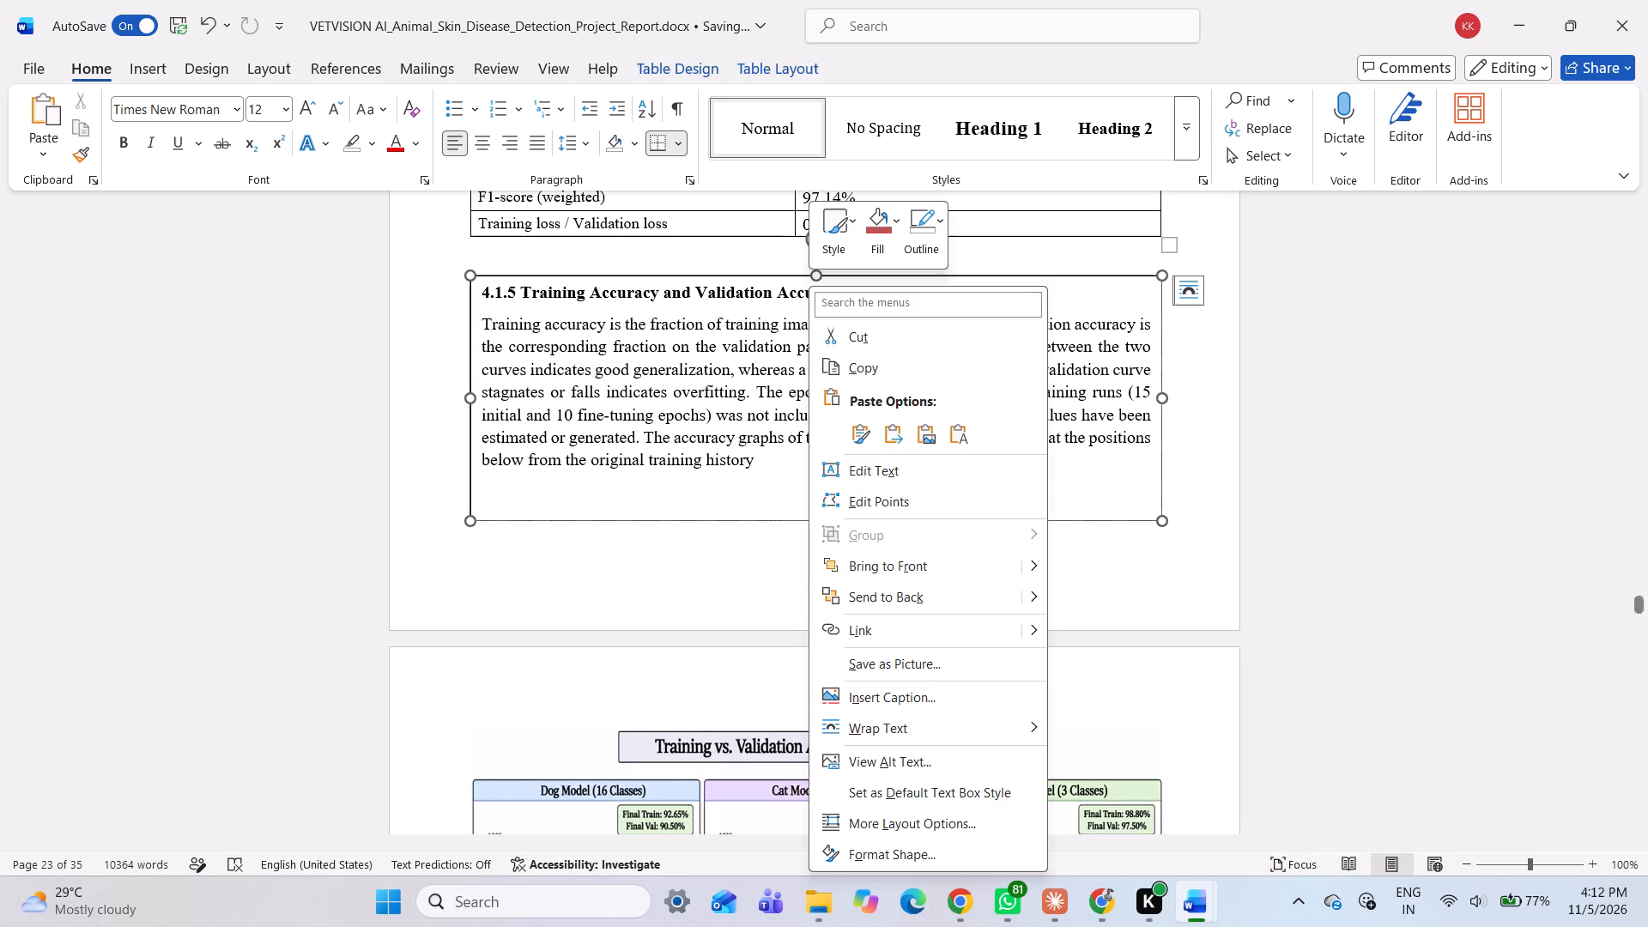
{"action": "left_click", "coordinate": [940, 233]}
{"action": "left_click", "coordinate": [925, 609]}
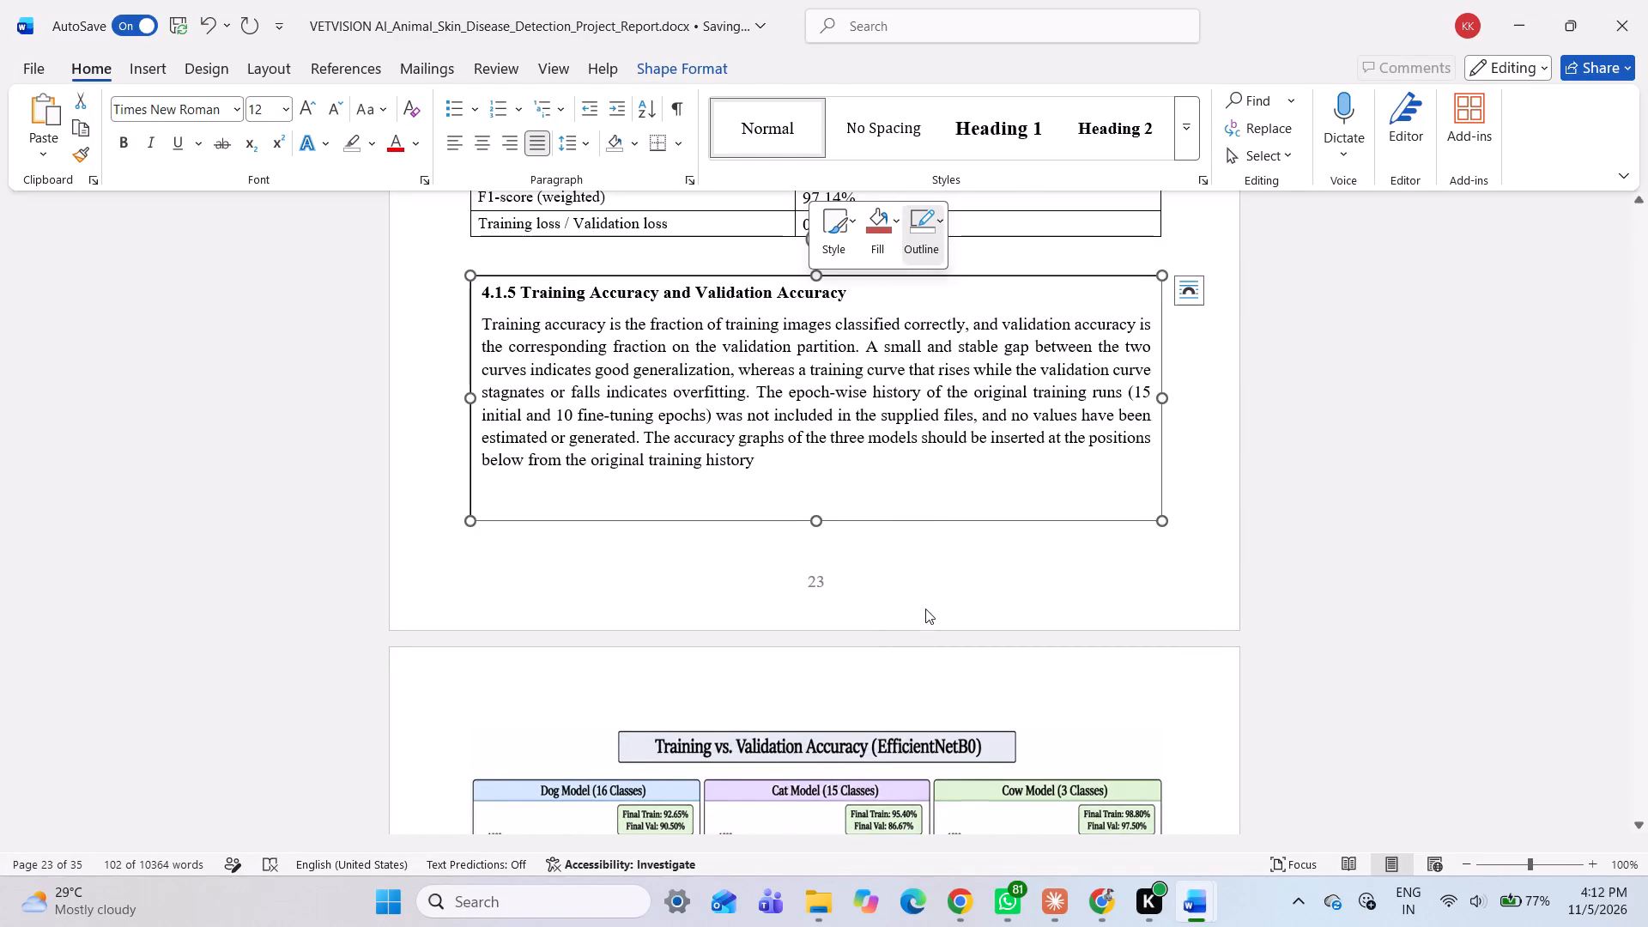
{"action": "left_click", "coordinate": [1368, 473]}
Review the layout of pages 23 to 25, from section 4.1.5 through the figures to the chart placeholder below Table 4.7.
{"action": "scroll", "coordinate": [1276, 495], "scroll_direction": "down", "scroll_amount": 1}
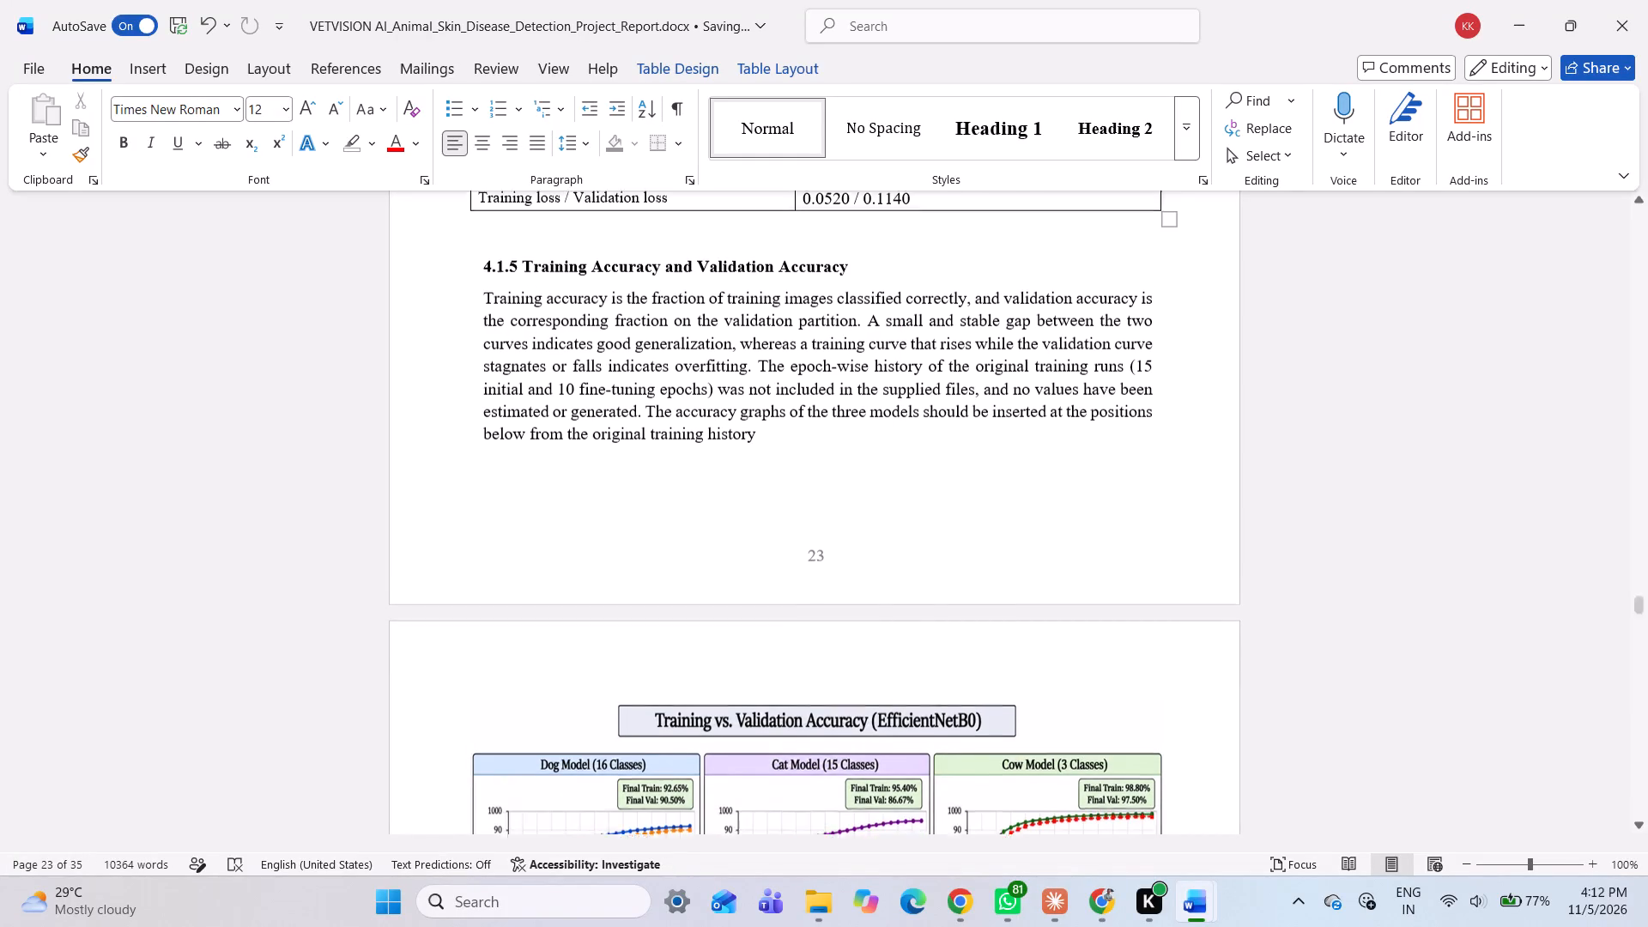
{"action": "scroll", "coordinate": [1275, 512], "scroll_direction": "down", "scroll_amount": 13}
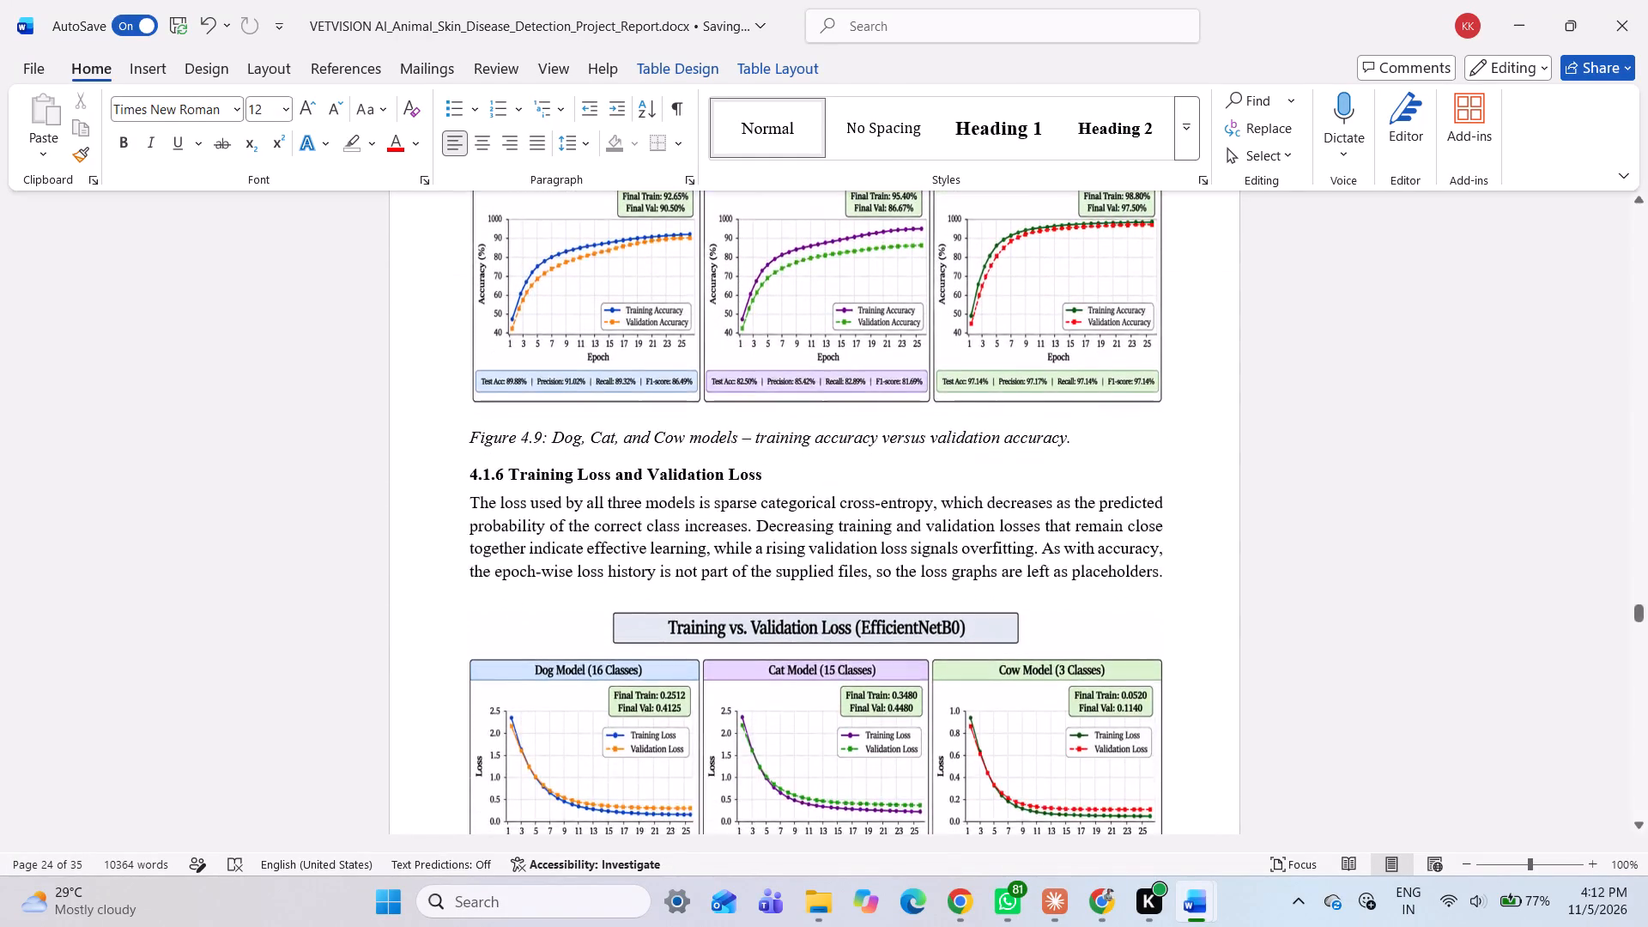
{"action": "scroll", "coordinate": [1259, 570], "scroll_direction": "down", "scroll_amount": 15}
{"action": "scroll", "coordinate": [1263, 552], "scroll_direction": "down", "scroll_amount": 6}
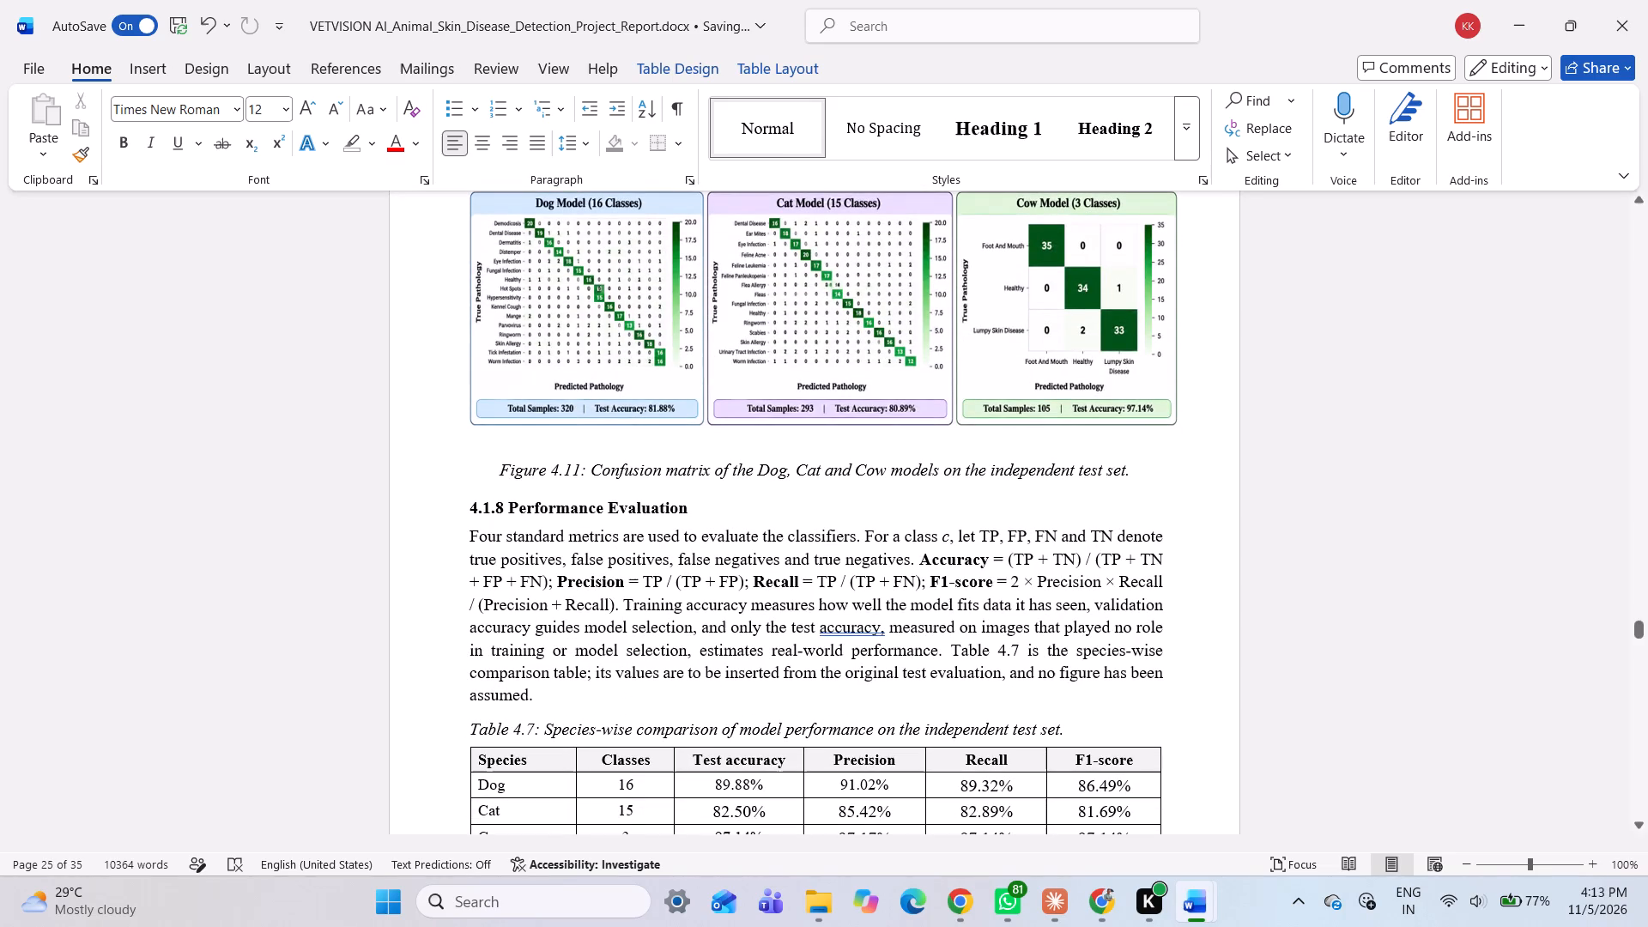
{"action": "scroll", "coordinate": [1251, 495], "scroll_direction": "up", "scroll_amount": 6}
{"action": "scroll", "coordinate": [1236, 506], "scroll_direction": "down", "scroll_amount": 3}
{"action": "scroll", "coordinate": [1236, 506], "scroll_direction": "up", "scroll_amount": 7}
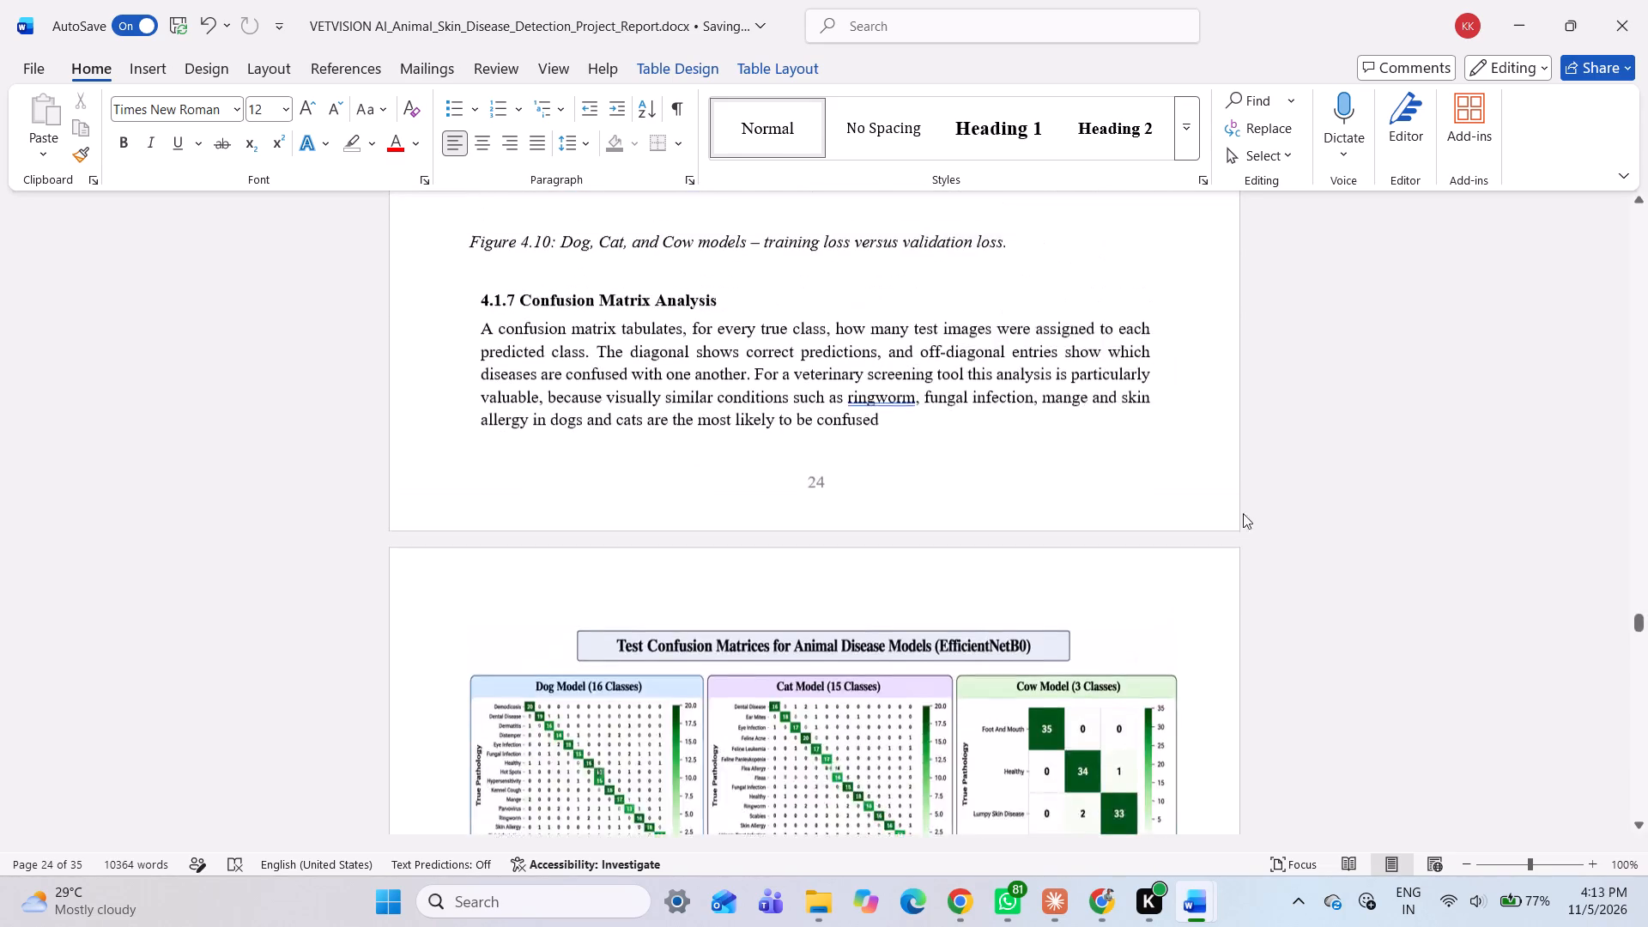
{"action": "scroll", "coordinate": [1244, 519], "scroll_direction": "up", "scroll_amount": 5}
{"action": "scroll", "coordinate": [1249, 528], "scroll_direction": "down", "scroll_amount": 5}
{"action": "scroll", "coordinate": [1249, 536], "scroll_direction": "up", "scroll_amount": 13}
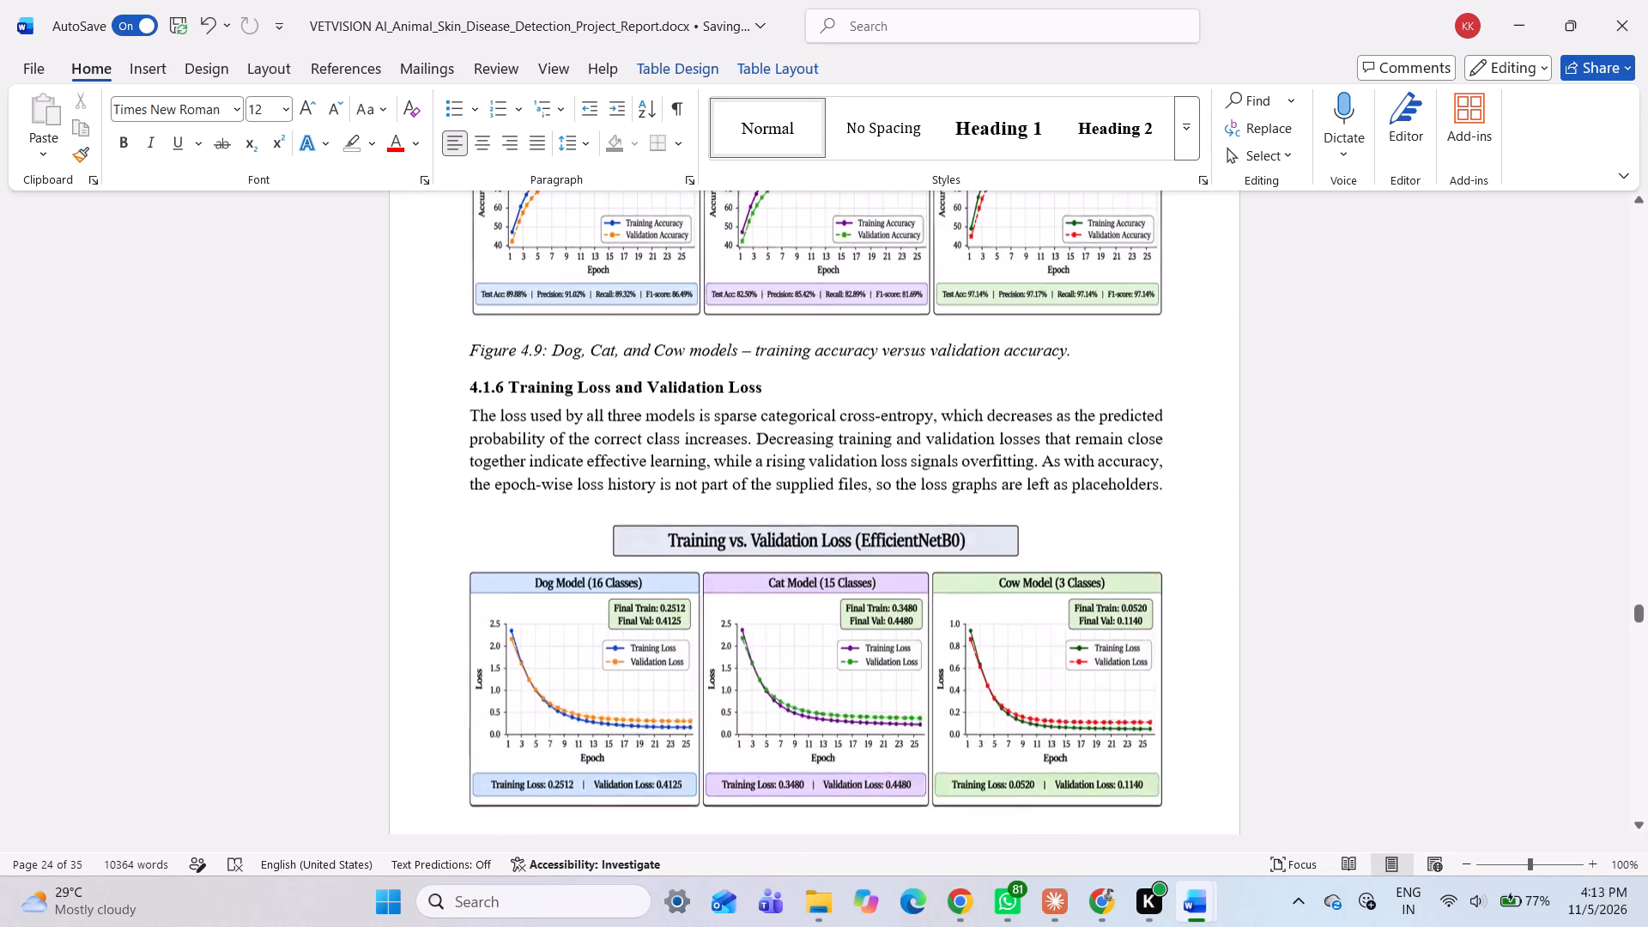
{"action": "scroll", "coordinate": [1245, 539], "scroll_direction": "down", "scroll_amount": 9}
{"action": "scroll", "coordinate": [1245, 556], "scroll_direction": "down", "scroll_amount": 15}
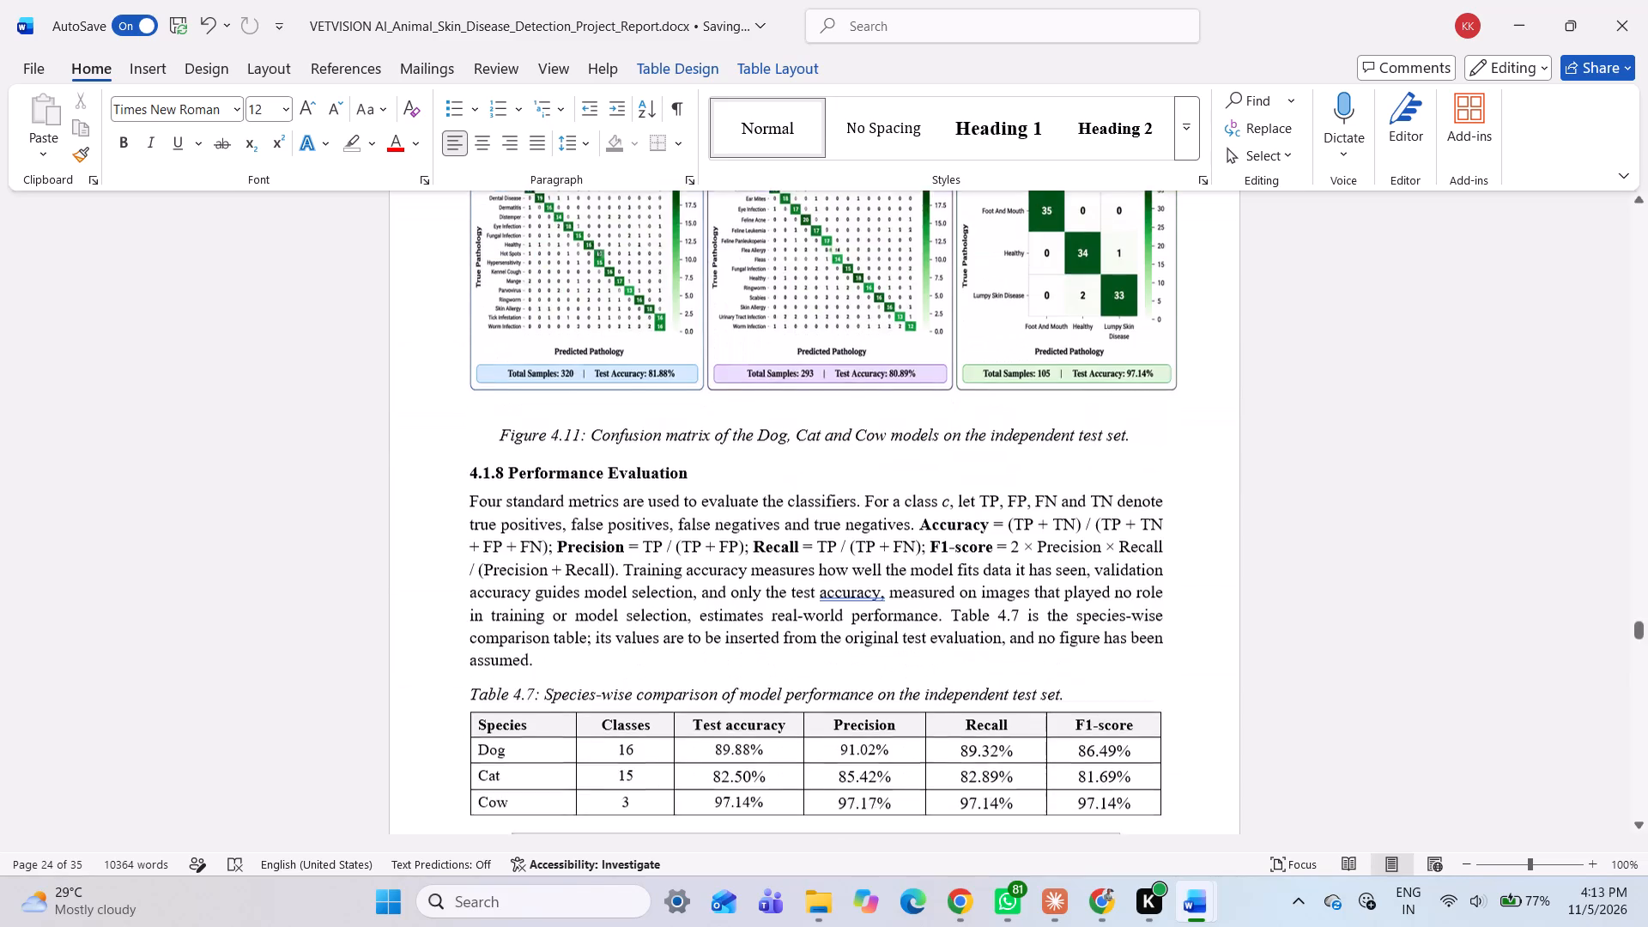
{"action": "scroll", "coordinate": [1242, 566], "scroll_direction": "down", "scroll_amount": 11}
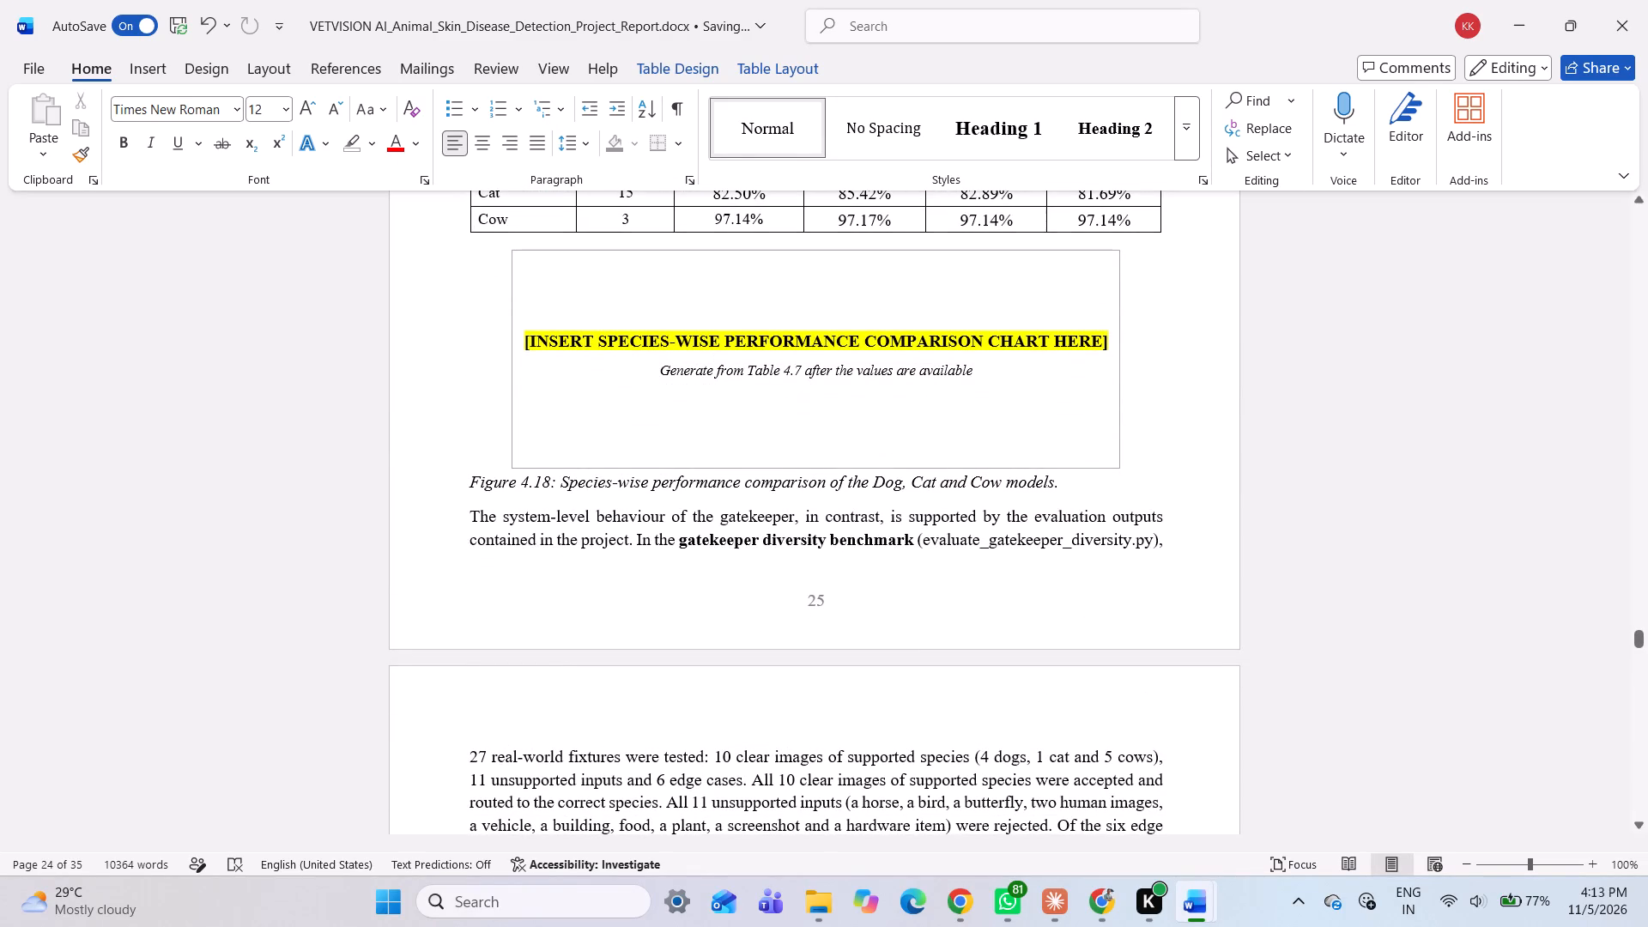
{"action": "scroll", "coordinate": [1015, 633], "scroll_direction": "up", "scroll_amount": 4}
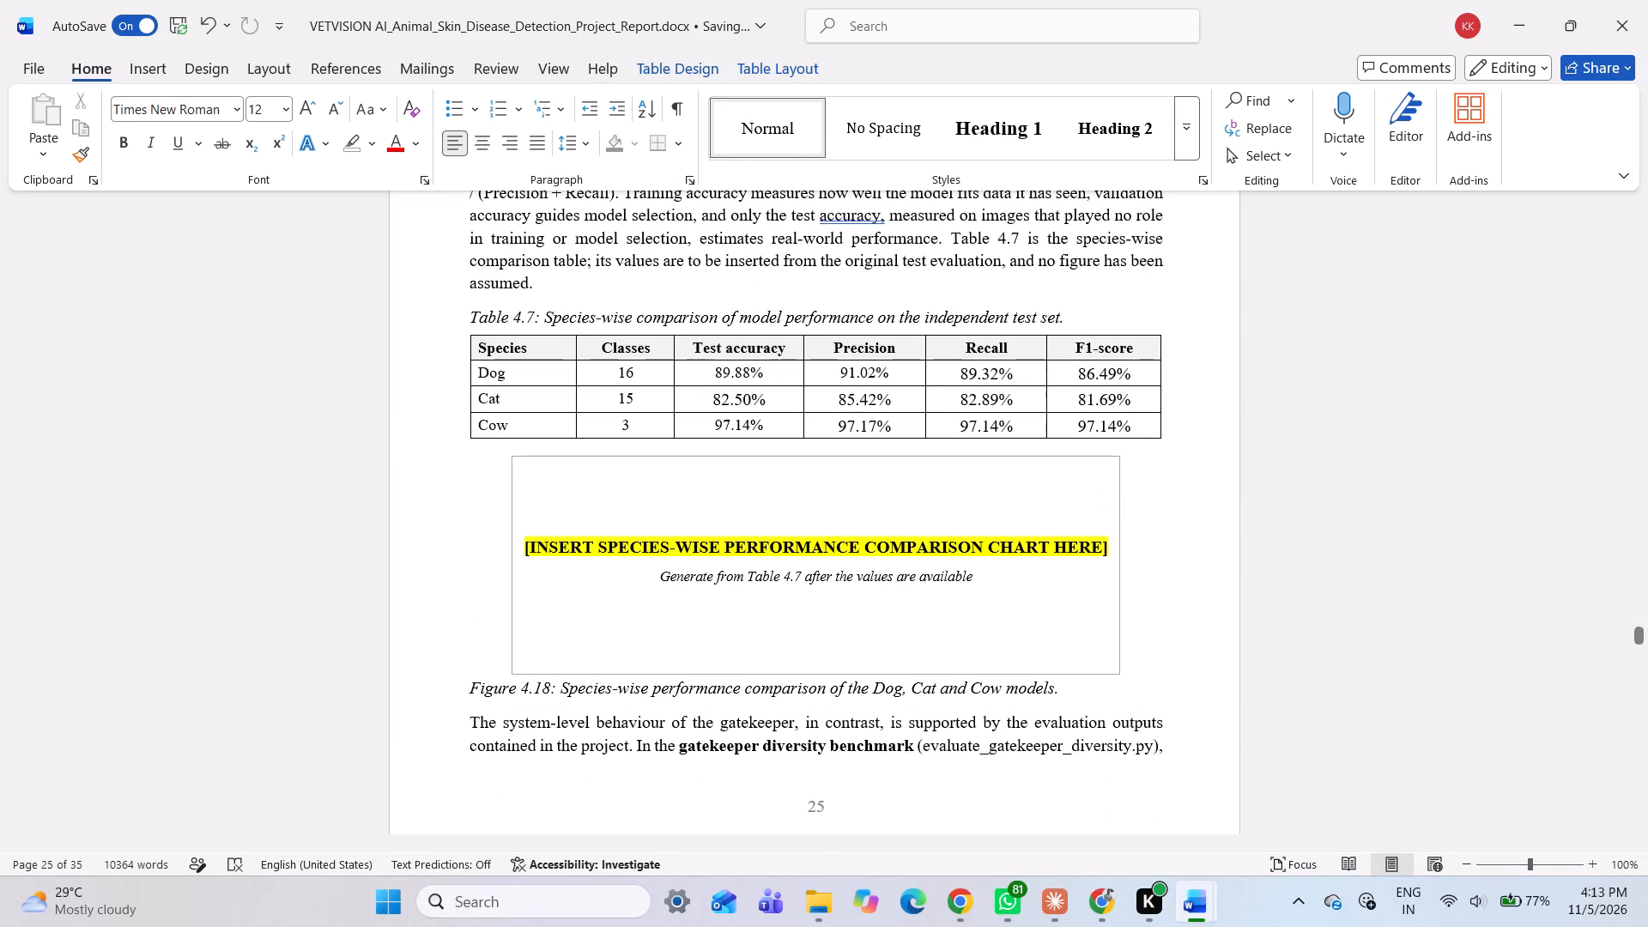
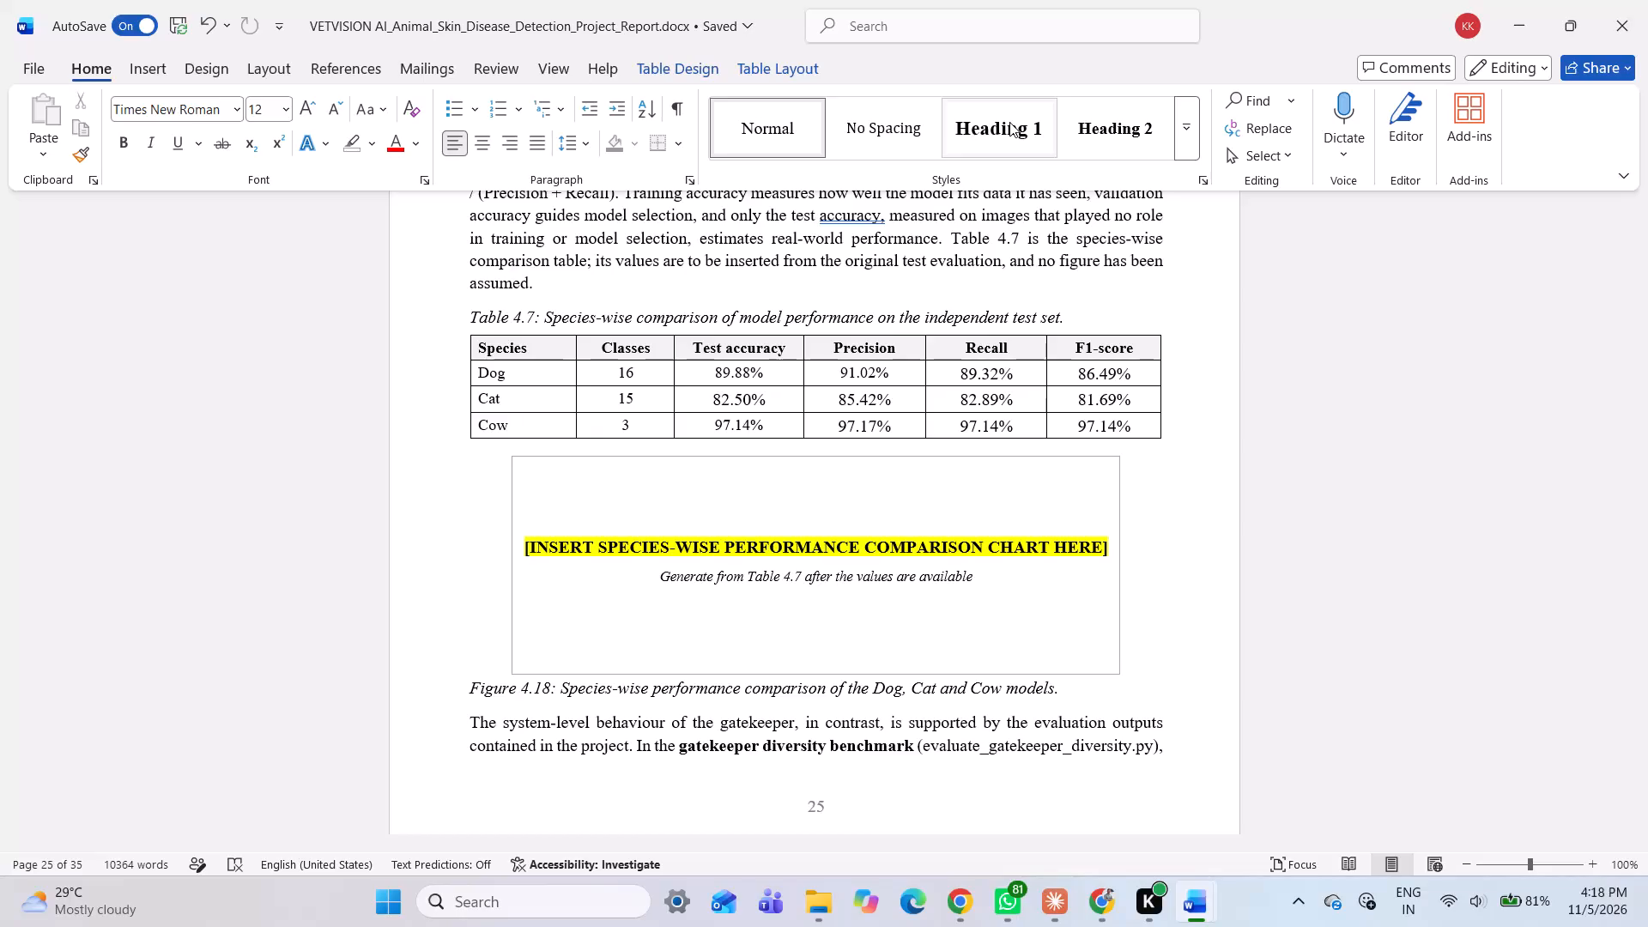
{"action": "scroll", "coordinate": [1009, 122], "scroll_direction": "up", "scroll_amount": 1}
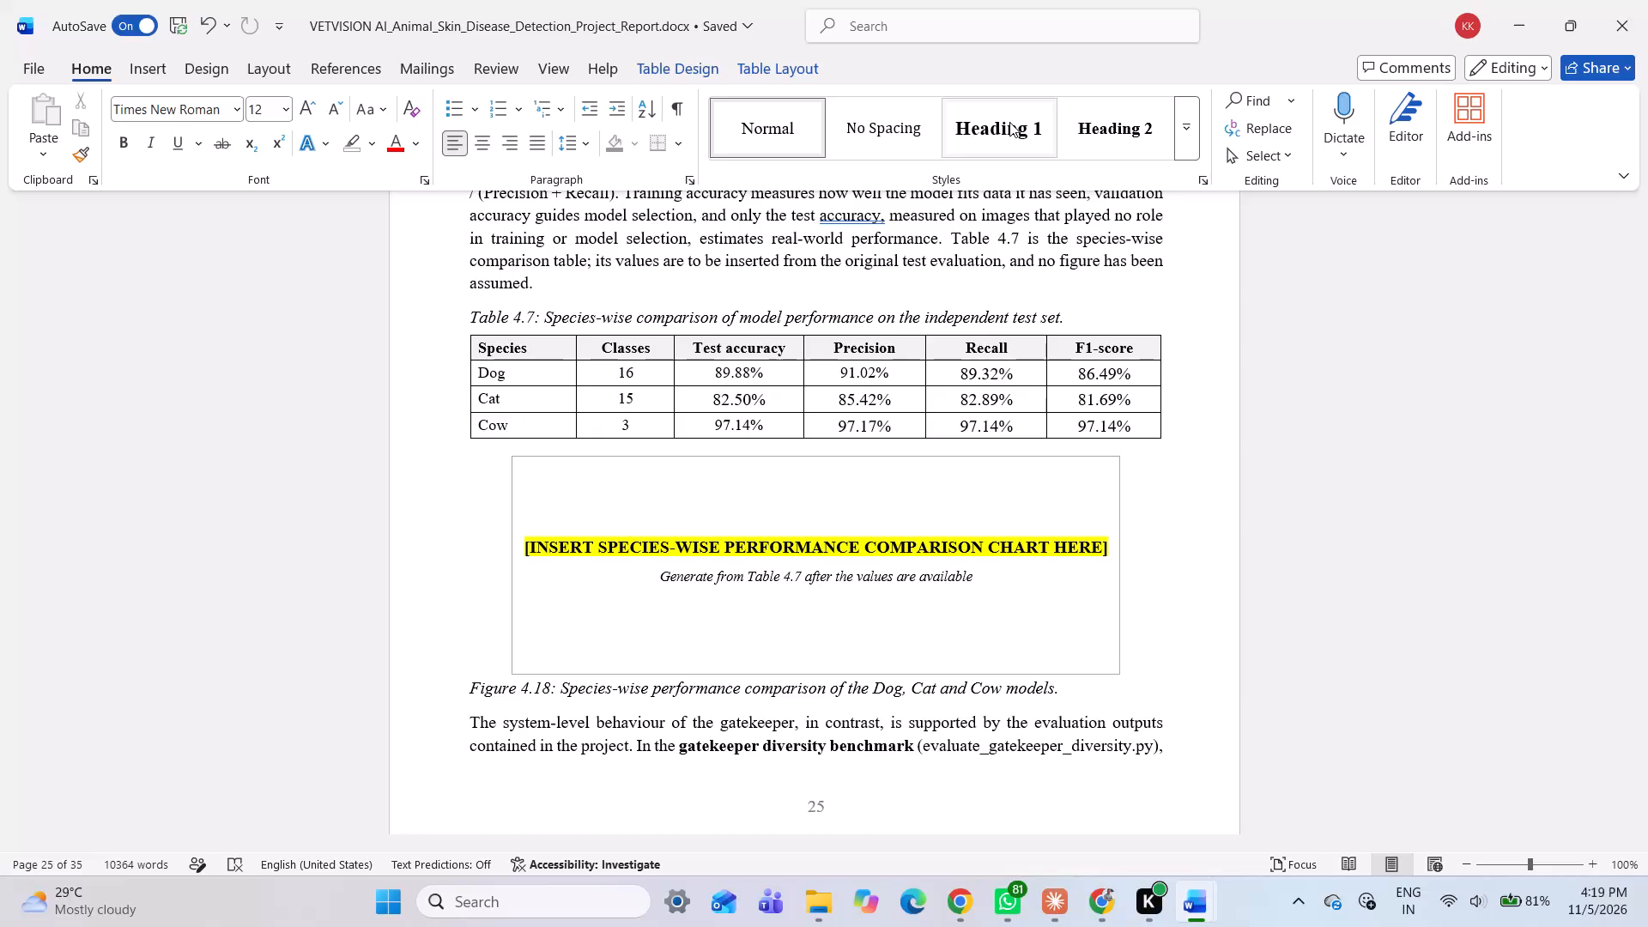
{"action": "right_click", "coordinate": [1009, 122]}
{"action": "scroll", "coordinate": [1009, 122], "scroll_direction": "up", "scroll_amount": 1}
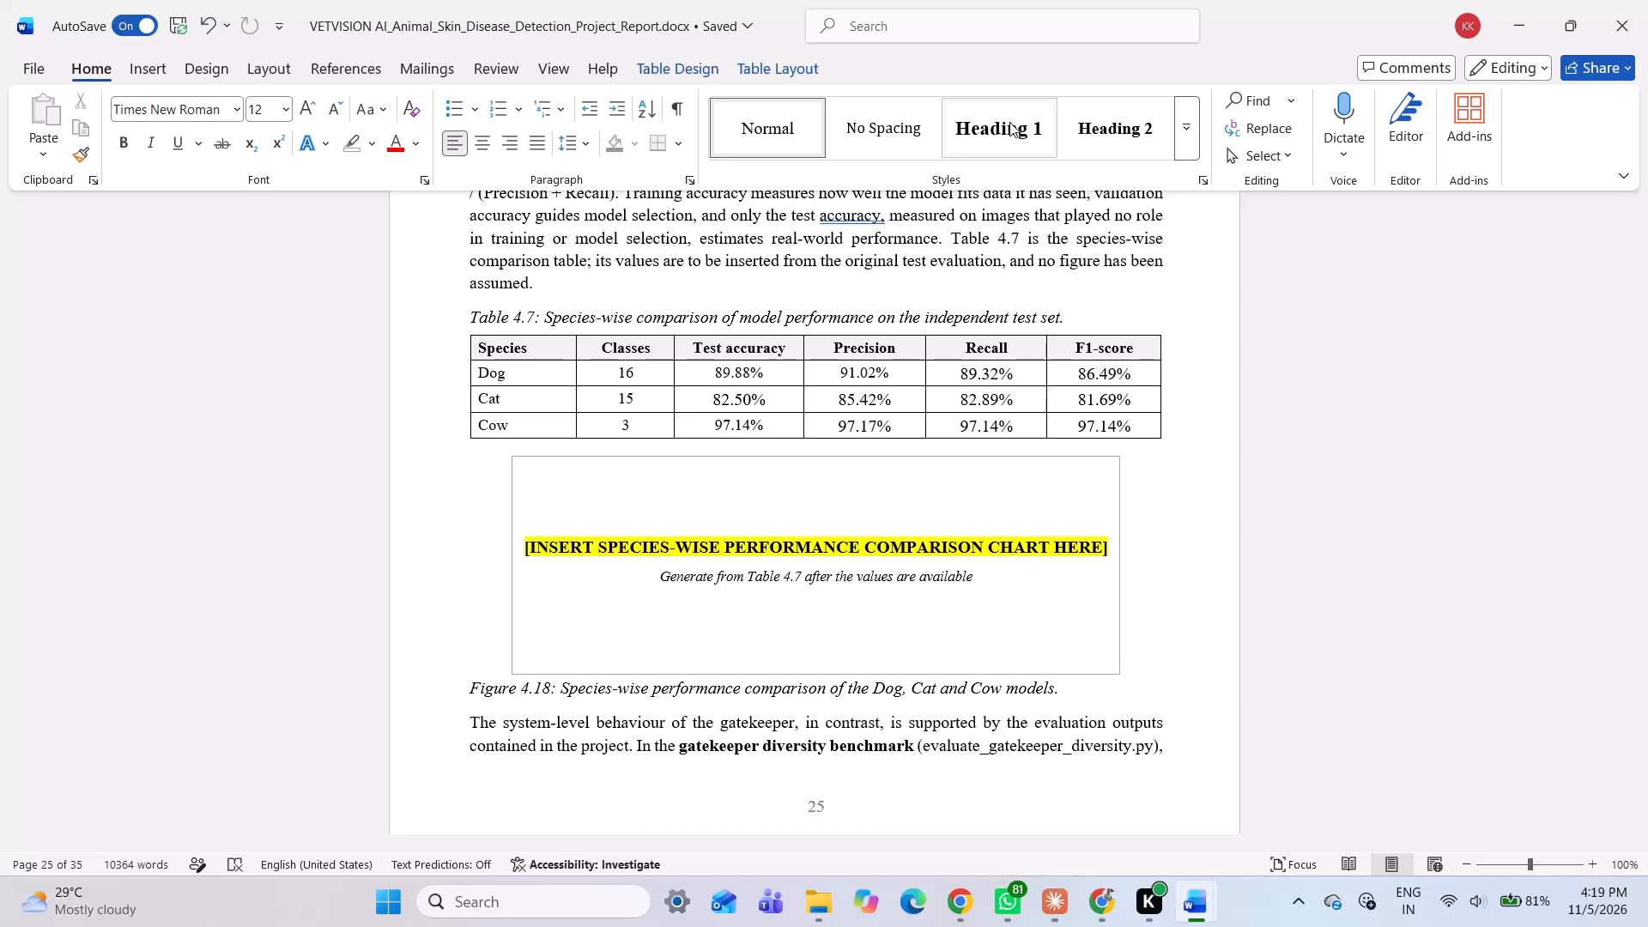
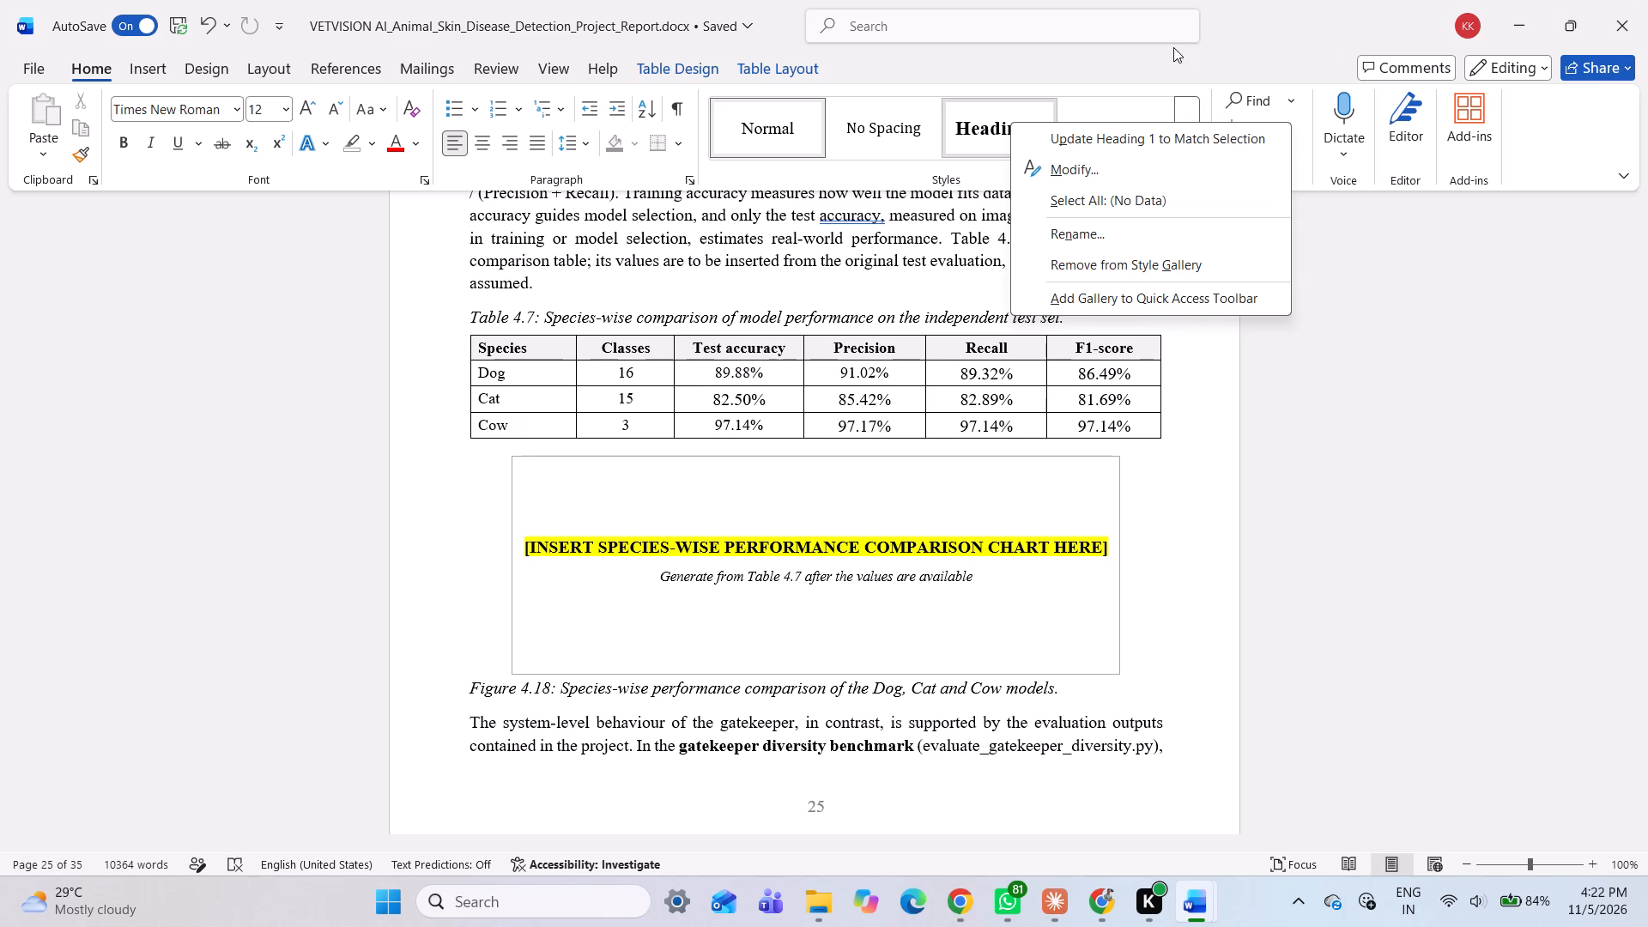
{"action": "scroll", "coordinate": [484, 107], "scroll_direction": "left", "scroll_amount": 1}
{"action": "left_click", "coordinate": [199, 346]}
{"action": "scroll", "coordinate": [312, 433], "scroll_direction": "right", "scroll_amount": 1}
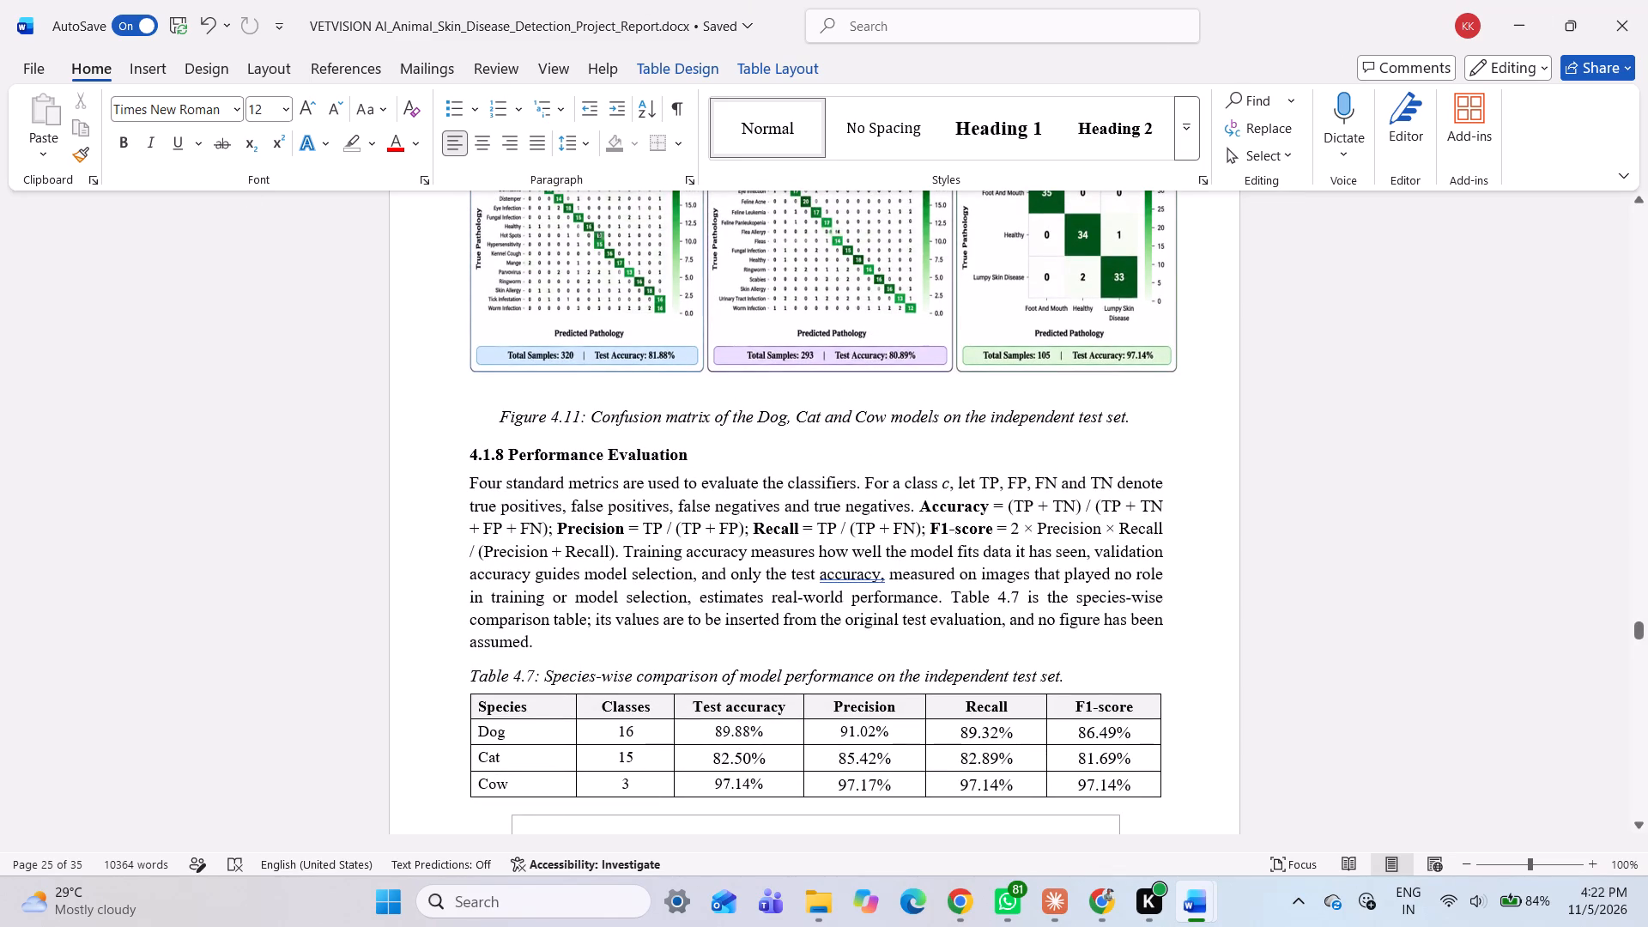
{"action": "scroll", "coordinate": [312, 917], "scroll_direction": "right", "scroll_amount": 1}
Switch from the report to the Windows Start screen and open the computer's power options.
{"action": "left_click", "coordinate": [411, 918]}
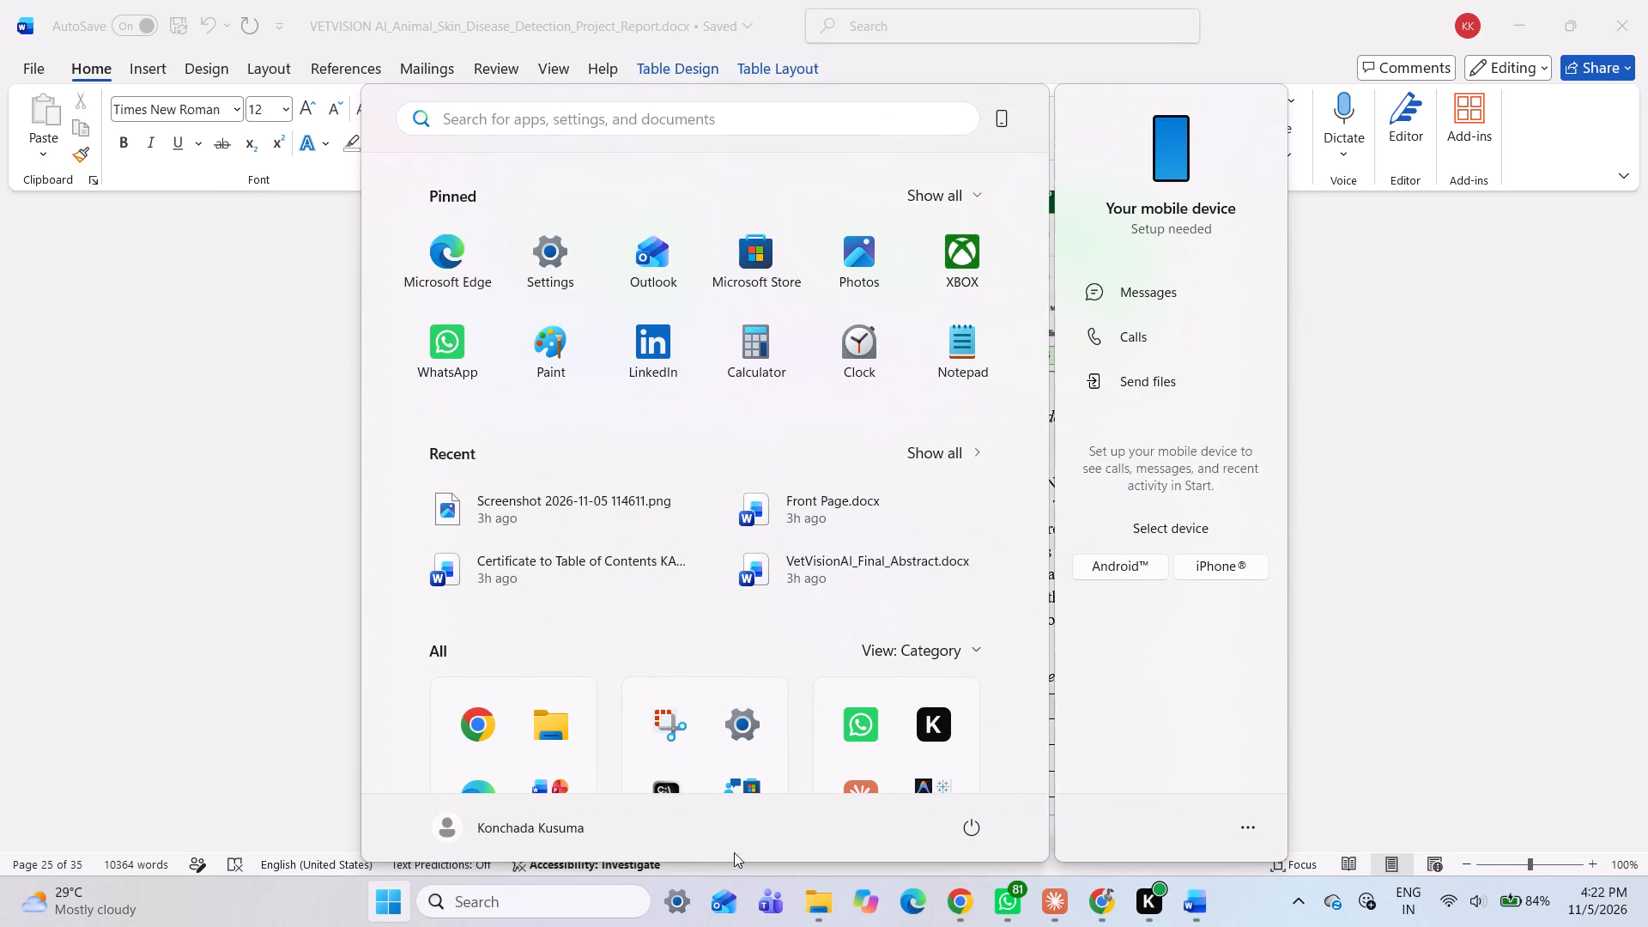
{"action": "left_click", "coordinate": [972, 838]}
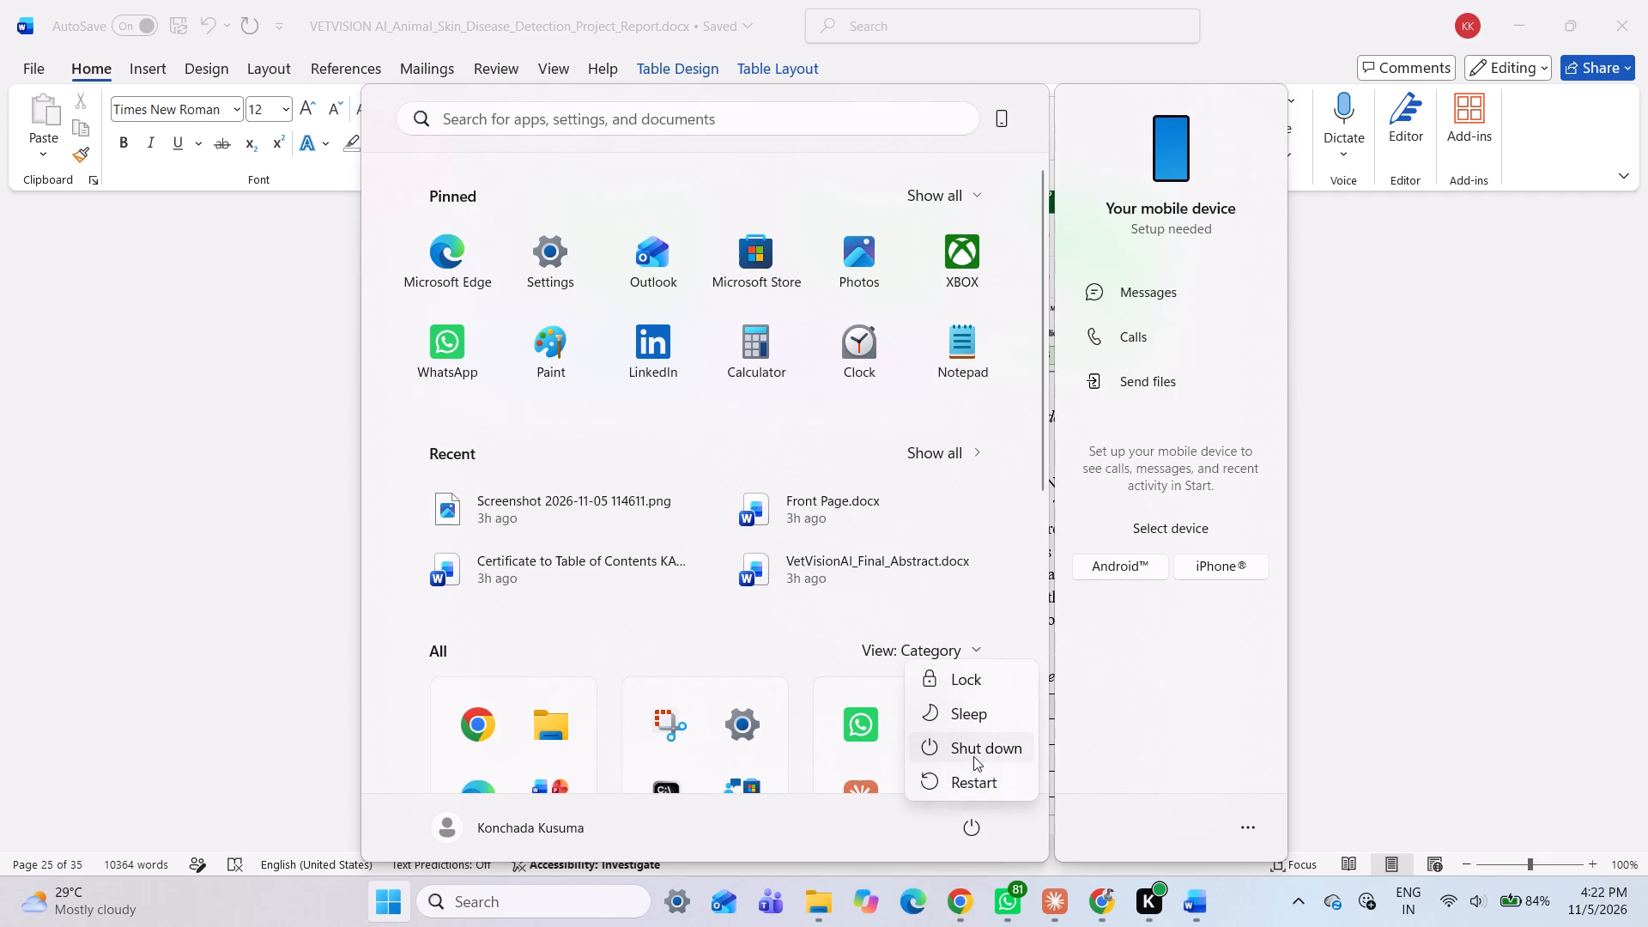